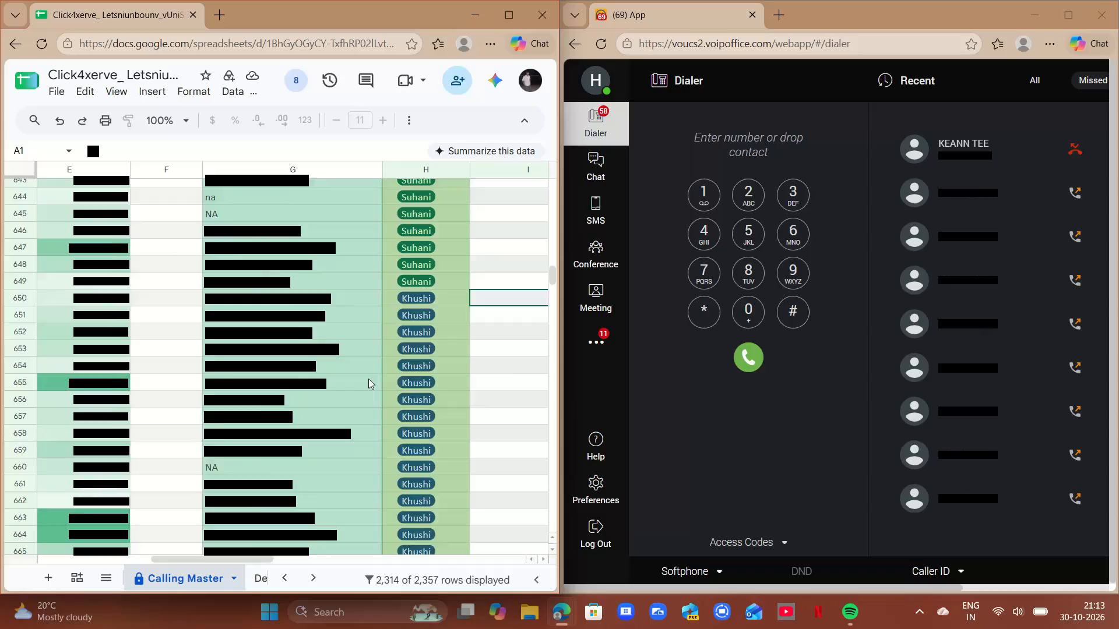
Call the phone number from row 687 of Calling Master, the first lead in Harsh's block, using the web dialer.
scroll(368, 379, up, 7)
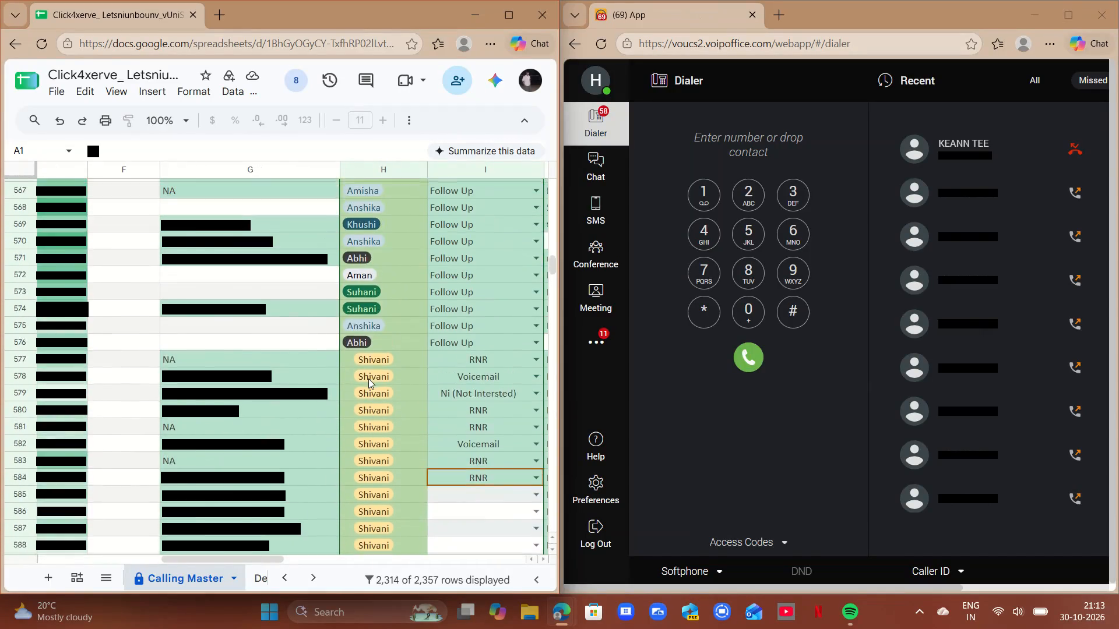
scroll(368, 379, down, 2)
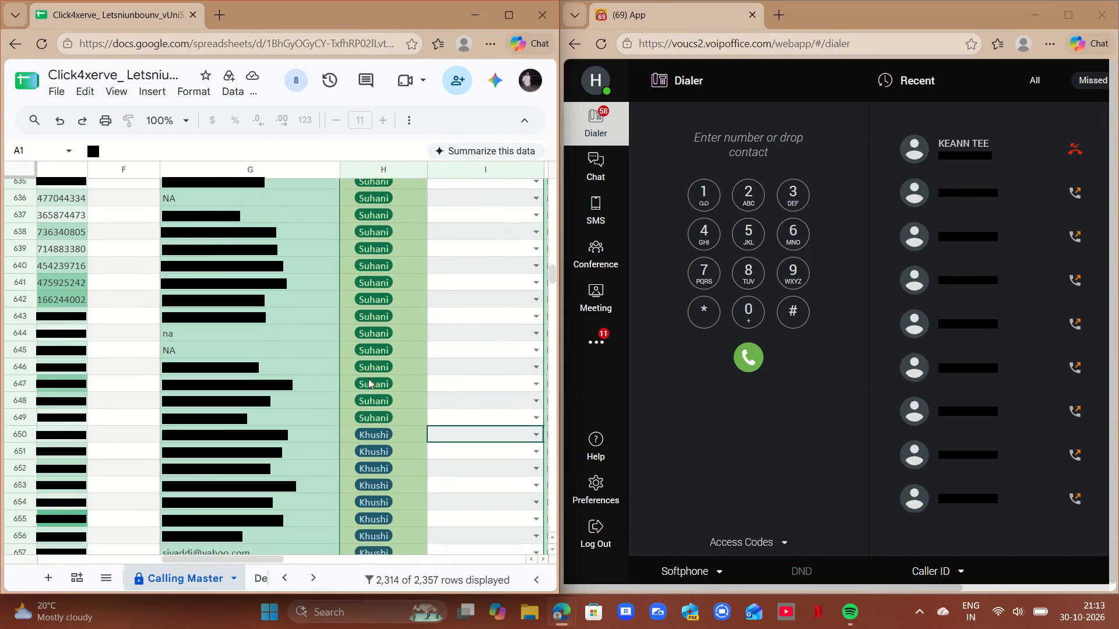
scroll(368, 379, down, 6)
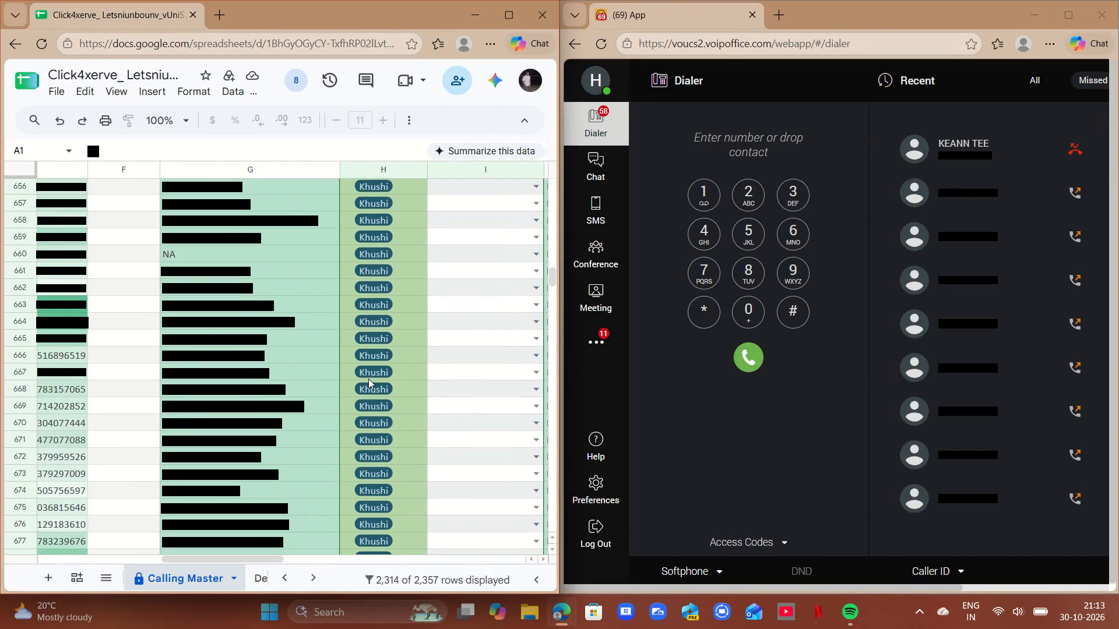
scroll(368, 379, down, 4)
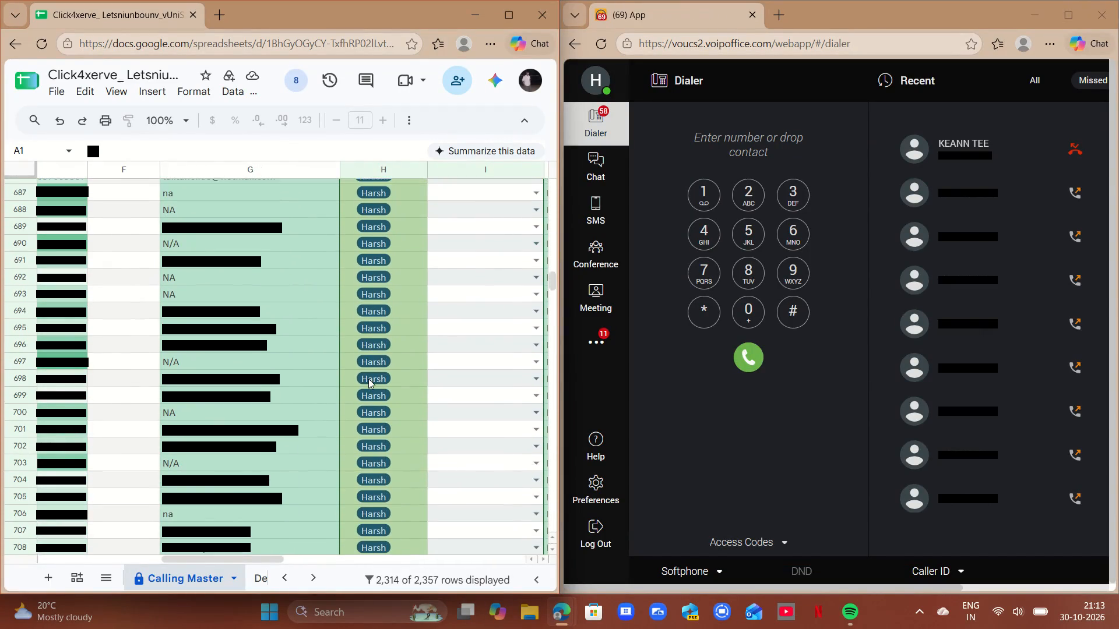
scroll(368, 379, down, 1)
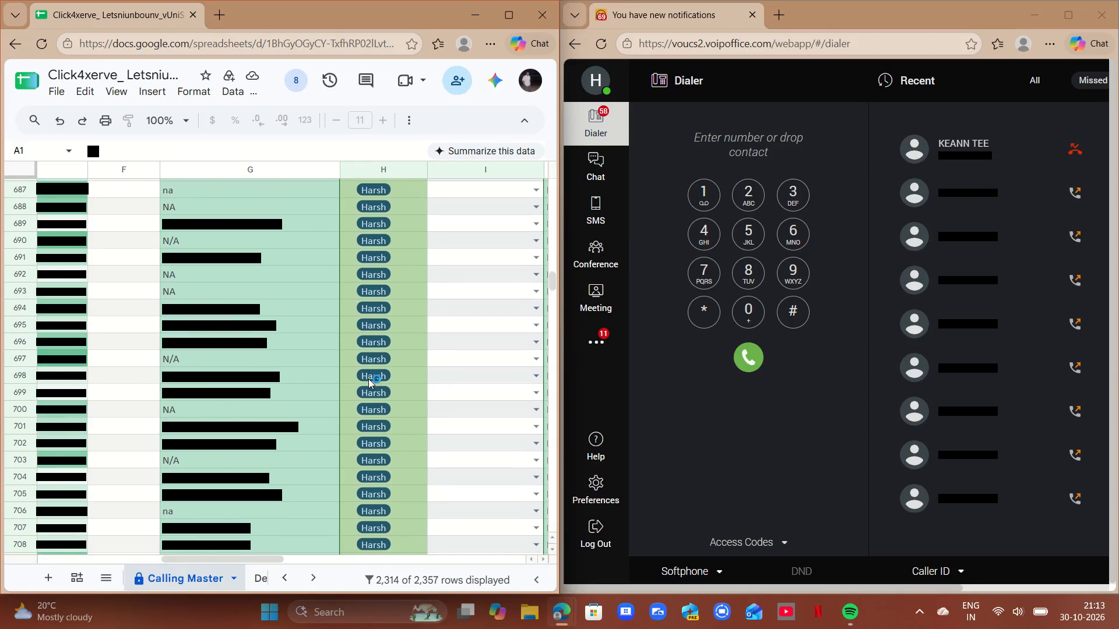
click(75, 195)
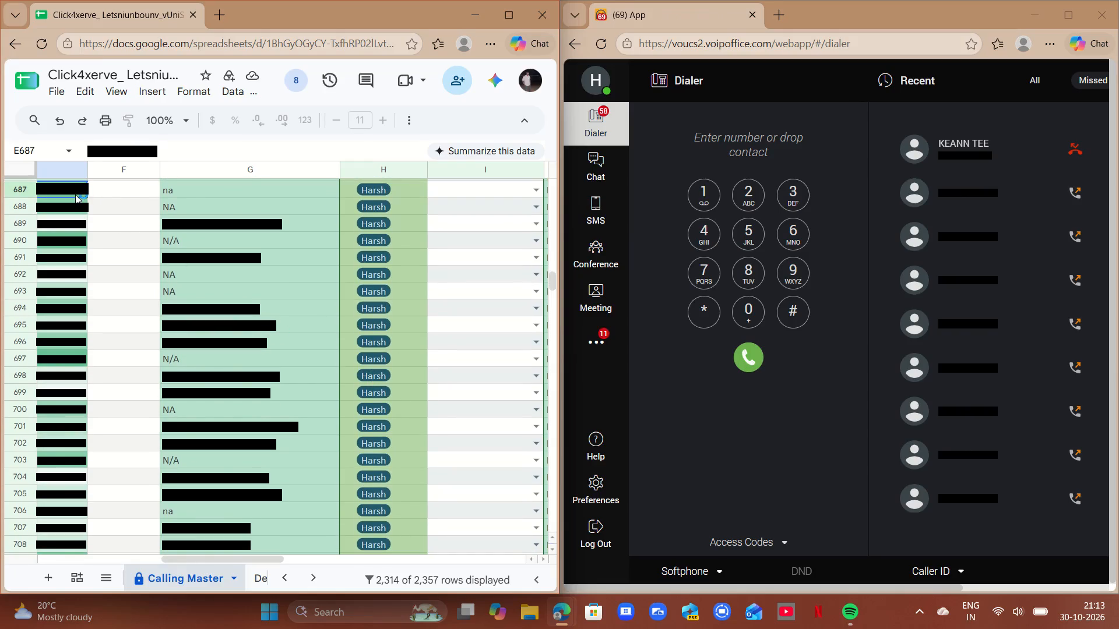
key(ctrl+c)
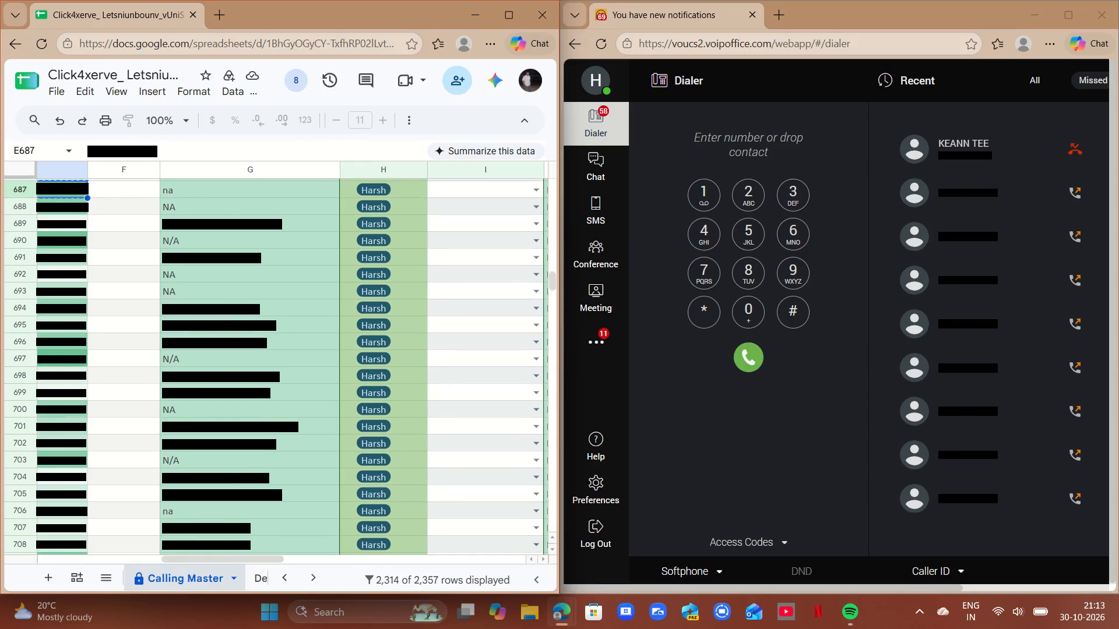
click(716, 143)
key(ctrl+v)
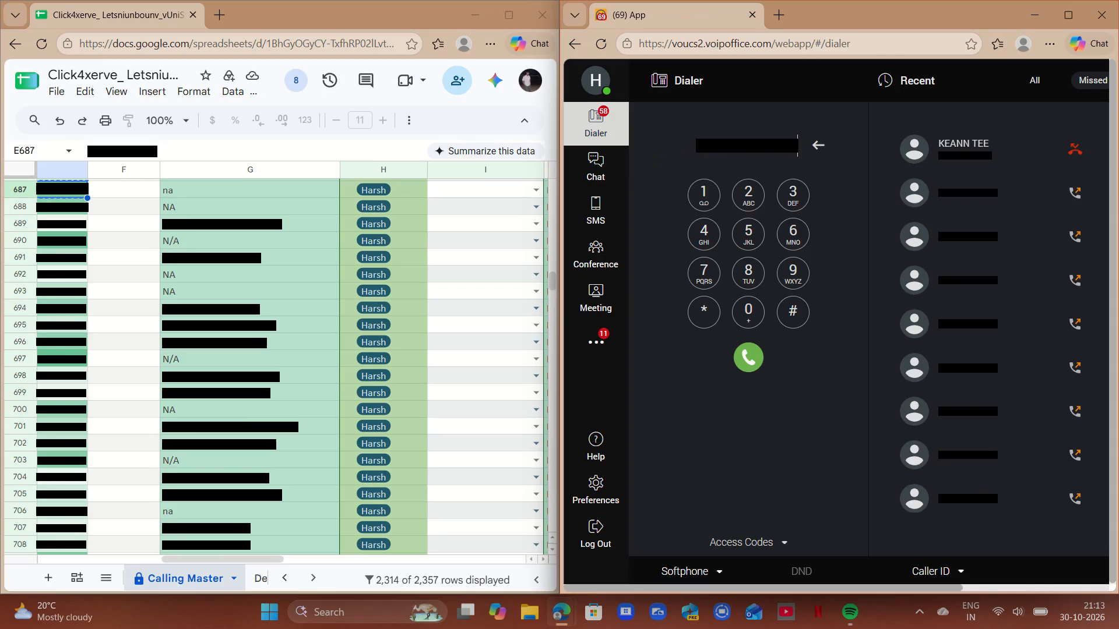
key(Return)
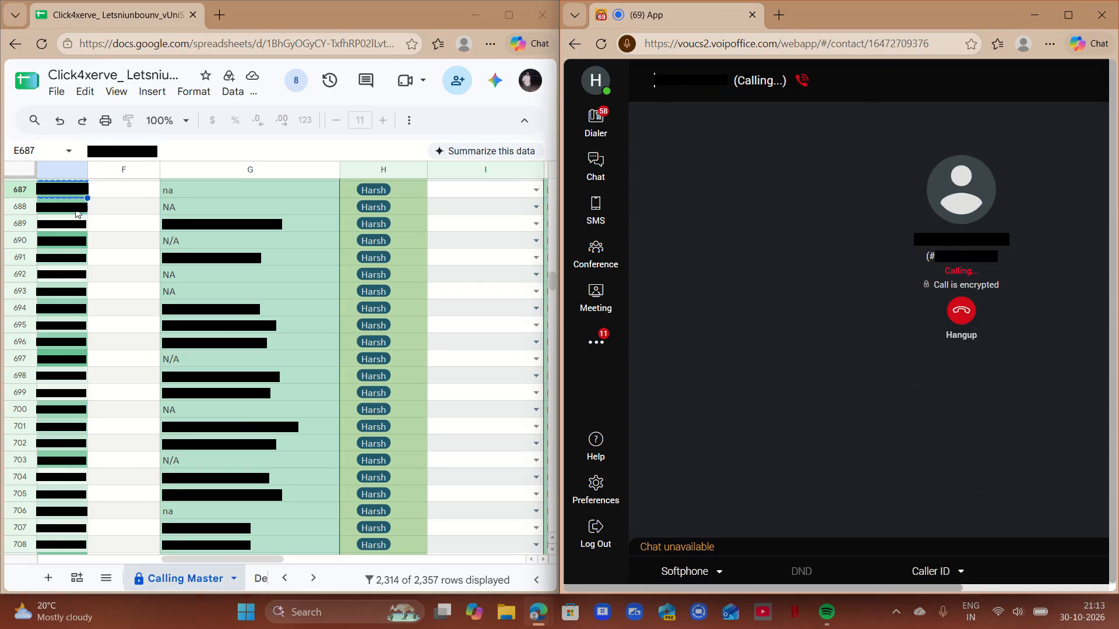
Copy the phone number of the following Harsh lead, in row 688 of Calling Master.
click(75, 208)
key(ctrl+c)
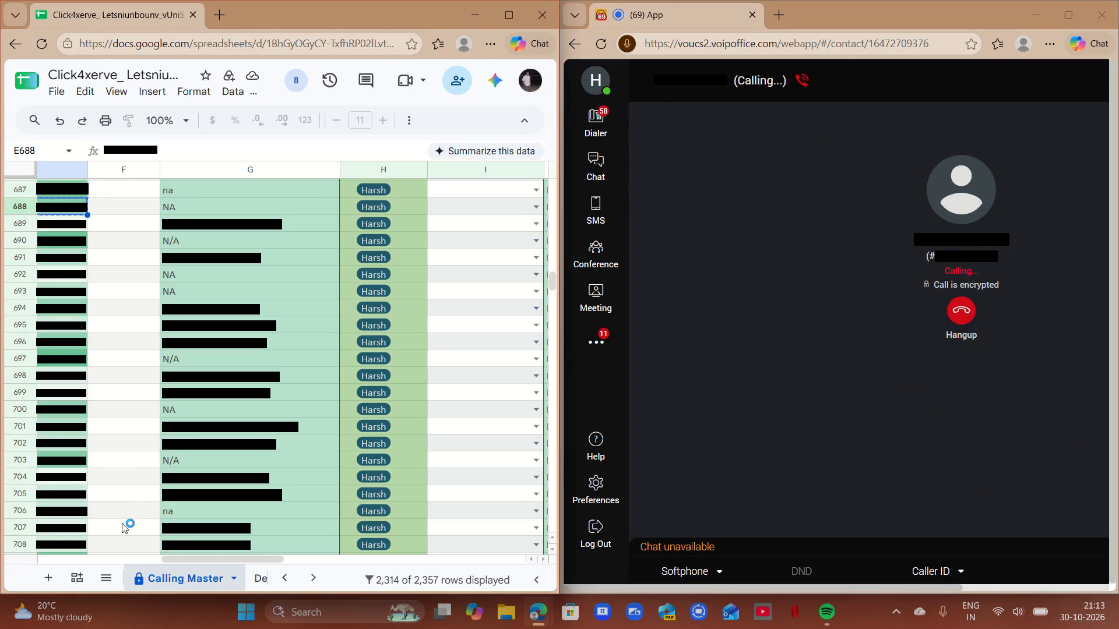
Open the Dashboard sheet of the spreadsheet with the daily lead summary per caller.
scroll(134, 576, right, 1)
click(134, 576)
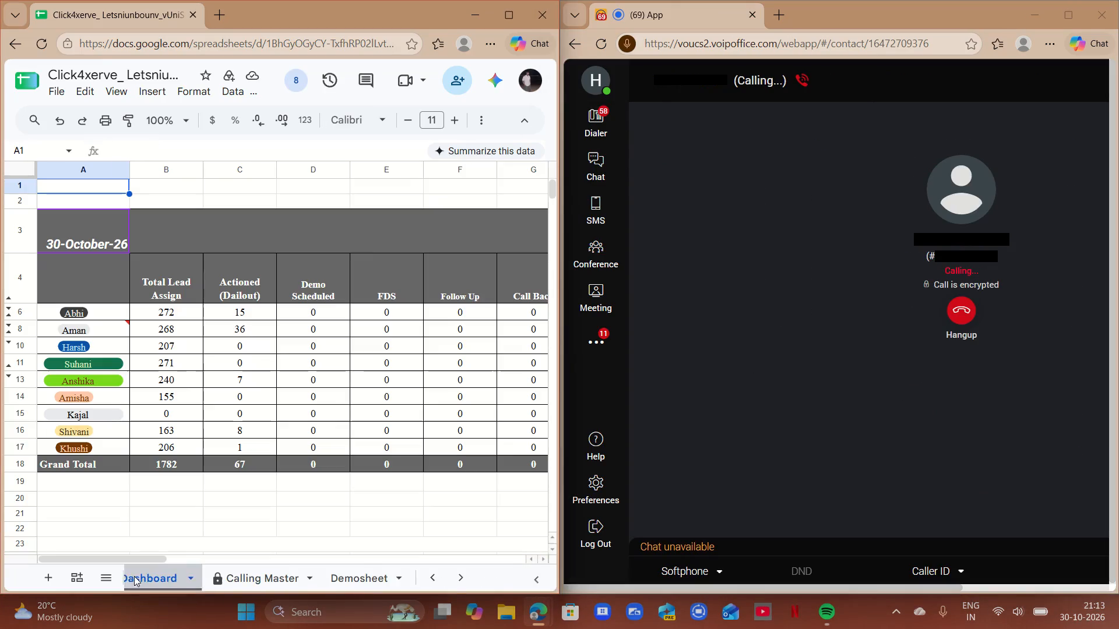
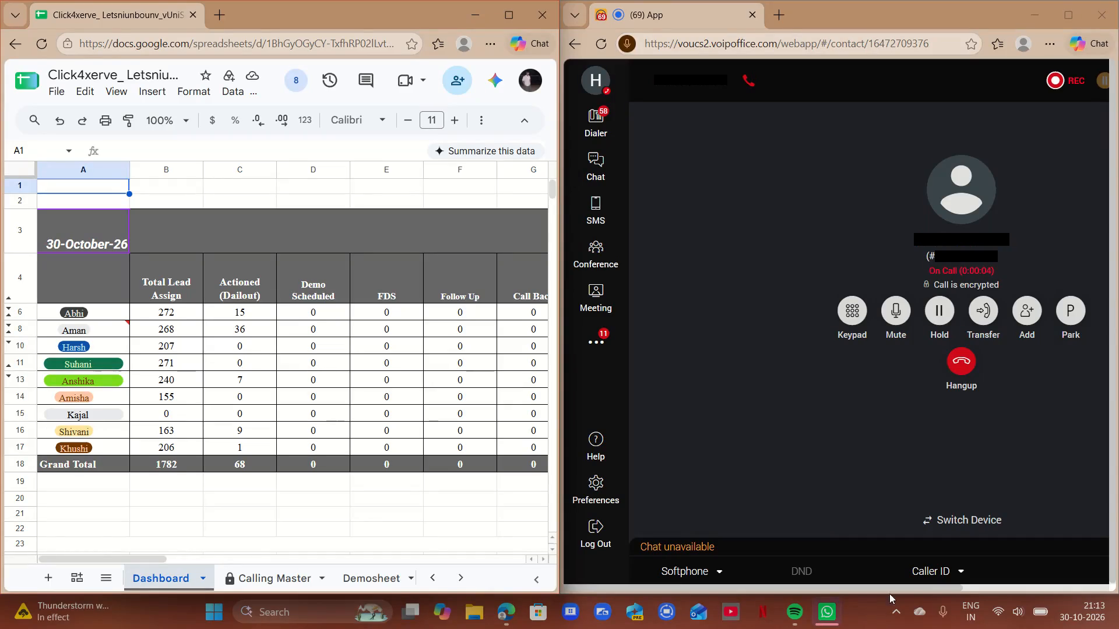
Return to the Calling Master sheet at Harsh's block of leads.
click(273, 577)
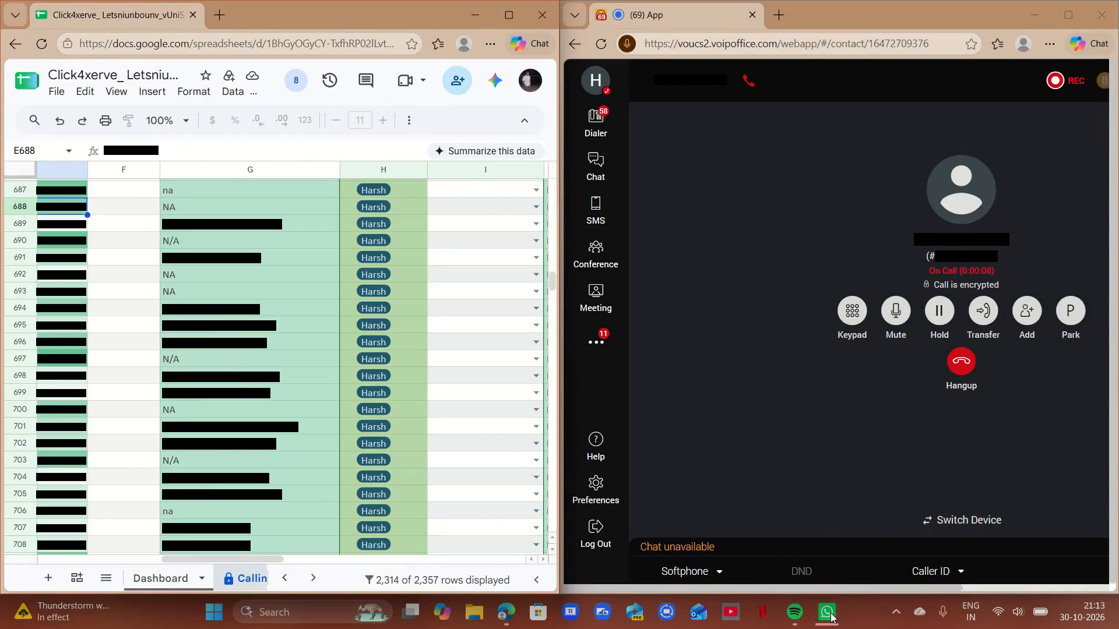
Switch to WhatsApp while the call in the web dialer is in progress.
click(831, 613)
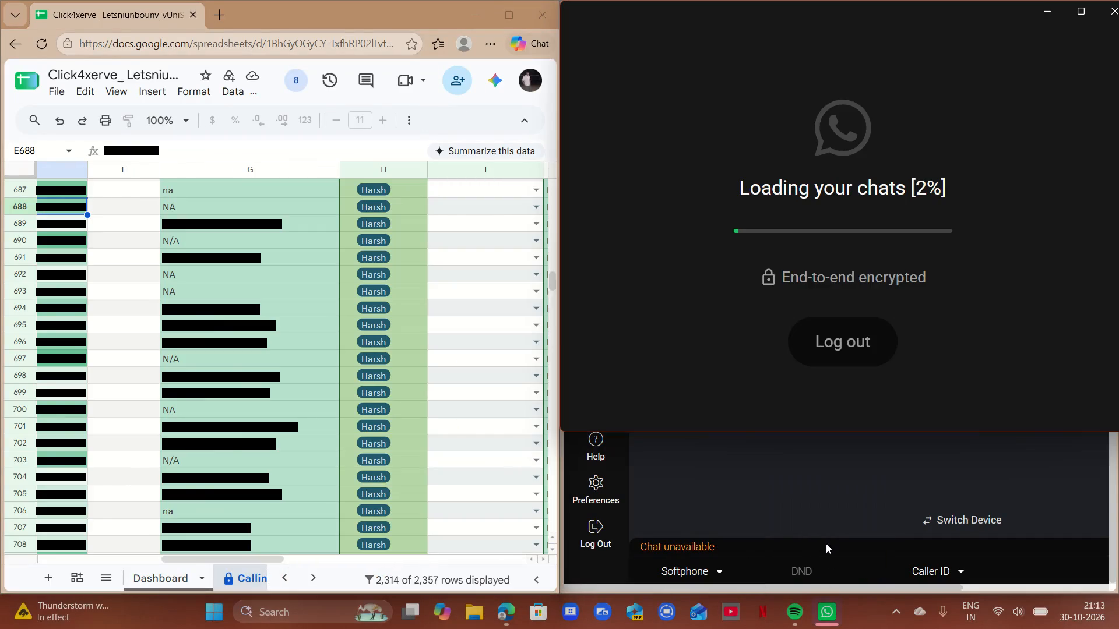
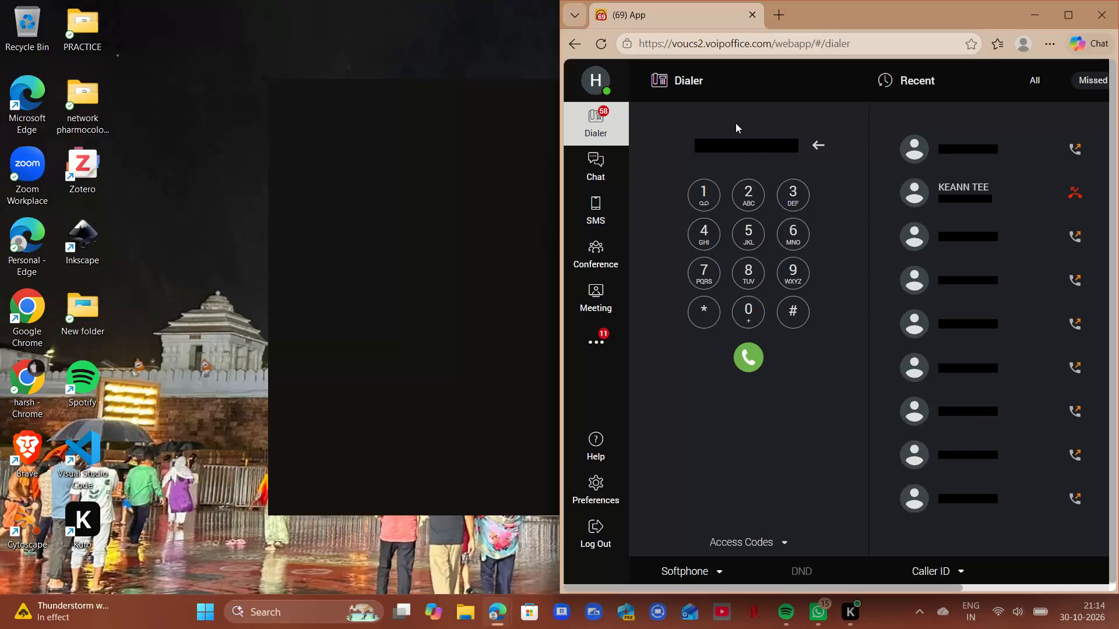
Call the lead's phone number already entered in the web dialer.
key(Return)
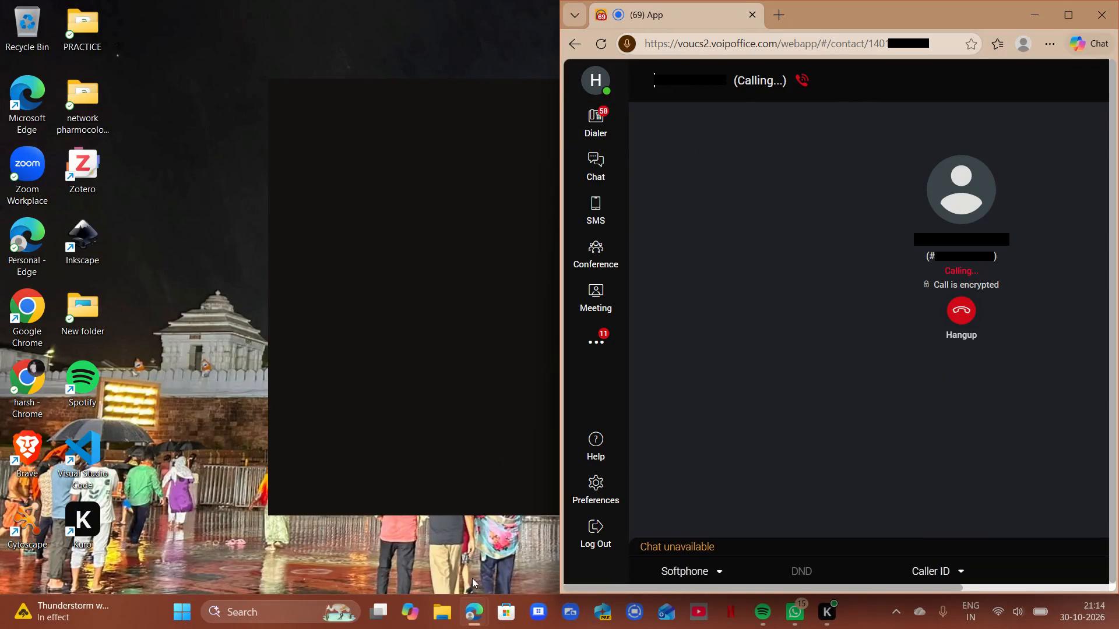
Copy the lead's phone number from cell E689 of the calling sheet, hang up the current call and dial the copied number.
click(388, 557)
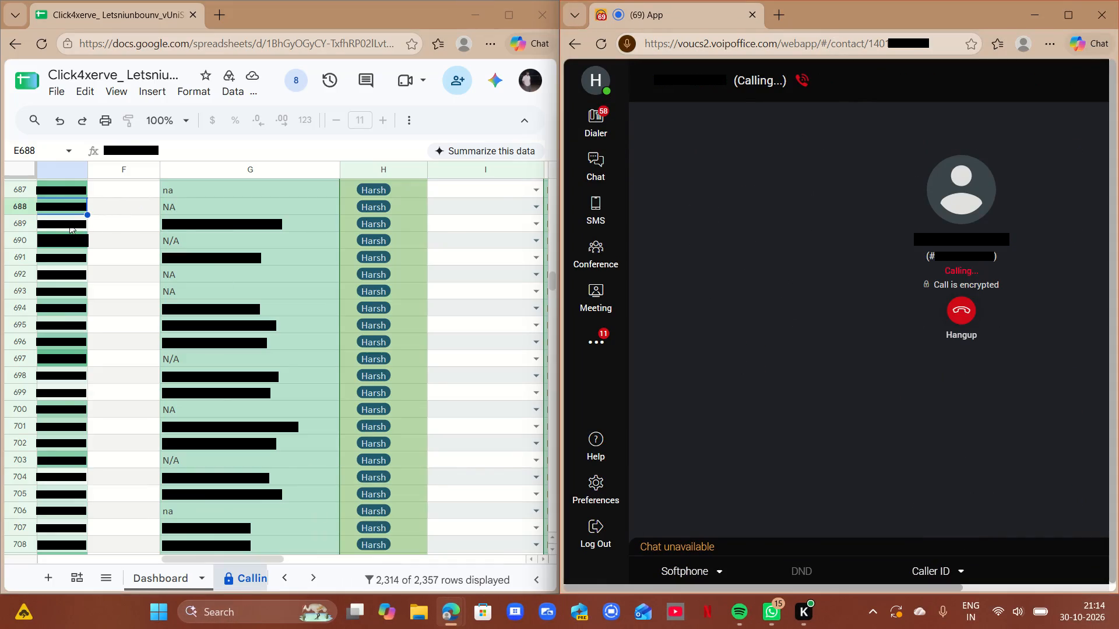
click(69, 224)
key(ctrl+c)
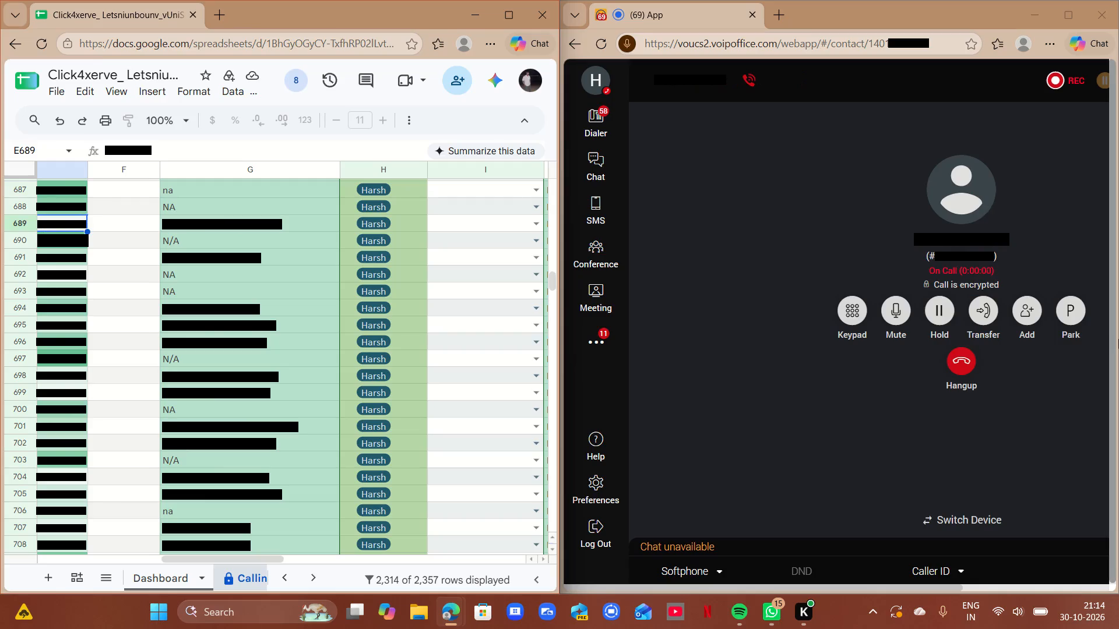
click(965, 364)
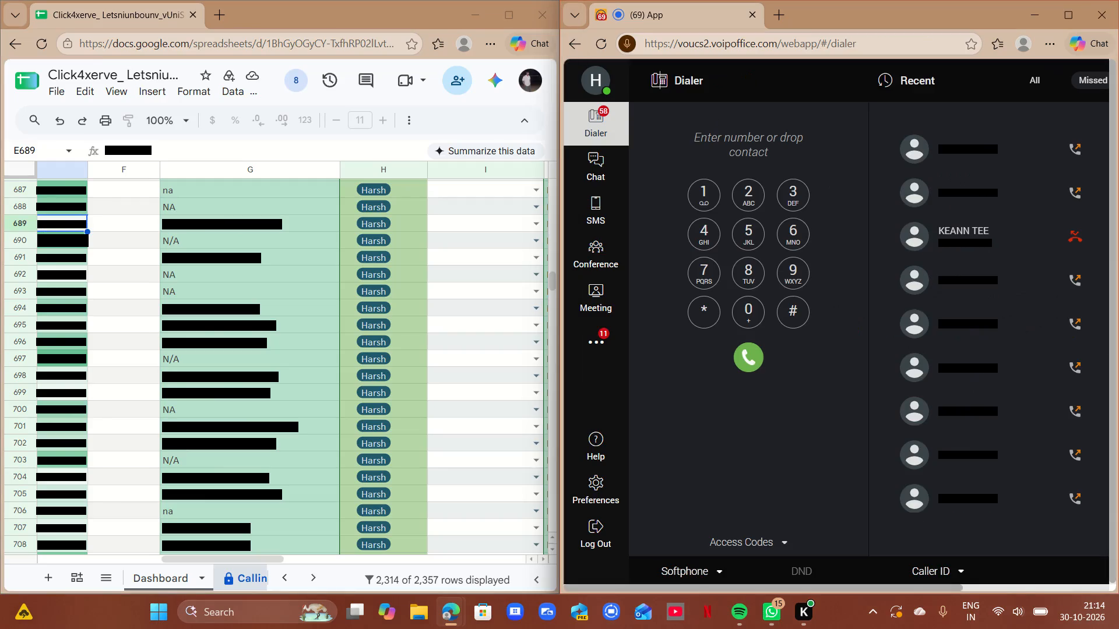
click(741, 146)
key(ctrl+v)
key(Return)
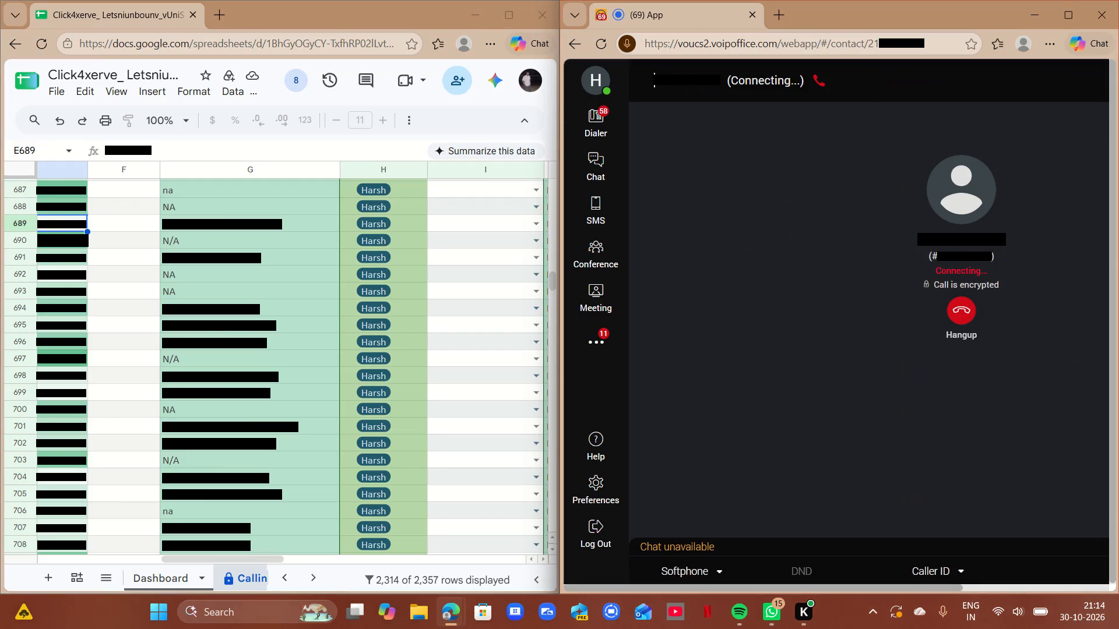
Copy the lead's phone number from cell E690 of the calling sheet for the next call.
click(68, 240)
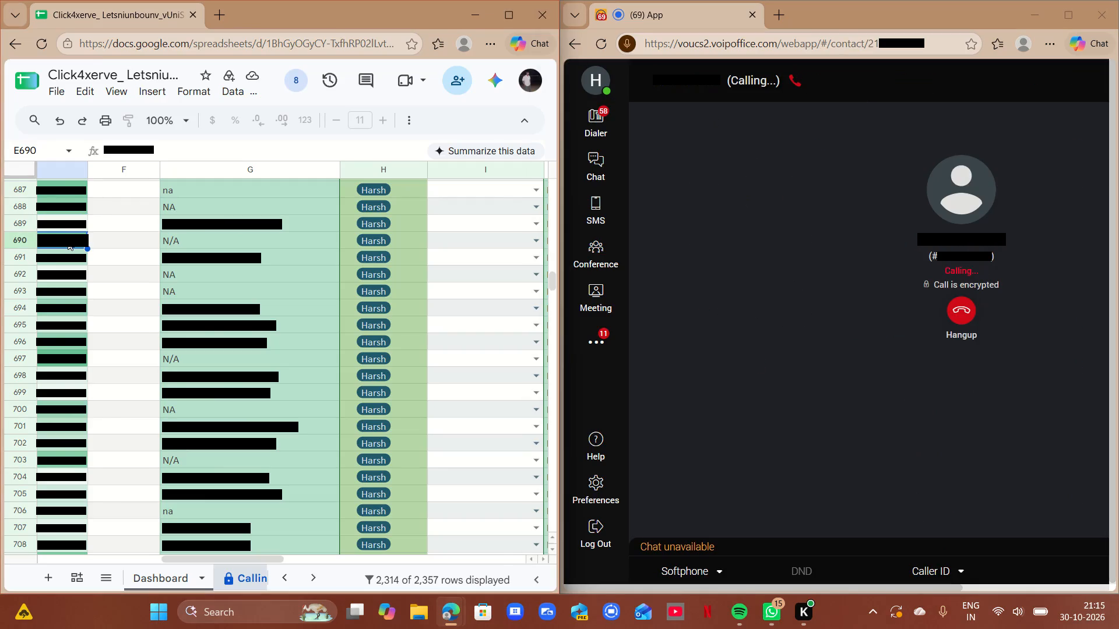
key(ctrl+c)
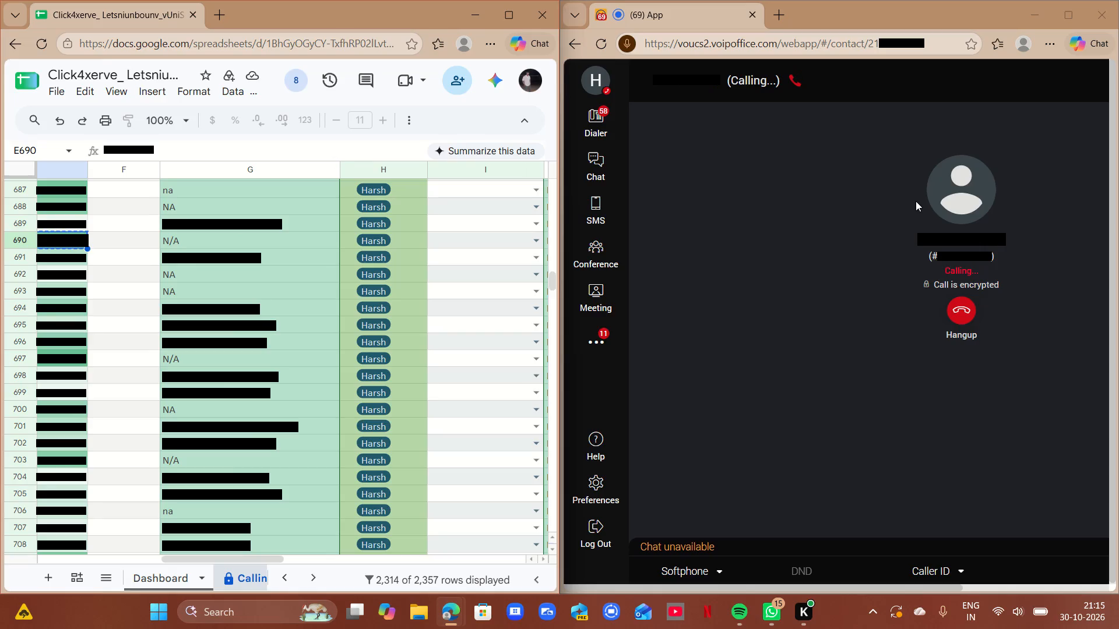
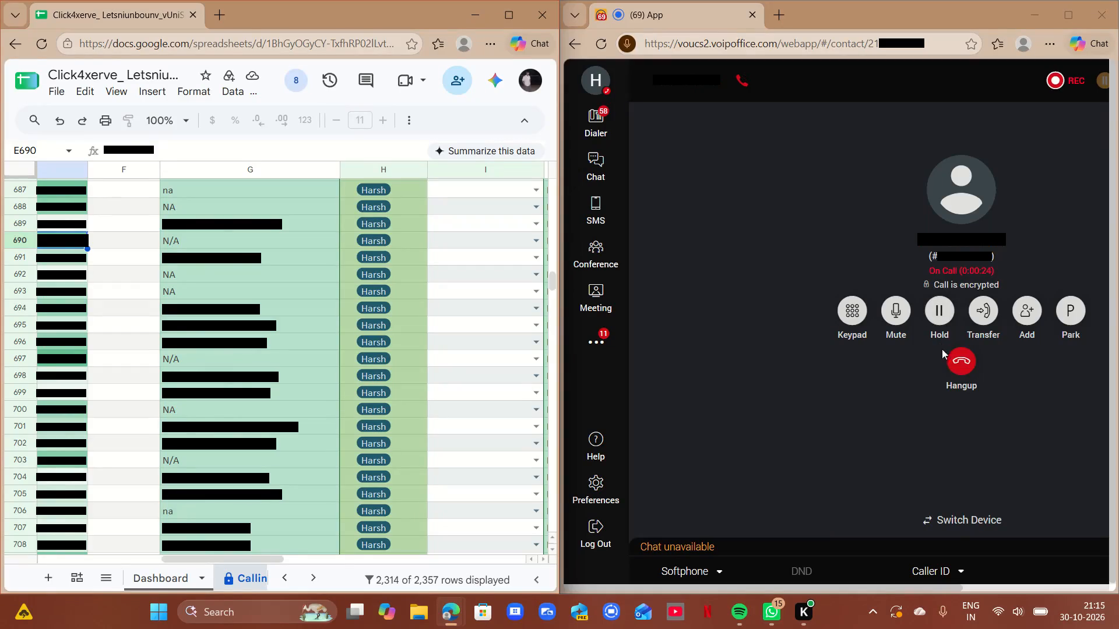
Hang up the current call and dial the phone number copied from row 690 in the web dialer.
click(970, 366)
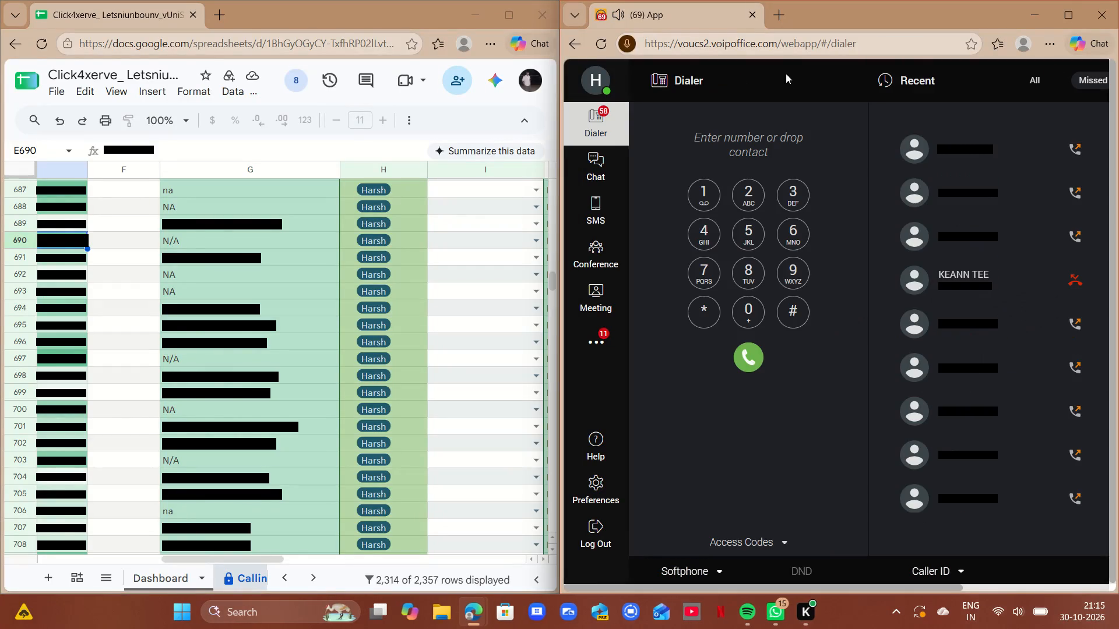
click(746, 154)
key(ctrl+v)
key(Return)
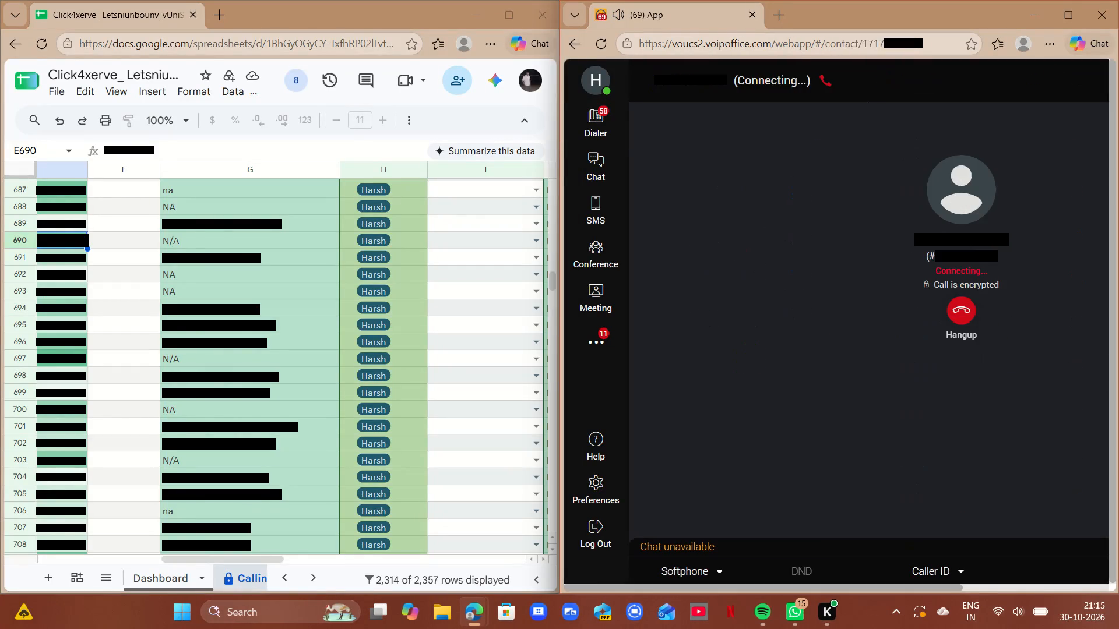
Record the call outcomes in column I: Ni (Not Intersted) for row 689, RNR for row 687 and Voicemail for row 688.
click(447, 228)
key(n)
key(Return)
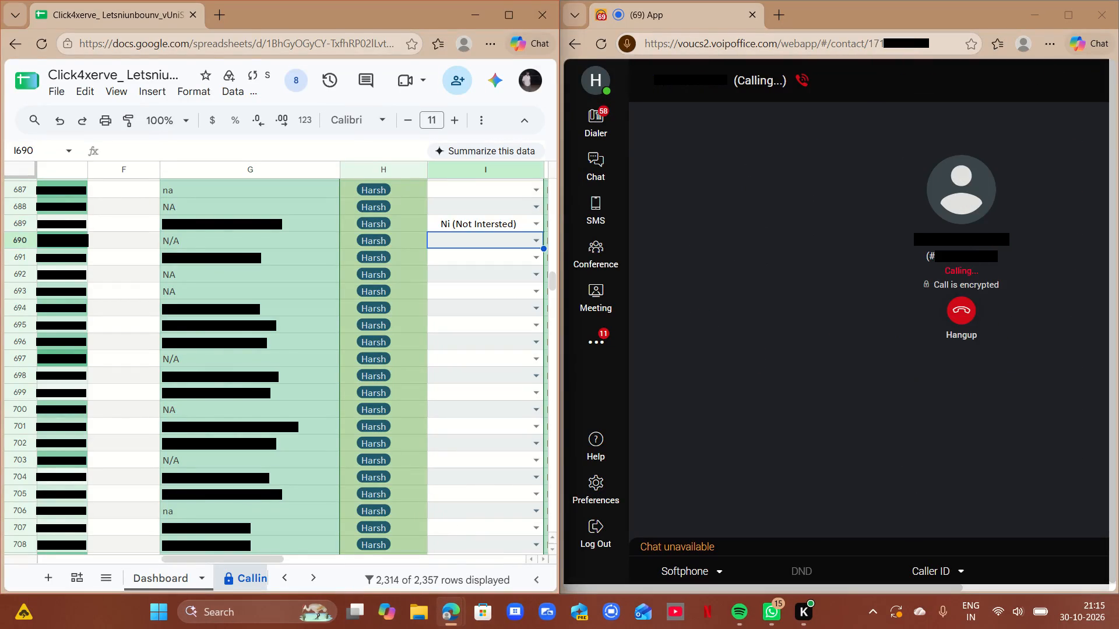
click(459, 191)
key(r)
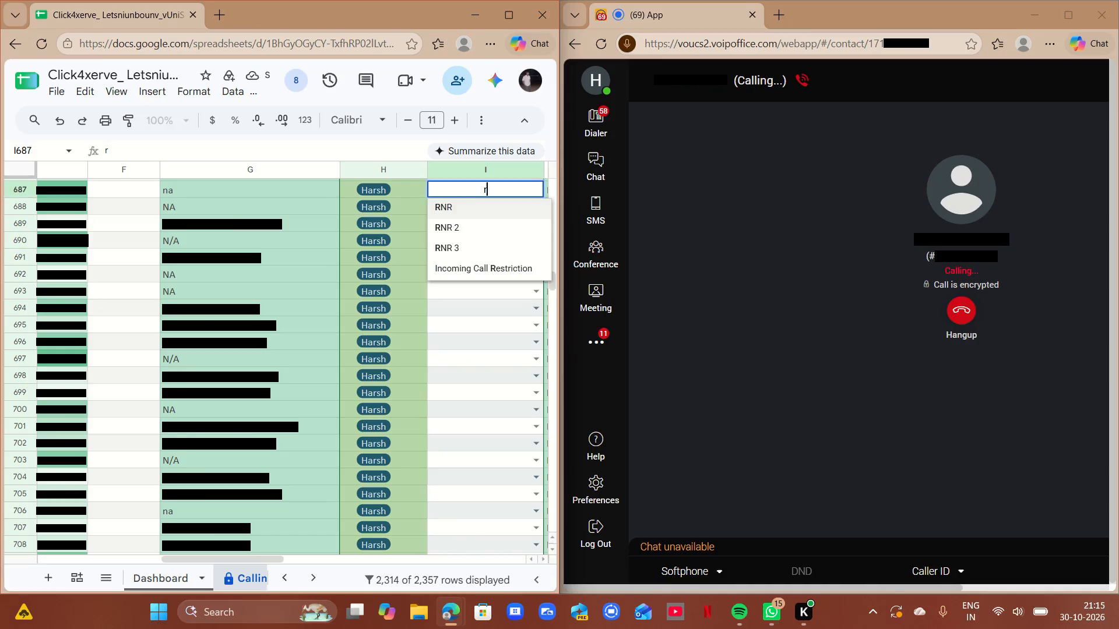
key(Return)
key(v)
key(Up)
key(Return)
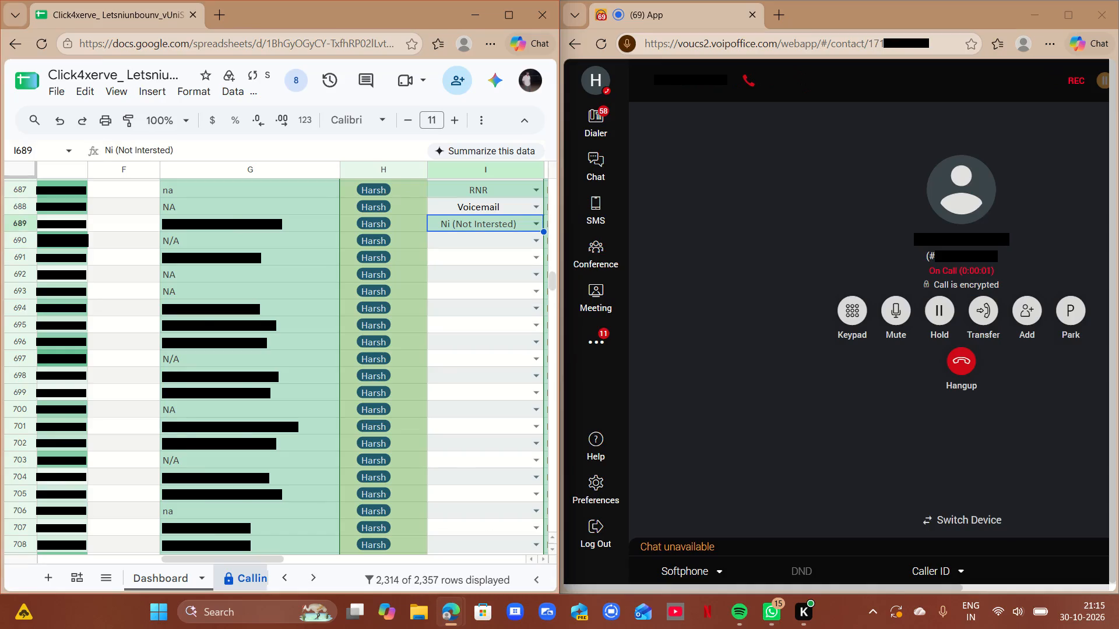
Copy the lead's phone number from cell E691 of the calling sheet for the next call.
scroll(459, 191, down, 1)
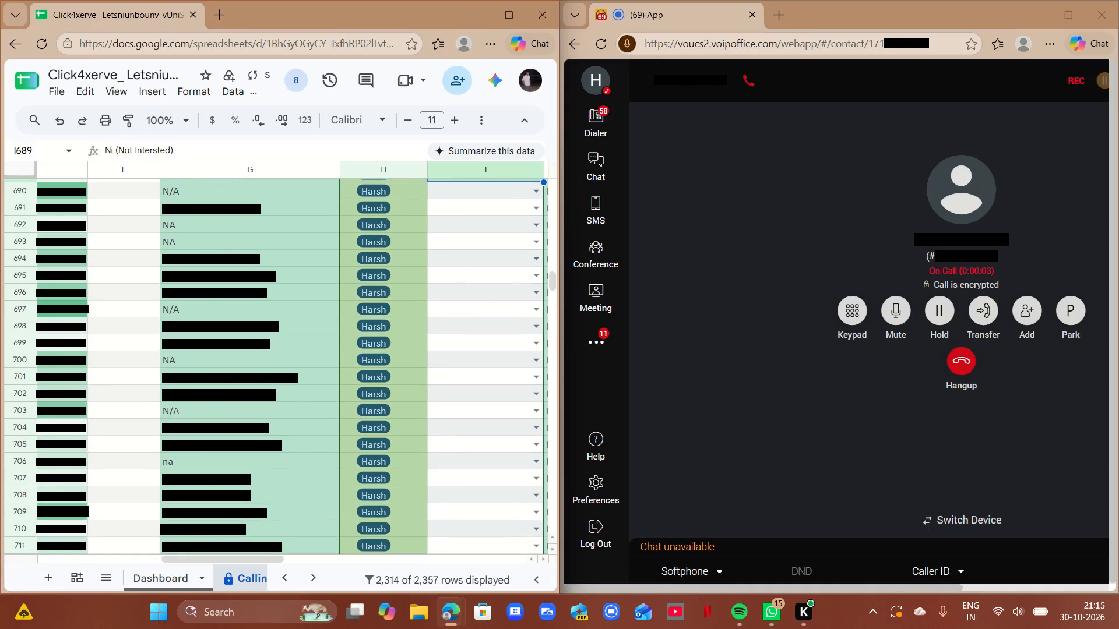
click(64, 214)
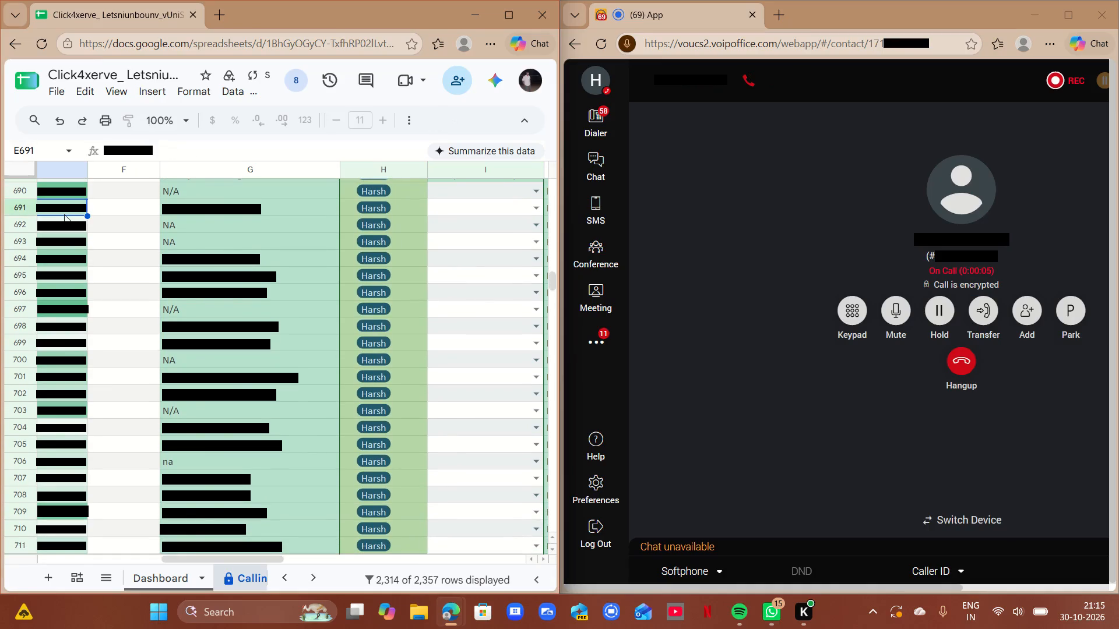
key(ctrl+c)
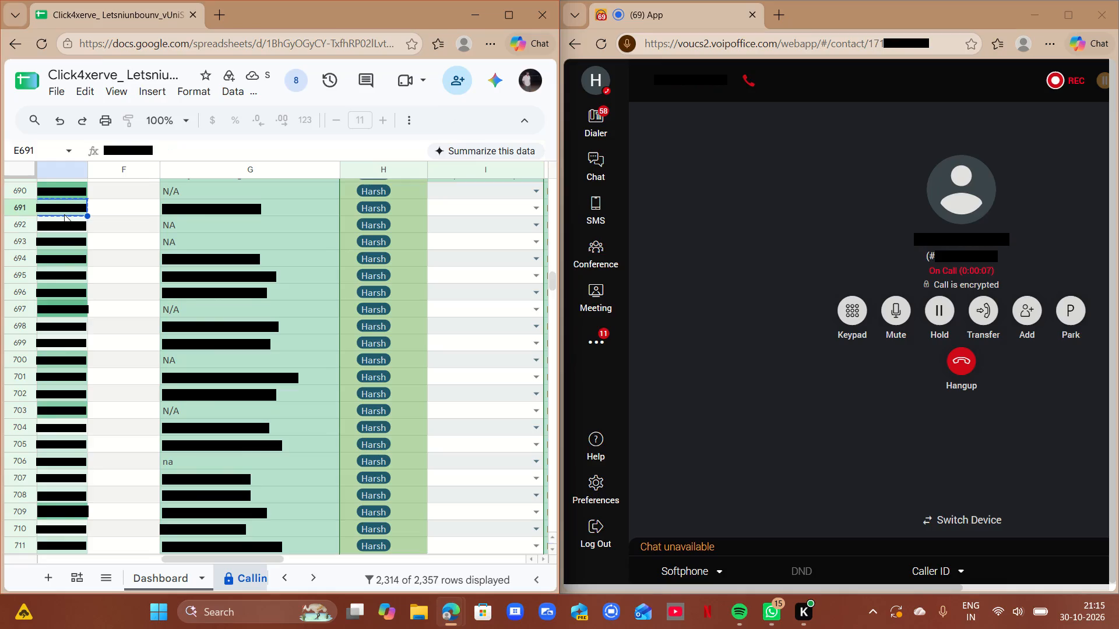
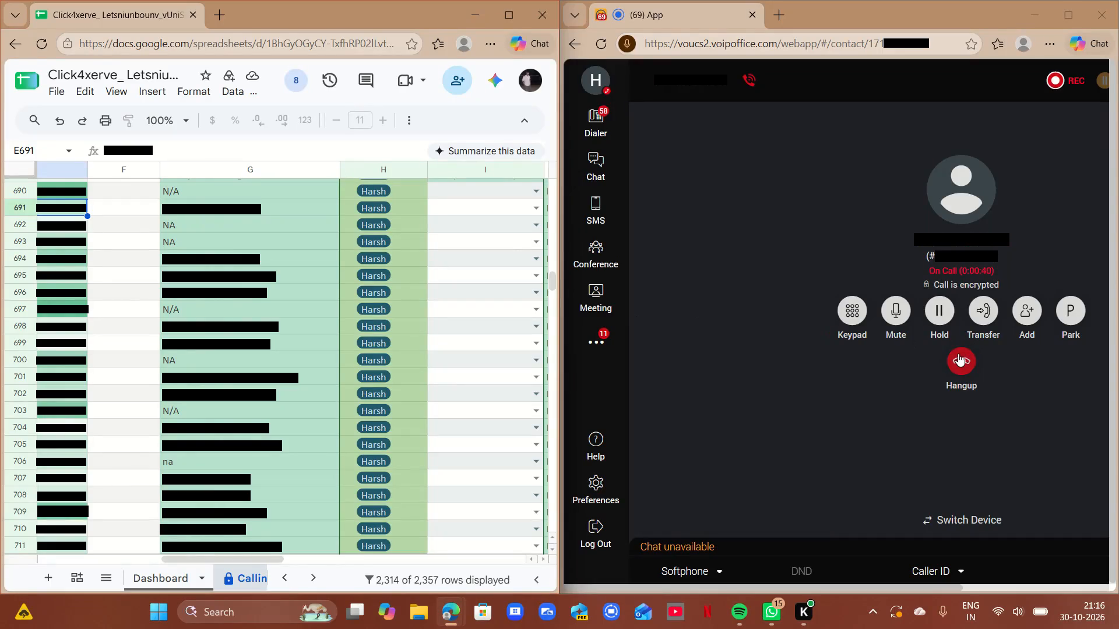
Hang up the current call and dial the phone number copied from cell E691 in the web dialer.
click(958, 354)
click(742, 123)
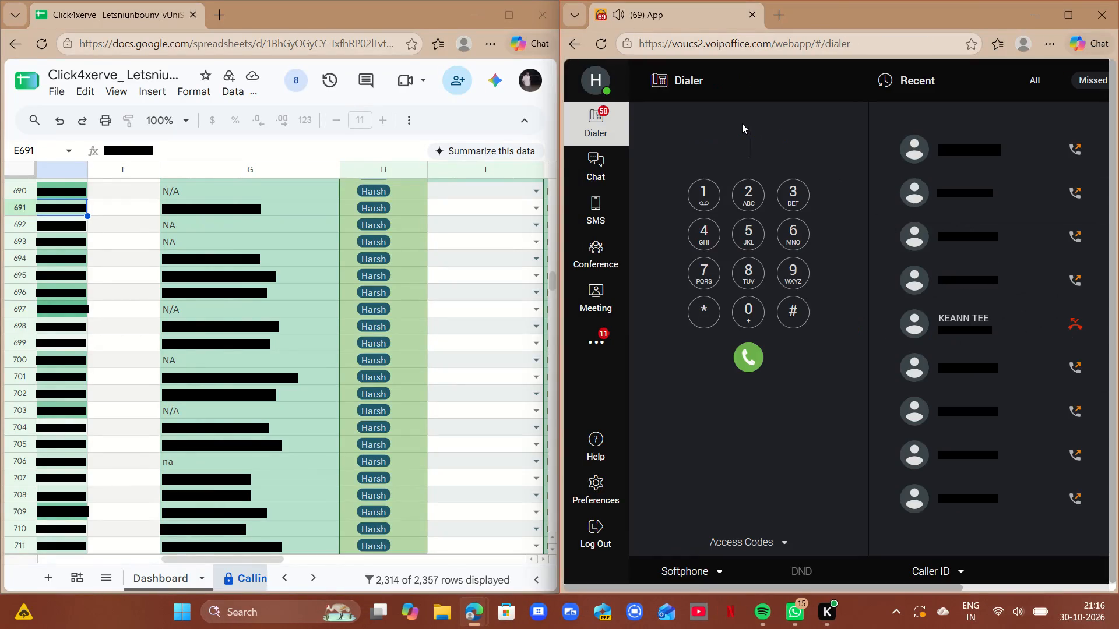
key(ctrl+v)
key(Return)
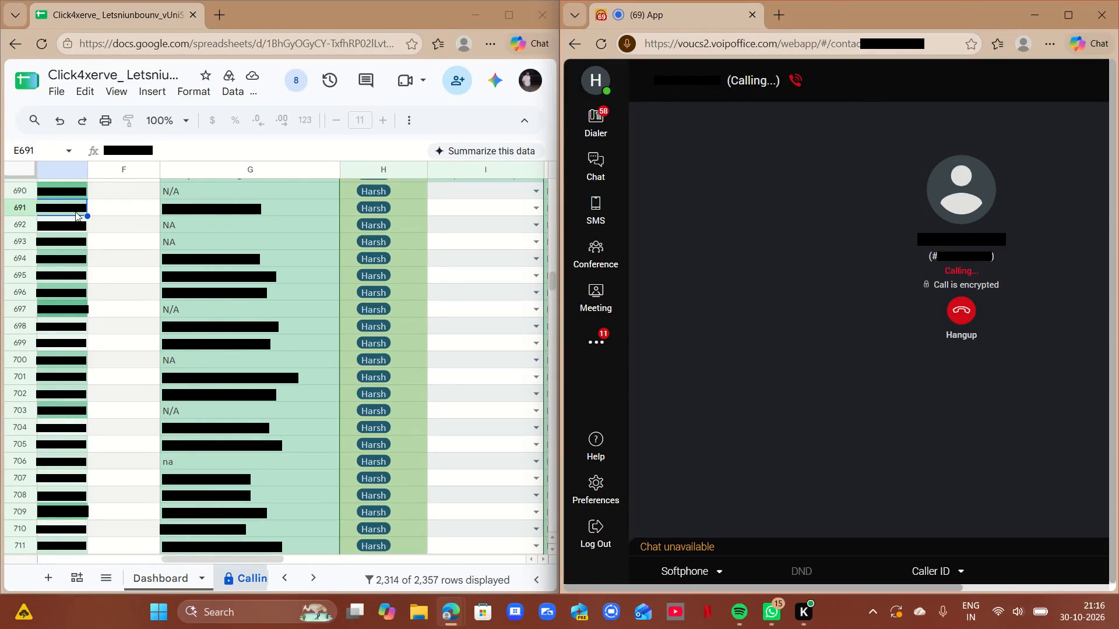
Copy the lead's phone number from cell E692 and dial it in the web dialer after hanging up the current call.
click(68, 219)
key(ctrl+c)
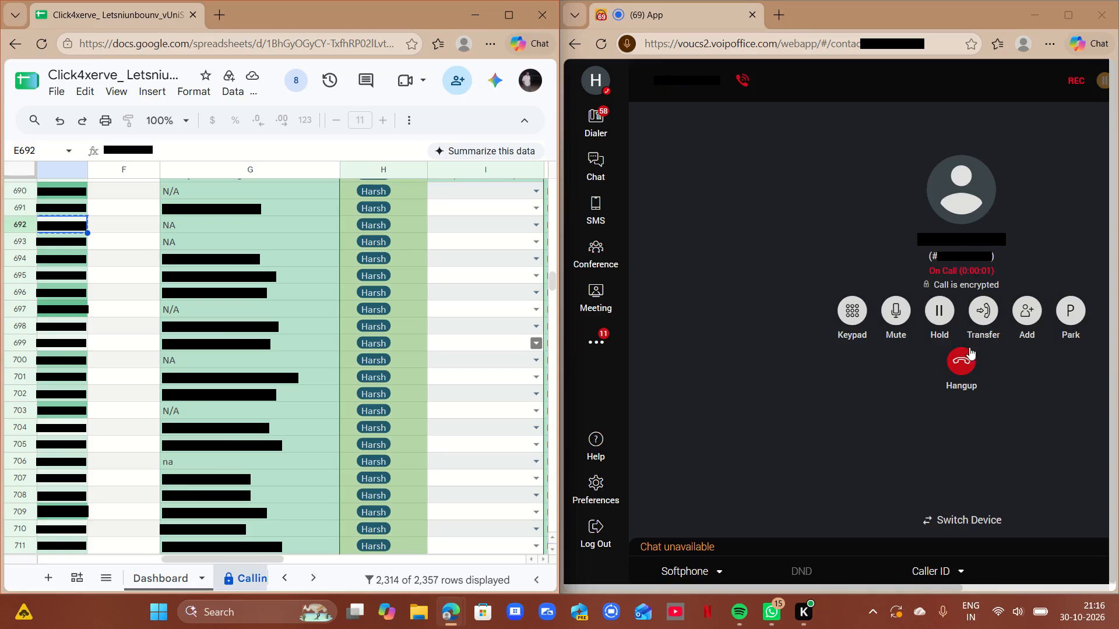
click(965, 360)
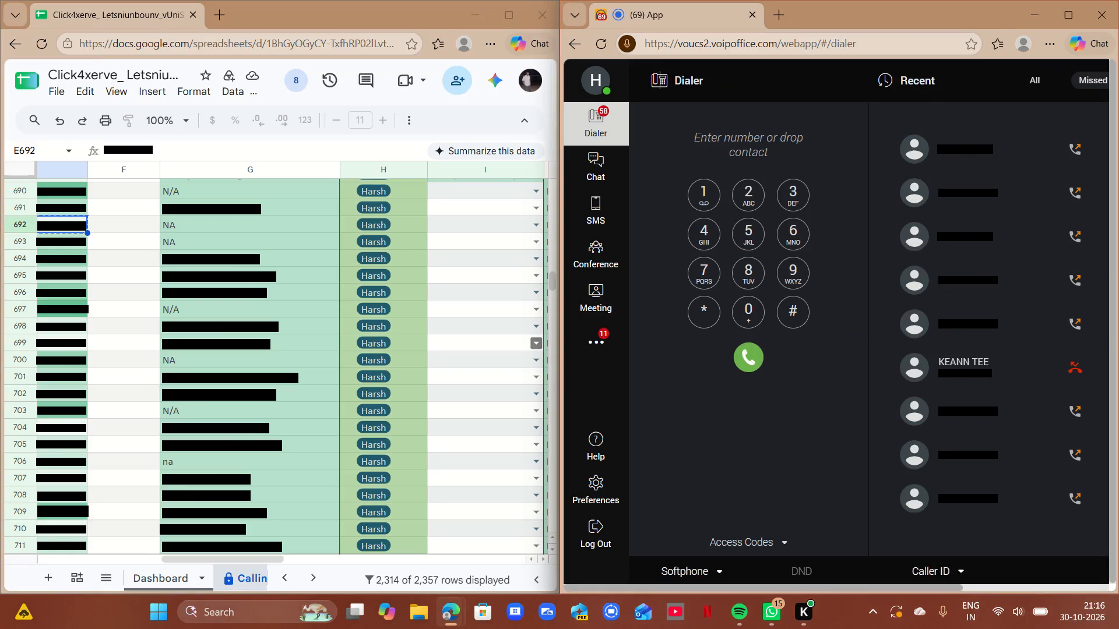
key(ctrl+v)
key(Return)
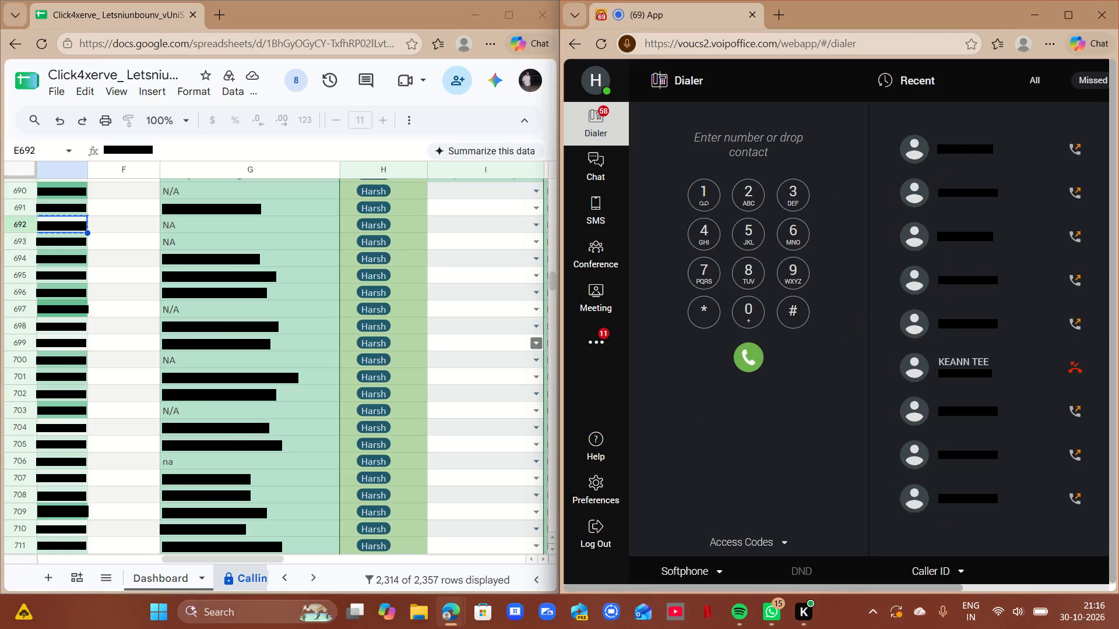
click(722, 129)
key(ctrl+v)
key(Return)
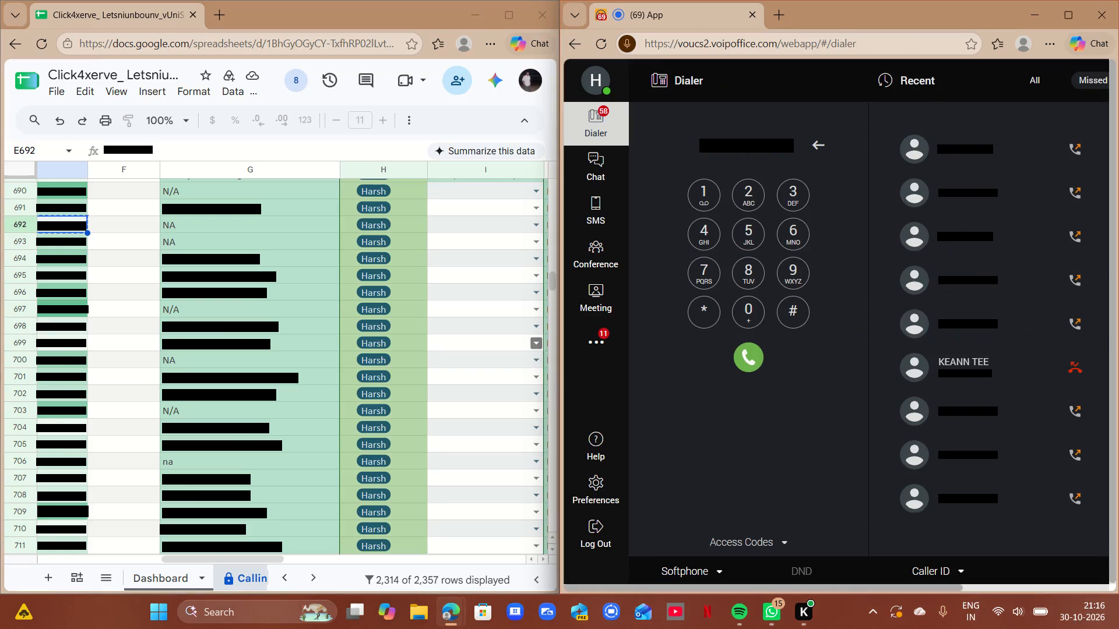
Copy the lead's phone number from cell E693 of the calling sheet for the next call.
click(73, 247)
key(ctrl+c)
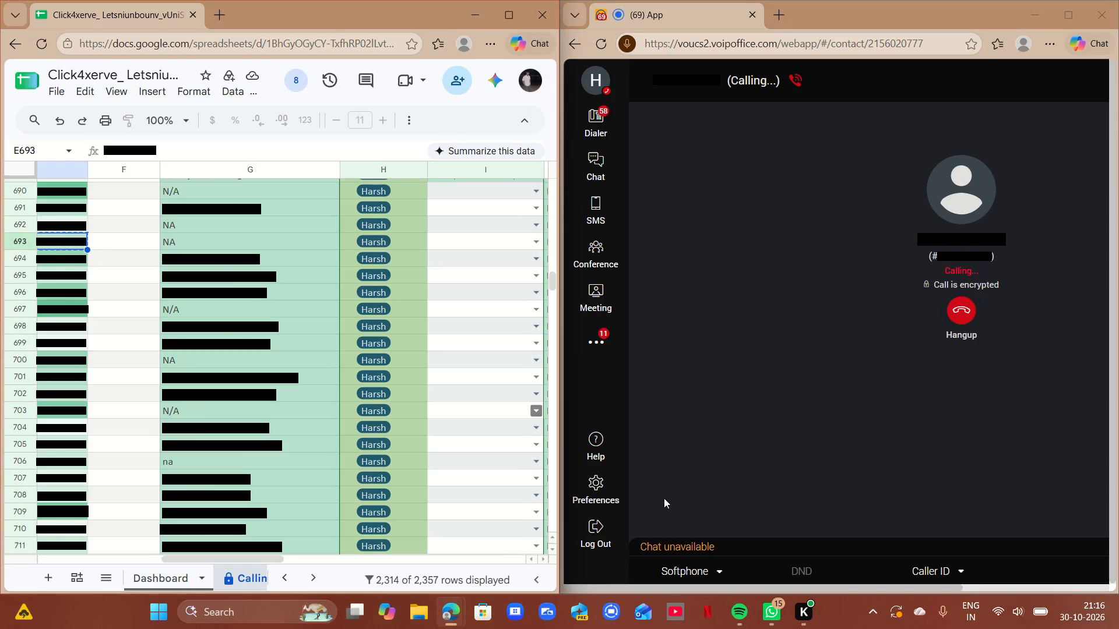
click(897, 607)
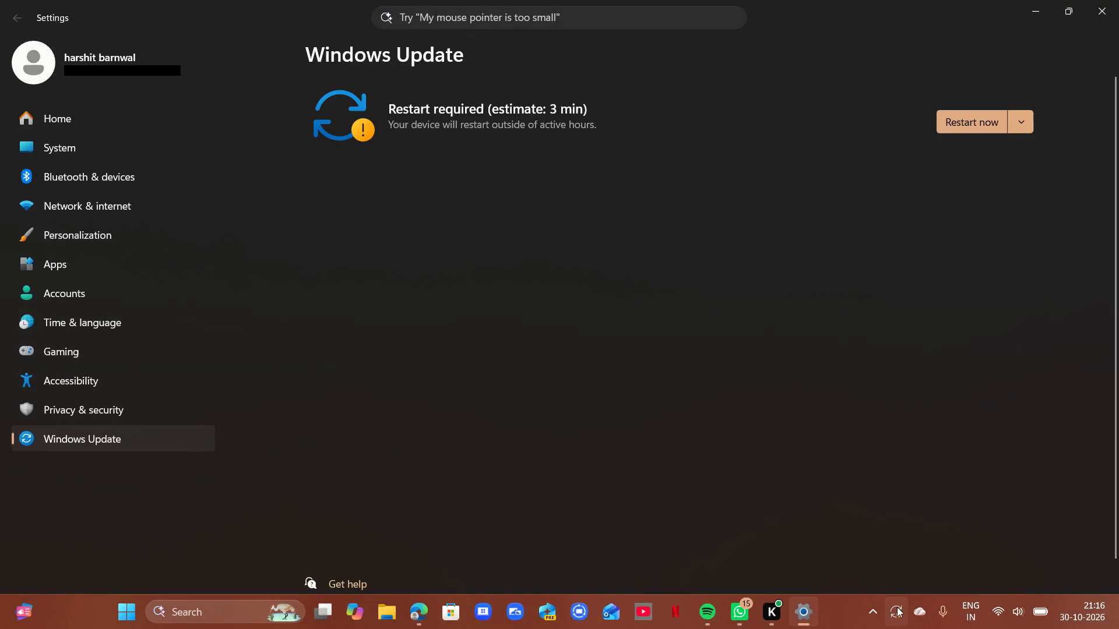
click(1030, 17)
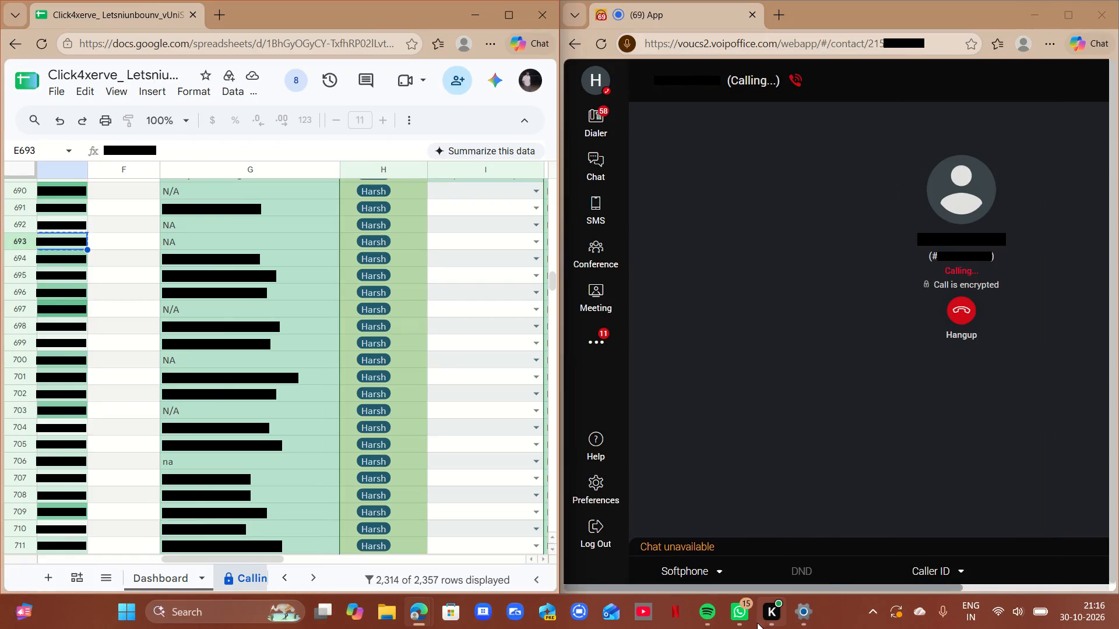
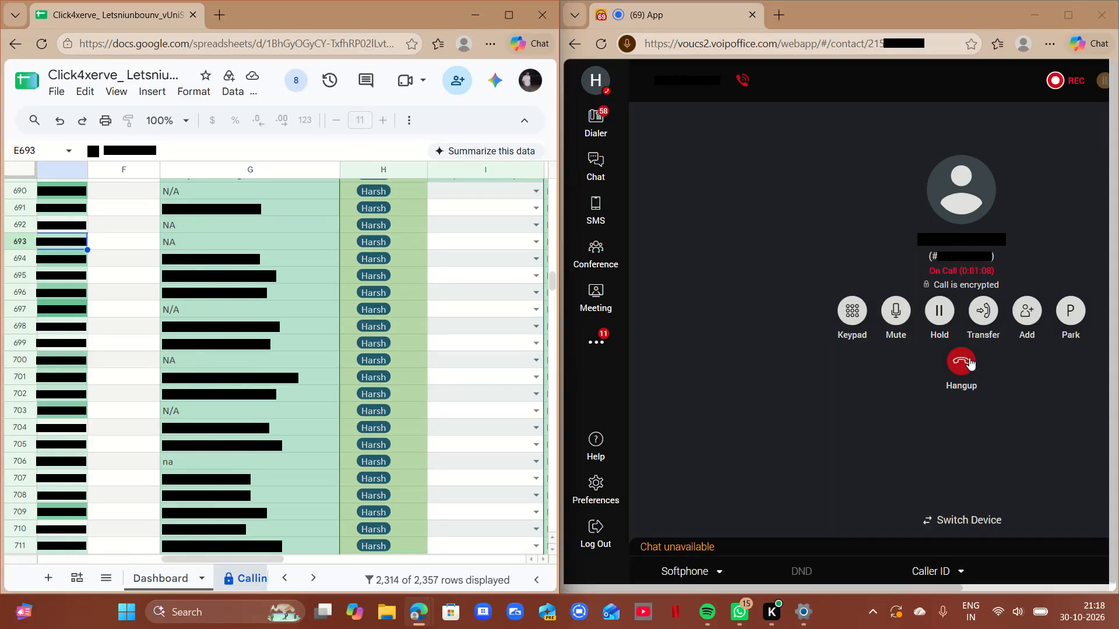
Hang up the current call and dial the phone number copied from cell E693 in the web dialer.
click(969, 358)
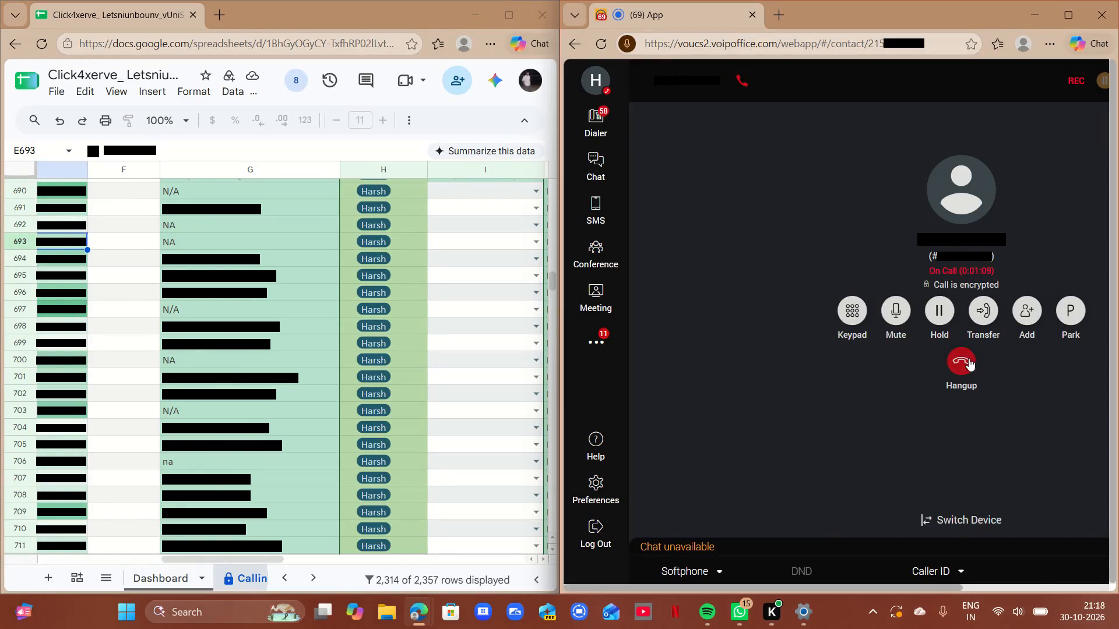
click(771, 158)
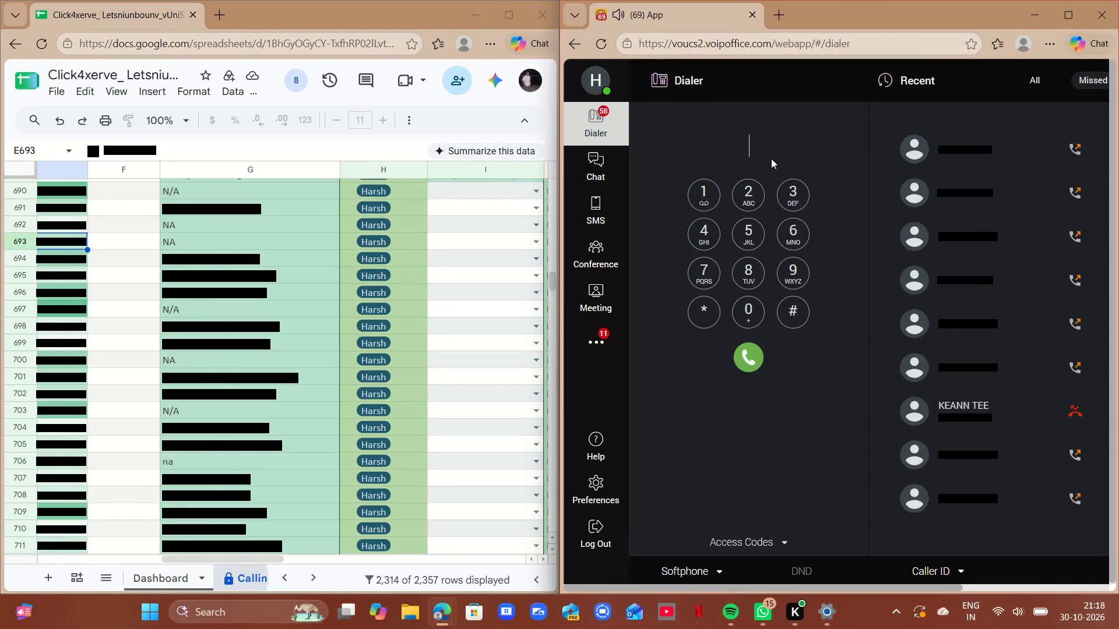
key(ctrl+v)
key(Return)
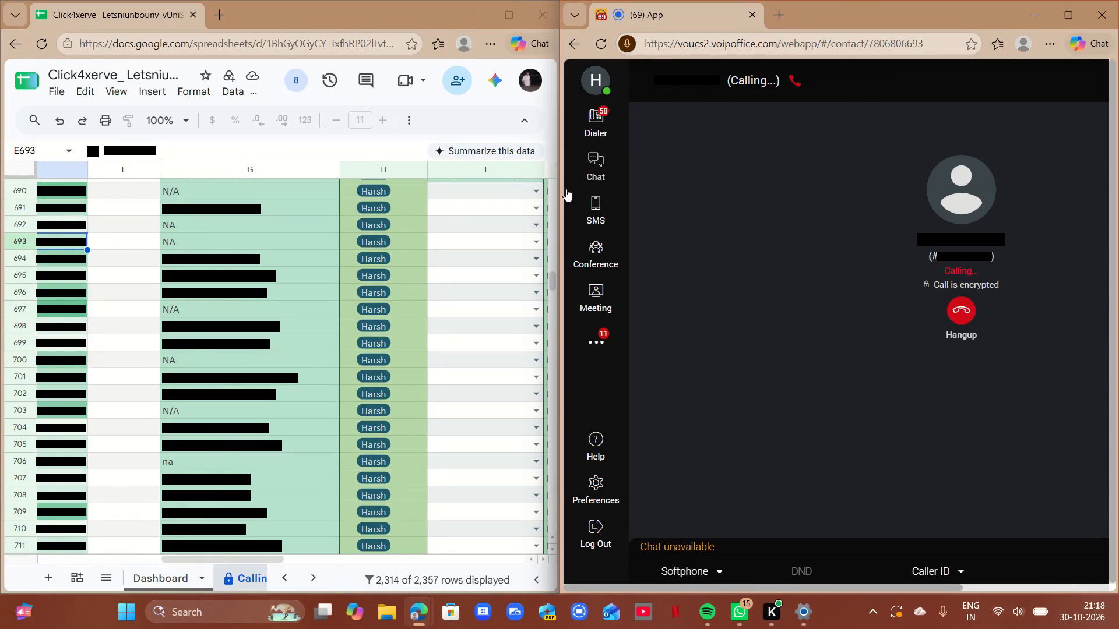
Record the call statuses in column I: DNC for row 692, RNR for row 690, and a status matching "v" for row 691.
click(435, 223)
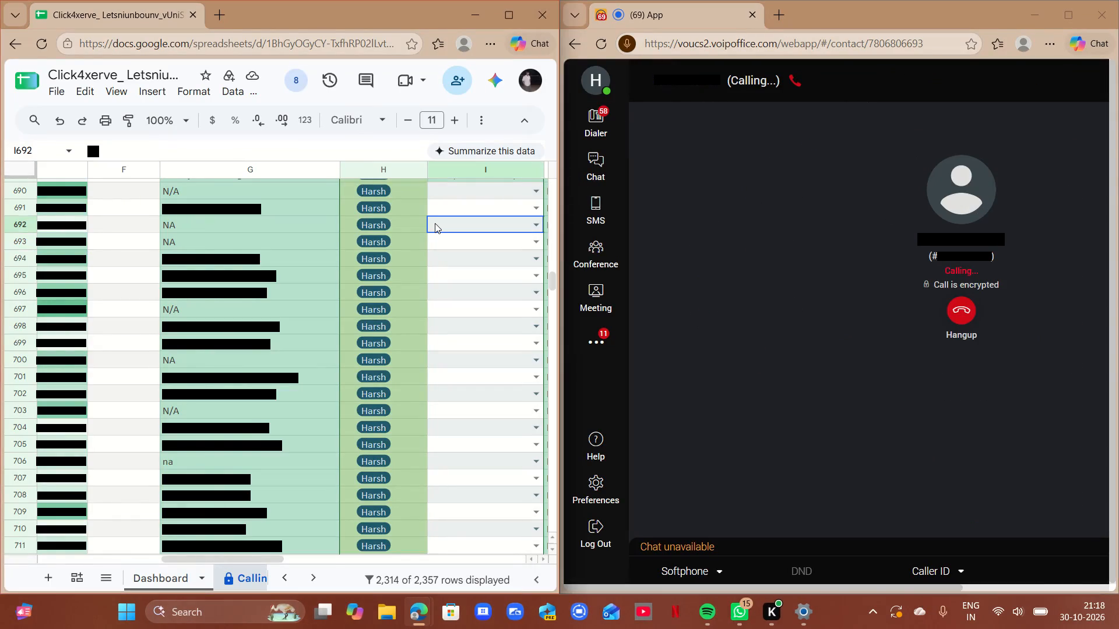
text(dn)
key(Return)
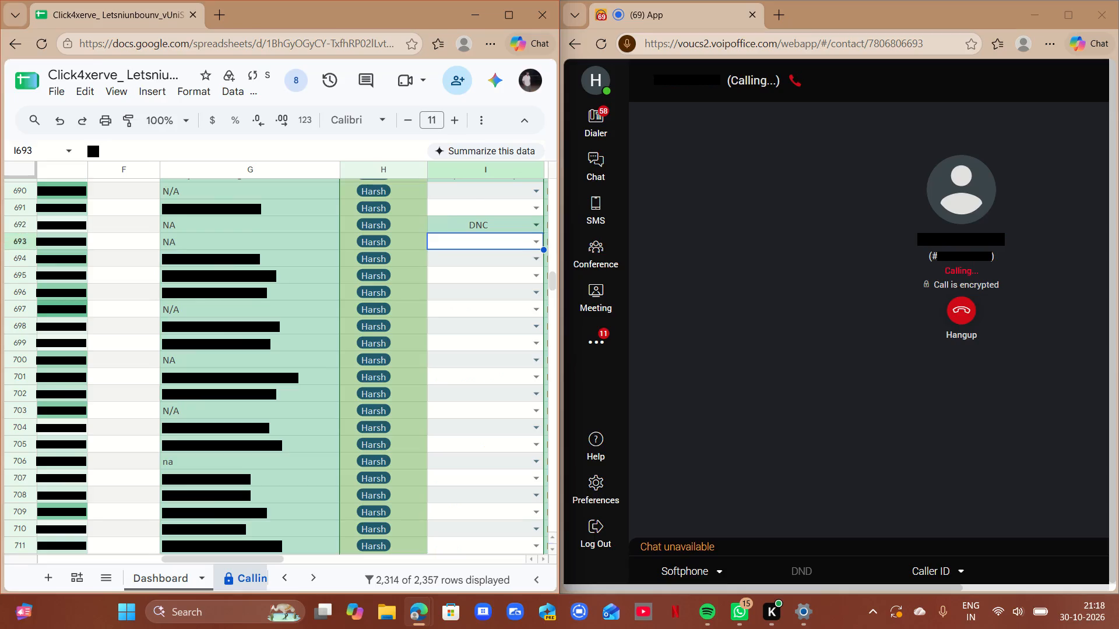
click(466, 193)
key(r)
key(Return)
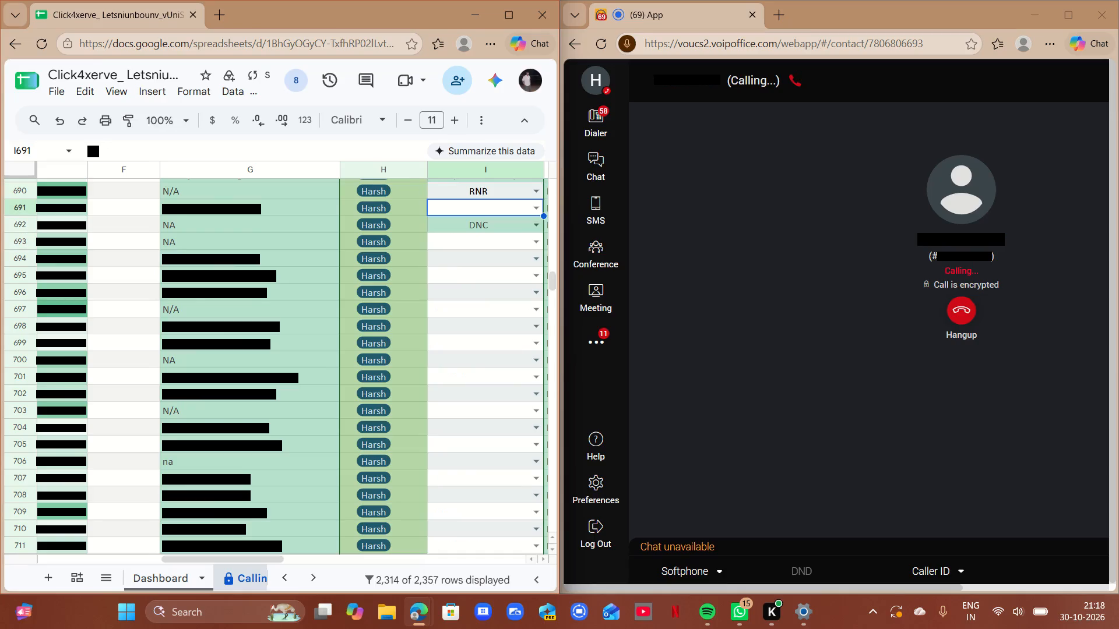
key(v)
key(Up)
key(Return)
Copy the lead's phone number from cell E694 of the calling sheet for the next call.
scroll(466, 193, down, 1)
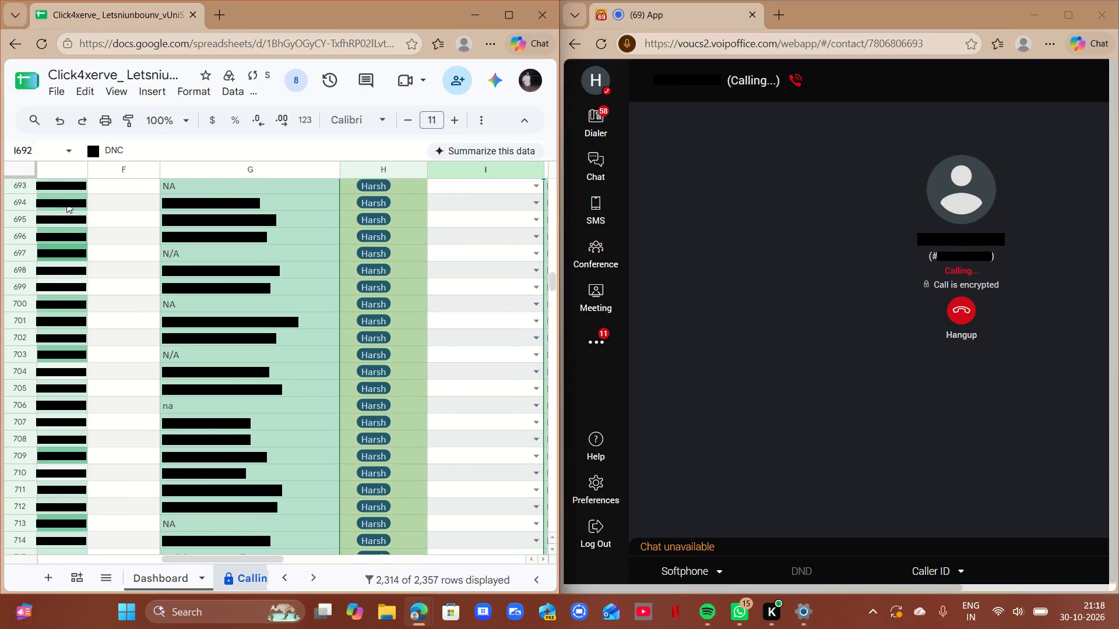
click(68, 209)
key(ctrl+c)
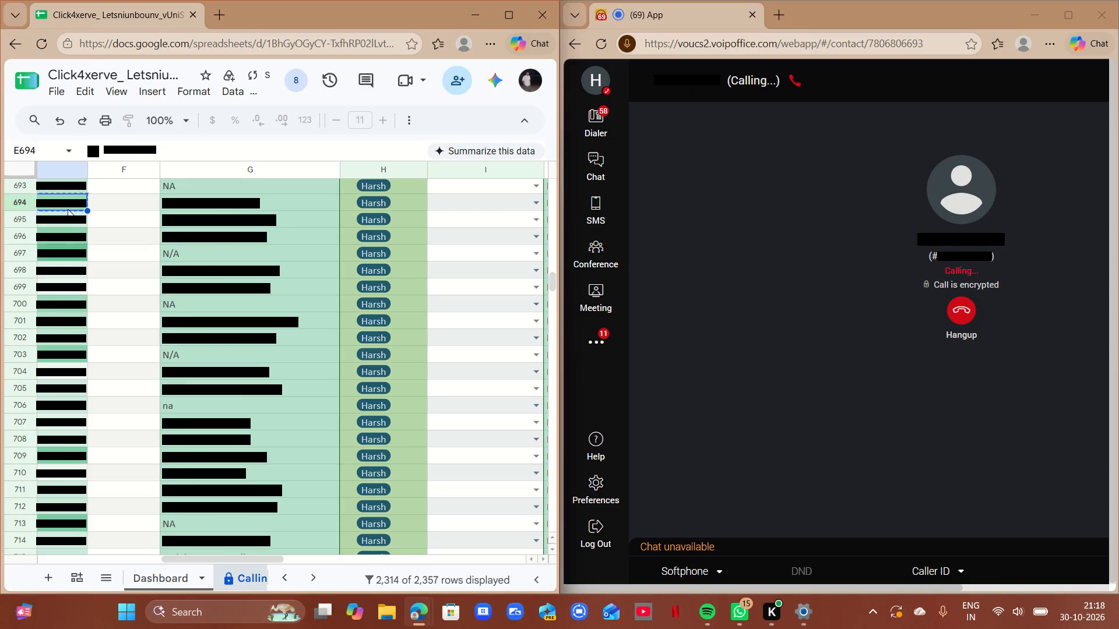
Check the team's lead and dial-out summary on the Dashboard sheet, and return to the Calling Master sheet.
click(167, 586)
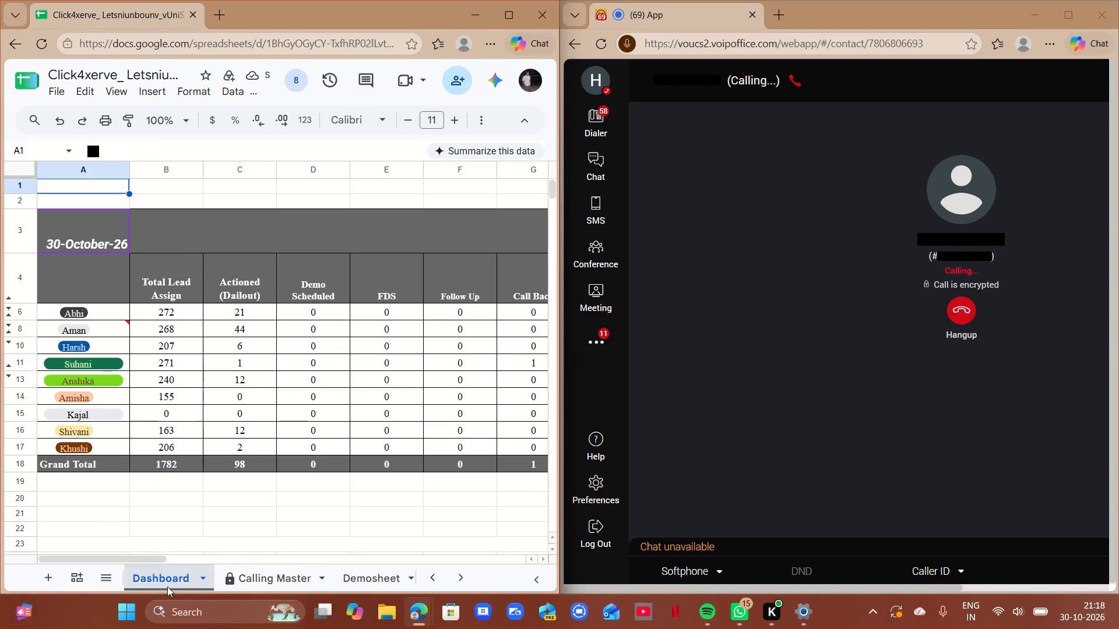
click(286, 574)
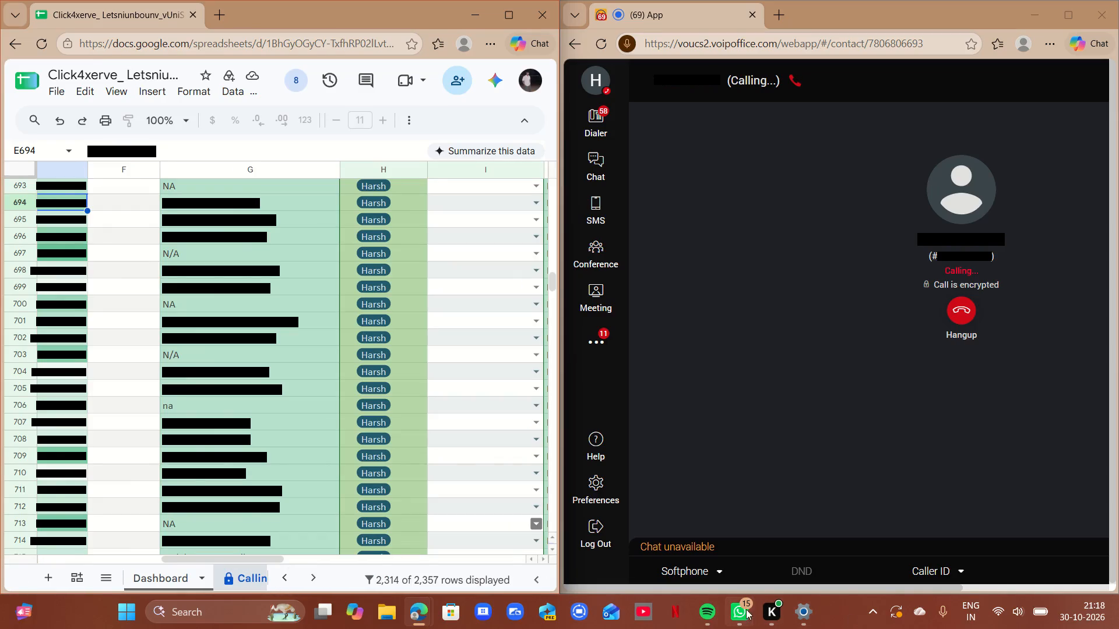
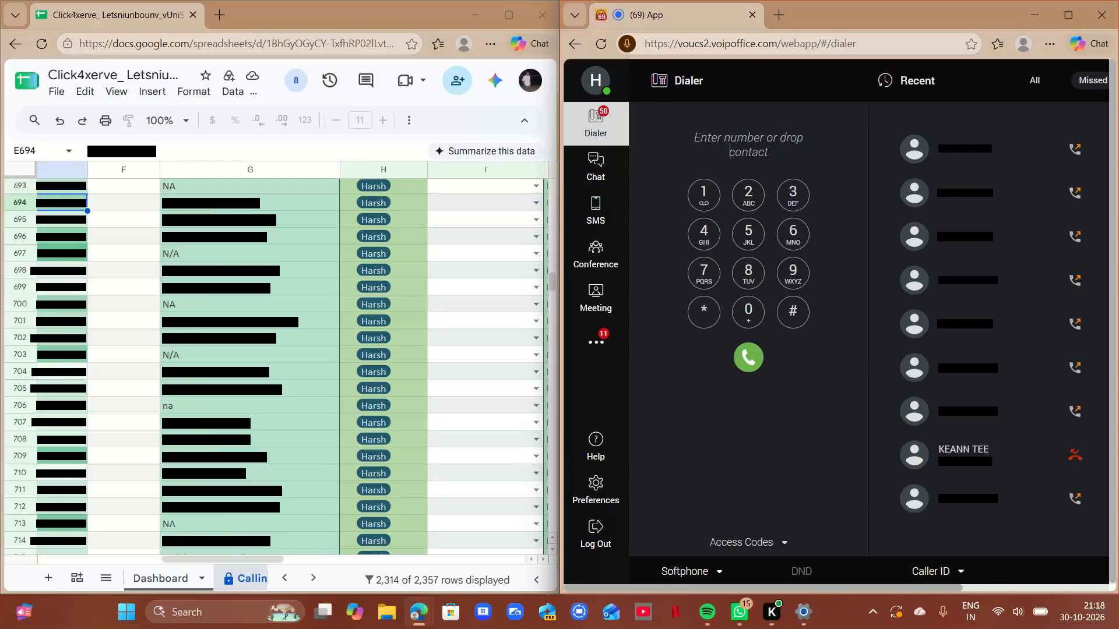
Dial the lead's phone number copied from cell E694 of the calling sheet in the web dialer.
key(ctrl+v)
key(Return)
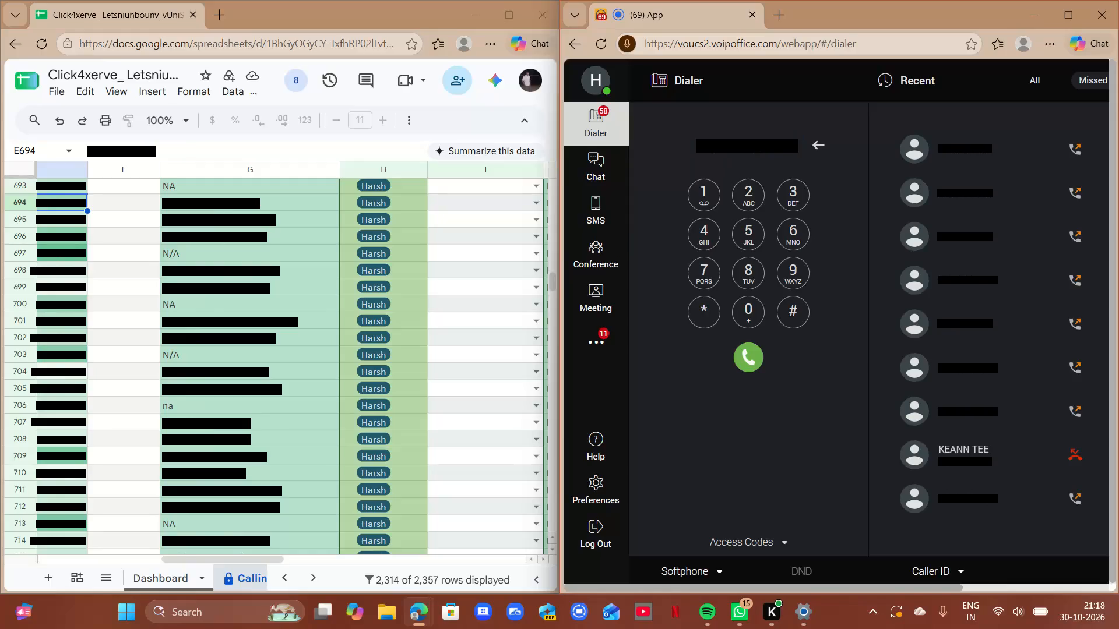
Copy the lead's phone number from cell E695 of the calling sheet for the next call.
click(65, 224)
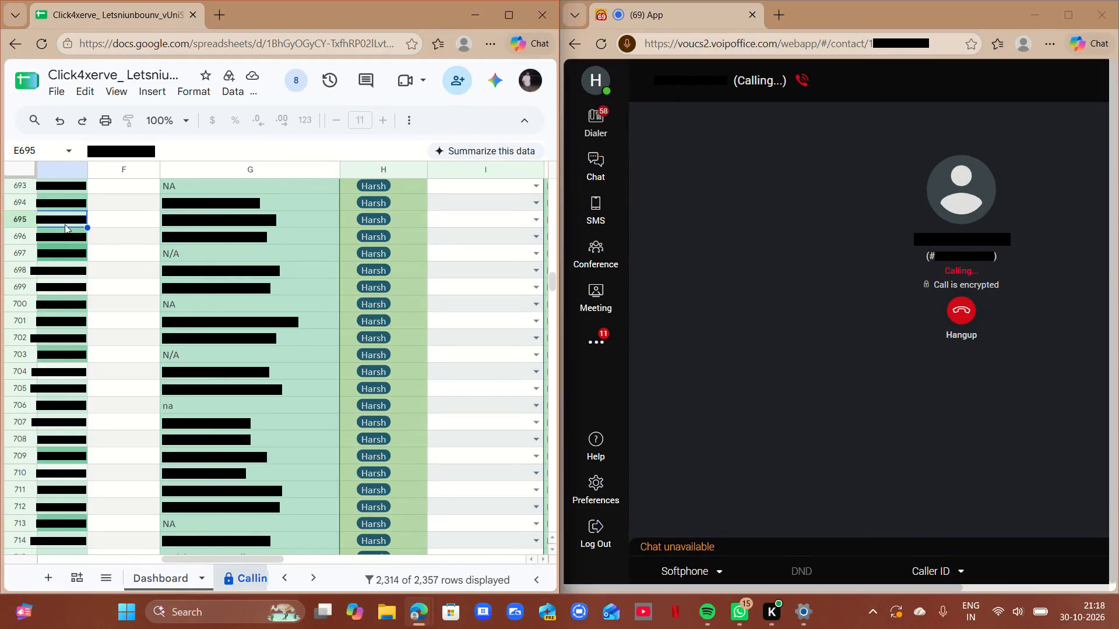
key(ctrl+c)
Check who is currently viewing the calling sheet, then return to the web dialer.
click(299, 78)
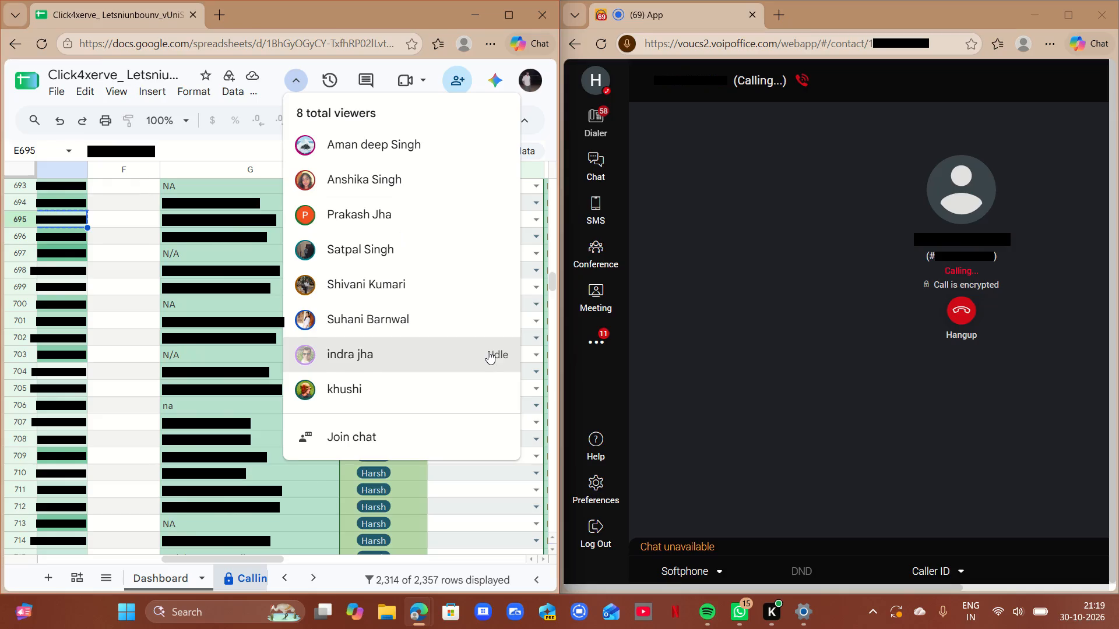
click(754, 381)
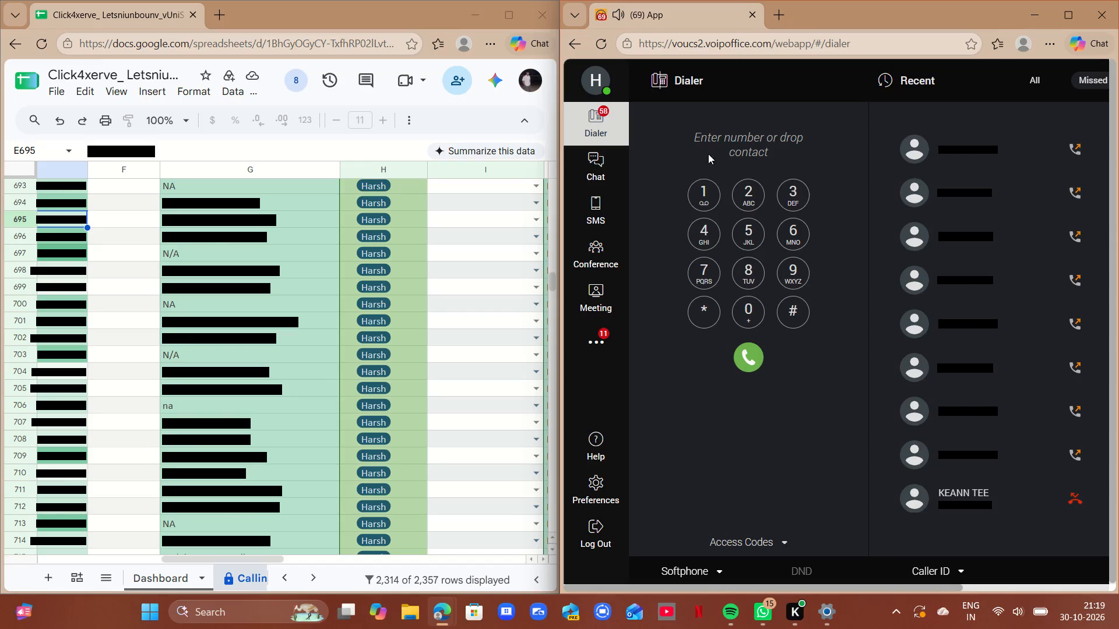
Dial the phone number copied from cell E695 in the web dialer.
click(749, 138)
key(ctrl+v)
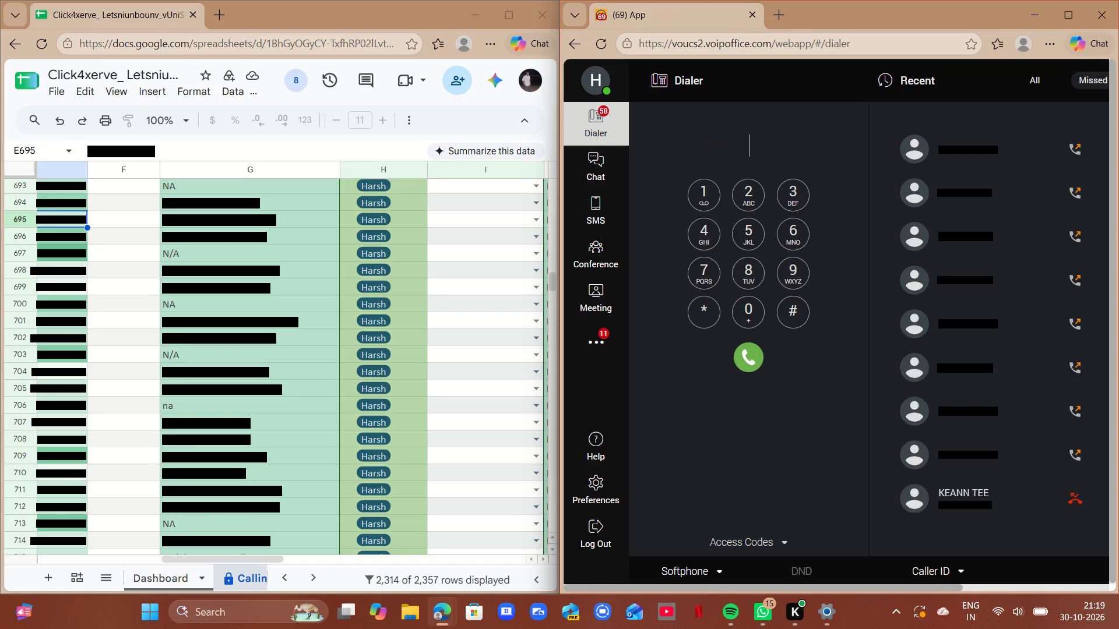
key(Return)
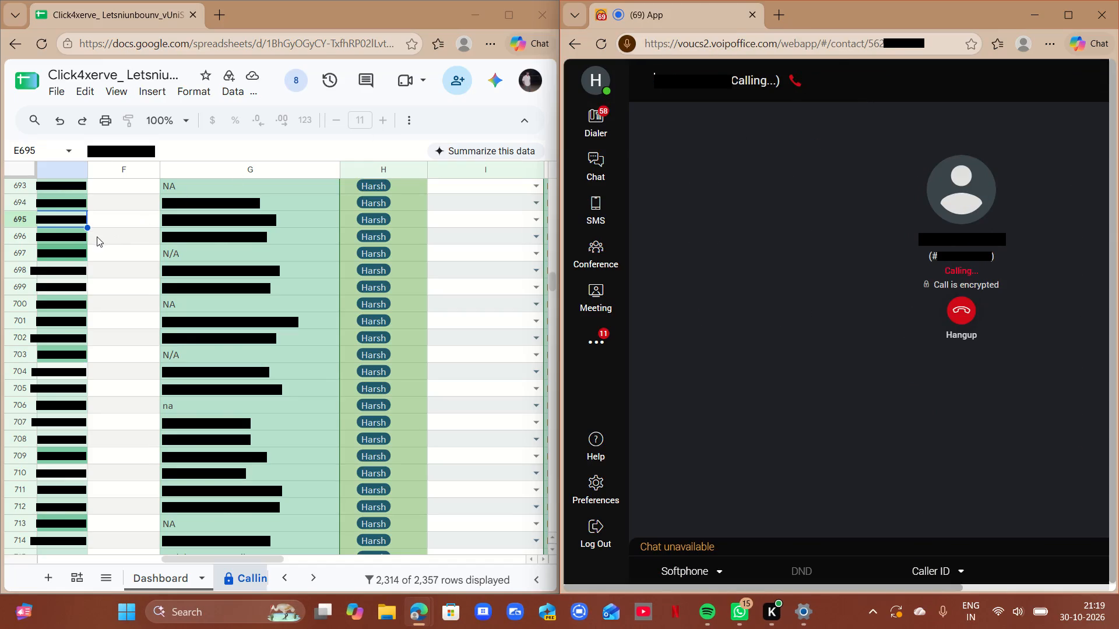
Copy the lead's phone number from cell E696 of the calling sheet for the next call.
click(67, 234)
key(ctrl+c)
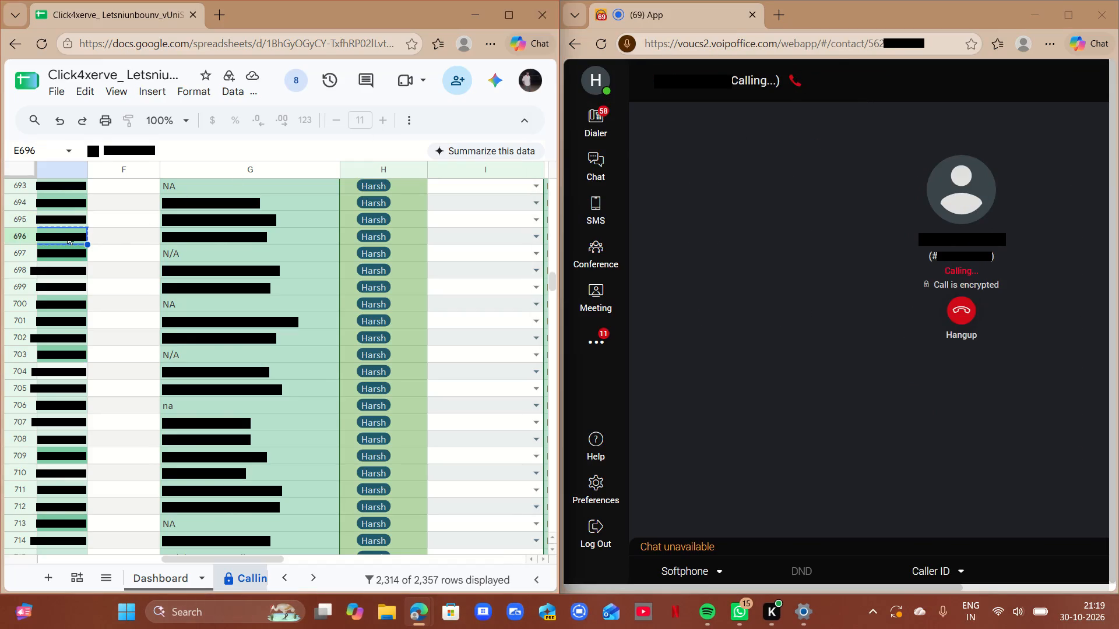
Record the call outcomes in column I: Hung up/Disconneted for row 694 and RNR for row 693.
click(452, 201)
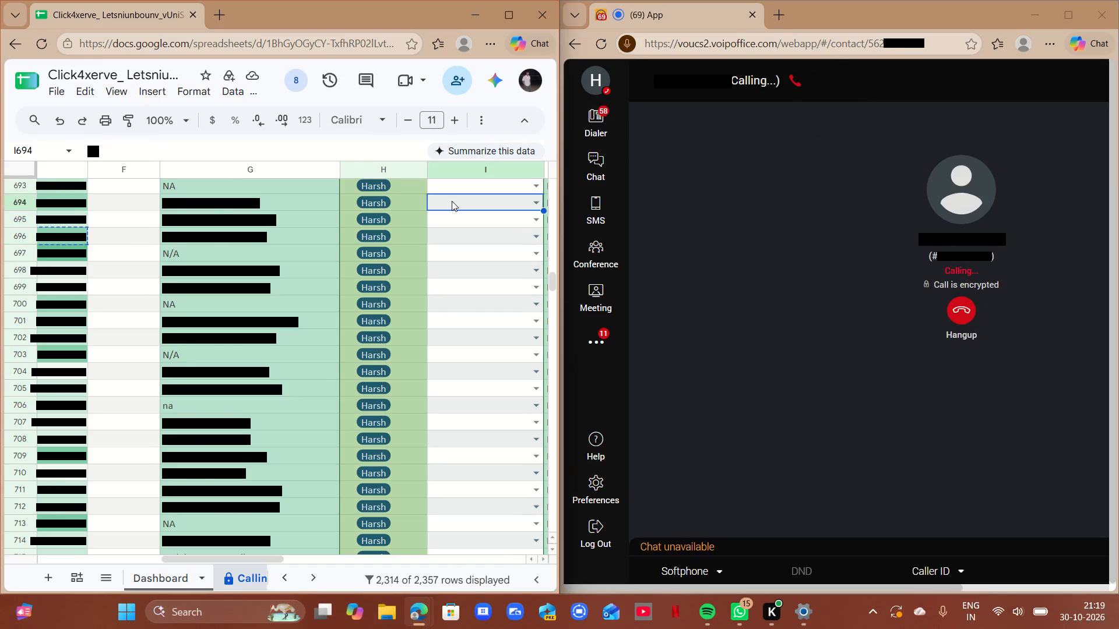
key(h)
key(Up)
key(Return)
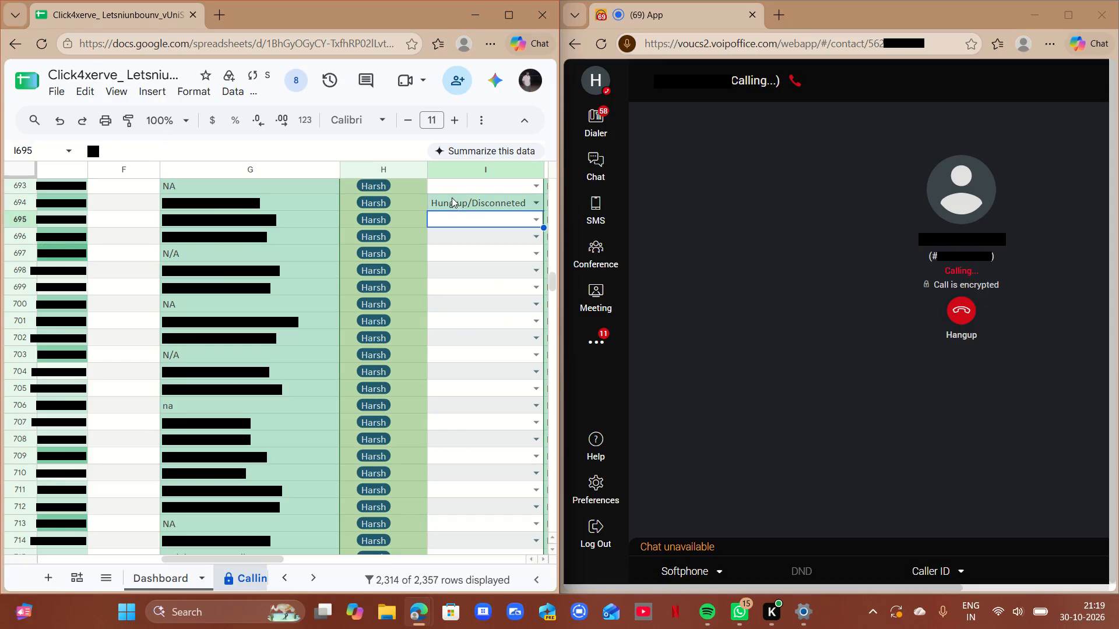
click(456, 187)
key(r)
key(Return)
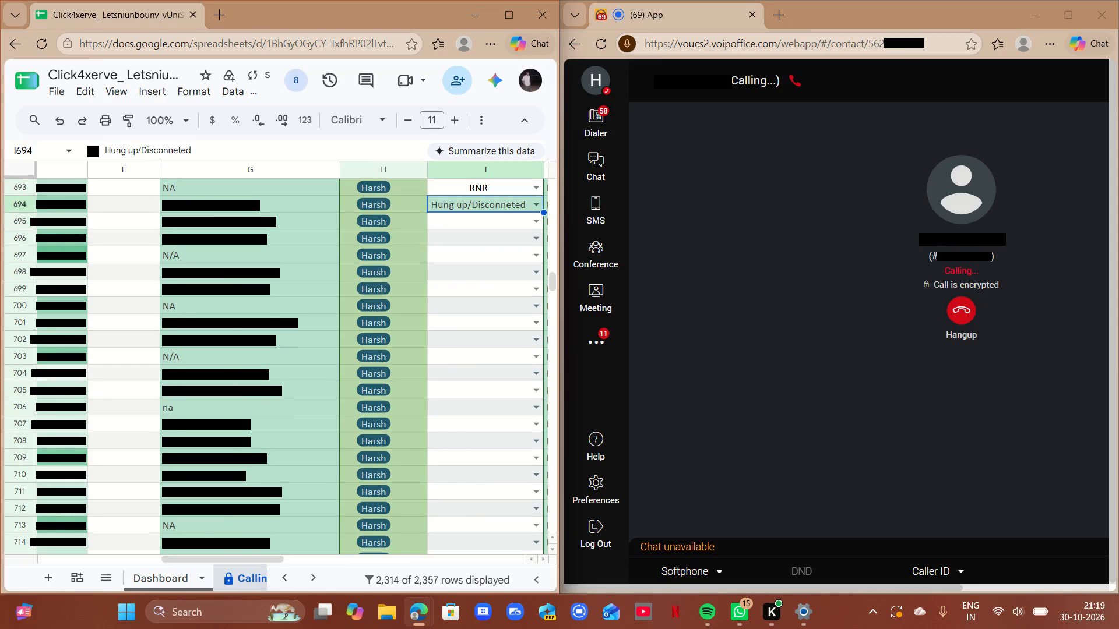
Check the team's lead and dialout figures on the Dashboard sheet and return to the Calling Master sheet.
scroll(456, 187, down, 1)
scroll(456, 187, right, 1)
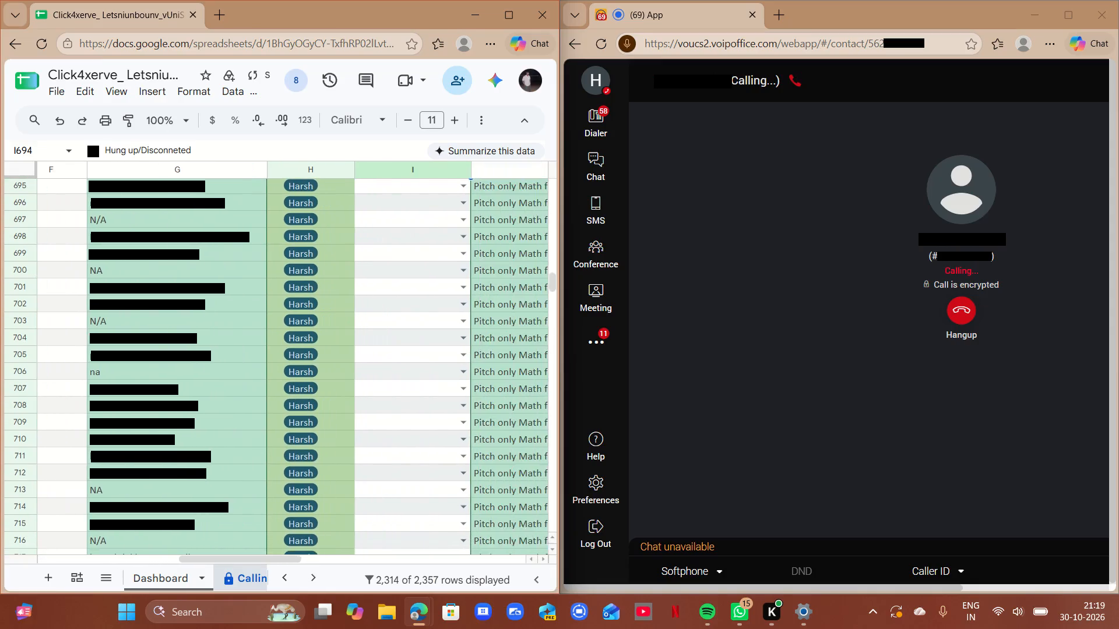
scroll(456, 187, right, 1)
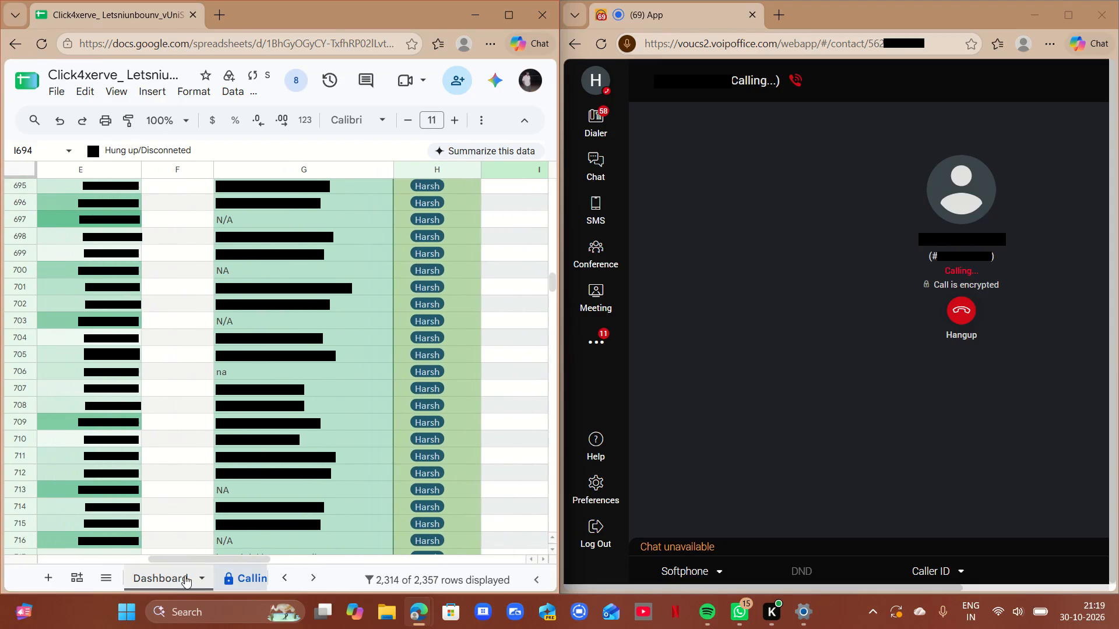
click(186, 575)
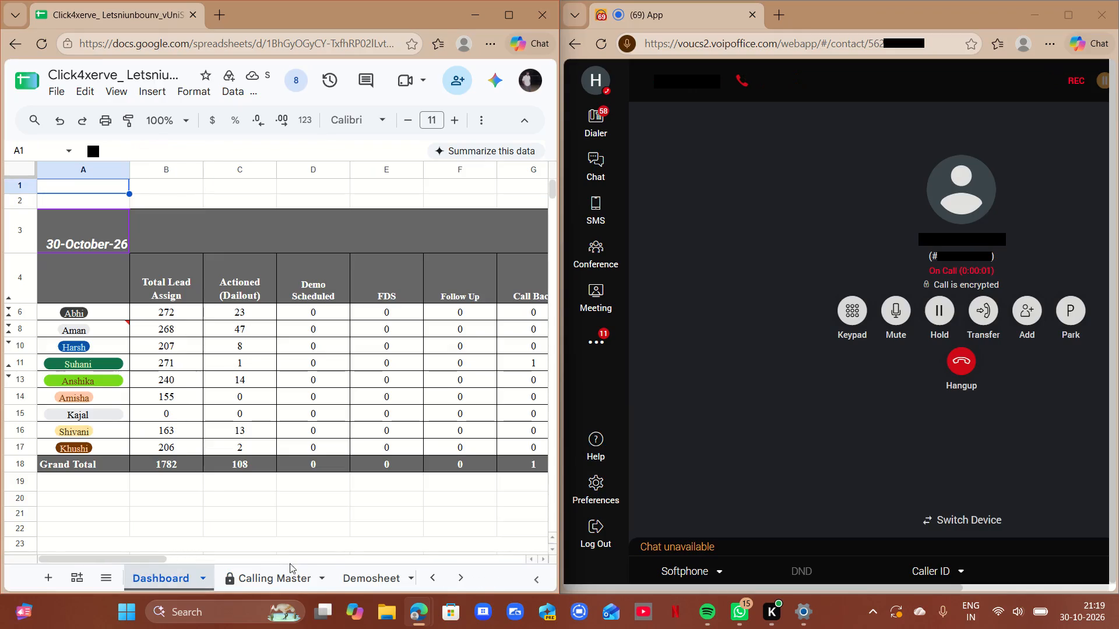
click(274, 579)
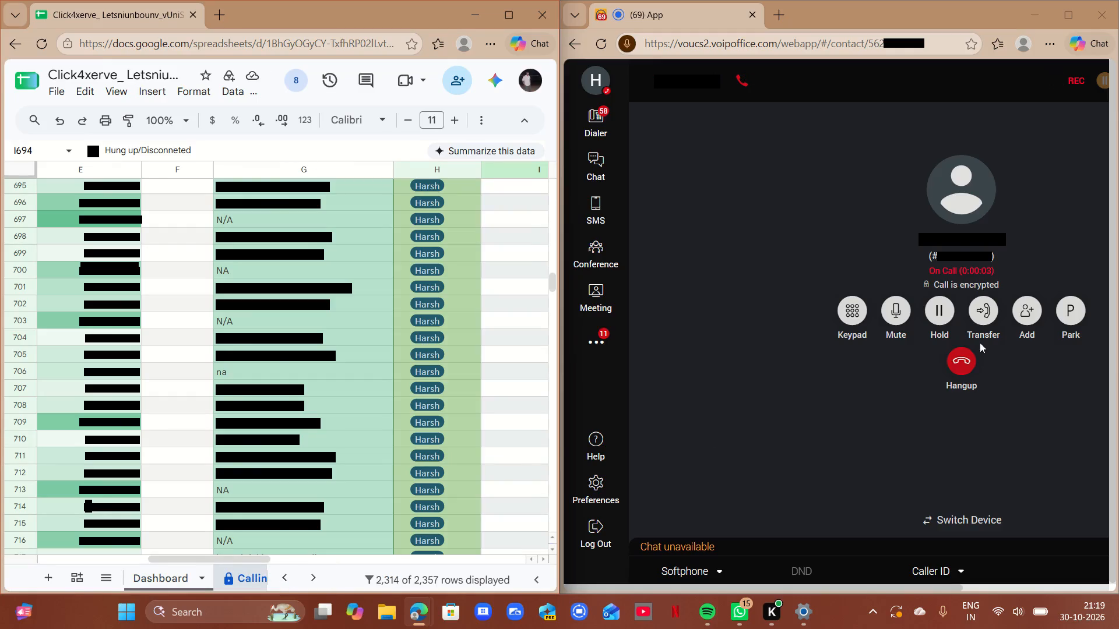
Hang up the current call and dial the phone number copied from cell E696 in the web dialer.
click(967, 351)
click(765, 153)
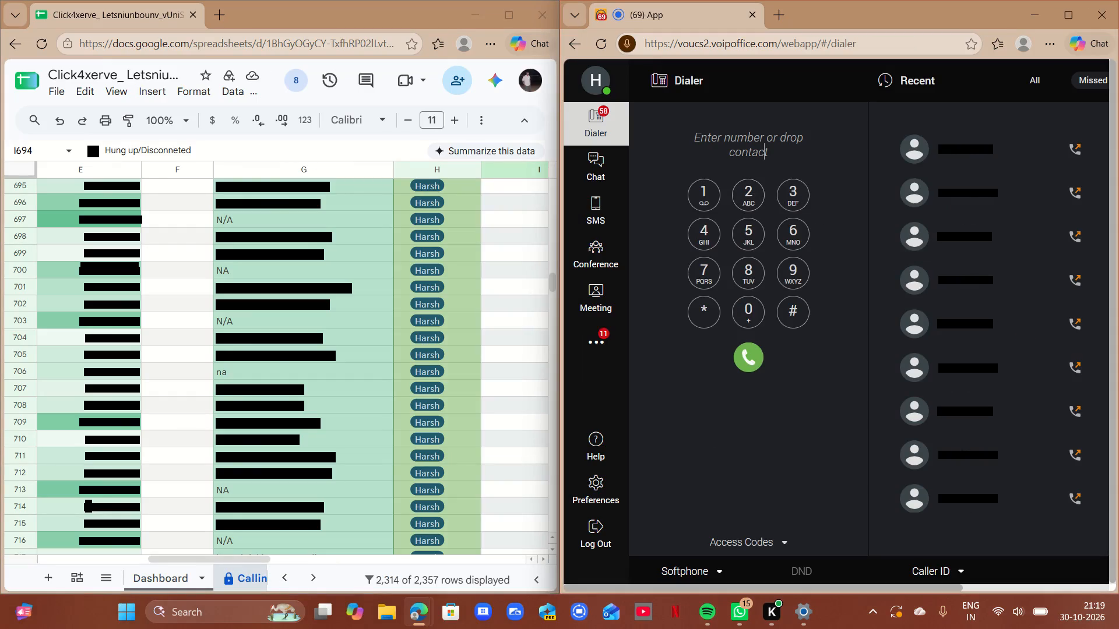
key(ctrl+v)
key(Return)
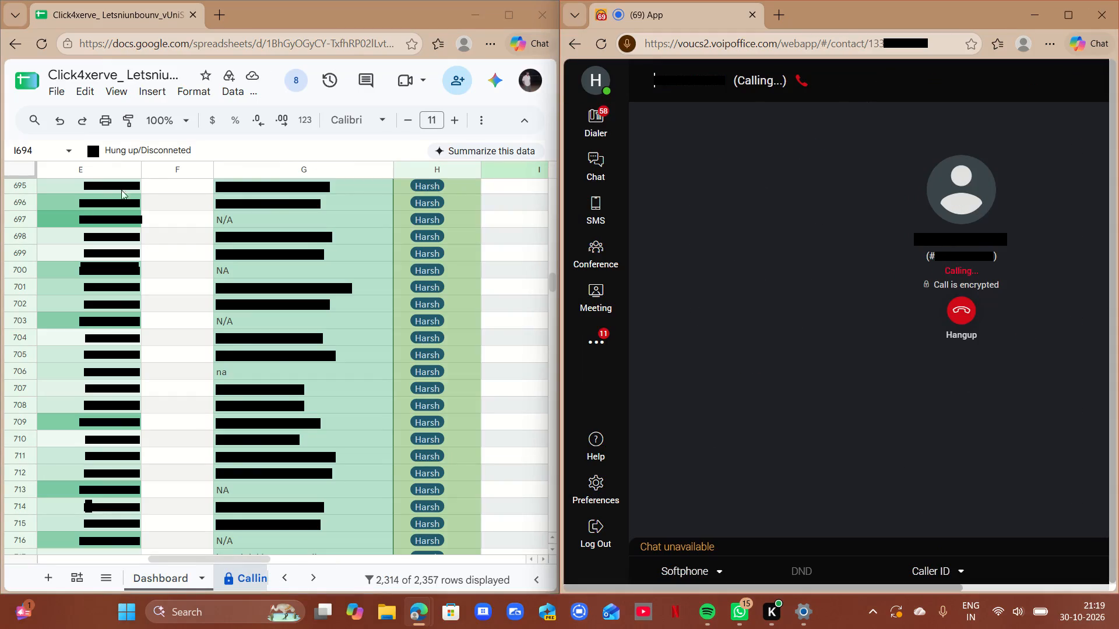
Copy the lead's phone number from cell E697 of the calling sheet for the next call.
click(115, 211)
click(111, 216)
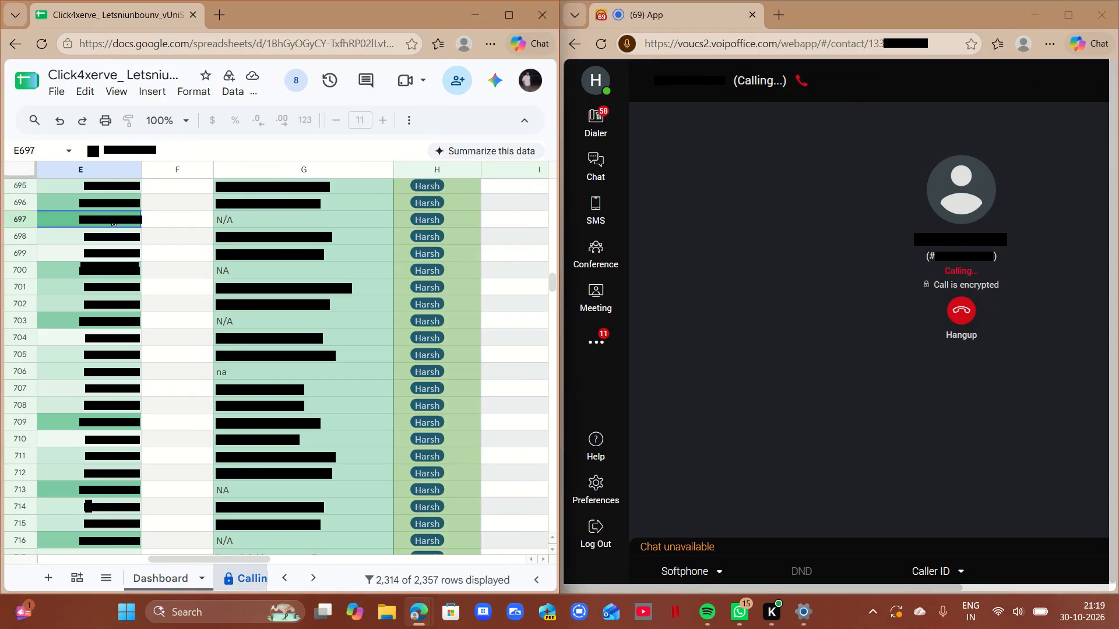
key(ctrl+c)
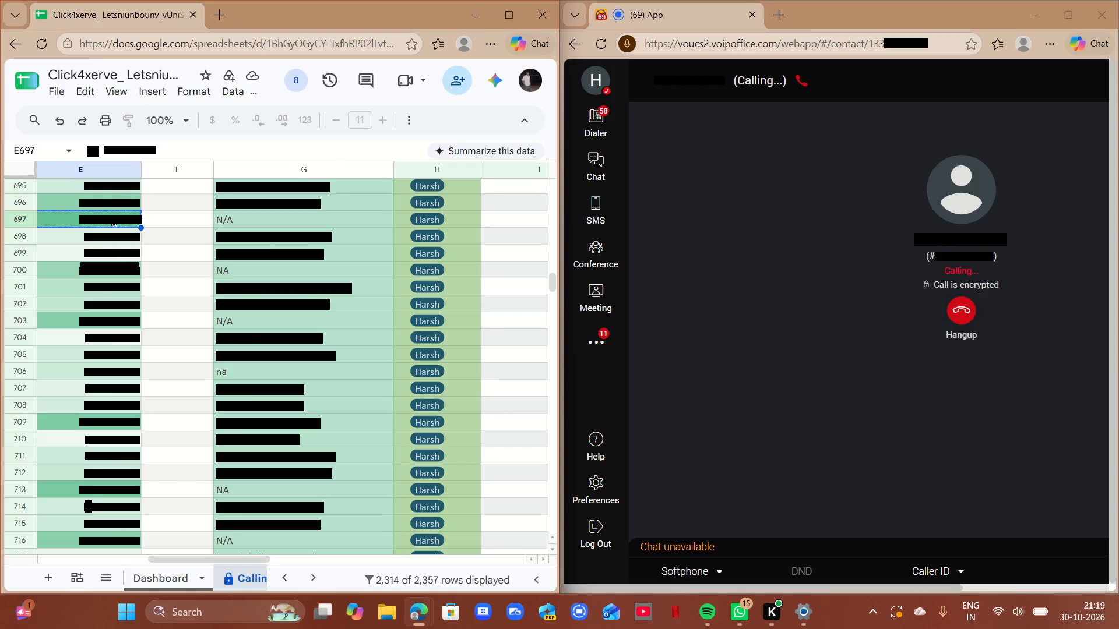
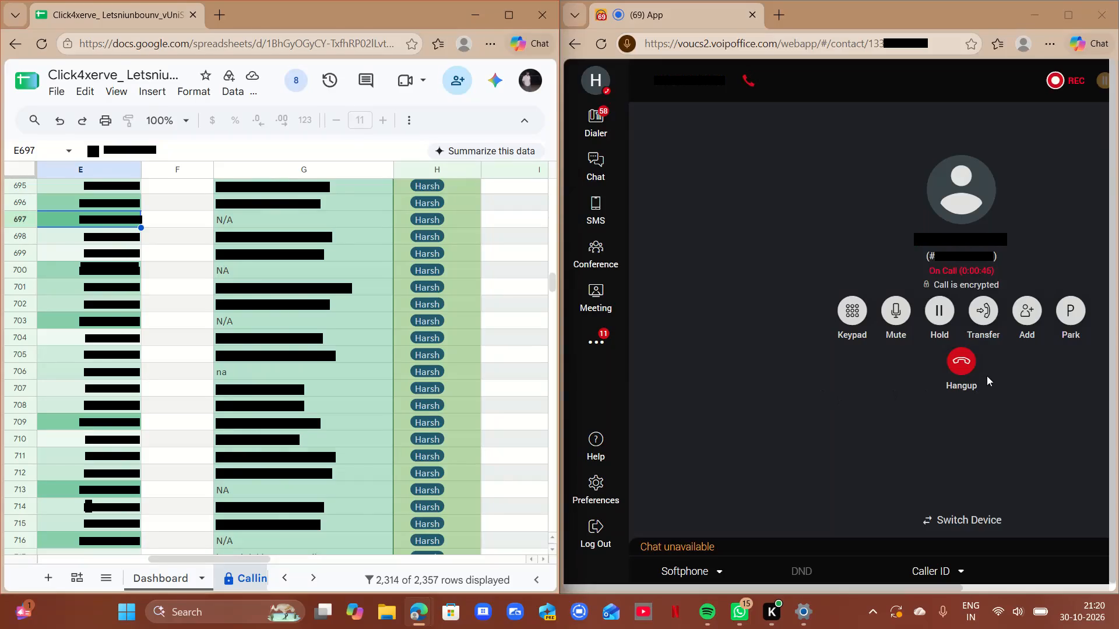
Hang up the current call and dial the phone number copied from cell E697 in the web dialer.
click(959, 367)
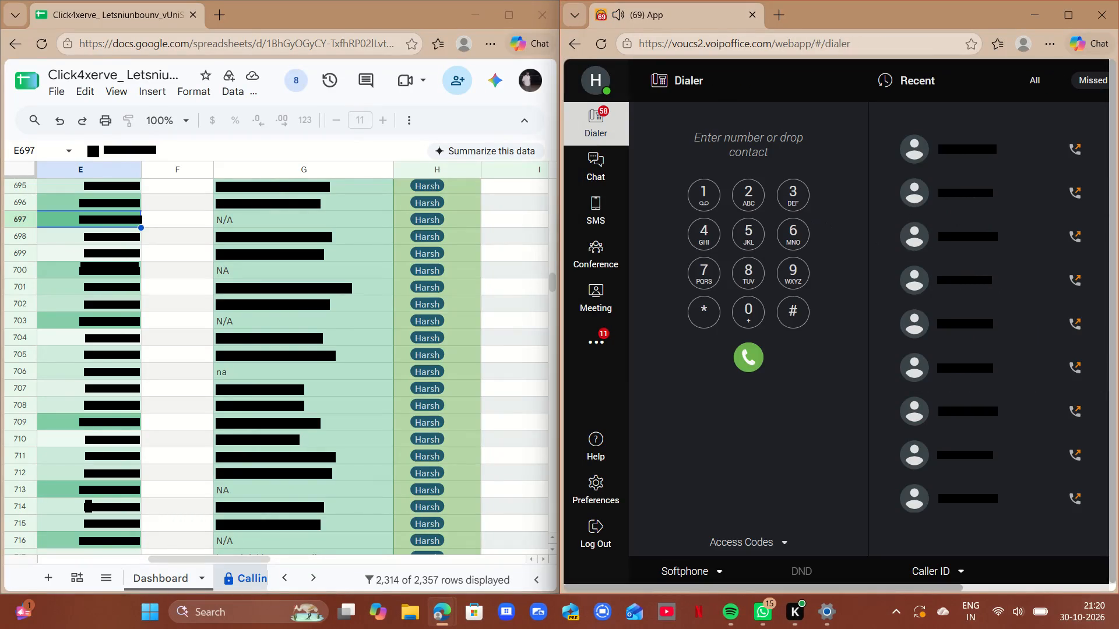
click(760, 154)
key(ctrl+v)
key(Return)
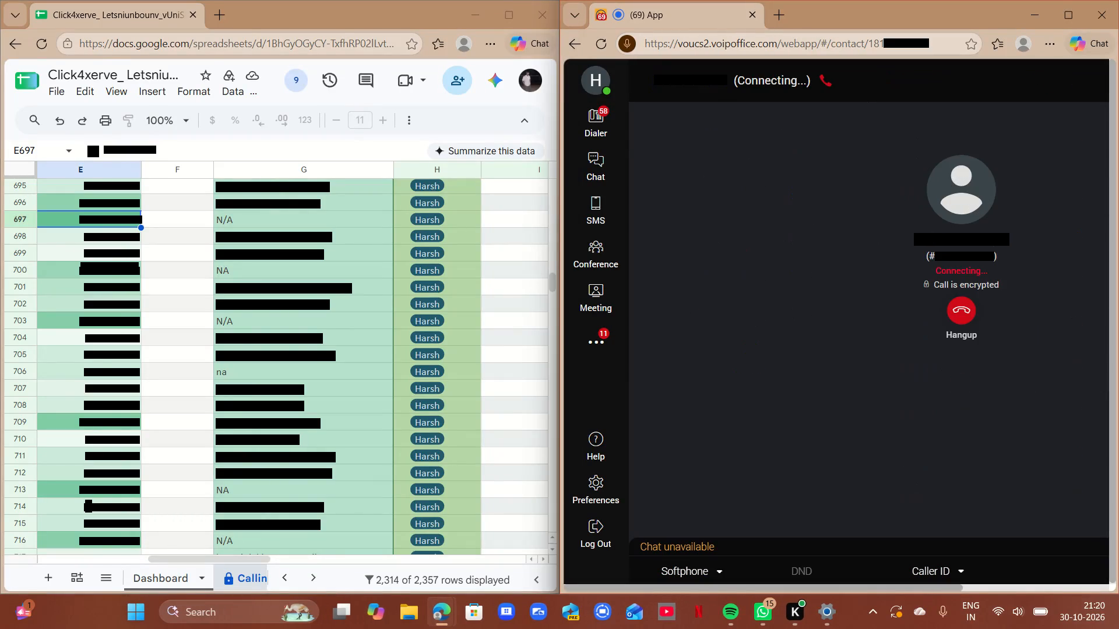
Record the call outcomes in column I: DNC for row 696 and RNR for row 695.
click(508, 204)
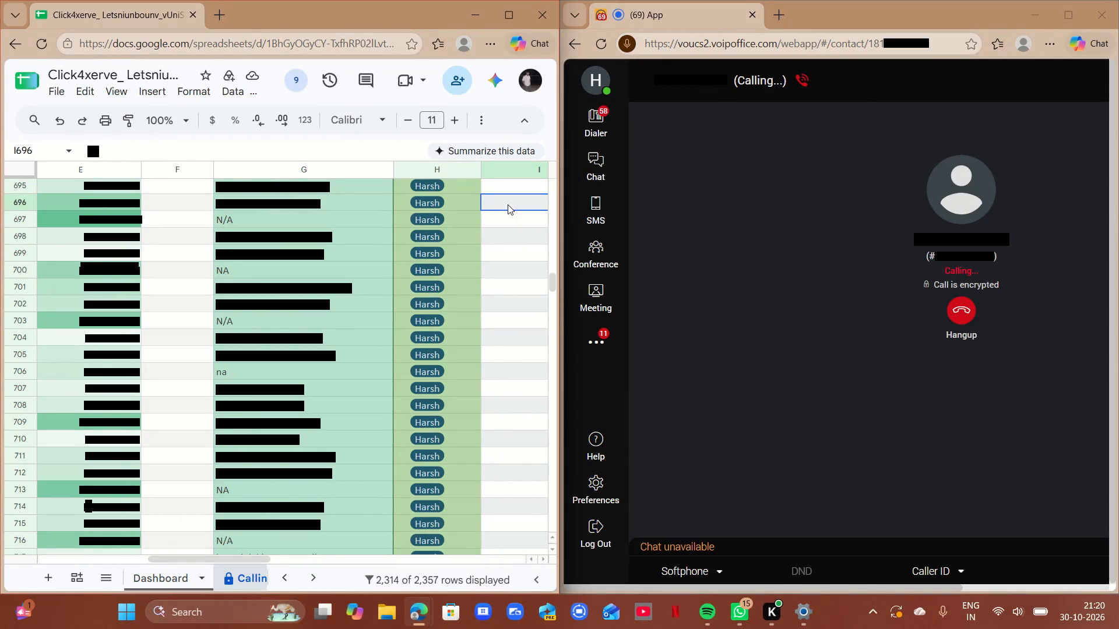
text(dn)
key(Return)
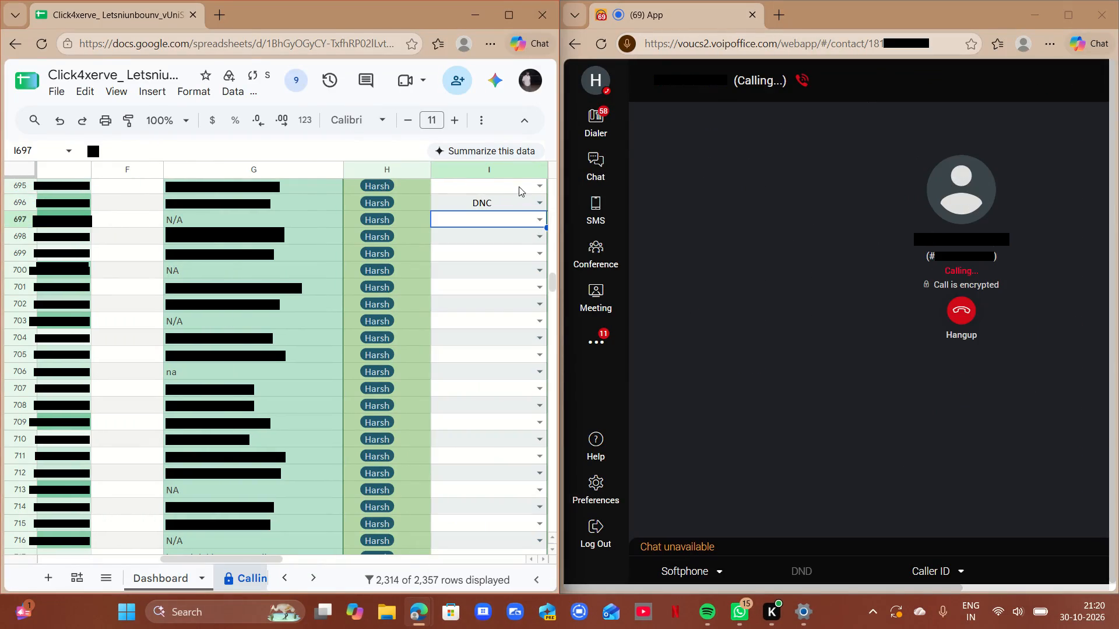
click(518, 186)
key(r)
key(Return)
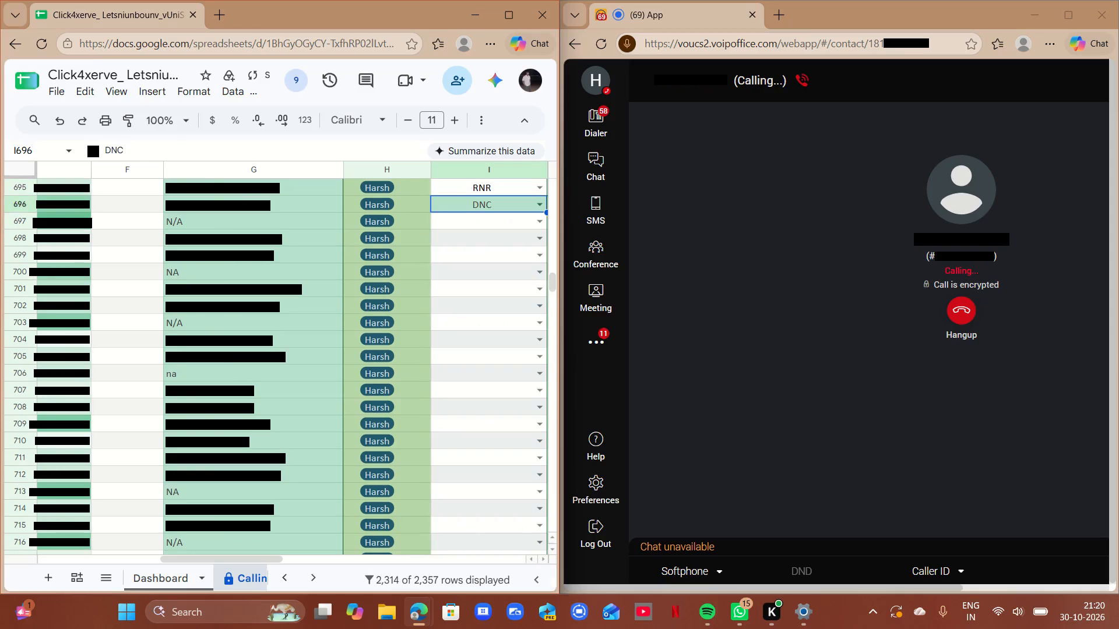
Copy the lead's phone number from cell E698 of the calling sheet for the next call.
scroll(518, 186, down, 1)
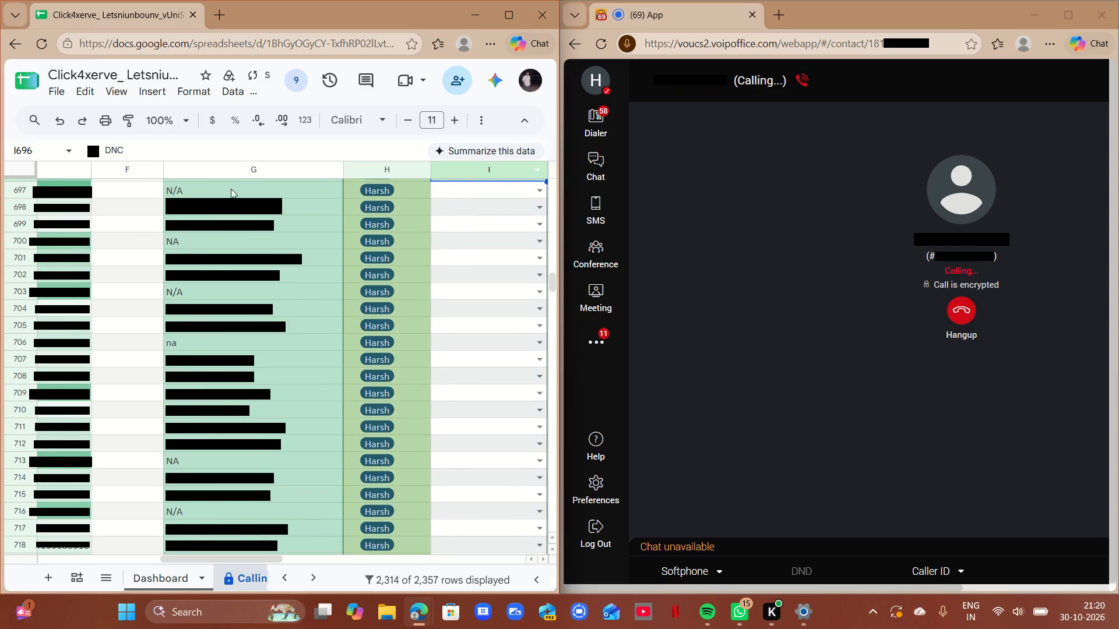
click(79, 207)
key(ctrl+c)
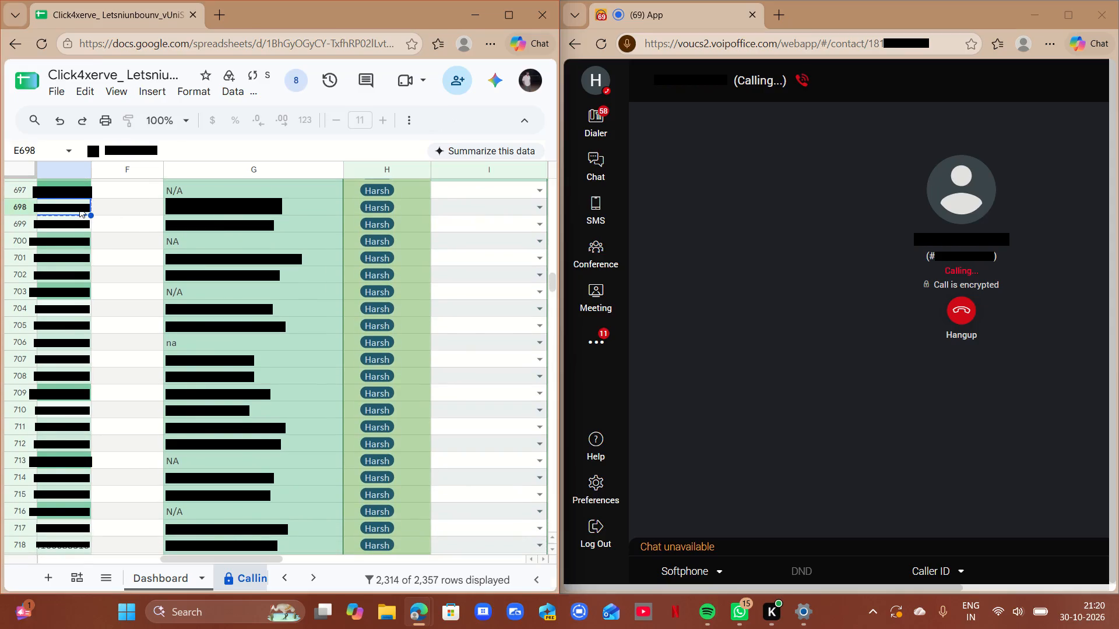
Check the team's lead and dialout figures on the Dashboard sheet and return to the Calling Master sheet.
click(188, 582)
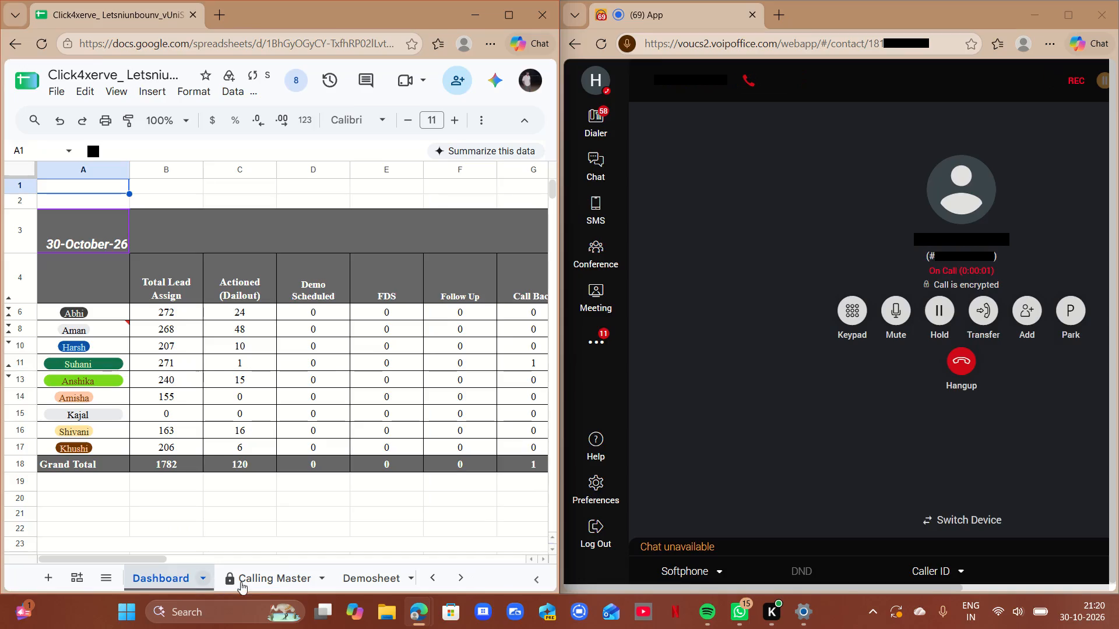
click(261, 578)
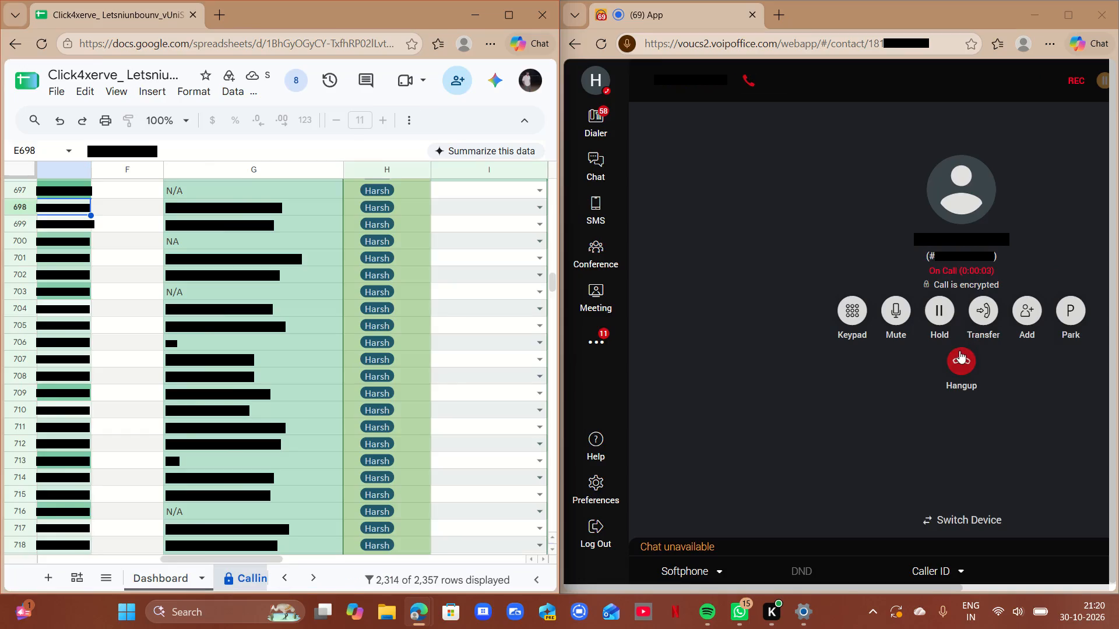
Hang up the current call and dial the phone number copied from cell E698 in the web dialer.
click(959, 351)
click(756, 137)
key(ctrl+v)
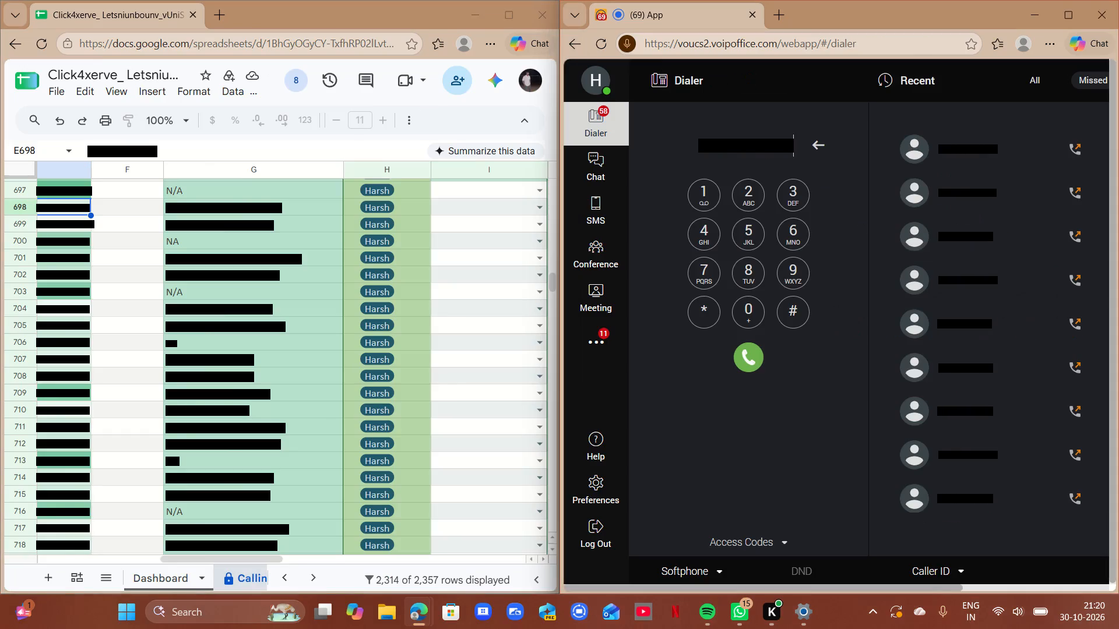
key(Return)
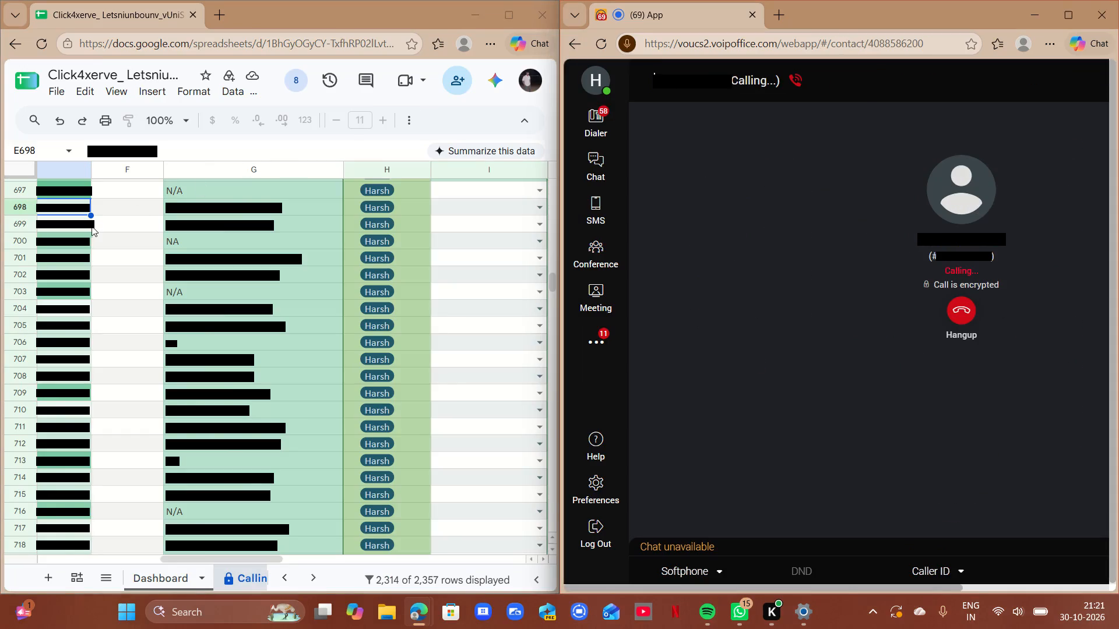
Copy the lead's phone number from cell E699 of the calling sheet for the next call.
click(90, 226)
key(ctrl+c)
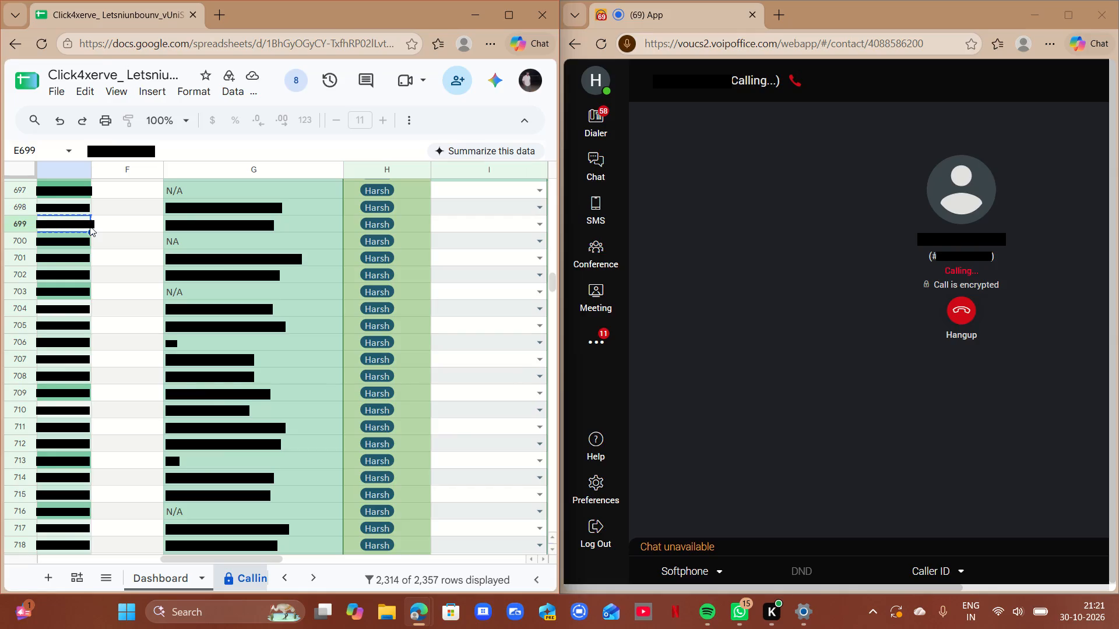
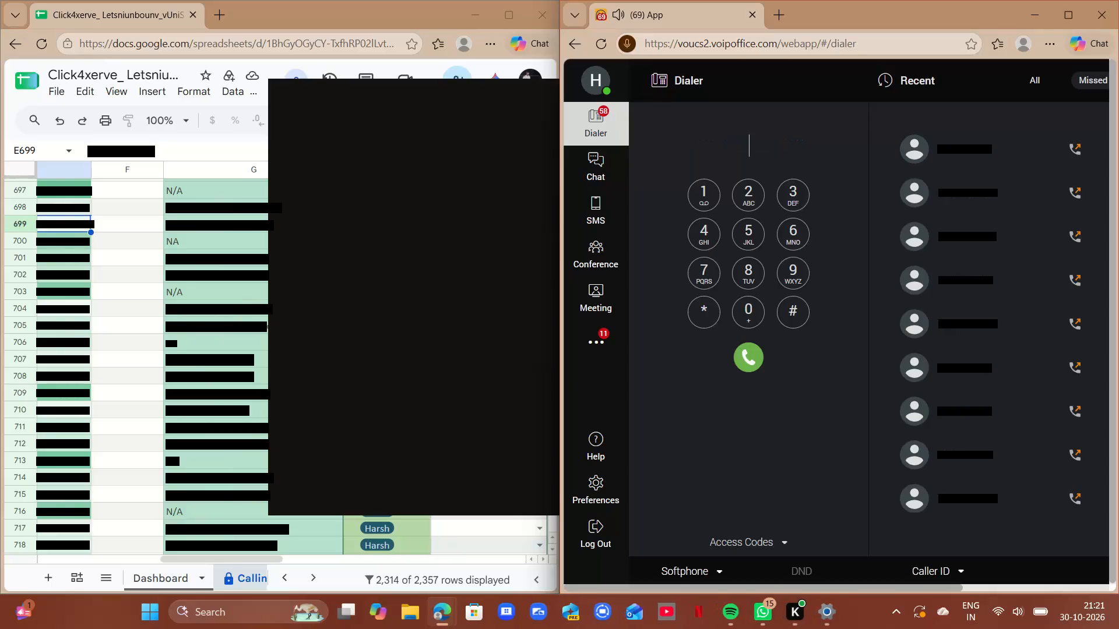
Dial the phone number copied from cell E699 in the web dialer.
key(ctrl+v)
key(Return)
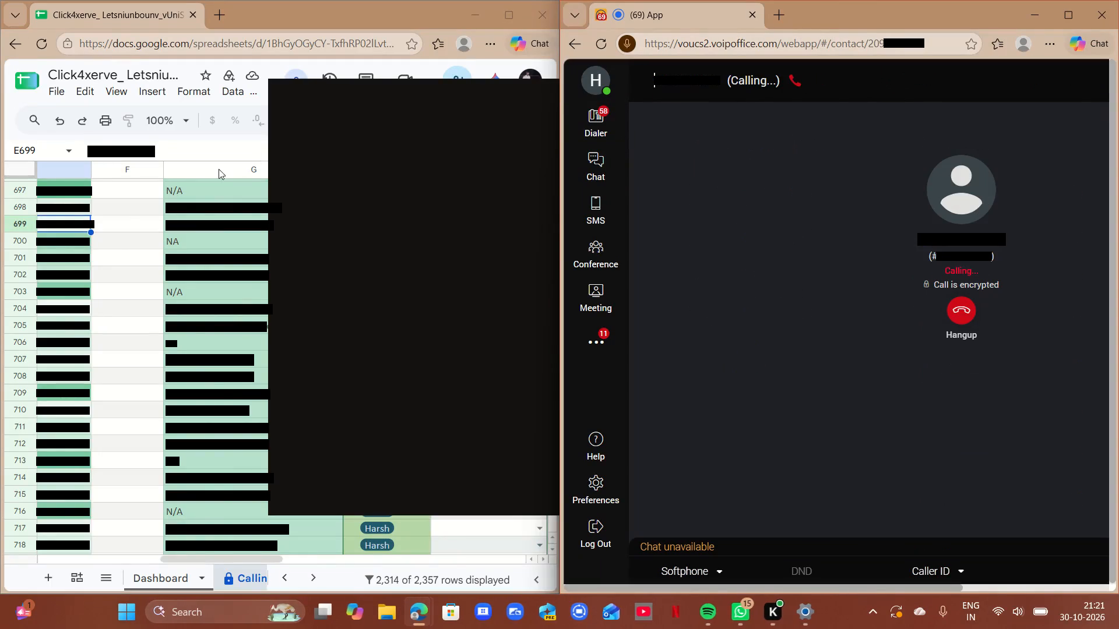
Copy the lead's phone number from cell E700 of the calling sheet for the next call.
click(75, 243)
key(ctrl+c)
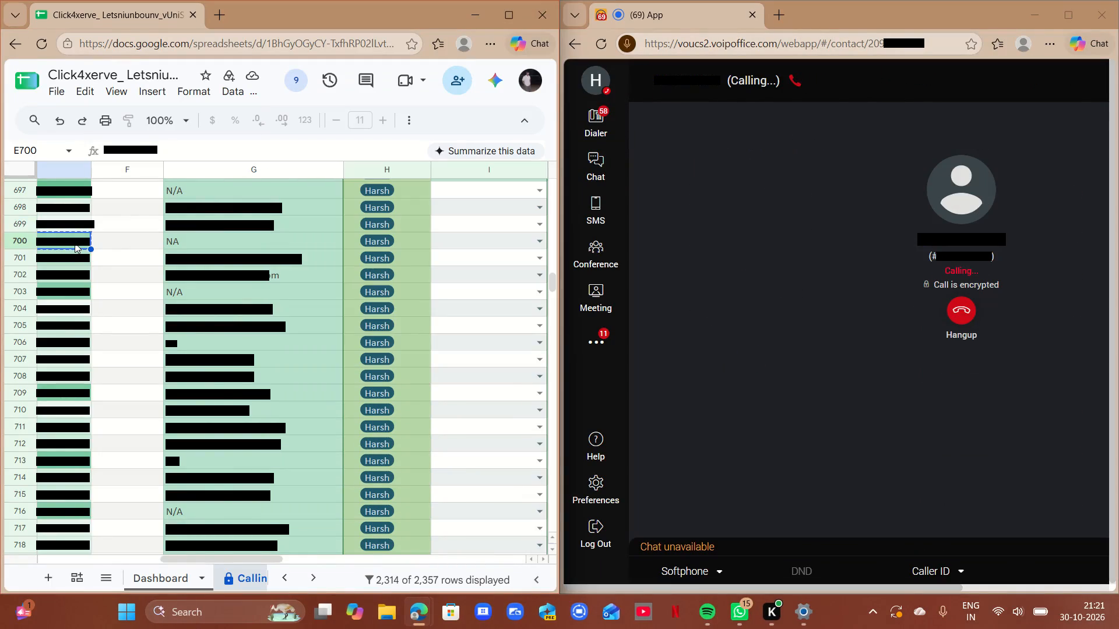
Check the team's lead and dialout figures on the Dashboard sheet and return to the Calling Master sheet.
click(141, 584)
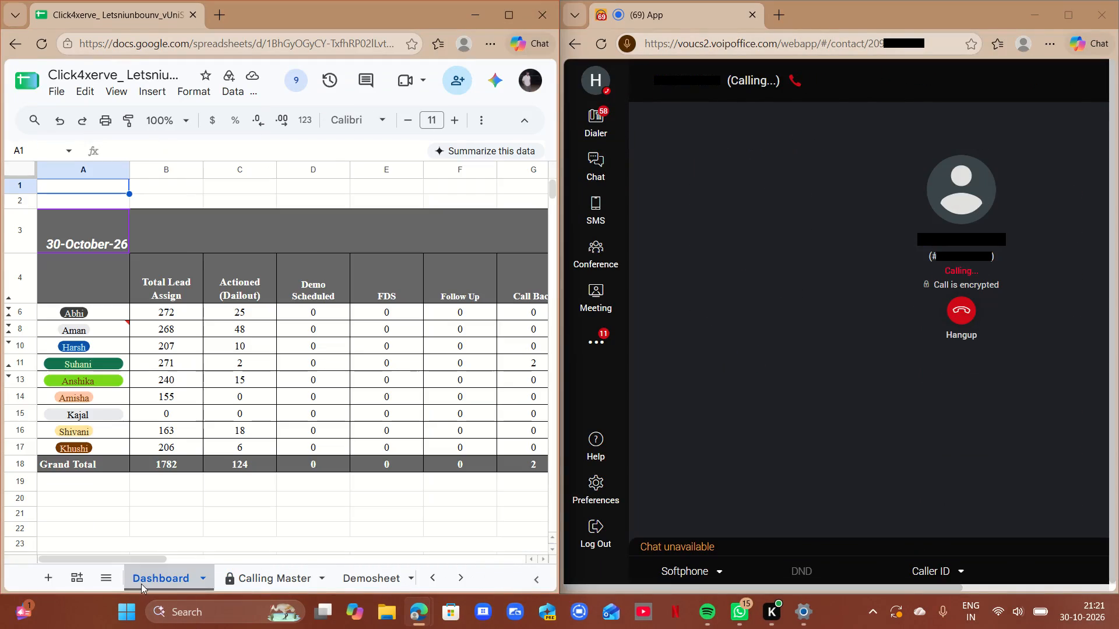
click(248, 582)
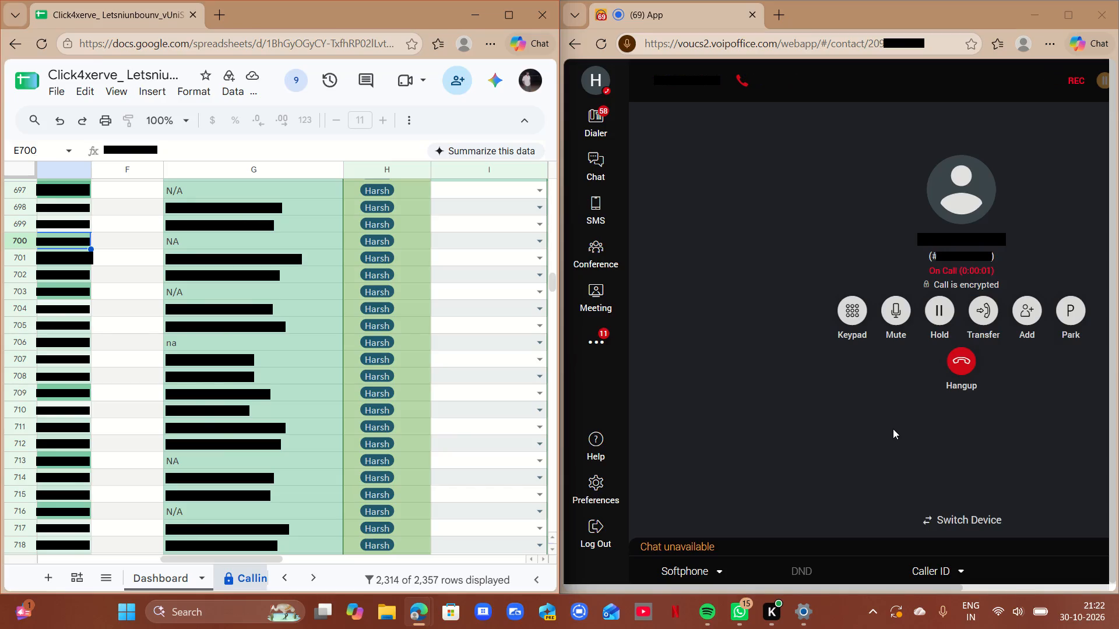
Hang up the current call and dial the phone number copied from cell E700 in the web dialer.
click(964, 365)
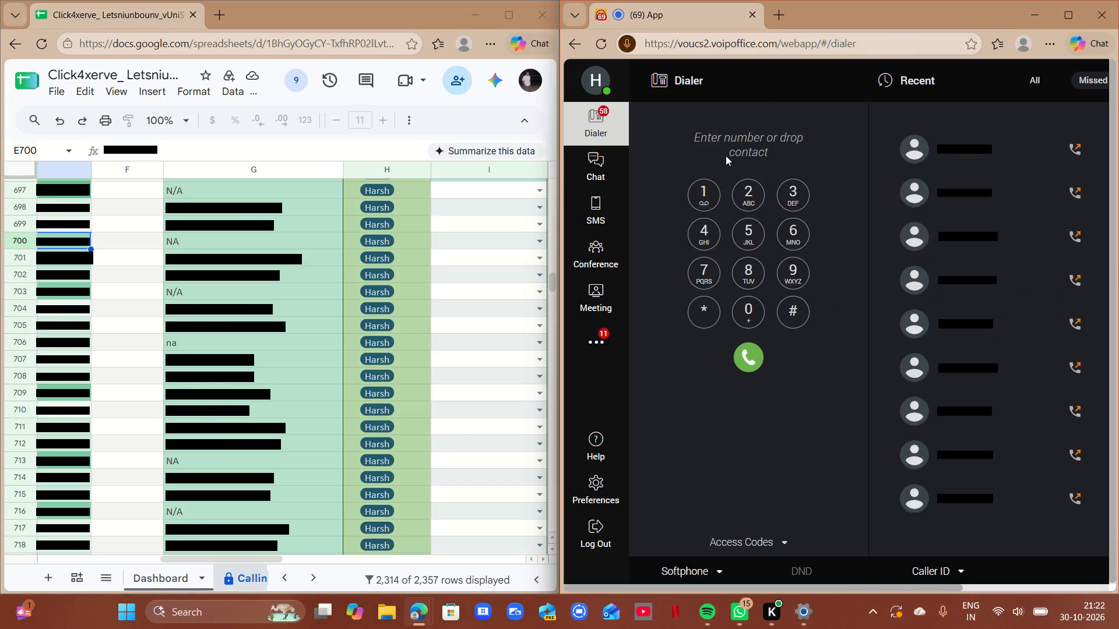
click(726, 156)
key(ctrl+v)
key(Return)
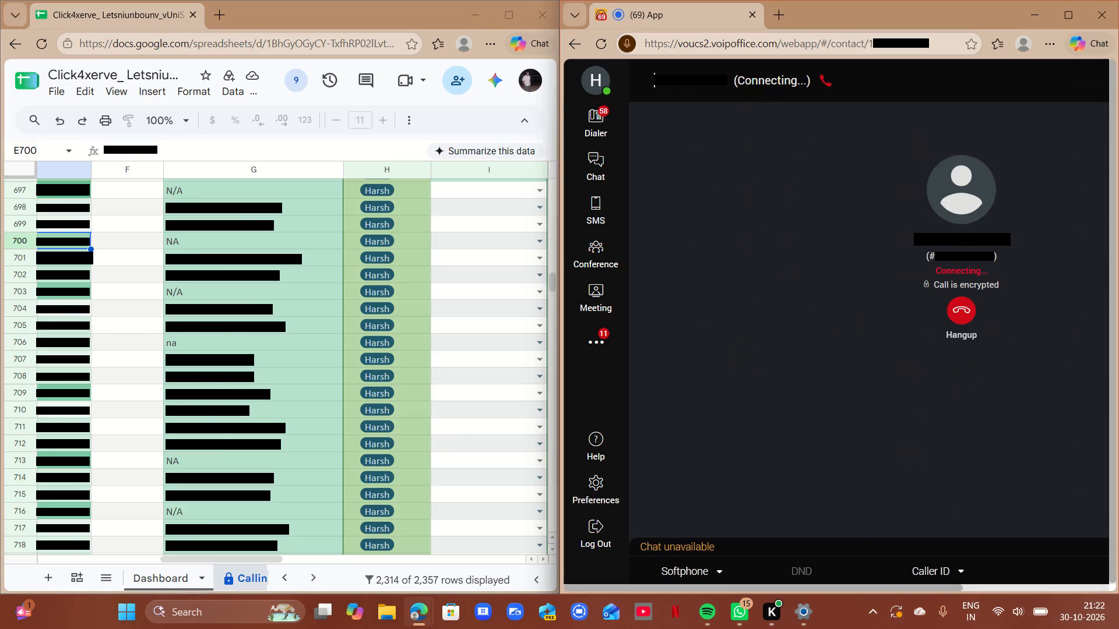
Copy the lead's phone number from cell E701 of the calling sheet for the next call.
click(69, 260)
key(ctrl+c)
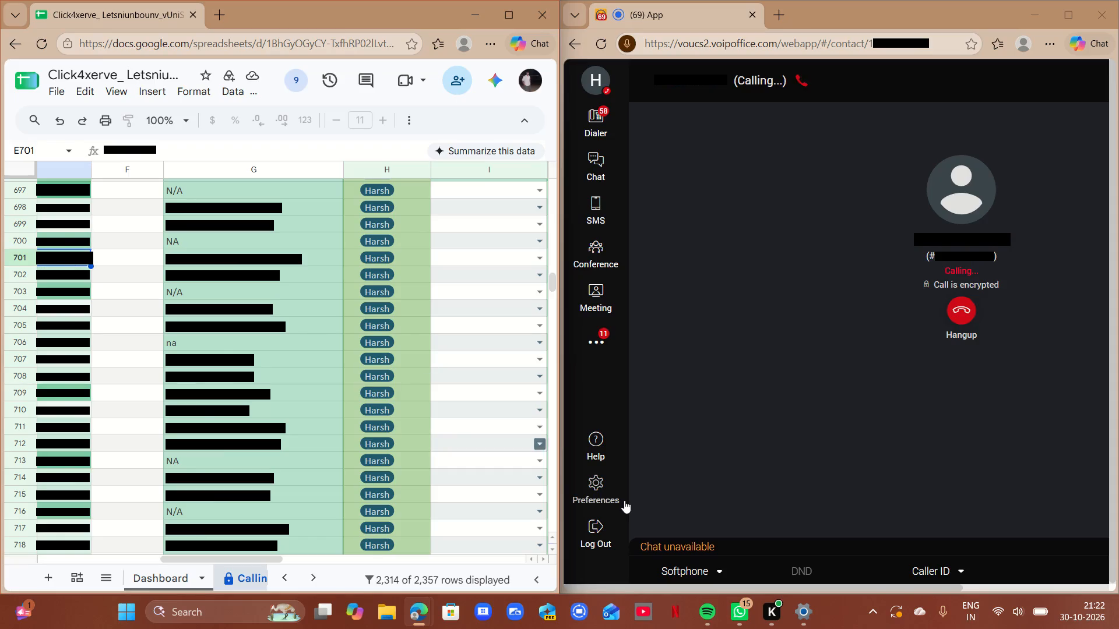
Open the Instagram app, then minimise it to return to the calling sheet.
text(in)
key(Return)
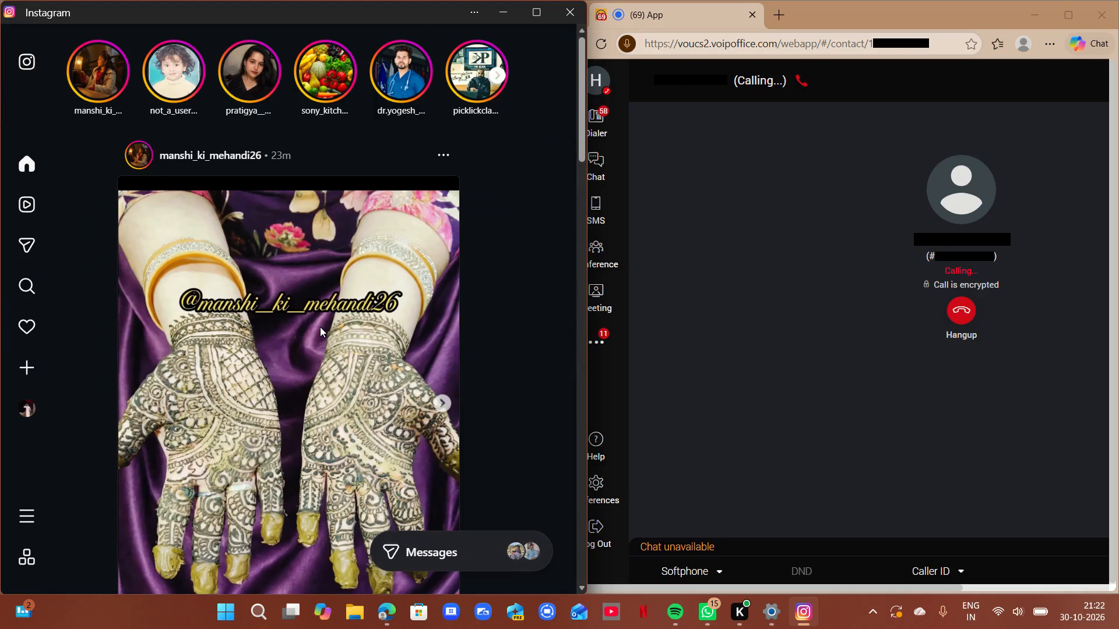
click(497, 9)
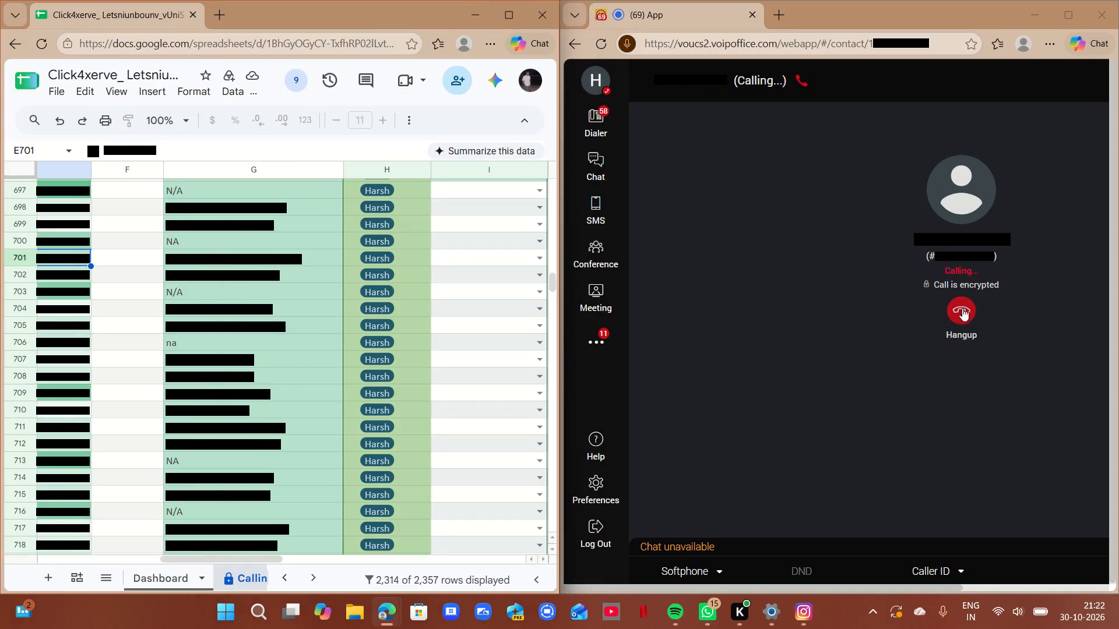
Hang up the current call and dial the phone number copied from cell E701 in the web dialer.
click(960, 308)
click(740, 148)
key(ctrl+v)
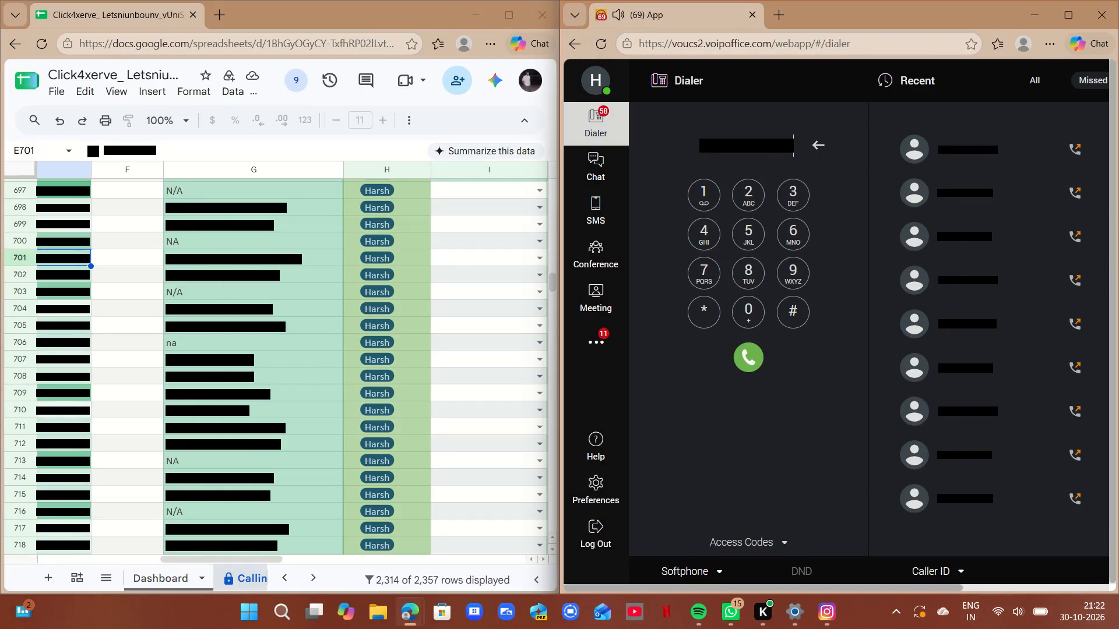
key(Return)
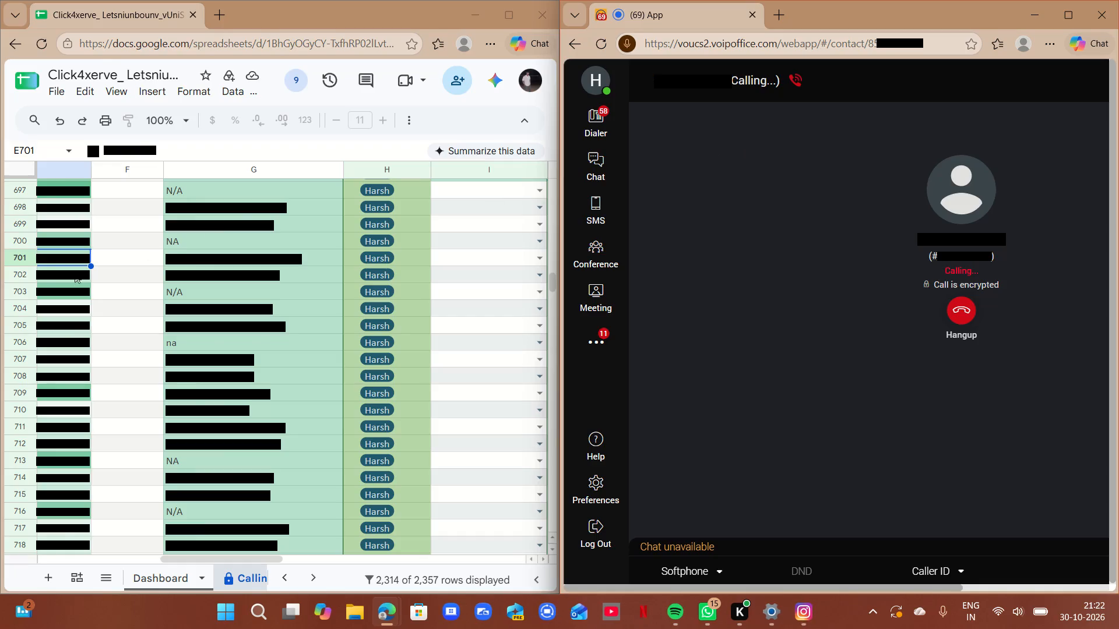
Copy the lead's phone number from cell E702 of the calling sheet for the next call.
click(70, 275)
key(ctrl+c)
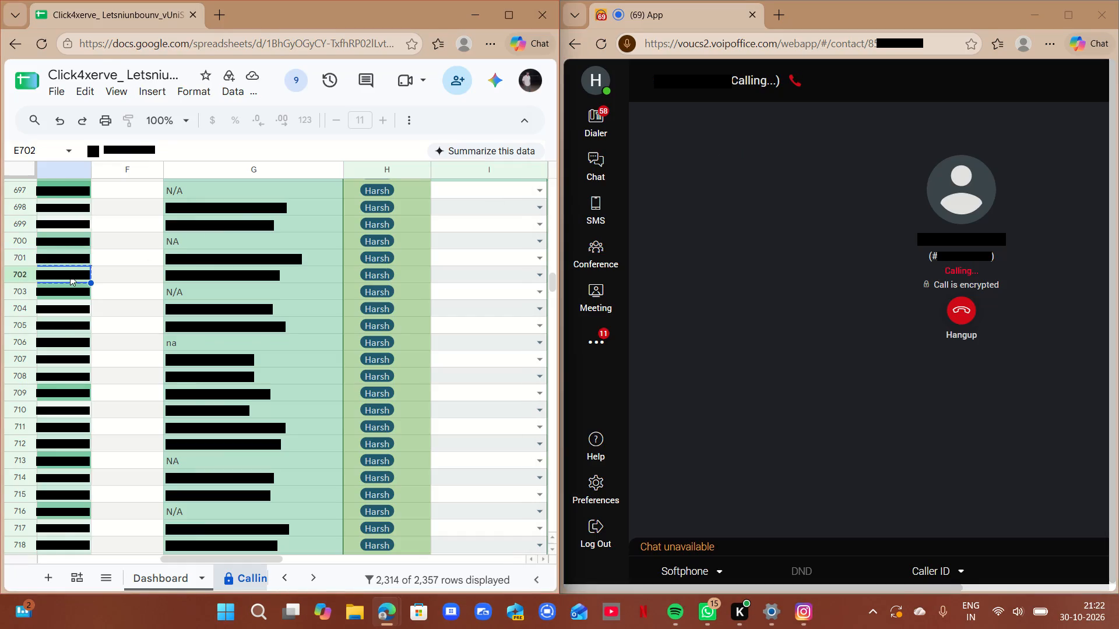
Check the team's dialout figures on the Dashboard sheet during the call and return to the Calling Master sheet.
click(157, 584)
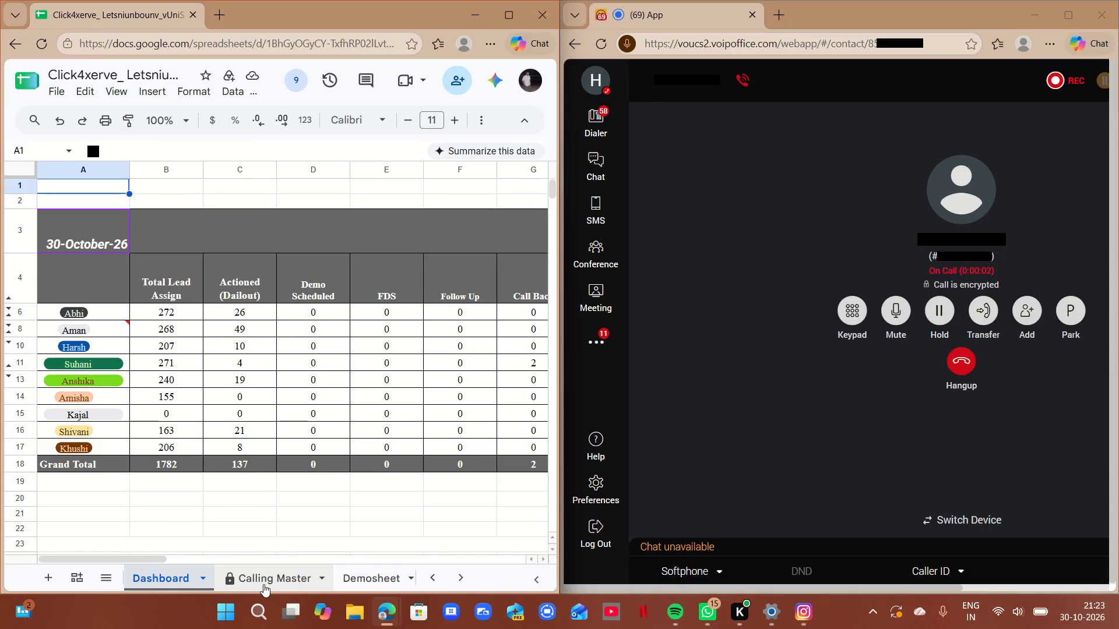
click(263, 584)
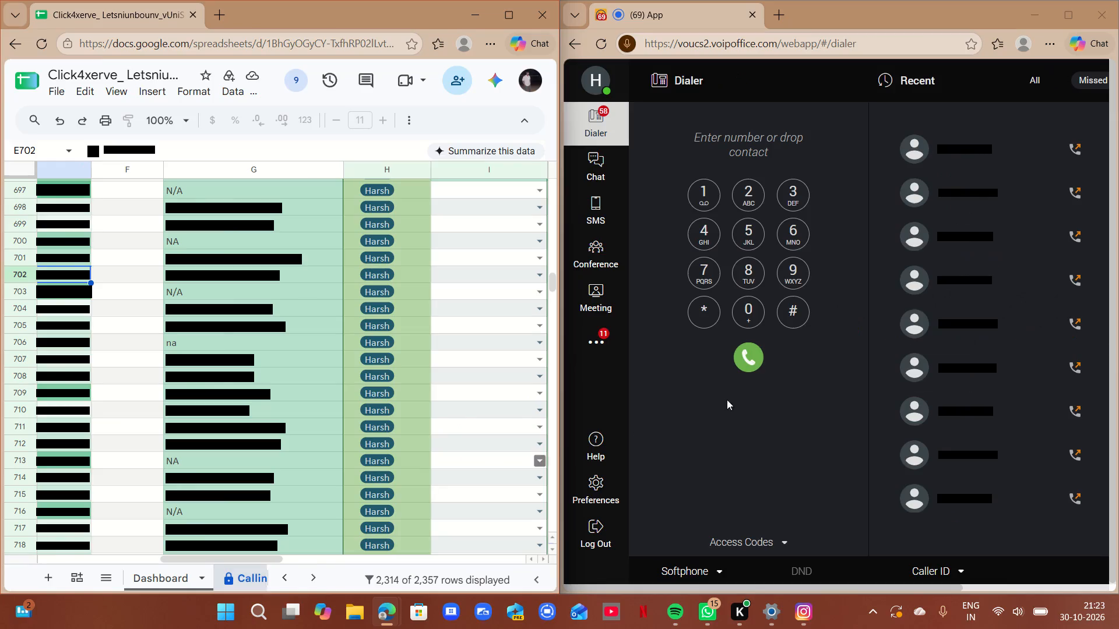
Dial the phone number copied from cell E702 in the web dialer.
click(745, 169)
key(ctrl+v)
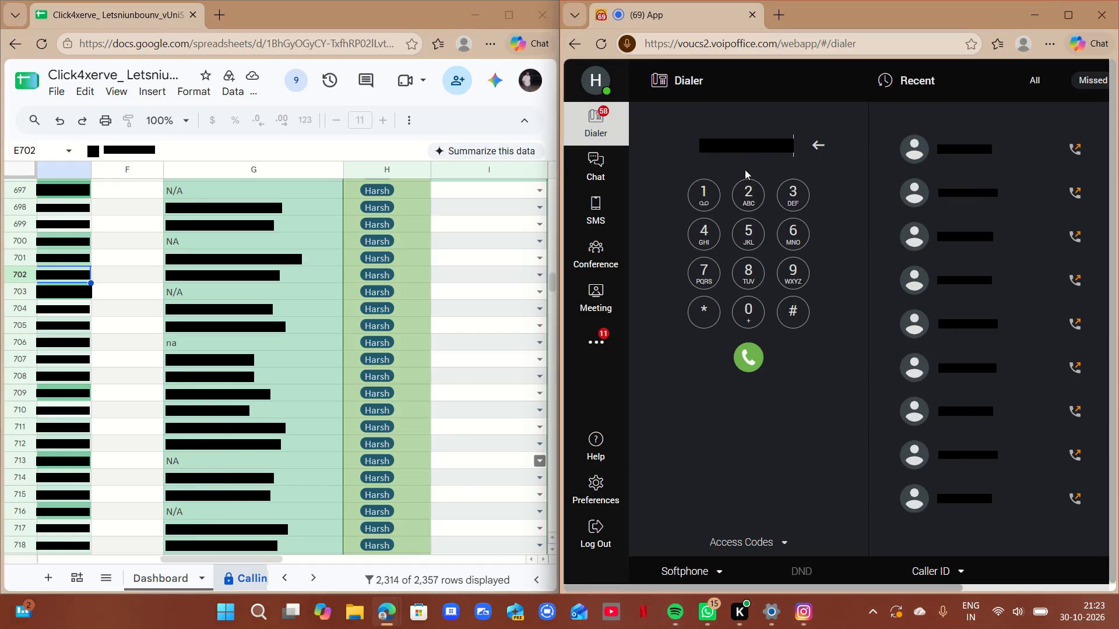
key(Return)
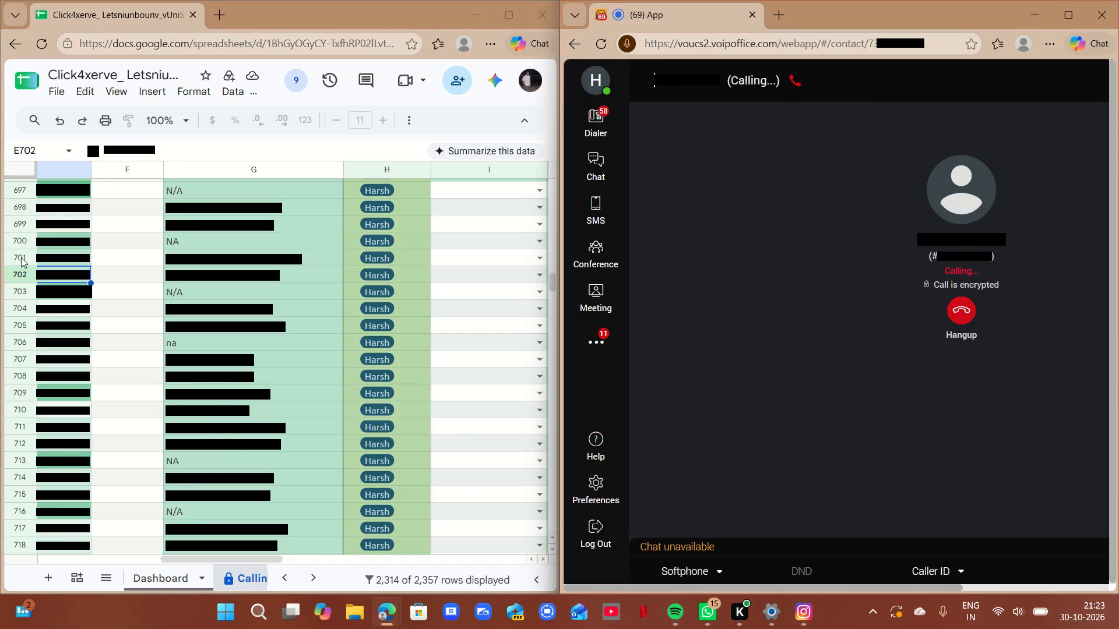
Record the call outcome for the lead in row 701 as Hung up/Disconneted in column I.
click(20, 258)
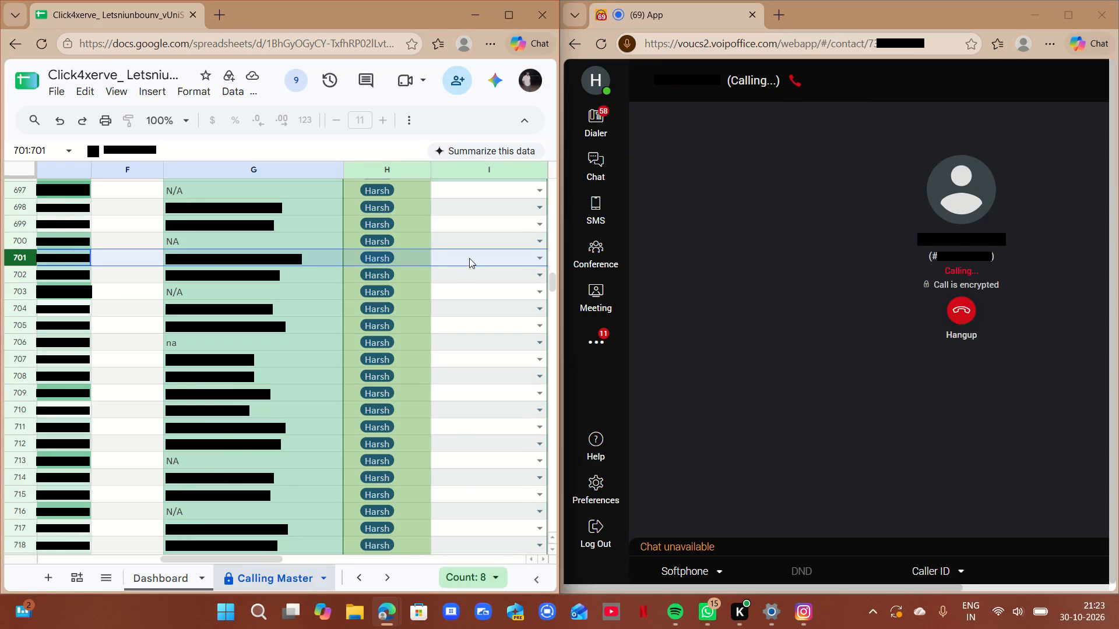
click(469, 258)
key(h)
key(Up)
key(Return)
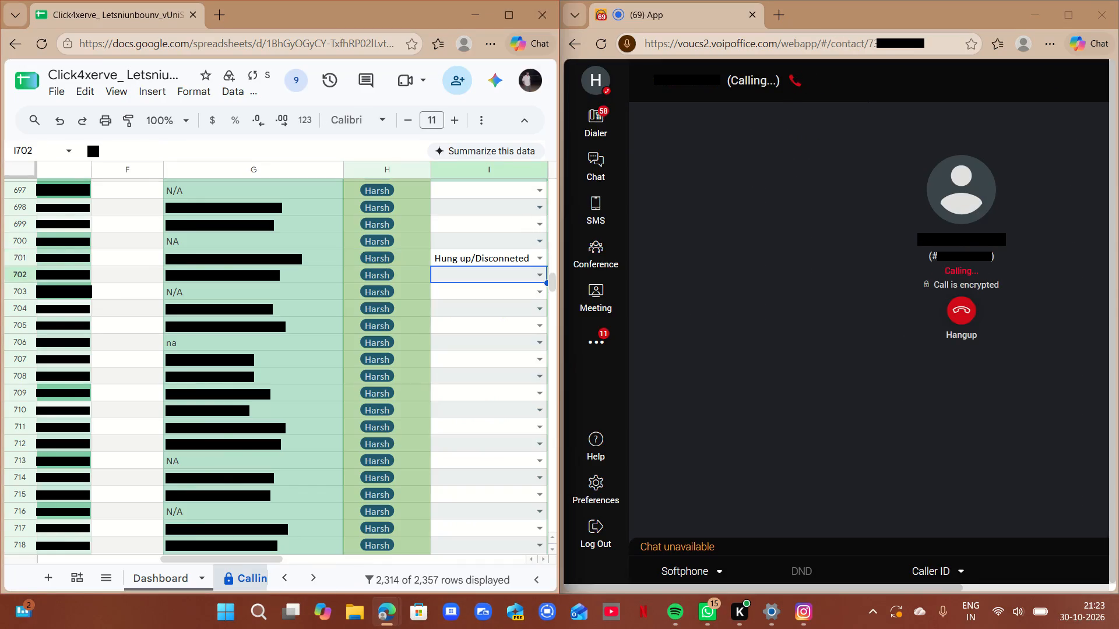
Set the call outcome in cell I697 to Voicemail and fill it down through cell I700.
click(495, 192)
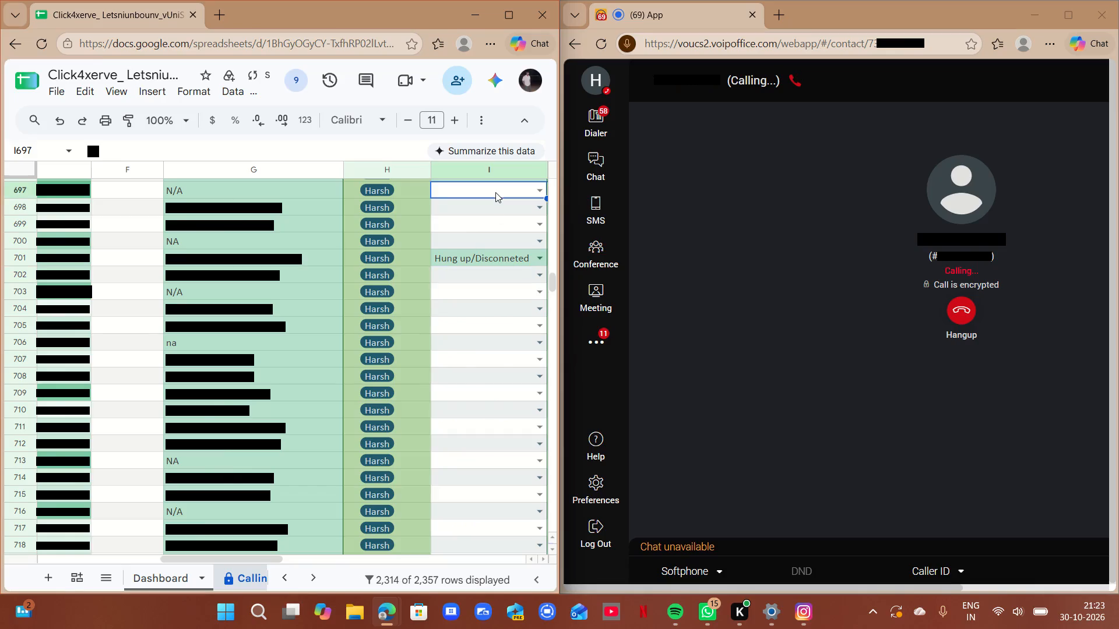
key(v)
key(Up)
key(Return)
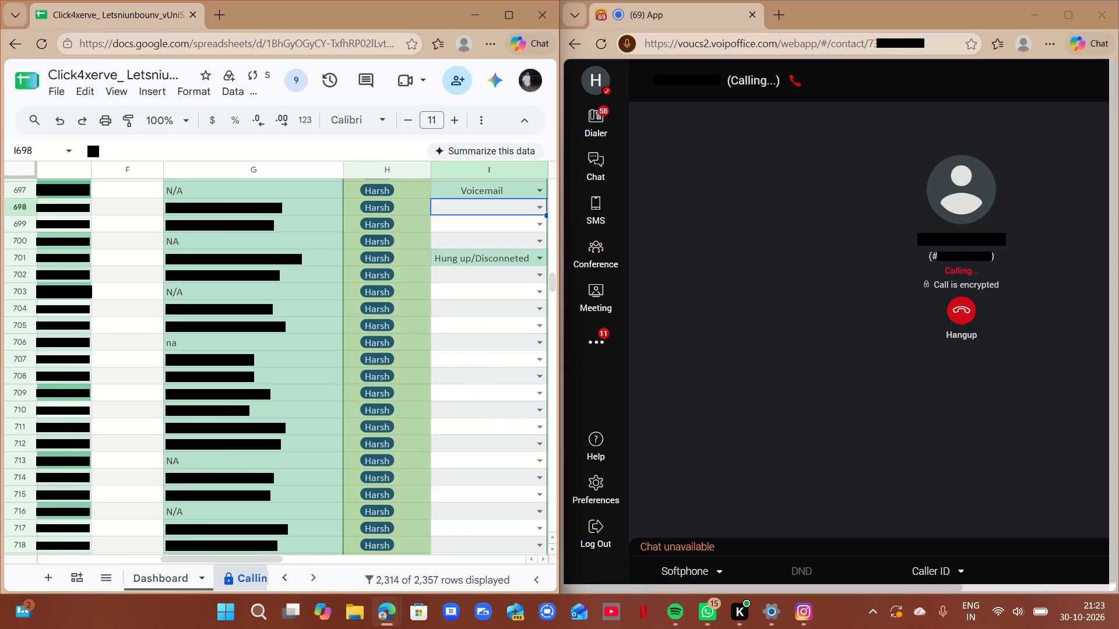
click(503, 185)
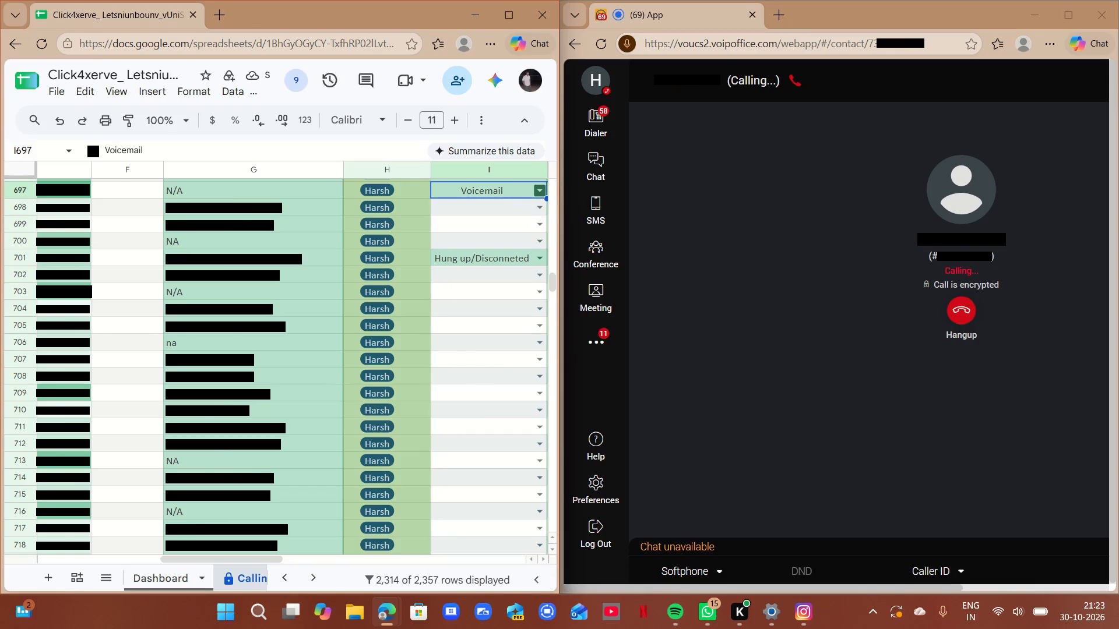
drag(544, 195, 516, 252)
drag(516, 252, 516, 249)
Copy the lead's phone number from cell E703 of the calling sheet for the next call.
scroll(516, 249, down, 1)
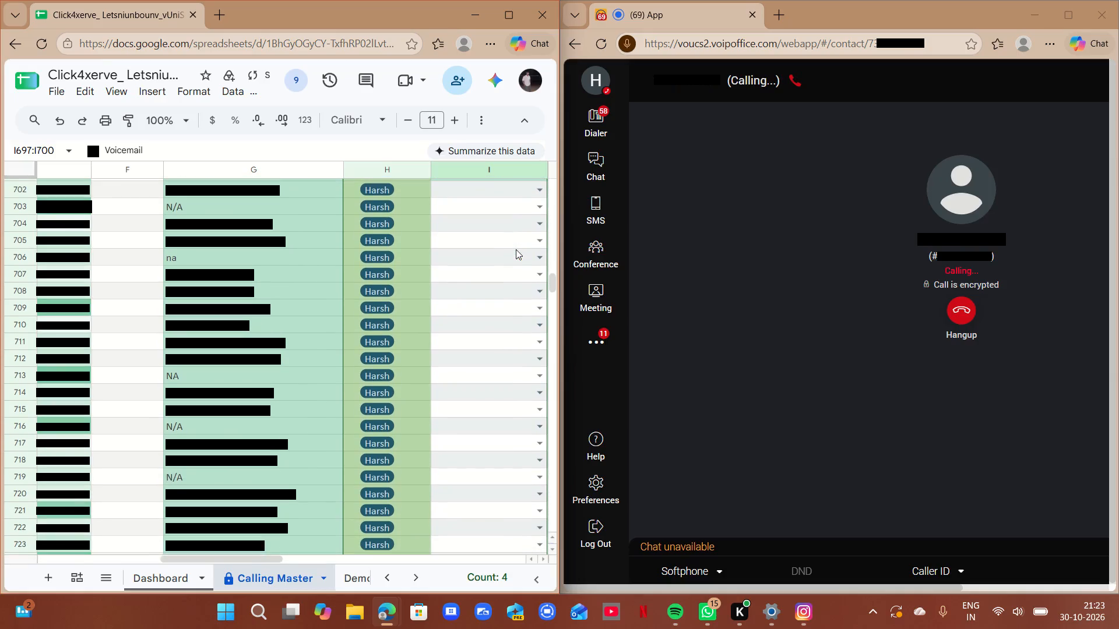
scroll(516, 249, down, 1)
click(72, 205)
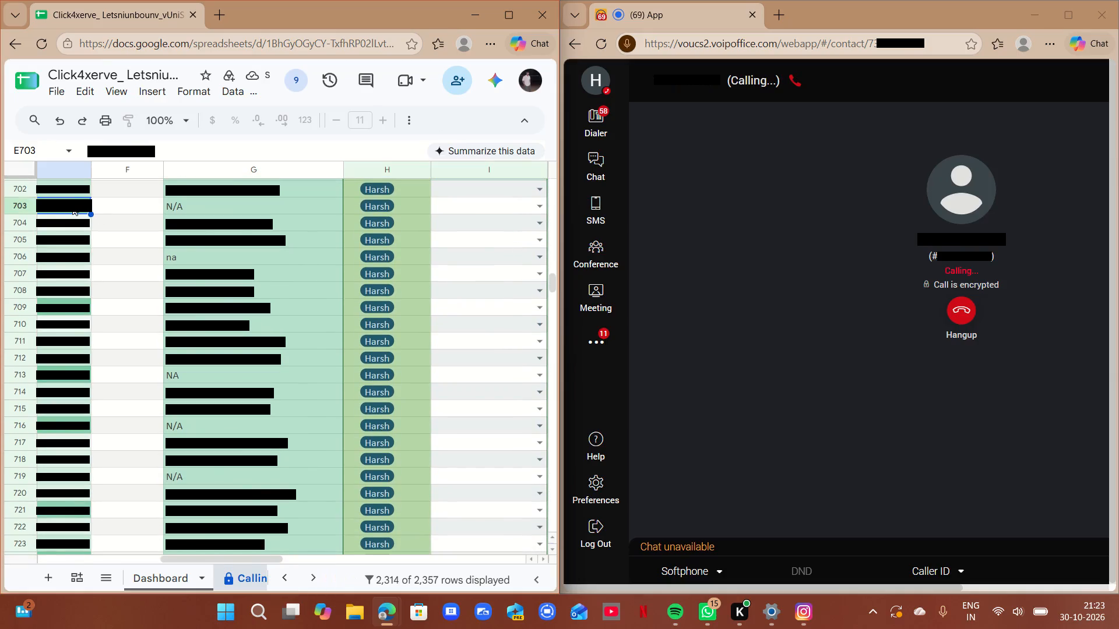
key(ctrl+c)
Check the team's updated dialout figures on the Dashboard sheet and return to the Calling Master sheet.
click(184, 583)
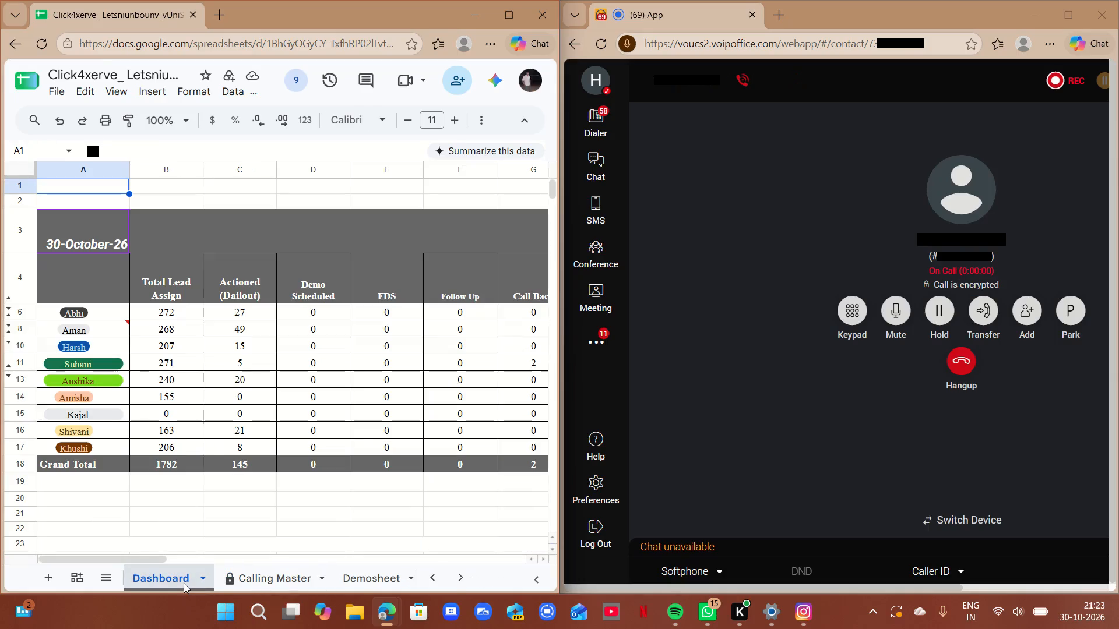
click(242, 578)
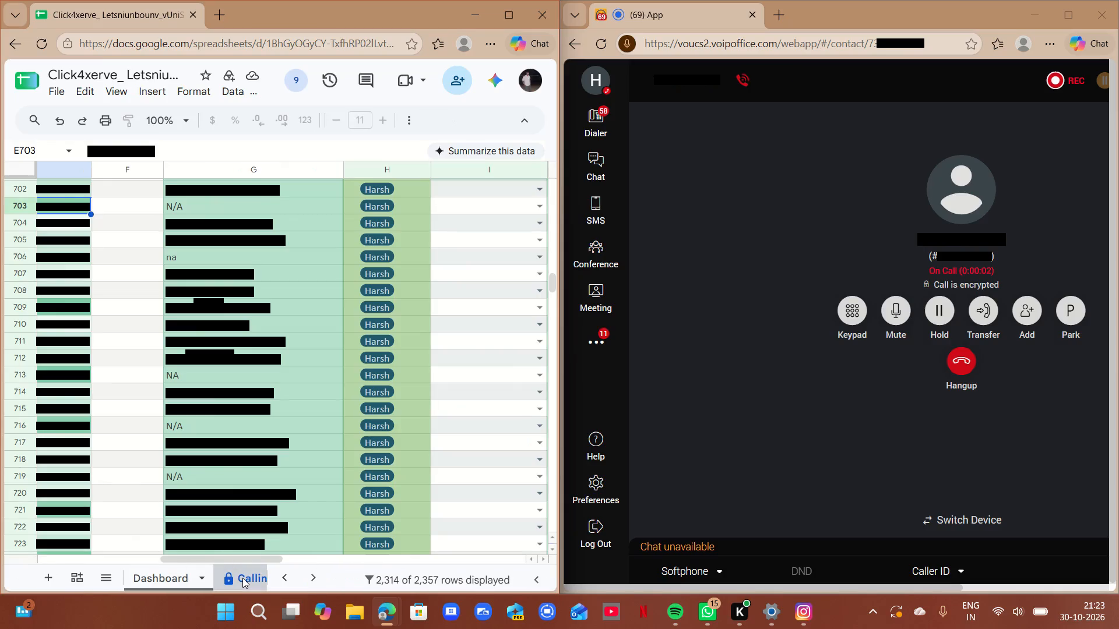
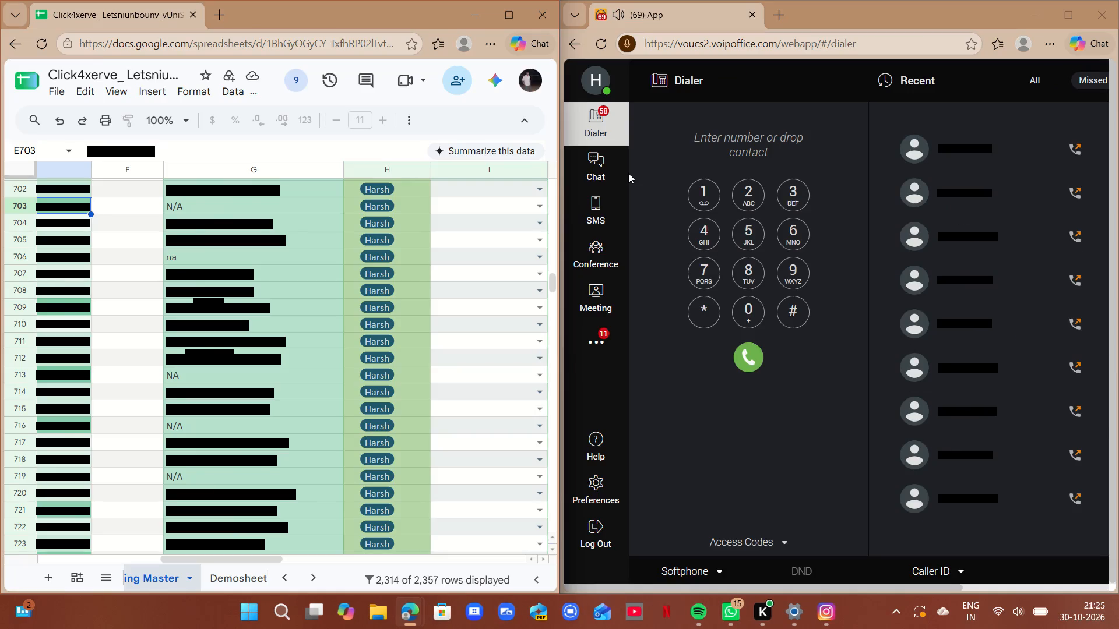
Call the lead in row 703 by entering the copied phone number in the web dialer.
click(752, 138)
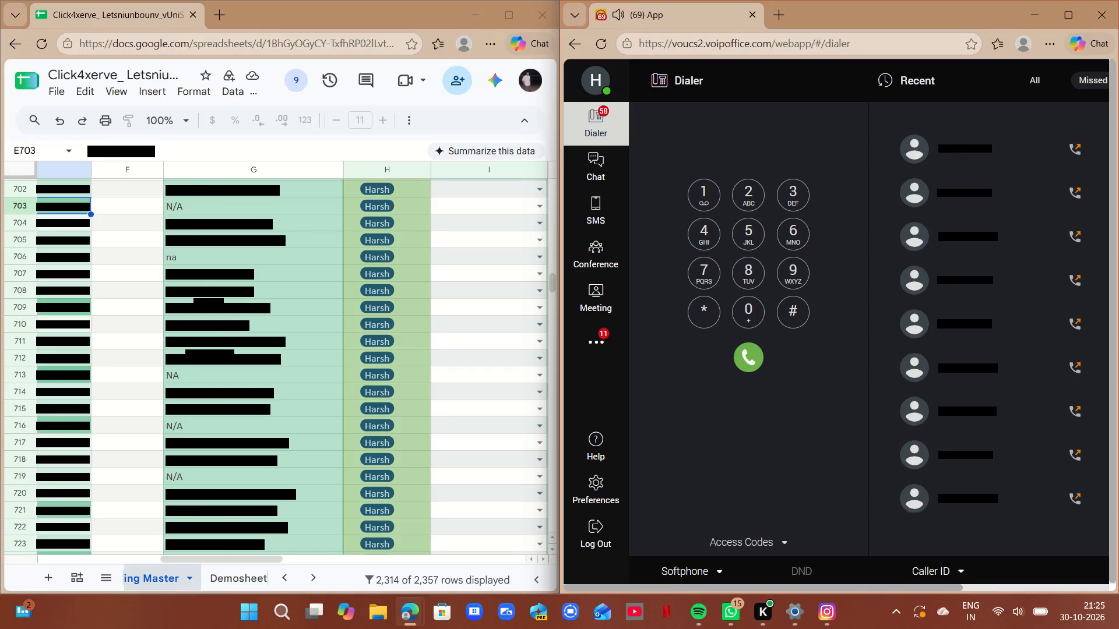
key(ctrl+v)
key(Return)
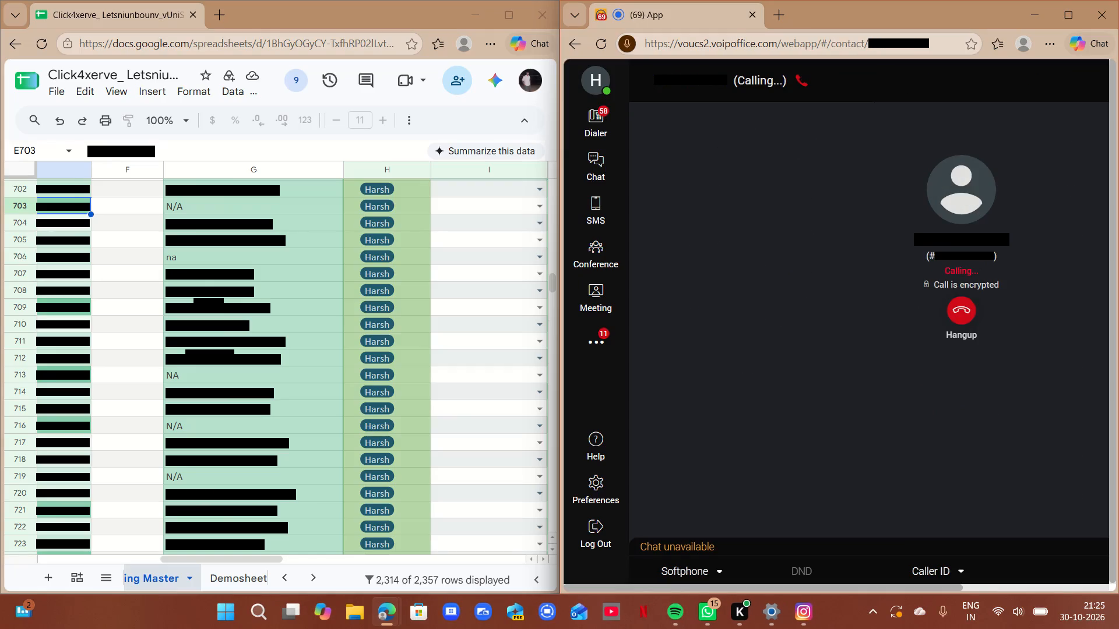
Copy the lead's phone number from cell E702 of the calling sheet for the next call.
click(72, 190)
key(ctrl+c)
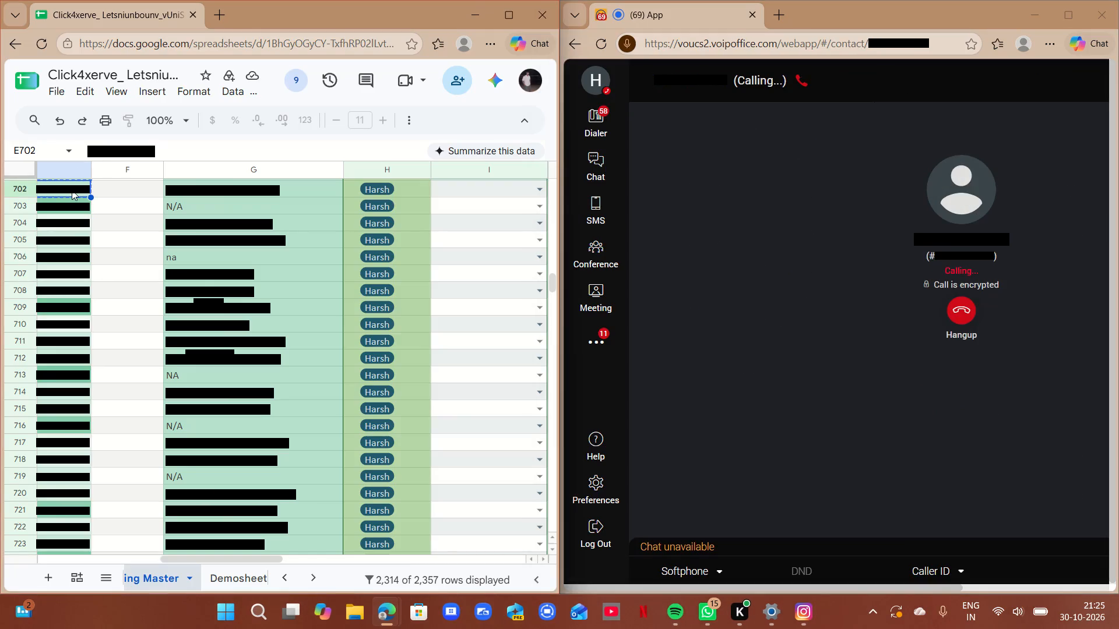
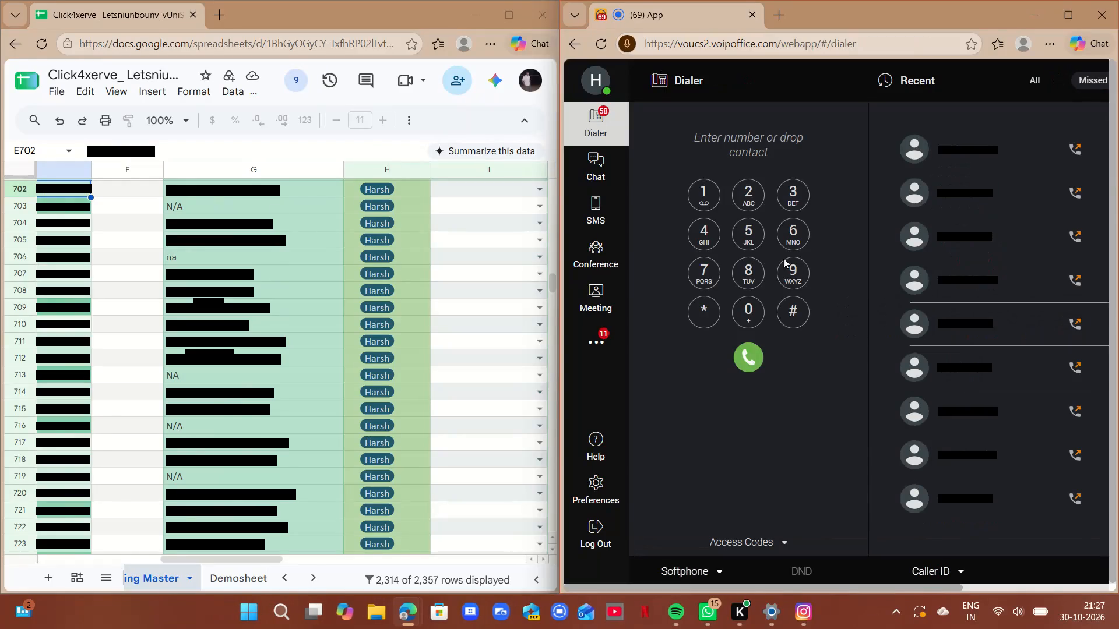
Copy the lead's phone number from cell E704 and call it through the web dialer.
click(75, 216)
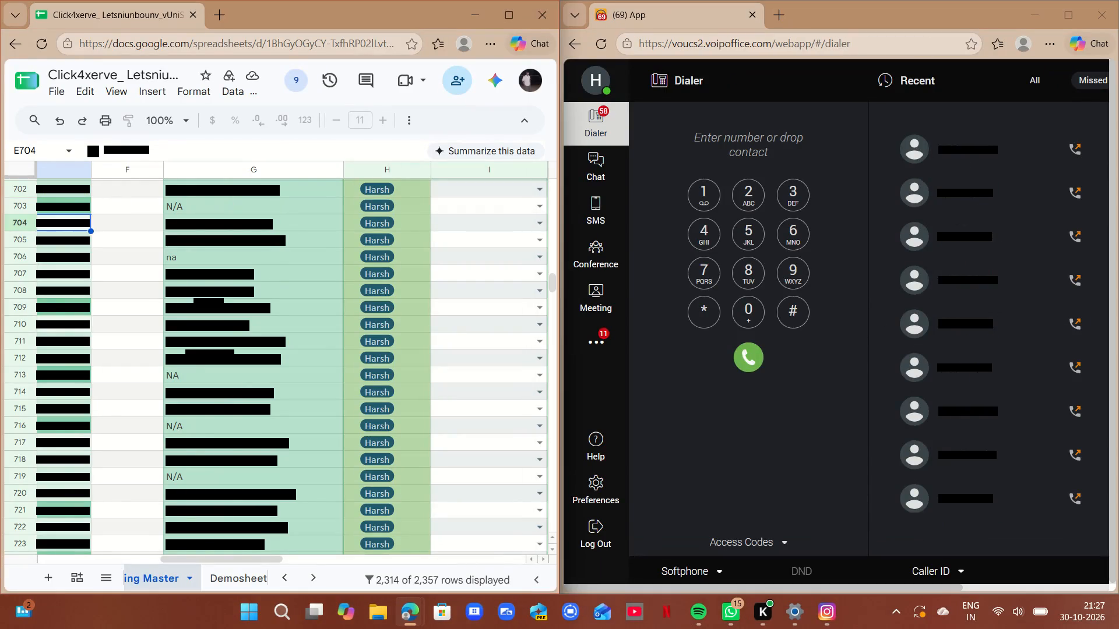
key(ctrl+c)
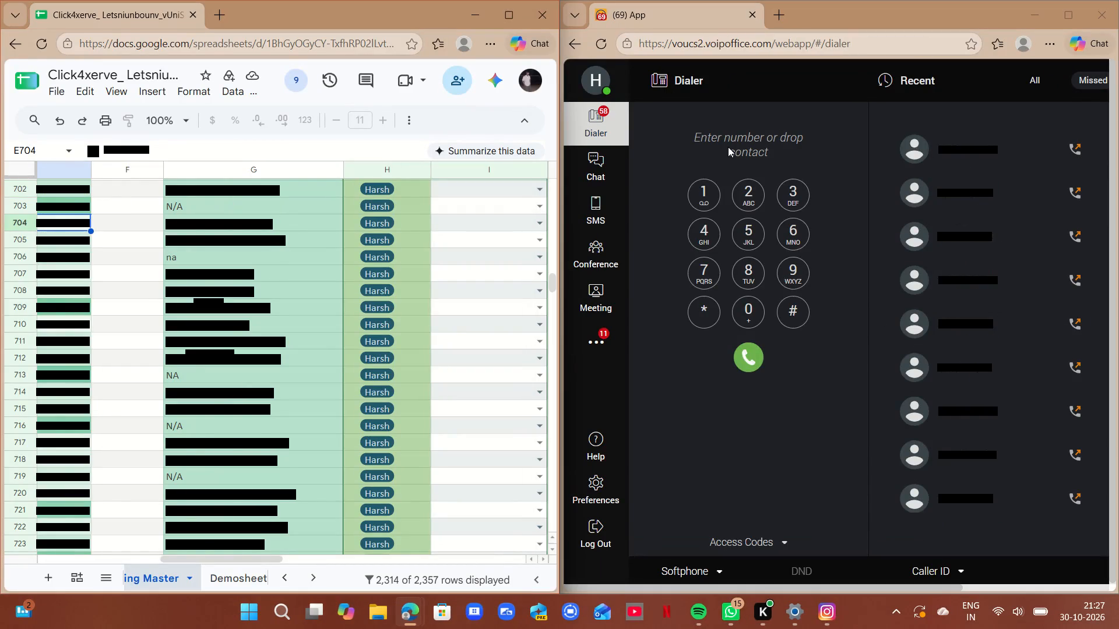
click(728, 147)
key(ctrl+v)
key(Return)
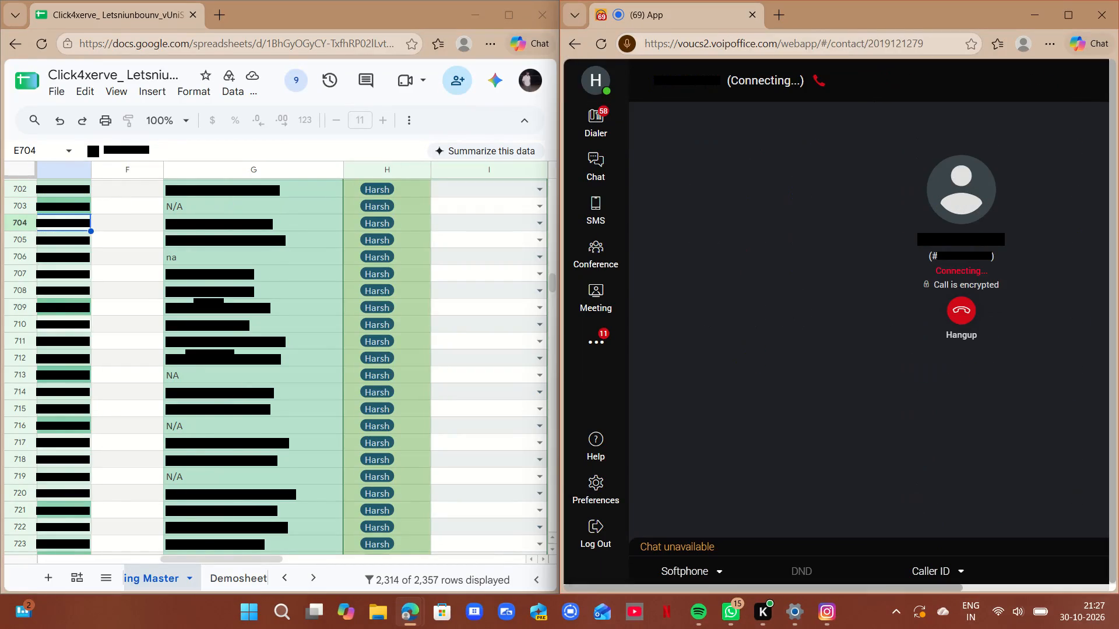
Set the call outcome in cell I702 to Call Back ( With in 7 Days).
click(466, 194)
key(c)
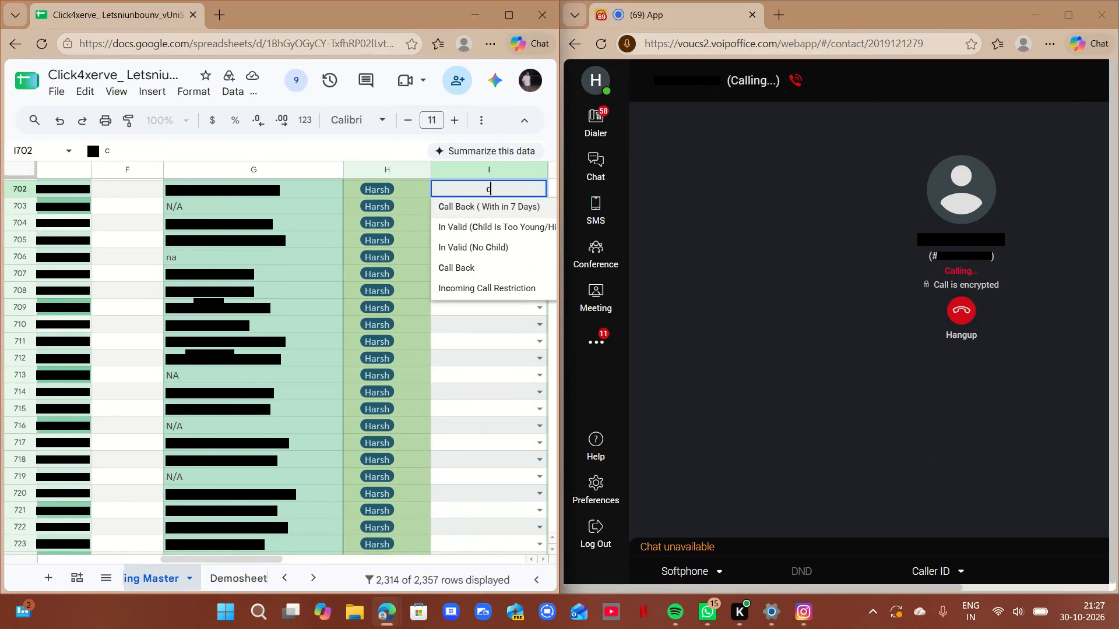
key(Return)
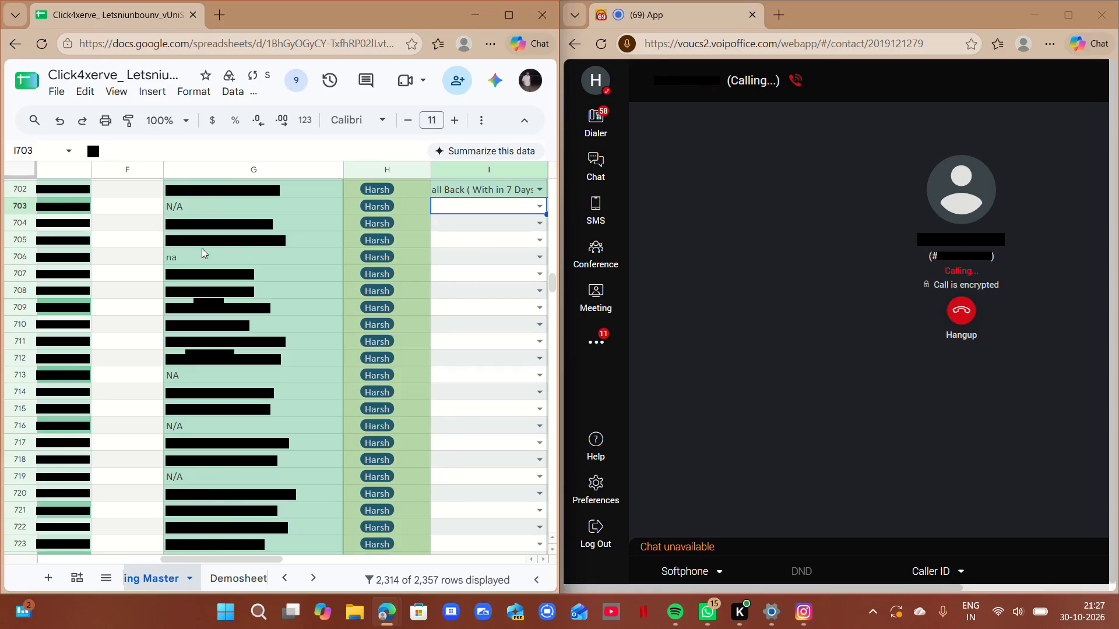
Set the call outcome for the lead in cell I703 to RNR.
scroll(202, 248, down, 1)
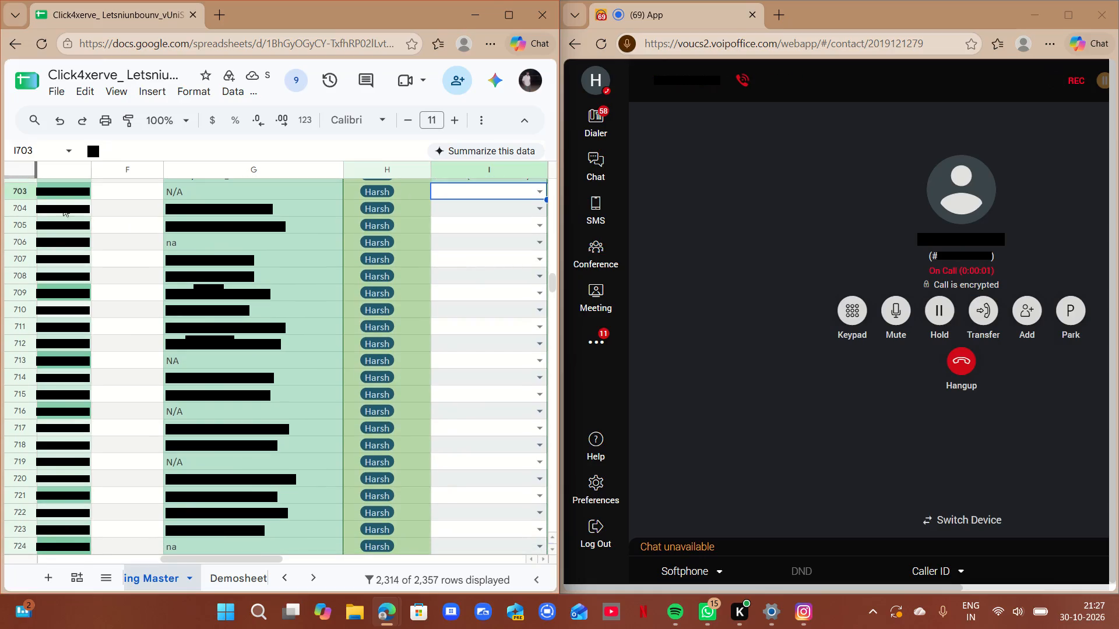
click(467, 186)
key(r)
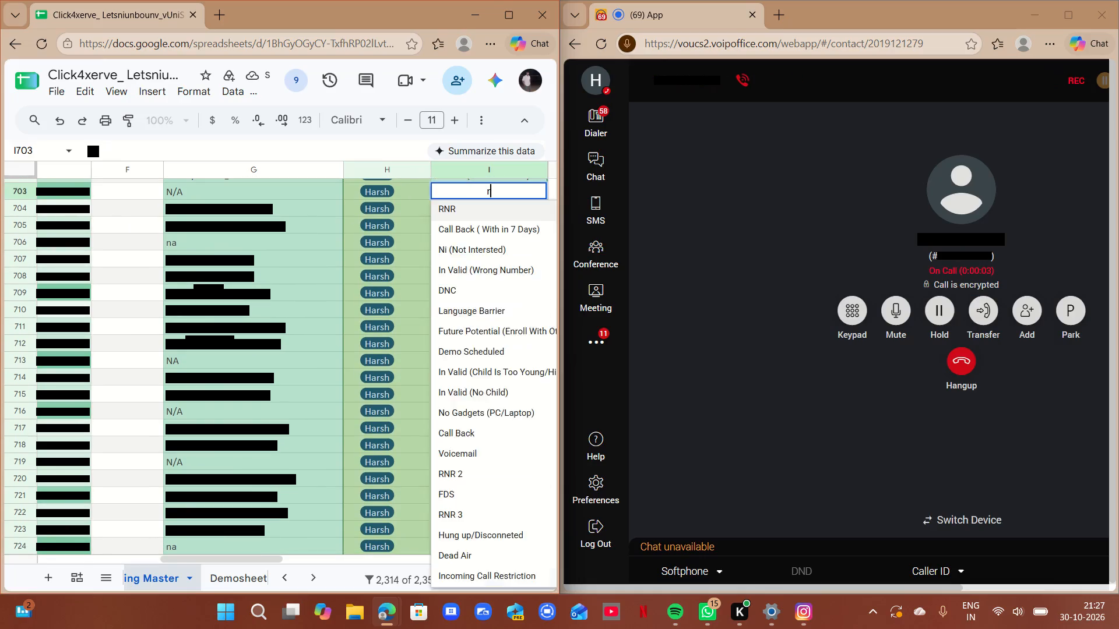
key(Return)
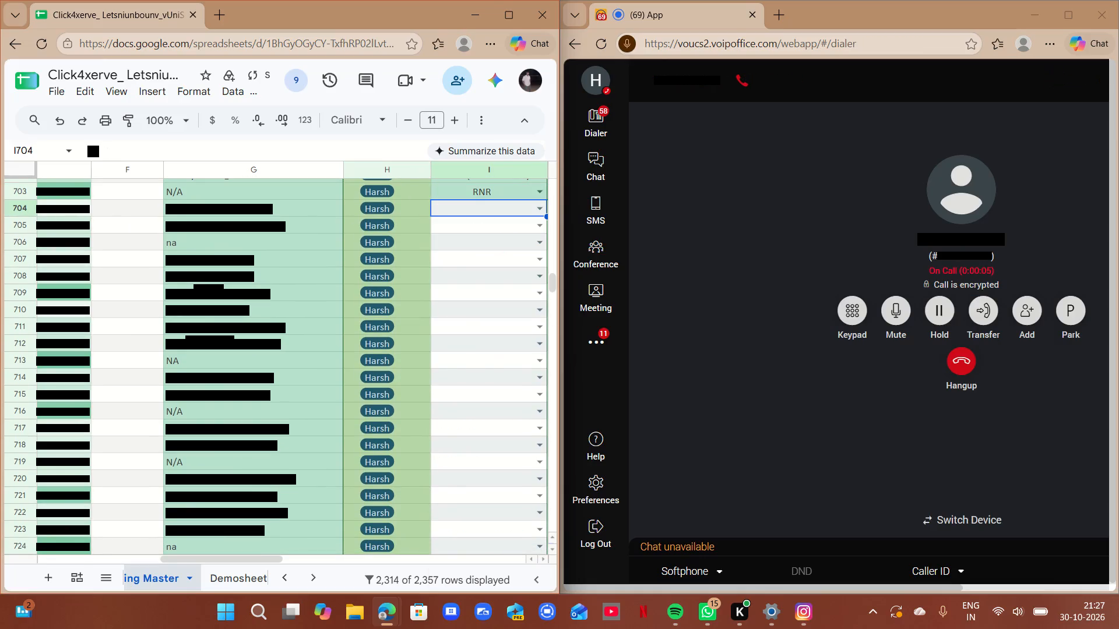
Record the call outcomes in column I as Voicemail for row 704 and RNR for row 705.
key(v)
key(Up)
key(Return)
key(r)
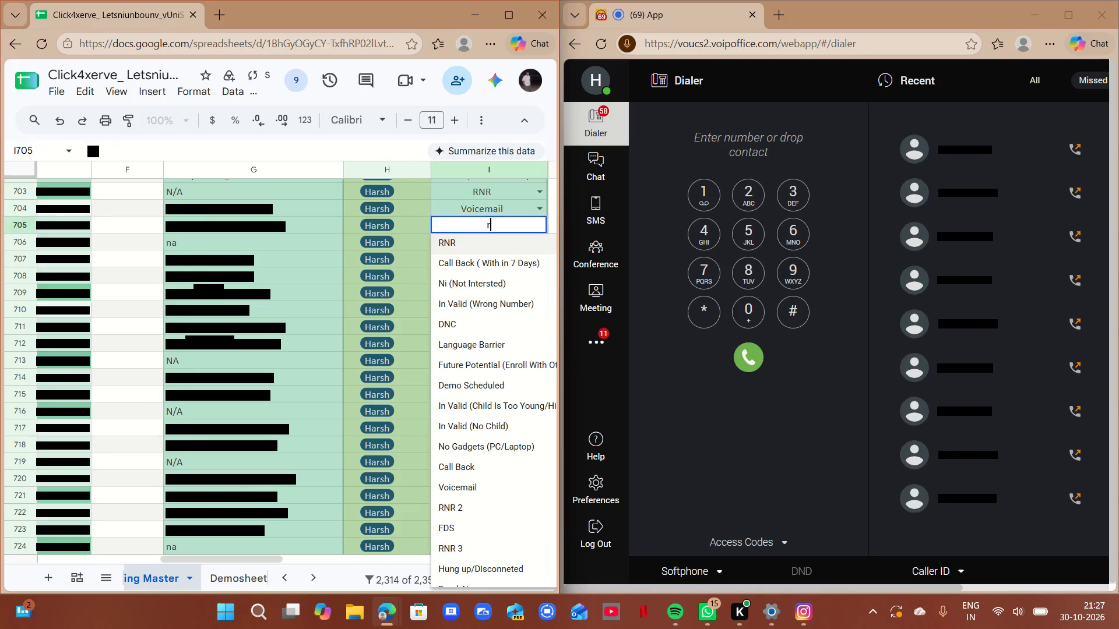
key(Return)
Copy the lead's phone number from cell E706 and call it through the web dialer.
scroll(467, 186, down, 1)
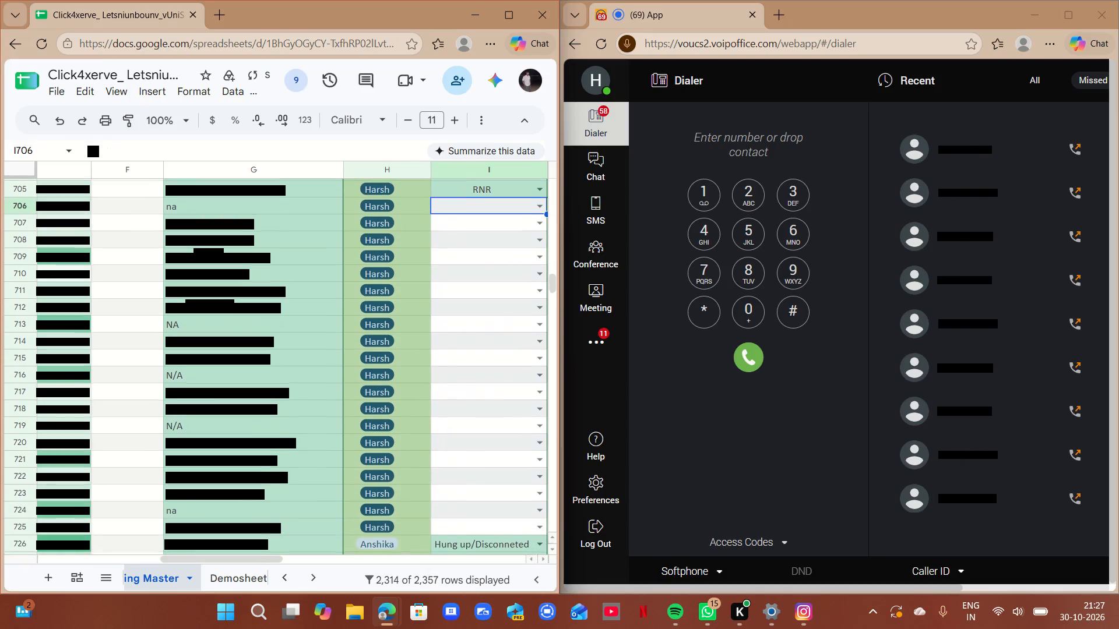
scroll(467, 186, down, 1)
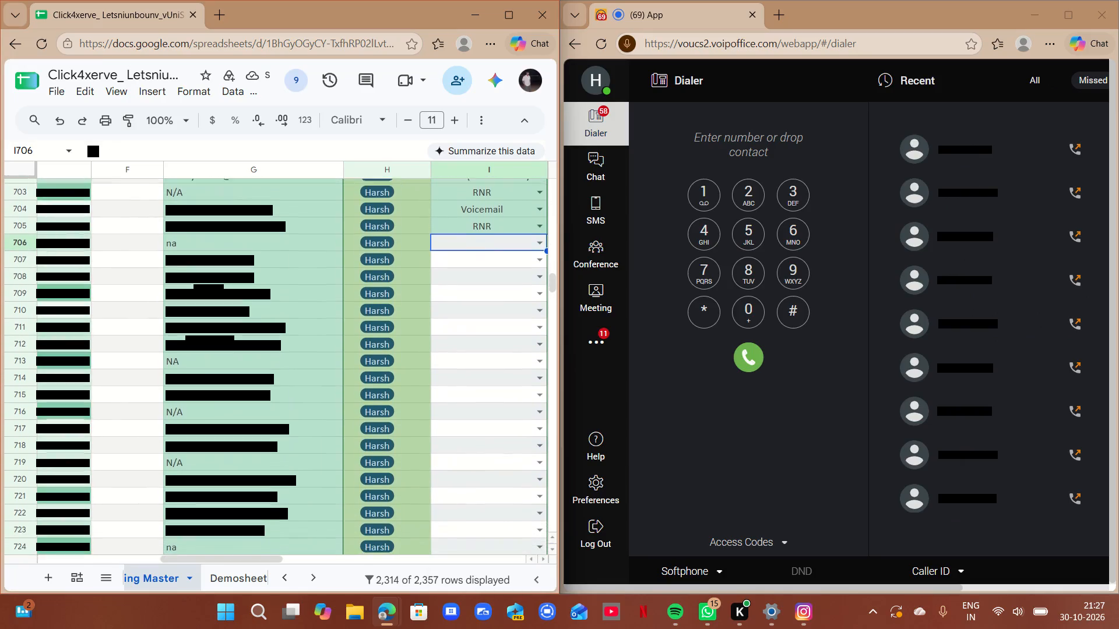
scroll(467, 186, down, 2)
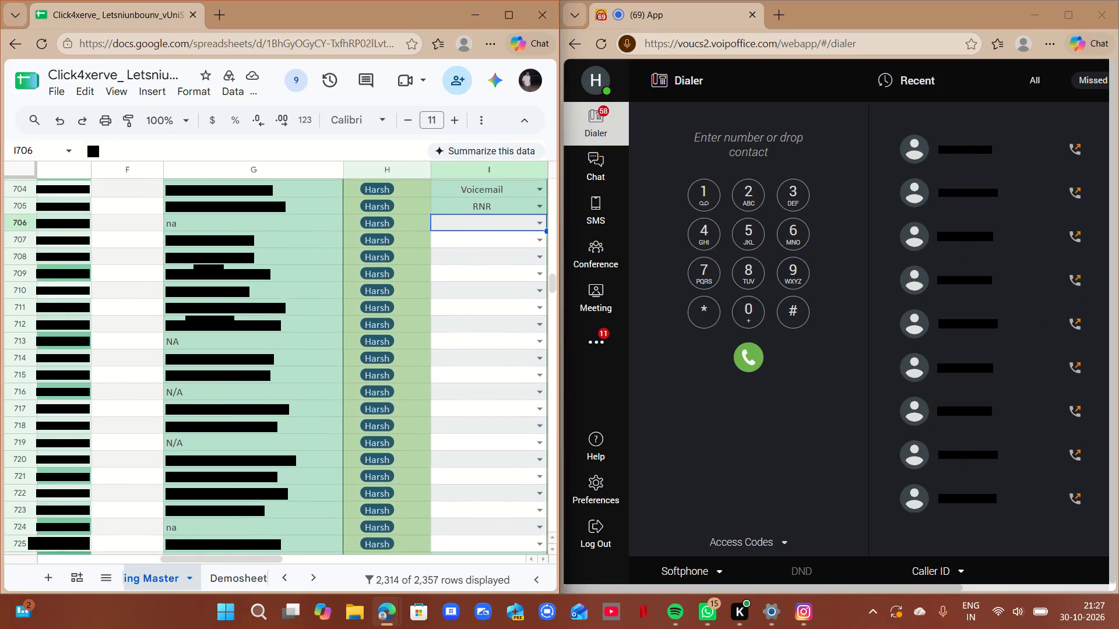
scroll(467, 186, down, 1)
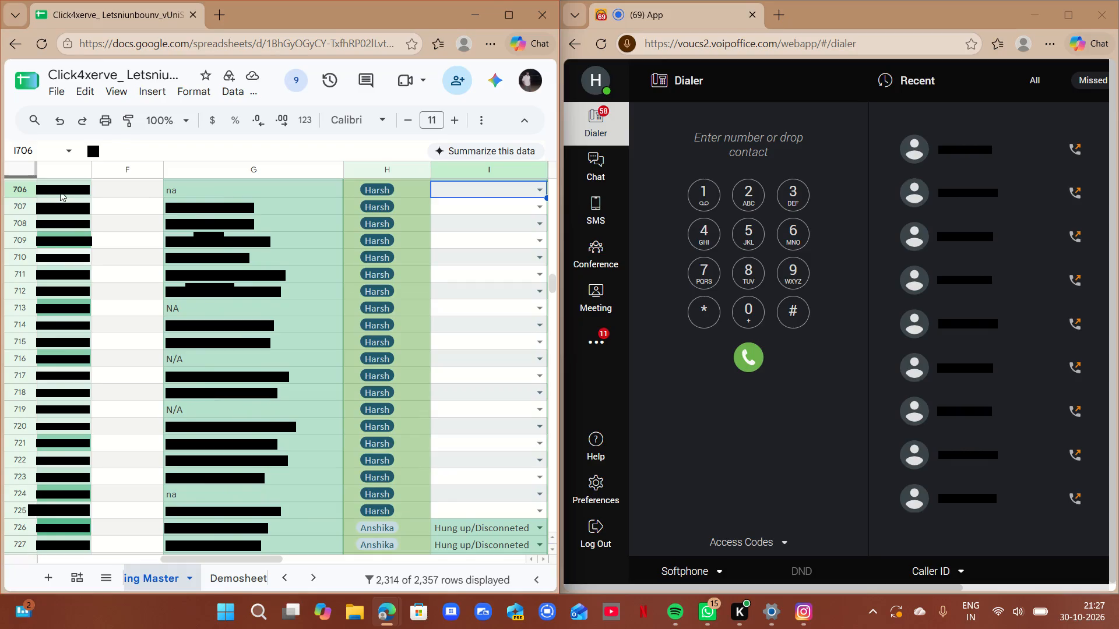
click(60, 191)
key(ctrl+c)
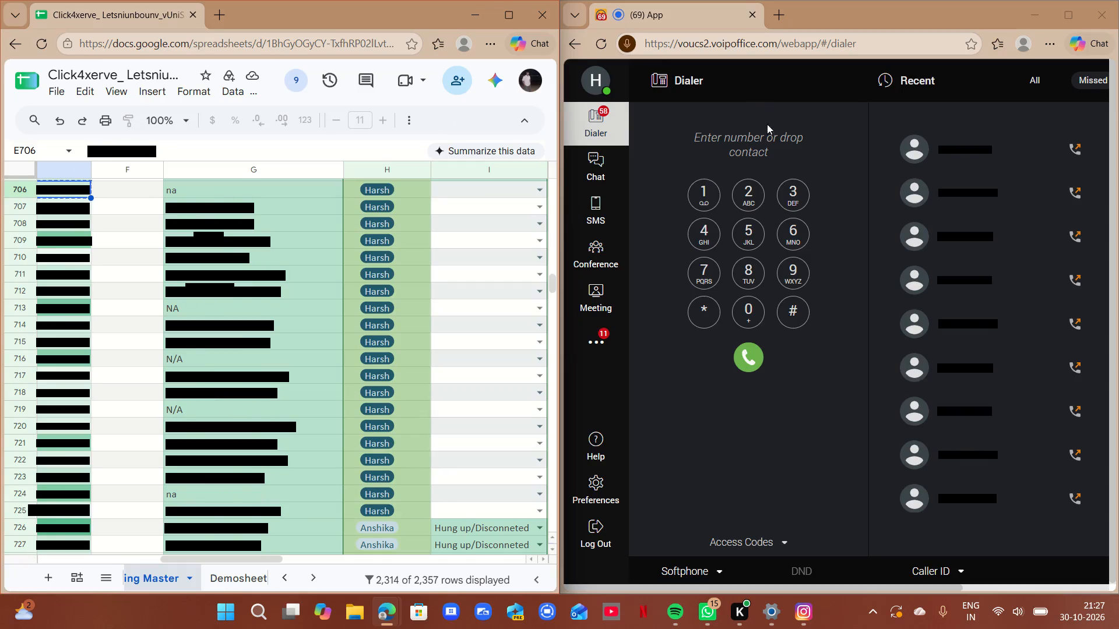
click(752, 164)
key(ctrl+v)
key(Return)
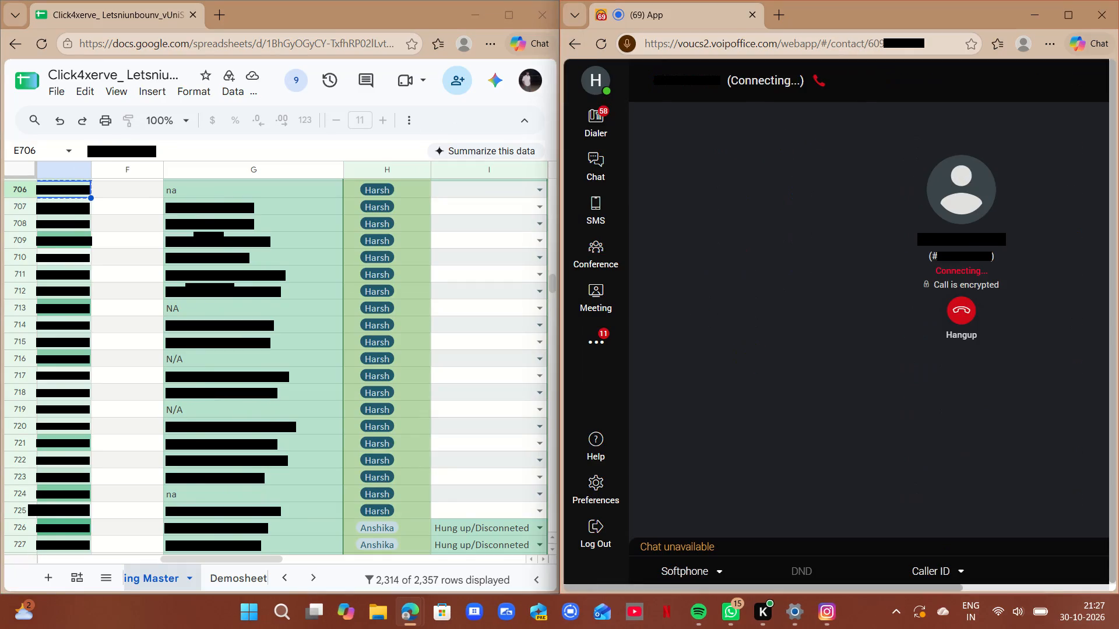
Copy the lead's phone number from cell E707 of the calling sheet for the next call.
click(66, 205)
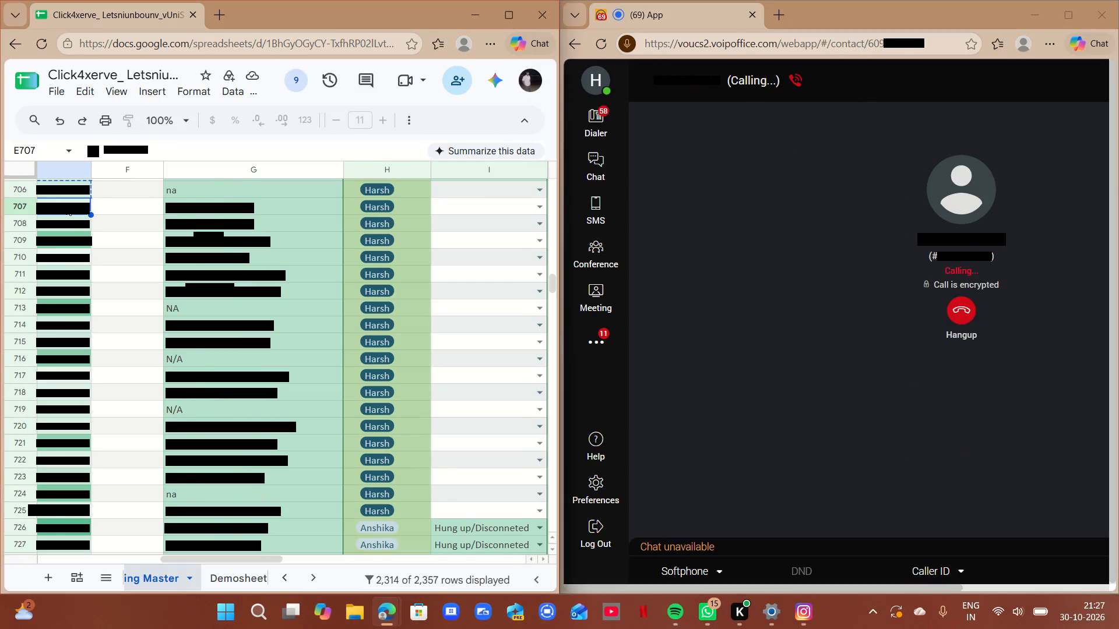
key(ctrl+c)
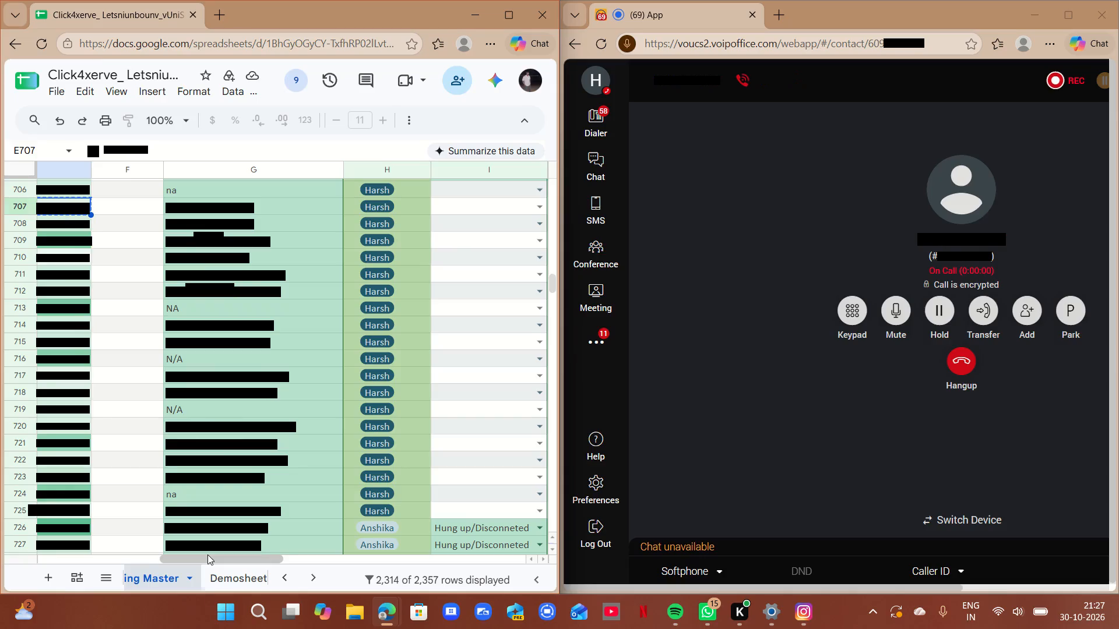
Check the team's dialout figures on the Dashboard sheet and return to the Calling Master sheet.
scroll(164, 588, right, 1)
click(164, 588)
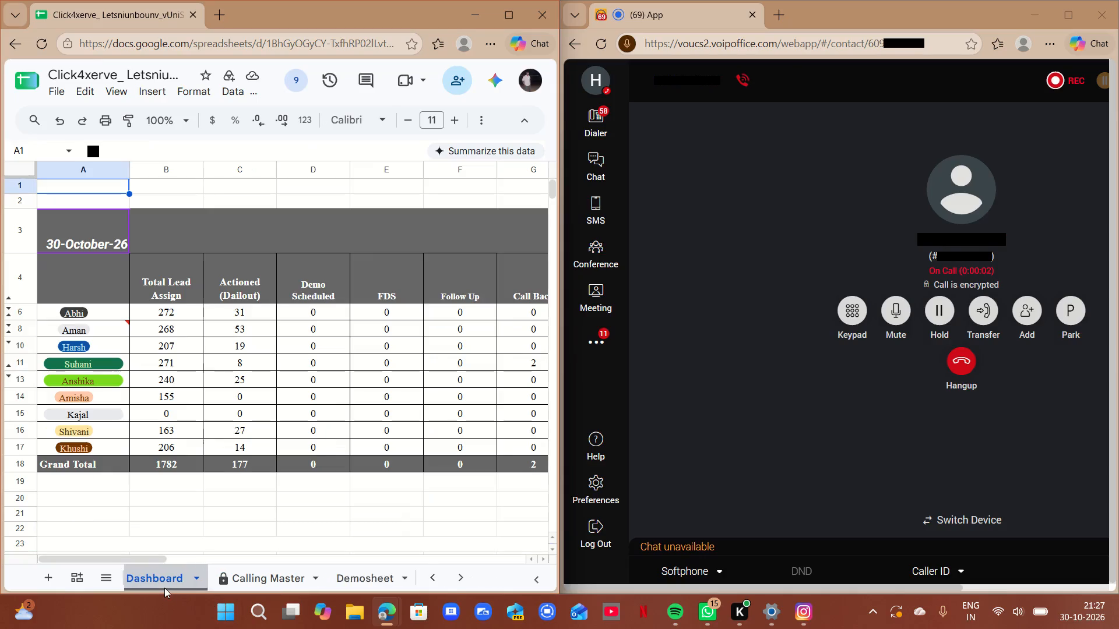
click(255, 574)
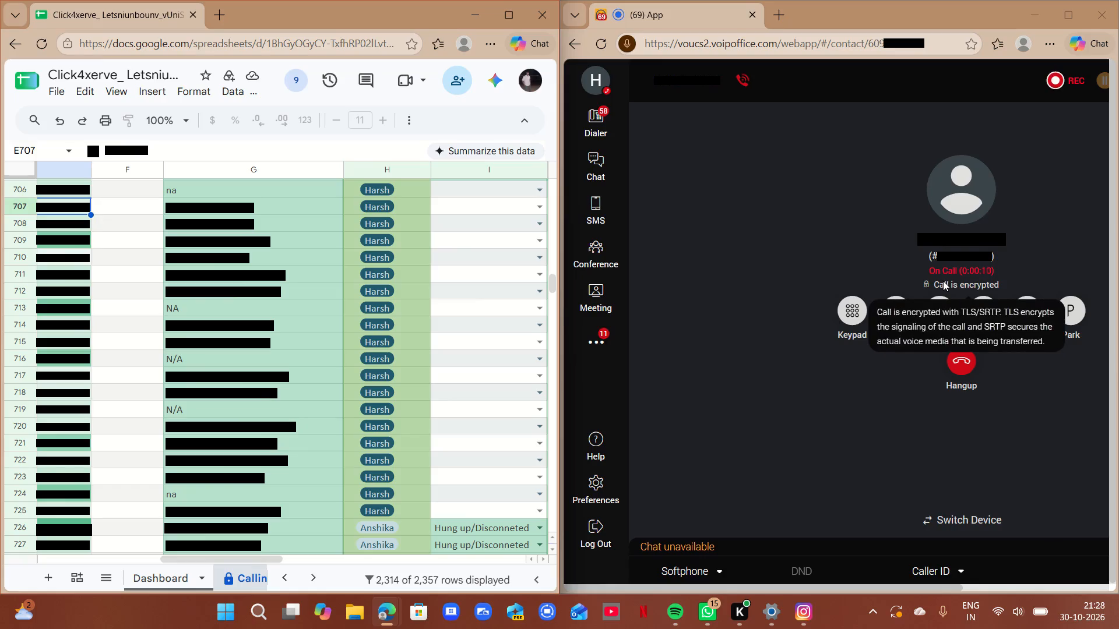
End the current call with the row 706 lead and dial the copied number of the row 707 lead.
click(966, 359)
click(713, 140)
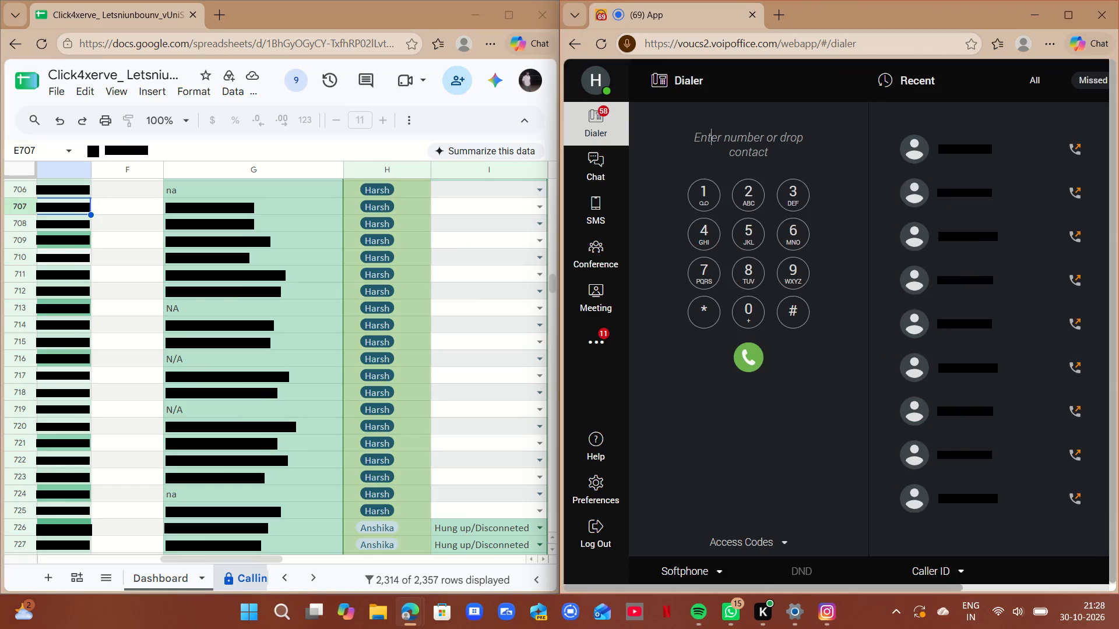
key(ctrl+v)
key(Return)
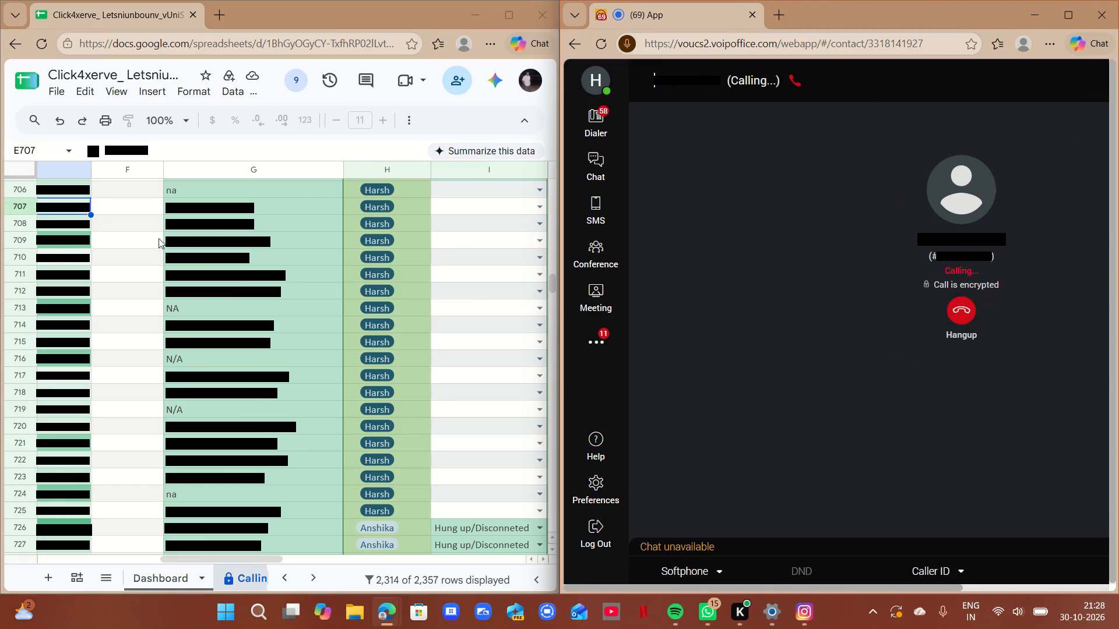
Copy the lead's phone number from cell E708 of the calling sheet for the next call.
click(74, 227)
key(ctrl+c)
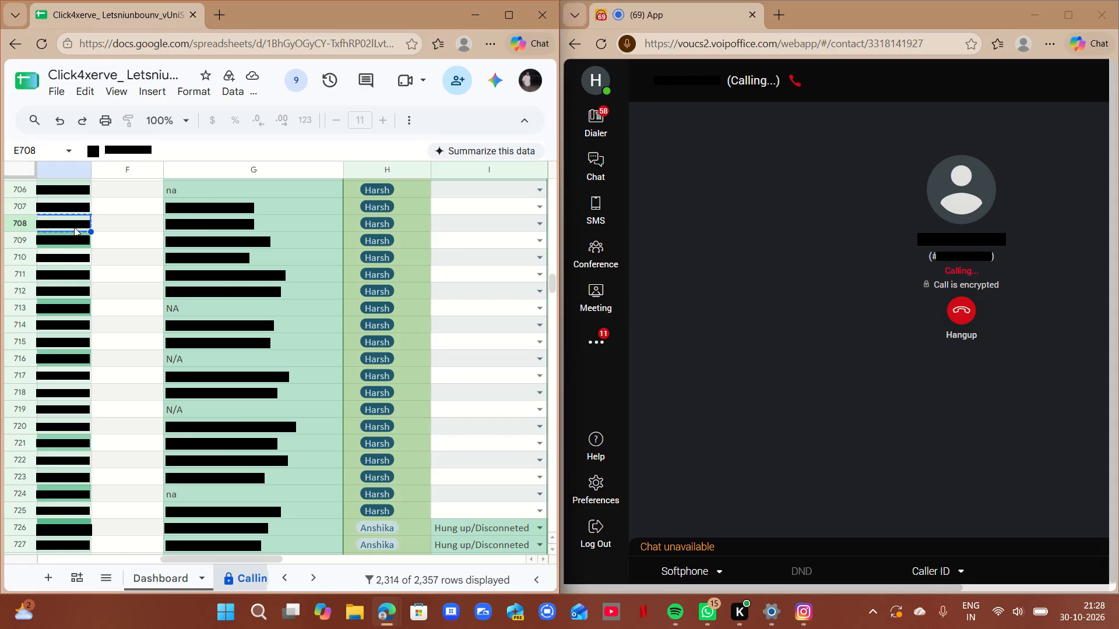
Check the team's updated dialout figures on the Dashboard sheet and return to the Calling Master sheet.
click(149, 578)
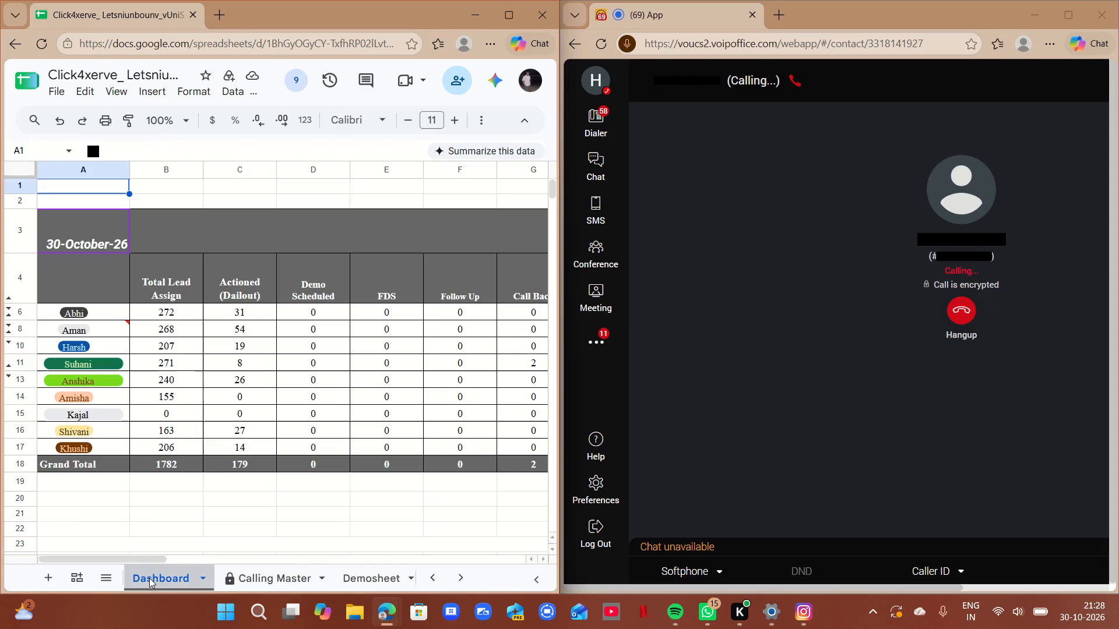
click(264, 582)
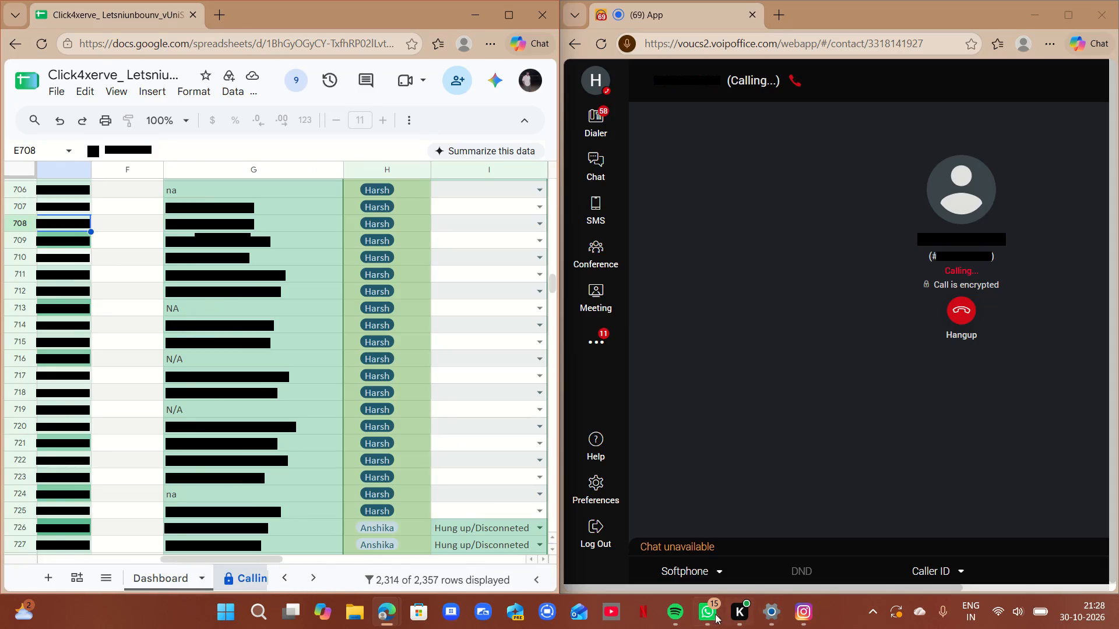
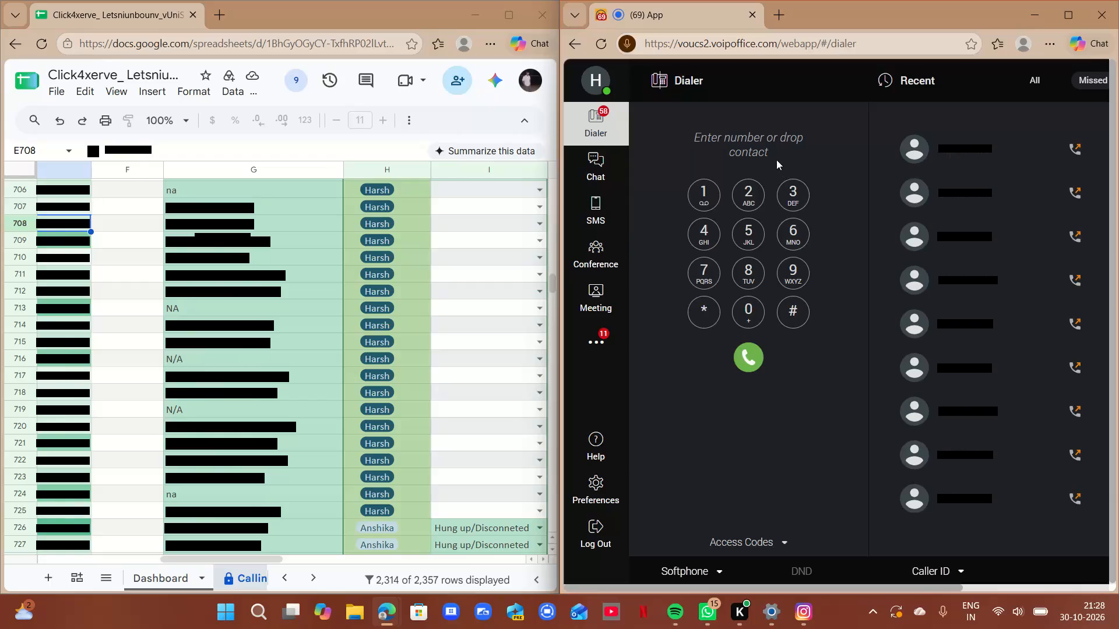
Dial the copied phone number of the row 708 lead in the web dialer.
key(ctrl+v)
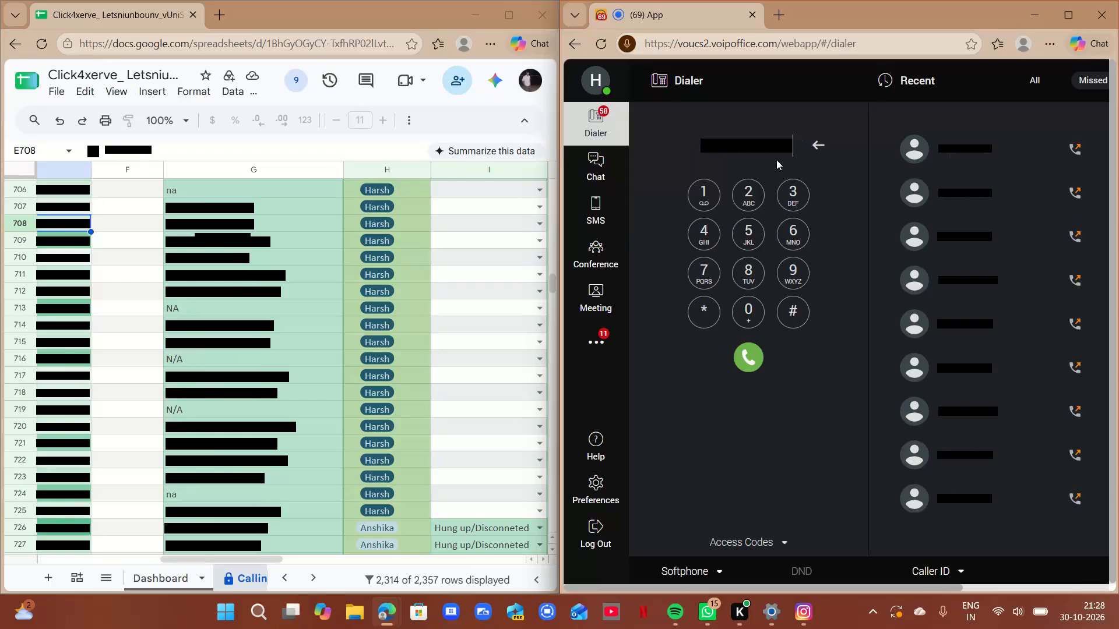
key(Return)
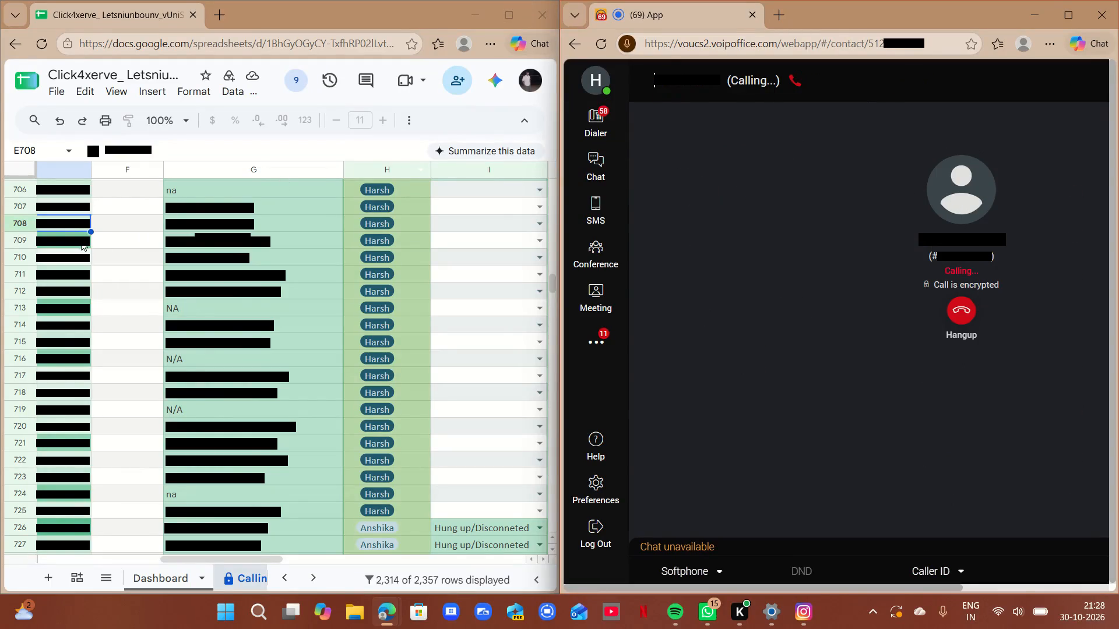
Copy the lead's phone number from cell E709 of the calling sheet for the next call.
click(81, 240)
key(ctrl+c)
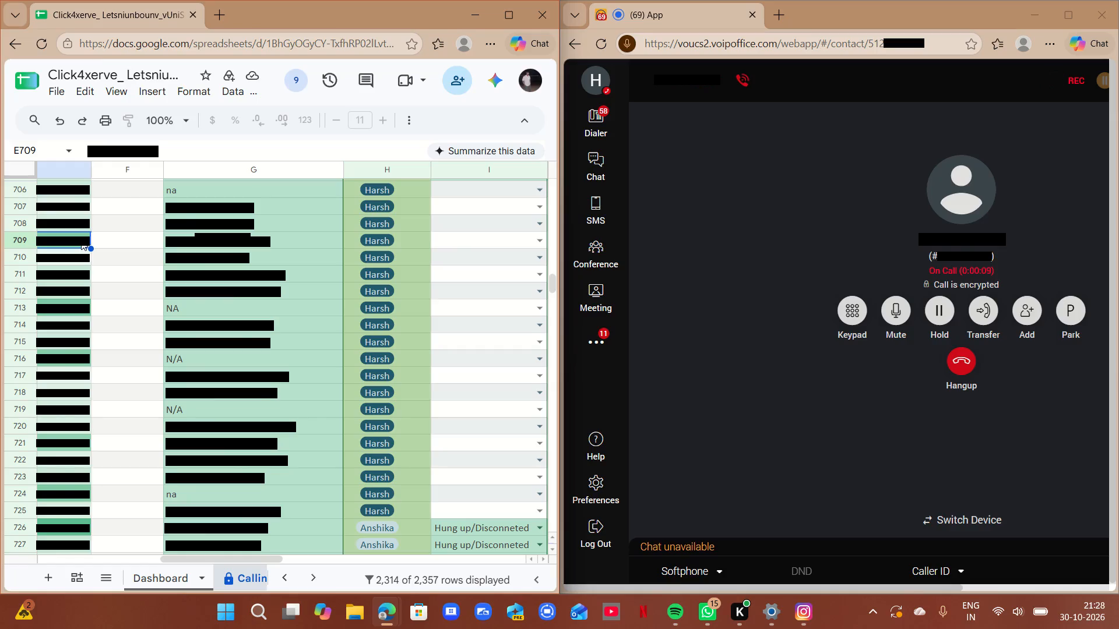
Hang up the ongoing call with the row 708 lead in the web dialer.
drag(81, 240, 906, 452)
click(963, 370)
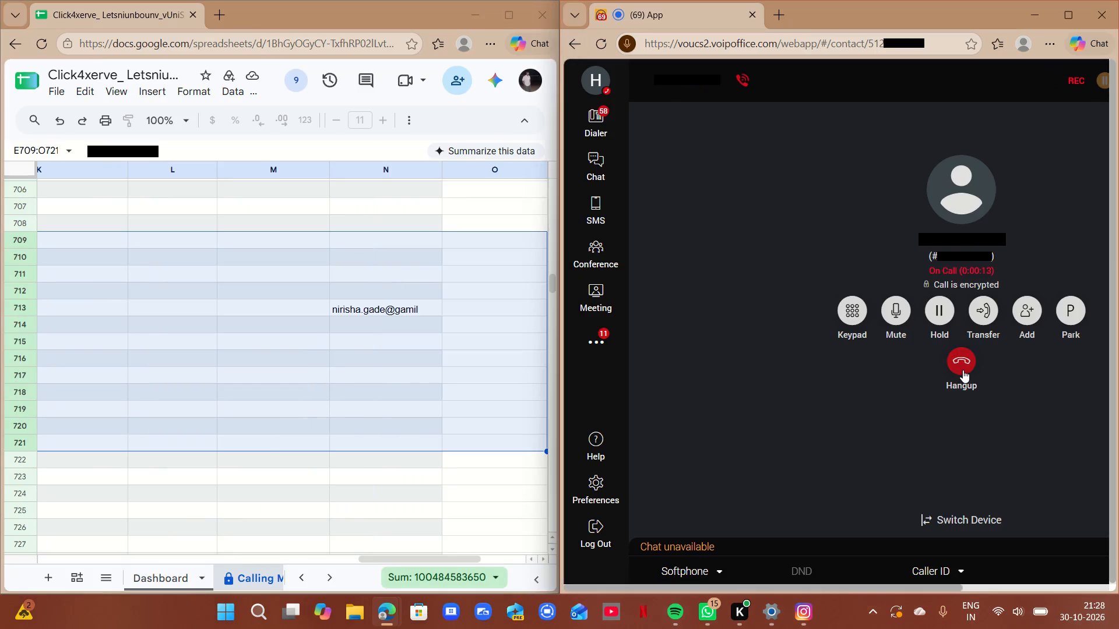
Dial the copied phone number of the row 709 lead in the web dialer.
scroll(379, 317, right, 4)
scroll(379, 317, left, 1)
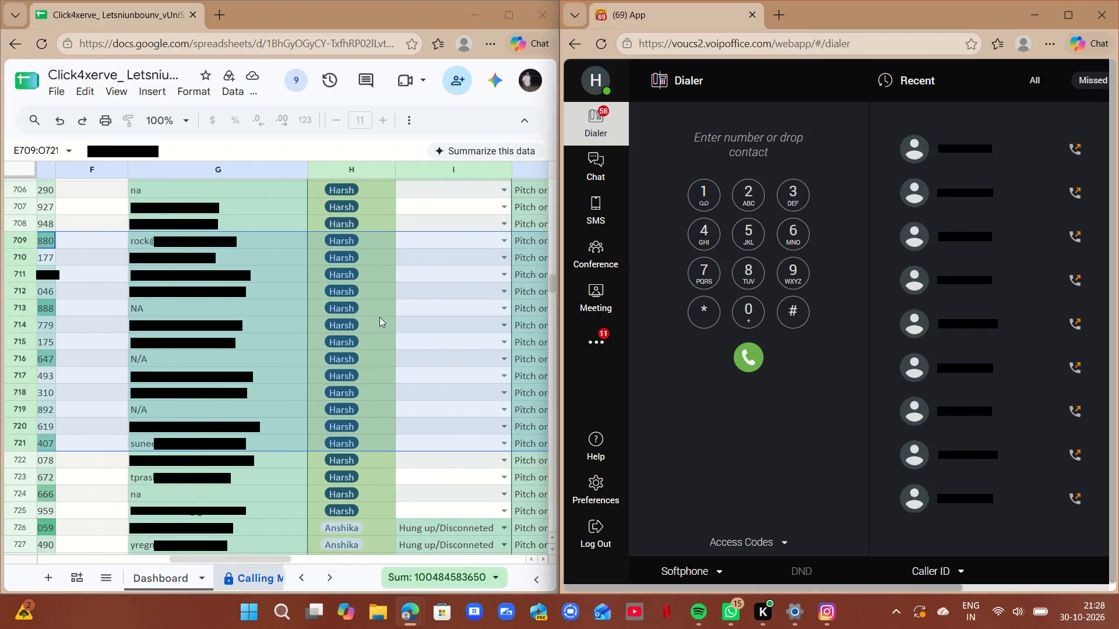
scroll(379, 317, left, 1)
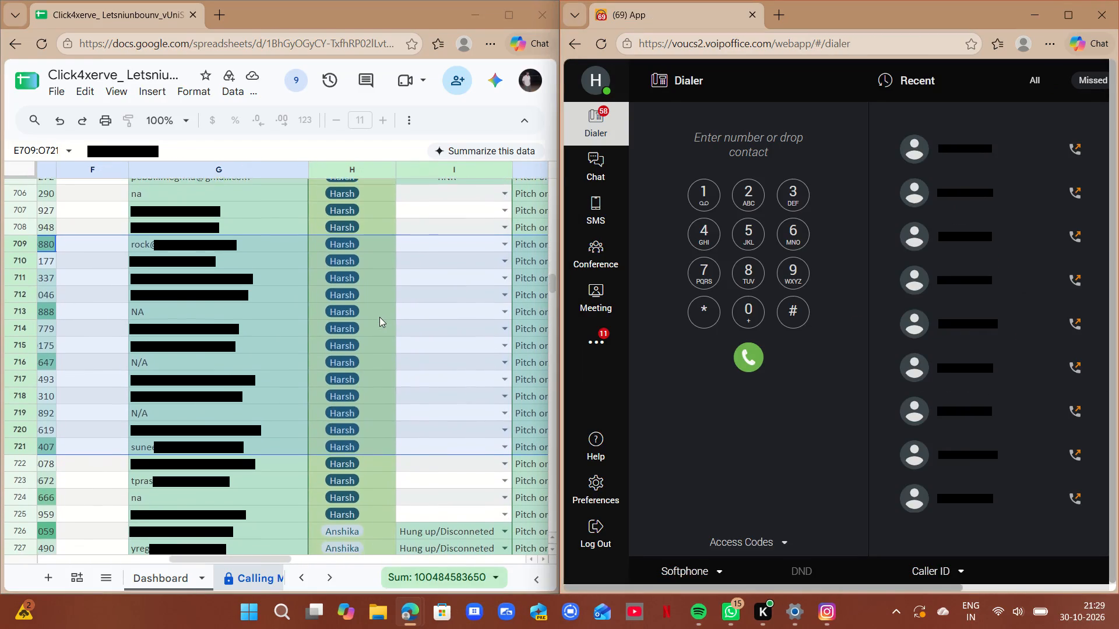
click(738, 157)
key(ctrl+v)
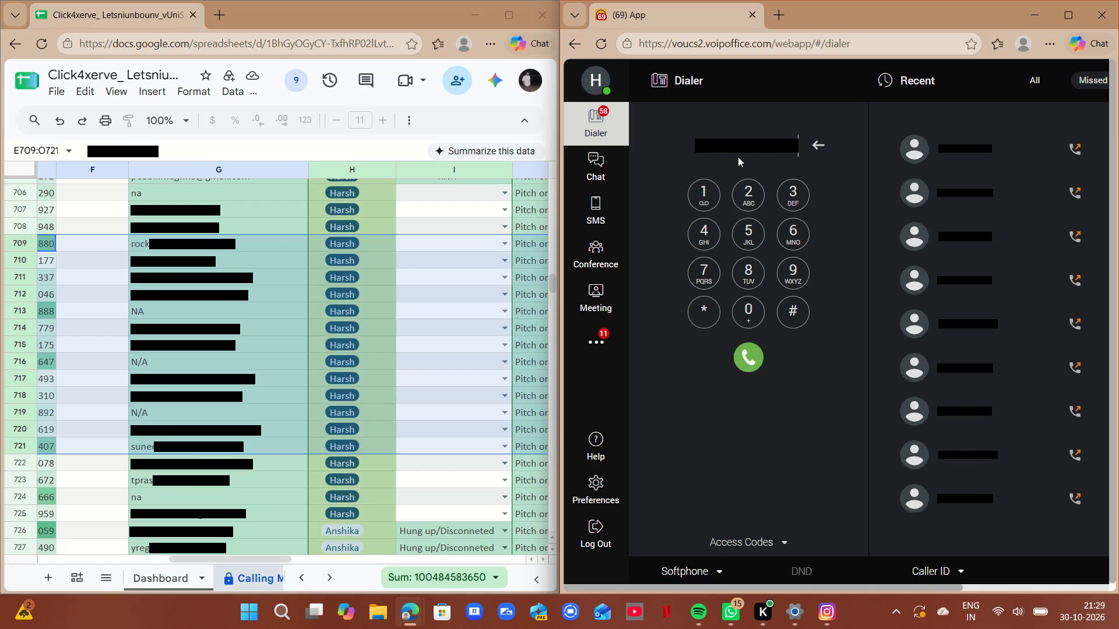
key(Return)
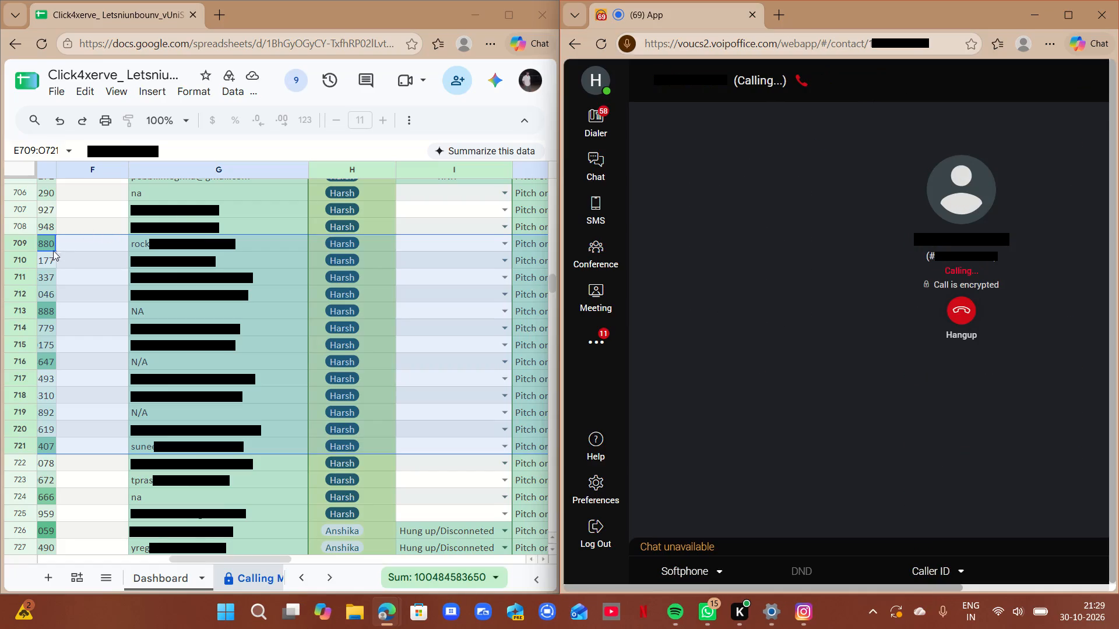
Copy the lead's phone number from cell E710 of the calling sheet for the next call.
click(43, 259)
key(ctrl+c)
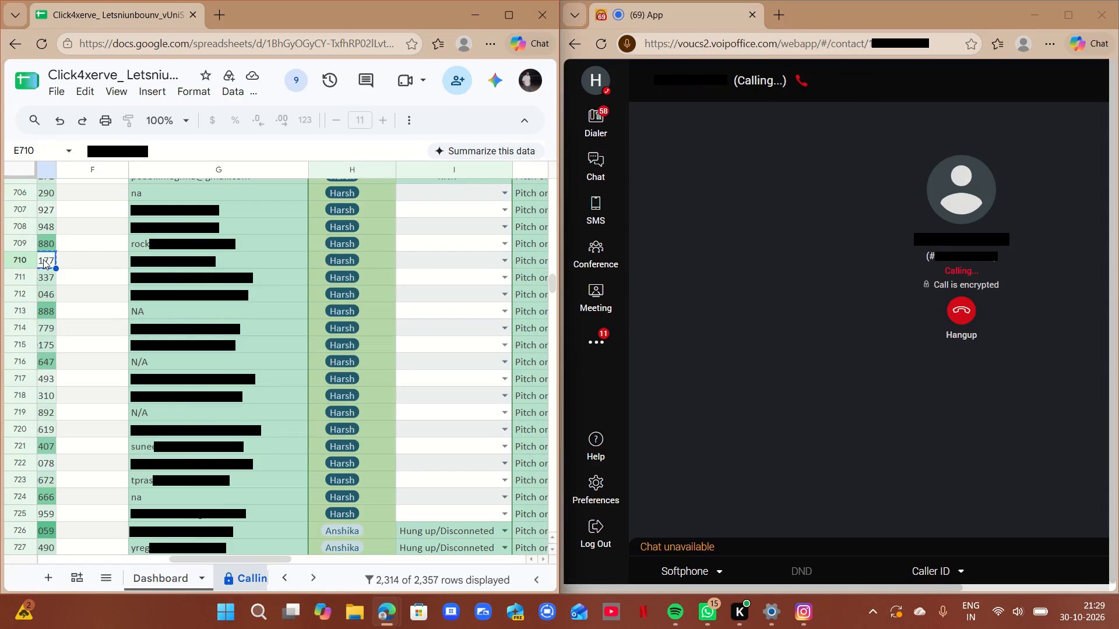
Switch to Instagram while the call rings, browse the home feed and open the direct messages.
click(811, 616)
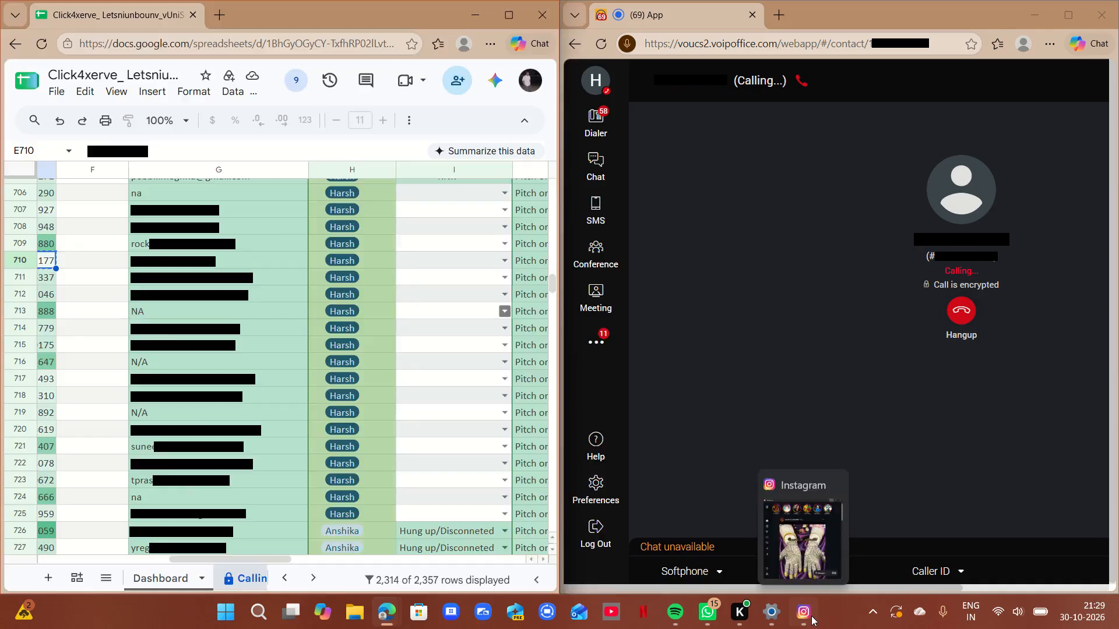
scroll(223, 392, down, 4)
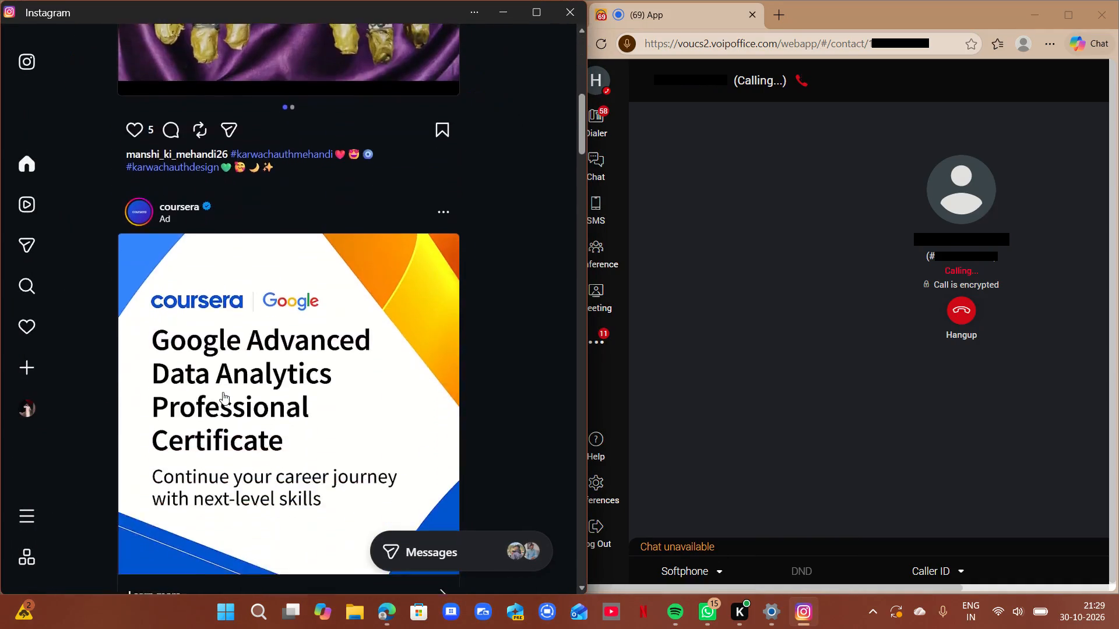
scroll(223, 392, down, 4)
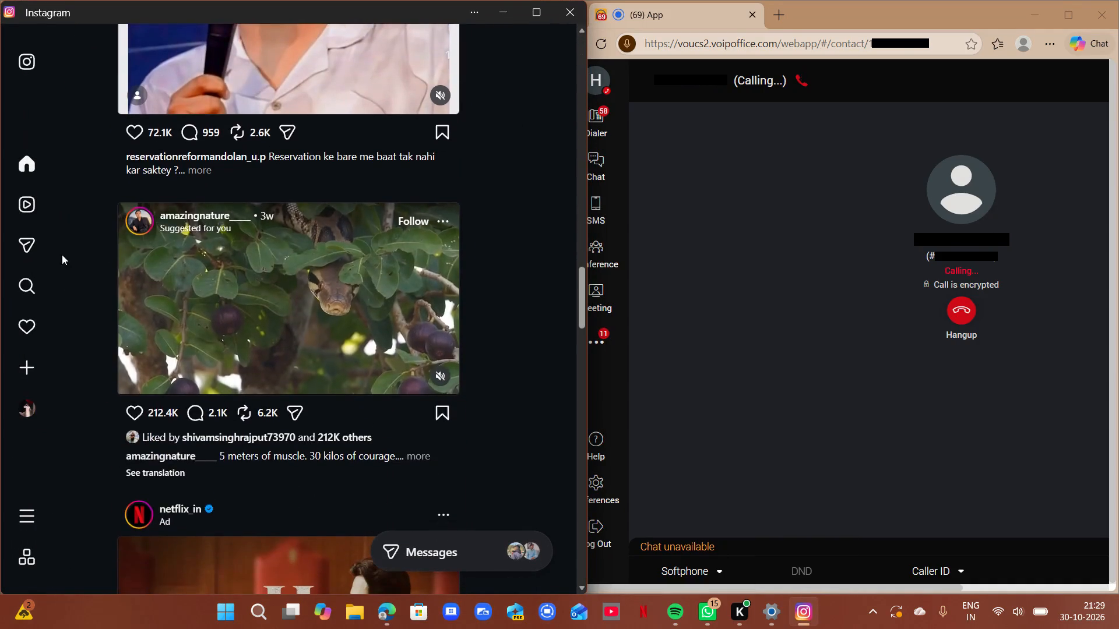
click(31, 242)
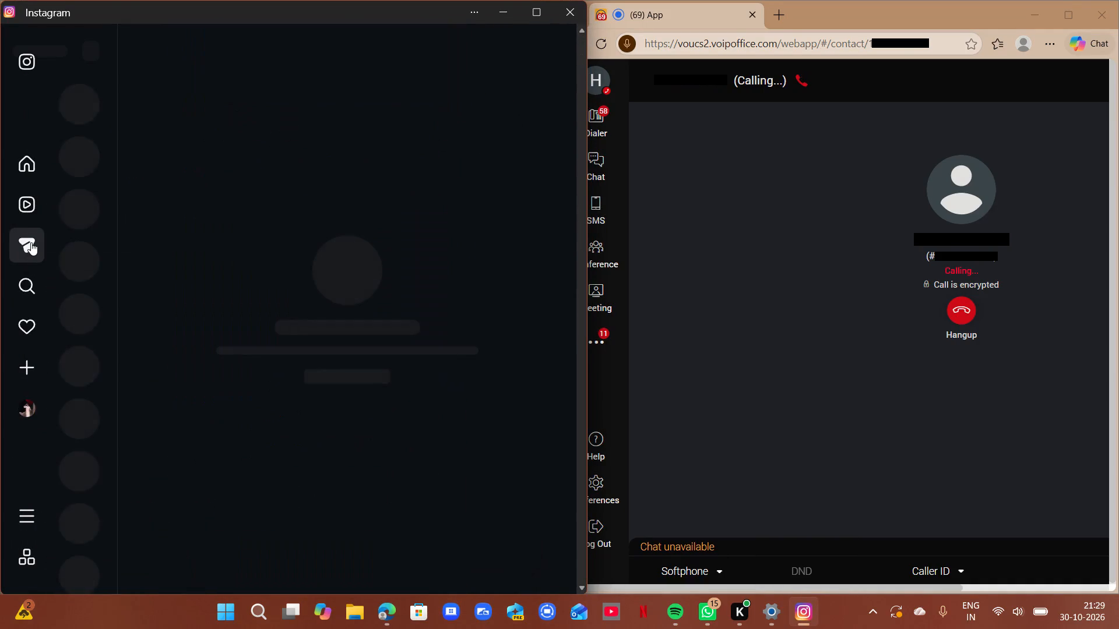
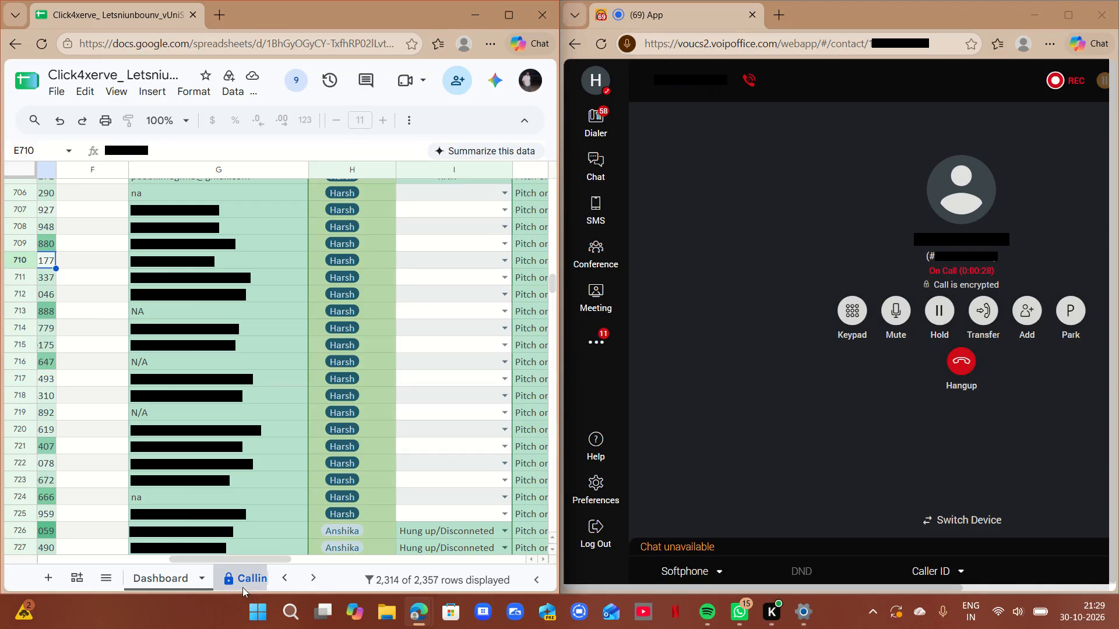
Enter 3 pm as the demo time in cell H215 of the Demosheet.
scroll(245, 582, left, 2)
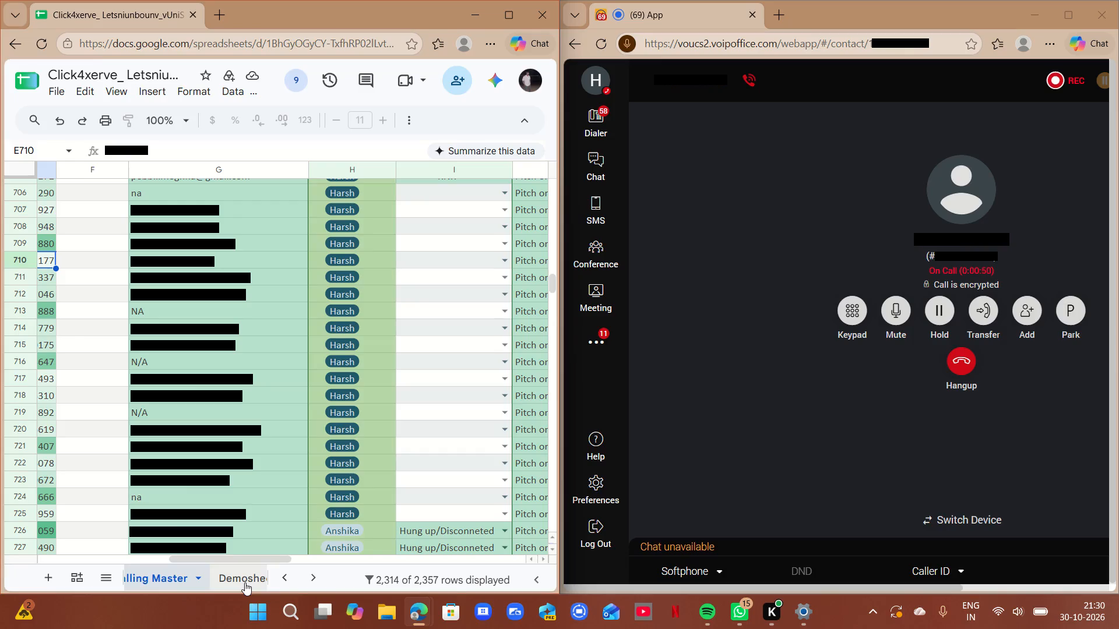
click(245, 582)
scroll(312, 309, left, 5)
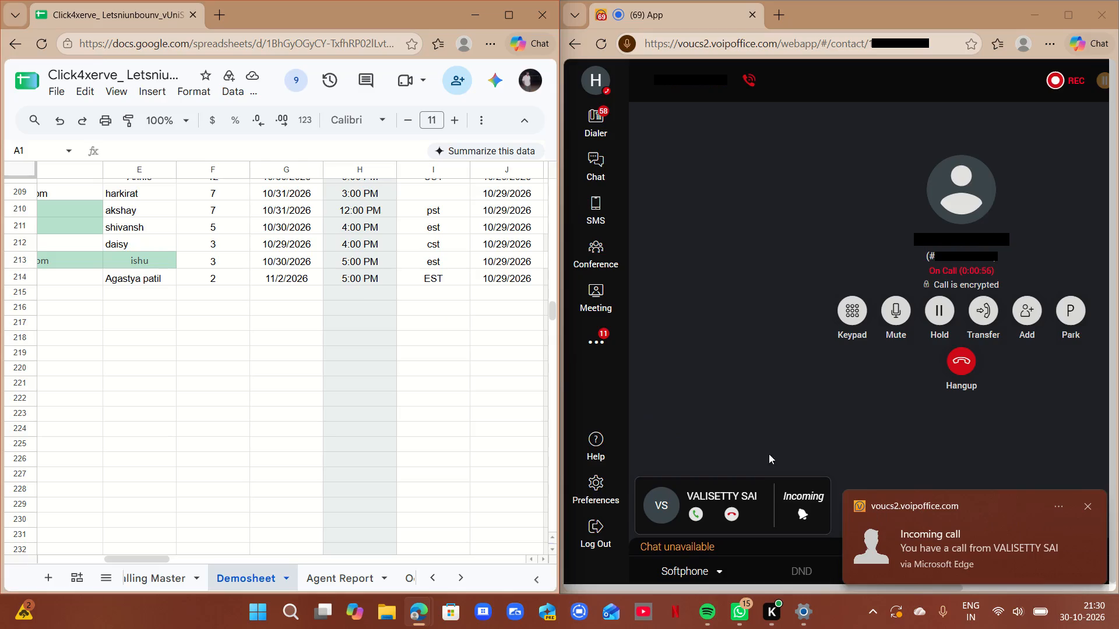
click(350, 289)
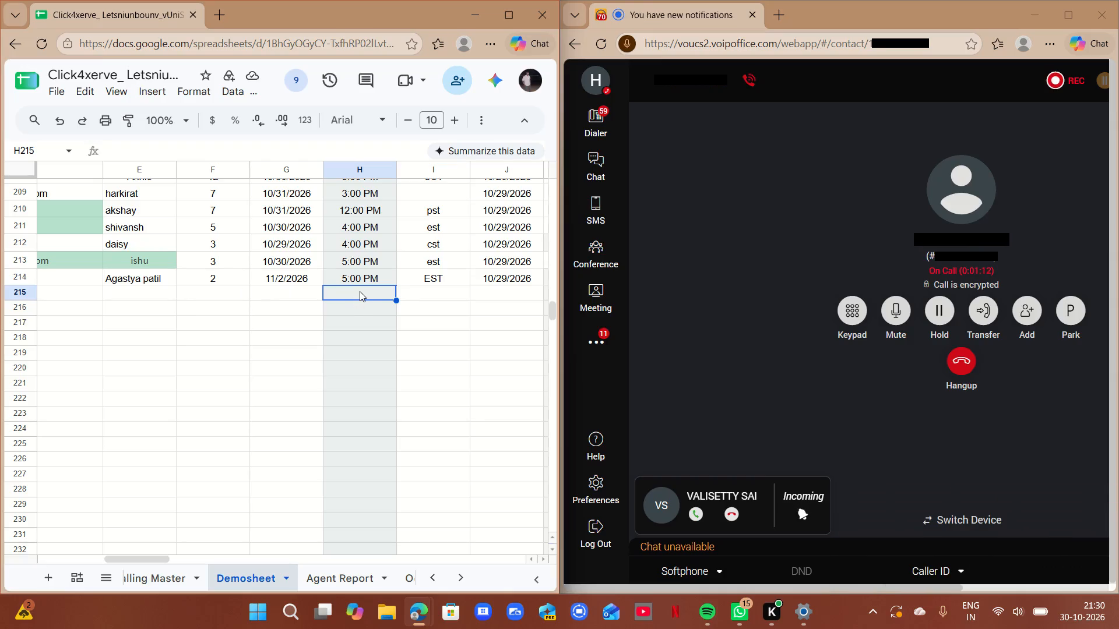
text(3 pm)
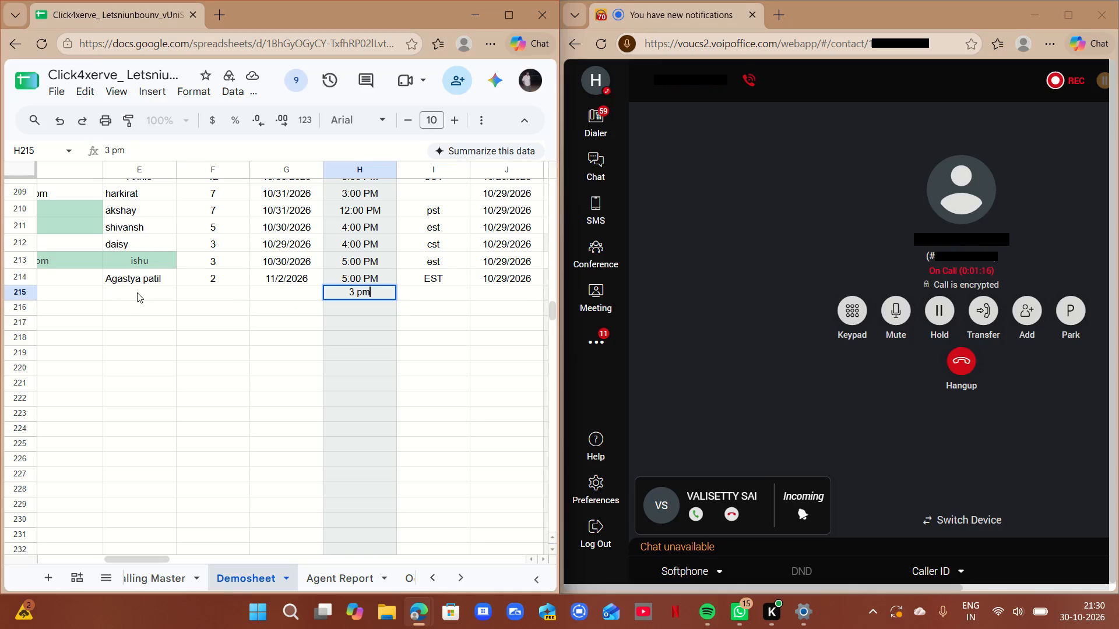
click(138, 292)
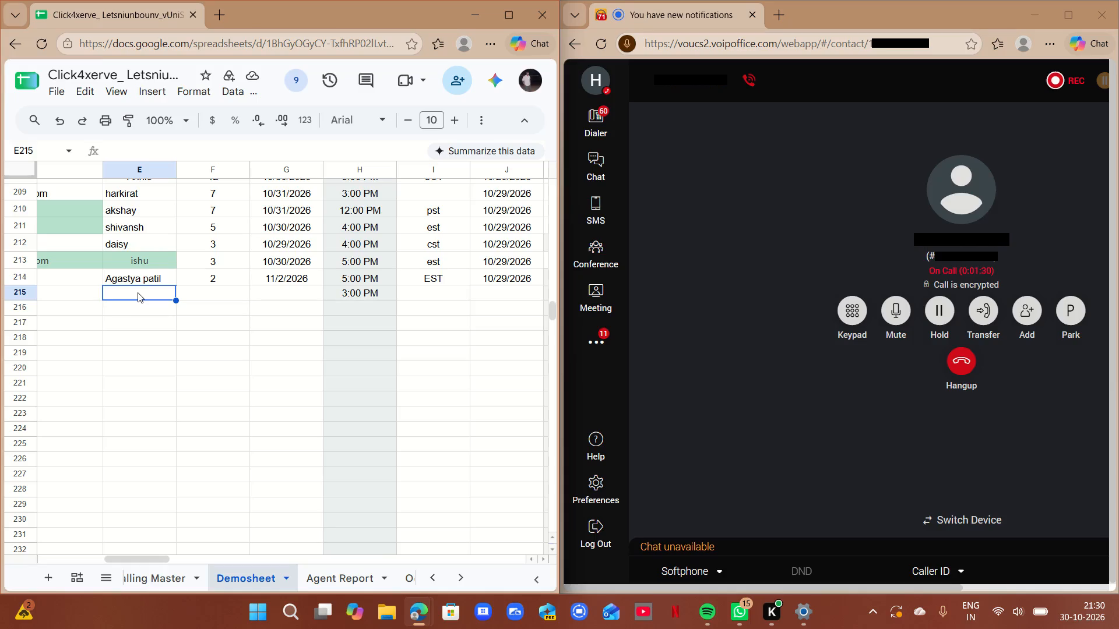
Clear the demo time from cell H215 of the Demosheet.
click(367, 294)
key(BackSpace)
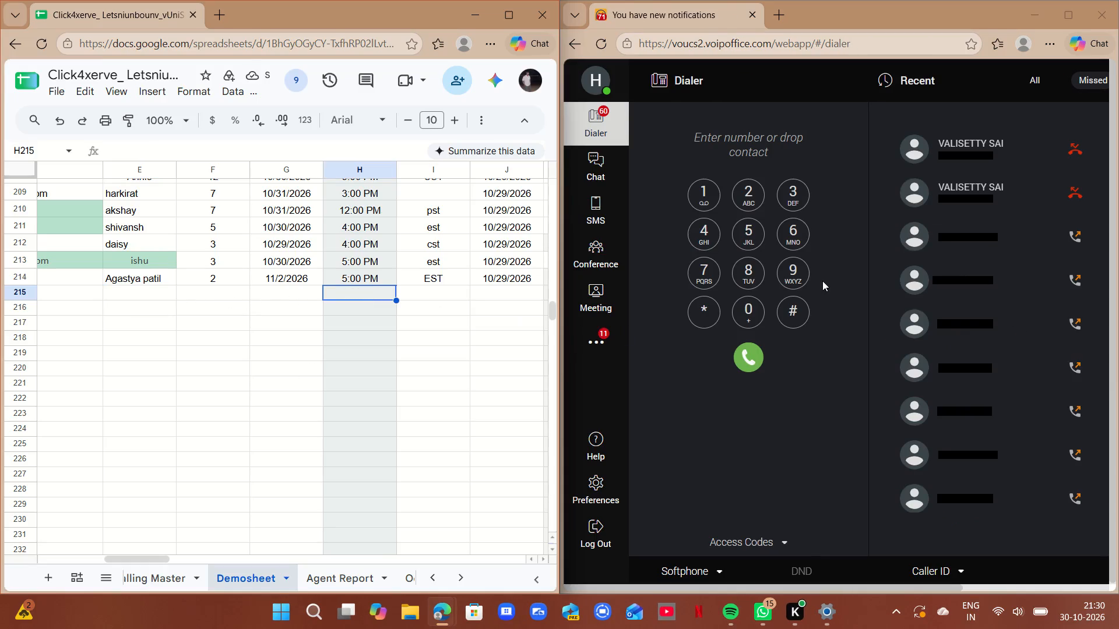
Copy the number of the most recent missed call and call it back from the dialer.
double_click(972, 154)
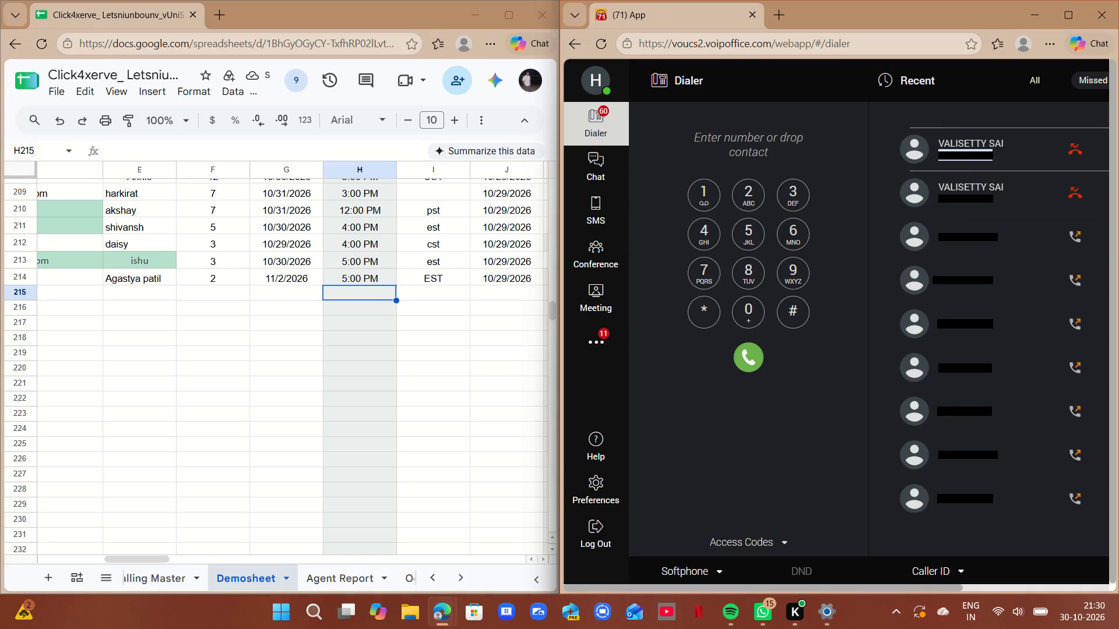
key(ctrl+c)
click(730, 121)
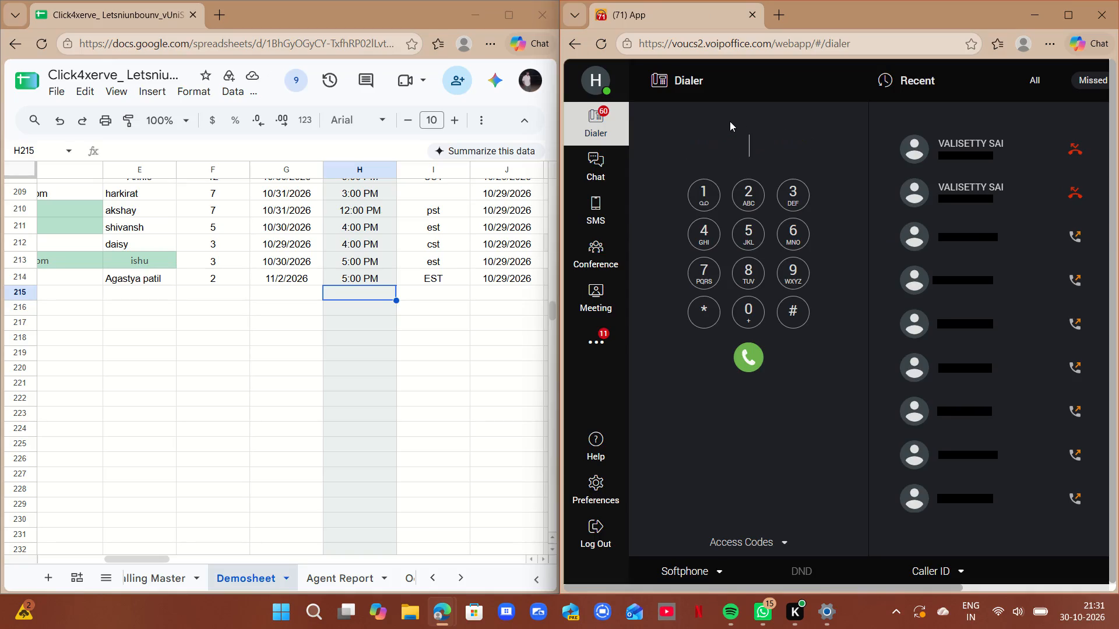
key(ctrl+v)
key(Return)
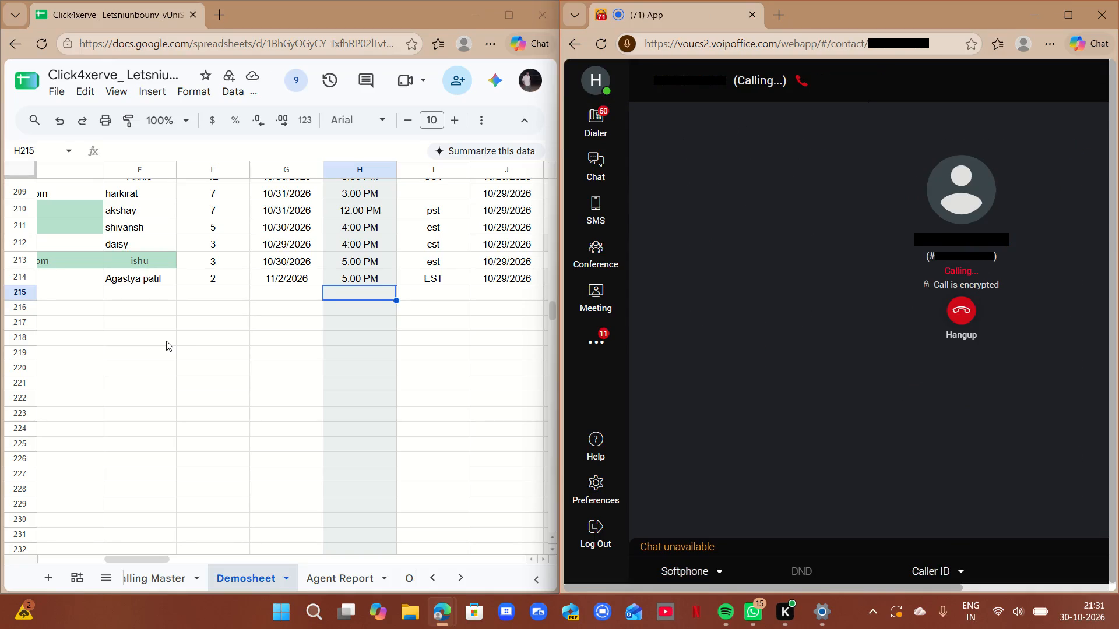
Copy the lead's phone number from cell E709 of the Calling Master sheet.
scroll(166, 341, right, 7)
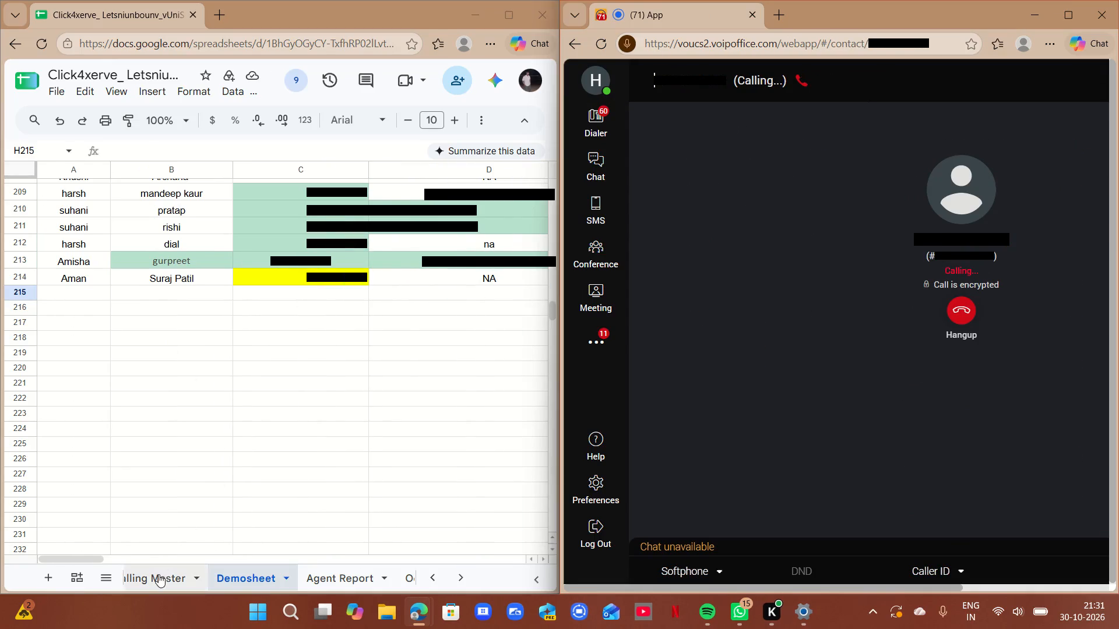
click(159, 574)
click(52, 248)
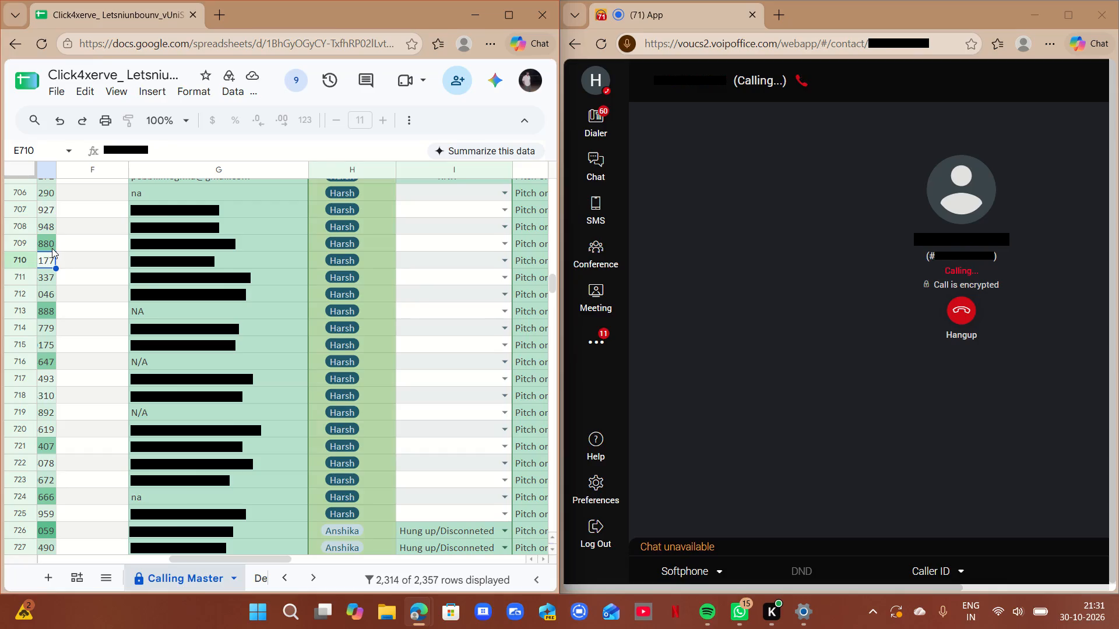
key(ctrl+c)
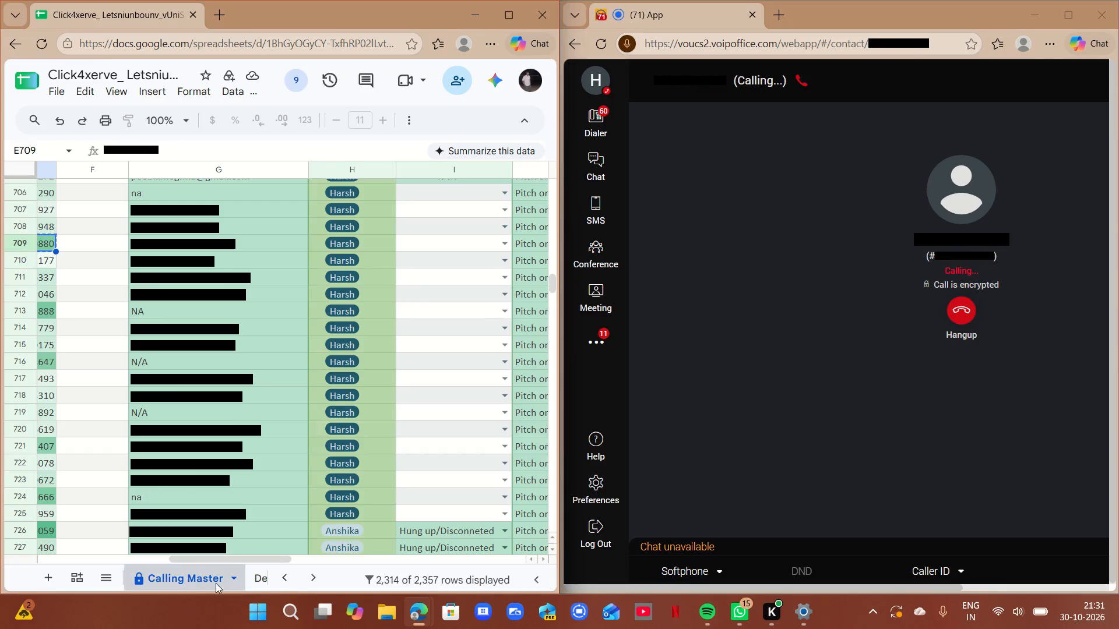
Open a text search on the Demosheet.
click(255, 581)
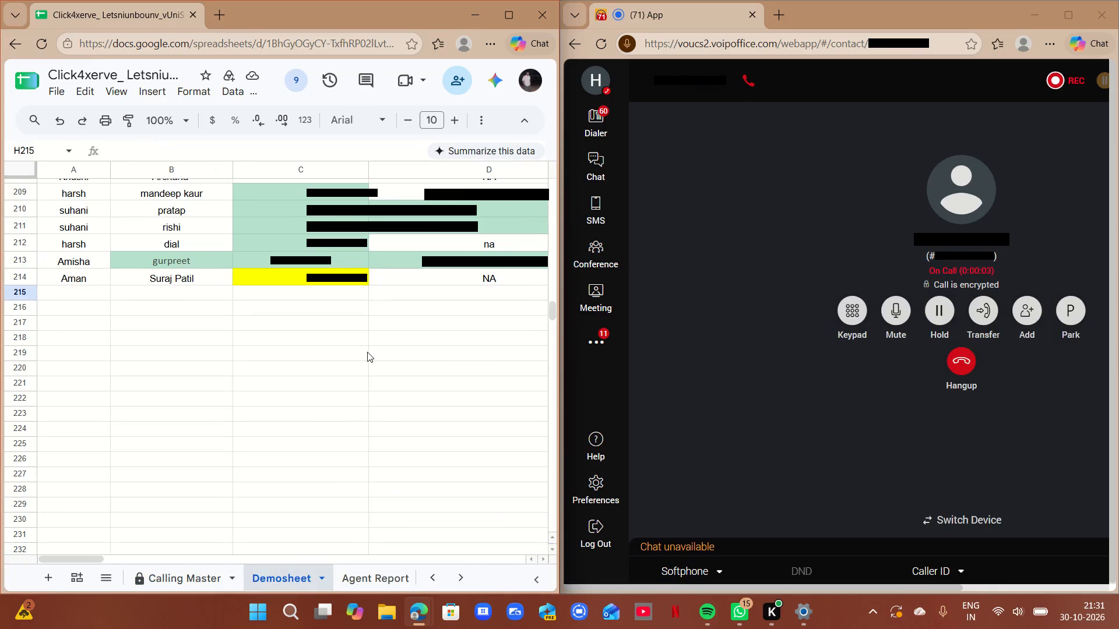
click(399, 250)
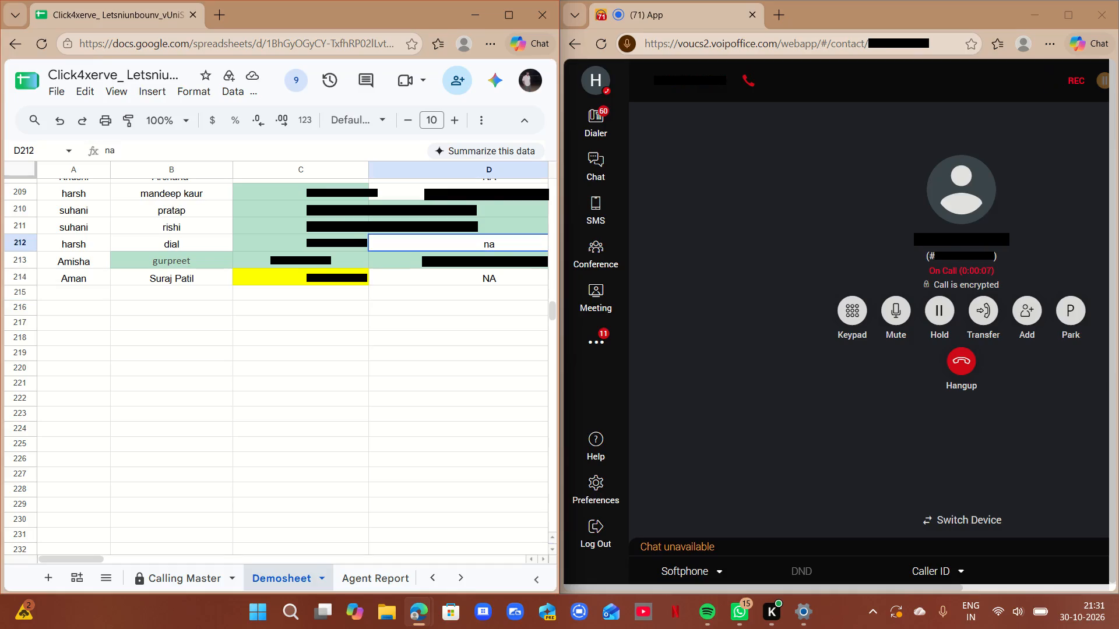
key(ctrl+f)
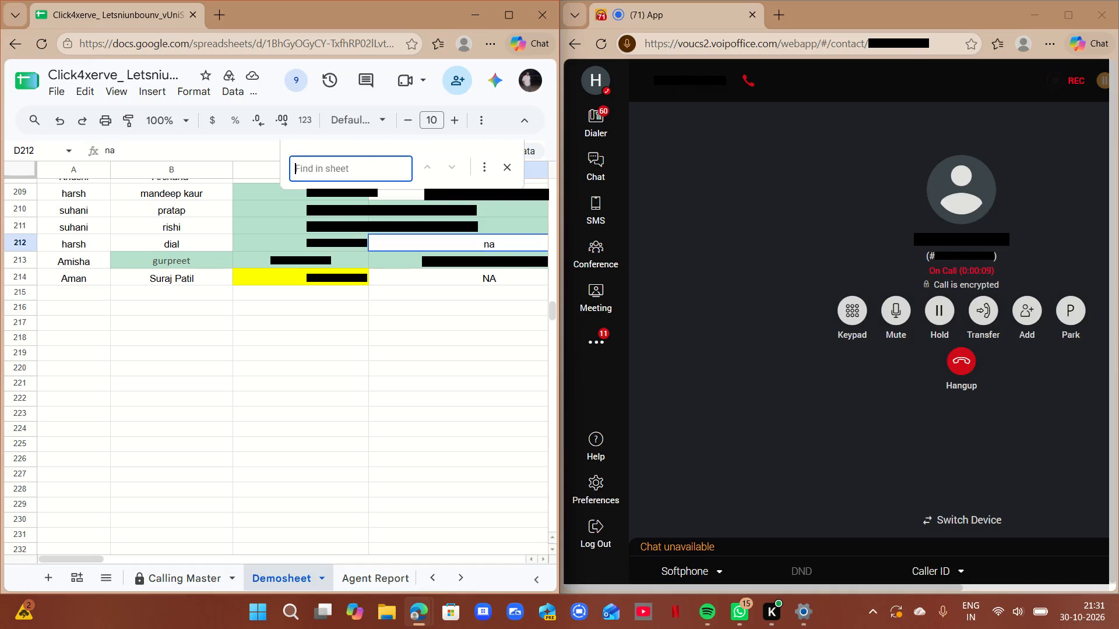
Search the Demosheet for the copied lead's phone number.
key(ctrl+v)
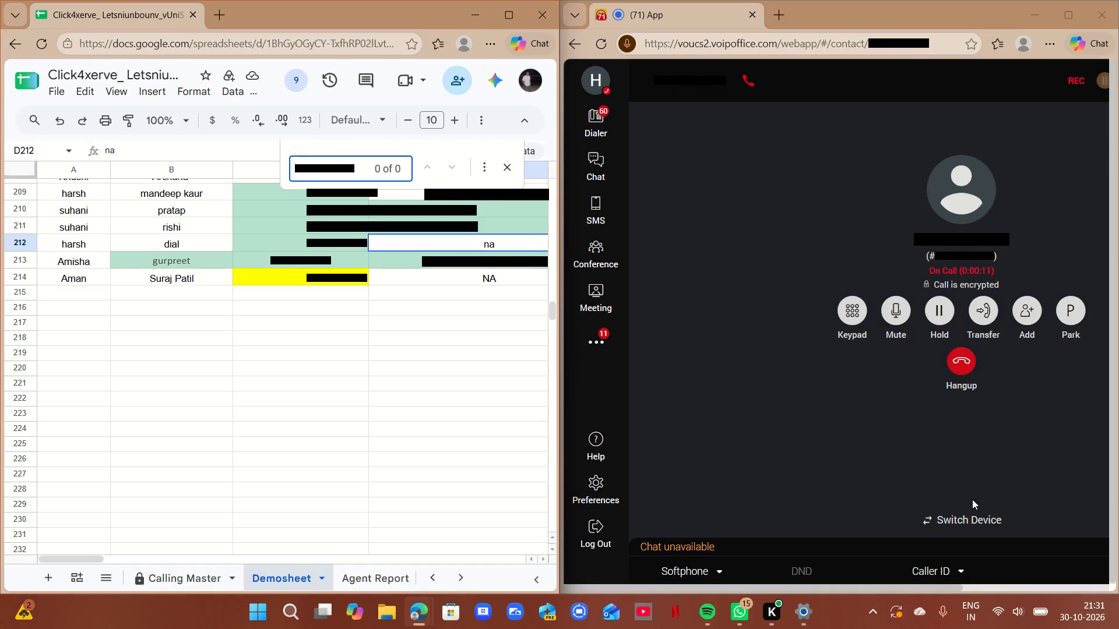
click(503, 165)
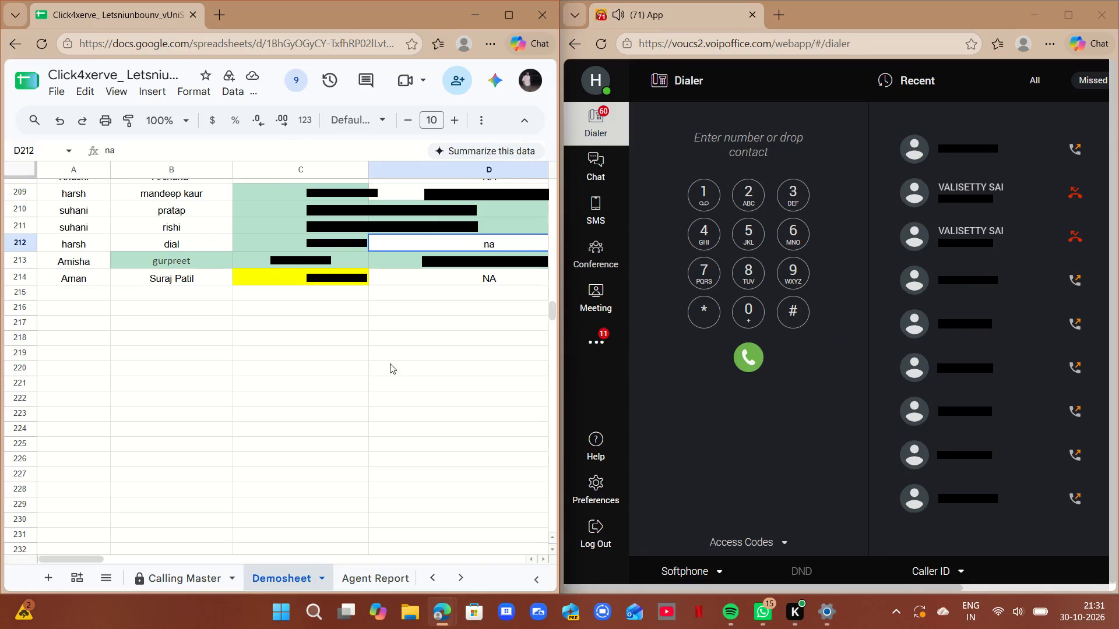
Look up the phone number from Calling Master cell E709, prefixed with +1, on the Blackops Book trial class page in a new tab.
click(200, 585)
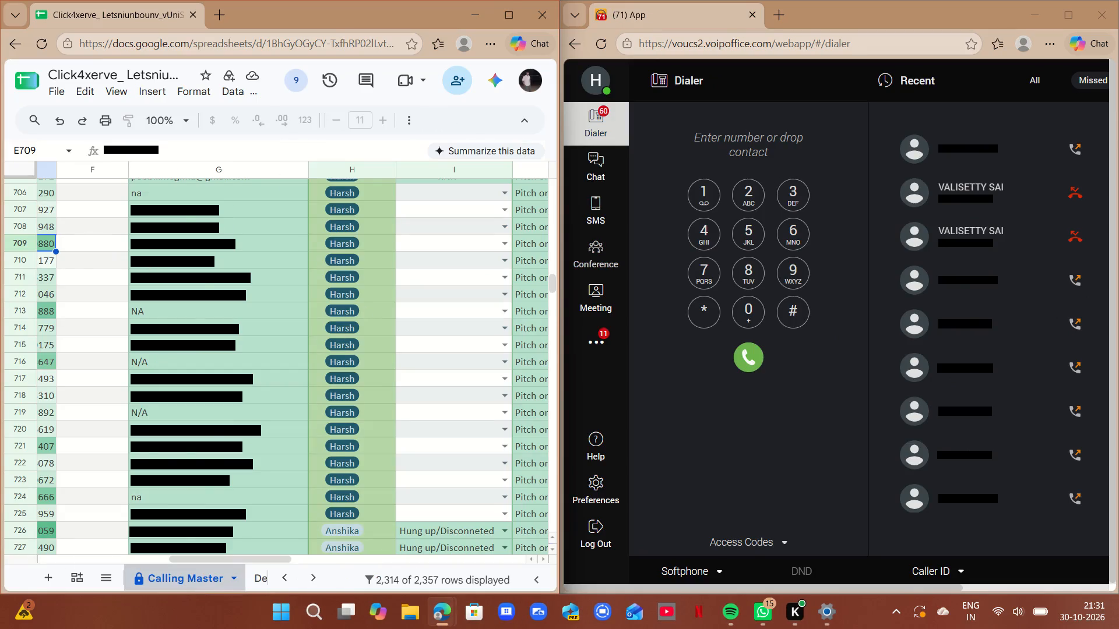
click(48, 241)
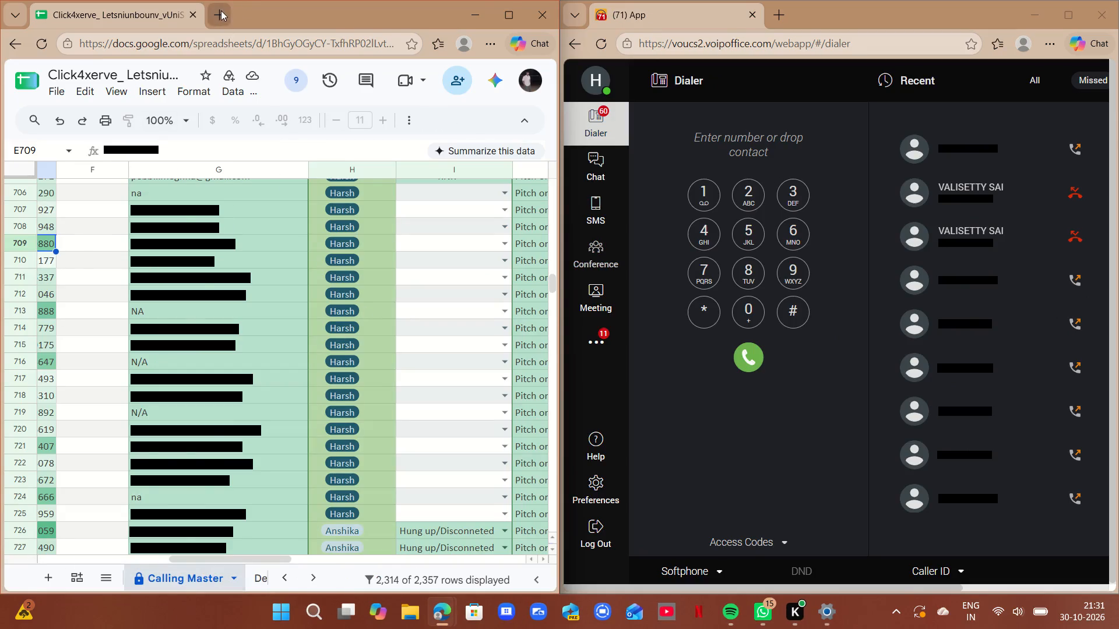
click(221, 10)
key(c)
key(Return)
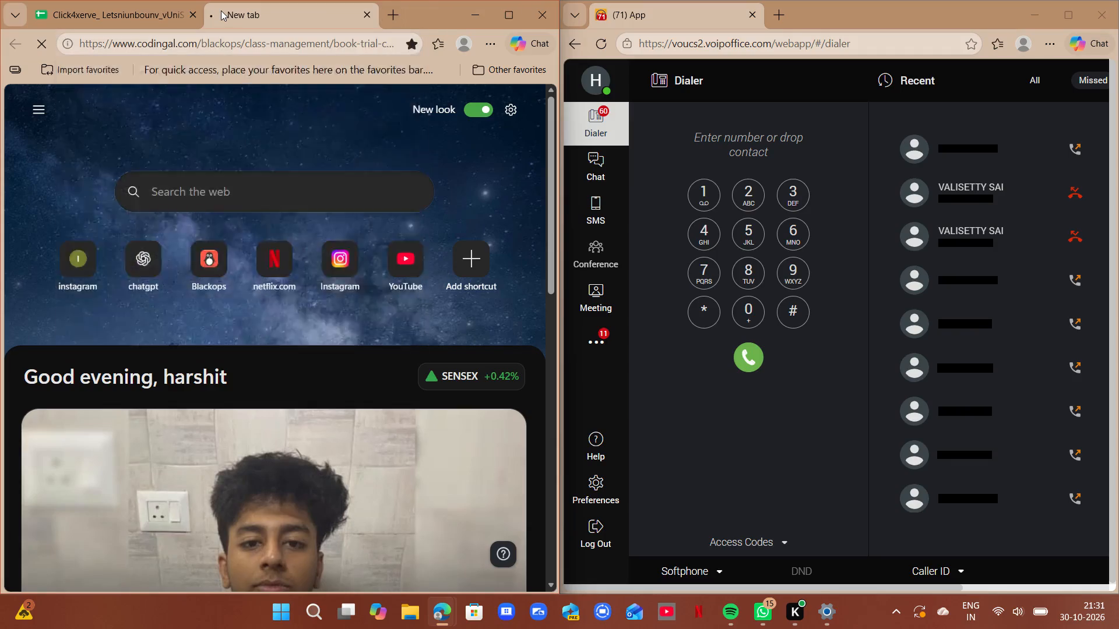
click(100, 213)
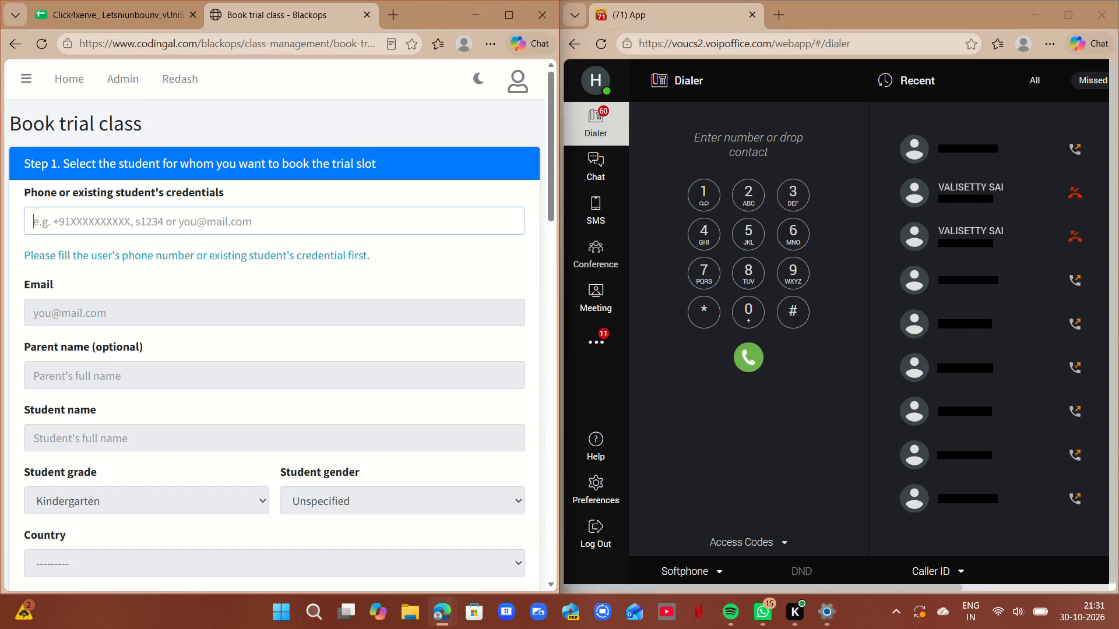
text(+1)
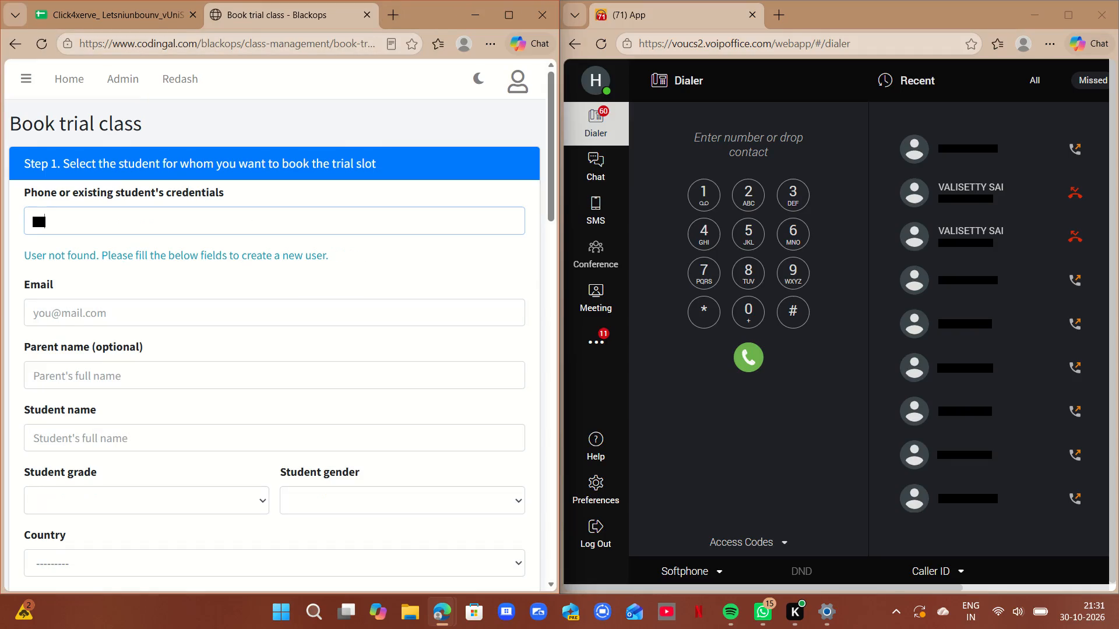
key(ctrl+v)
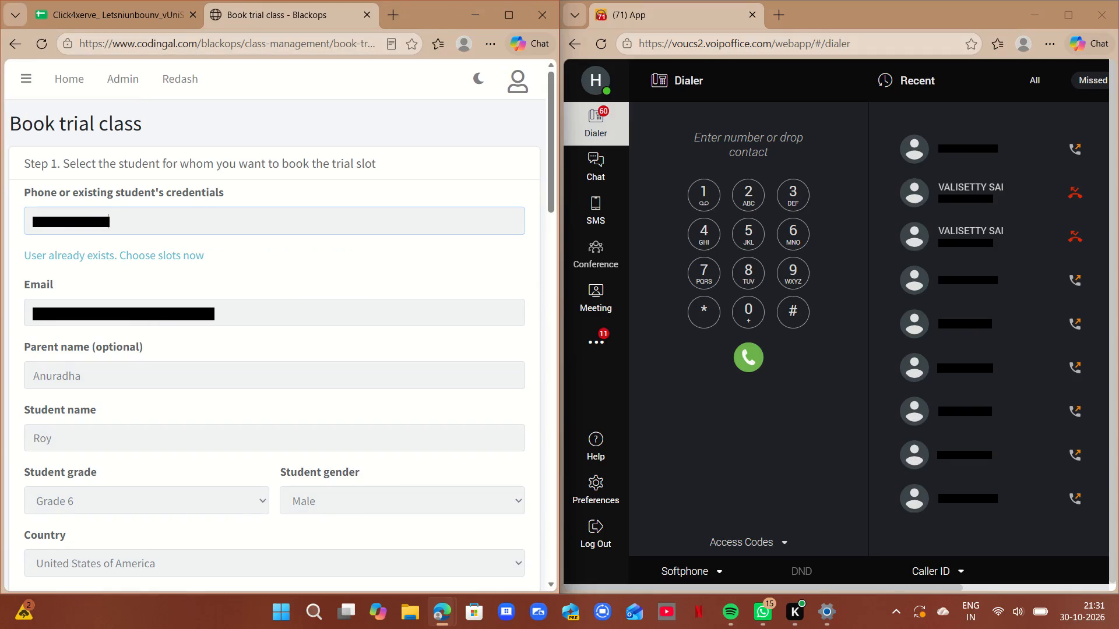
Examine the lead's existing student details, UTM source and medium, and slot options on the trial booking form.
scroll(234, 358, down, 3)
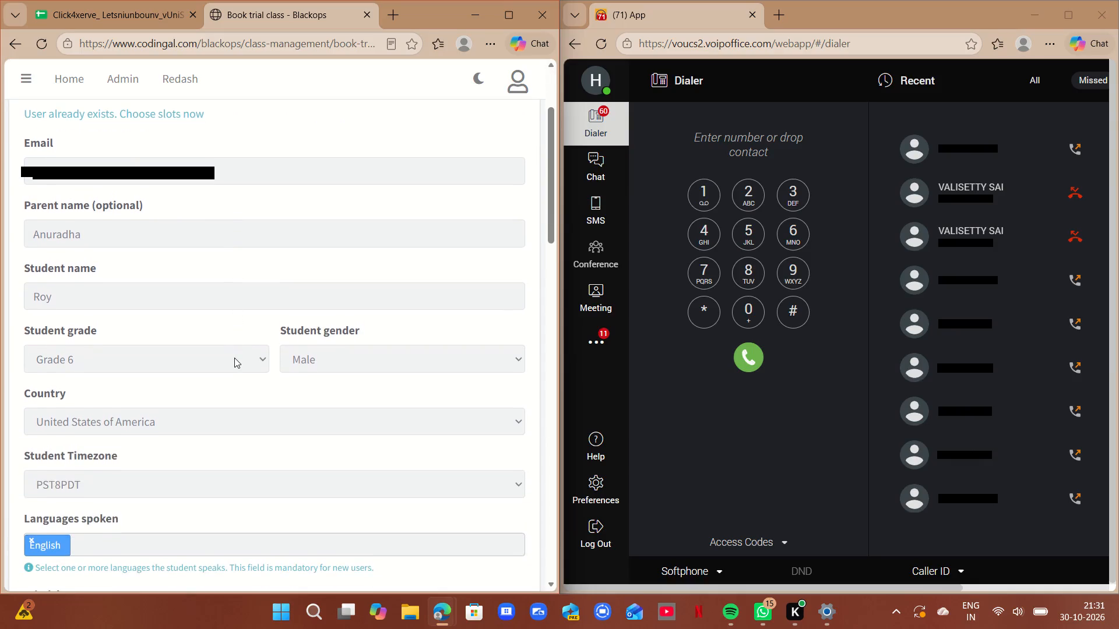
scroll(234, 358, down, 2)
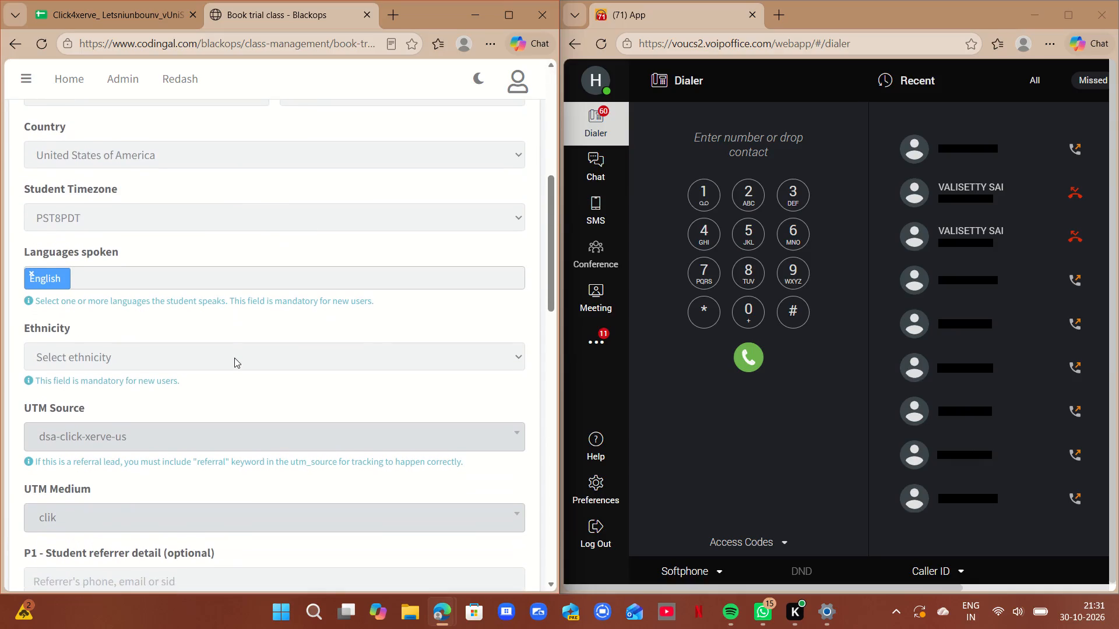
scroll(234, 358, down, 2)
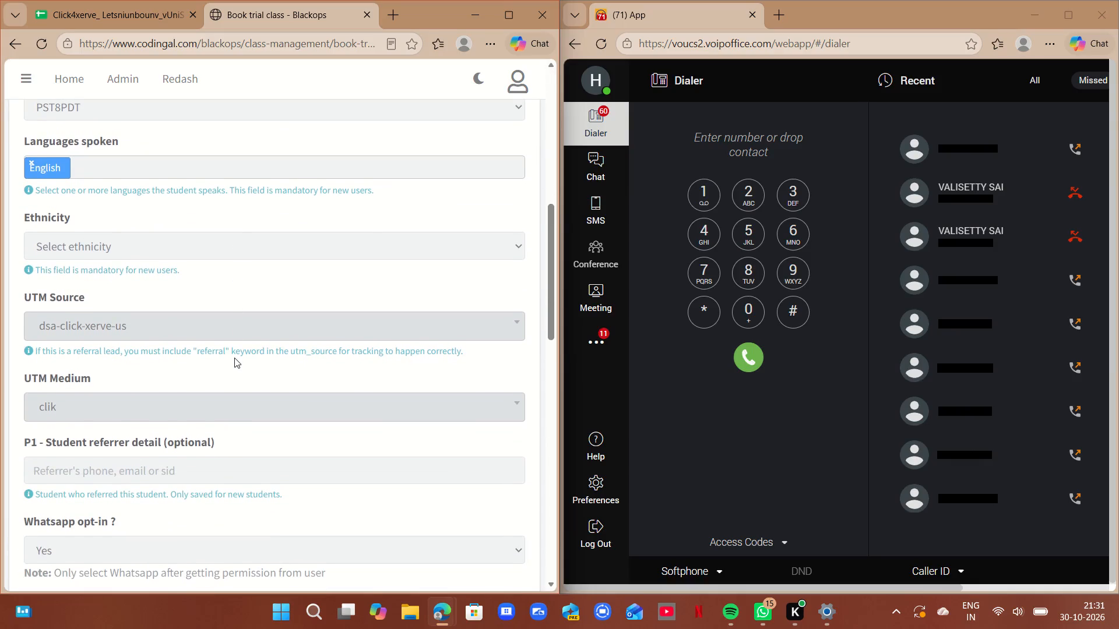
scroll(234, 358, down, 2)
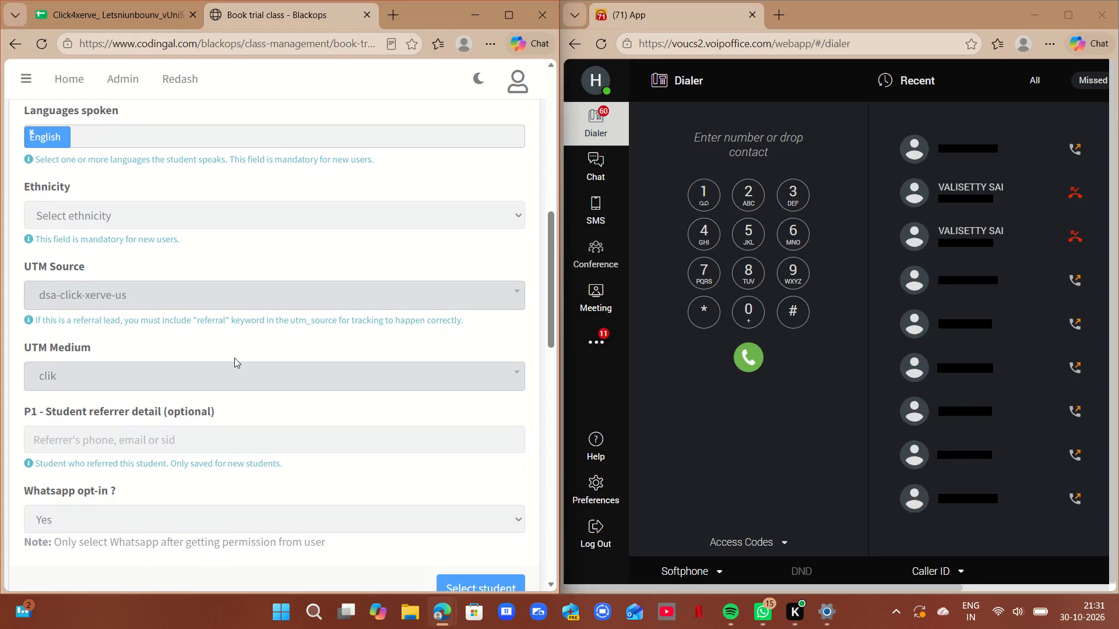
scroll(234, 358, down, 4)
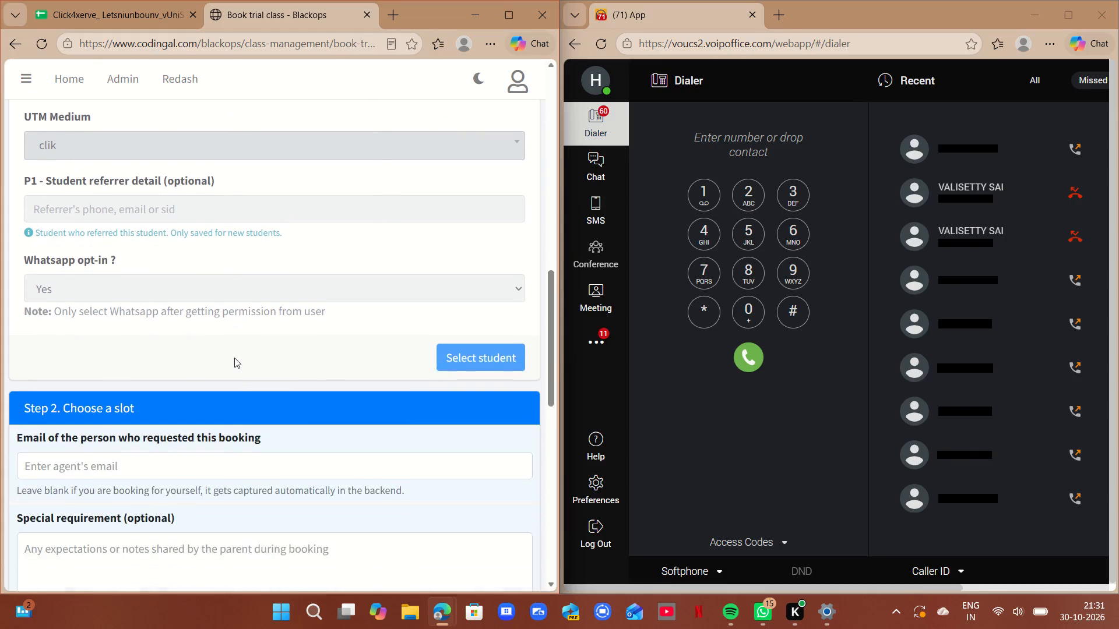
scroll(234, 358, down, 6)
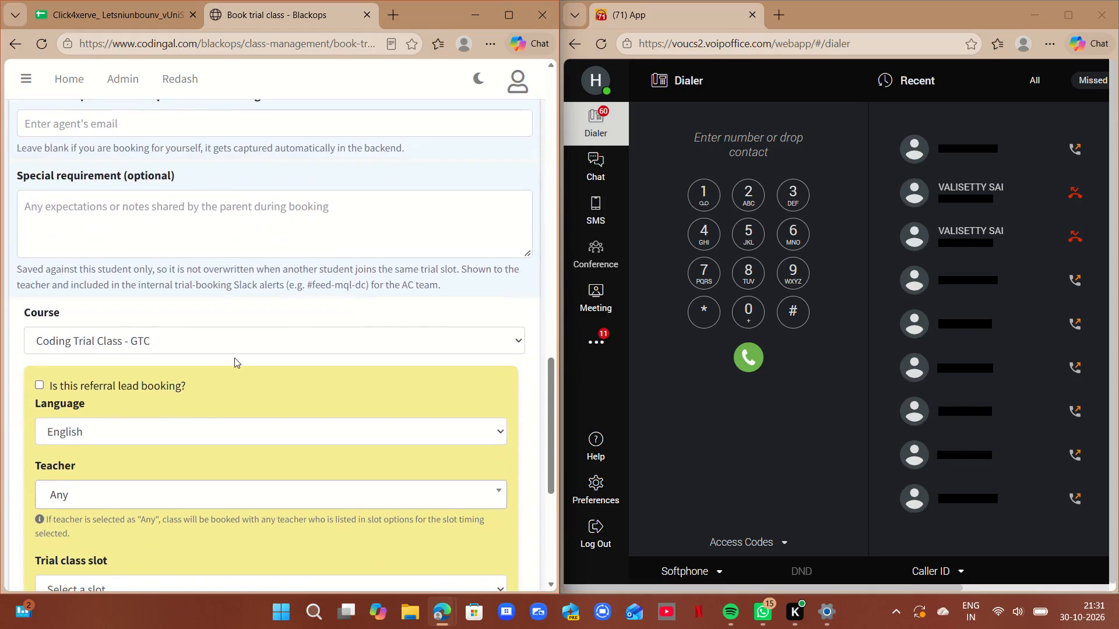
scroll(234, 358, up, 7)
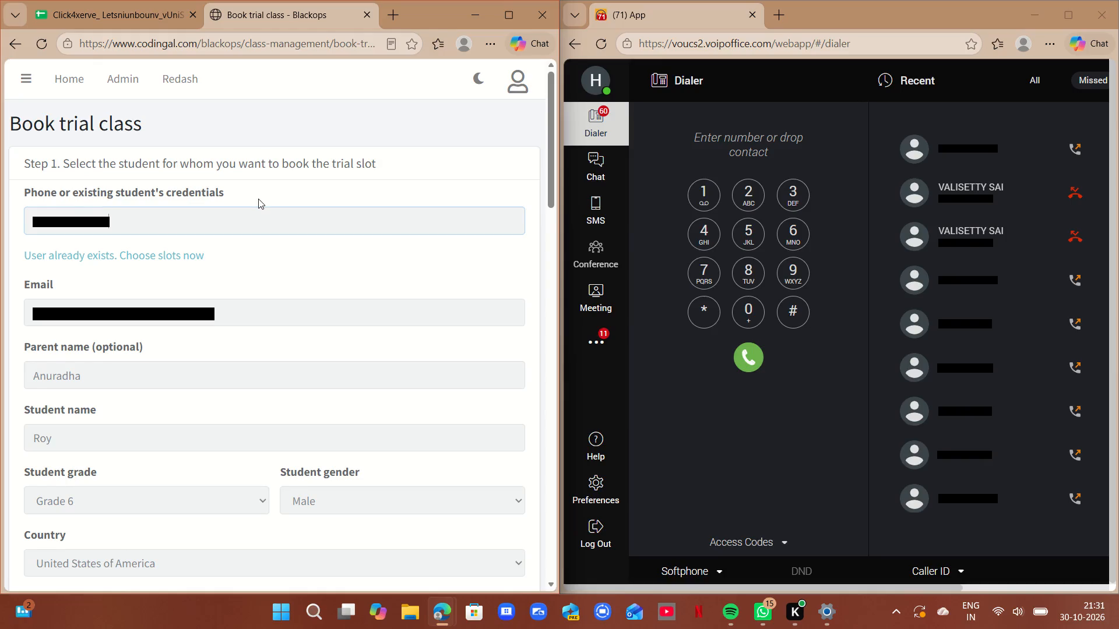
Review the existing student's details on the Book trial class page and close that page.
scroll(258, 199, down, 1)
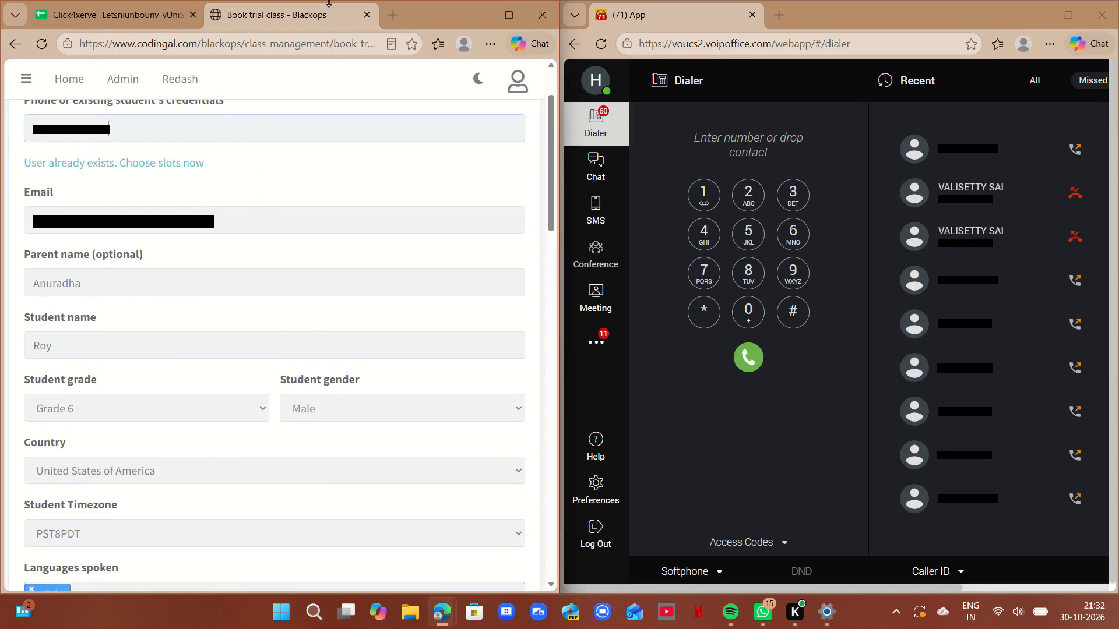
click(362, 15)
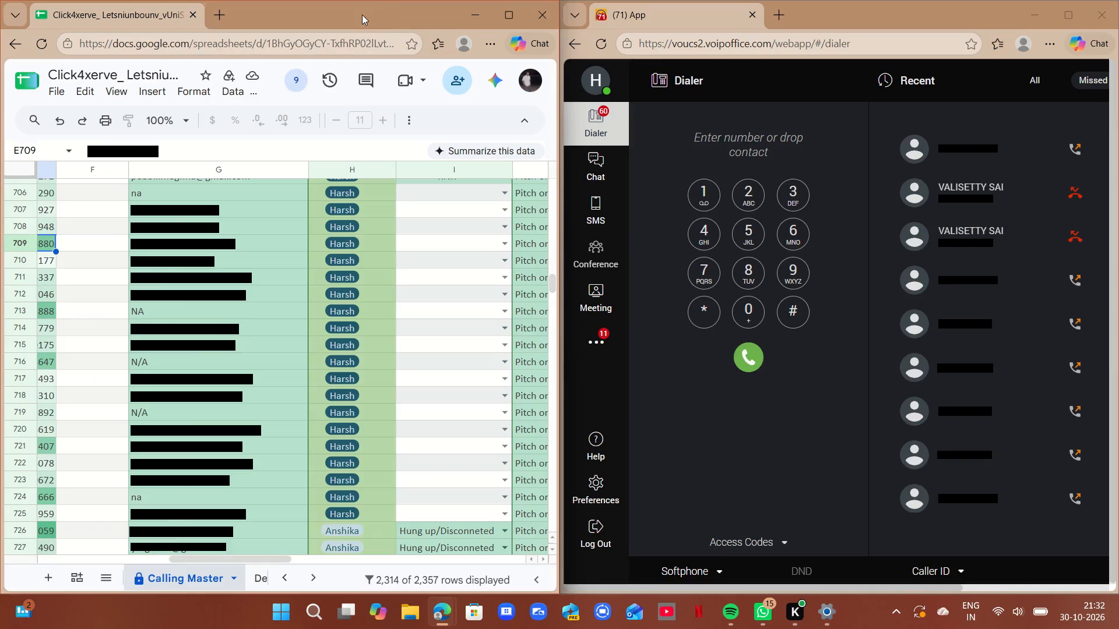
Set the row 709 lead's outcome in column I of Calling Master to Call Back (With in 7 Days).
scroll(175, 312, right, 1)
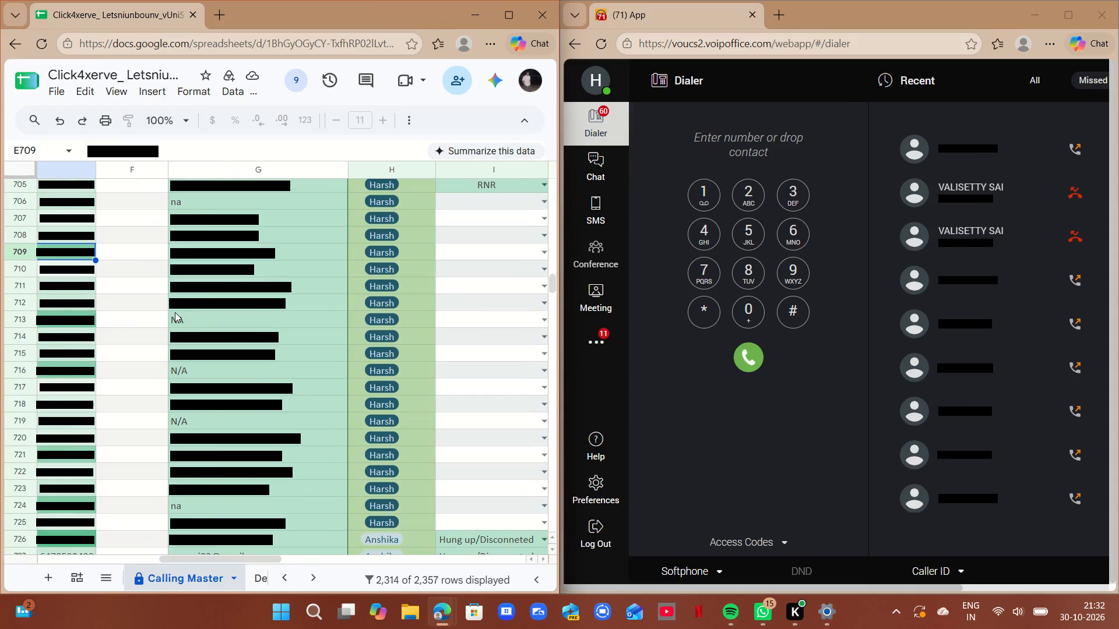
scroll(175, 312, right, 1)
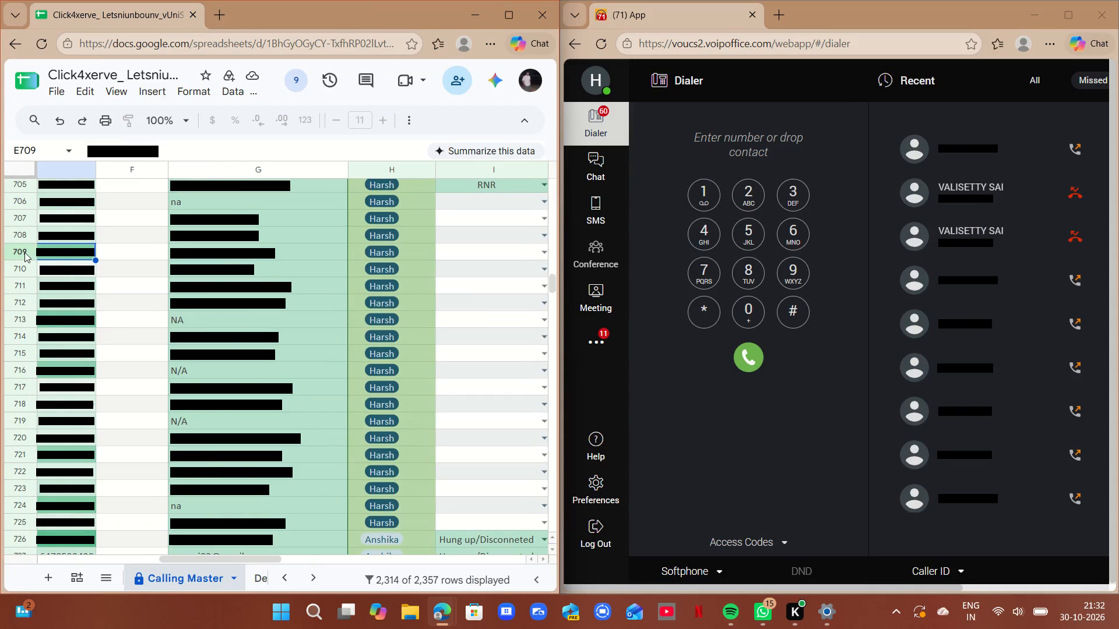
click(24, 252)
click(440, 246)
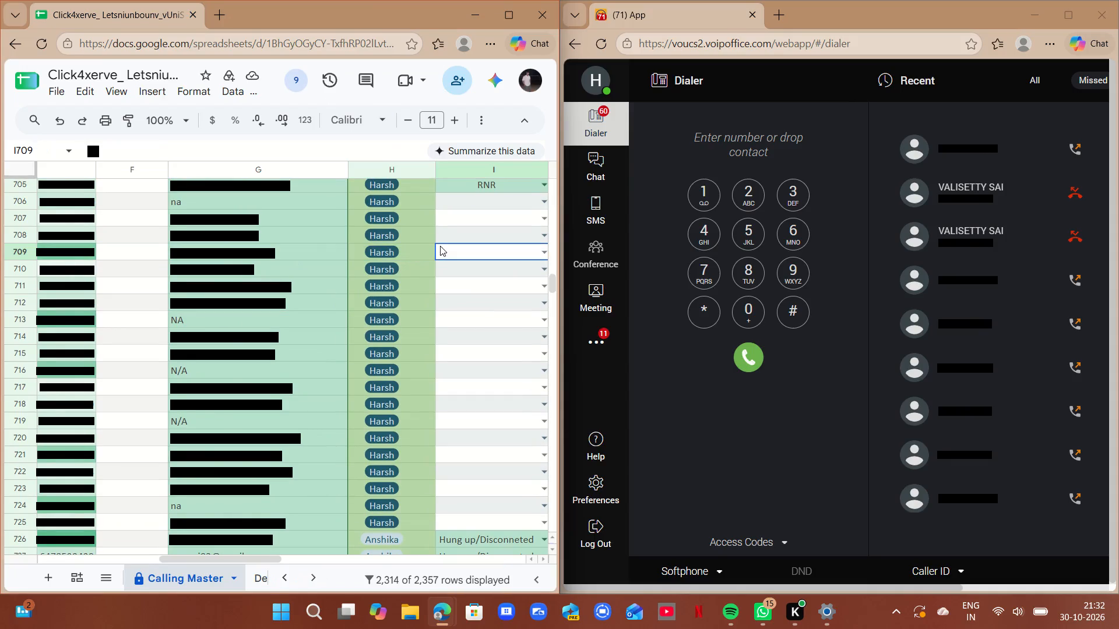
key(c)
key(Return)
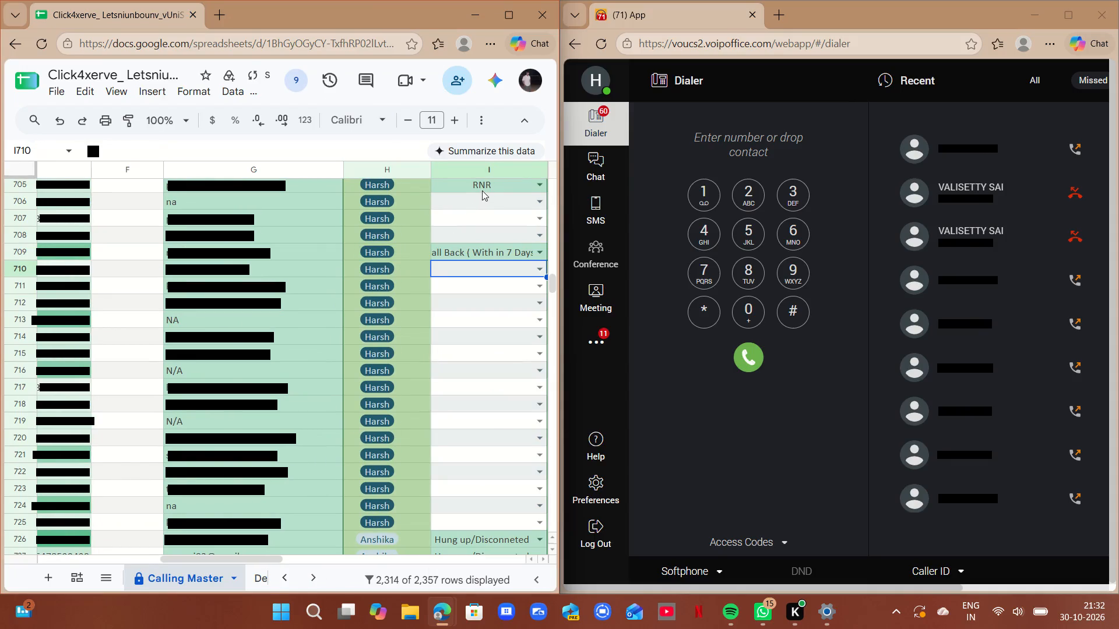
Fill the RNR outcome from cell I705 down through I708.
click(482, 189)
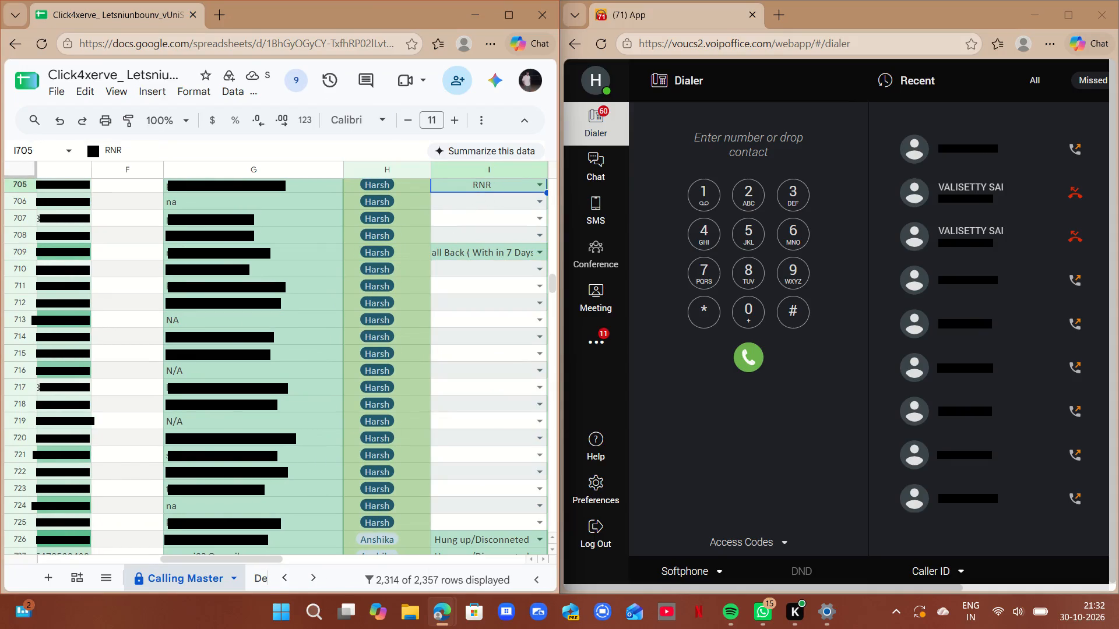
drag(546, 194, 522, 237)
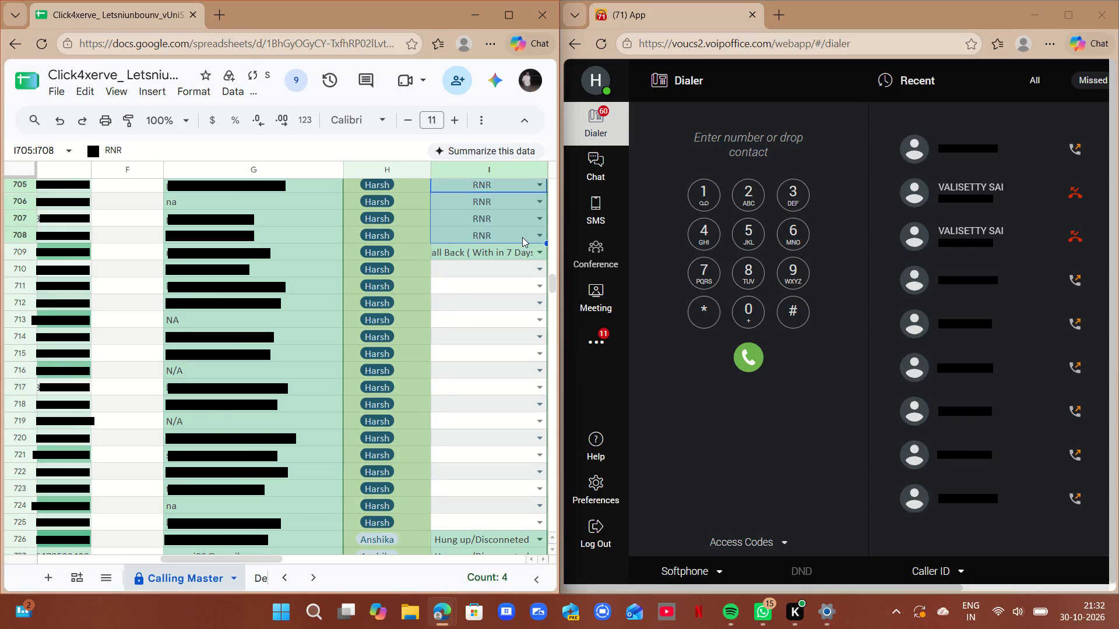
Copy the row 710 lead's phone number from cell E710 and call it in the web dialer.
scroll(522, 237, down, 1)
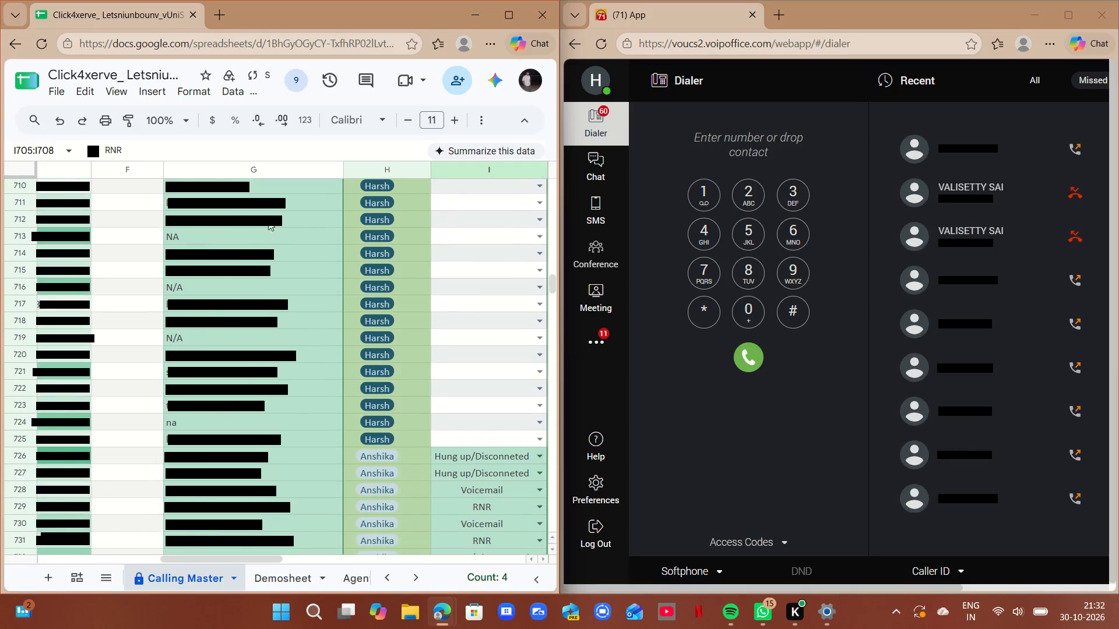
click(82, 188)
key(ctrl+c)
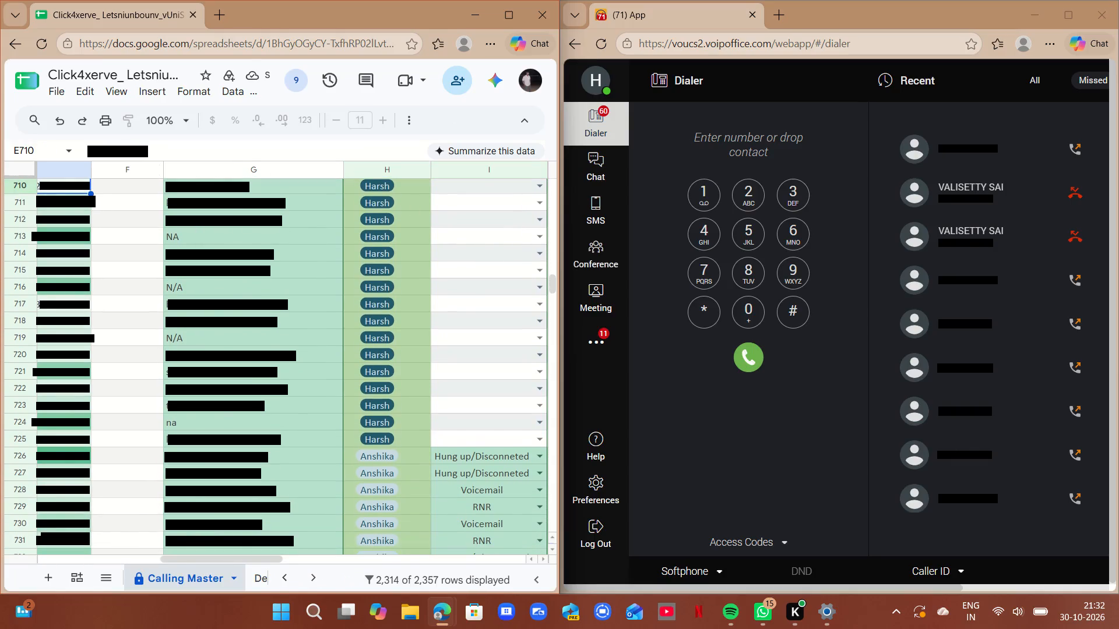
click(718, 128)
key(ctrl+v)
key(Return)
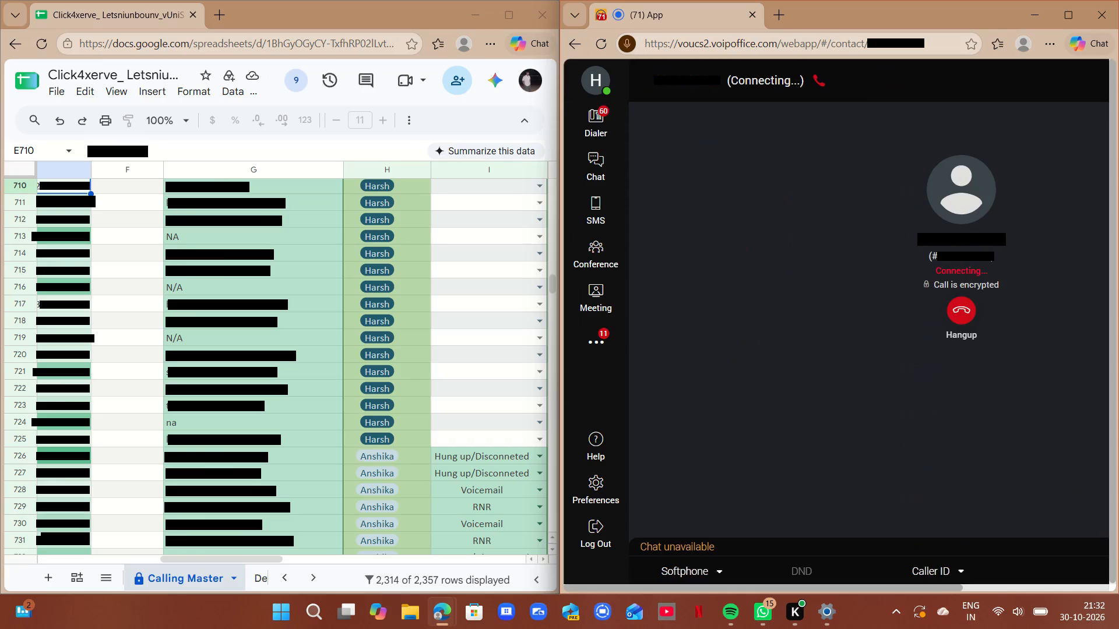
Copy the row 711 lead's number from cell E711, end the ongoing call and dial the copied number.
click(87, 205)
key(ctrl+c)
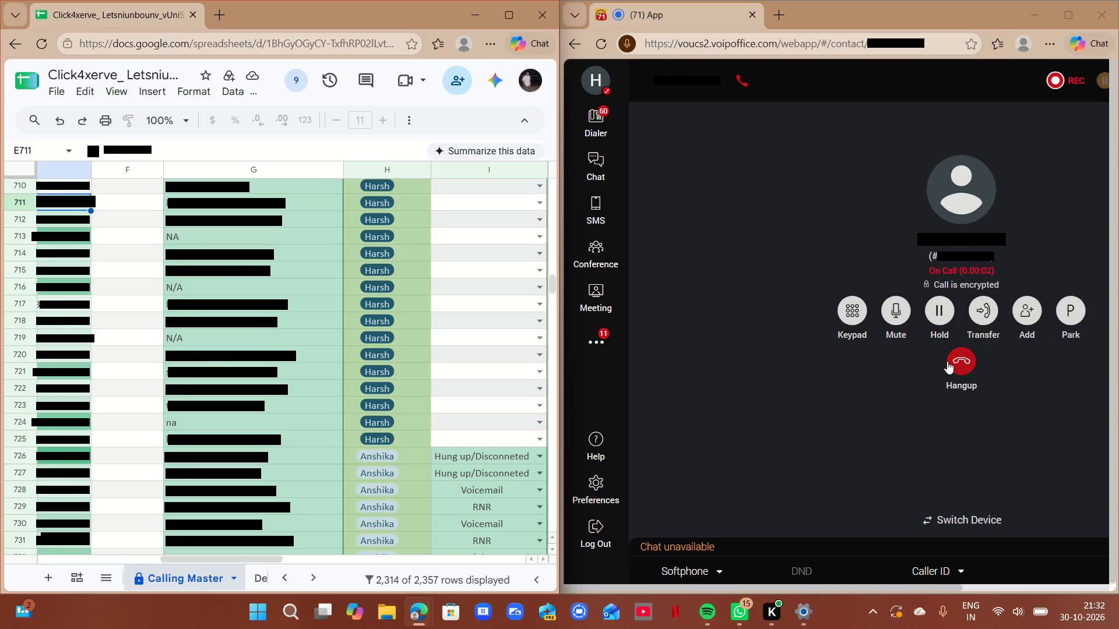
click(962, 362)
click(755, 123)
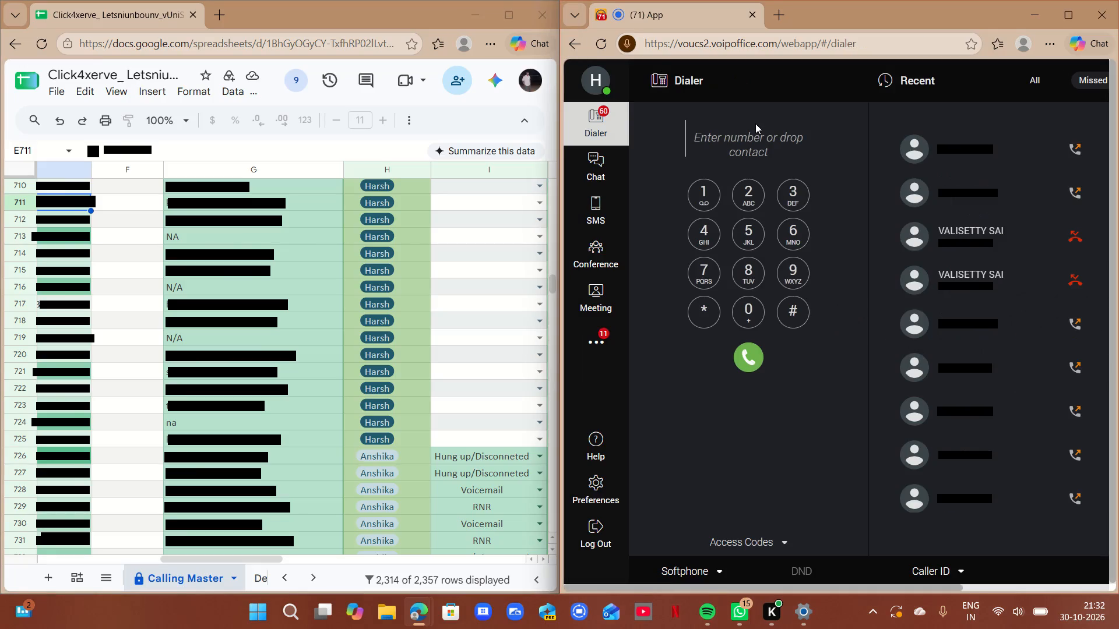
key(ctrl+v)
key(Return)
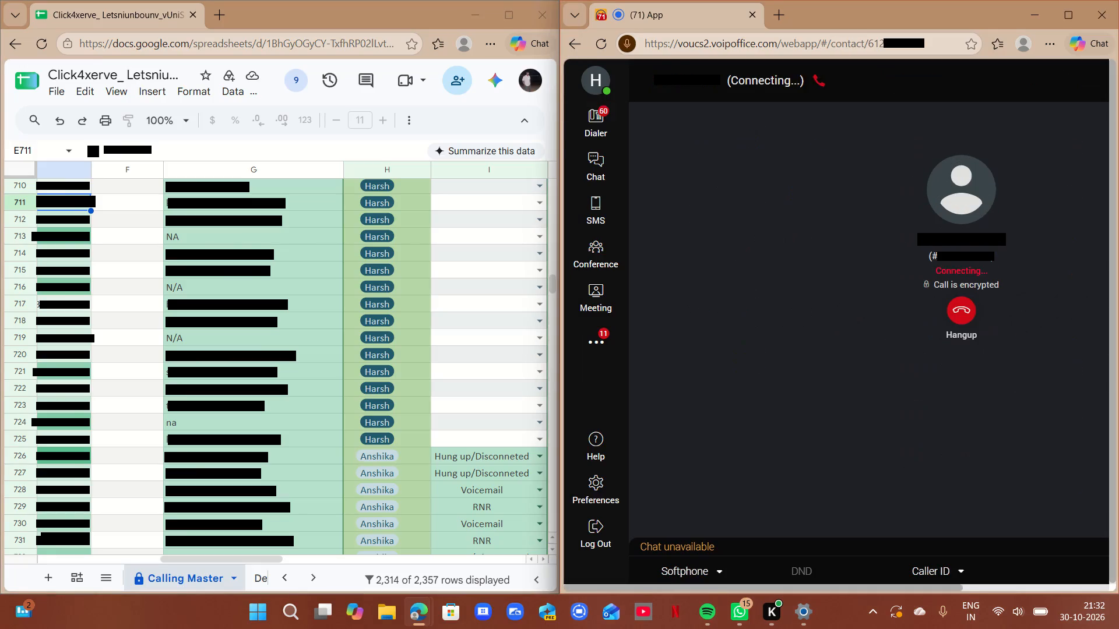
Copy the row 712 lead's phone number from cell E712 and call it in the web dialer.
click(62, 217)
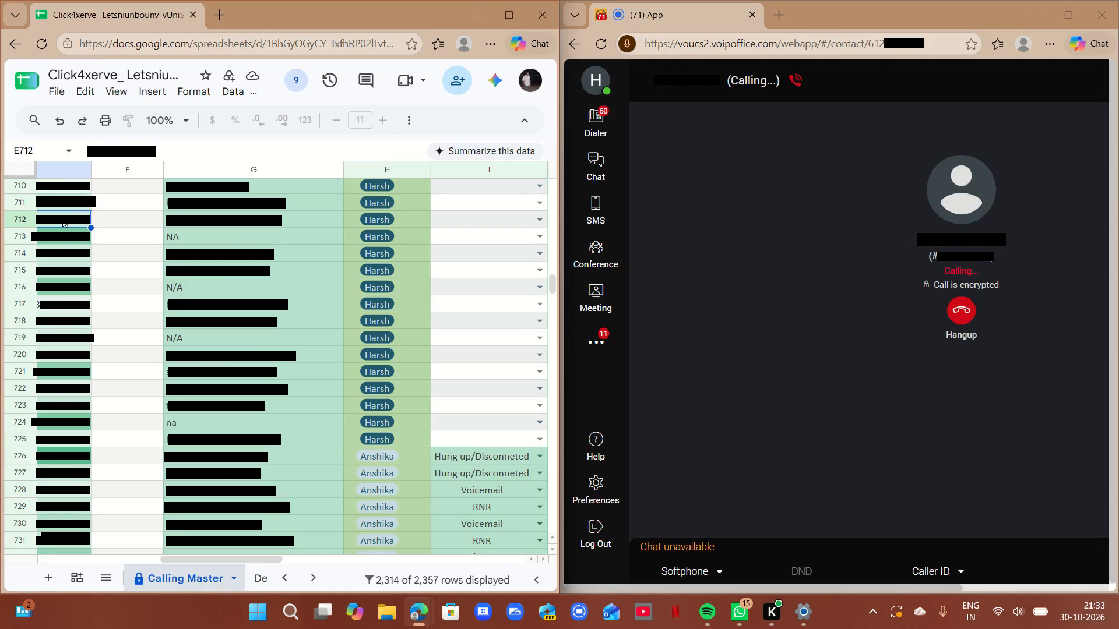
key(ctrl+c)
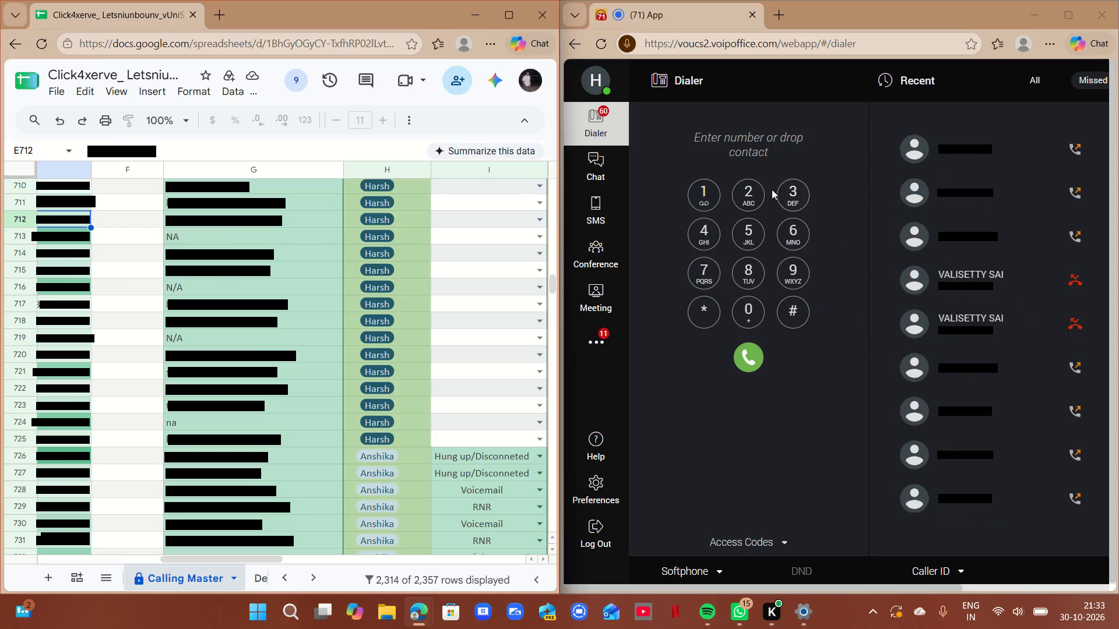
click(749, 146)
key(ctrl+v)
key(Return)
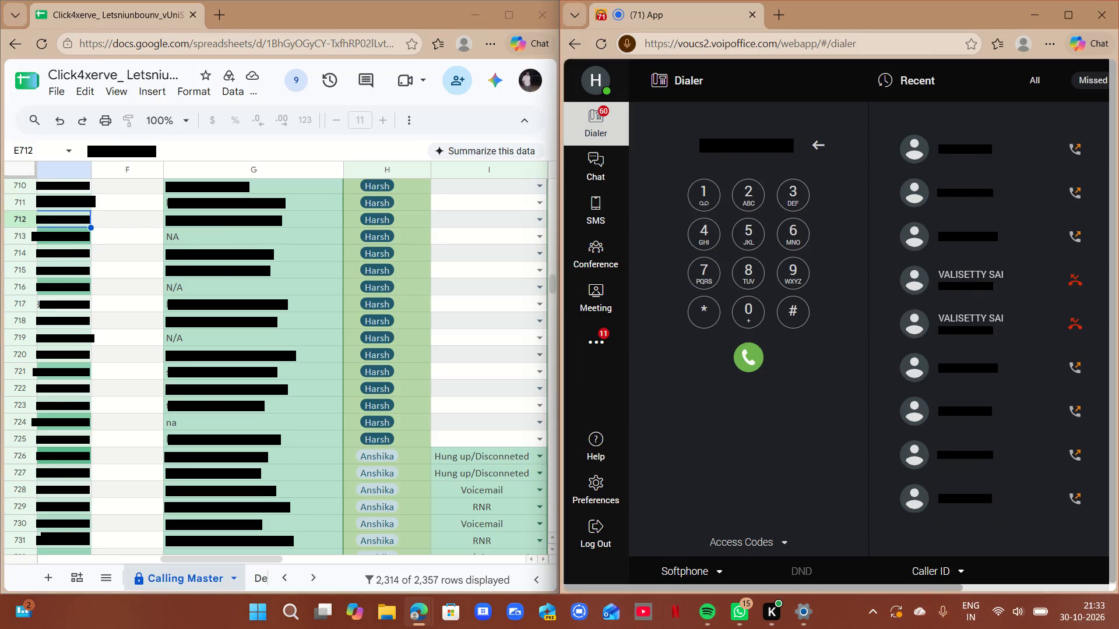
Copy the row 713 lead's phone number from cell E713 and call it in the web dialer.
click(82, 236)
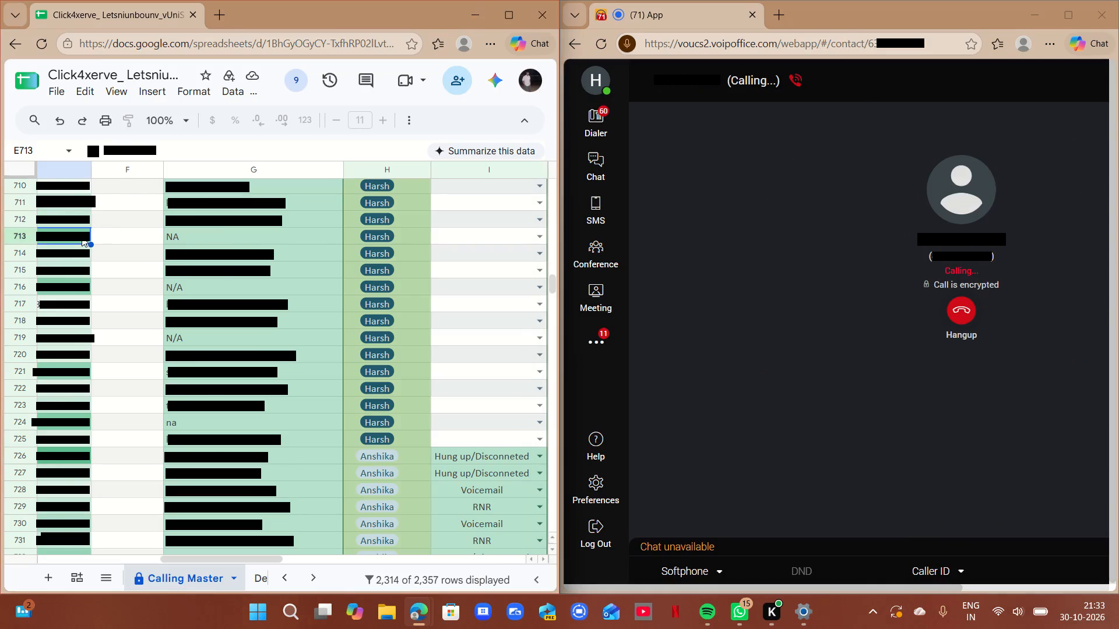
key(ctrl+c)
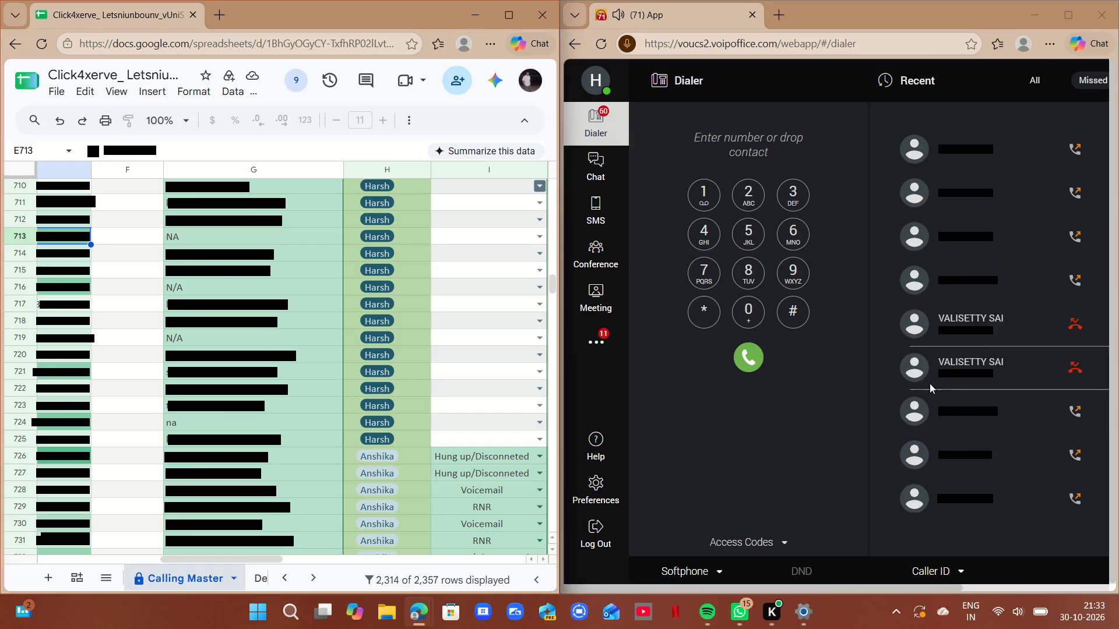
click(768, 147)
key(ctrl+v)
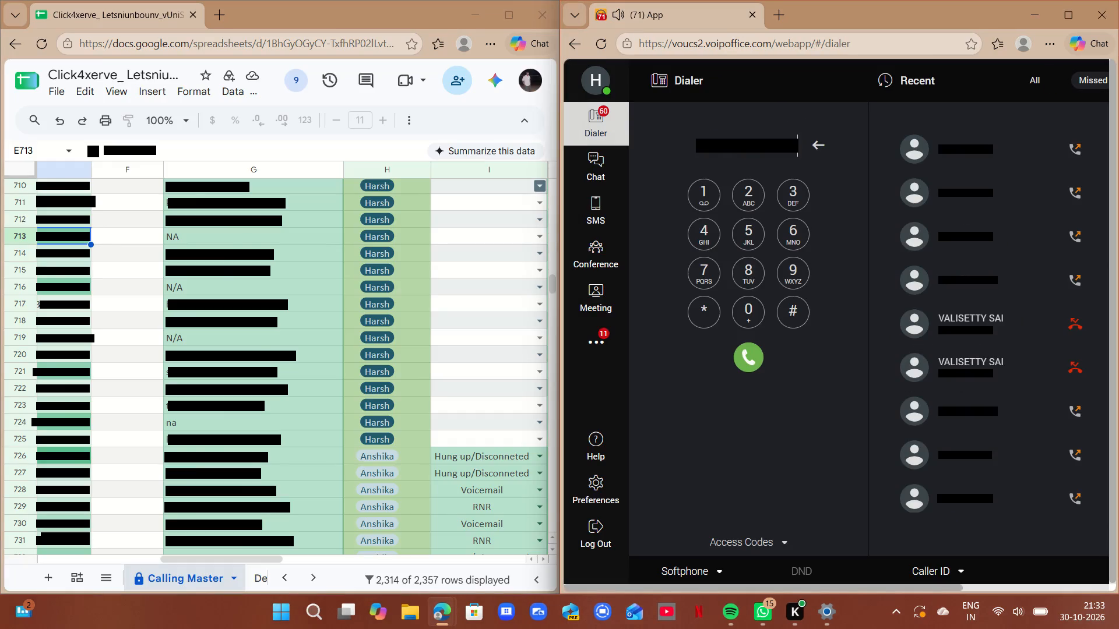
key(Return)
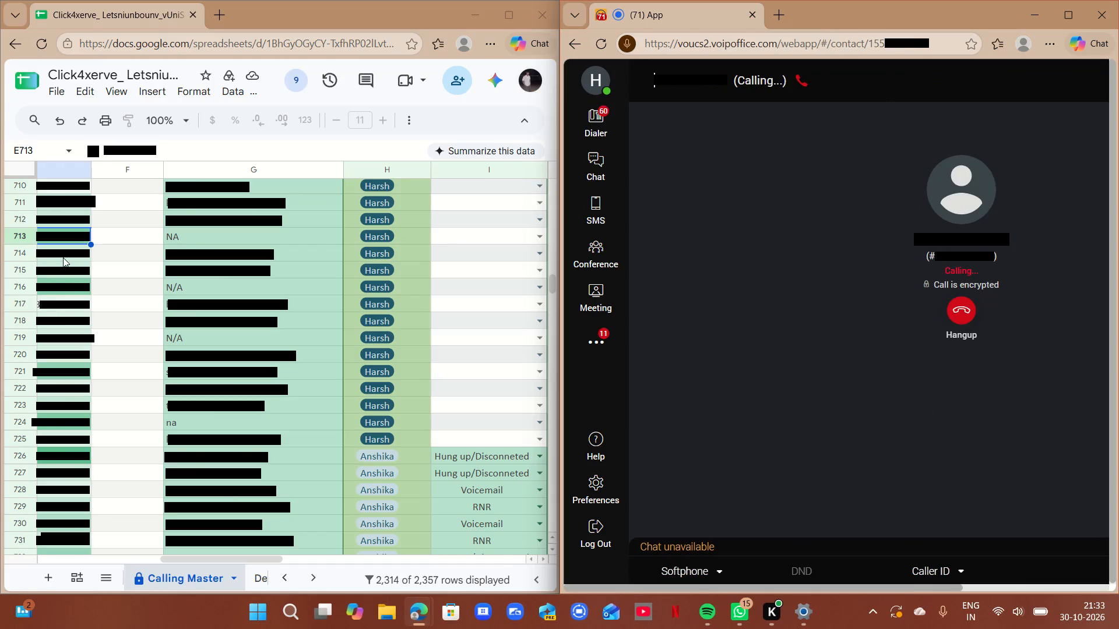
Copy the row 714 lead's phone number from cell E714.
click(65, 257)
key(ctrl+c)
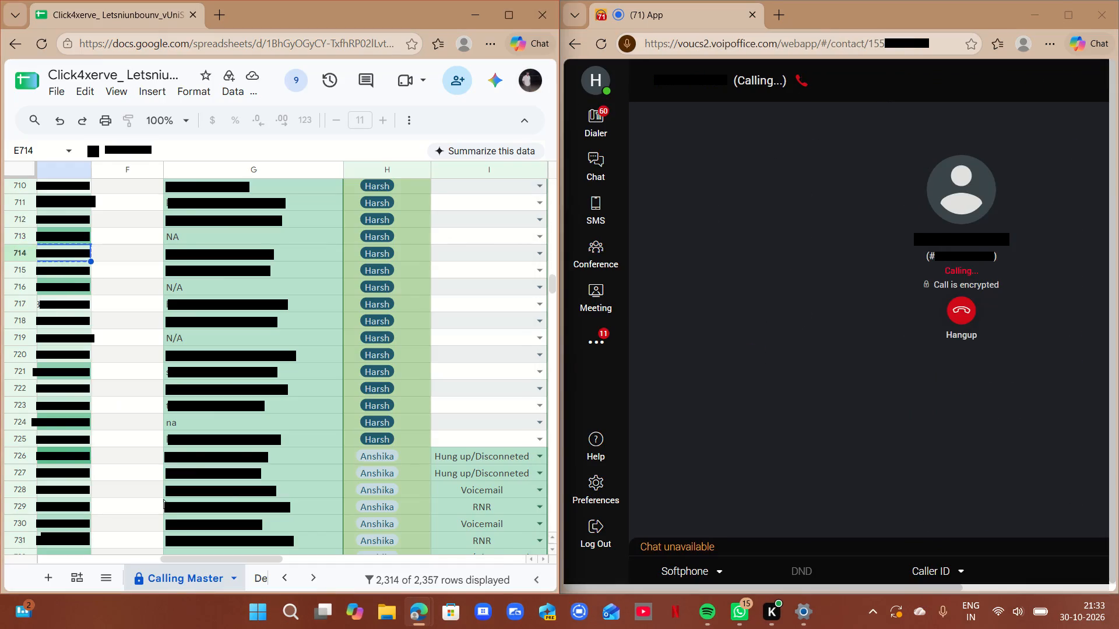
Check the calling figures on the Dashboard sheet and return to the Calling Master sheet.
scroll(149, 581, right, 1)
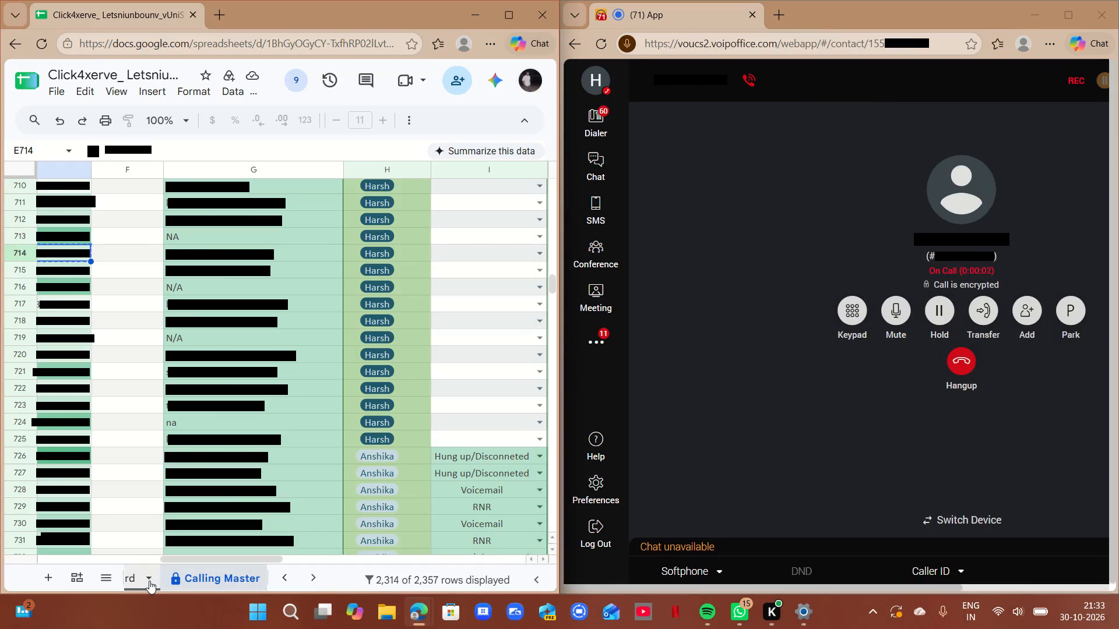
click(135, 580)
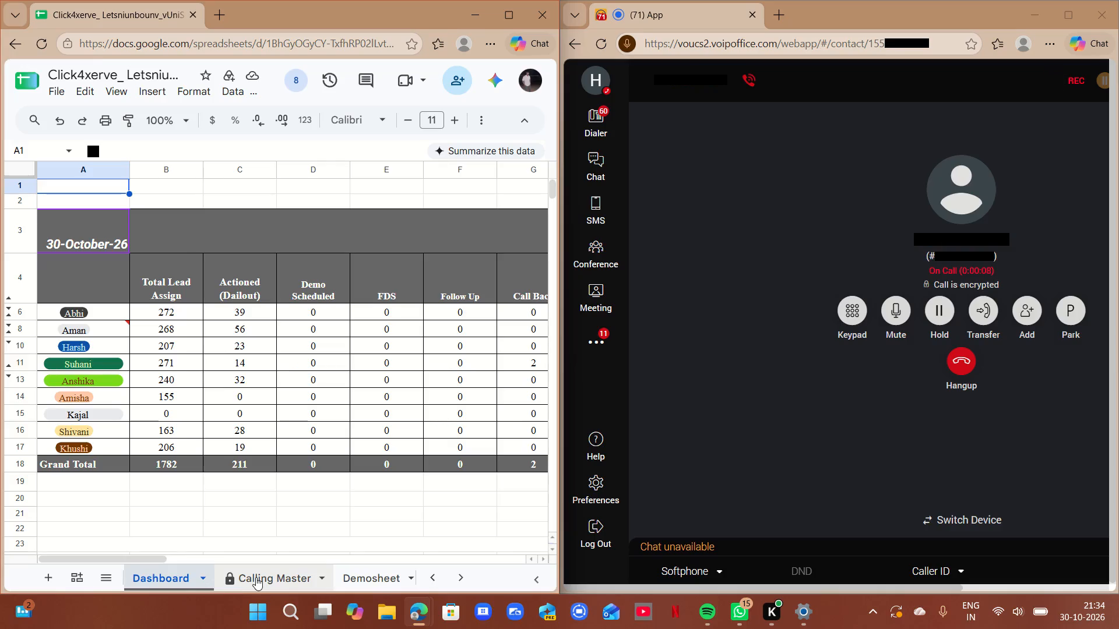
click(256, 577)
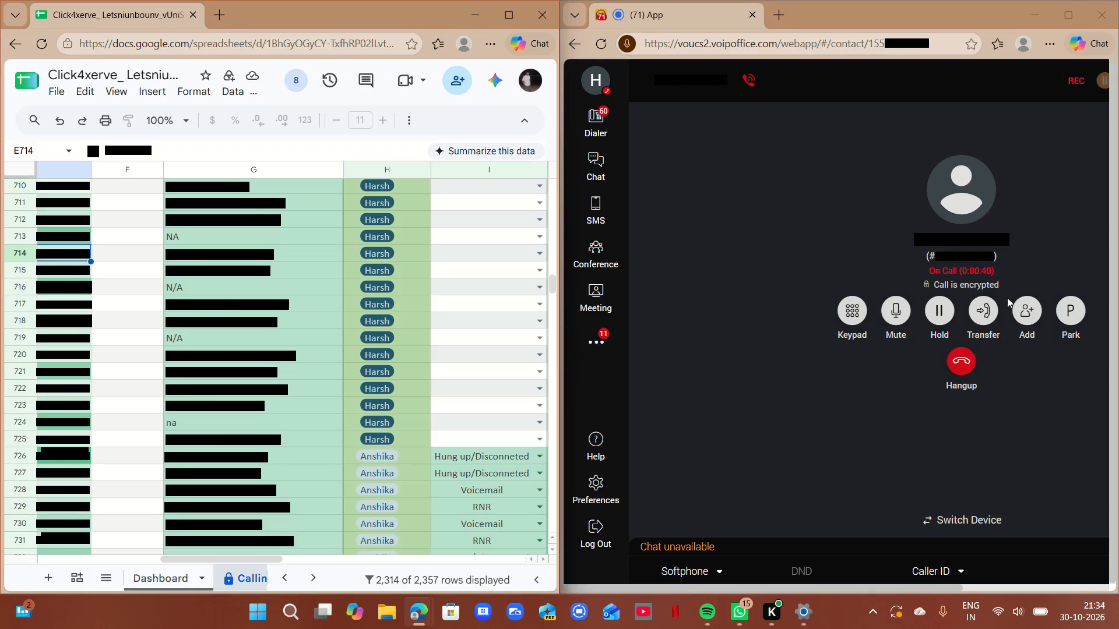
End the ongoing call to the row 713 lead and dial the copied row 714 number.
click(965, 362)
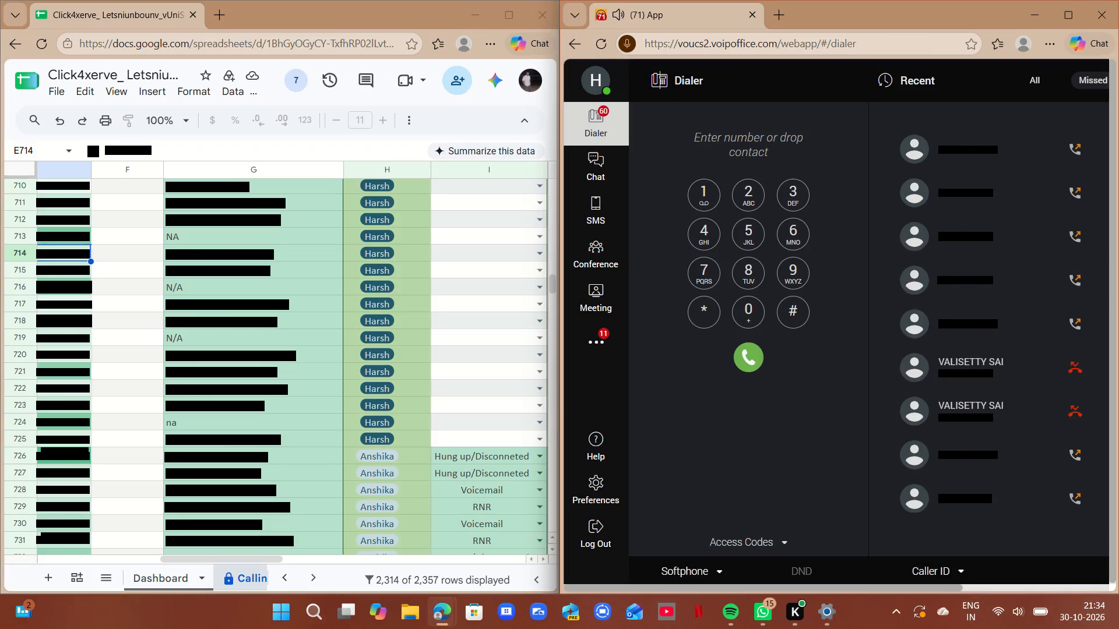
key(ctrl+v)
click(781, 142)
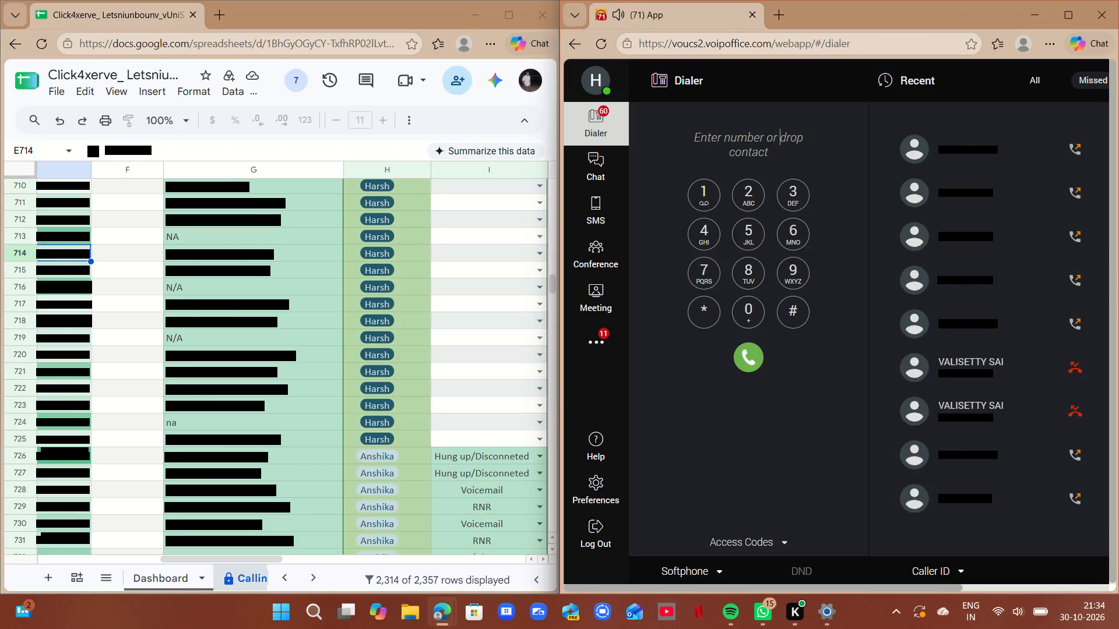
key(ctrl+v)
key(Return)
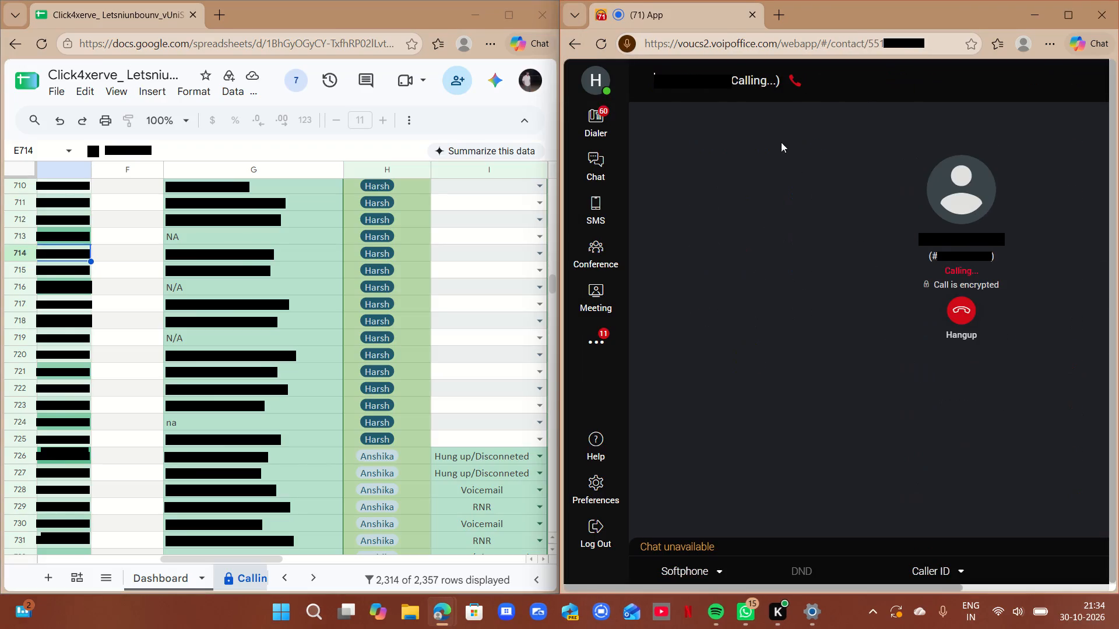
Copy the row 715 lead's number from cell E715, end the ongoing call and dial the copied number.
click(85, 271)
key(ctrl+c)
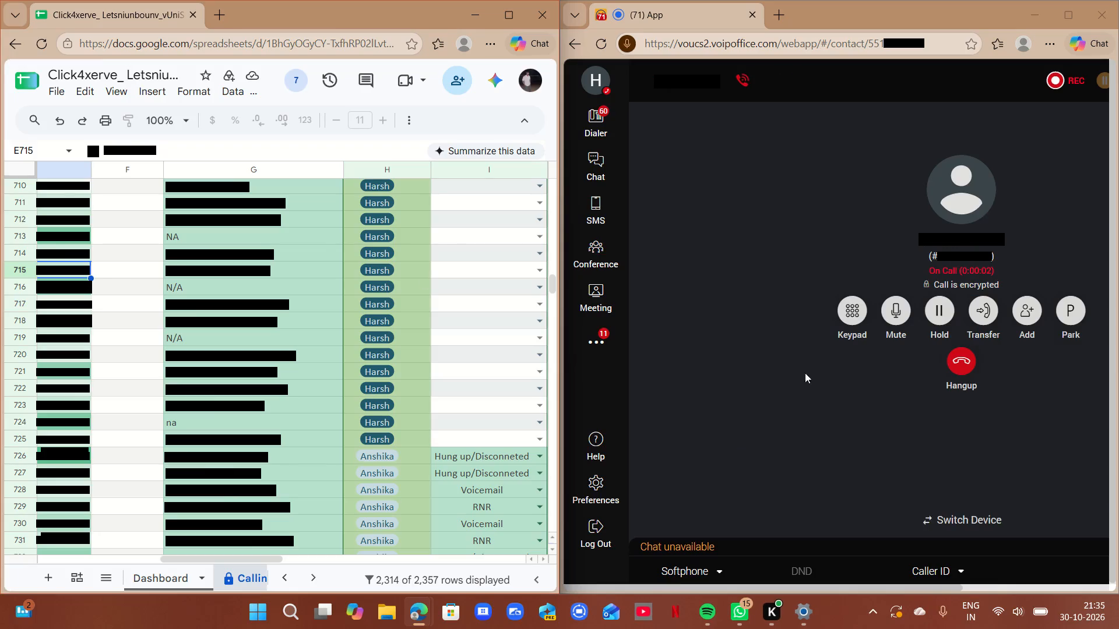
click(968, 356)
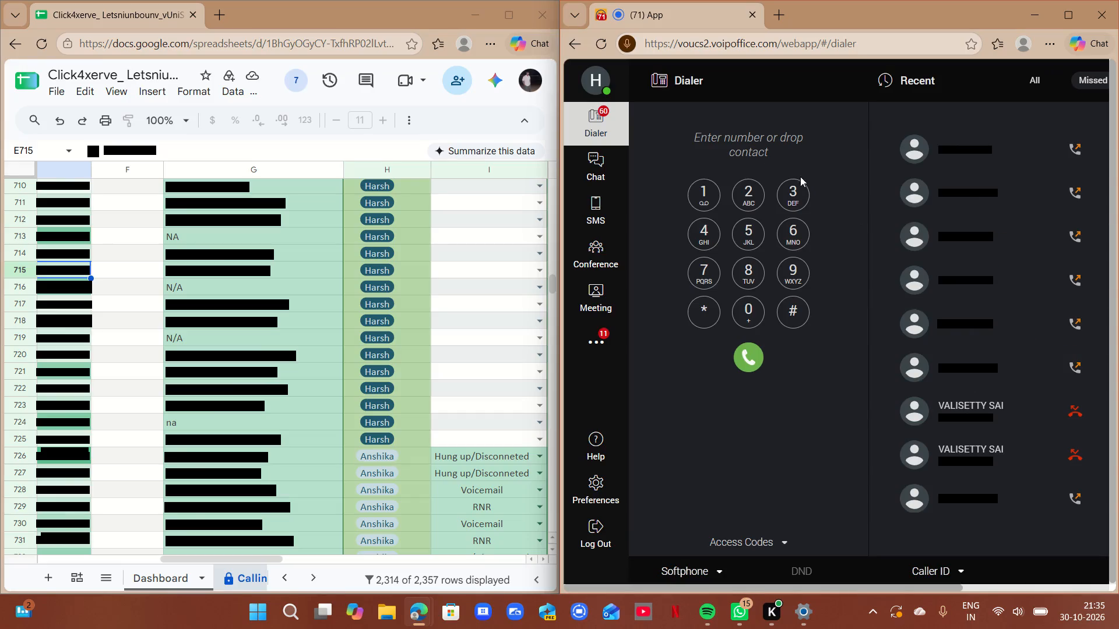
click(709, 150)
key(ctrl+v)
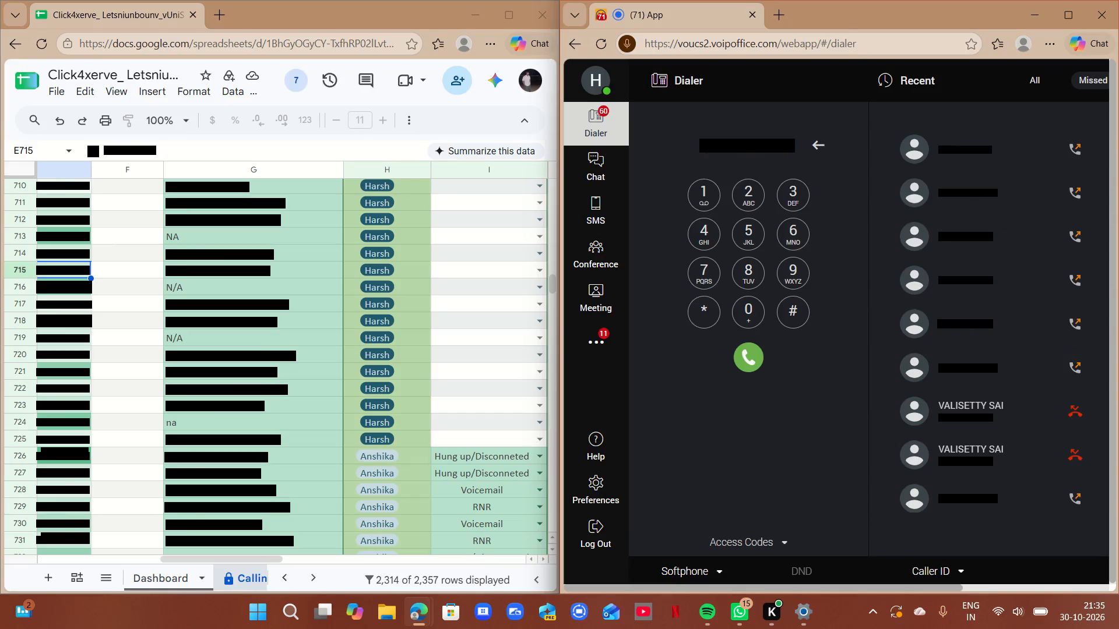
key(Return)
Copy the row 716 lead's number from cell E716, end the ongoing call and dial the copied number.
click(65, 294)
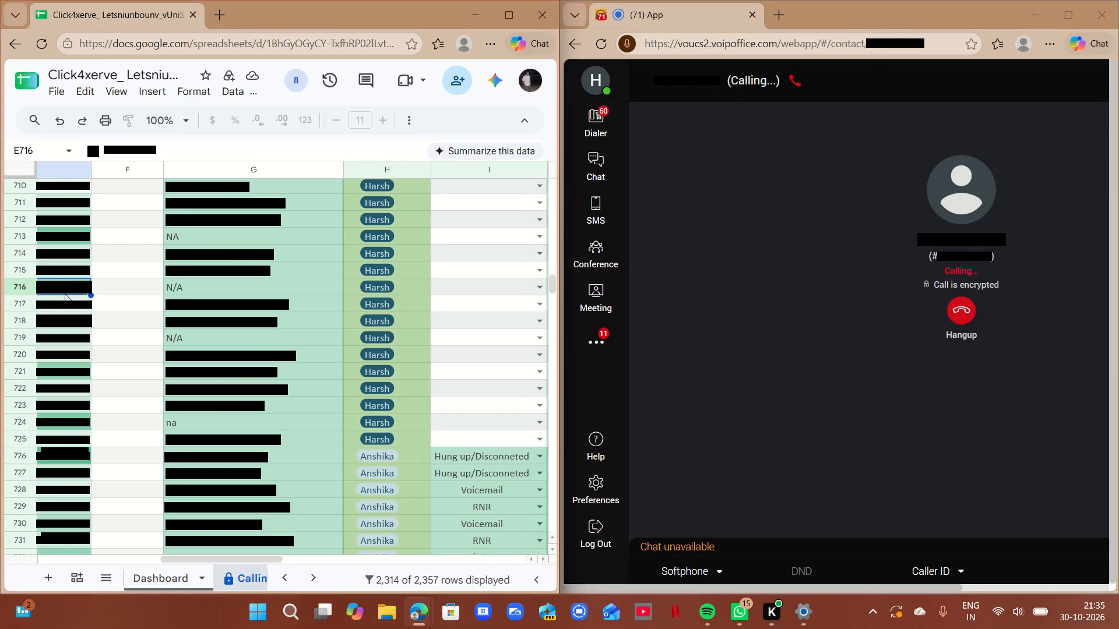
key(ctrl+c)
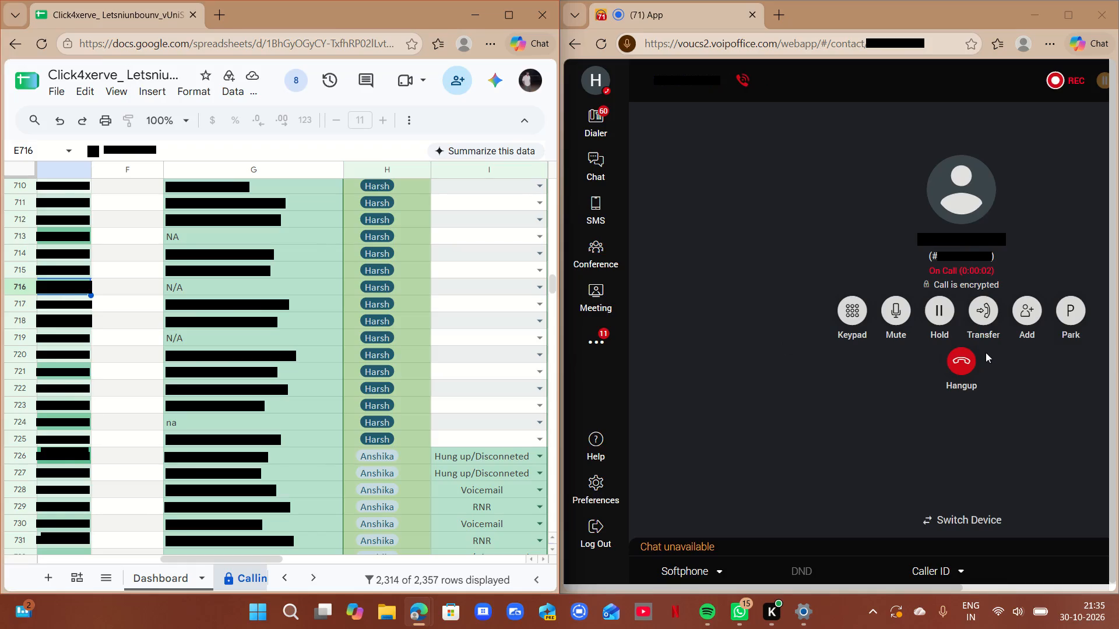
click(972, 365)
click(733, 162)
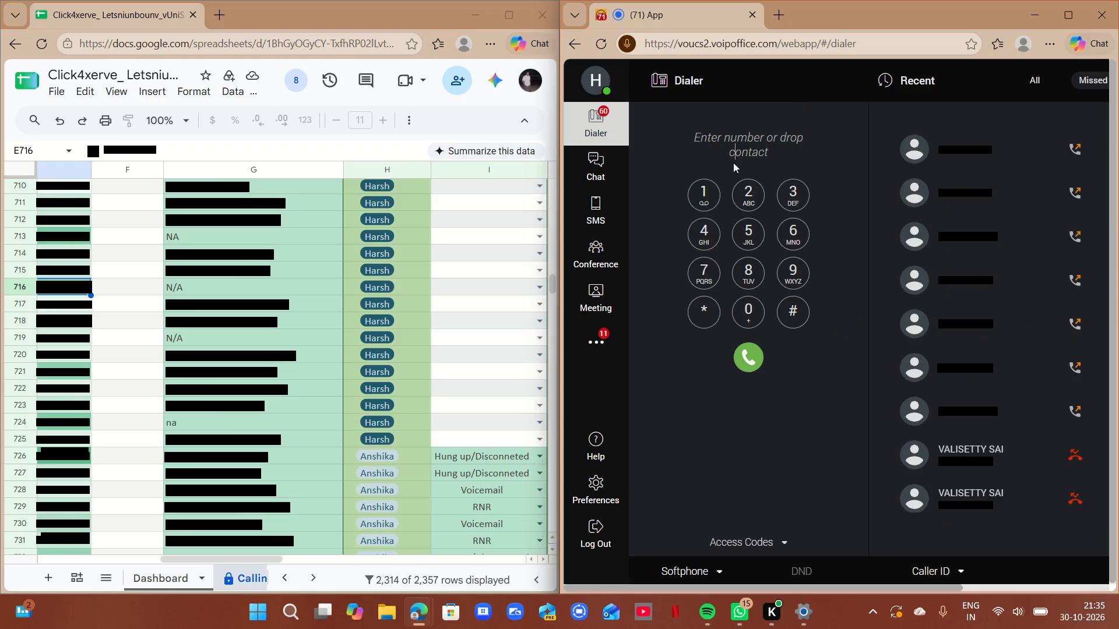
key(ctrl+v)
key(Return)
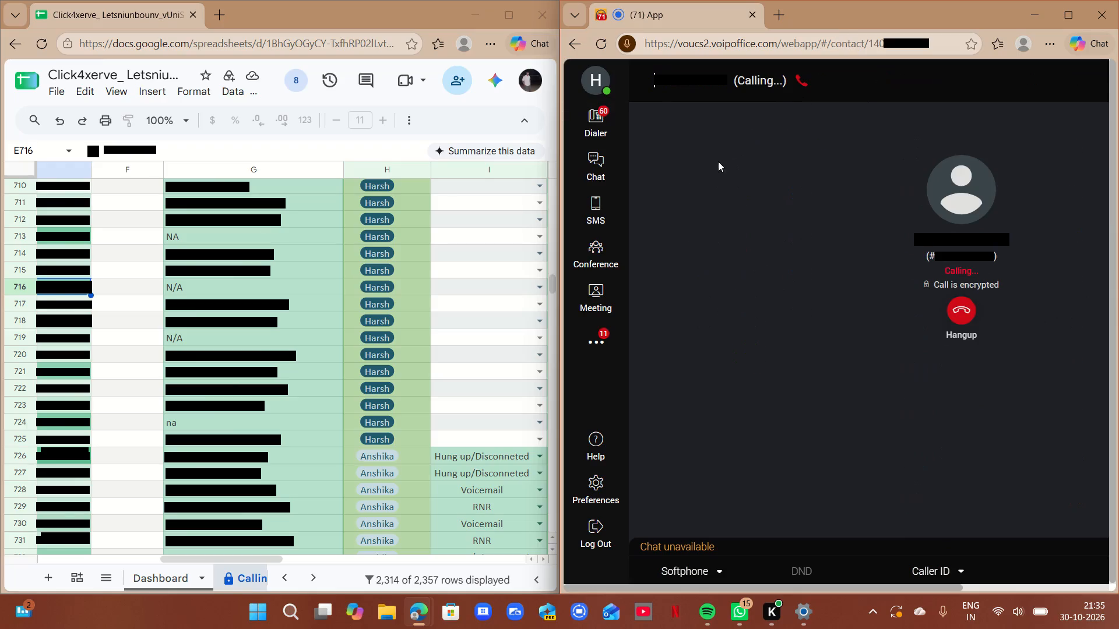
Copy the row 717 lead's number from cell E717, end the ongoing call and dial the copied number.
click(71, 303)
key(ctrl+c)
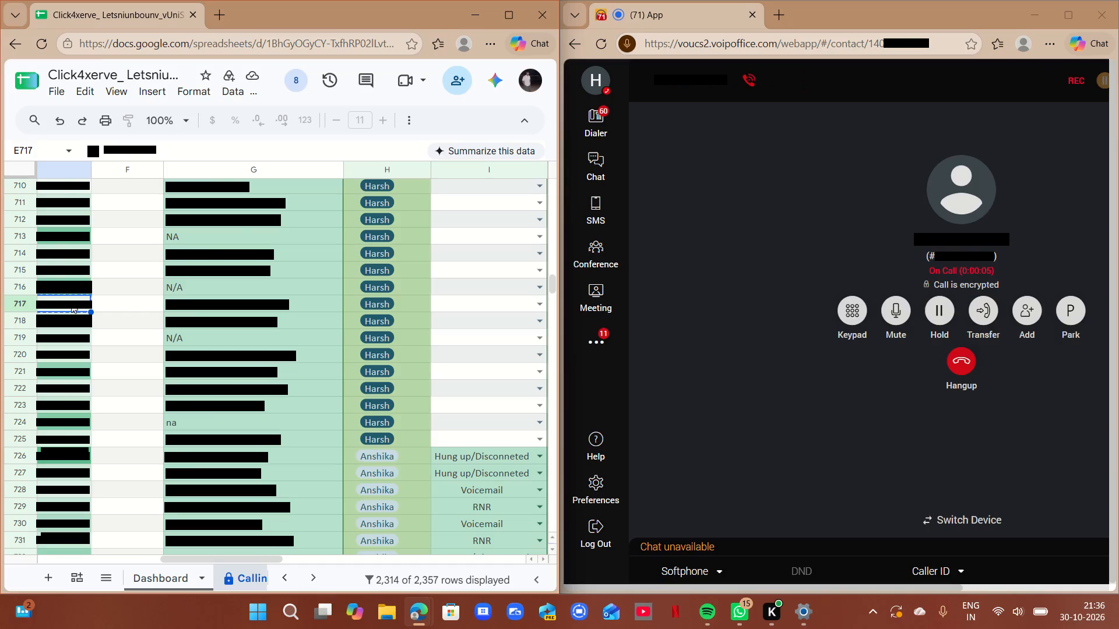
click(958, 352)
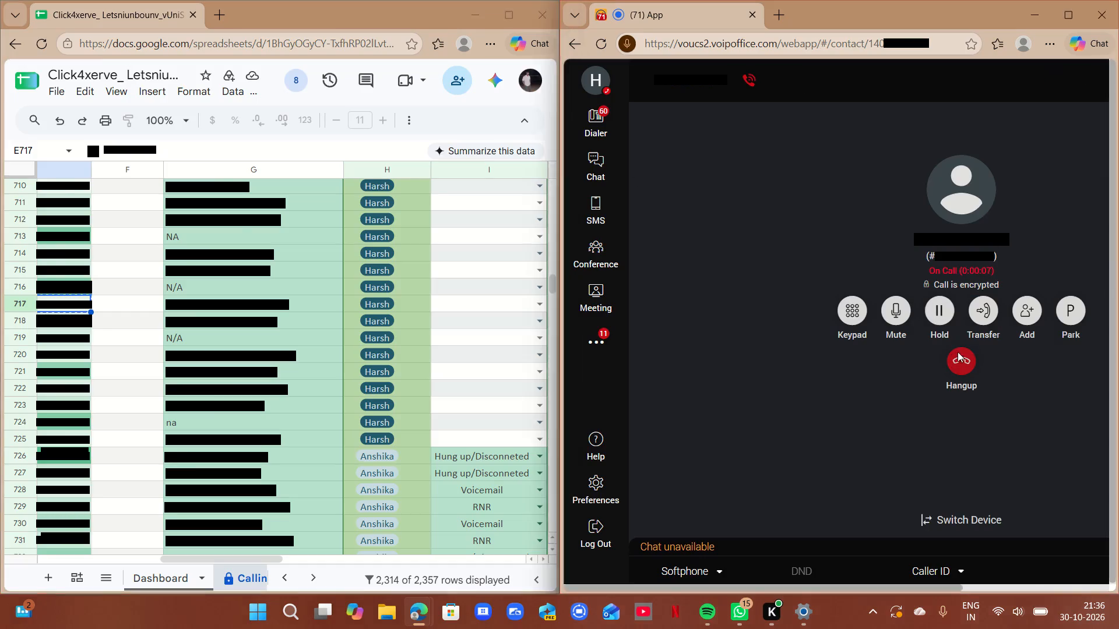
click(696, 126)
key(ctrl+v)
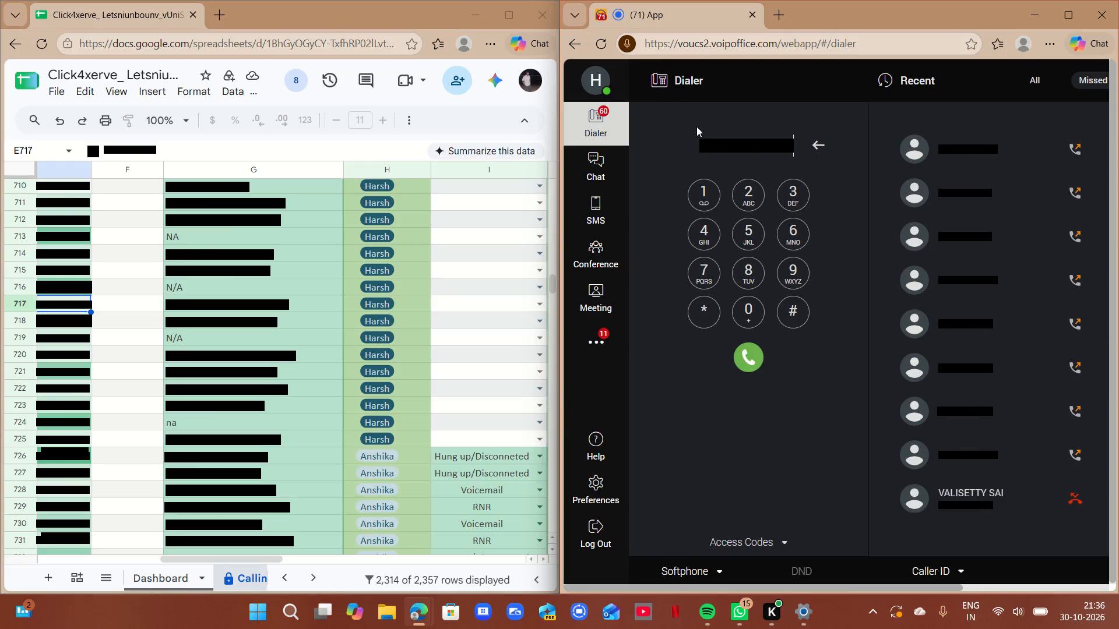
key(Return)
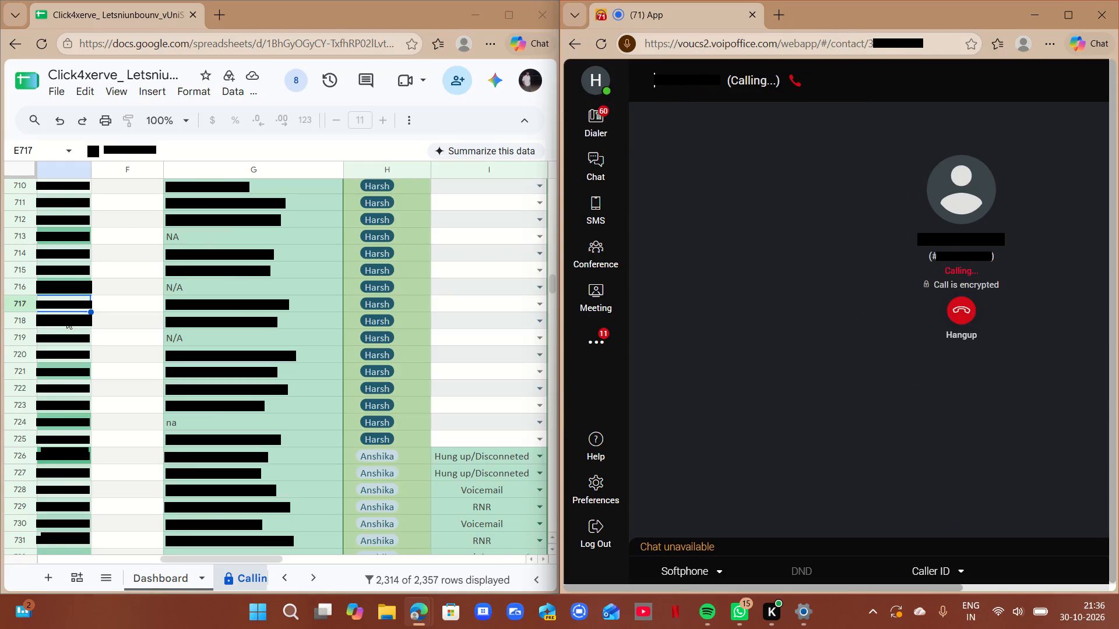
Copy the row 718 lead's number from cell E718, end the outgoing call and dial the copied number.
click(66, 319)
key(ctrl+c)
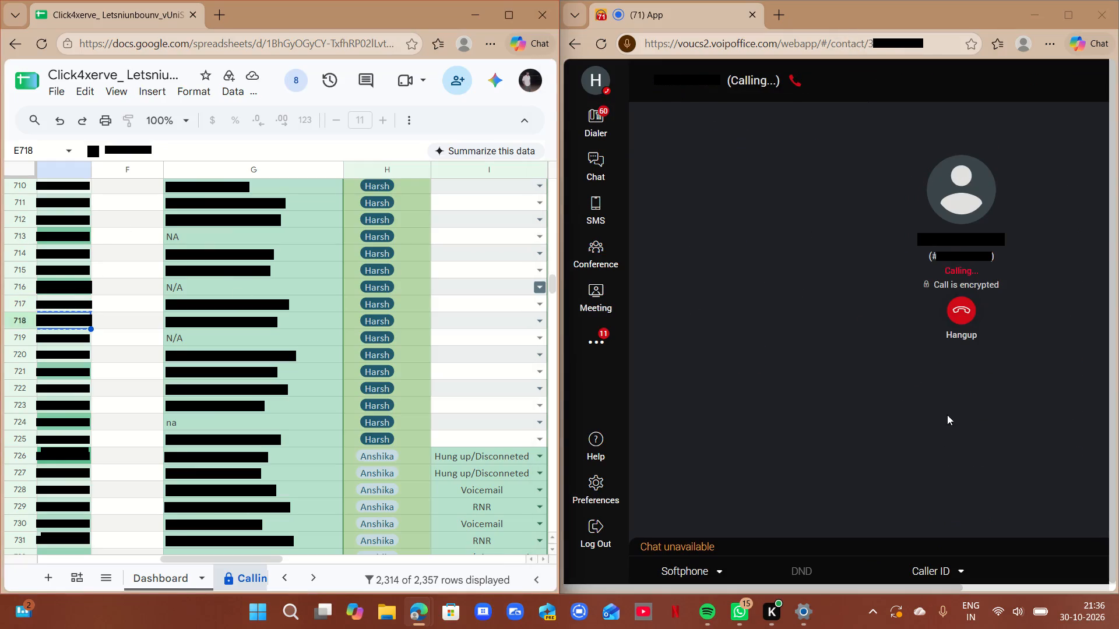
click(958, 313)
click(734, 135)
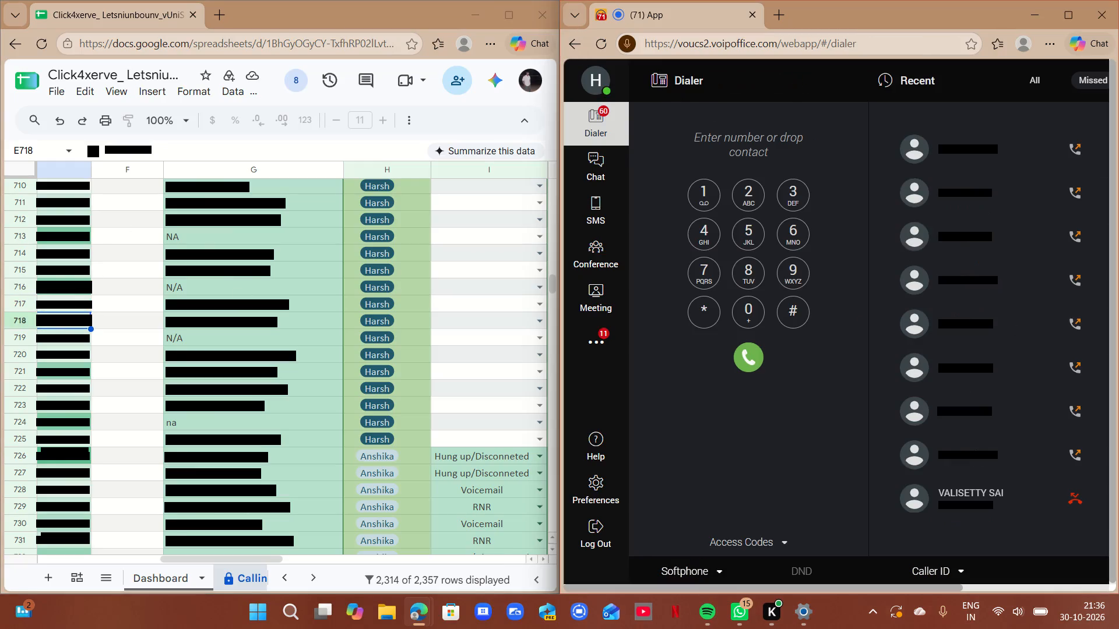
key(ctrl+v)
key(Return)
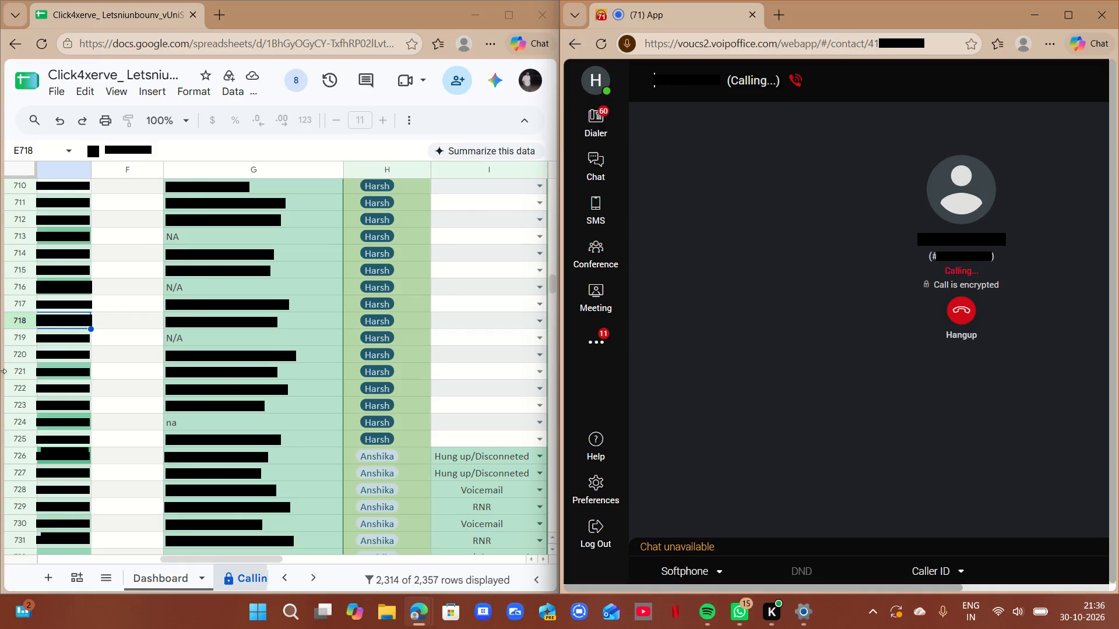
Set the row 717 lead's outcome in cell I717 to Incoming Call Restriction.
click(22, 304)
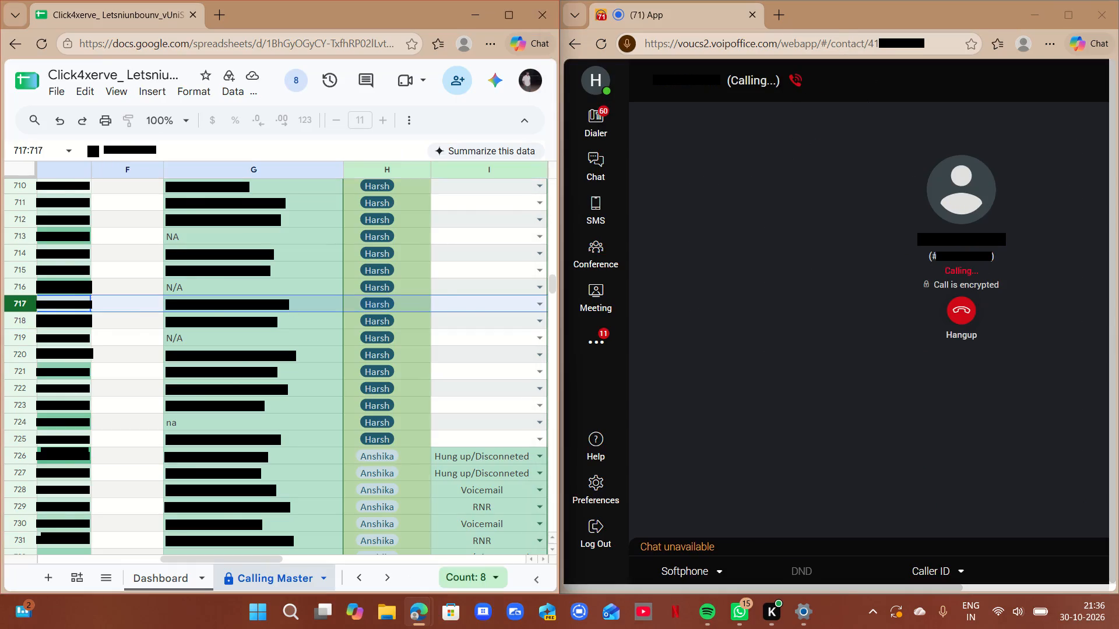
click(453, 300)
text(res)
key(Return)
Set the outcome in cell I716 to Voicemail and fill it up through cell I710.
click(463, 284)
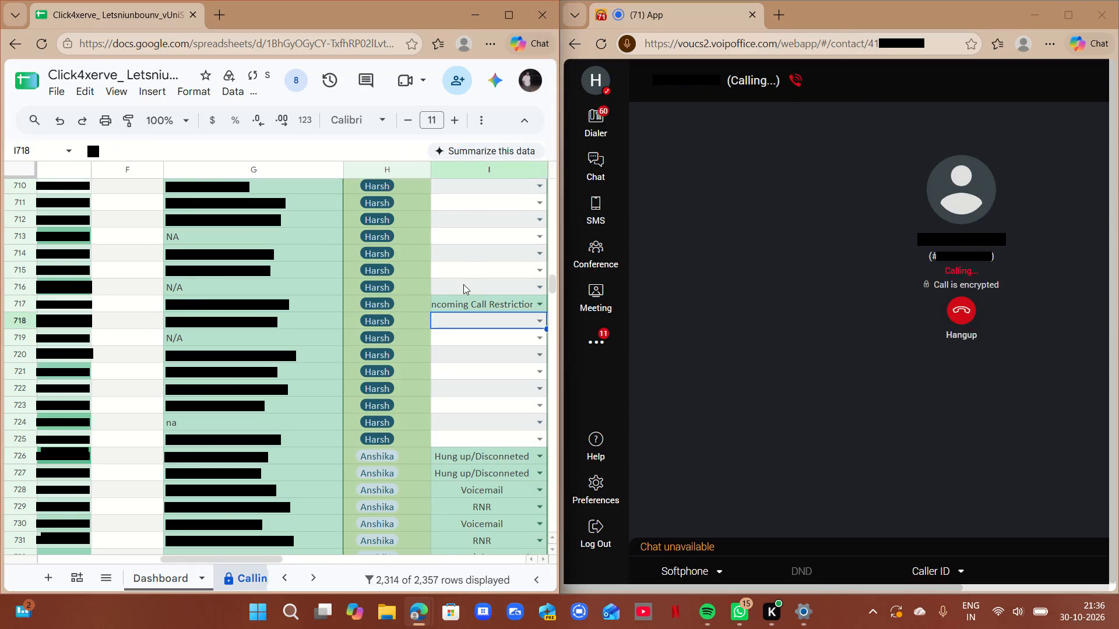
key(v)
key(Up)
key(Return)
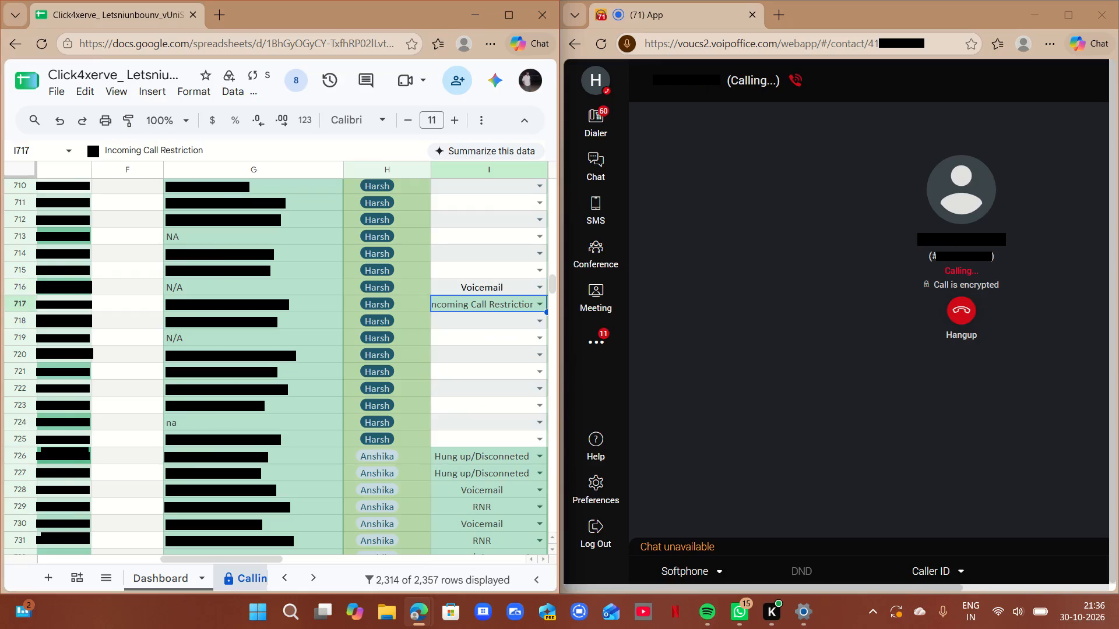
click(466, 282)
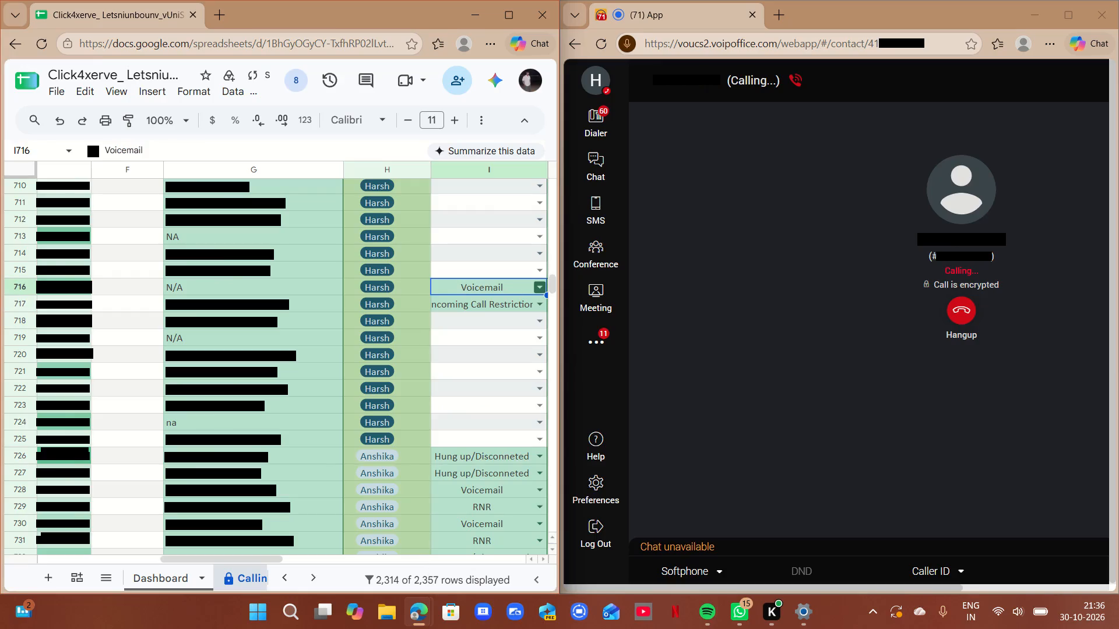
drag(546, 294, 497, 186)
Copy the row 719 lead's phone number from cell E719.
scroll(497, 186, down, 1)
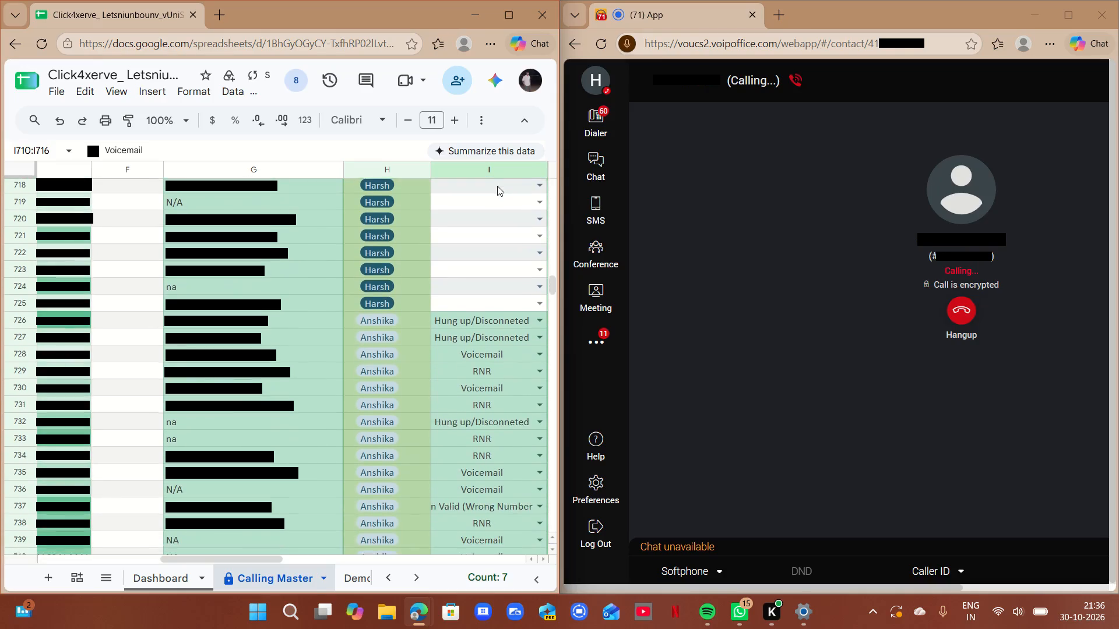
scroll(497, 186, down, 1)
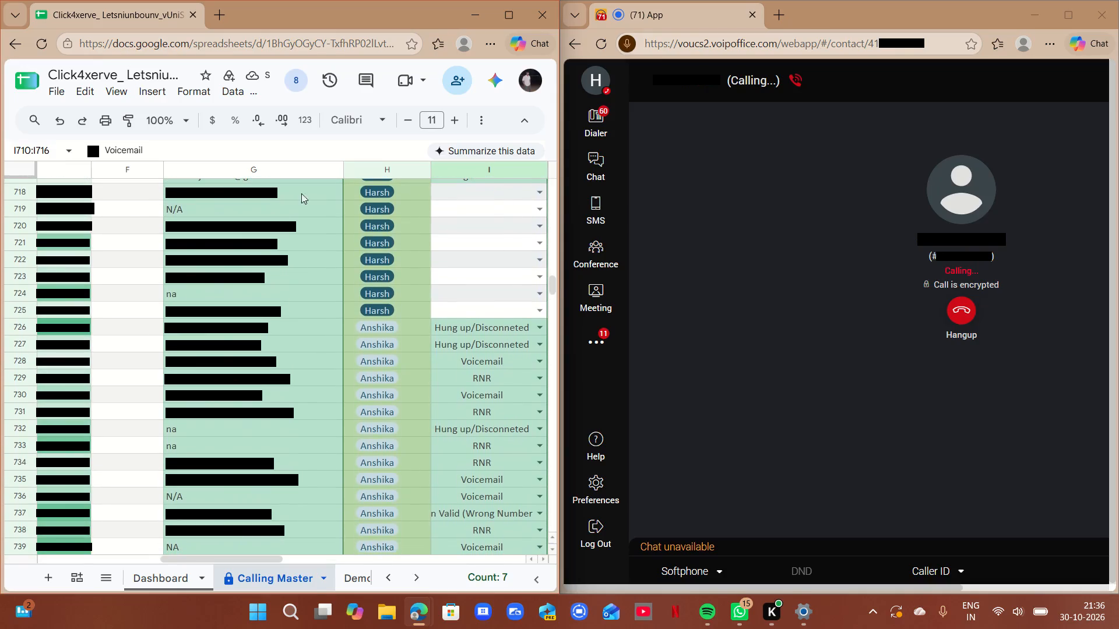
click(86, 213)
key(ctrl+c)
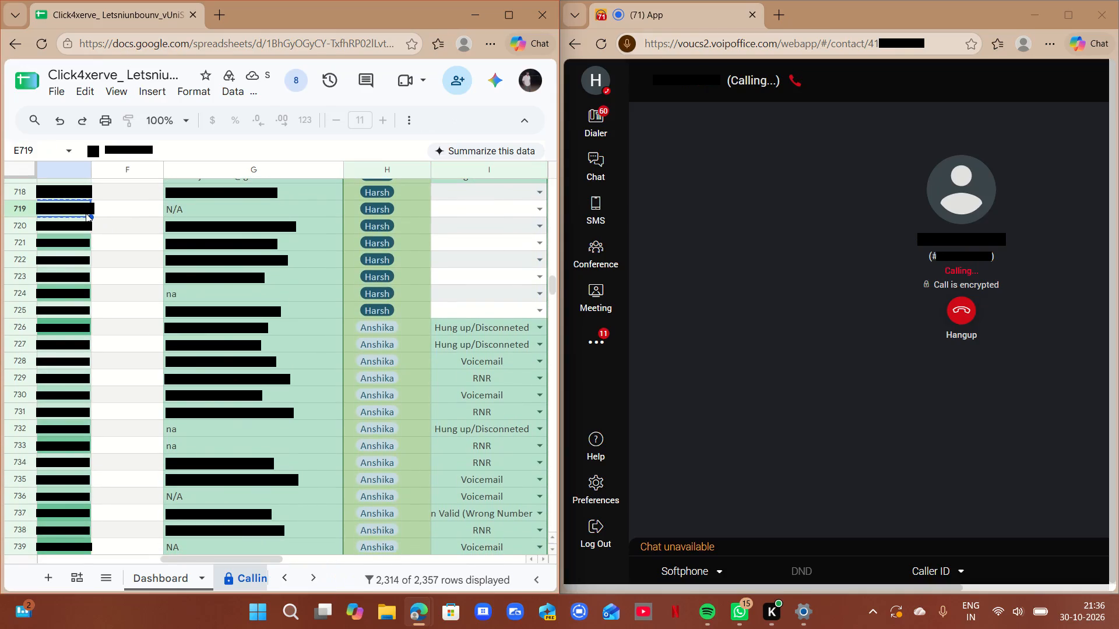
Check the updated calling figures on the Dashboard sheet and return to the Calling Master sheet.
click(142, 579)
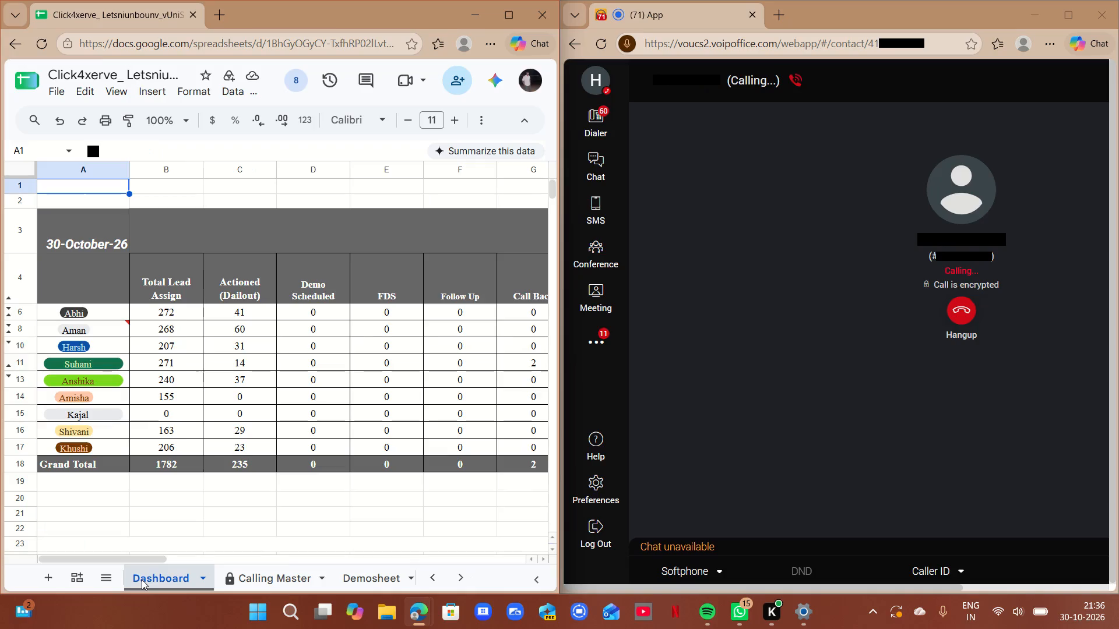
click(283, 579)
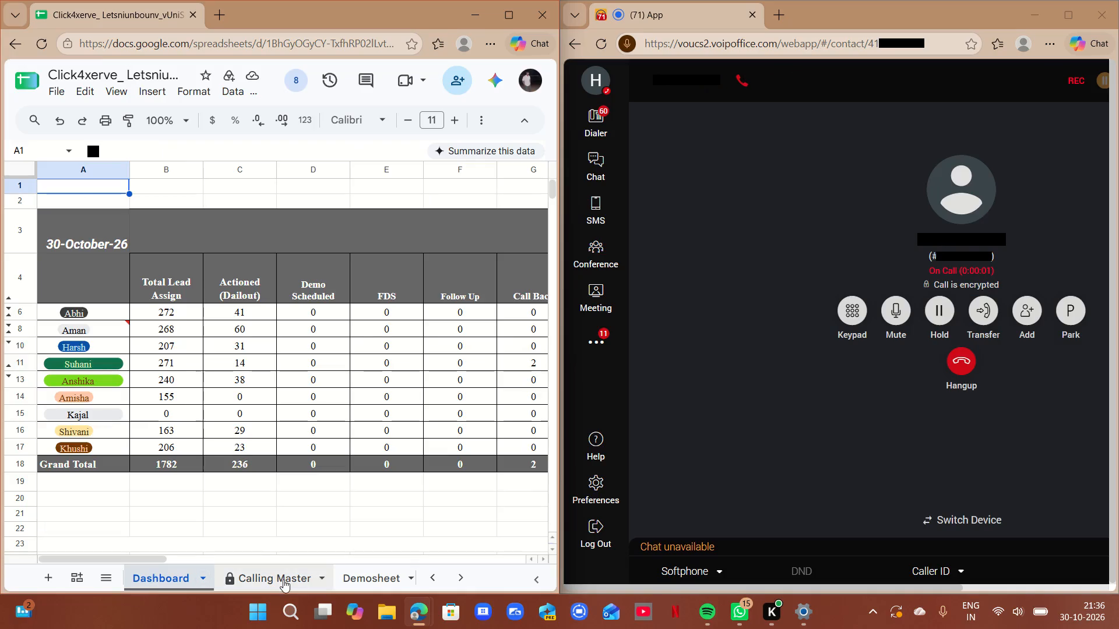
Hang up the current call and dial the row 719 lead's copied phone number in the web dialer.
click(960, 345)
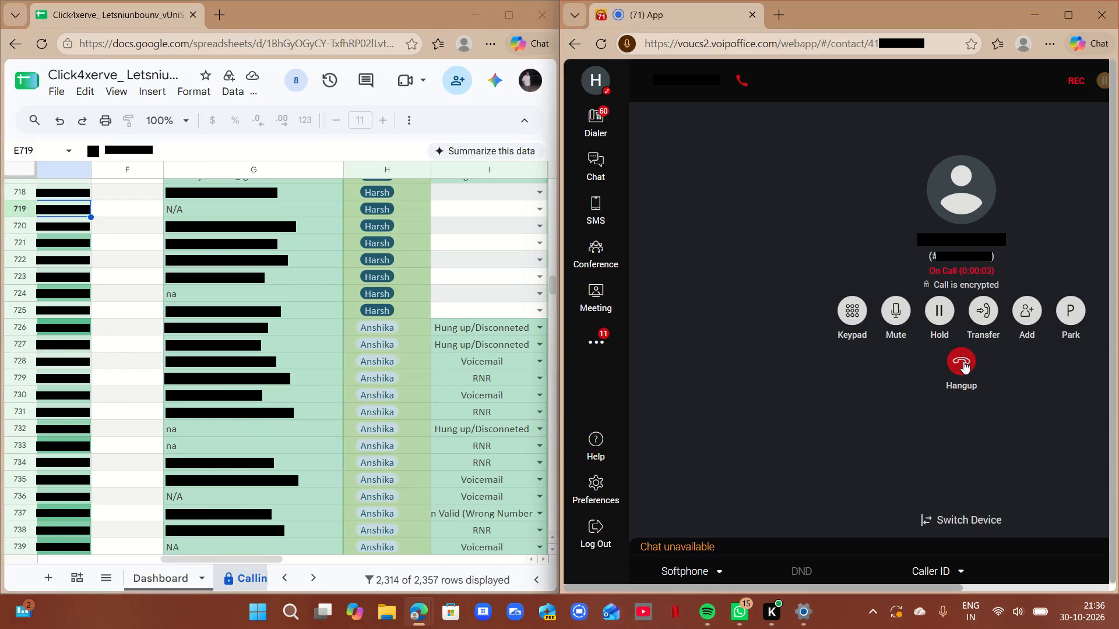
click(963, 361)
click(752, 162)
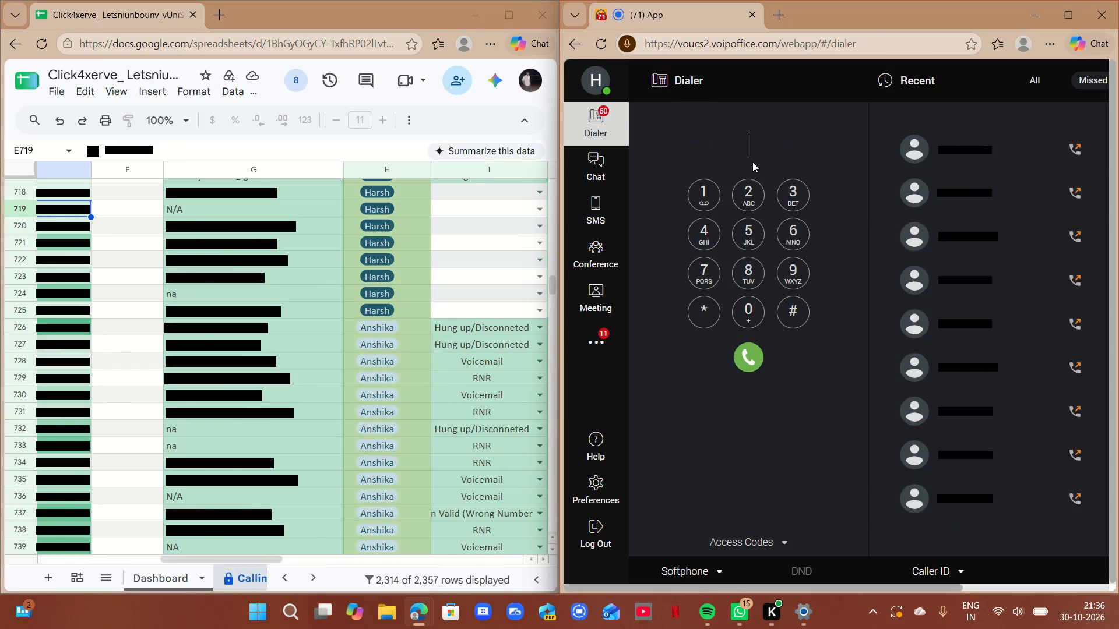
key(ctrl+v)
key(Return)
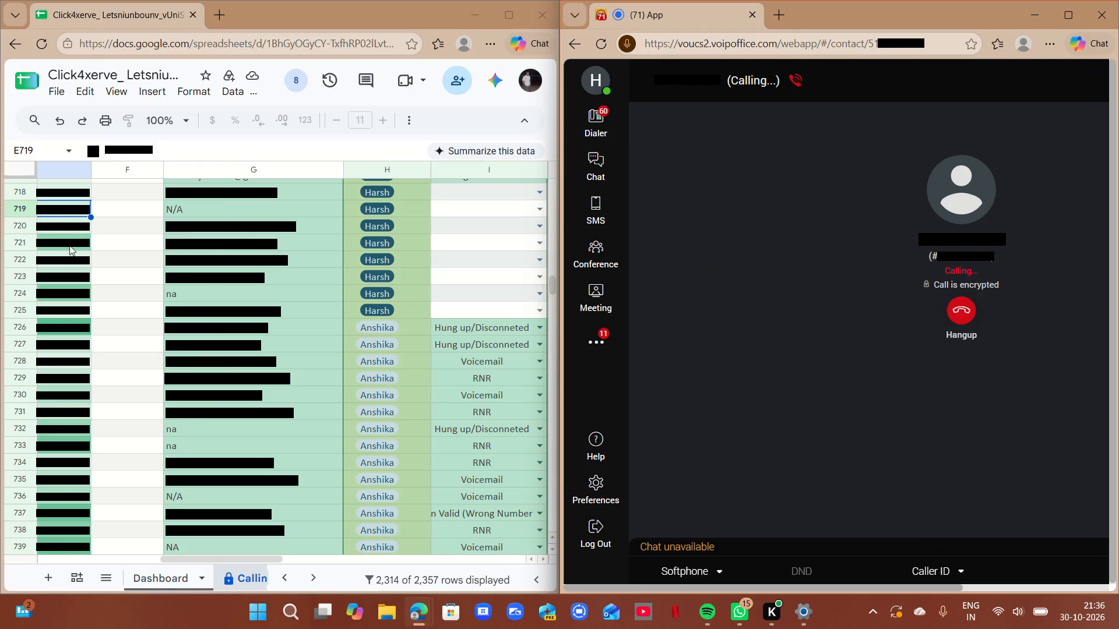
Copy the row 720 lead's phone number from cell E720 of the Calling Master sheet.
click(80, 231)
key(ctrl+c)
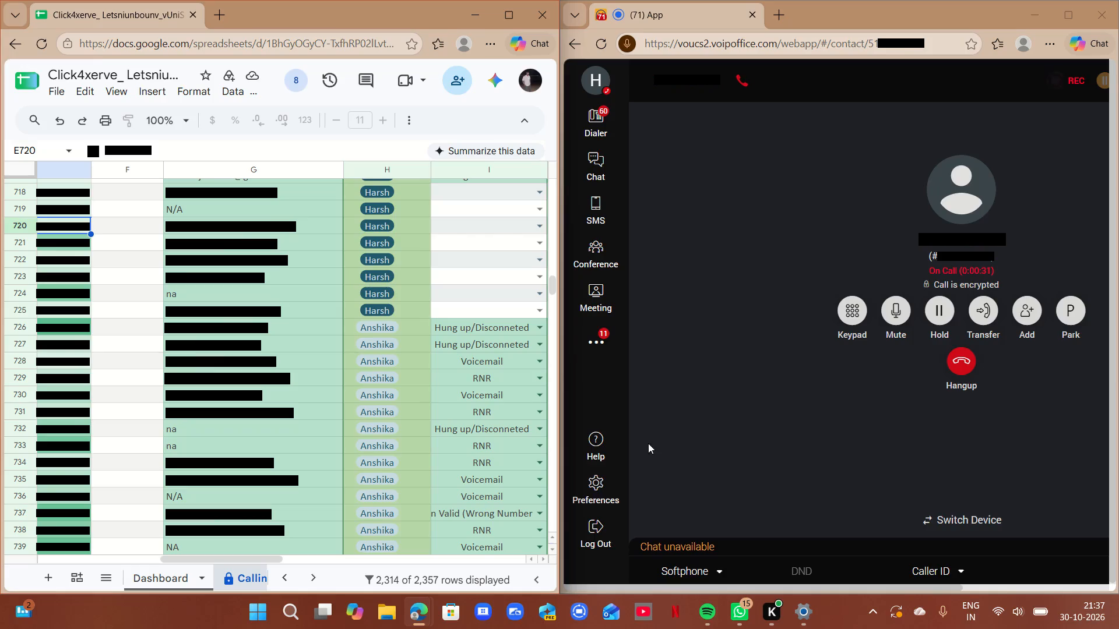
Check the calling figures on the Dashboard sheet and return to the Calling Master sheet.
click(161, 578)
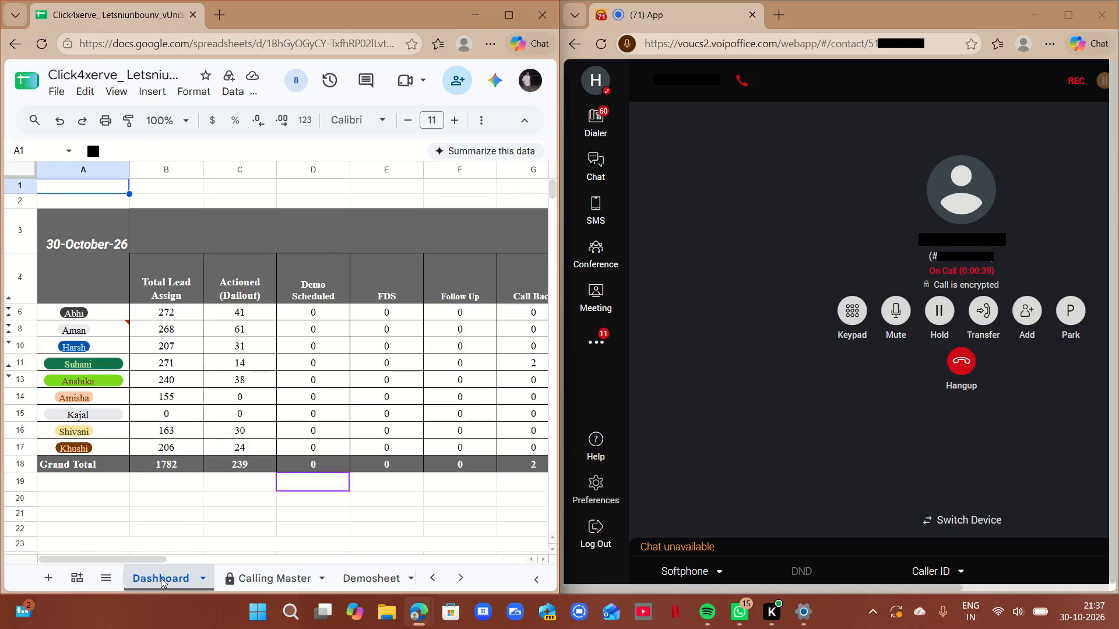
click(263, 582)
Hang up the row 719 lead's call and dial the row 720 lead's copied phone number in the web dialer.
click(955, 351)
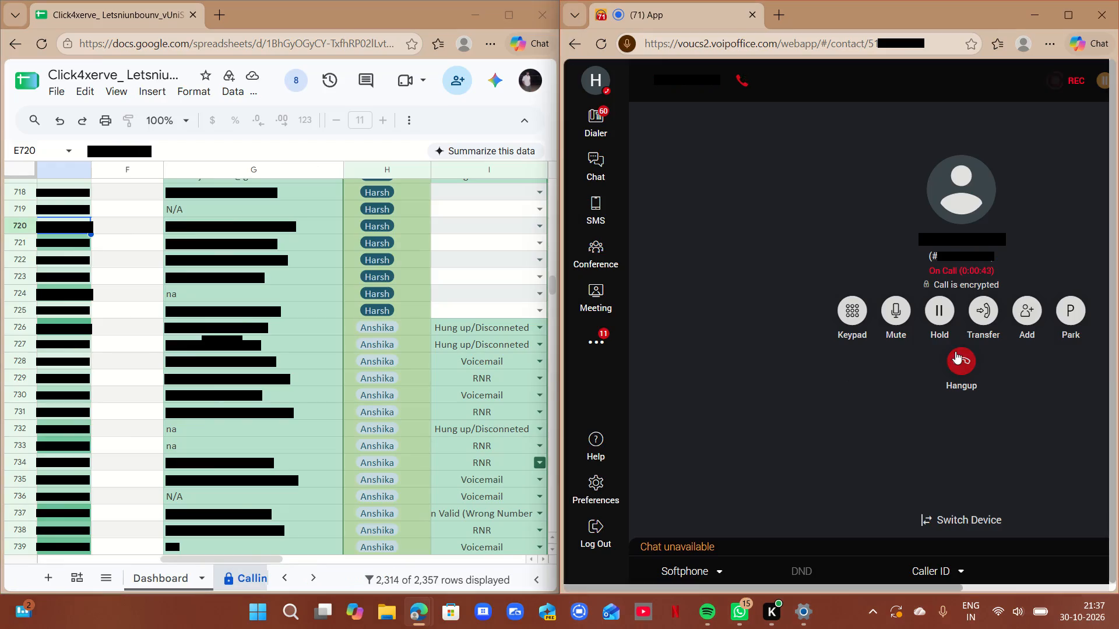
click(753, 133)
key(ctrl+v)
key(Return)
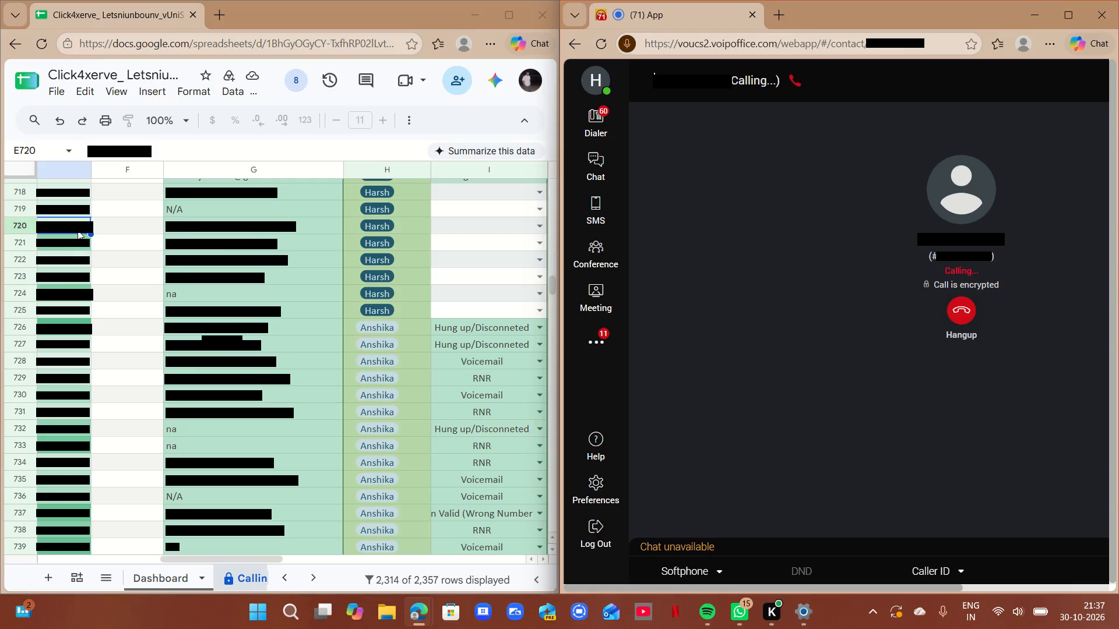
Copy the row 721 lead's phone number from cell E721 of the Calling Master sheet.
click(68, 243)
key(ctrl+c)
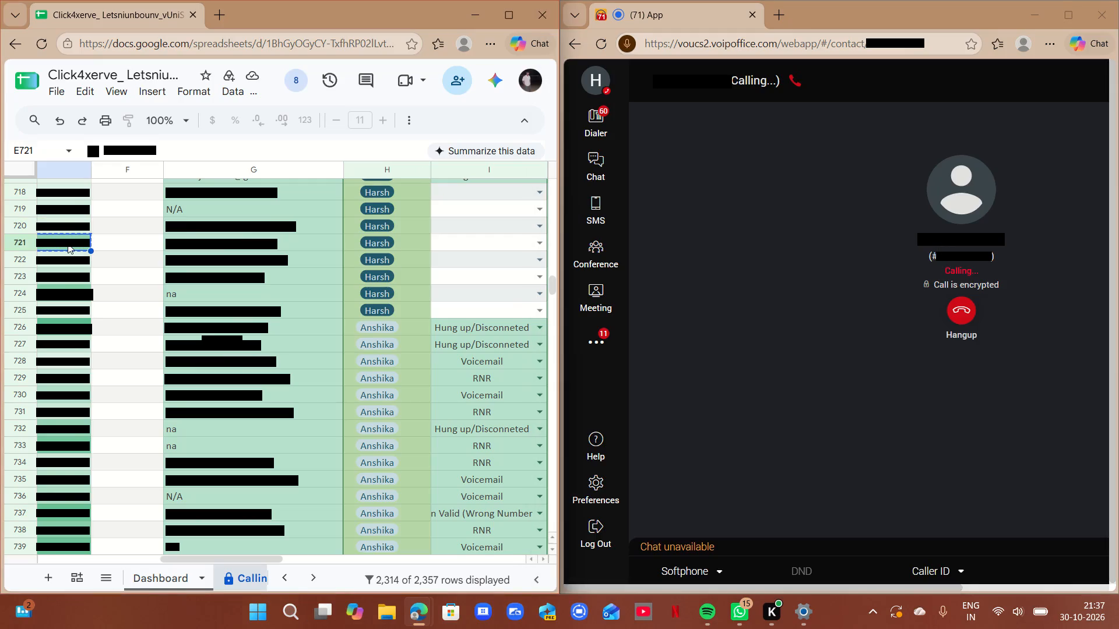
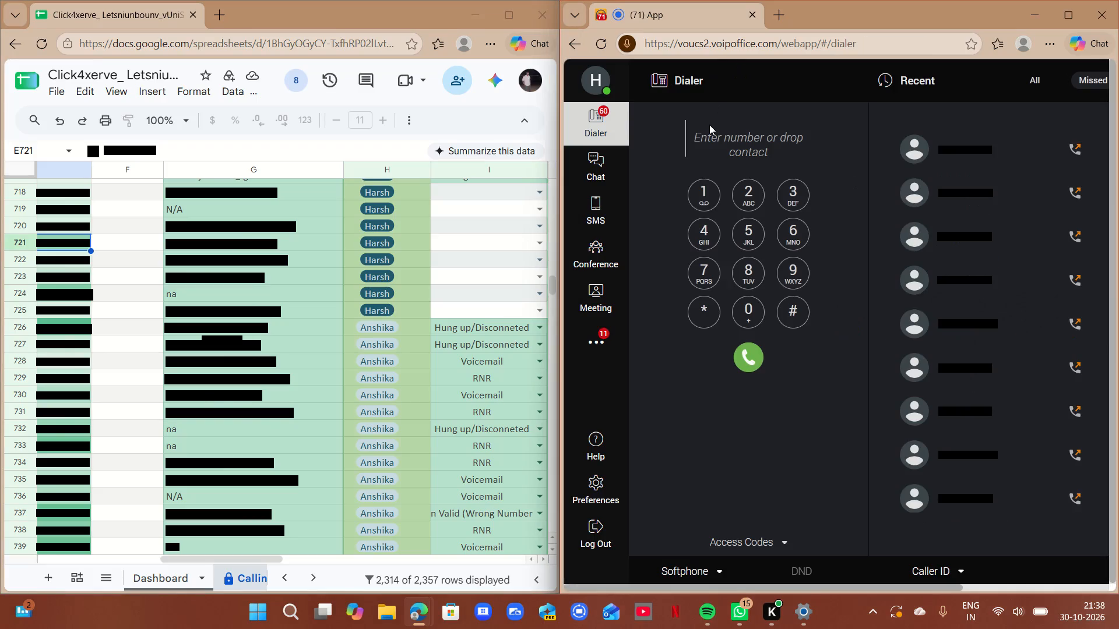
key(ctrl+v)
key(Return)
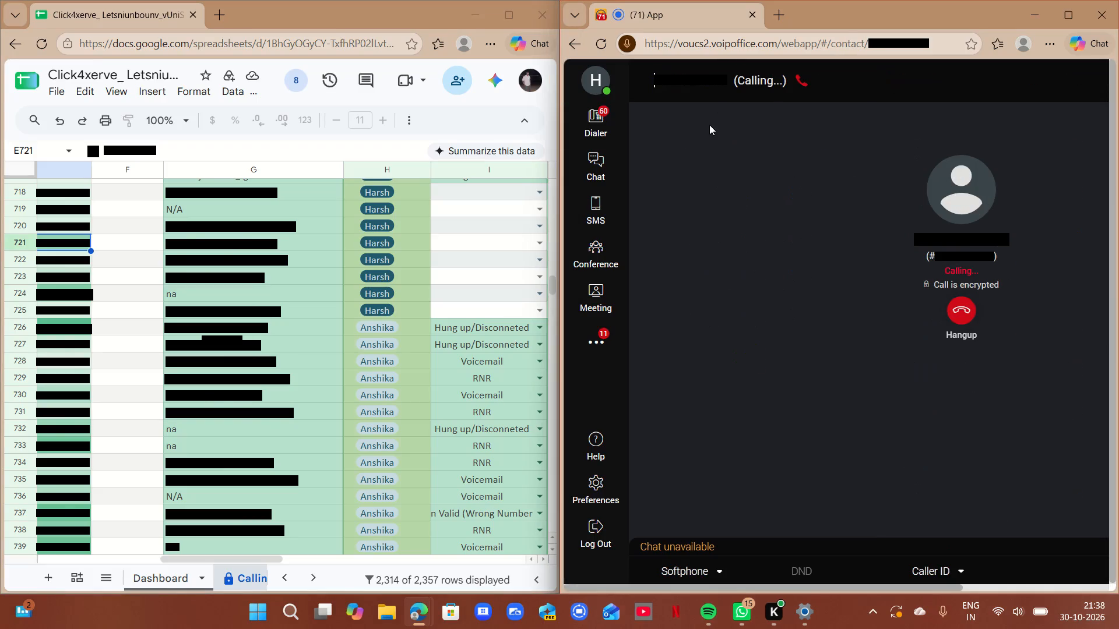
Copy the row 722 lead's phone number from cell E722 of the Calling Master sheet.
click(80, 260)
key(ctrl+c)
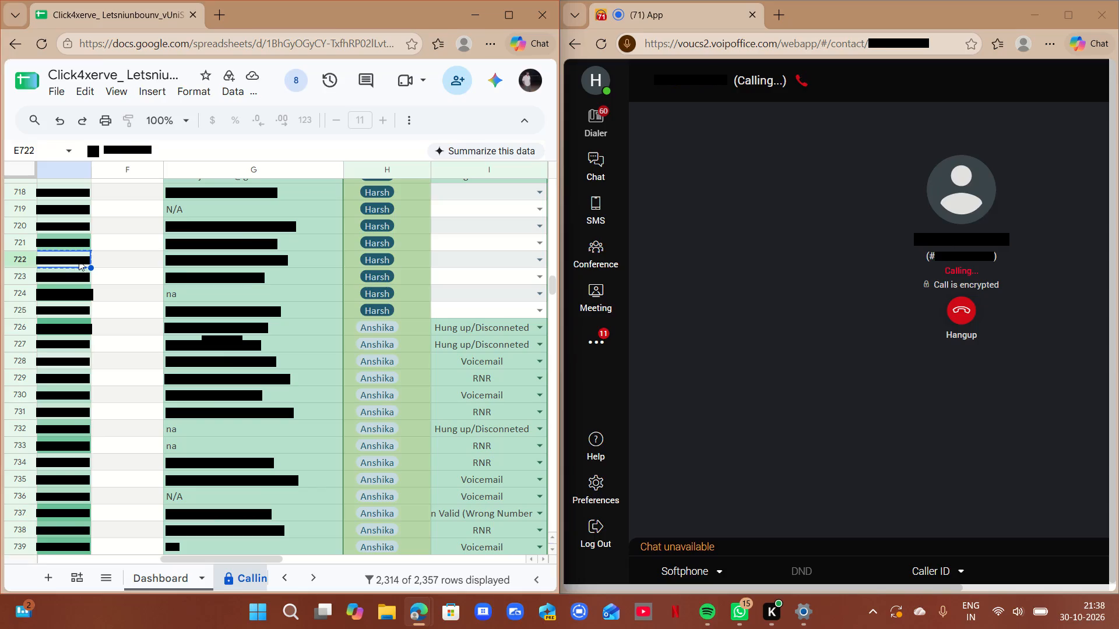
Set the row 722 lead's outcome in column I of the Calling Master sheet to Voicemail.
click(23, 260)
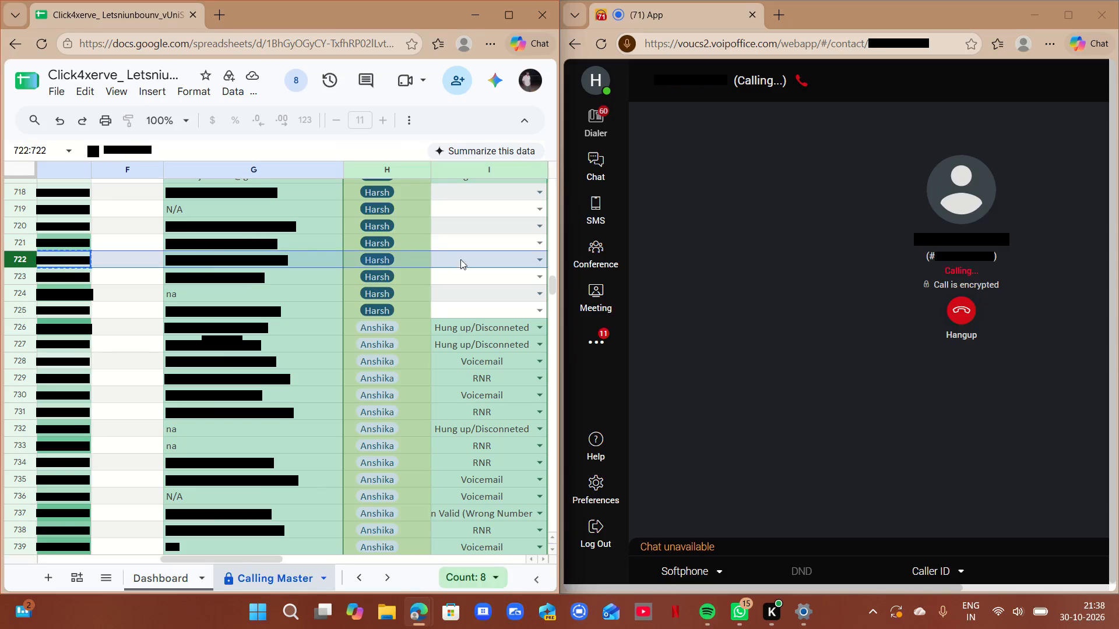
click(462, 257)
key(v)
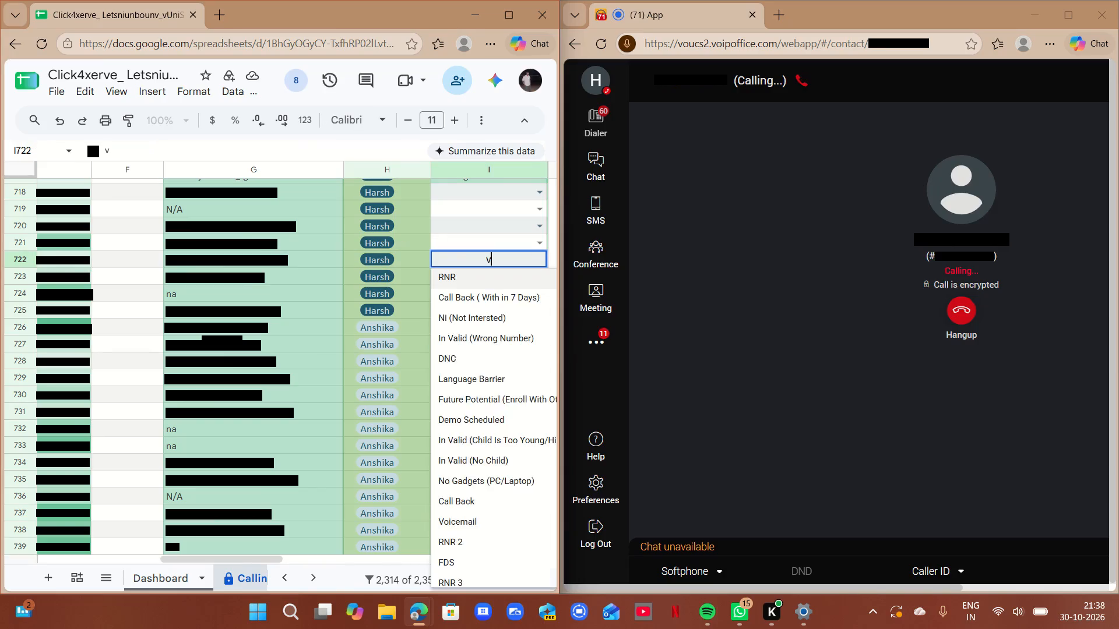
key(Up)
key(Return)
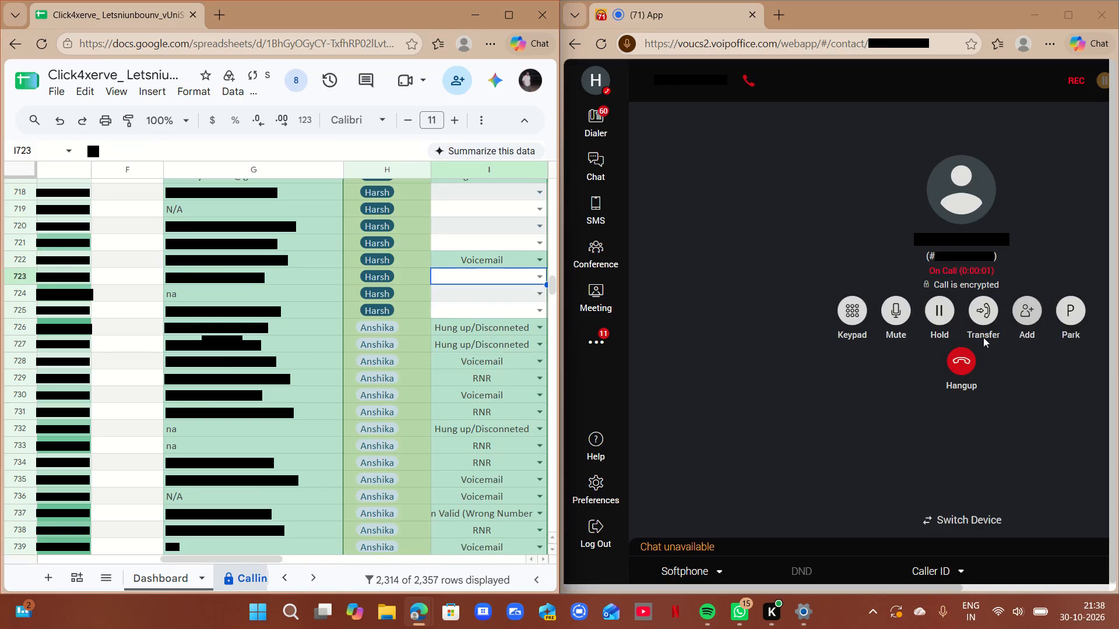
Hang up the current call and dial the row 722 lead's copied phone number in the web dialer.
click(965, 349)
click(757, 169)
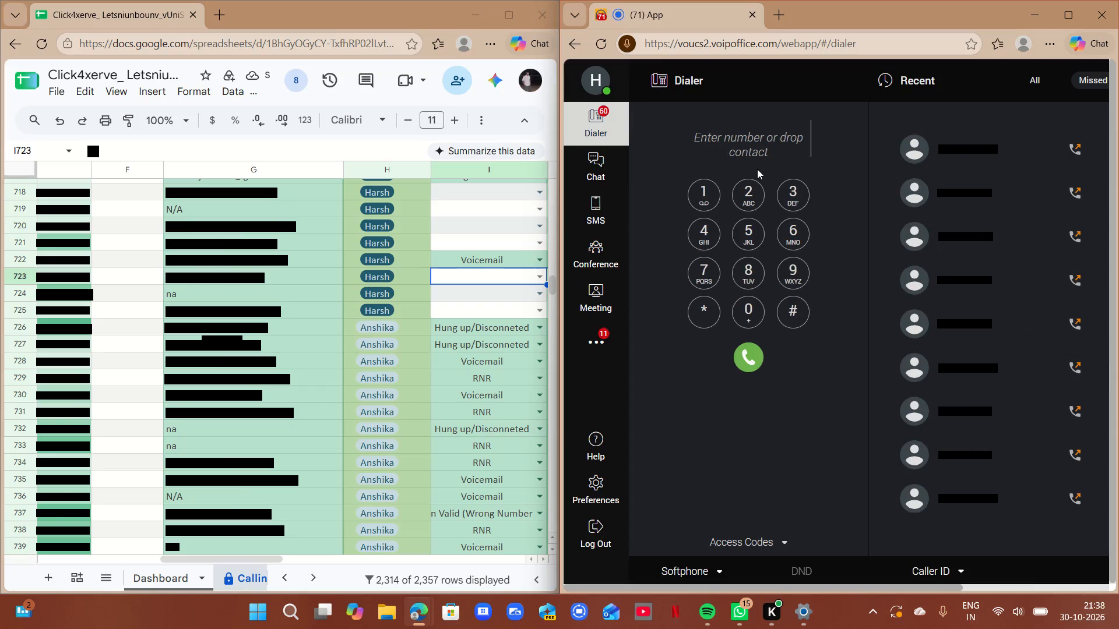
key(ctrl+v)
key(Return)
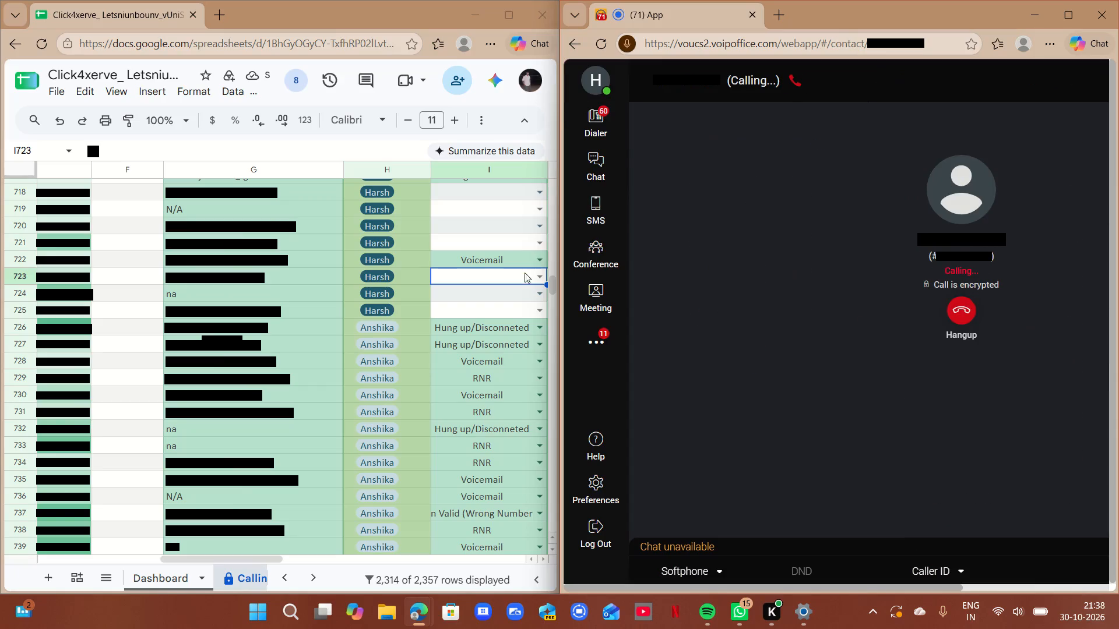
Fill the Voicemail outcome from cell I722 upward through I718.
click(470, 263)
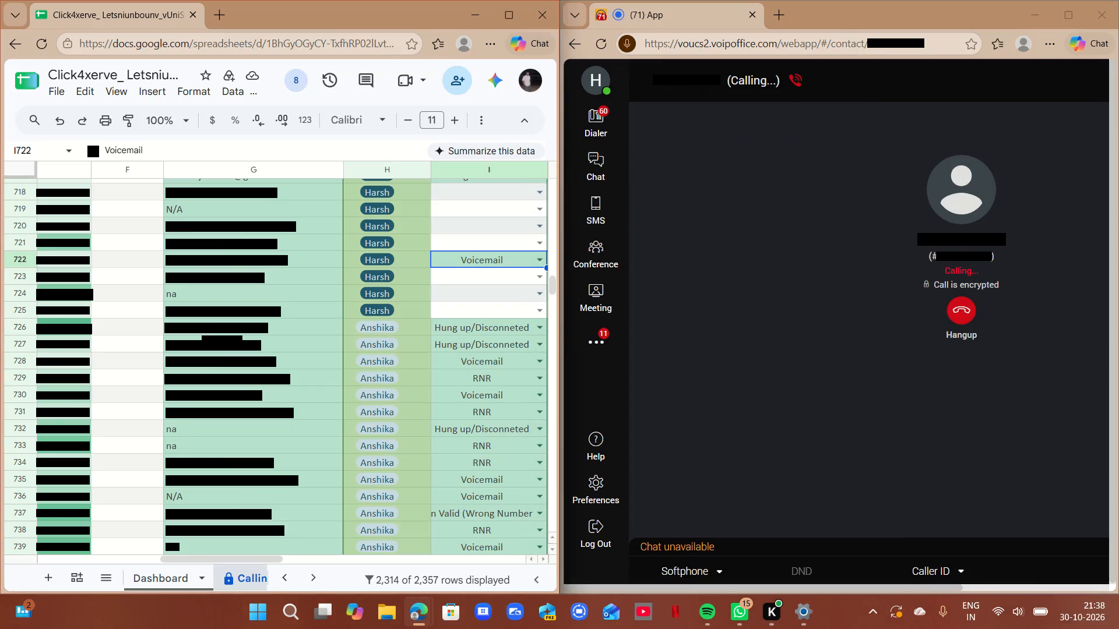
drag(547, 268, 501, 189)
Copy the row 723 lead's phone number from cell E723, hang up the row 722 call and dial the copied number.
scroll(501, 189, down, 1)
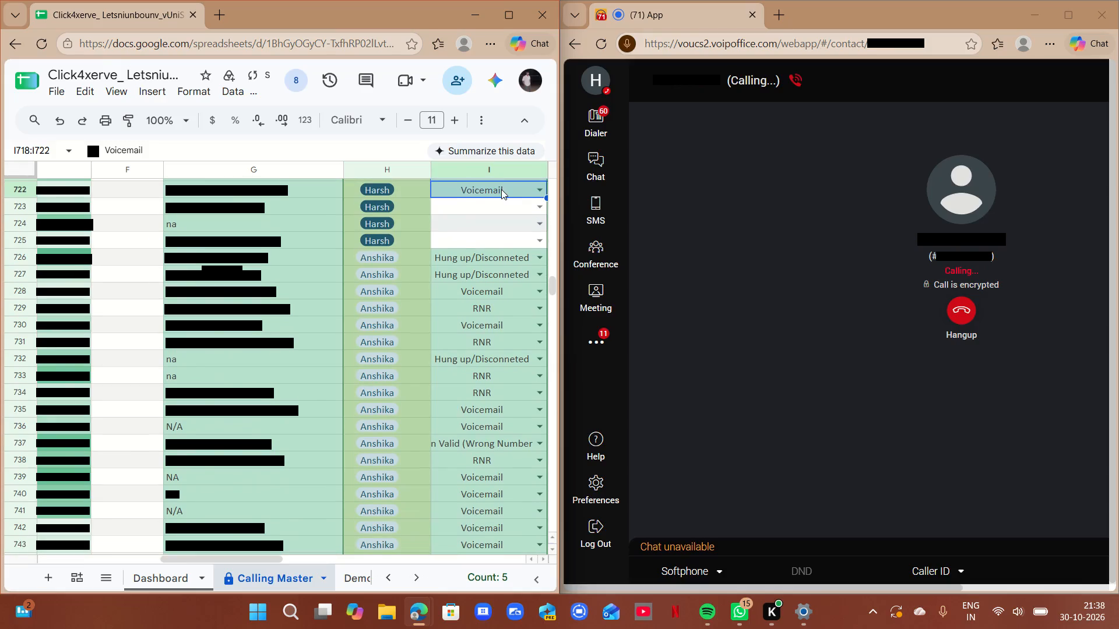
scroll(501, 189, down, 1)
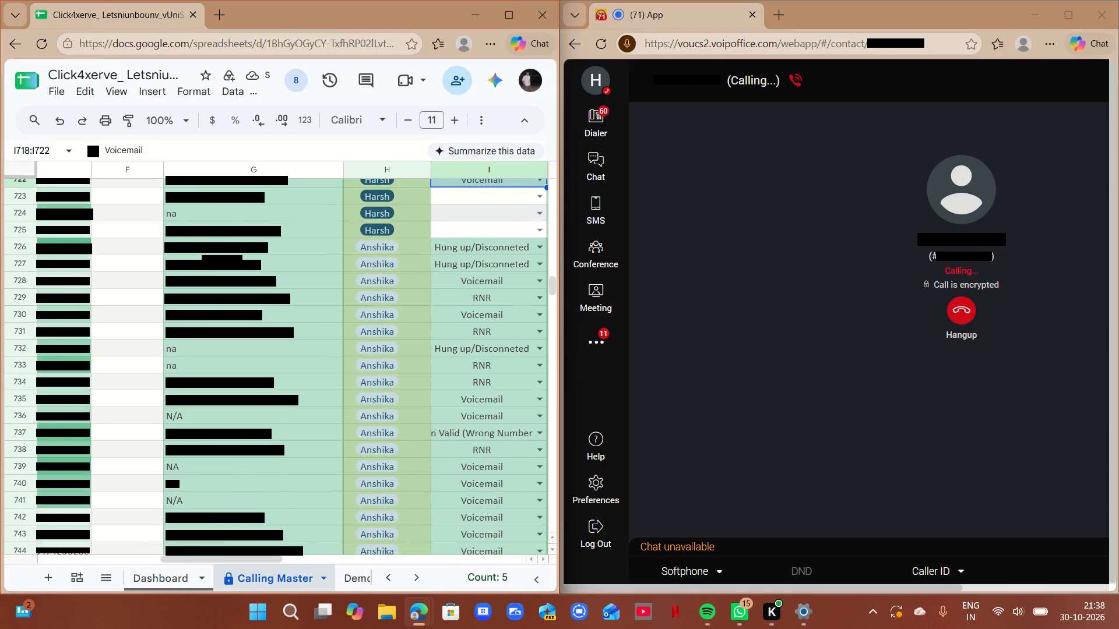
scroll(501, 189, down, 1)
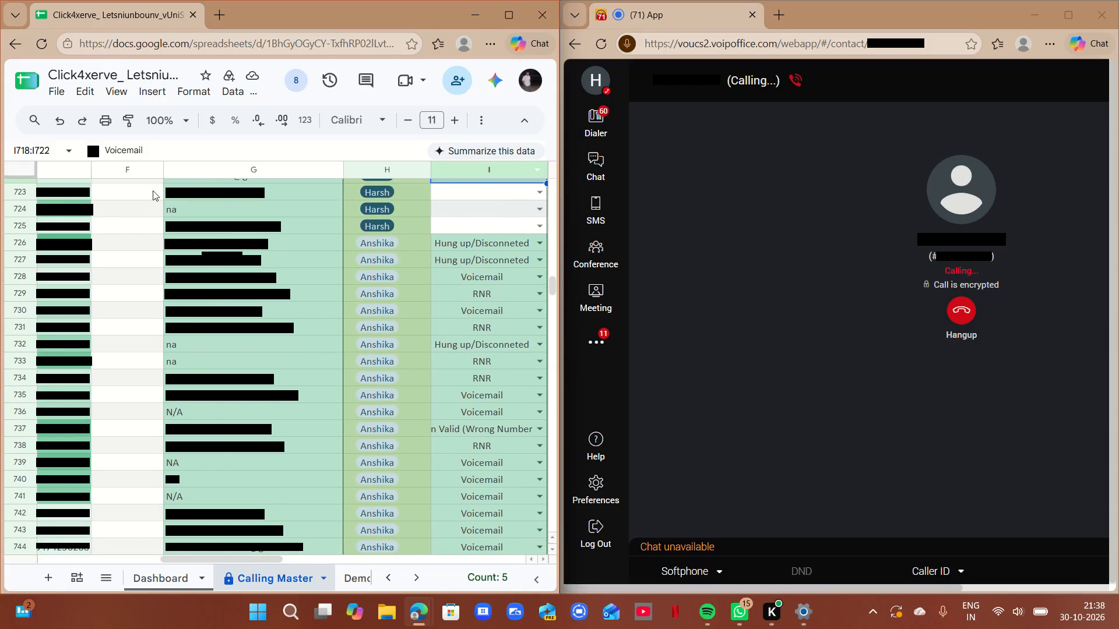
click(77, 192)
key(ctrl+c)
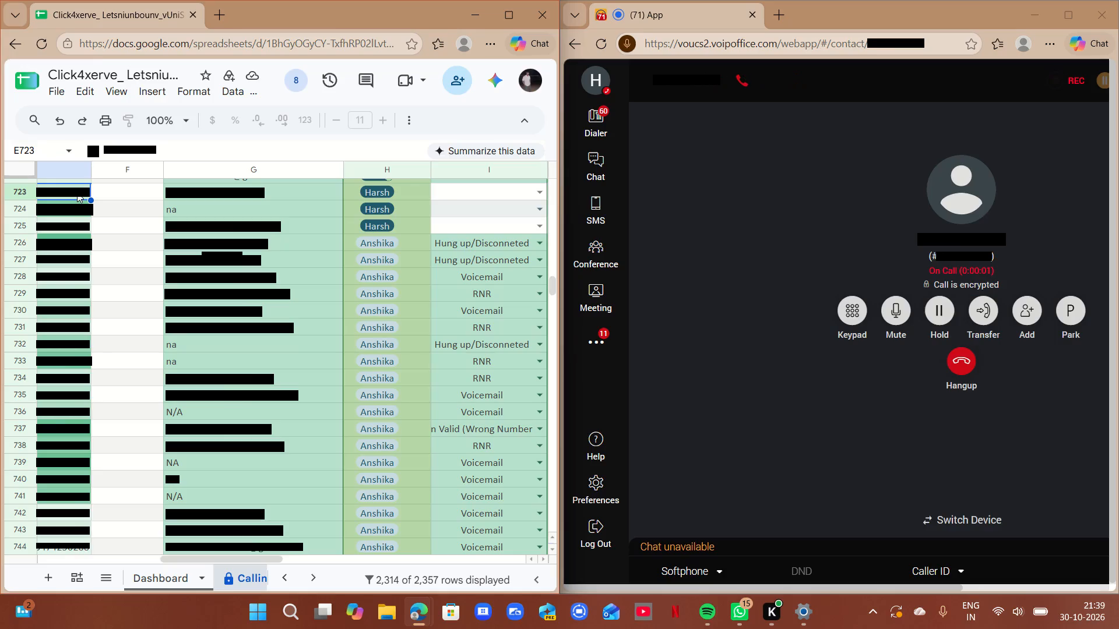
click(951, 369)
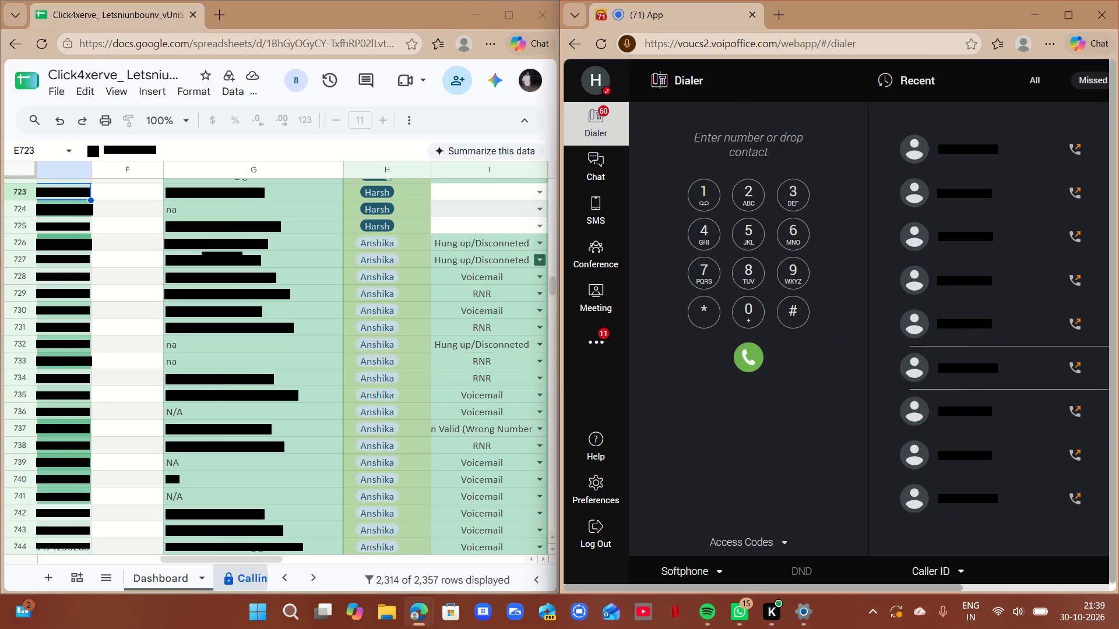
click(694, 129)
key(ctrl+v)
key(Return)
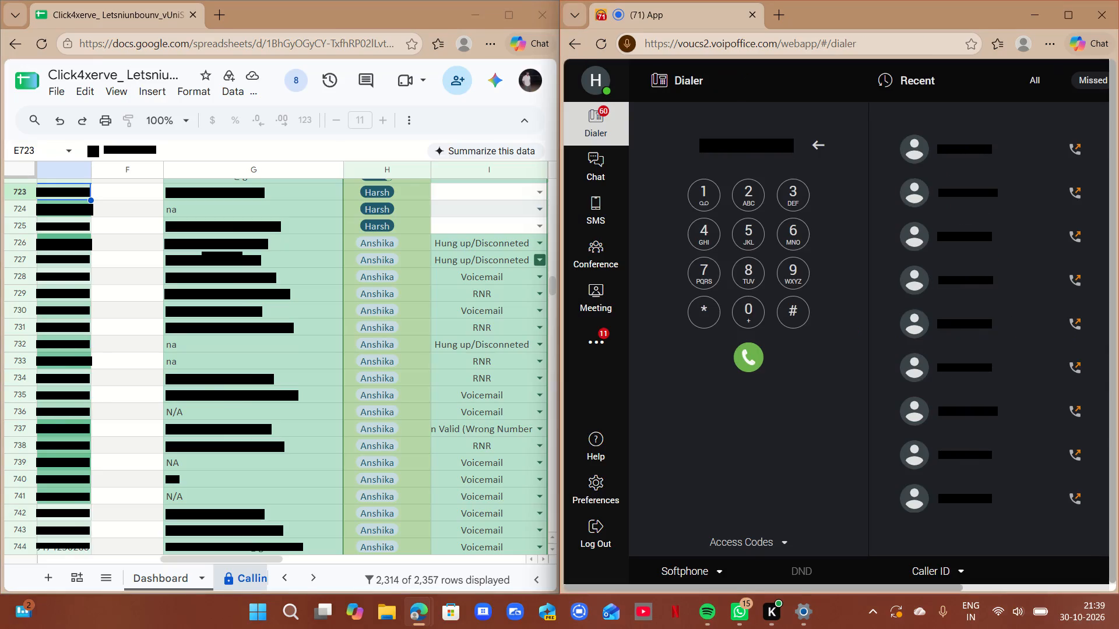
Copy the row 724 lead's phone number from cell E724, hang up the row 723 call and dial the copied number.
click(78, 211)
key(ctrl+c)
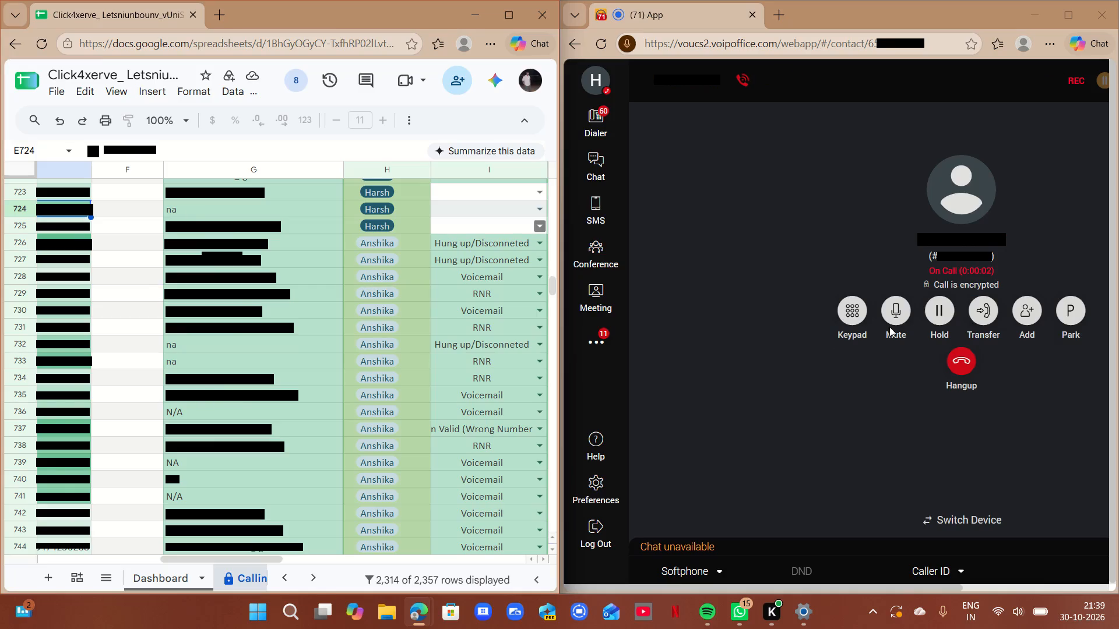
click(955, 351)
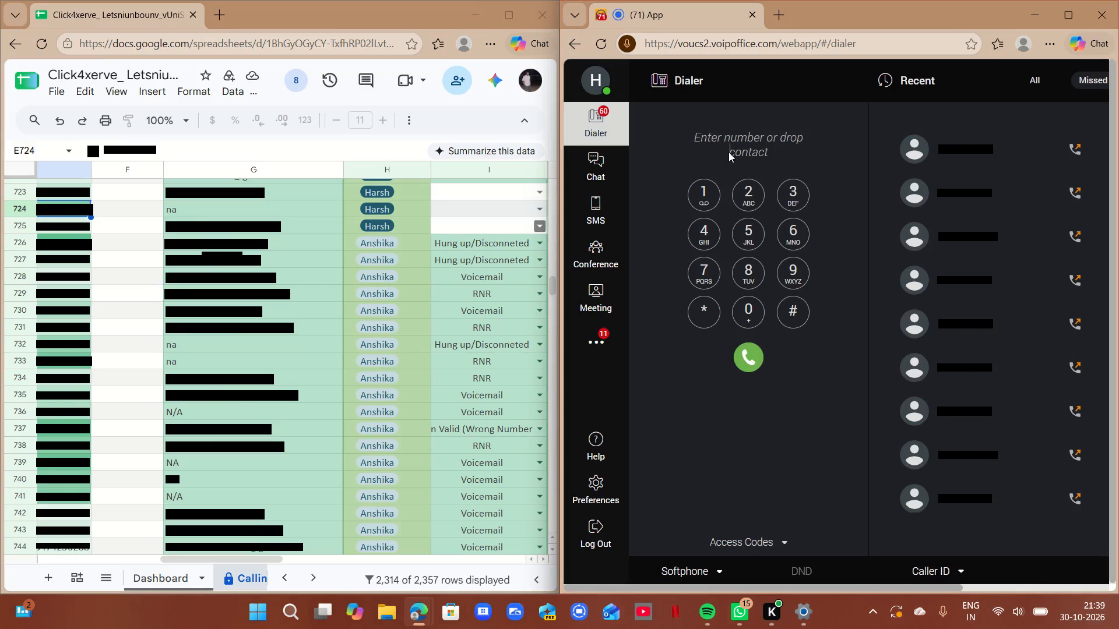
click(729, 152)
key(ctrl+v)
key(Return)
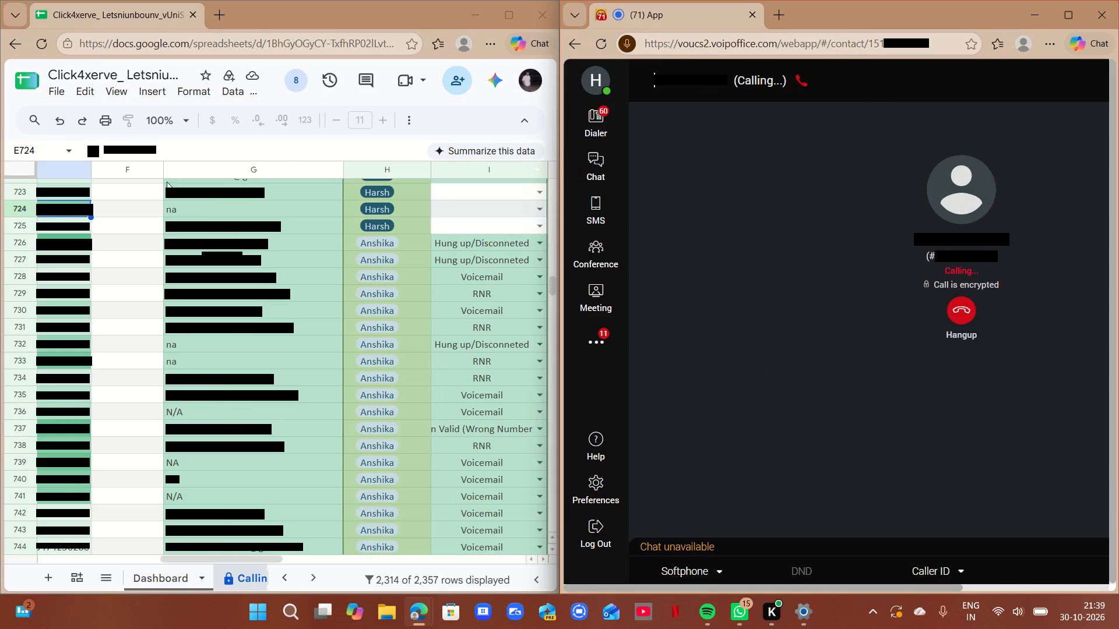
Copy the row 725 lead's phone number from cell E725 of the Calling Master sheet.
click(65, 234)
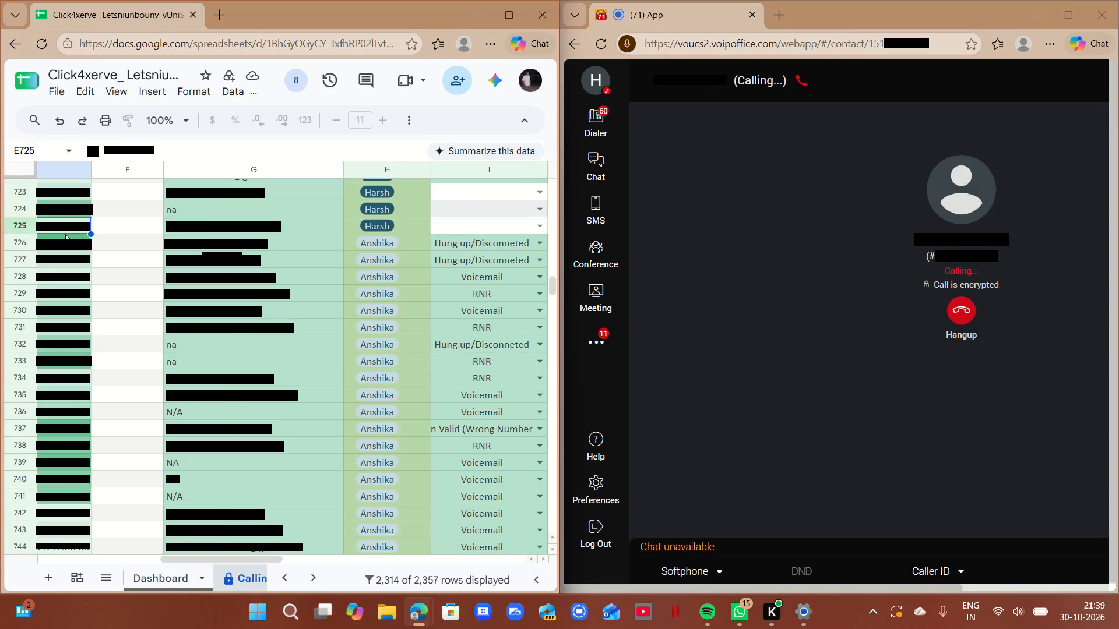
key(ctrl+c)
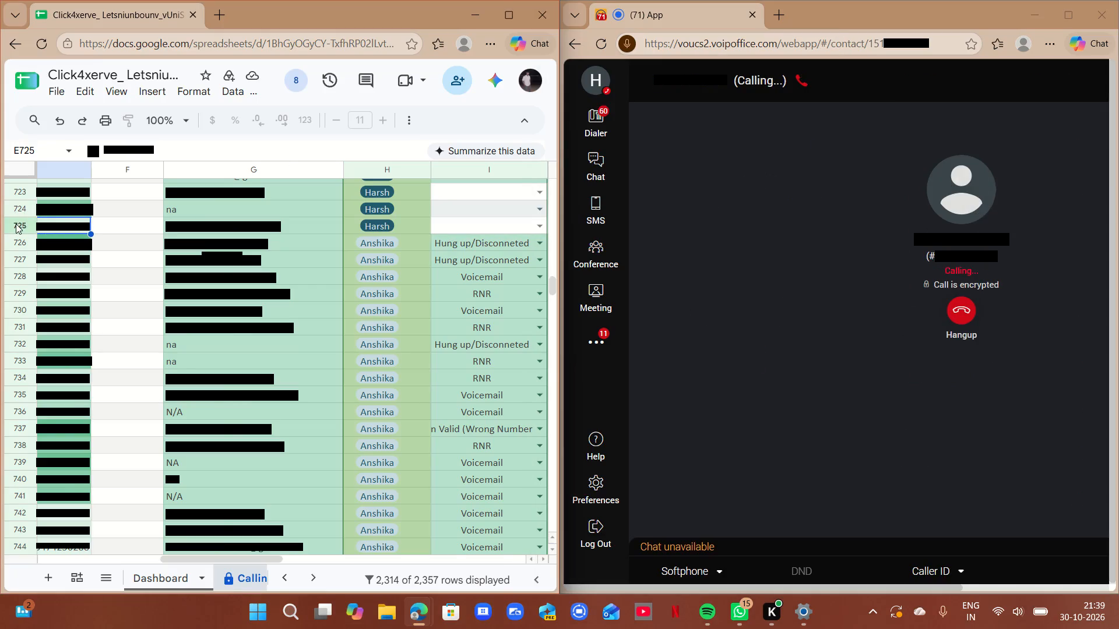
Set the row 725 lead's outcome to Voicemail and fill it upward through I723.
click(16, 224)
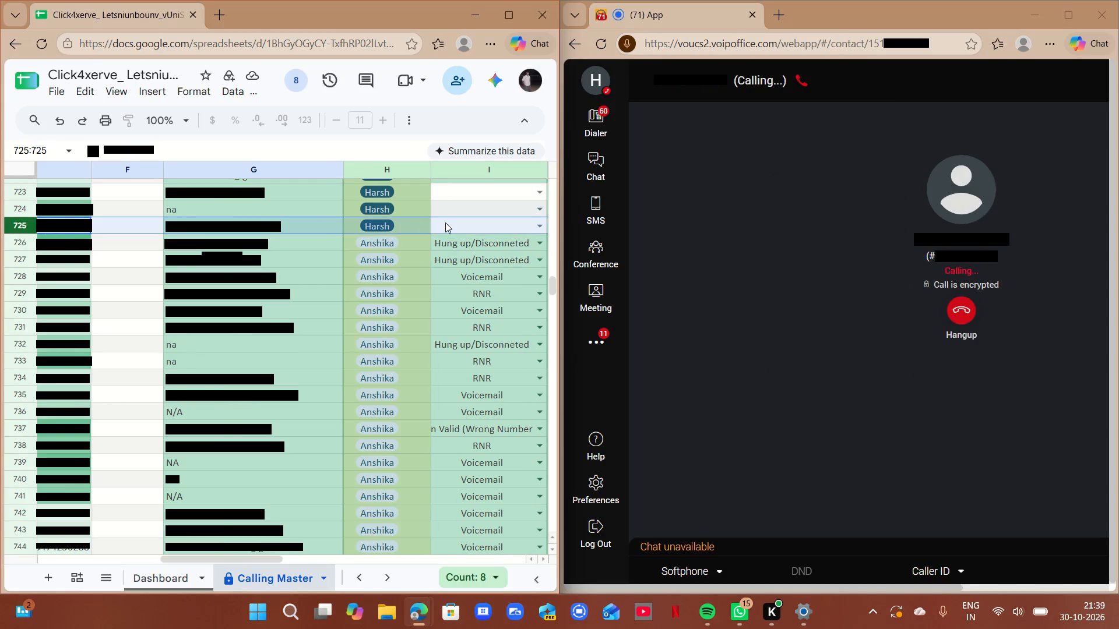
click(445, 222)
key(v)
key(Up)
key(Return)
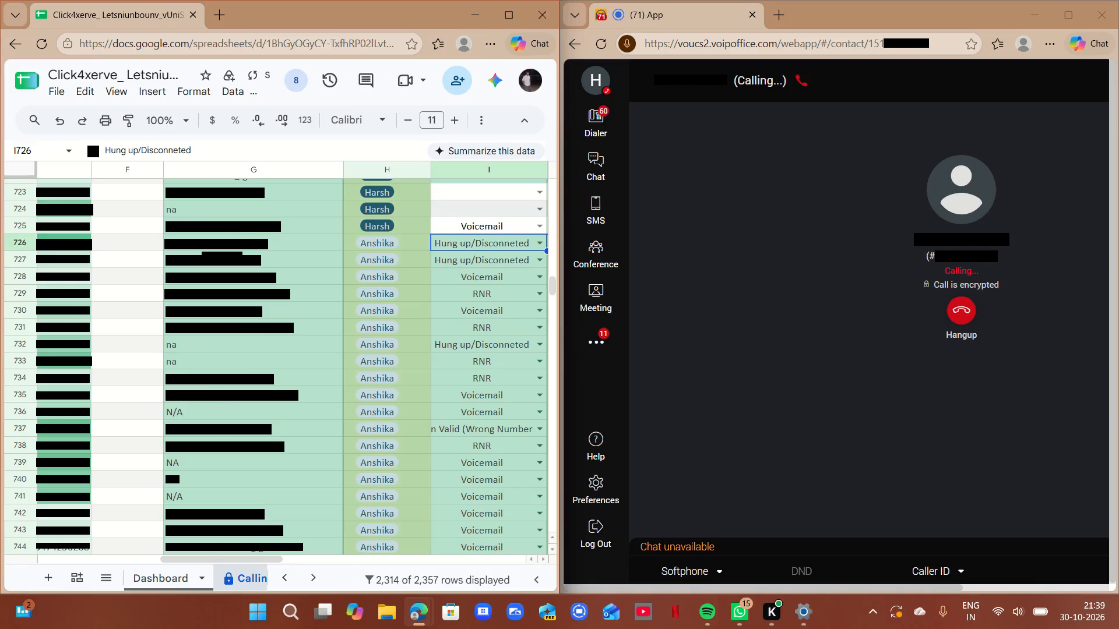
click(458, 221)
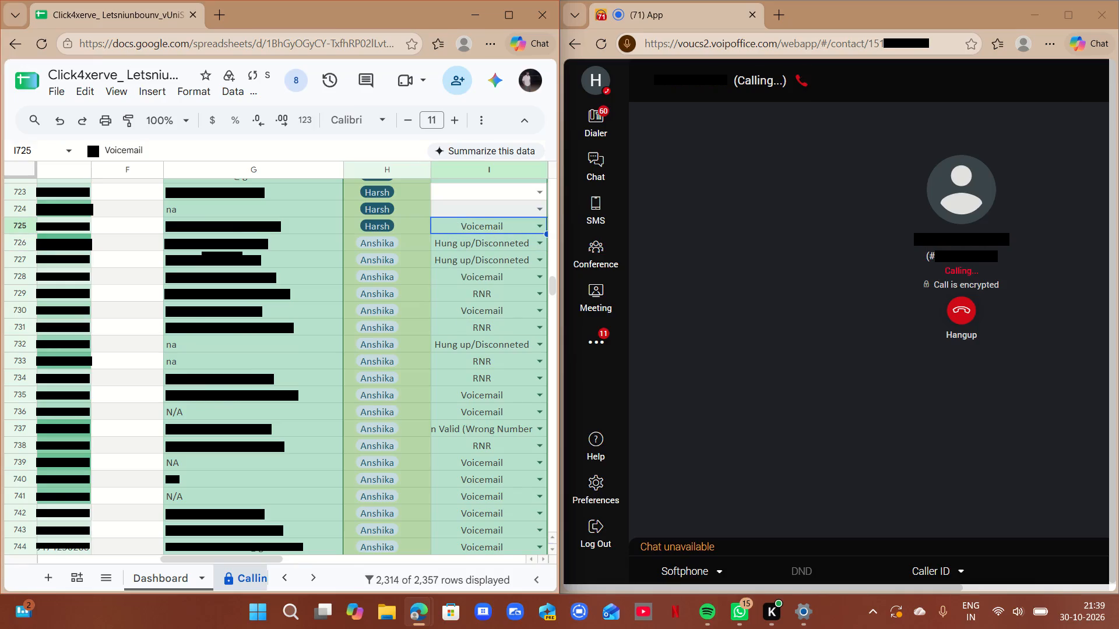
drag(546, 234, 535, 189)
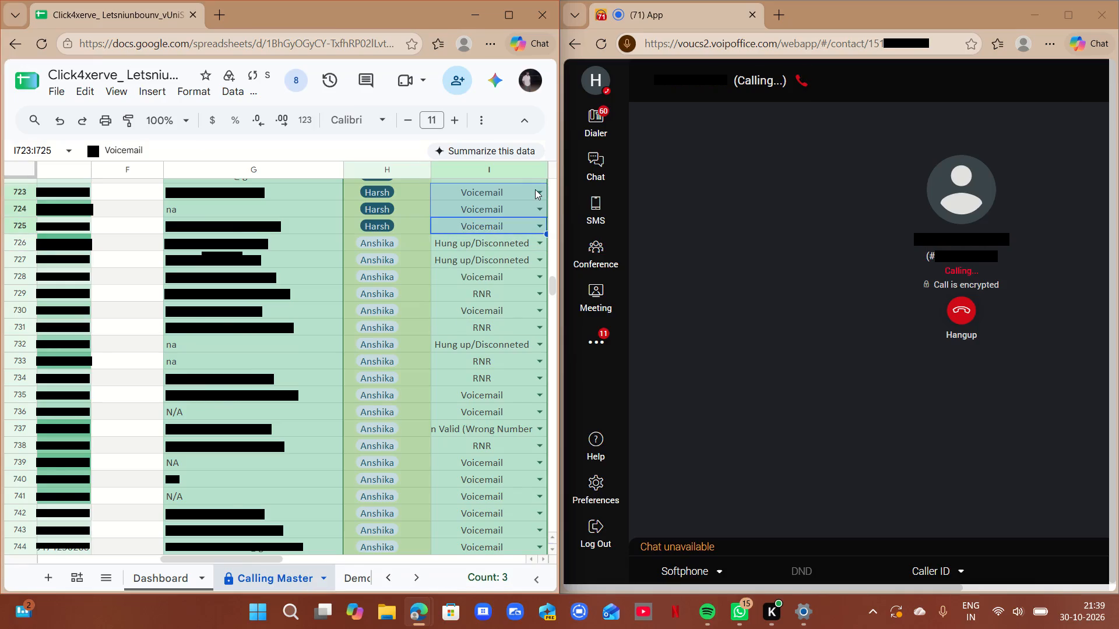
Look through the Calling Master rows below 725 for the next block of leads assigned to Harsh.
scroll(535, 189, down, 10)
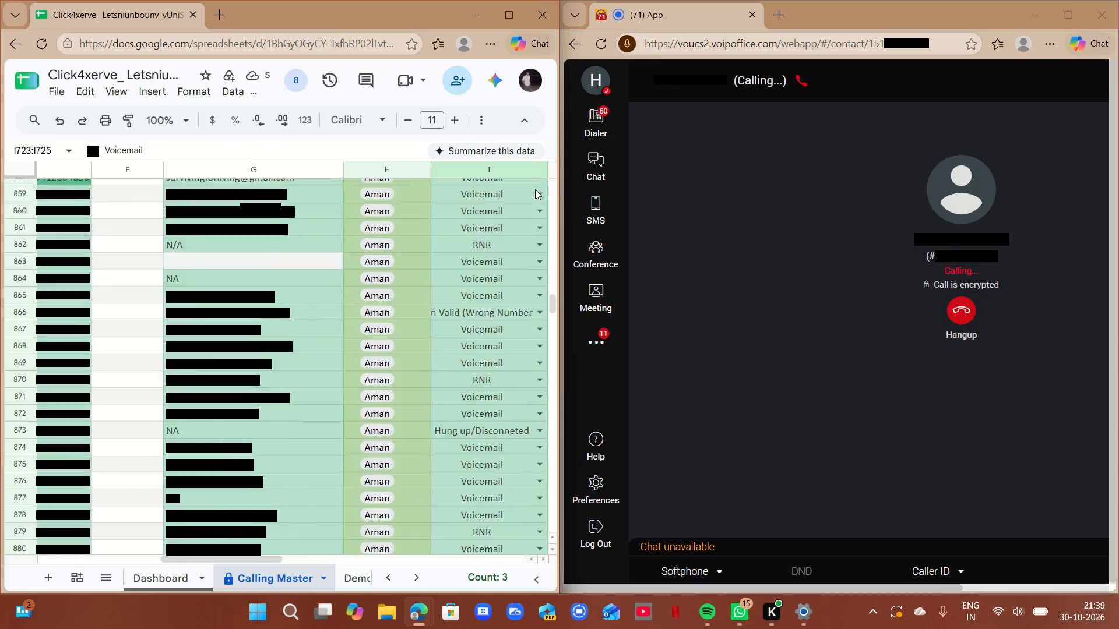
scroll(535, 189, down, 7)
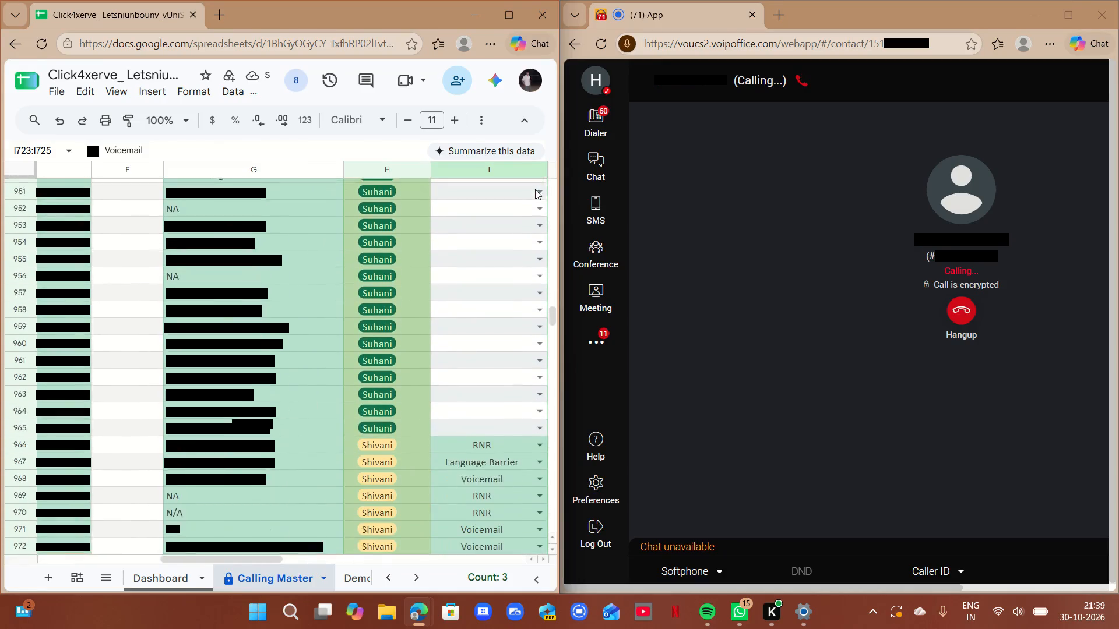
scroll(535, 189, down, 6)
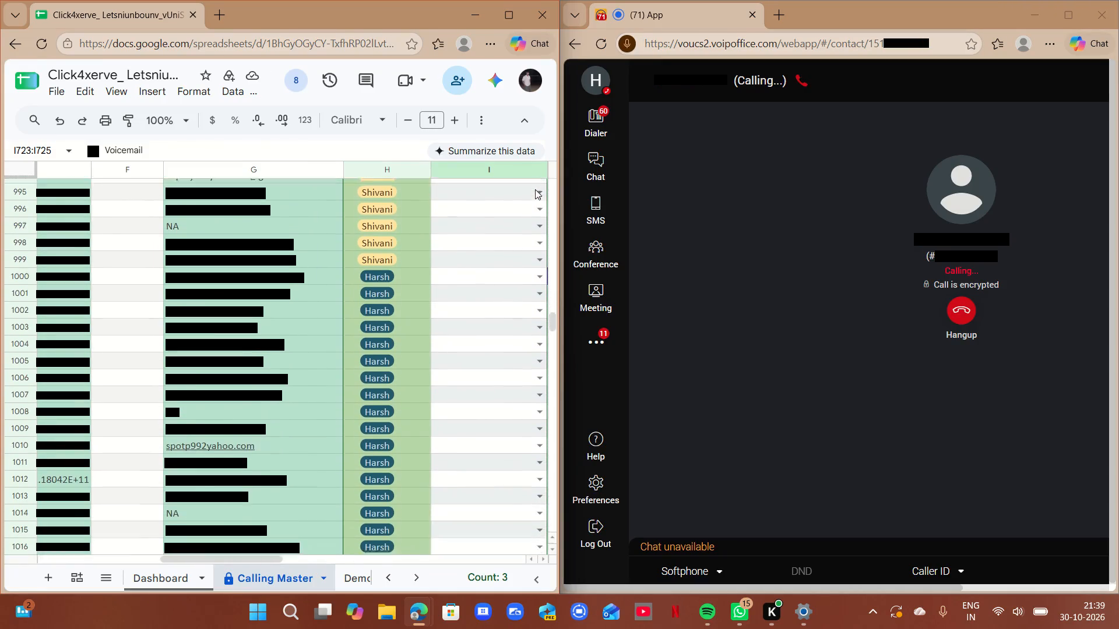
scroll(535, 189, down, 1)
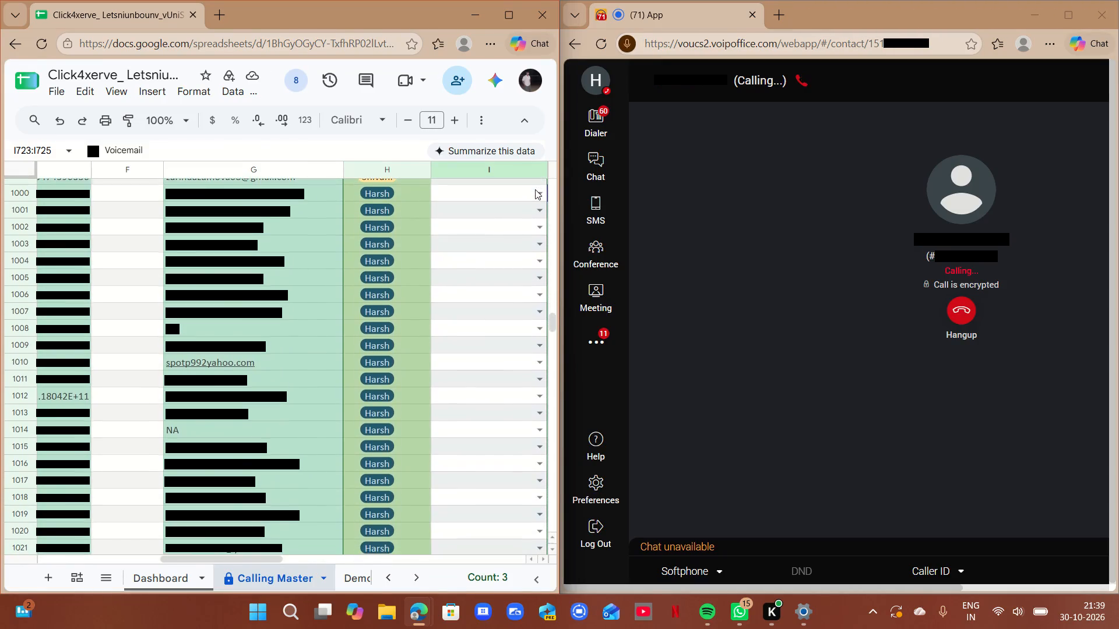
scroll(535, 189, down, 1)
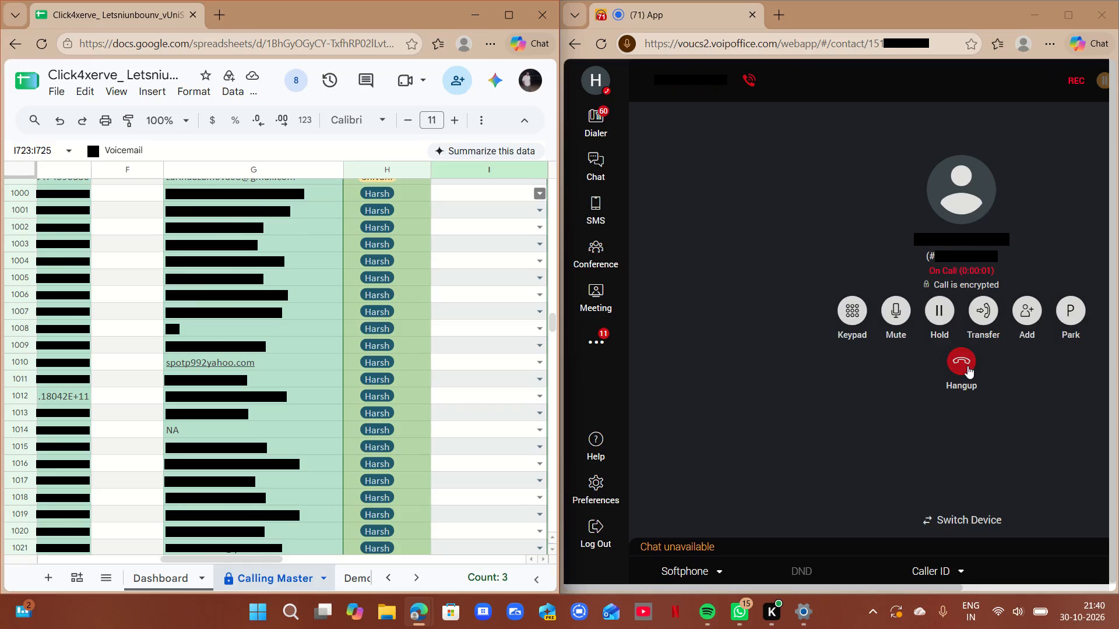
Hang up the row 724 lead's call and dial the row 725 lead's copied phone number in the web dialer.
click(967, 366)
click(712, 147)
key(ctrl+v)
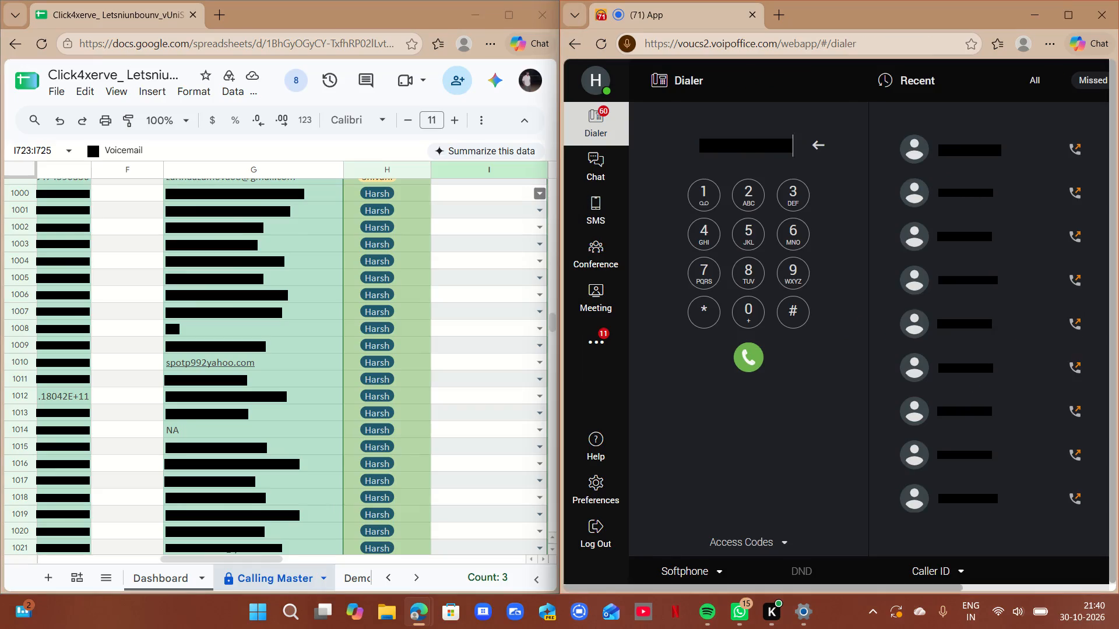
key(Return)
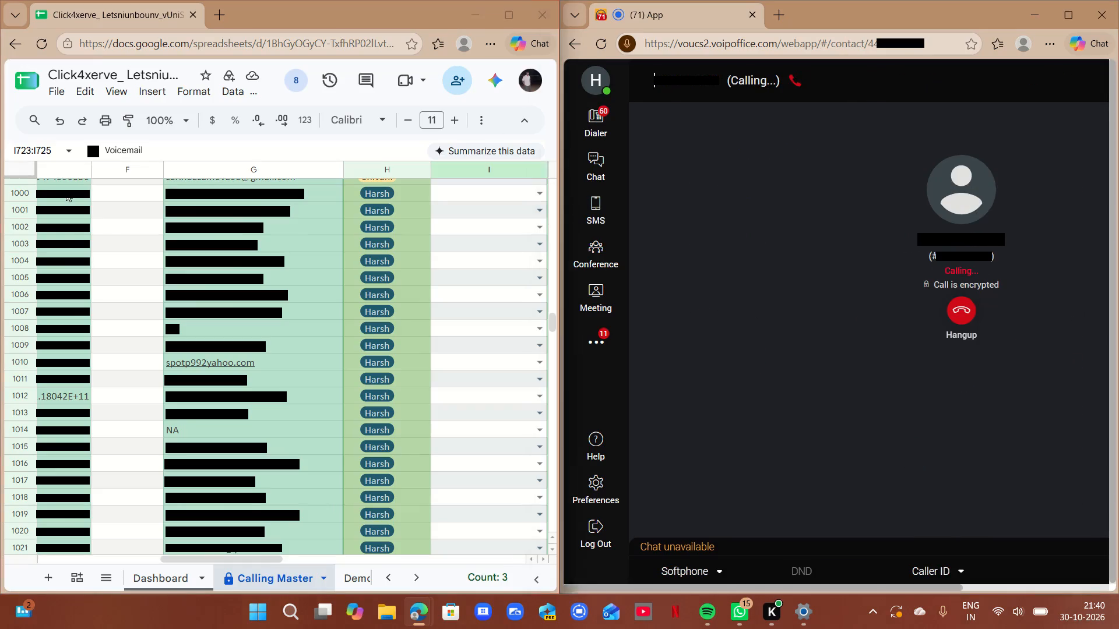
Copy the row 1000 lead's phone number from cell E1000 of the Calling Master sheet.
click(66, 191)
key(ctrl+c)
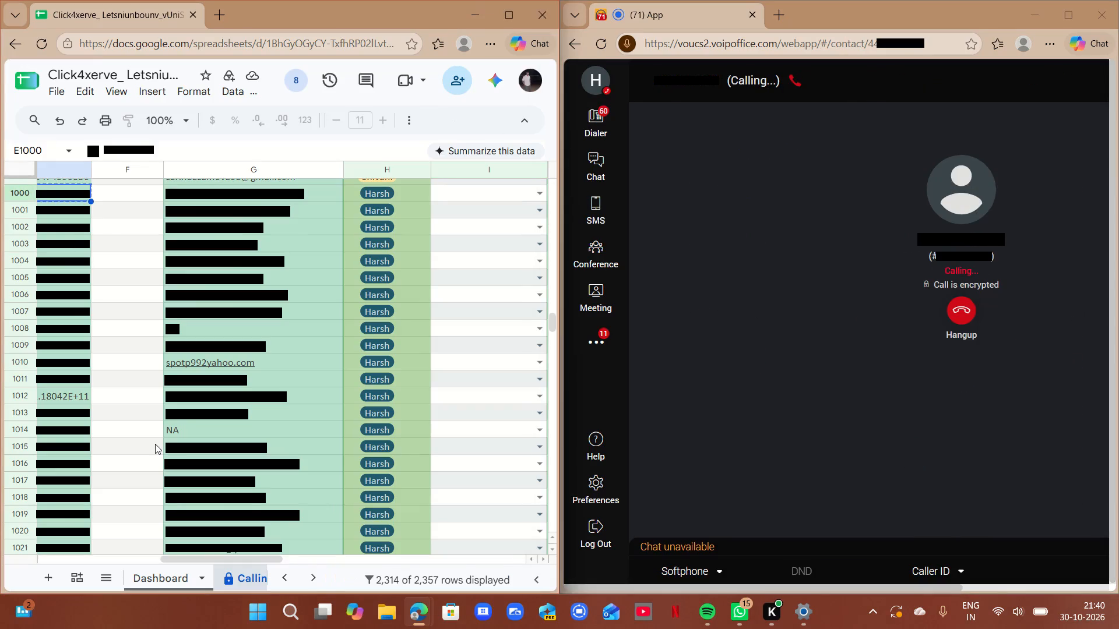
Check the calling figures on the Dashboard sheet and the most recent entries on the Demosheet.
click(161, 570)
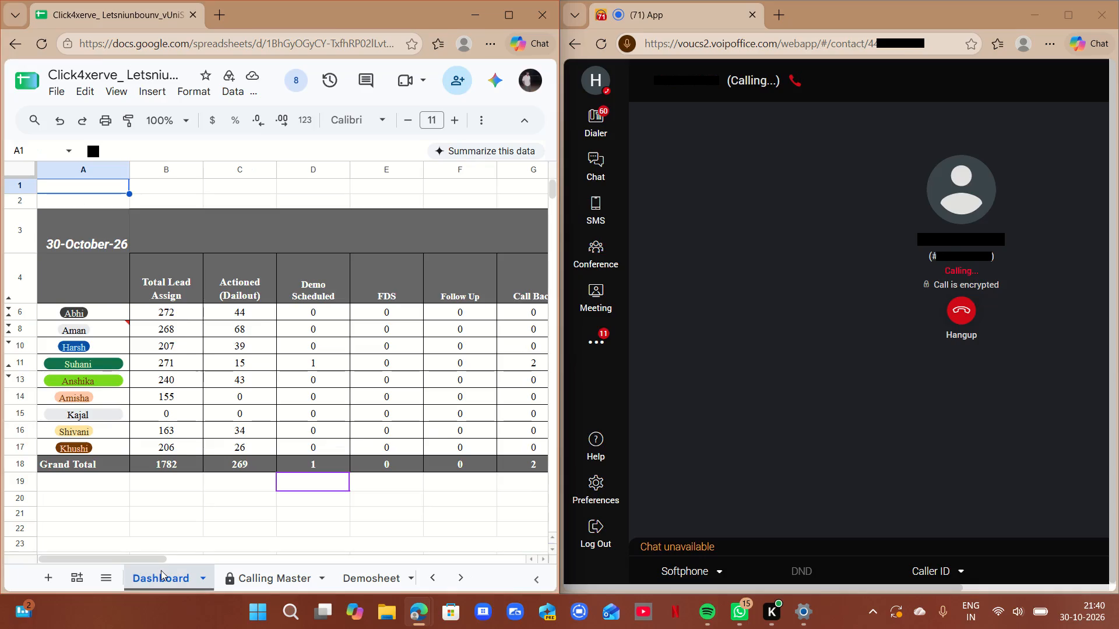
click(360, 572)
scroll(347, 389, left, 7)
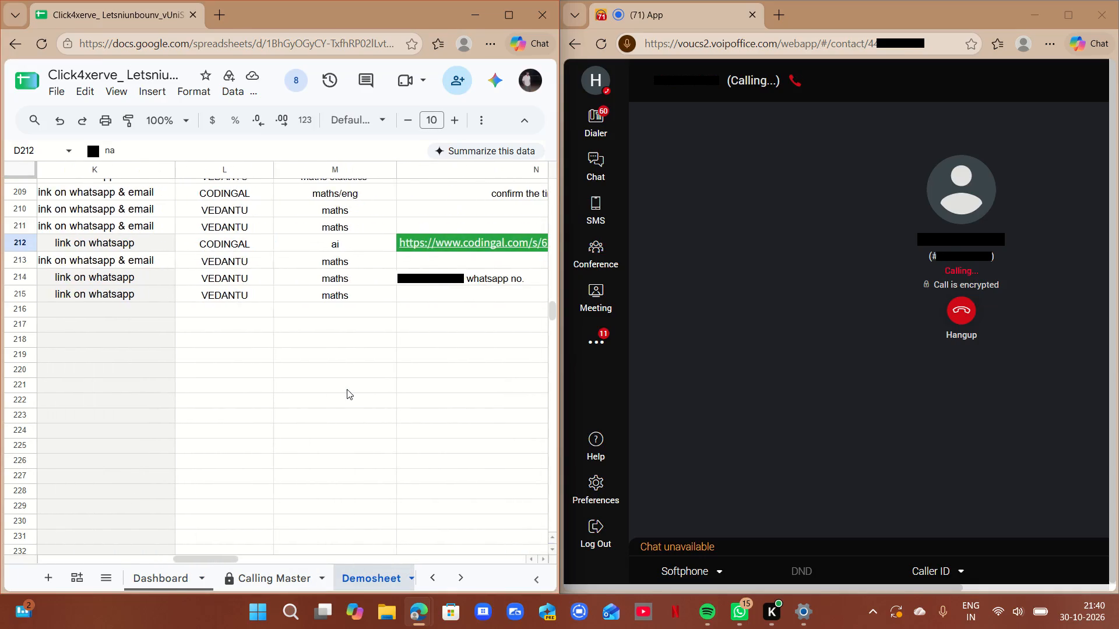
scroll(347, 389, left, 1)
scroll(347, 389, right, 7)
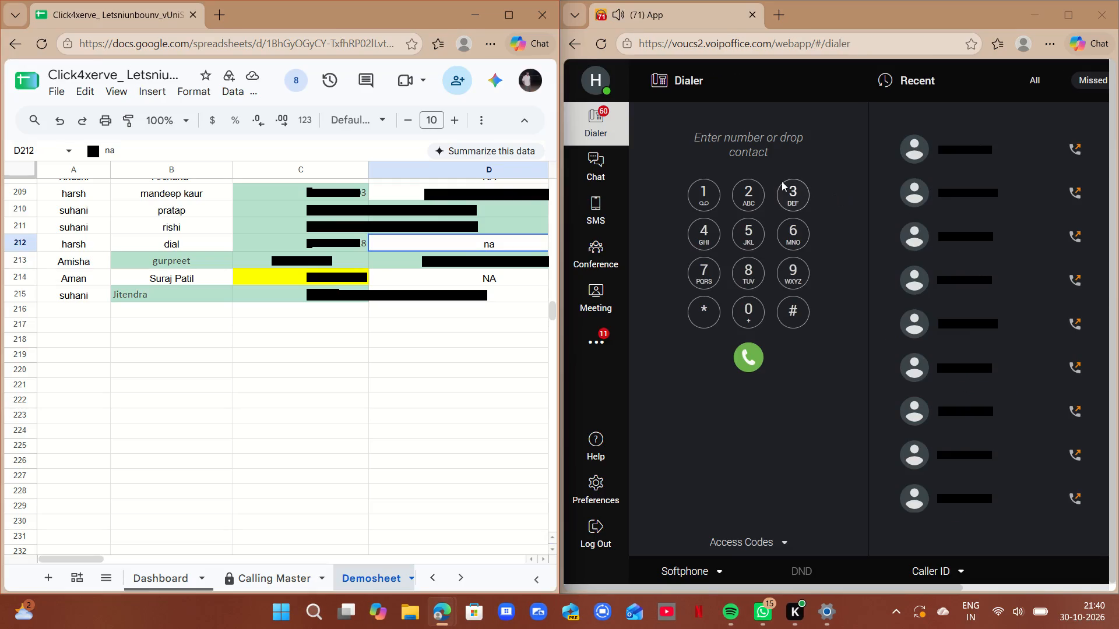
Dial the row 1000 lead's copied phone number in the web dialer.
click(782, 181)
key(ctrl+v)
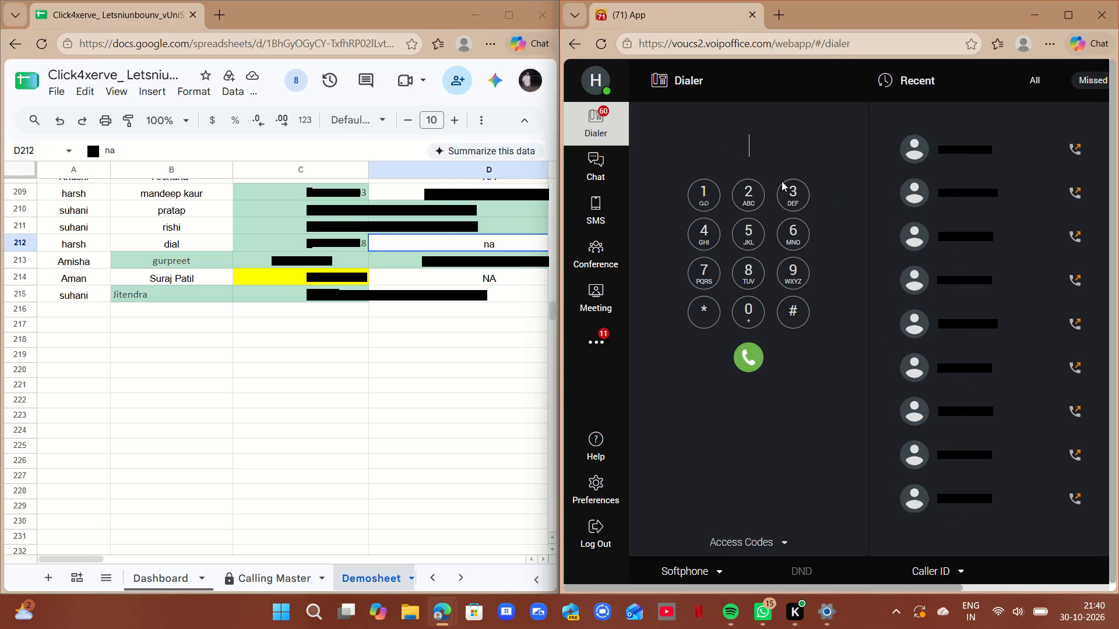
key(Return)
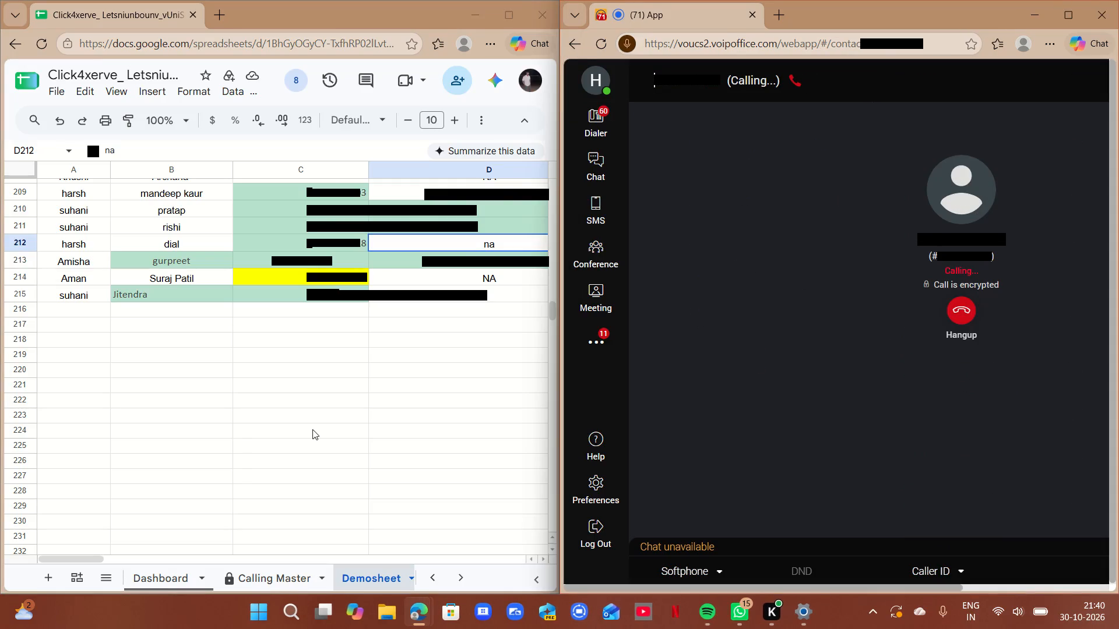
Return to the Calling Master sheet and copy the row 1001 lead's phone number from cell E1001.
click(257, 585)
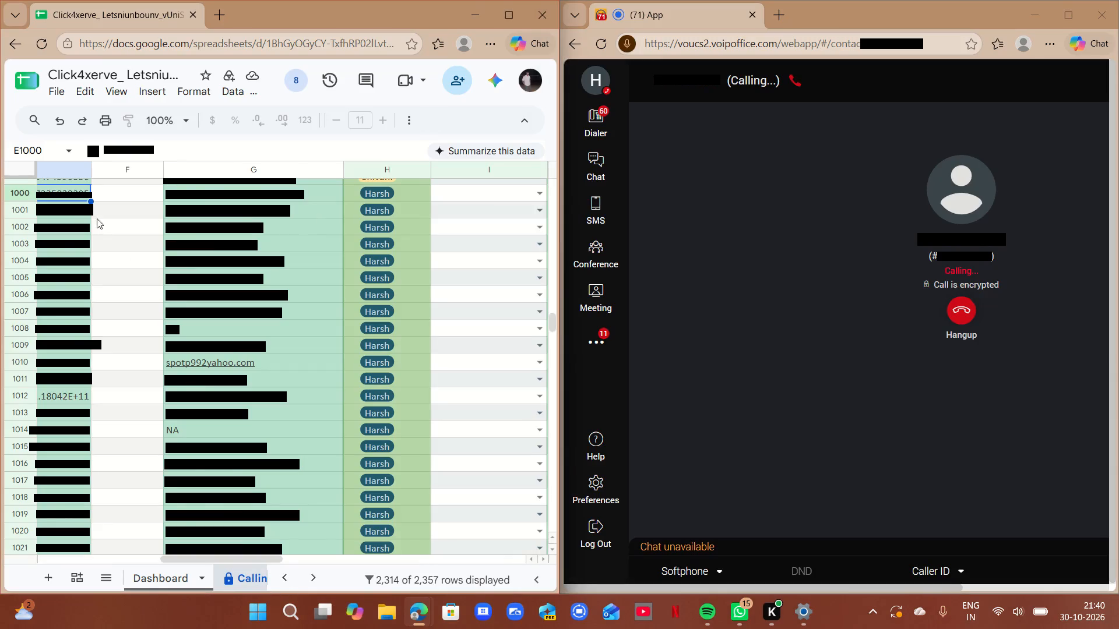
click(83, 207)
key(ctrl+c)
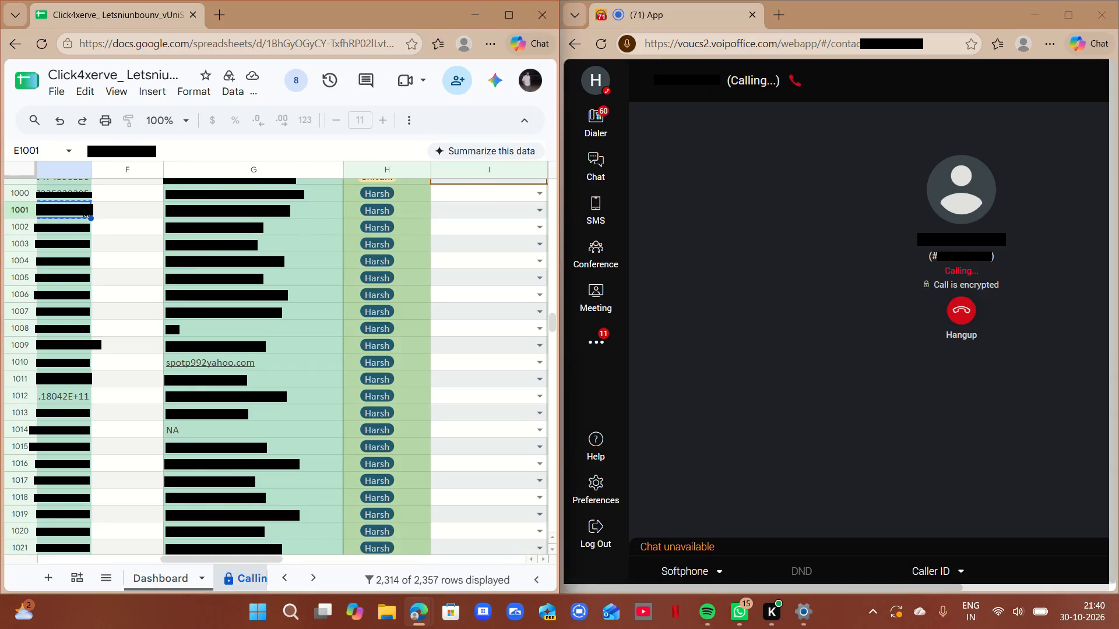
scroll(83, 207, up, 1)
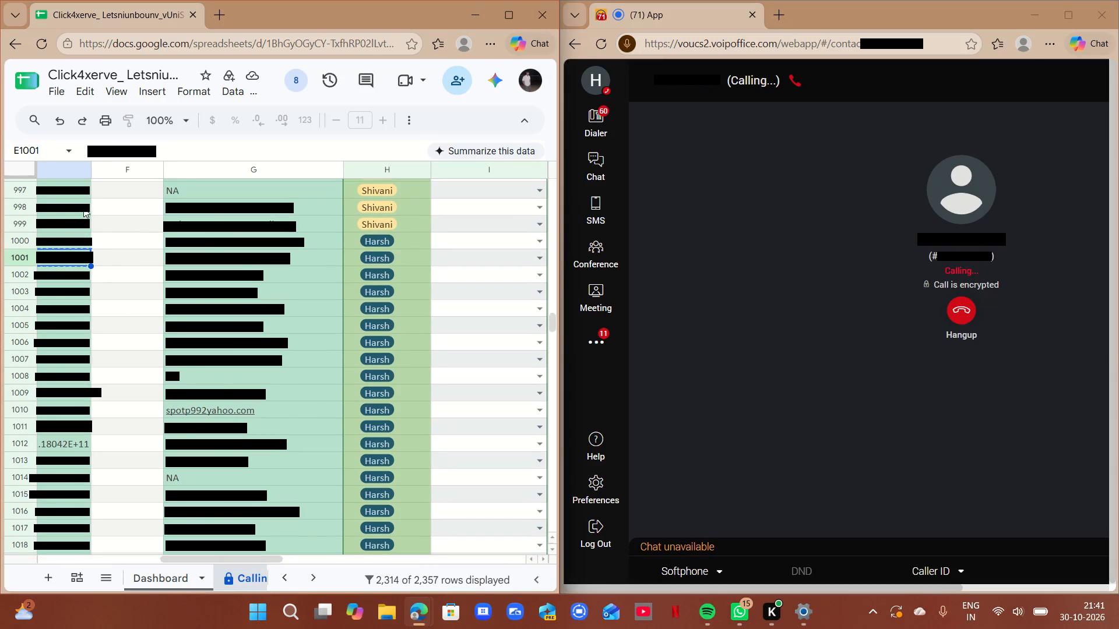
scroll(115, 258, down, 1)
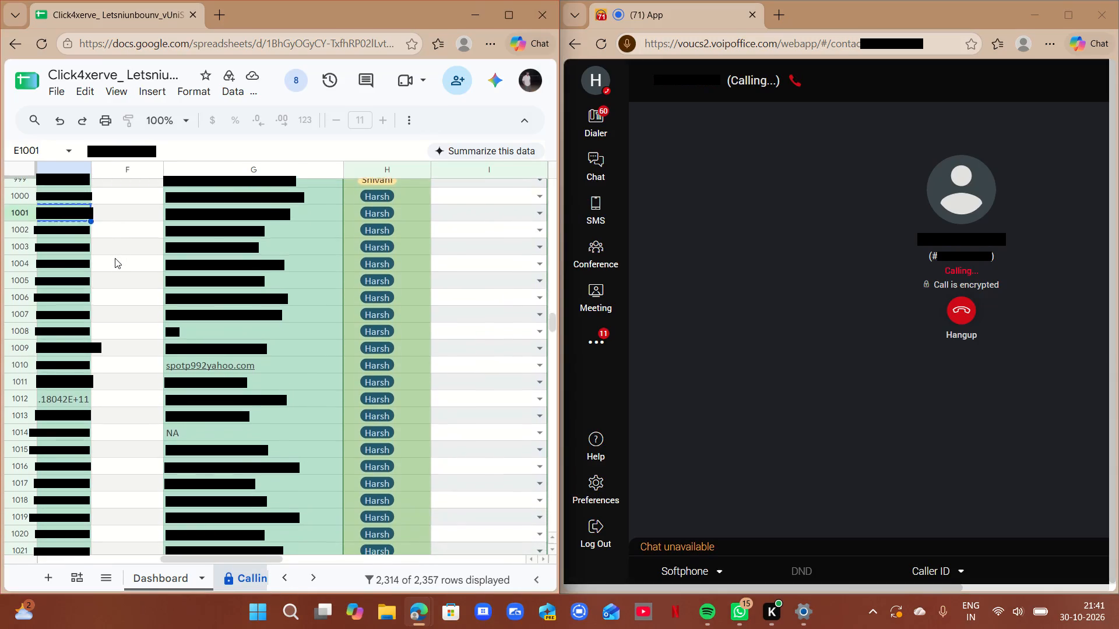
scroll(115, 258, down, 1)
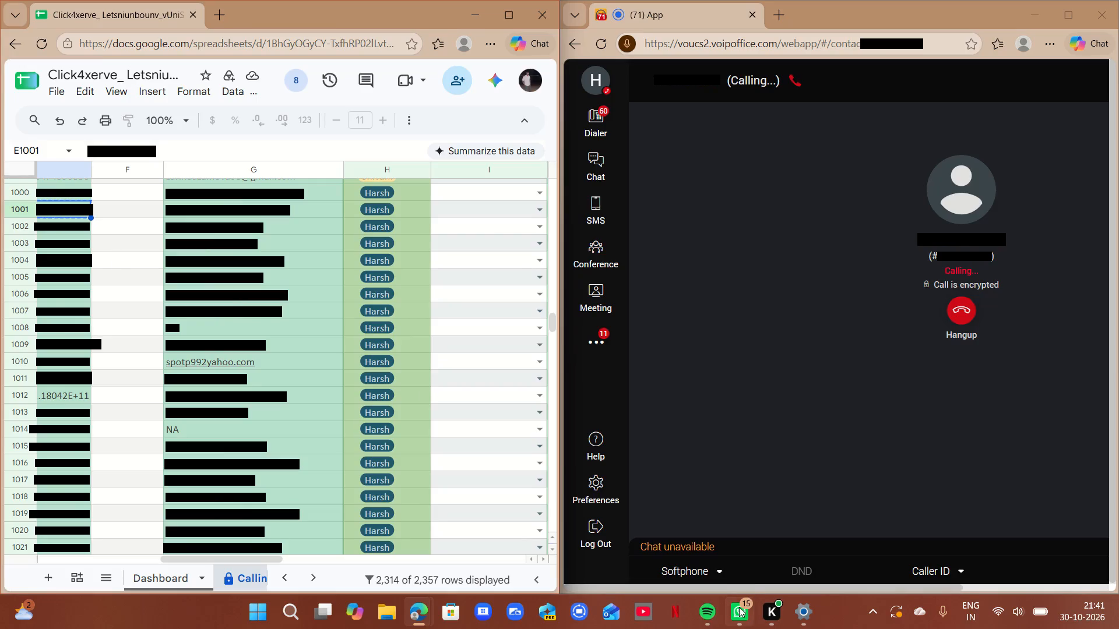
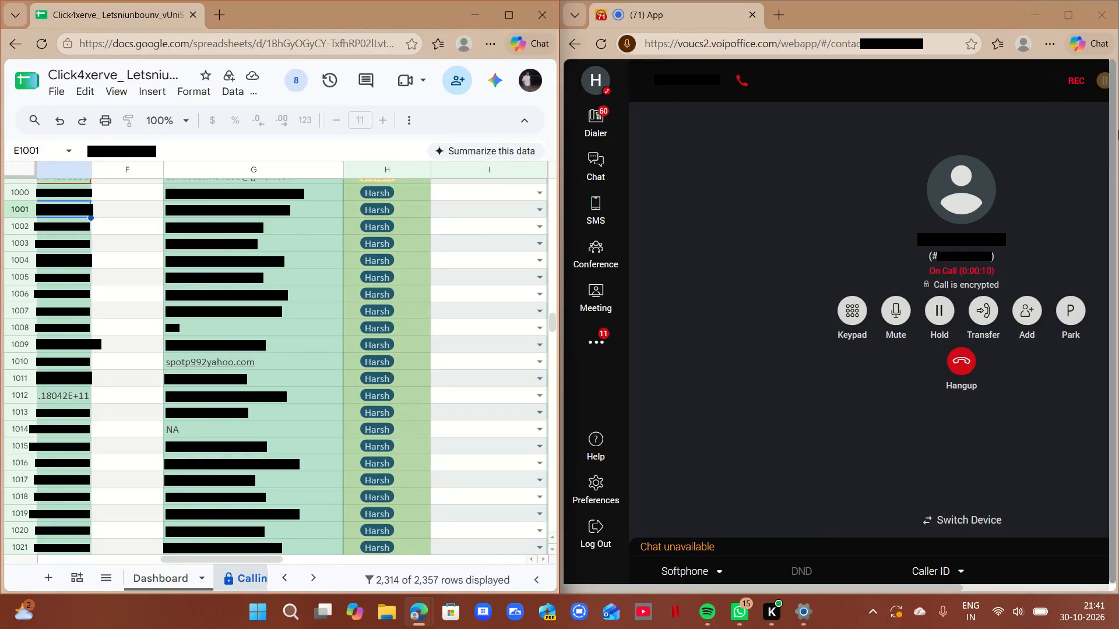
Dial the row 1001 lead's copied phone number in the web dialer.
click(745, 130)
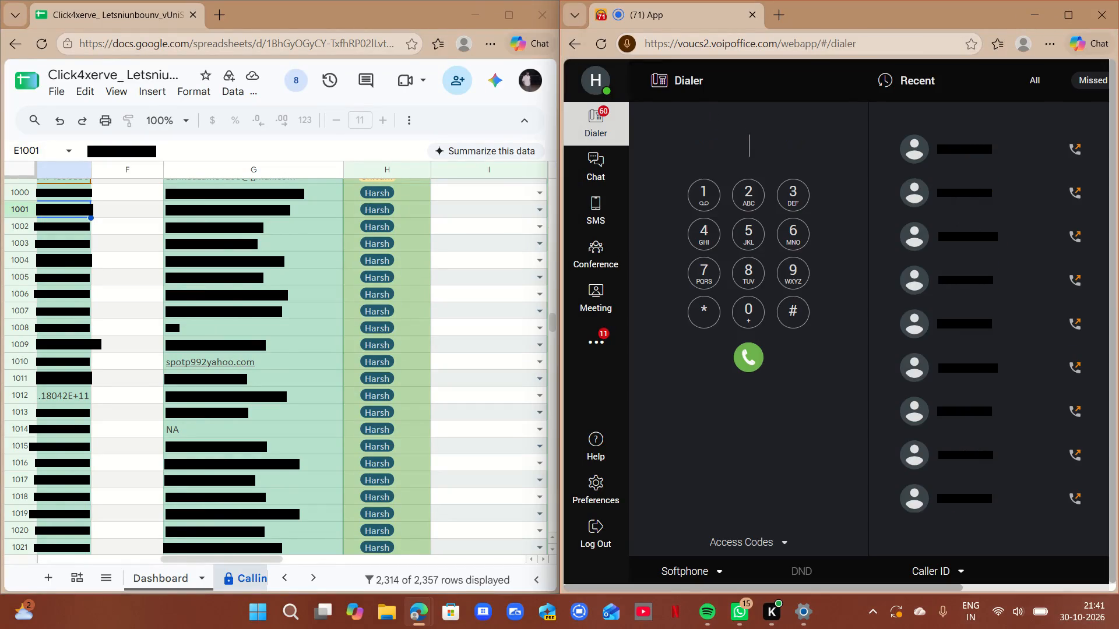
key(ctrl+v)
key(Return)
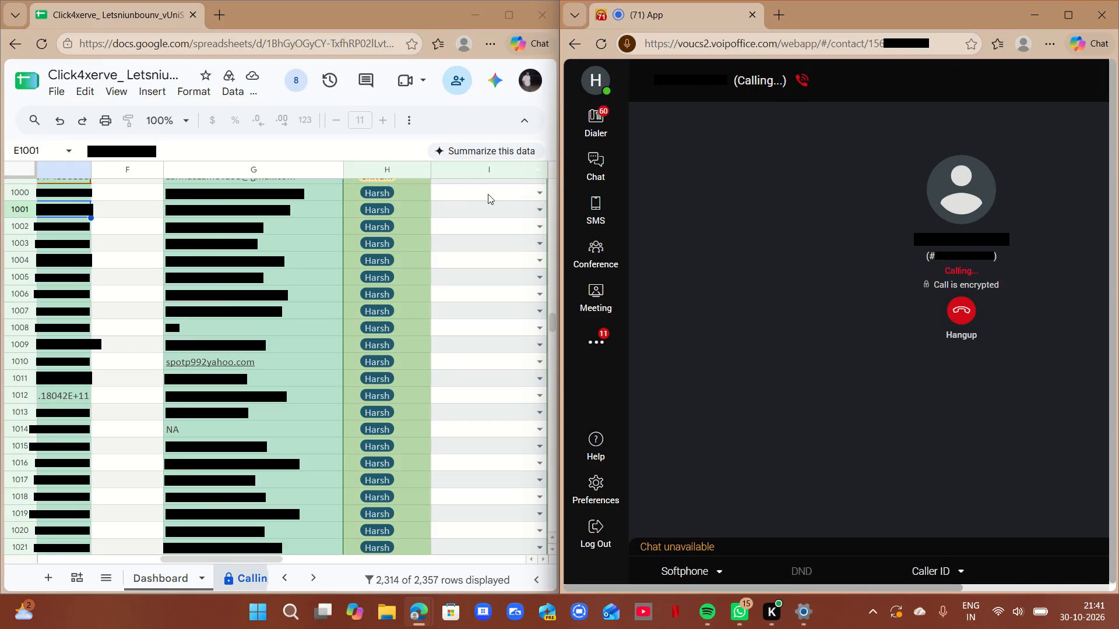
Record the row 1000 lead's call outcome in cell I1000 as Call Back ( With in 7 Days ).
click(477, 192)
key(c)
key(Return)
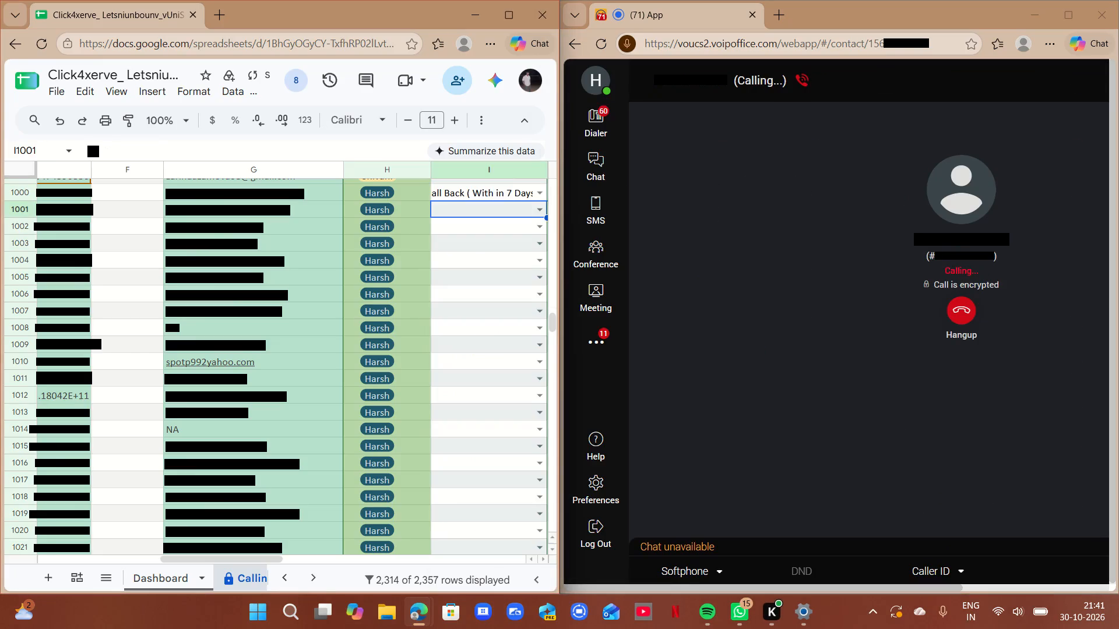
Copy the row 1002 lead's phone number from cell E1002 of the Calling Master sheet.
scroll(477, 192, down, 1)
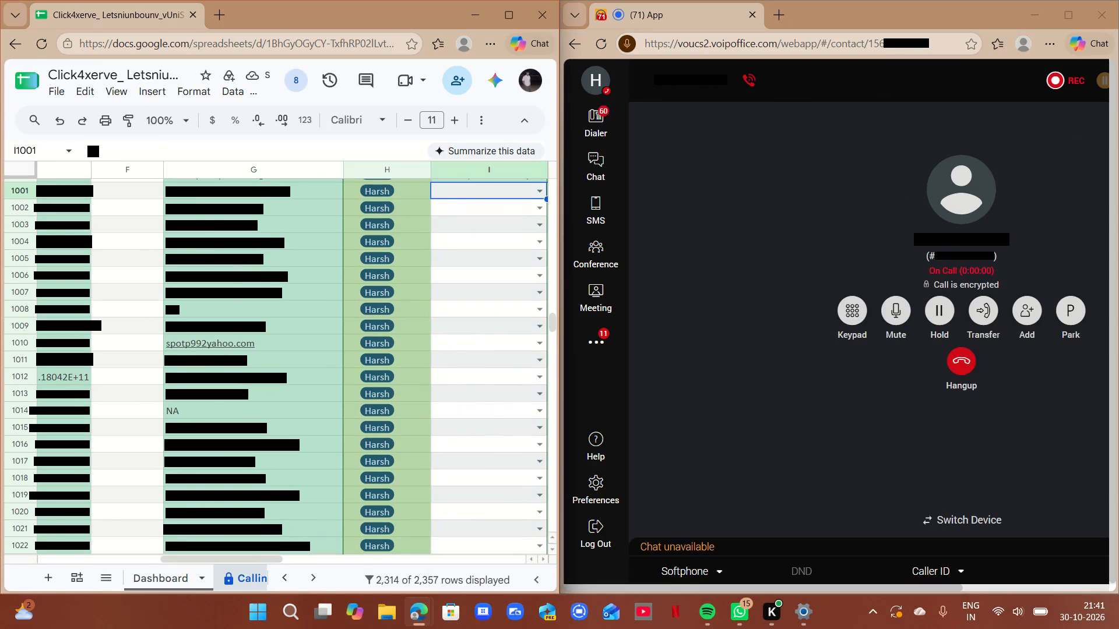
click(65, 205)
key(ctrl+c)
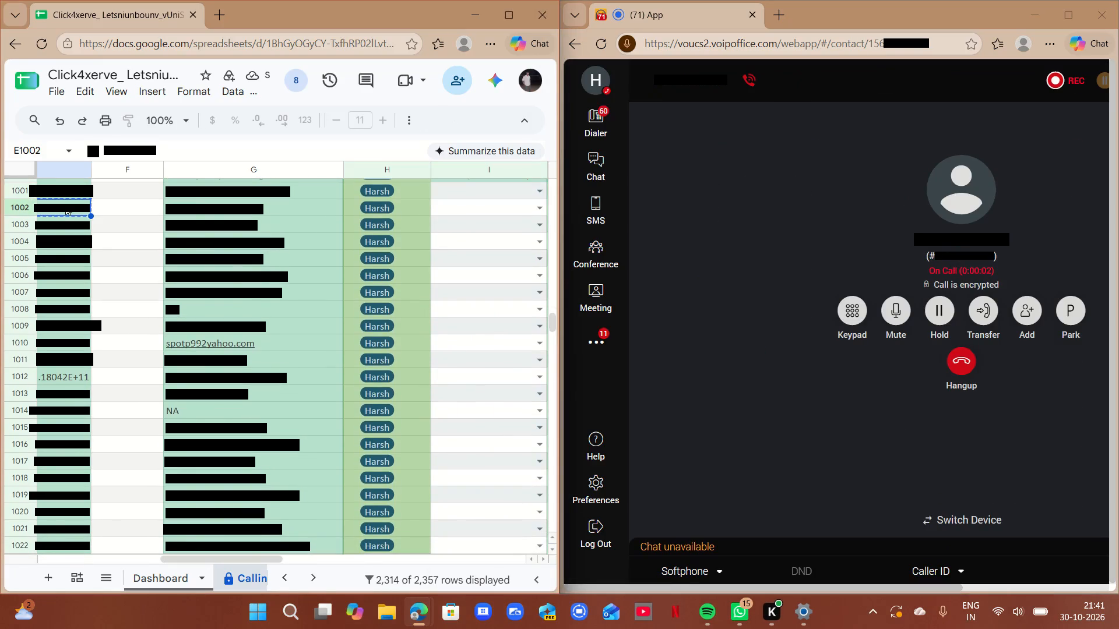
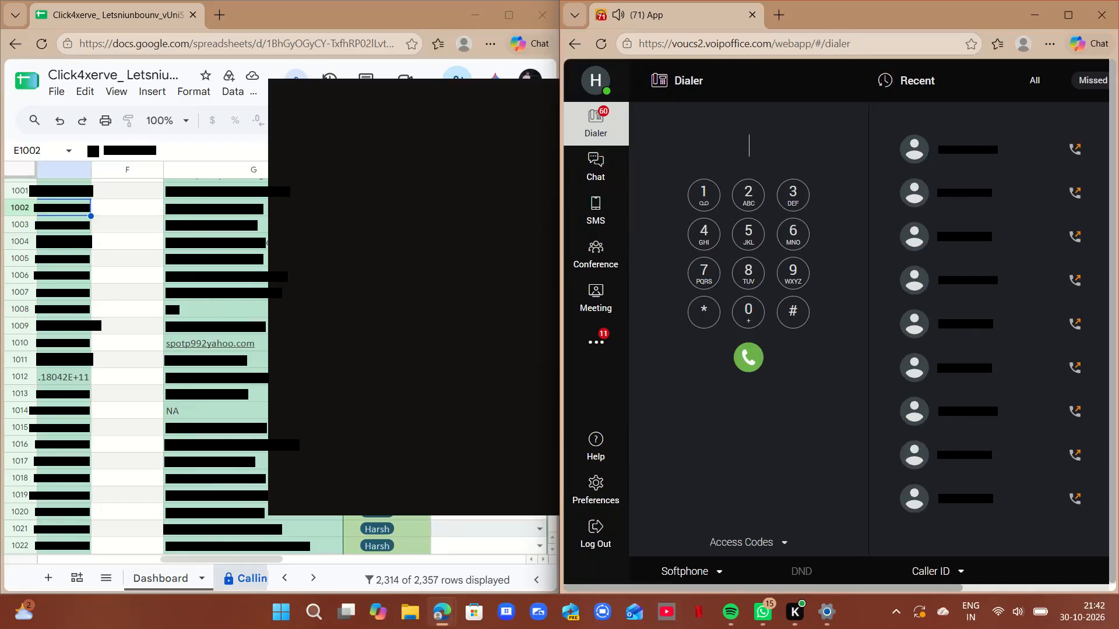
Dial the row 1002 lead's copied phone number in the web dialer.
key(ctrl+v)
key(Return)
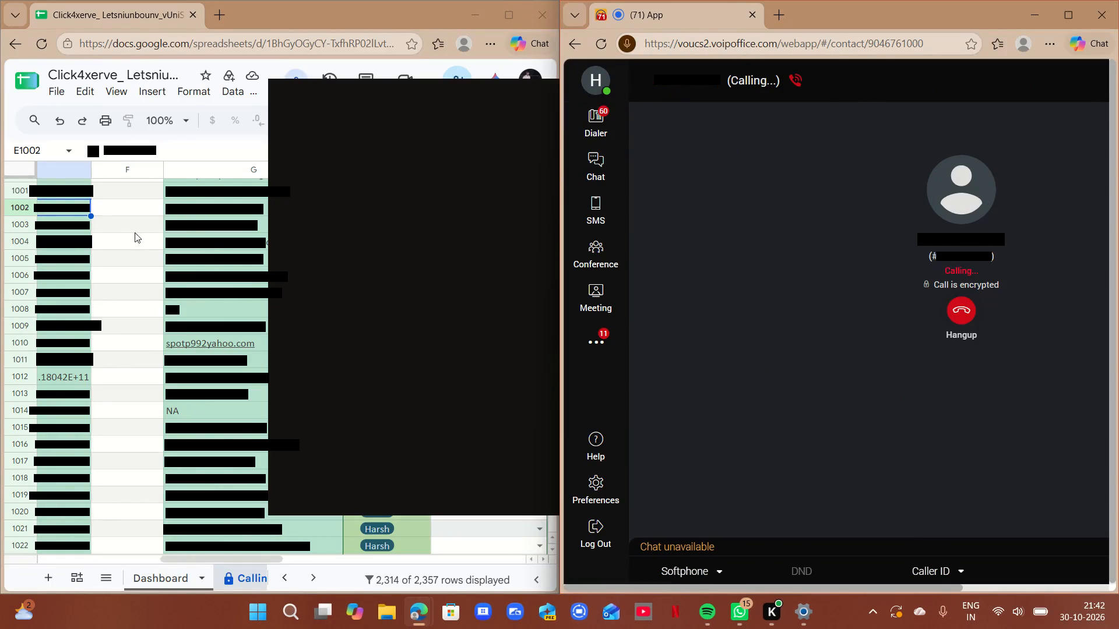
Copy the row 1003 lead's phone number from cell E1003 of the Calling Master sheet.
click(75, 222)
key(ctrl+c)
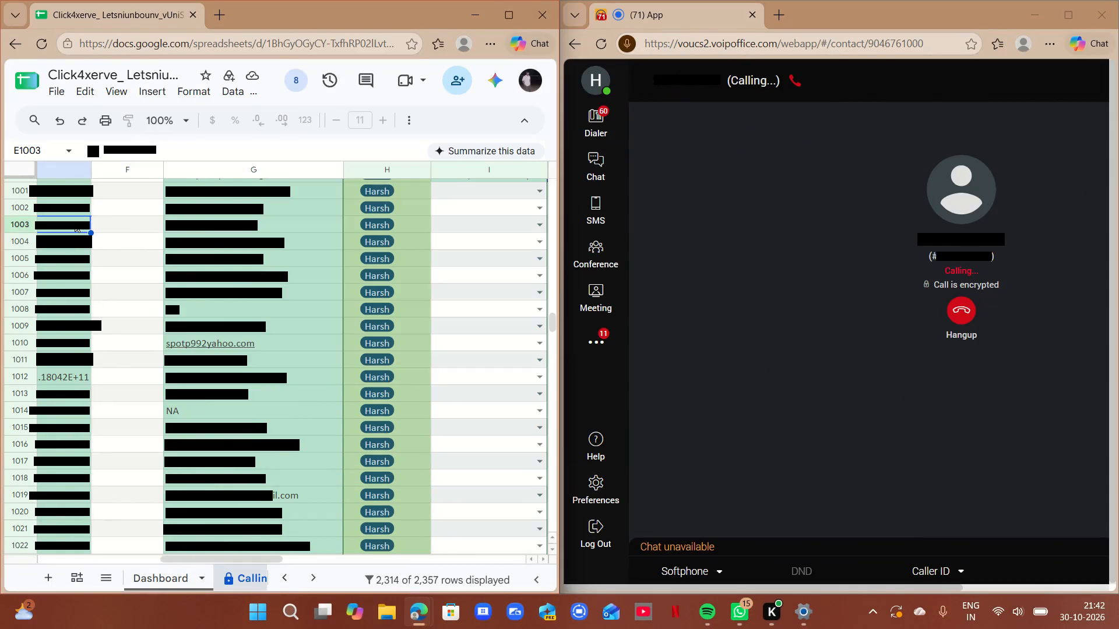
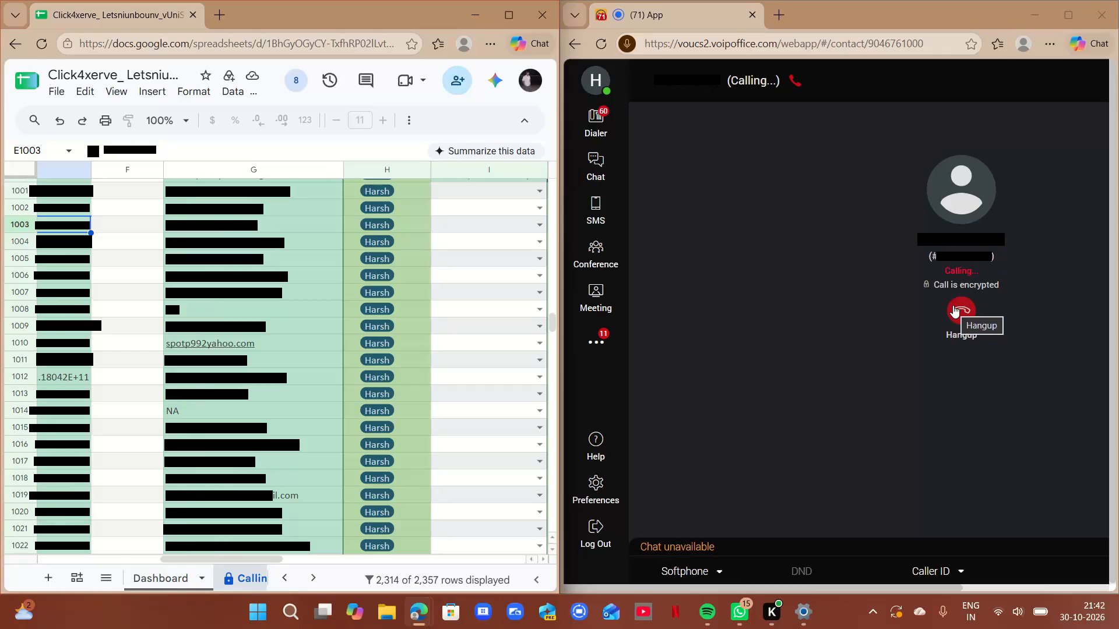
Hang up the row 1002 call and dial the row 1003 lead's copied phone number in the web dialer.
click(953, 305)
click(751, 142)
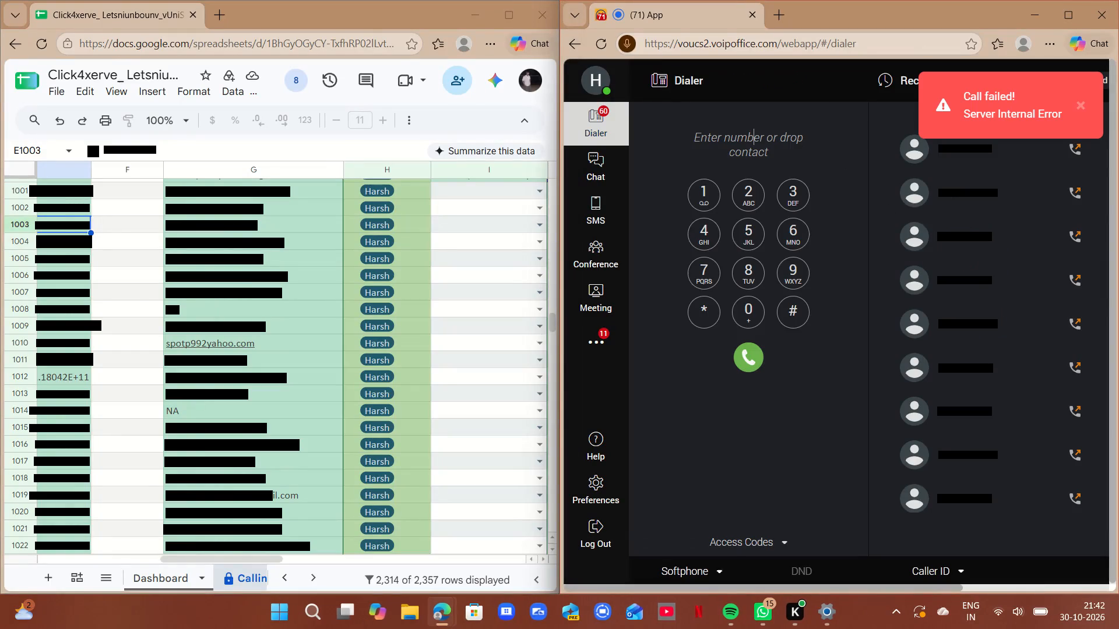
key(ctrl+v)
key(Return)
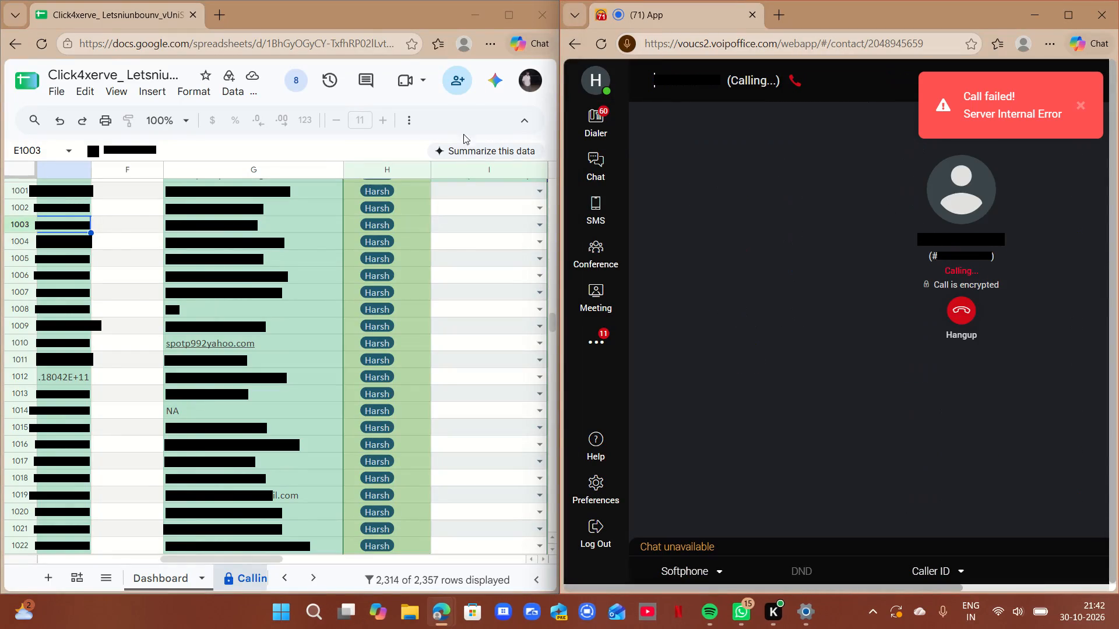
Copy the row 1004 lead's phone number from cell E1004 of the Calling Master sheet.
click(85, 240)
key(ctrl+c)
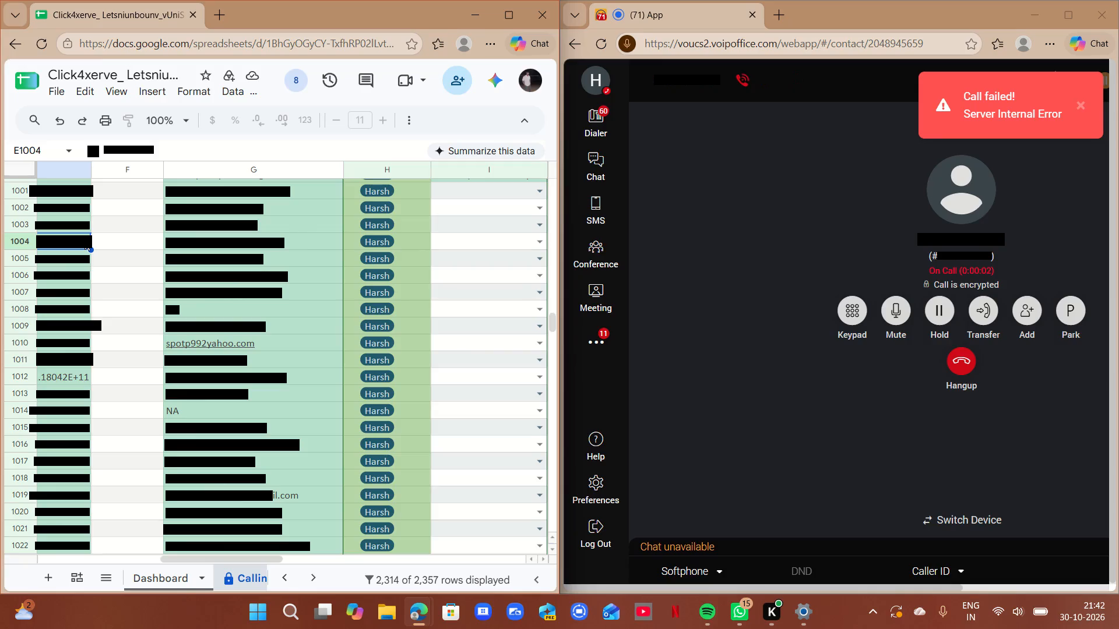
Hang up the row 1003 call and dial the row 1004 lead's copied phone number in the web dialer.
click(961, 346)
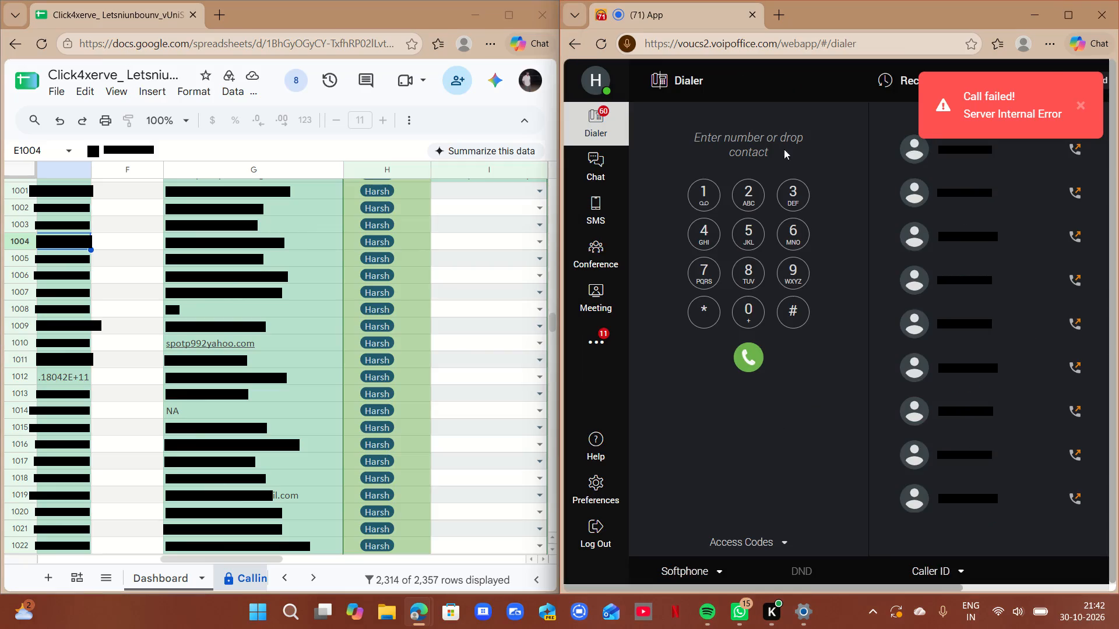
click(713, 135)
key(ctrl+v)
key(Return)
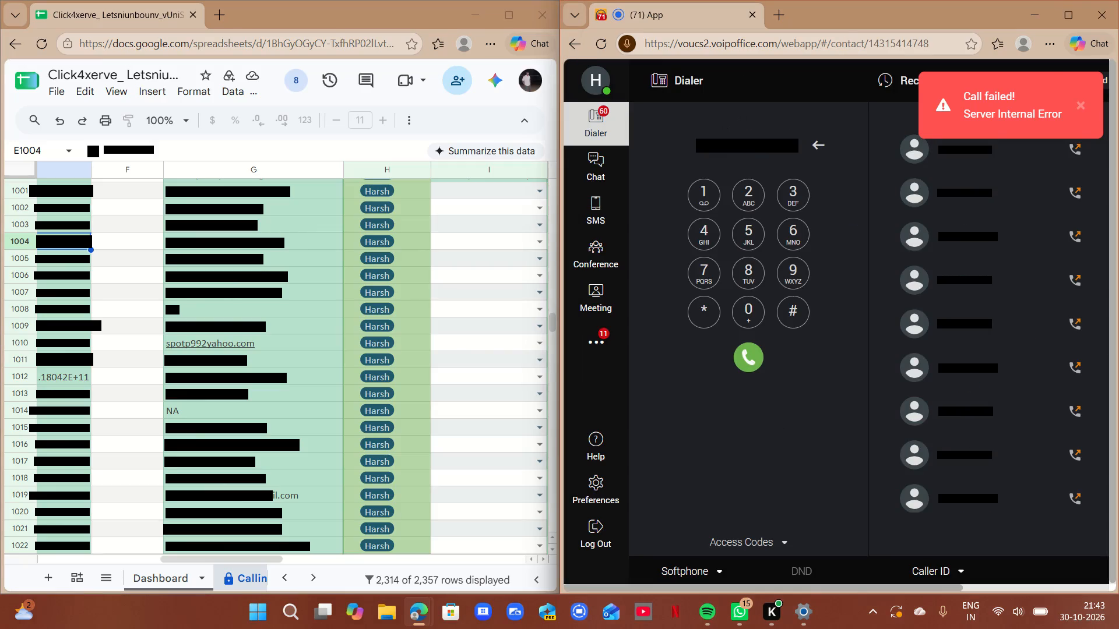
Copy the row 1005 lead's phone number from cell E1005 of the Calling Master sheet.
click(75, 259)
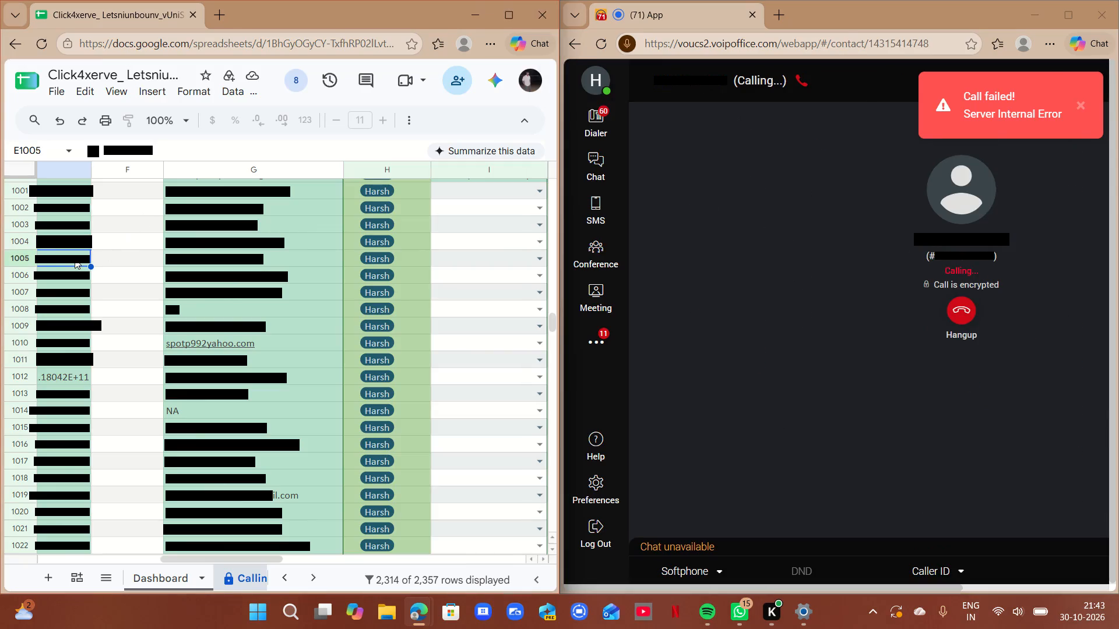
key(ctrl+c)
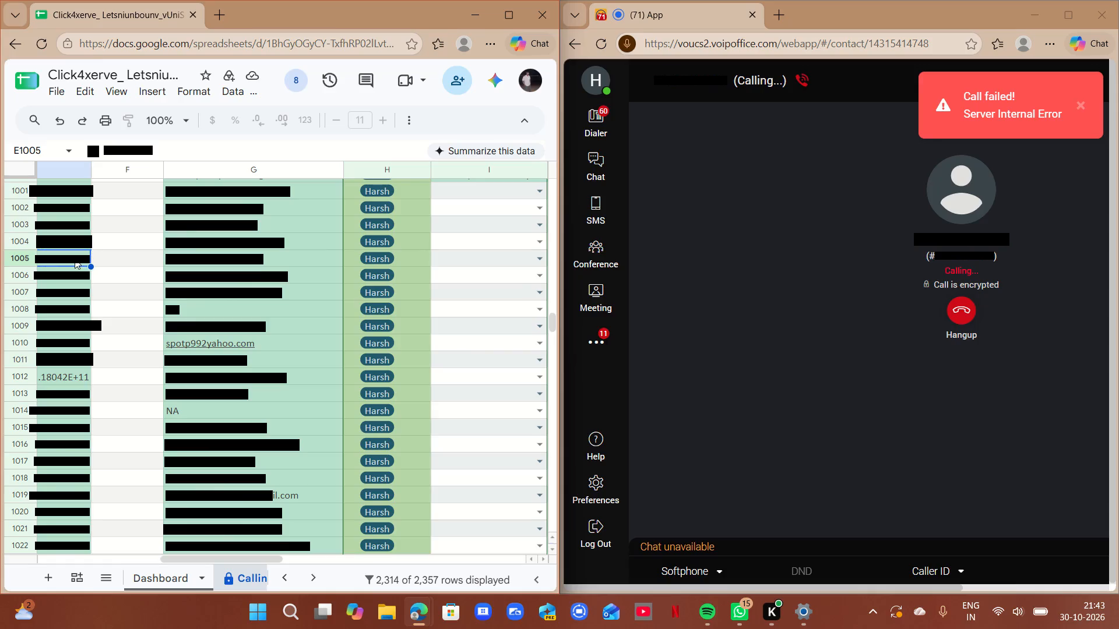
Dismiss the failed-call notification in the web dialer.
click(1083, 108)
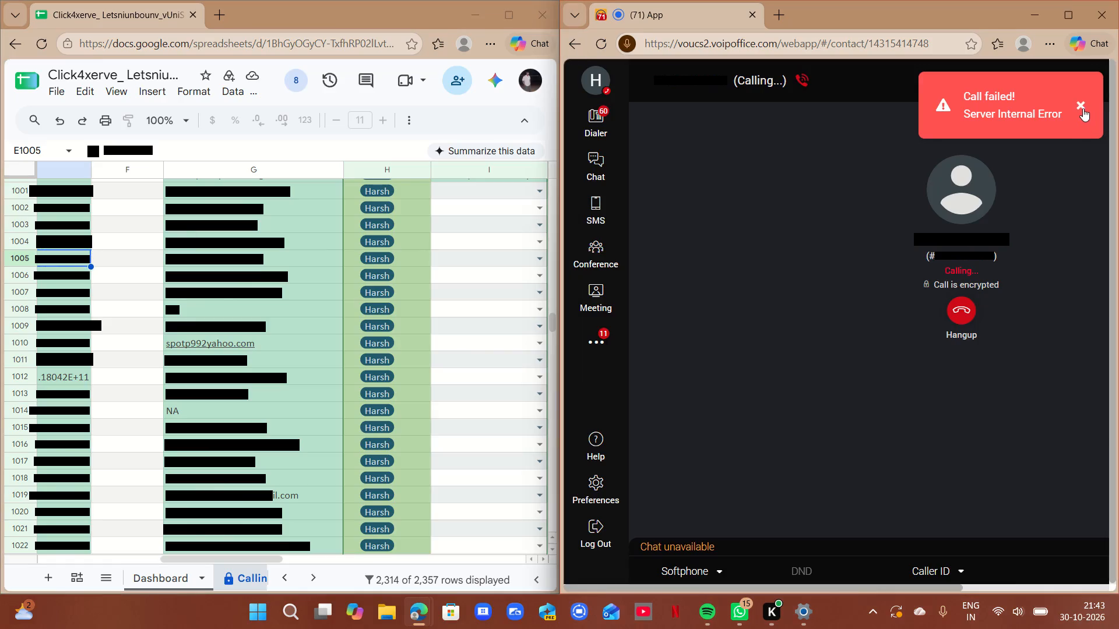
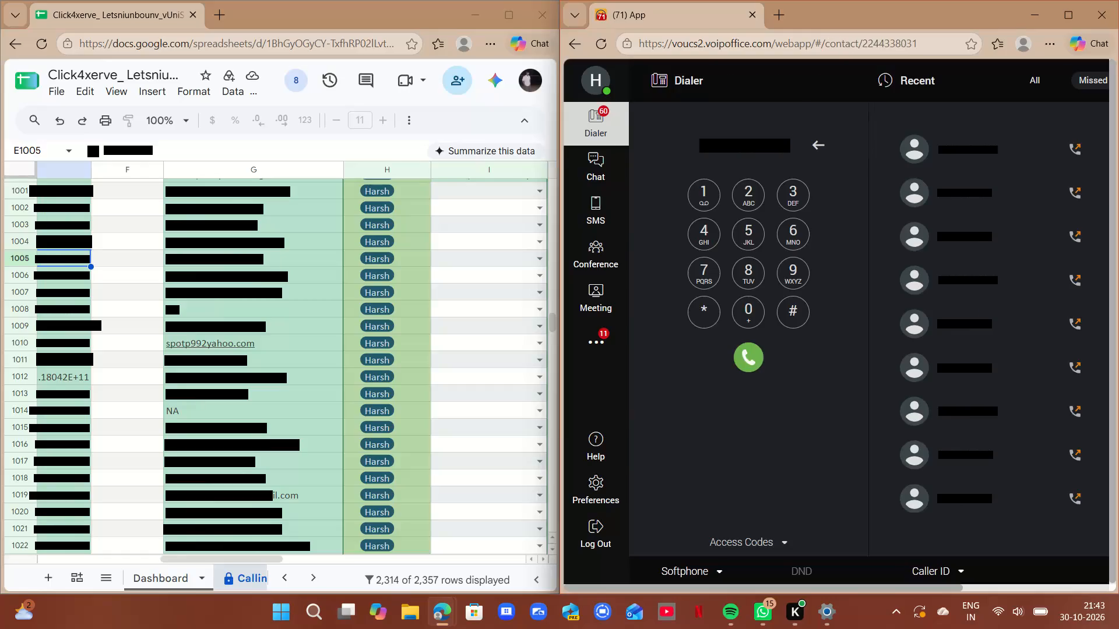
Copy the row 1006 lead's phone number from cell E1006 of the Calling Master sheet.
click(77, 270)
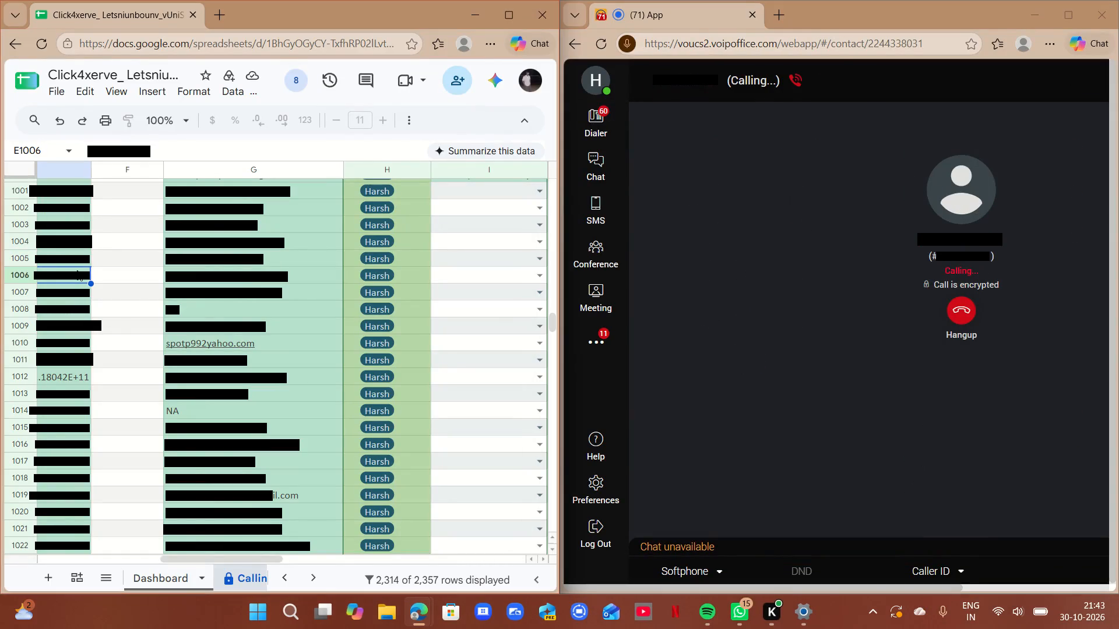
key(ctrl+c)
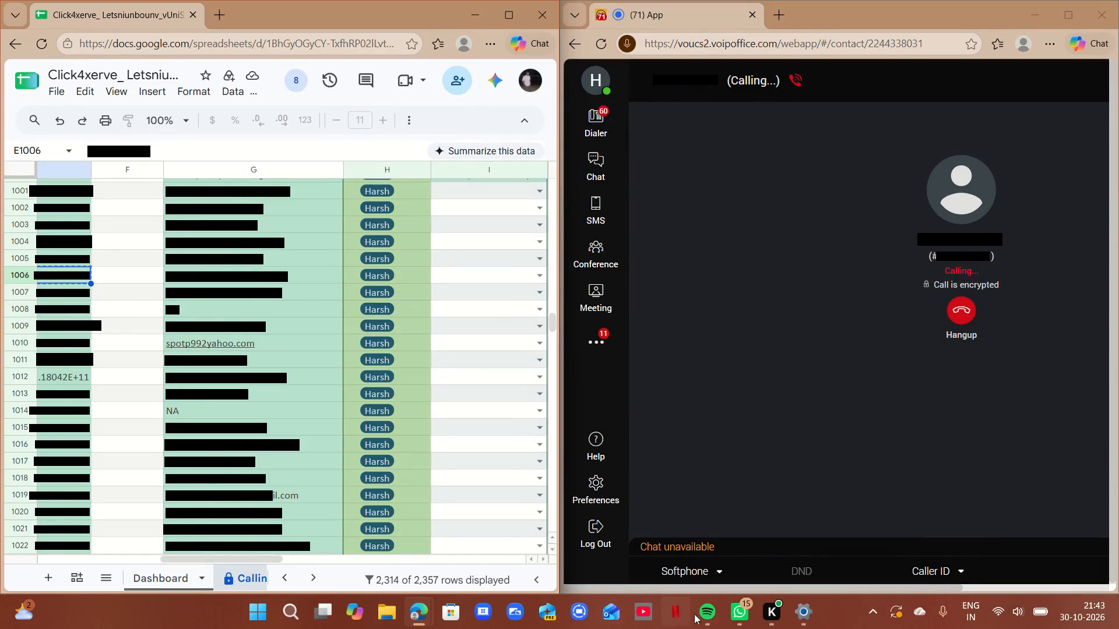
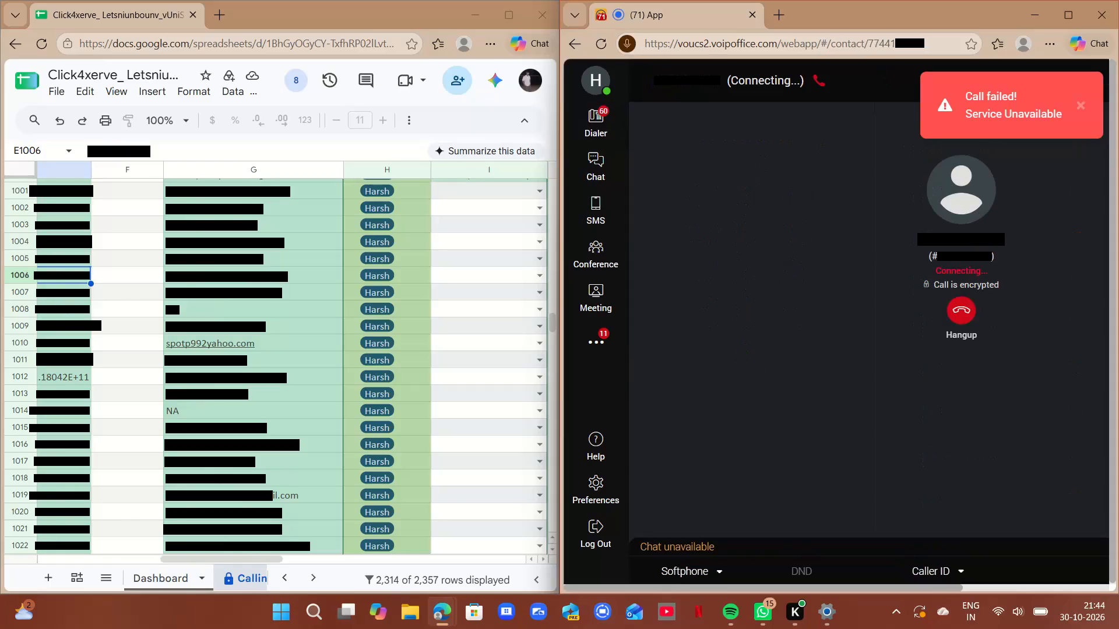
Copy the row 1007 lead's phone number from cell E1007 of the Calling Master sheet.
click(81, 298)
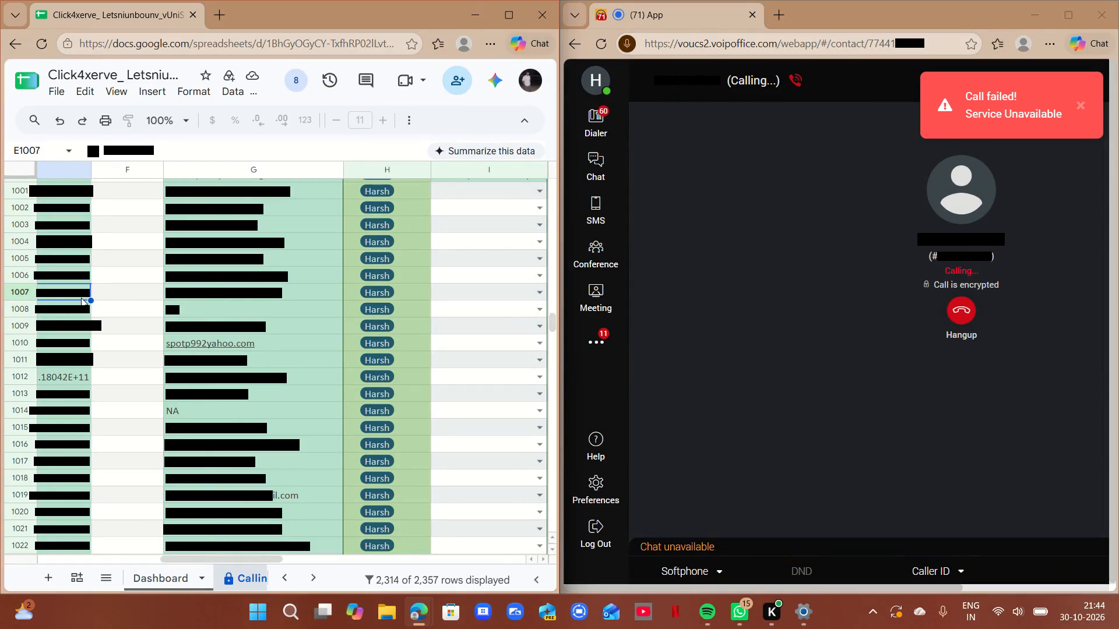
key(ctrl+c)
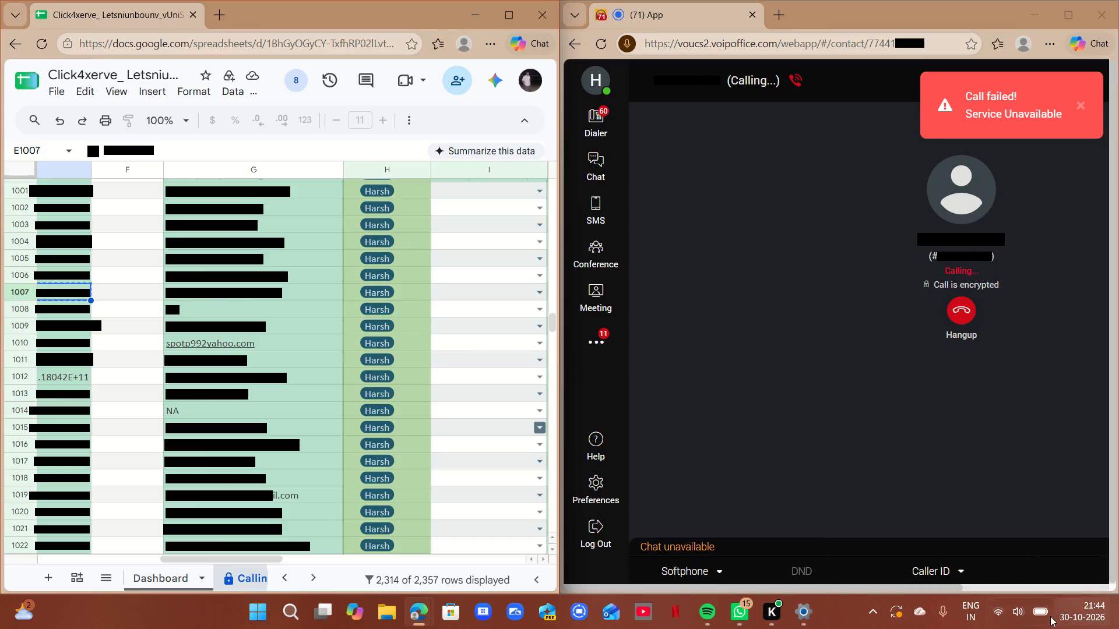
Dismiss the failed-call notification in the web dialer, leaving the current call running.
click(1076, 102)
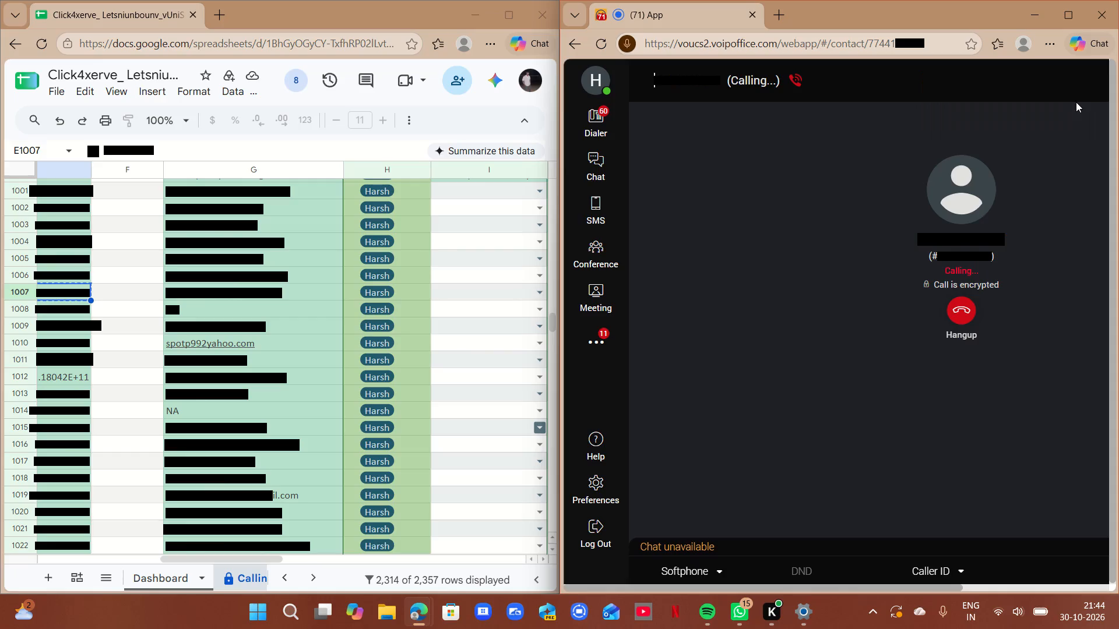
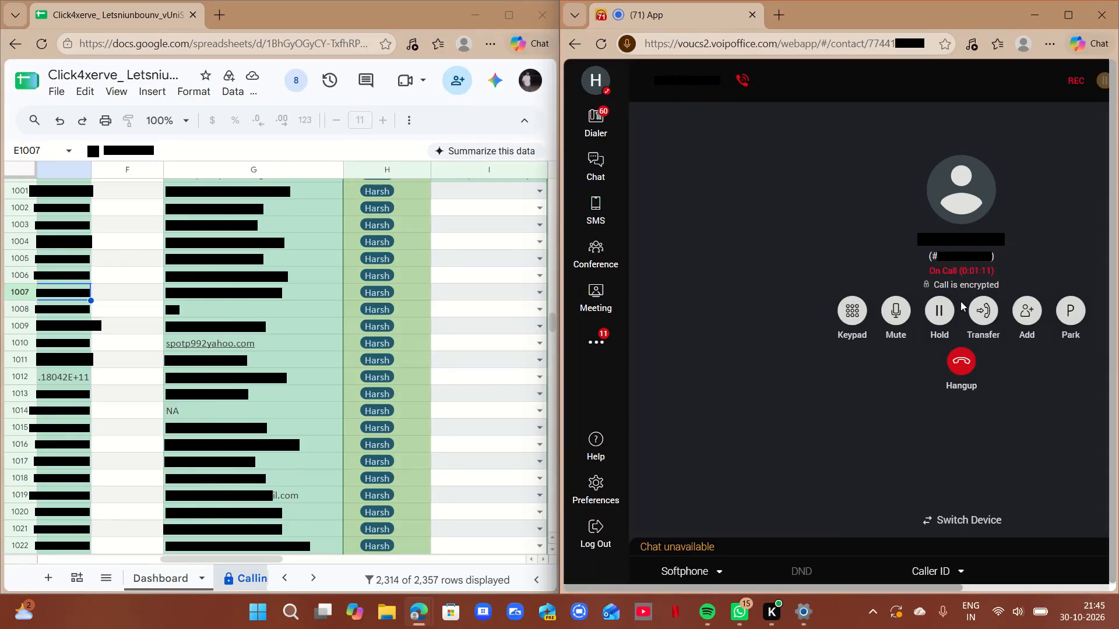
Hang up the running call in the web dialer.
click(971, 372)
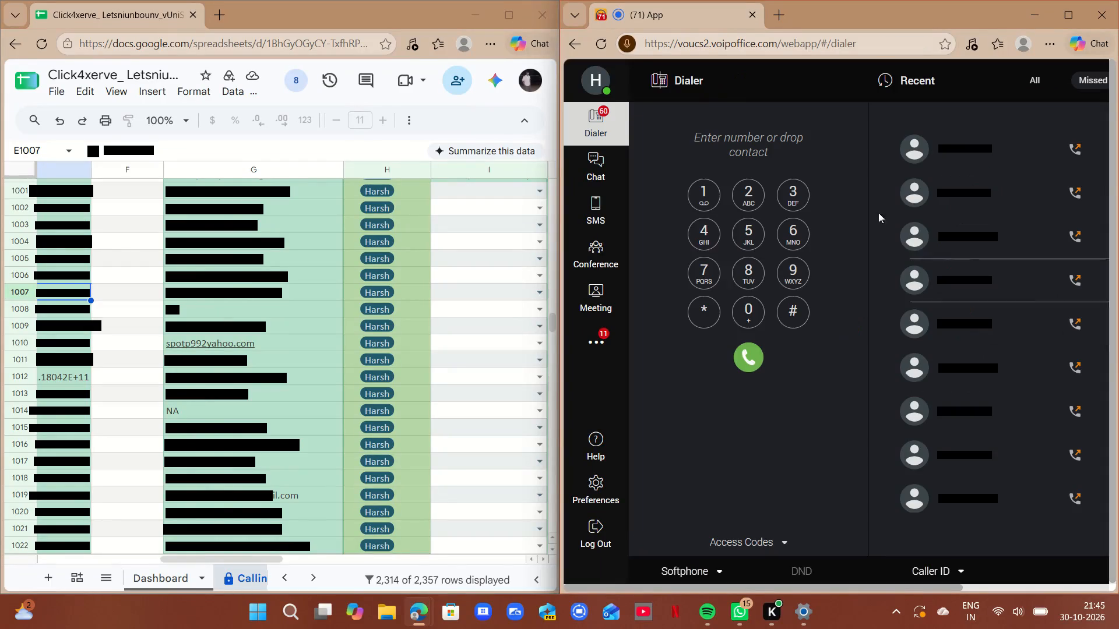
Call the row 1007 lead from the web dialer using the phone number copied from cell E1007.
click(775, 143)
key(ctrl+v)
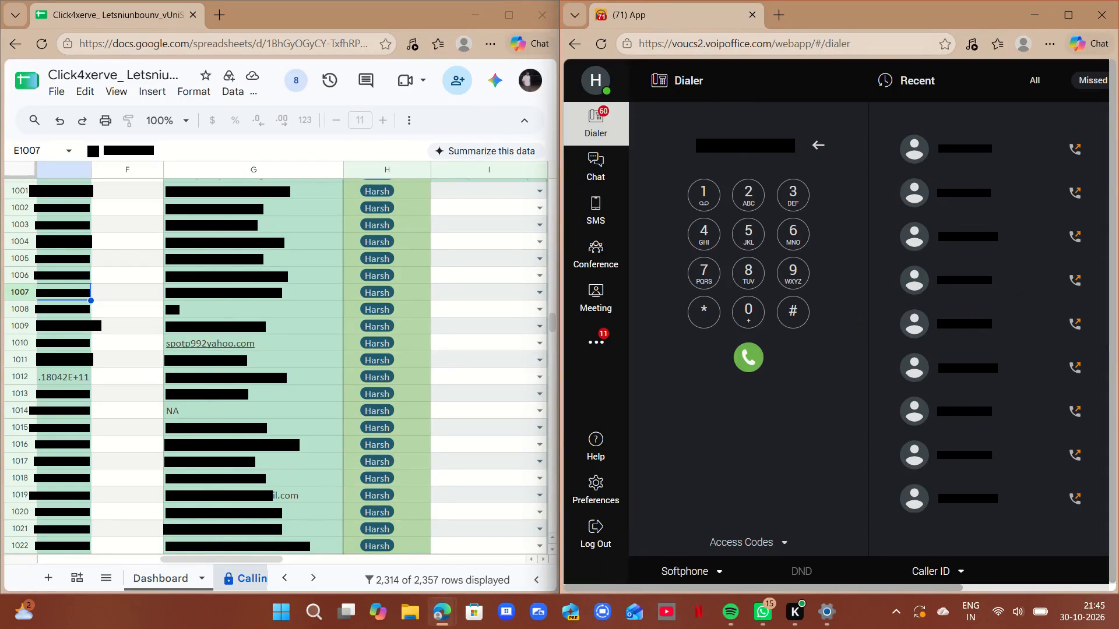
key(Return)
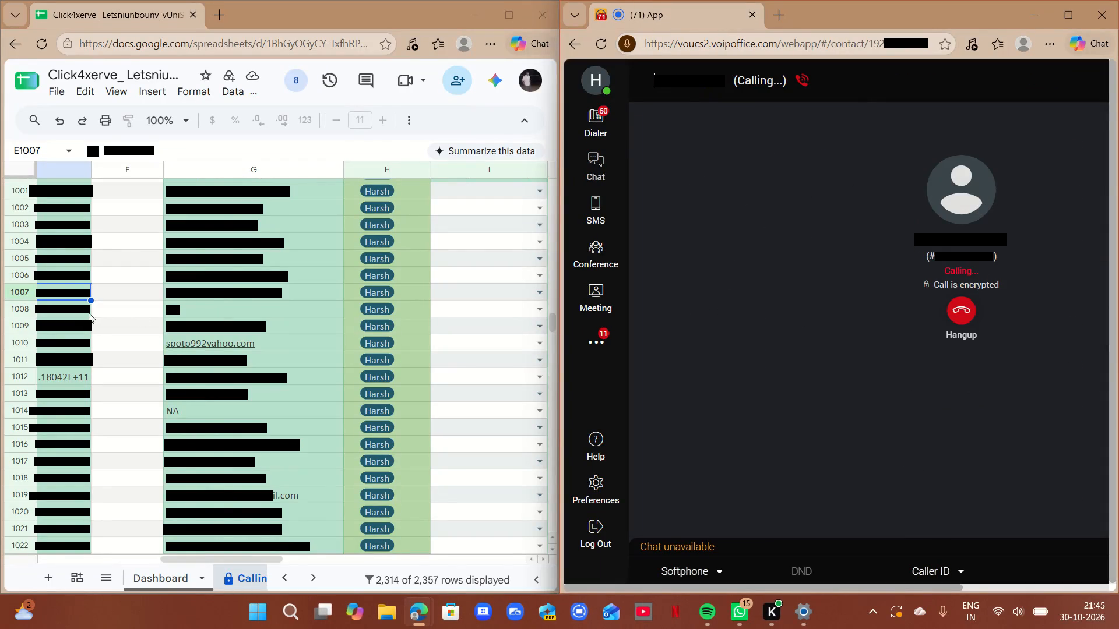
Copy the row 1008 lead's phone number from cell E1008 of the Calling Master sheet.
click(81, 312)
key(ctrl+c)
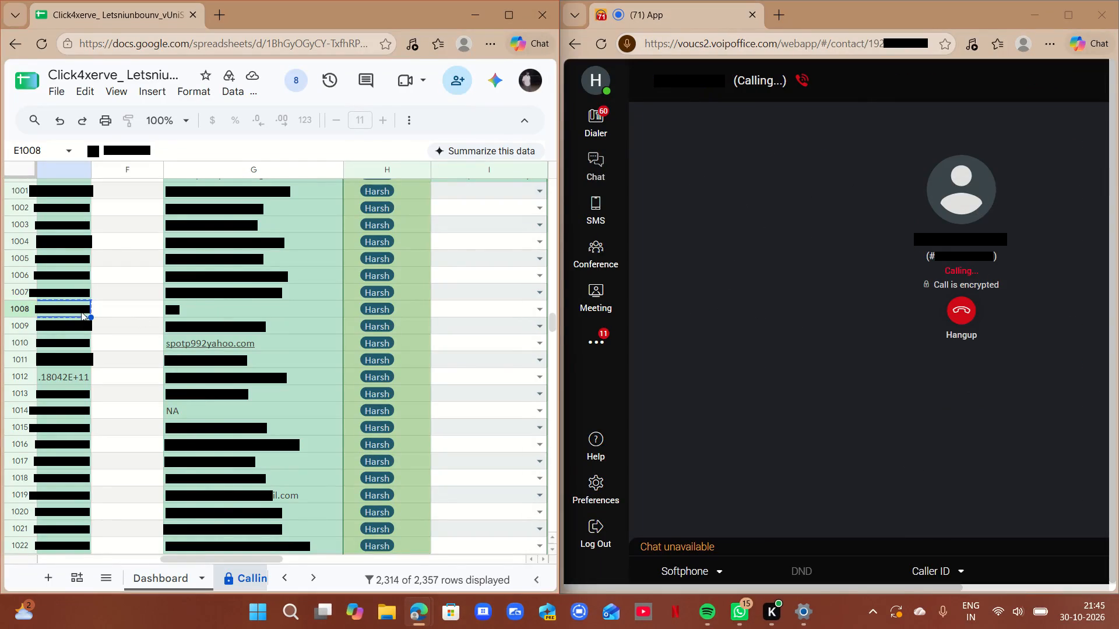
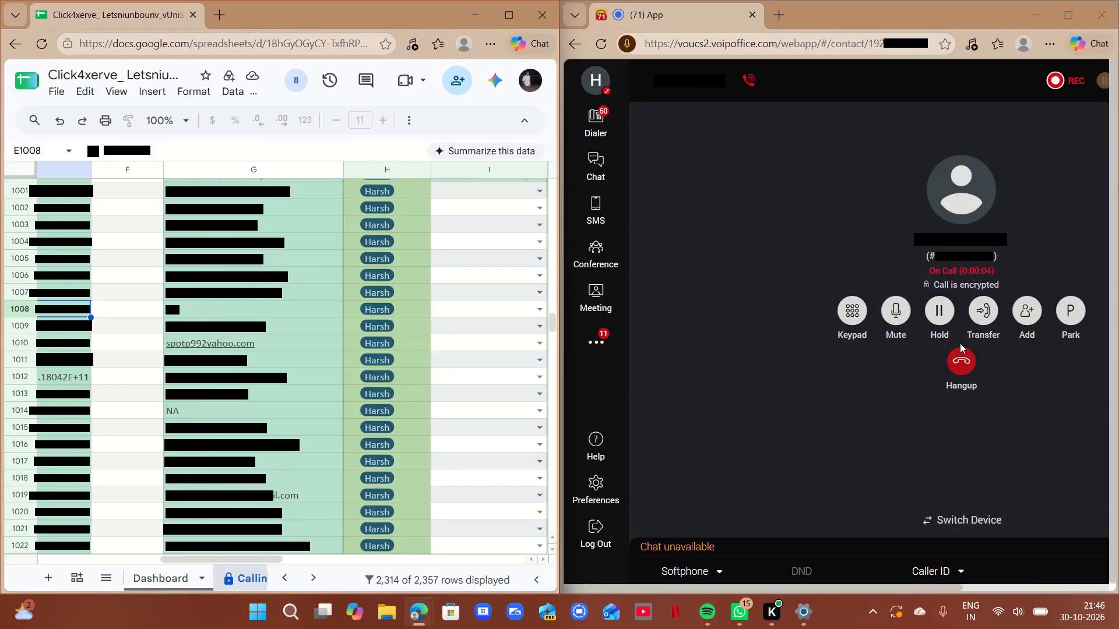
End the running call and call the row 1008 lead from the web dialer with the copied number.
click(958, 362)
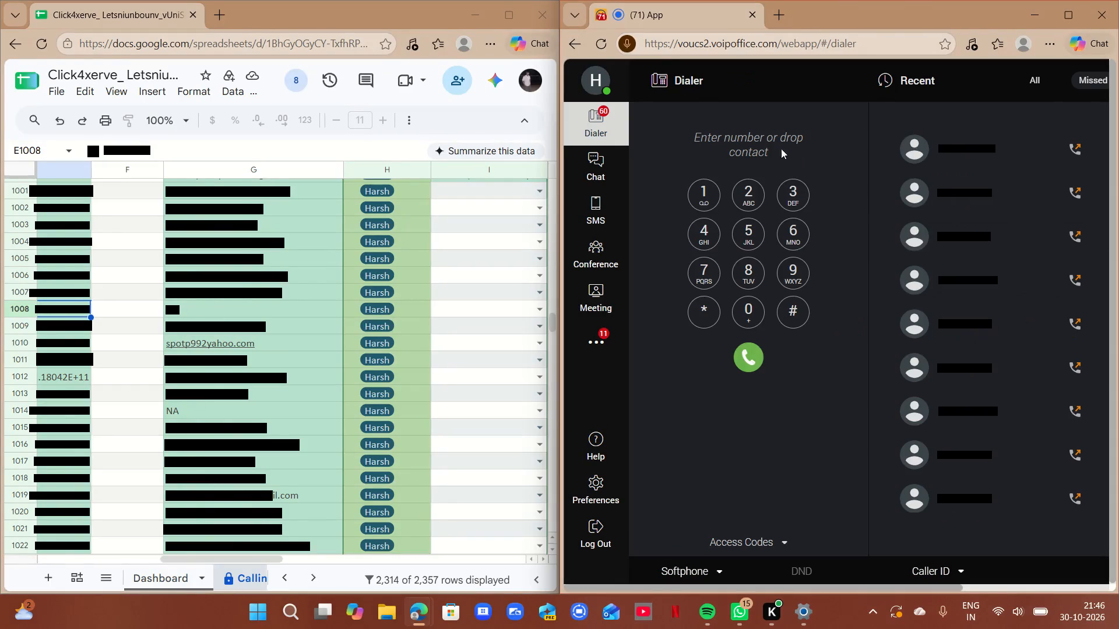
click(763, 147)
key(ctrl+v)
key(Return)
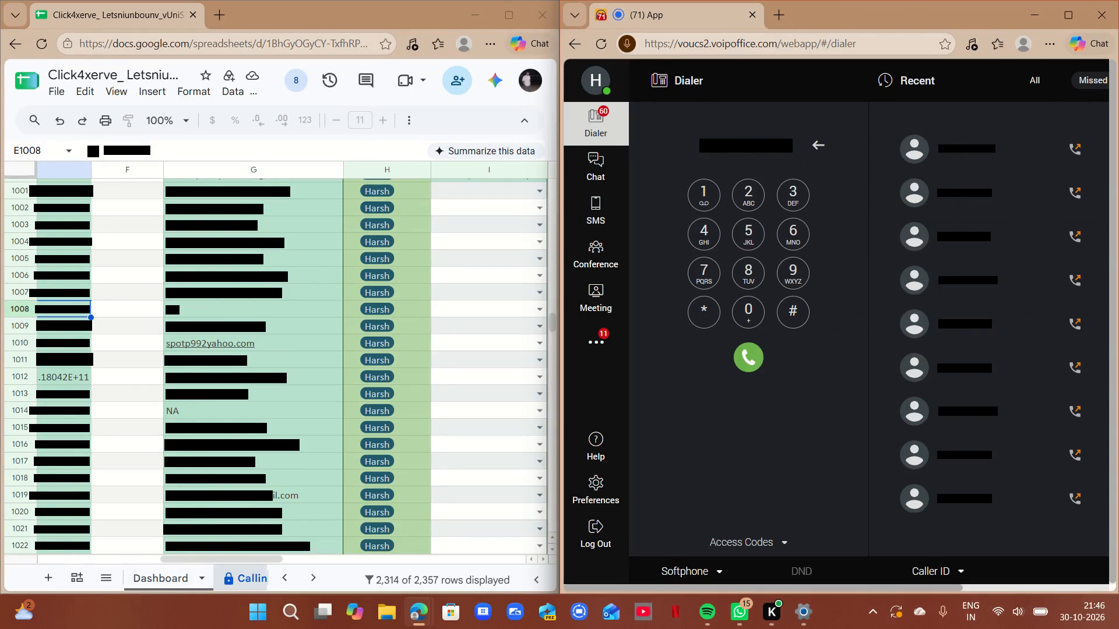
Replace the running call with a call to the row 1009 lead, using the phone number copied from cell E1009.
click(65, 321)
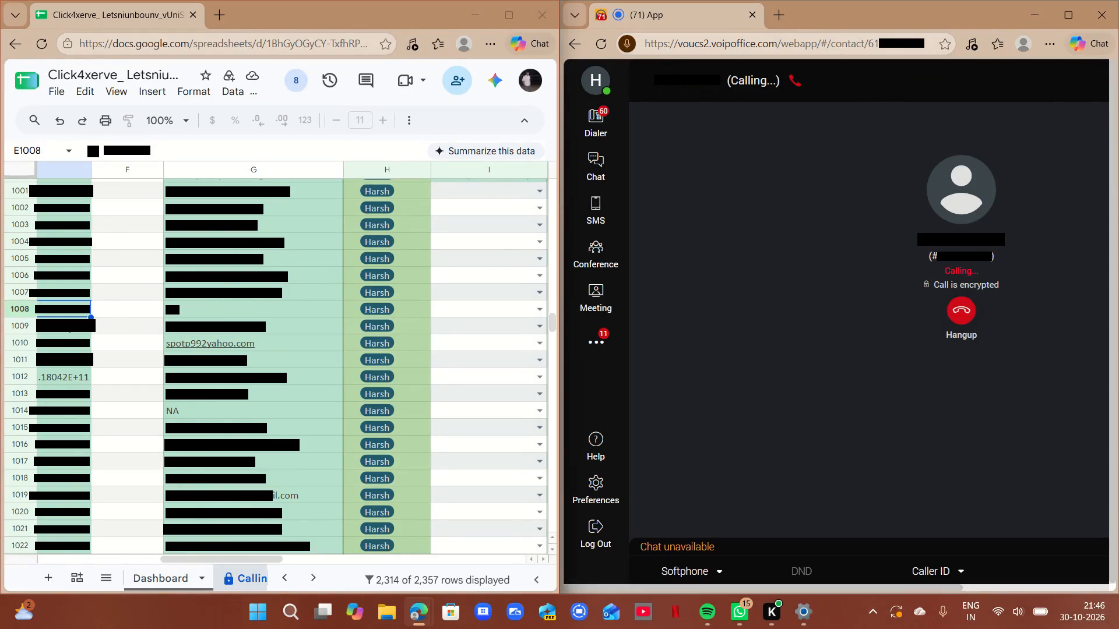
key(ctrl+c)
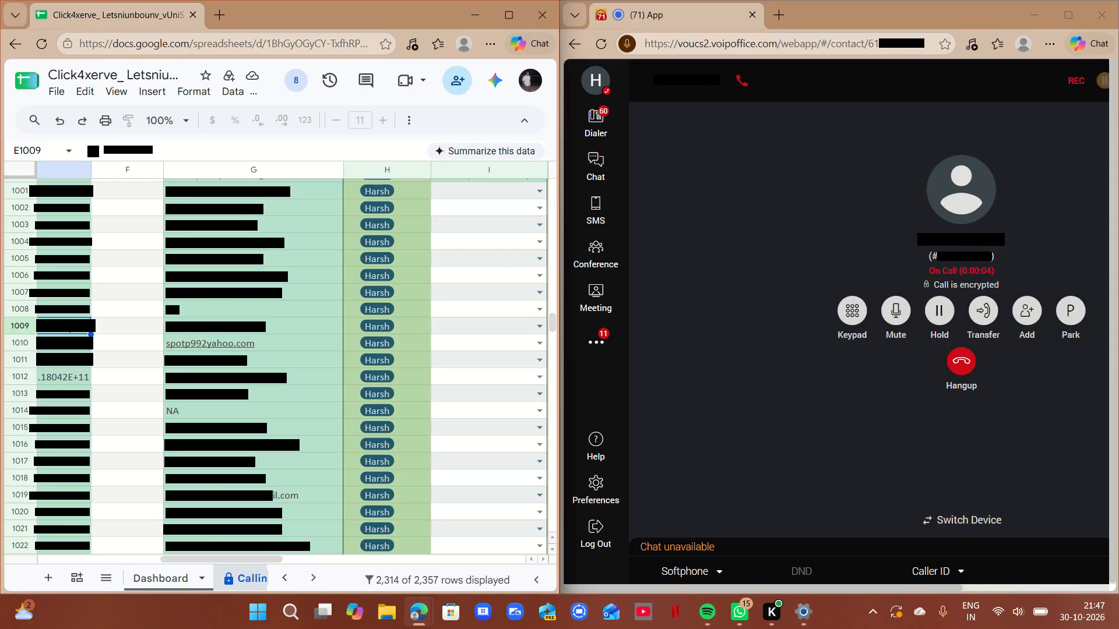
click(953, 360)
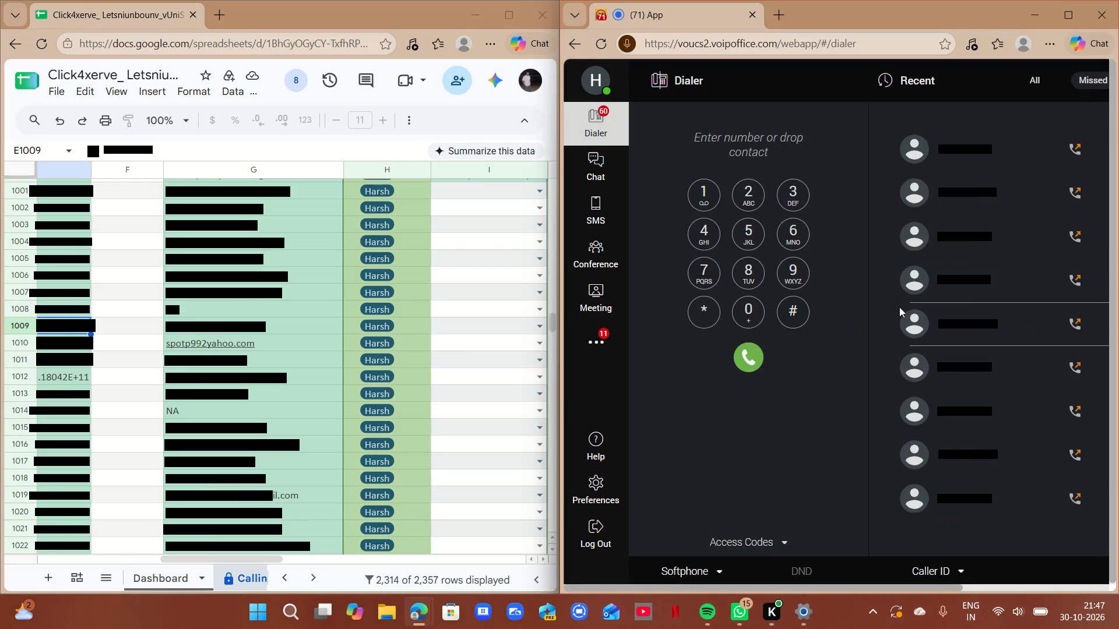
click(736, 155)
key(ctrl+v)
key(Return)
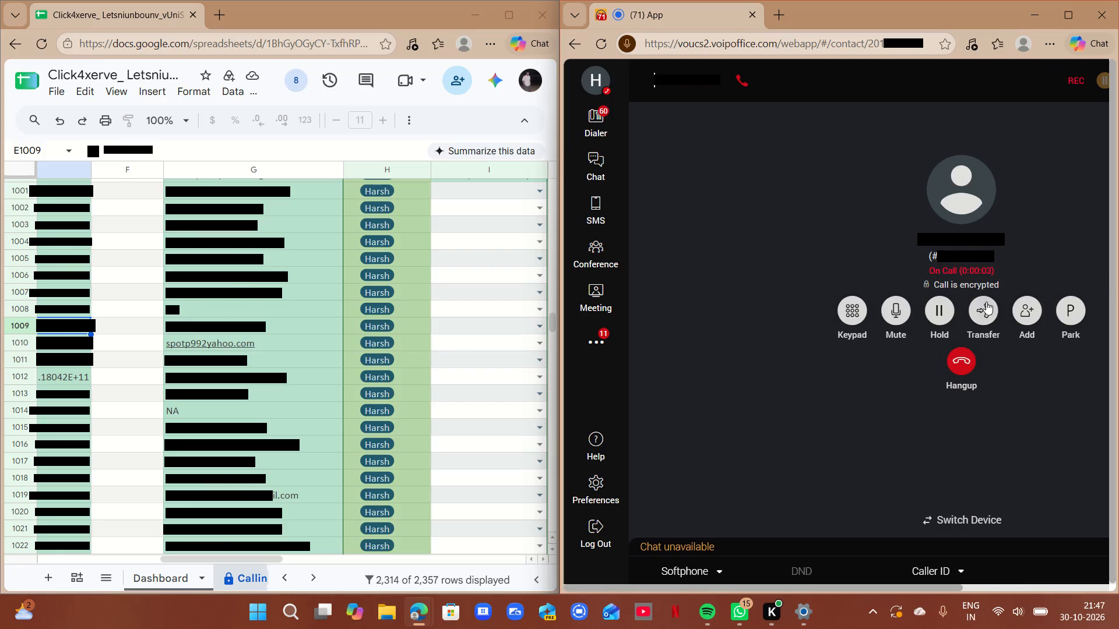
End the call, redial the row 1009 lead with the same number, and hang up.
click(955, 361)
click(731, 149)
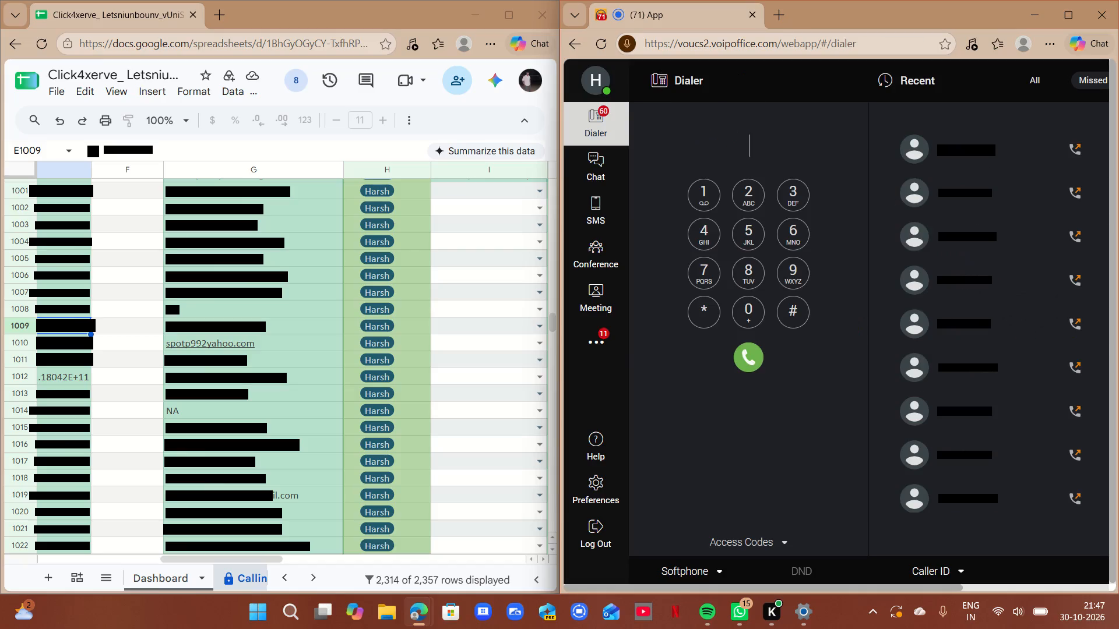
key(ctrl+v)
key(Return)
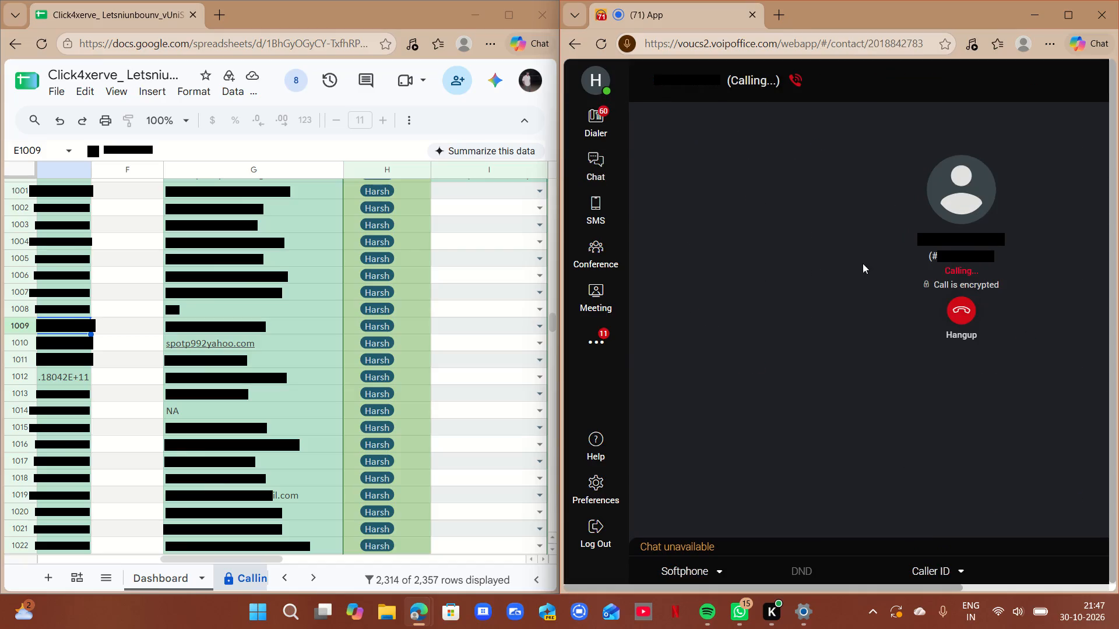
click(953, 298)
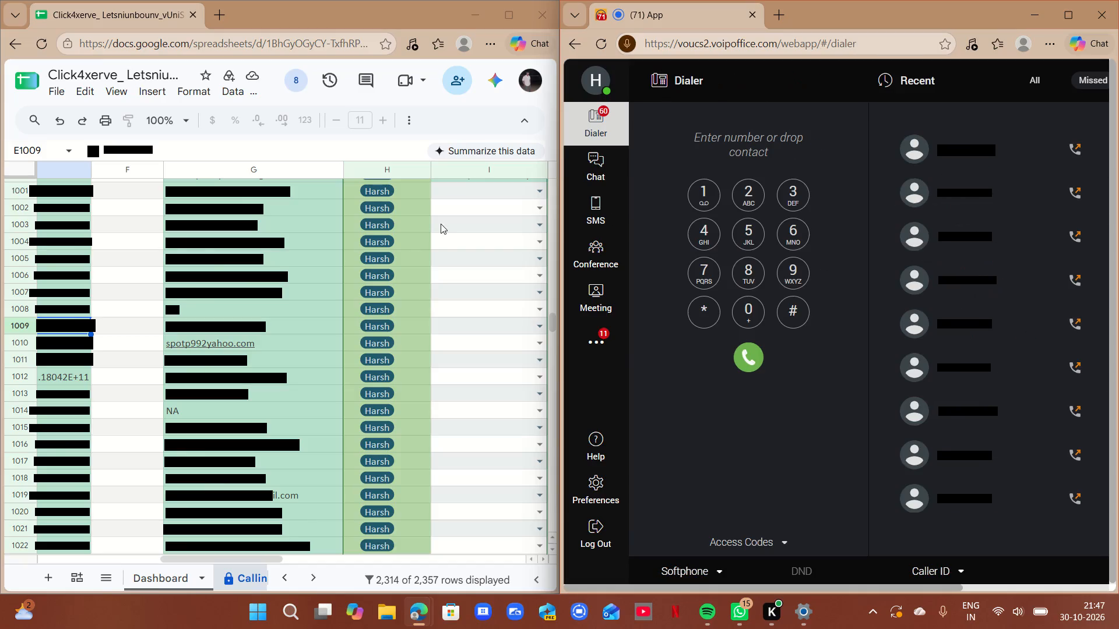
Call the row 1010 lead from the web dialer using the phone number copied from cell E1010.
click(79, 346)
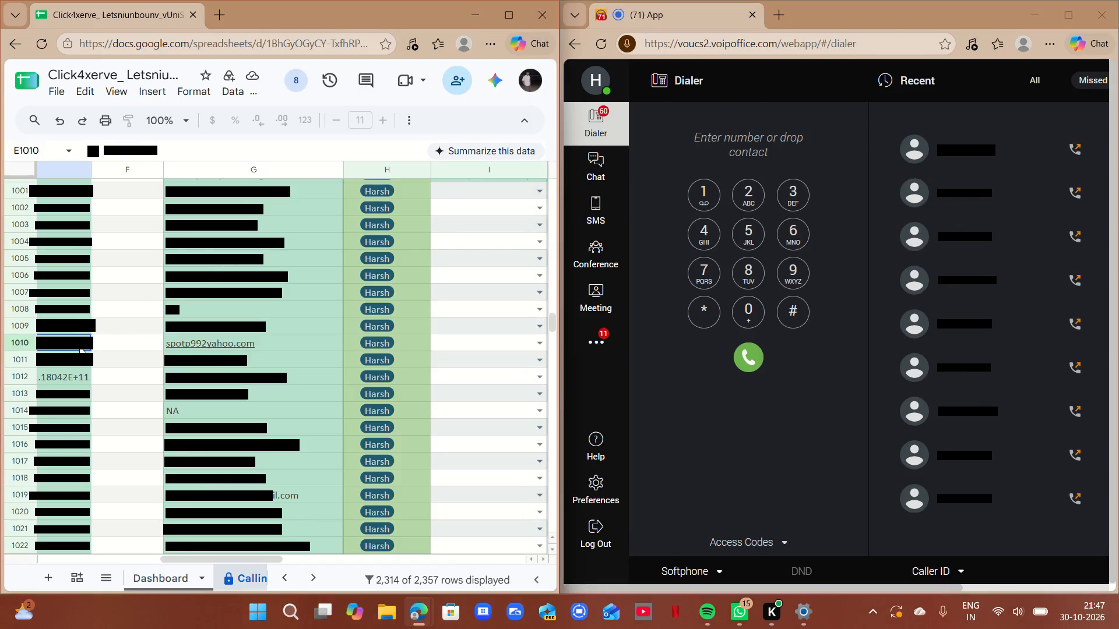
key(ctrl+c)
click(740, 156)
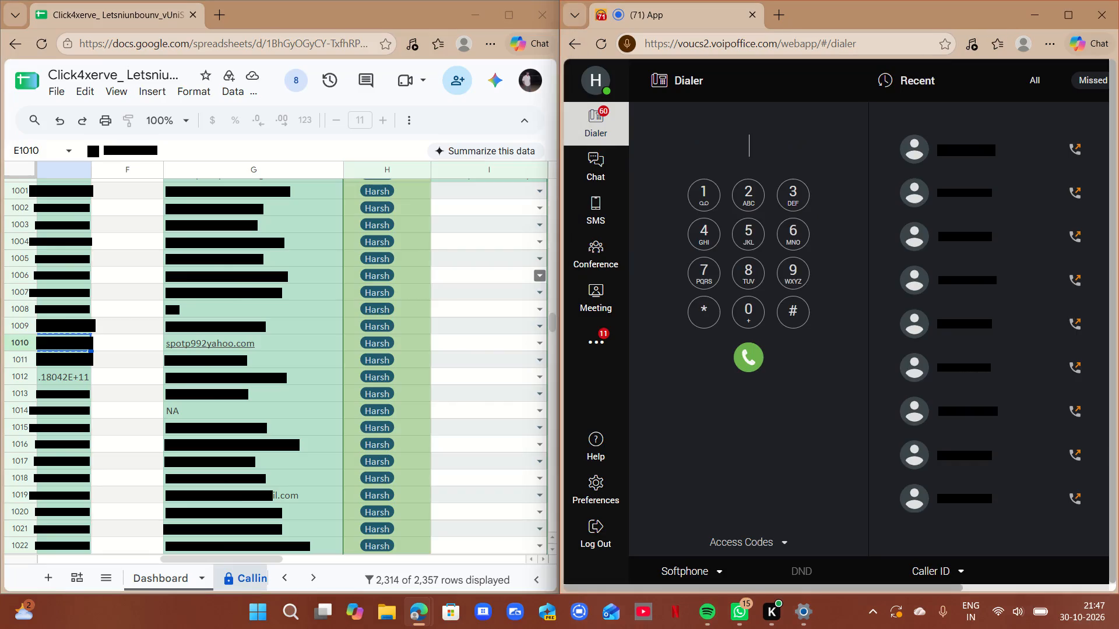
key(ctrl+v)
key(Return)
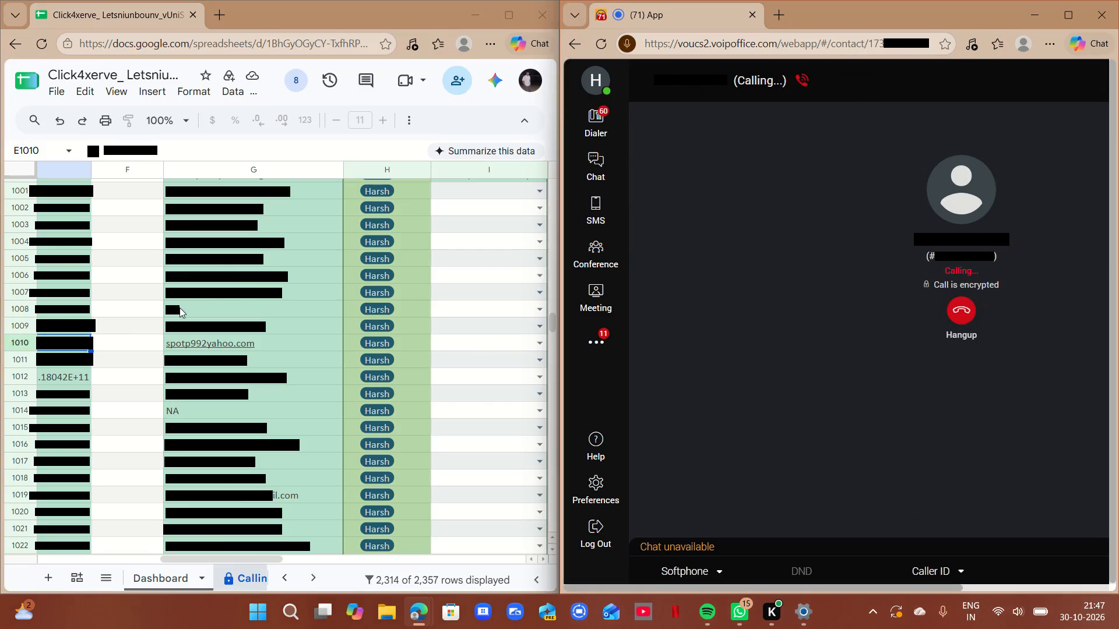
Replace the running call with a call to the row 1011 lead, using the phone number copied from cell E1011.
click(65, 360)
key(ctrl+c)
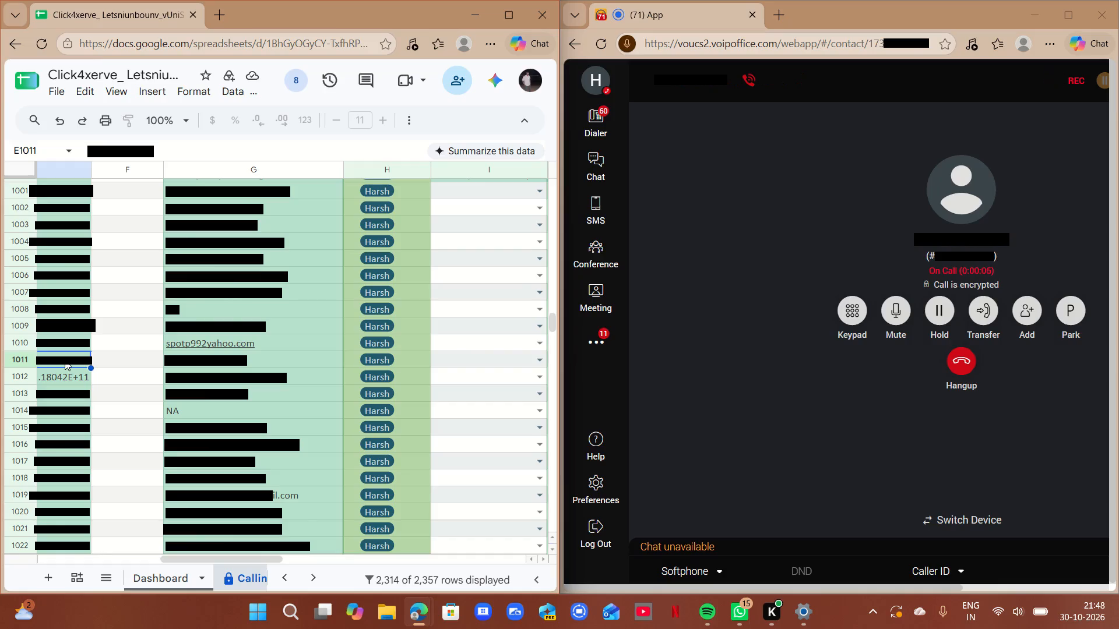
click(974, 353)
click(743, 137)
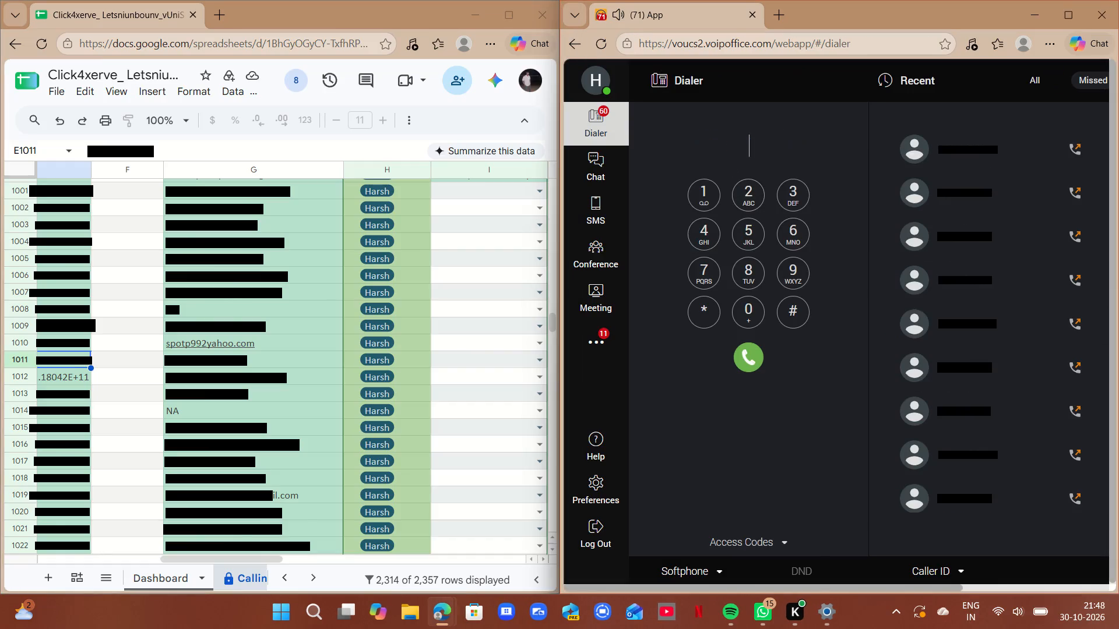
key(ctrl+v)
key(Return)
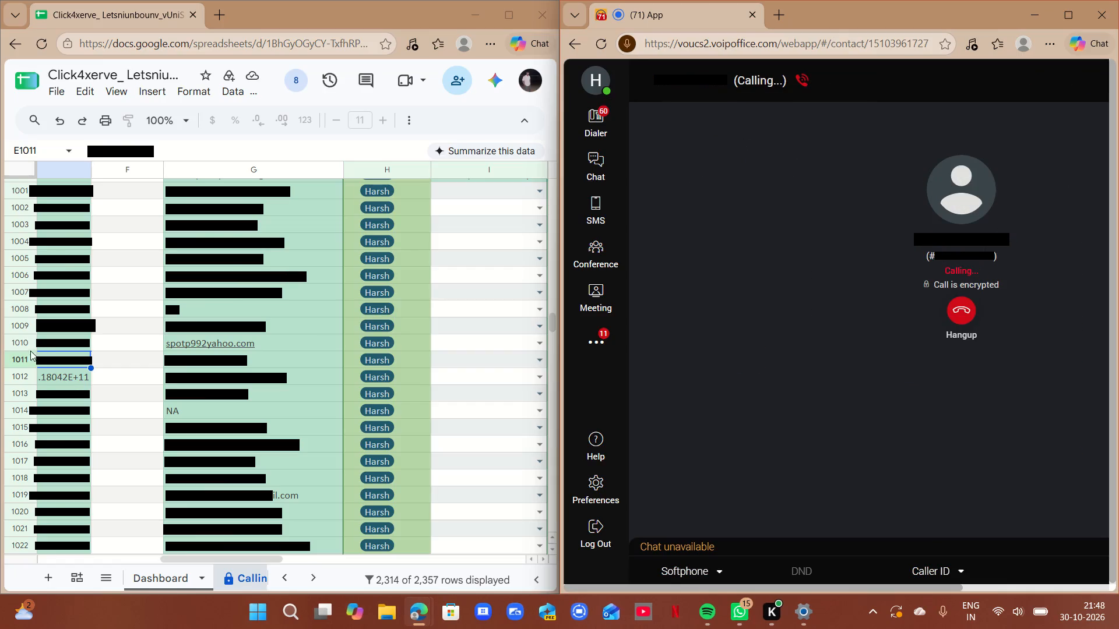
Record the outcome In Valid (Wrong Number) for the row 1012 lead in cell I1012.
click(72, 383)
scroll(72, 383, right, 1)
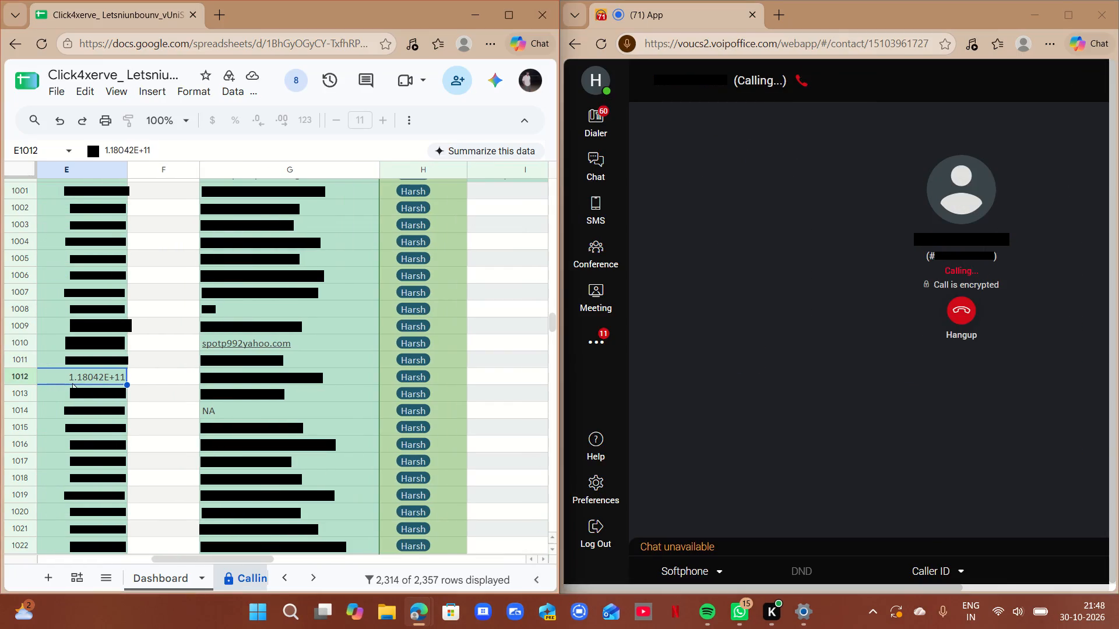
click(15, 376)
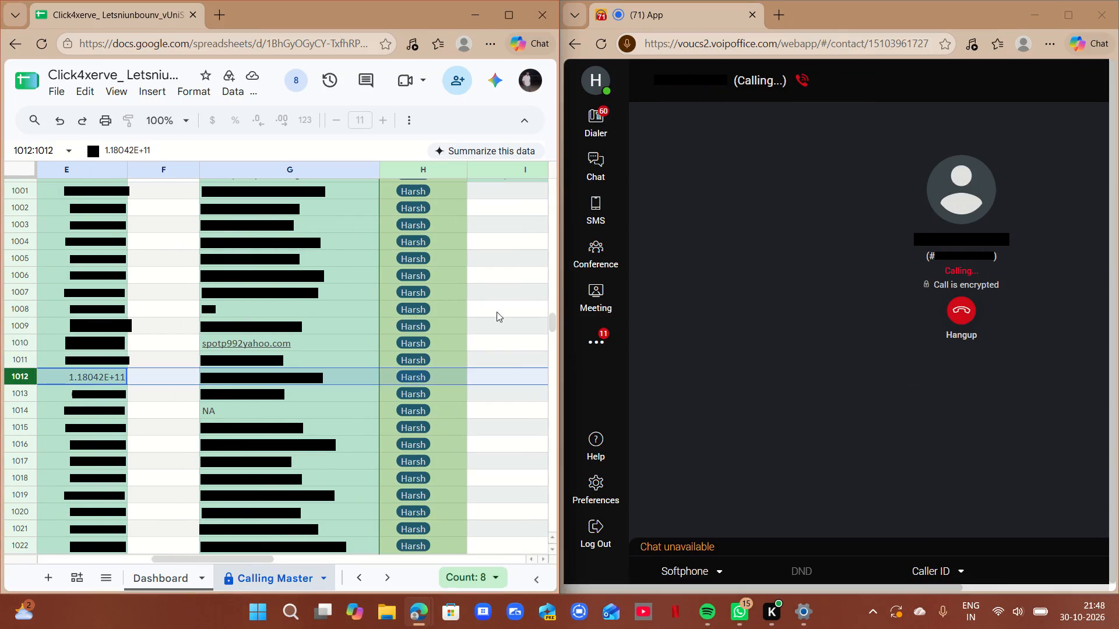
click(488, 373)
text(wr)
key(Return)
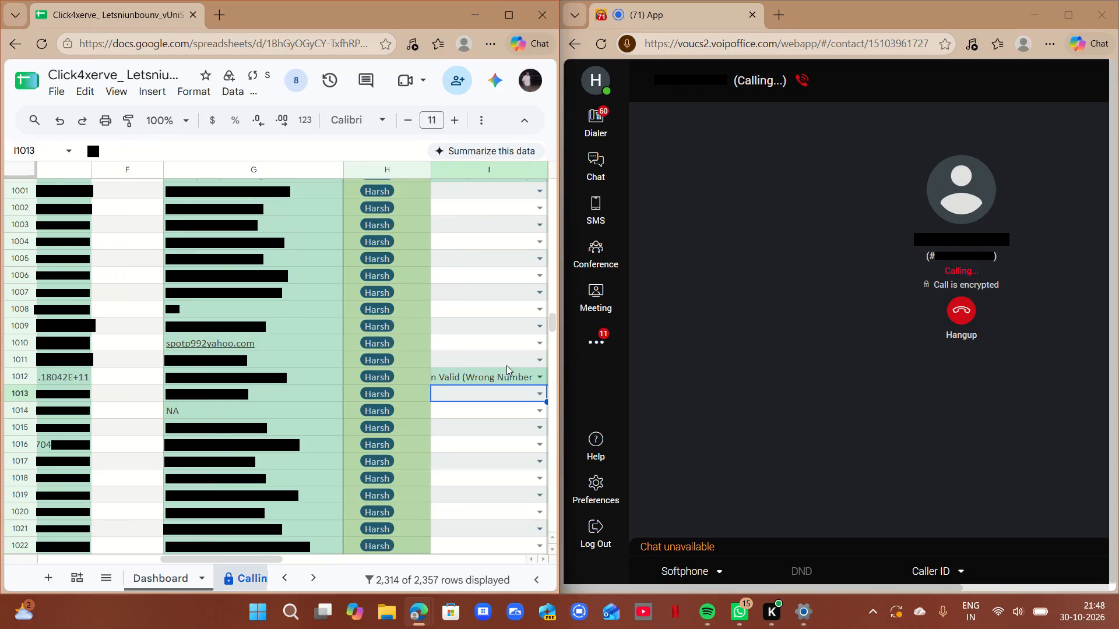
Set the outcome in cell I1011 to Voicemail and fill it upward through cell I1001.
click(494, 366)
key(v)
key(Up)
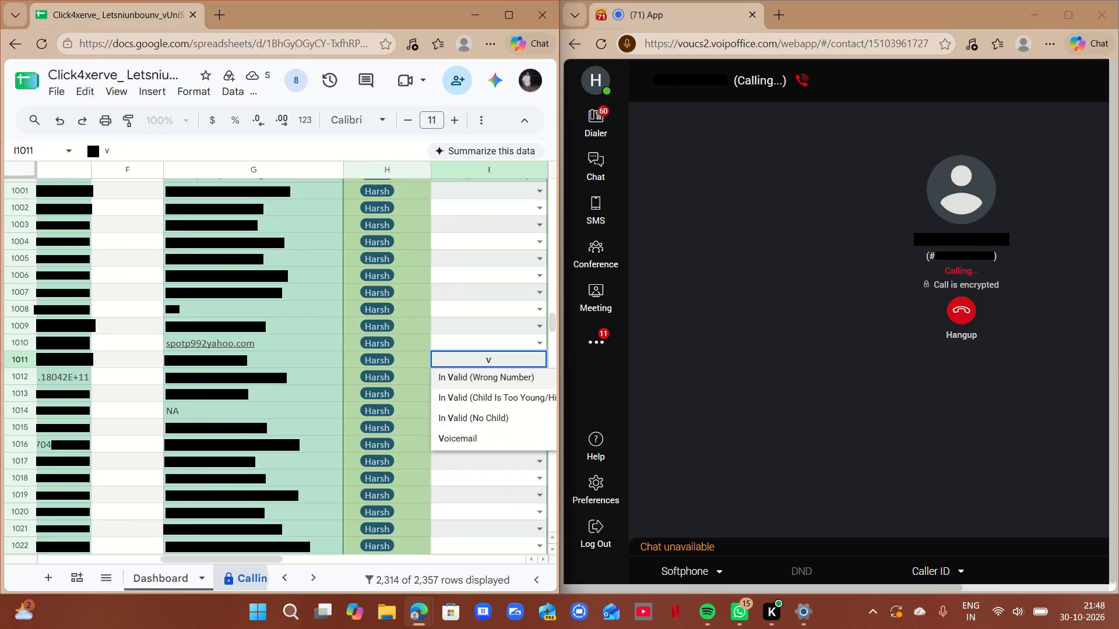
key(Return)
click(511, 365)
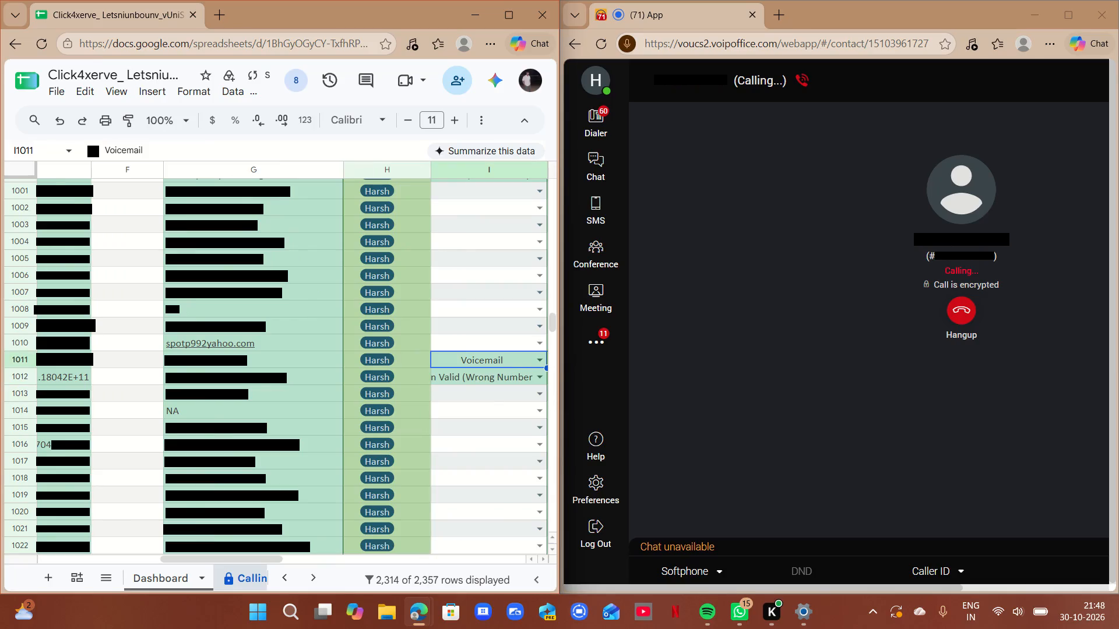
drag(547, 368, 503, 189)
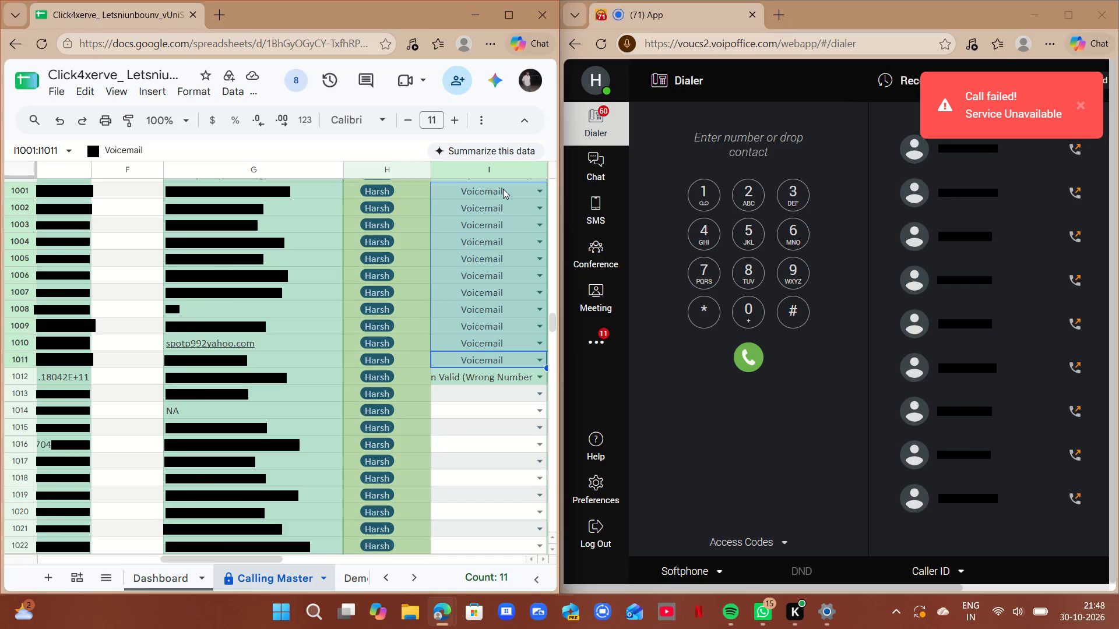
Dismiss the call notification and call the row 1013 lead using the phone number copied from cell E1013.
scroll(371, 338, down, 2)
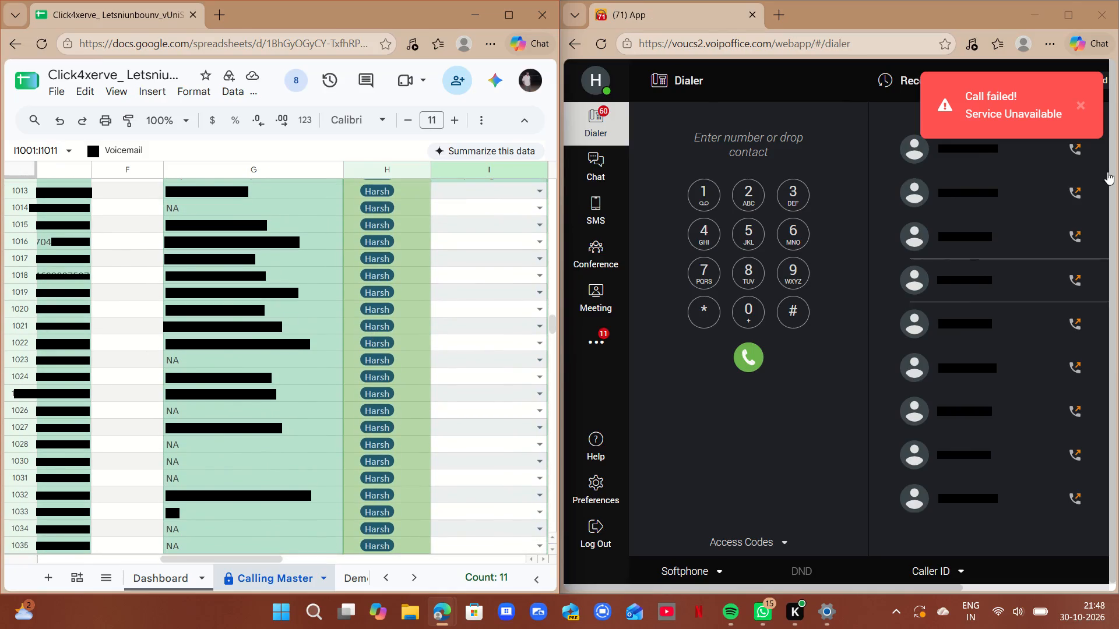
click(1079, 101)
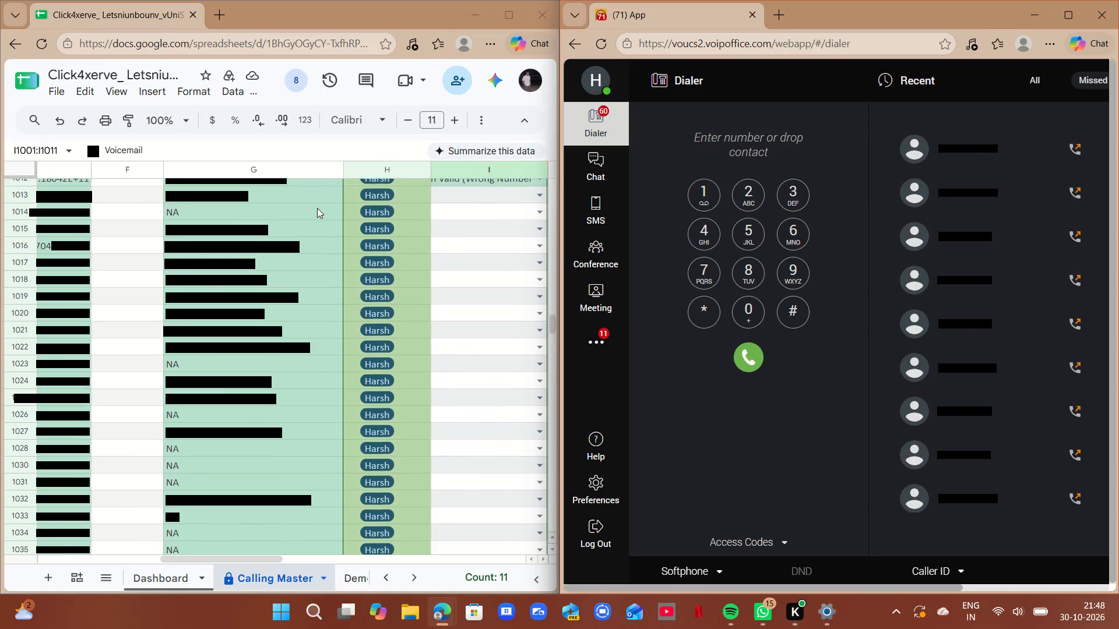
click(75, 186)
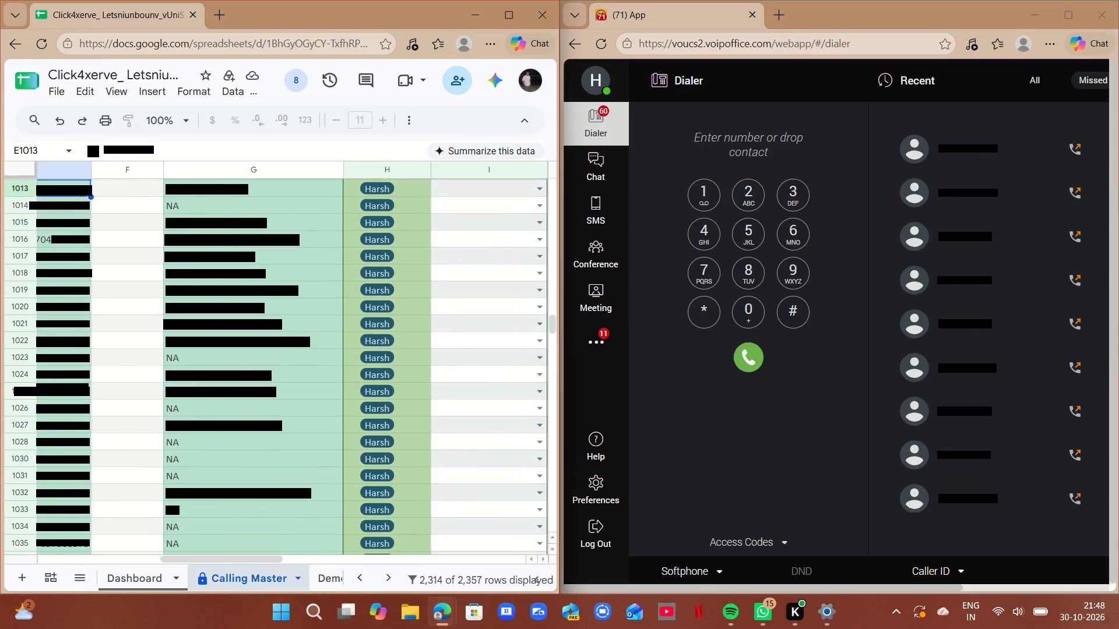
key(ctrl+c)
click(732, 132)
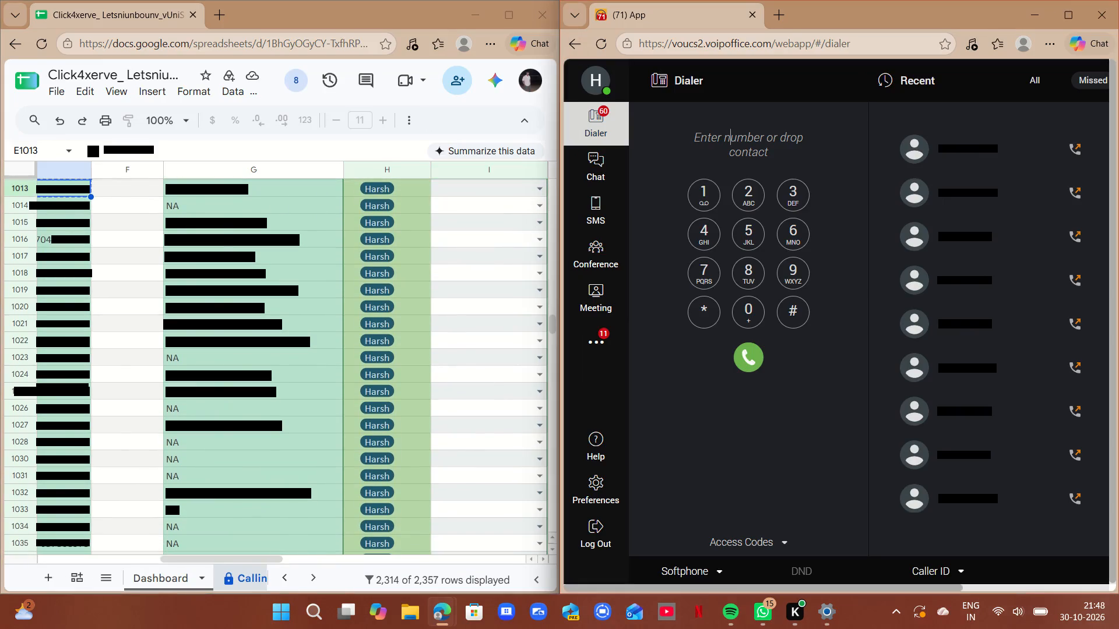
key(ctrl+v)
key(Return)
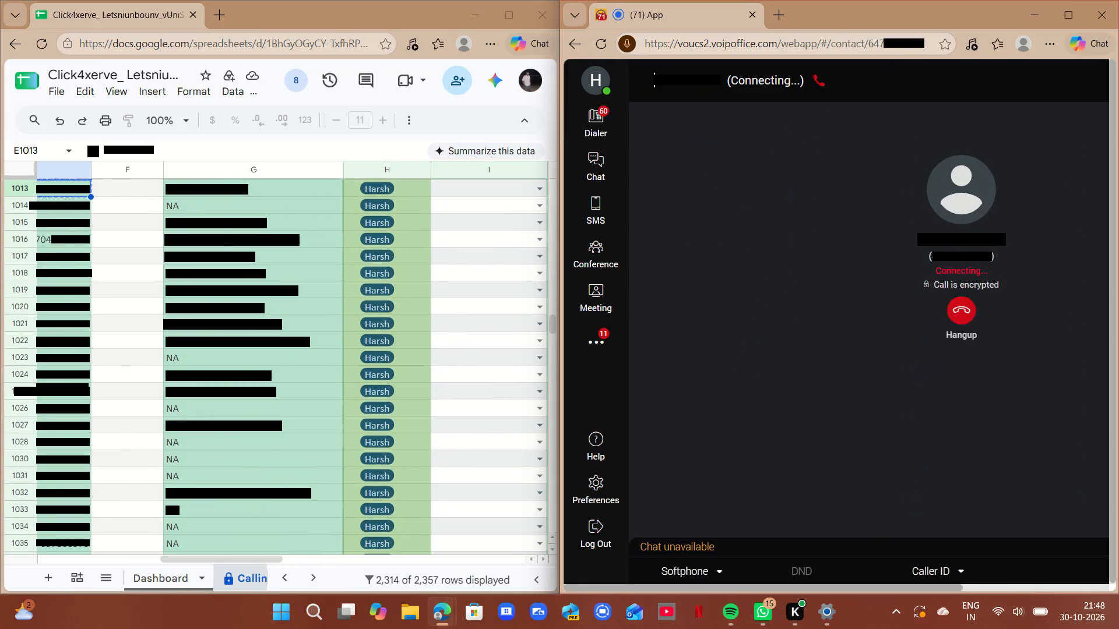
Copy the row 1014 lead's phone number from cell E1014 of the Calling Master sheet.
click(75, 200)
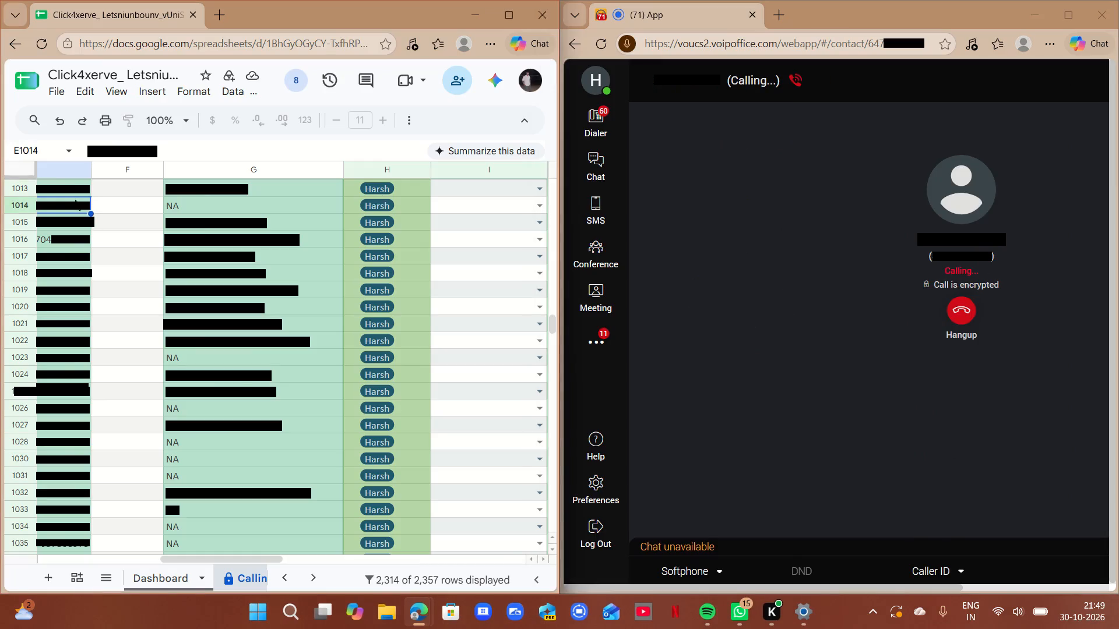
key(ctrl+c)
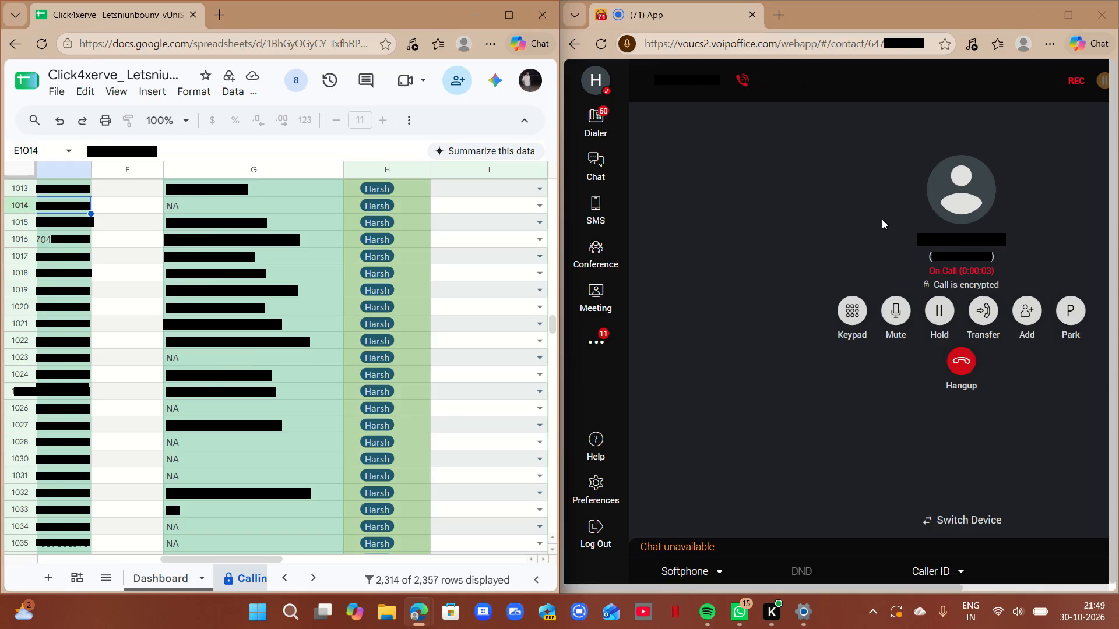
Mute the microphone on the running call to the row 1013 lead.
click(899, 296)
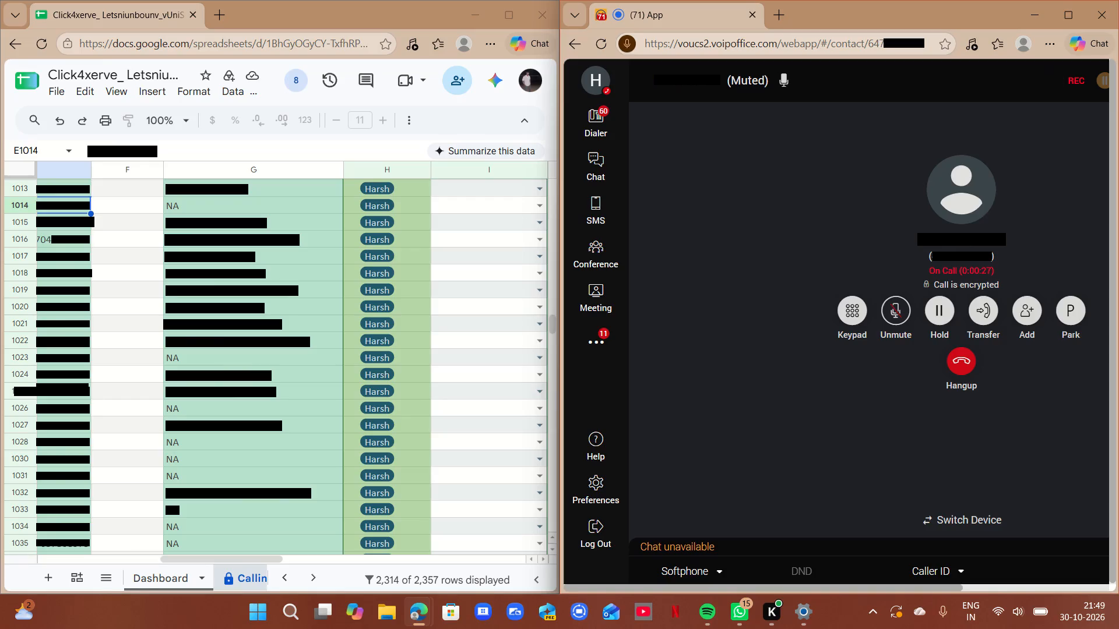
End the running call and call the row 1014 lead from the web dialer with the copied number.
click(961, 370)
click(777, 148)
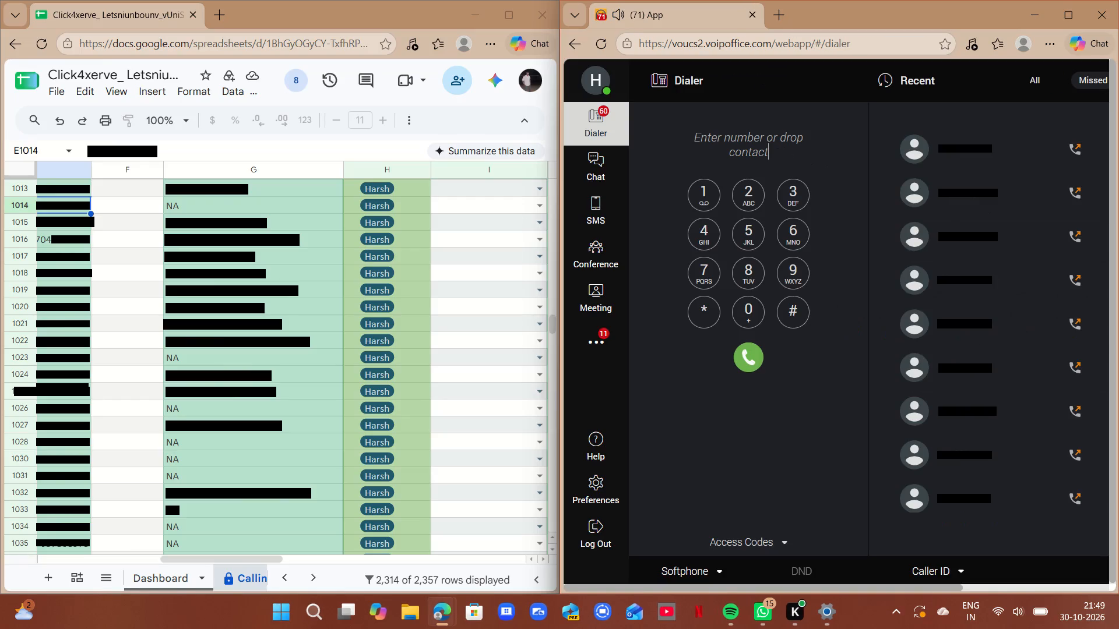
key(ctrl+v)
key(Return)
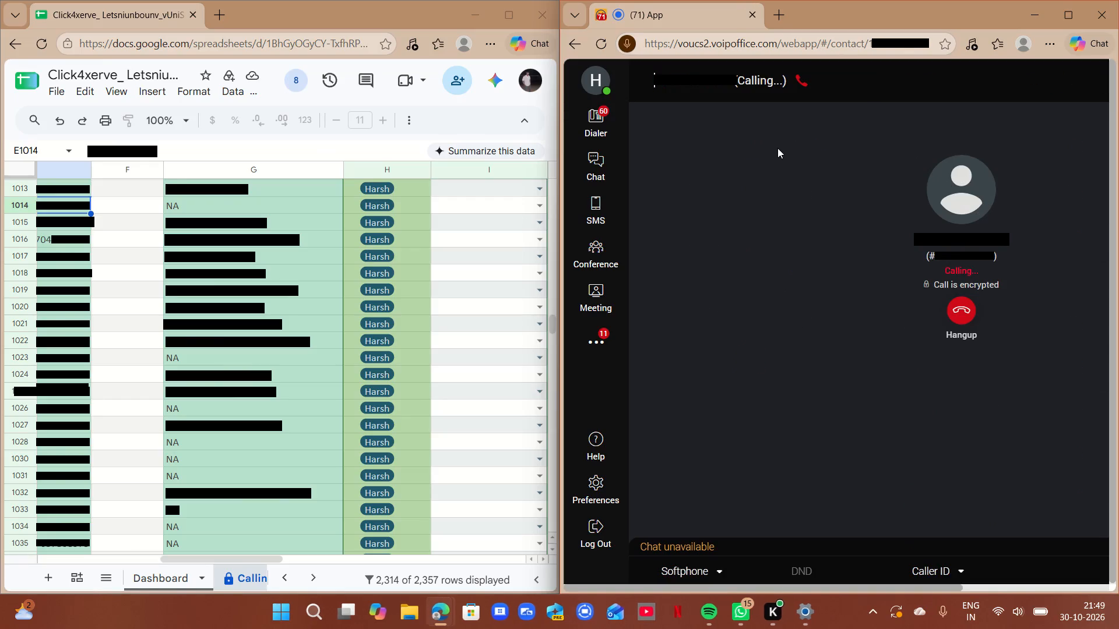
Replace the running call with a call to the row 1015 lead, using the phone number copied from cell E1015.
click(78, 224)
key(ctrl+c)
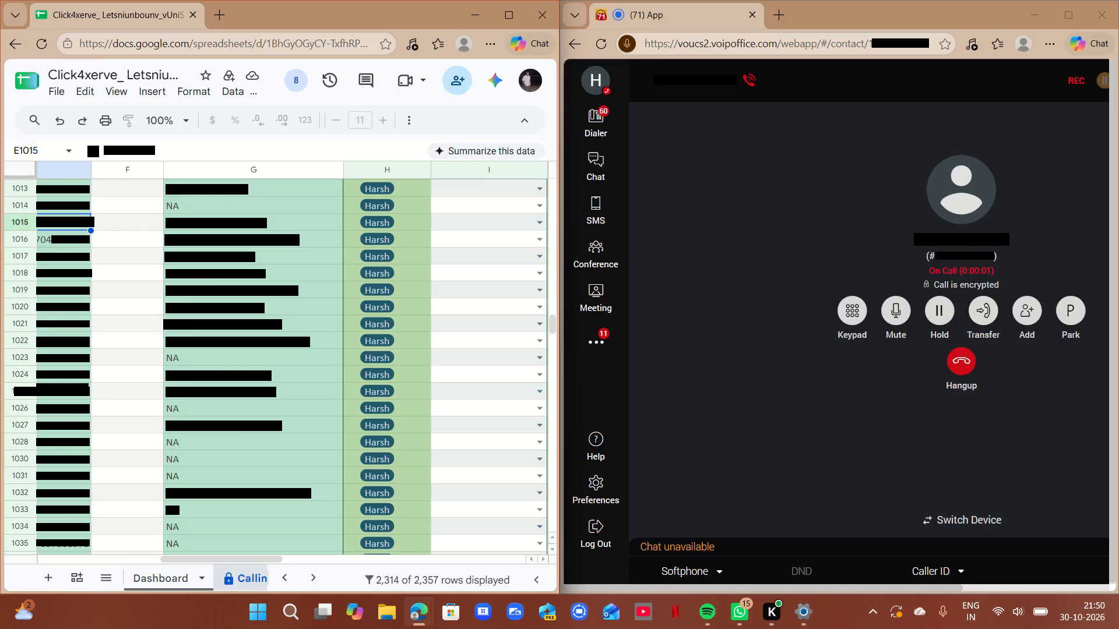
click(957, 359)
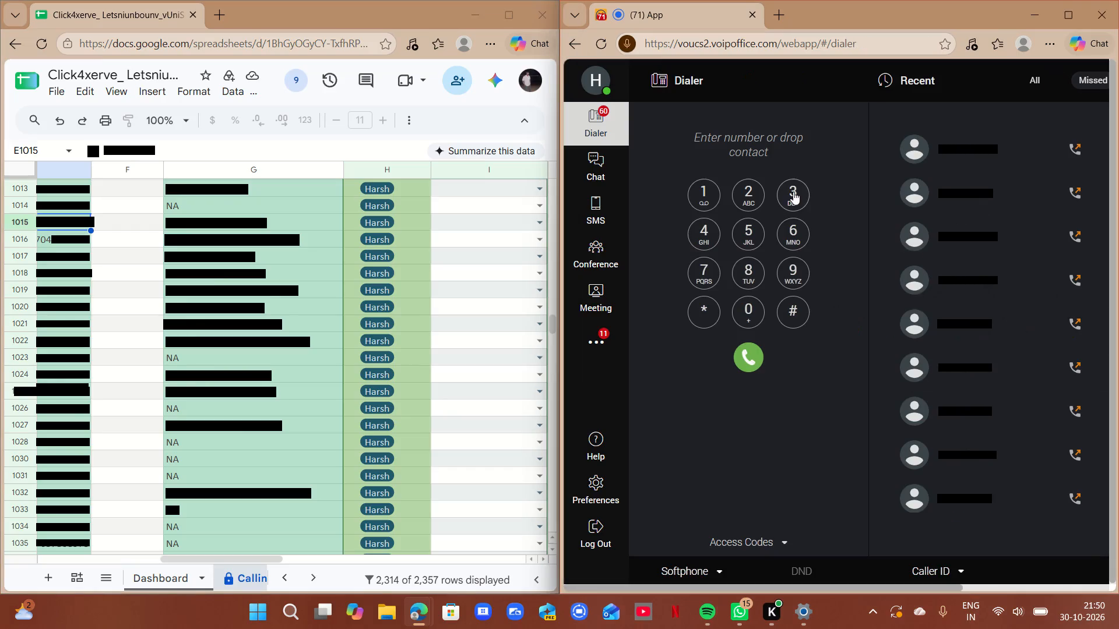
click(766, 153)
key(ctrl+v)
key(Return)
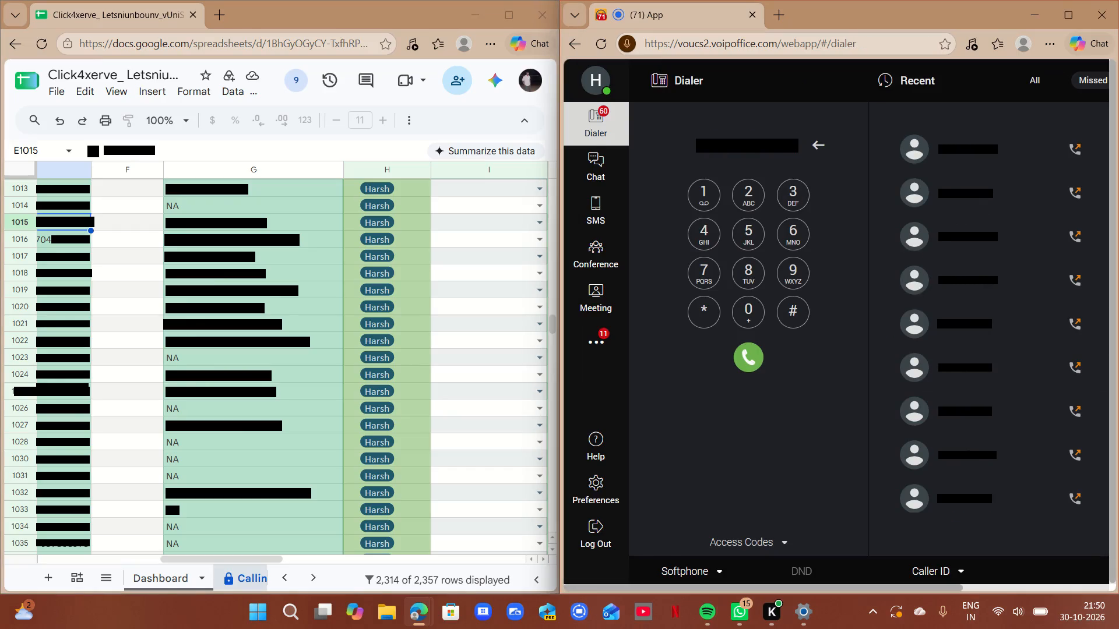
Copy the row 1016 lead's phone number from cell E1016 of the Calling Master sheet.
click(65, 245)
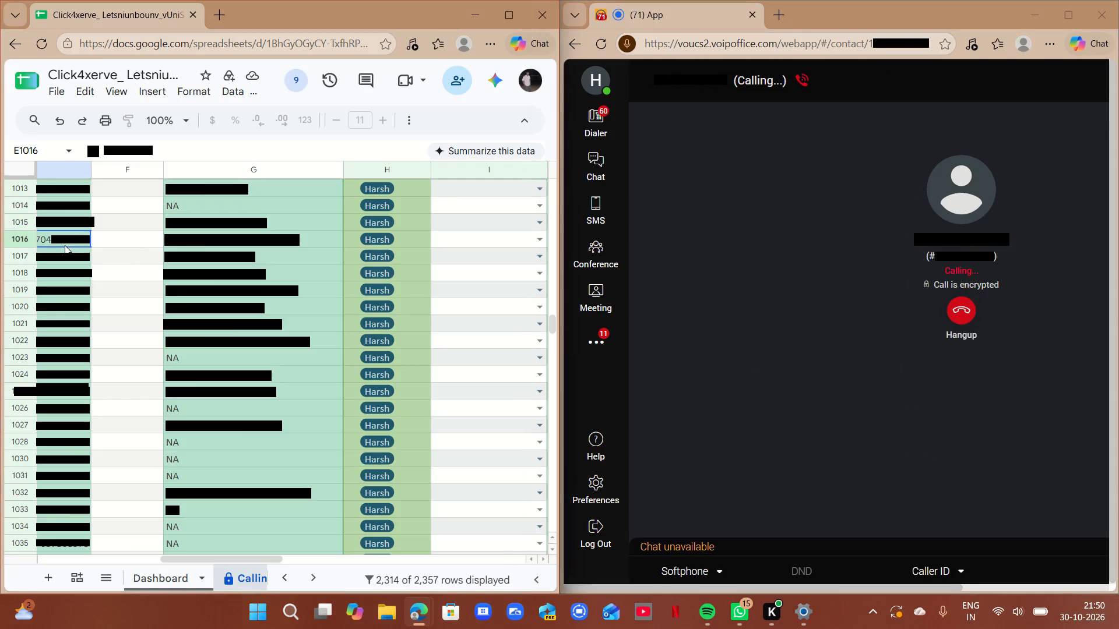
key(ctrl+c)
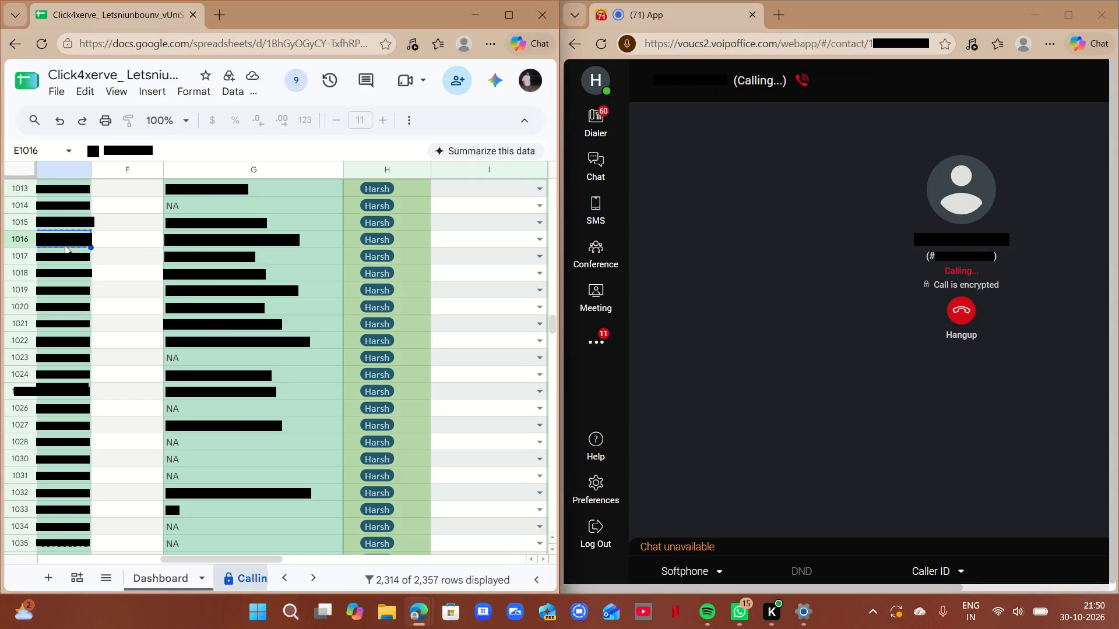
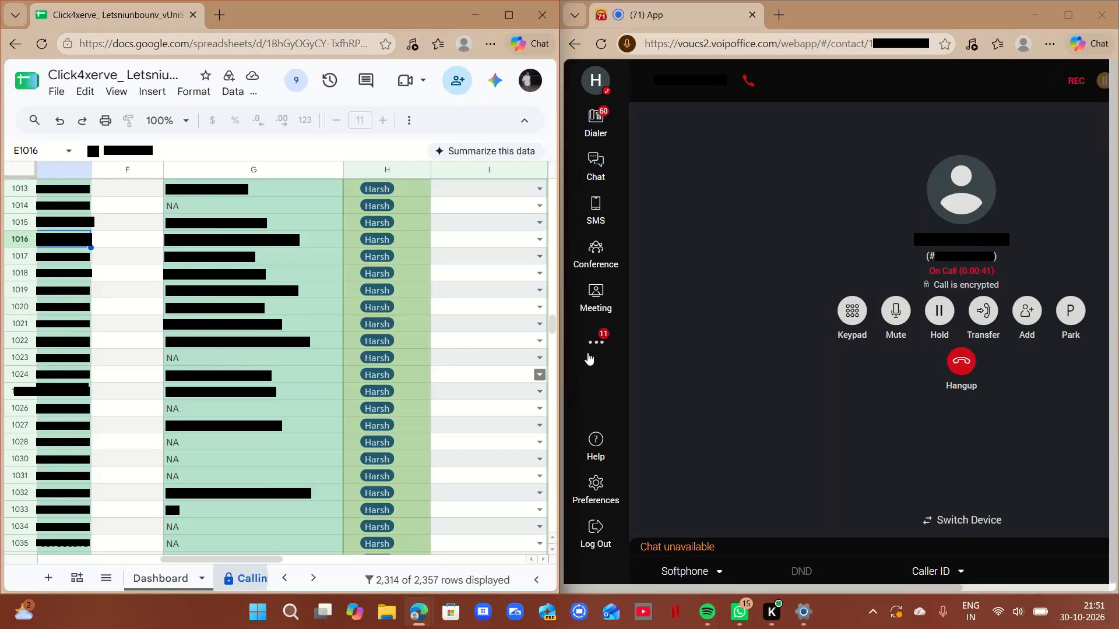
End the running call and call the row 1016 lead from the web dialer with the copied number.
click(959, 359)
click(796, 143)
key(ctrl+v)
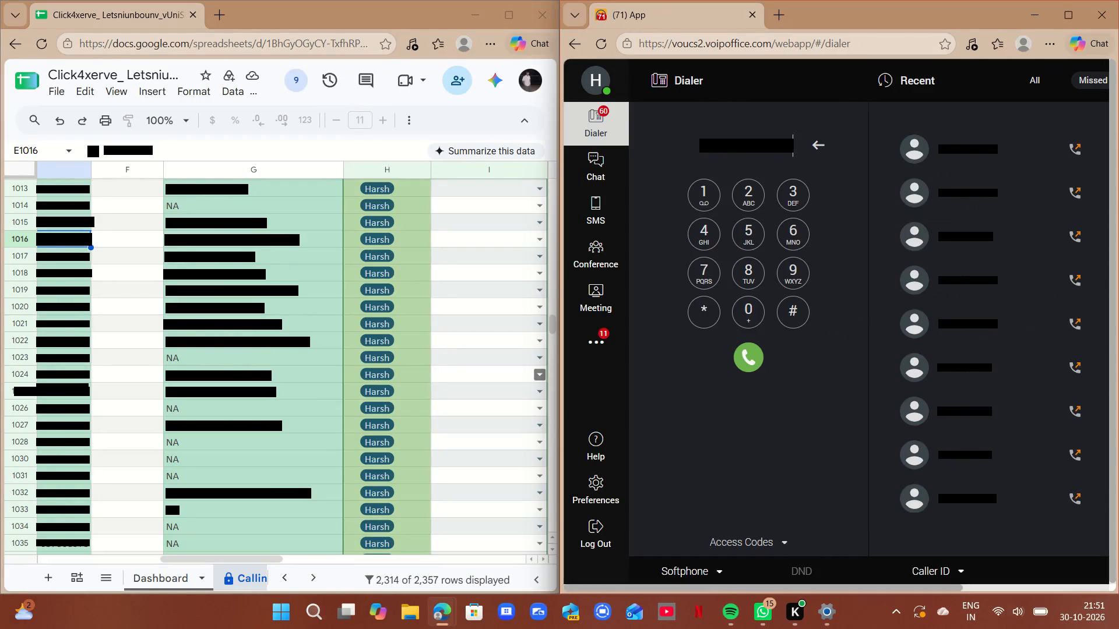
key(Return)
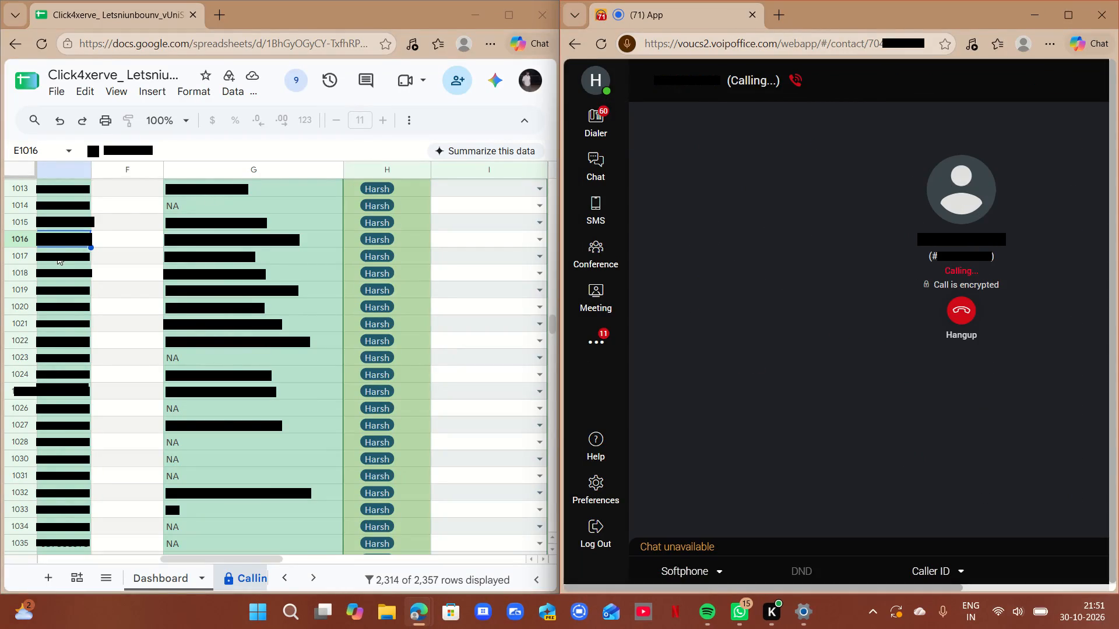
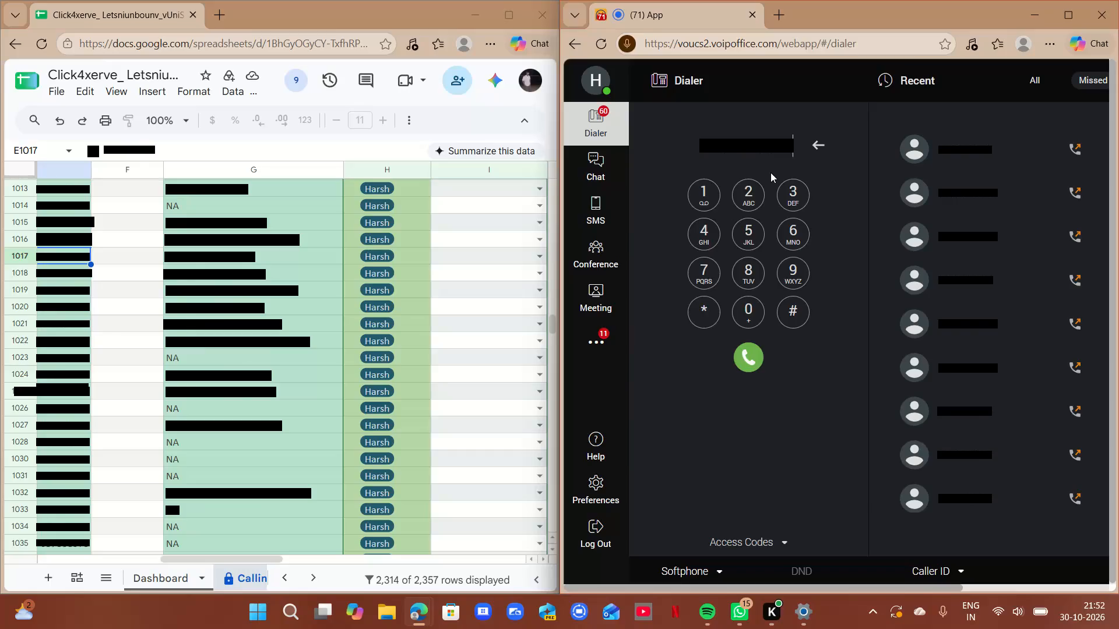
Call the row 1017 lead from the web dialer with the number already entered.
key(Return)
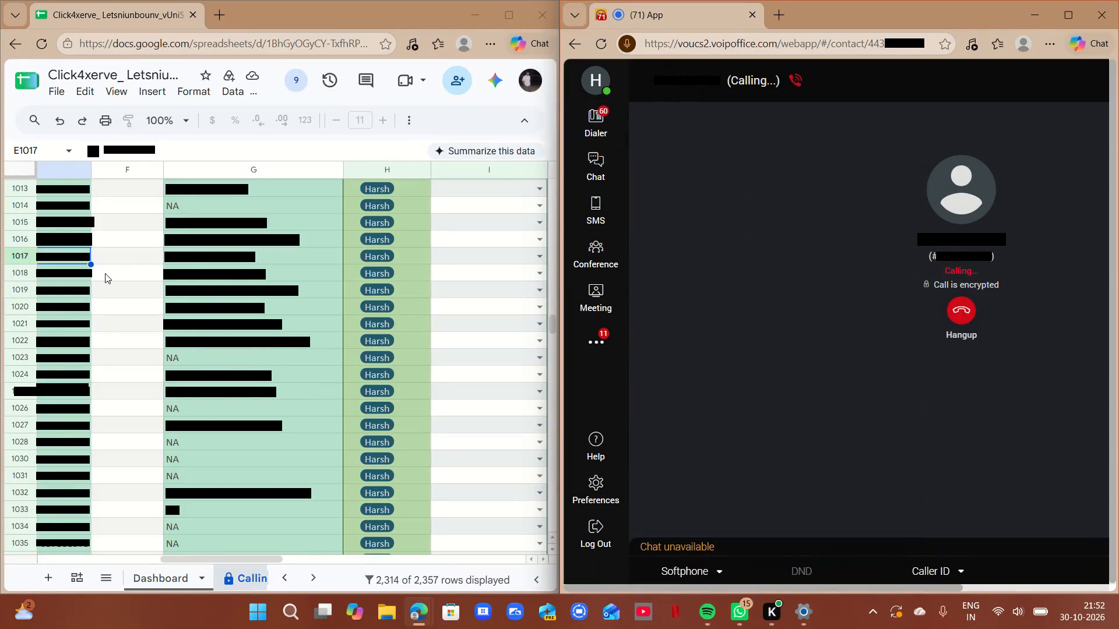
Copy the row 1018 lead's phone number from cell E1018 of the calling sheet.
click(78, 278)
key(ctrl+c)
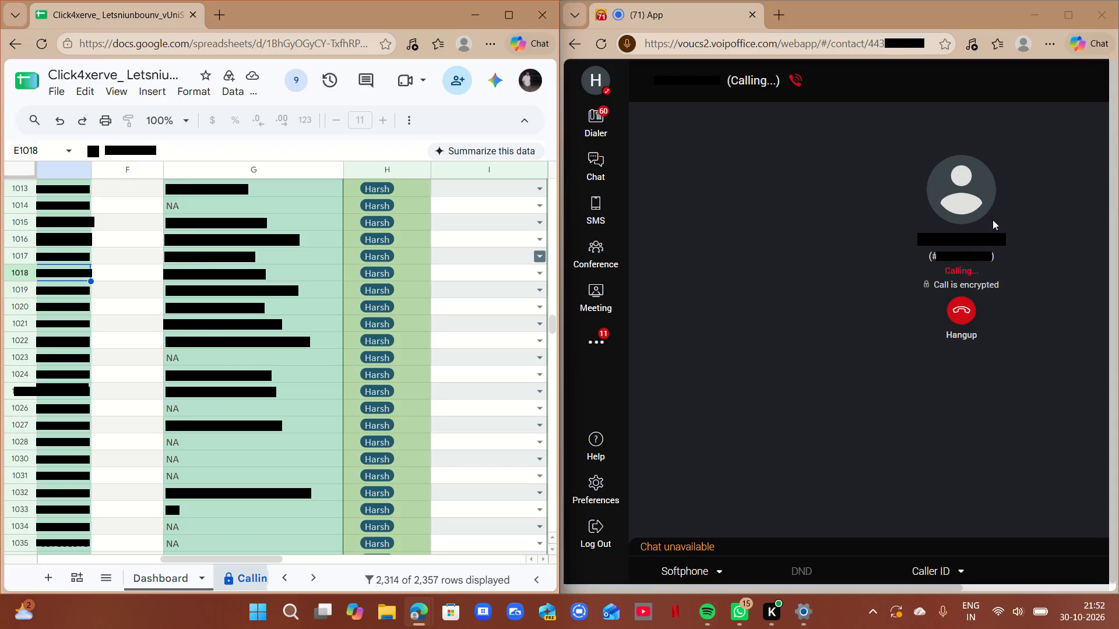
End the running call to the row 1017 lead.
click(959, 360)
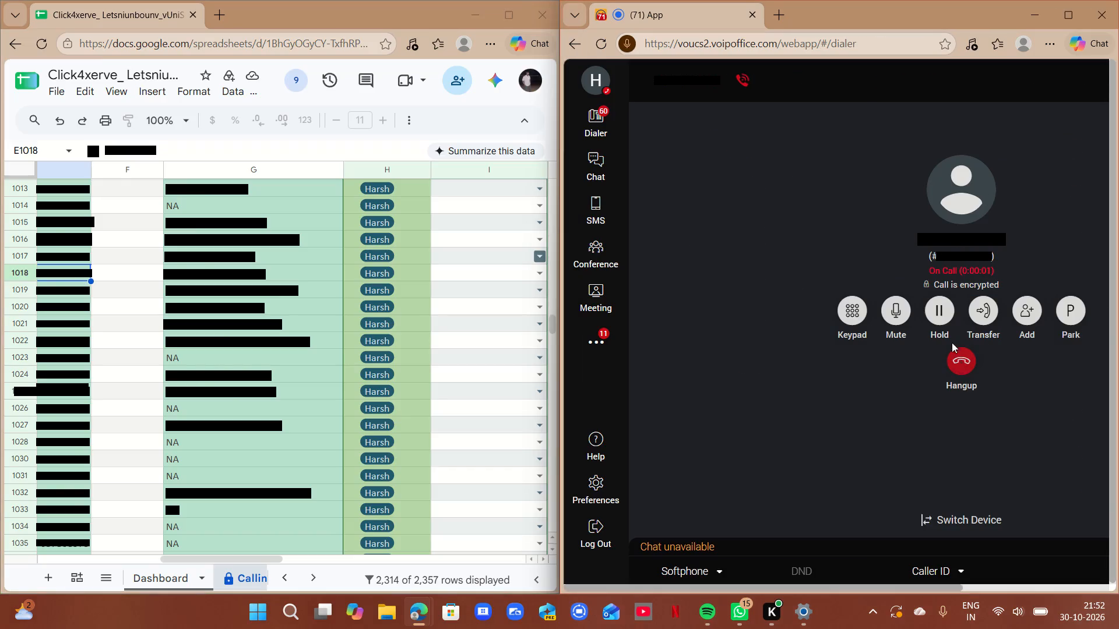
Call the row 1018 lead from the web dialer with the copied number.
click(779, 147)
key(ctrl+v)
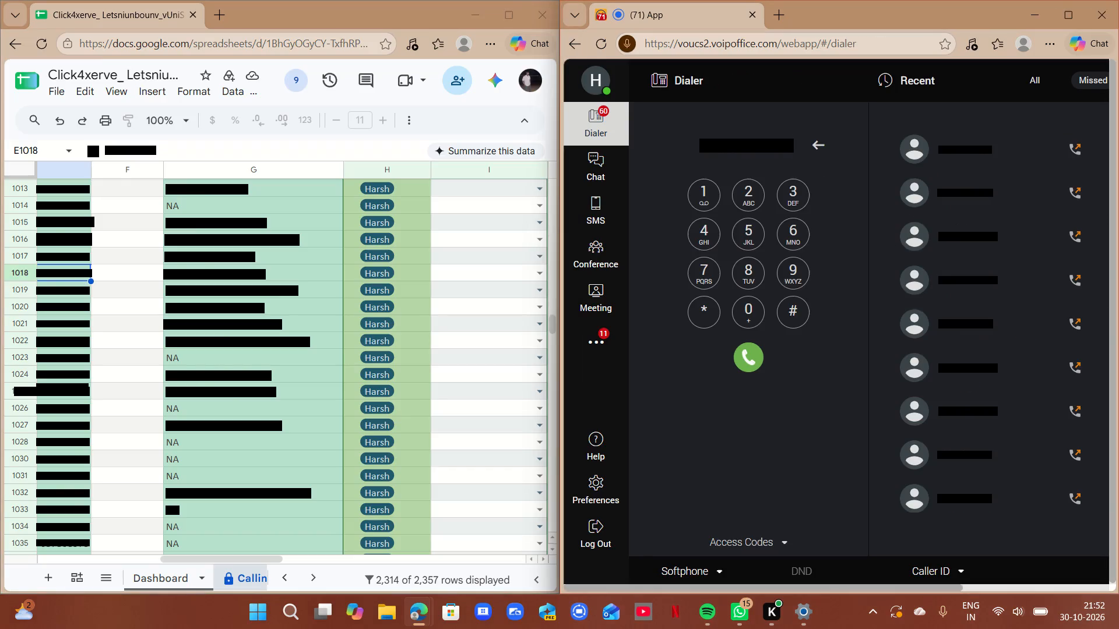
key(Return)
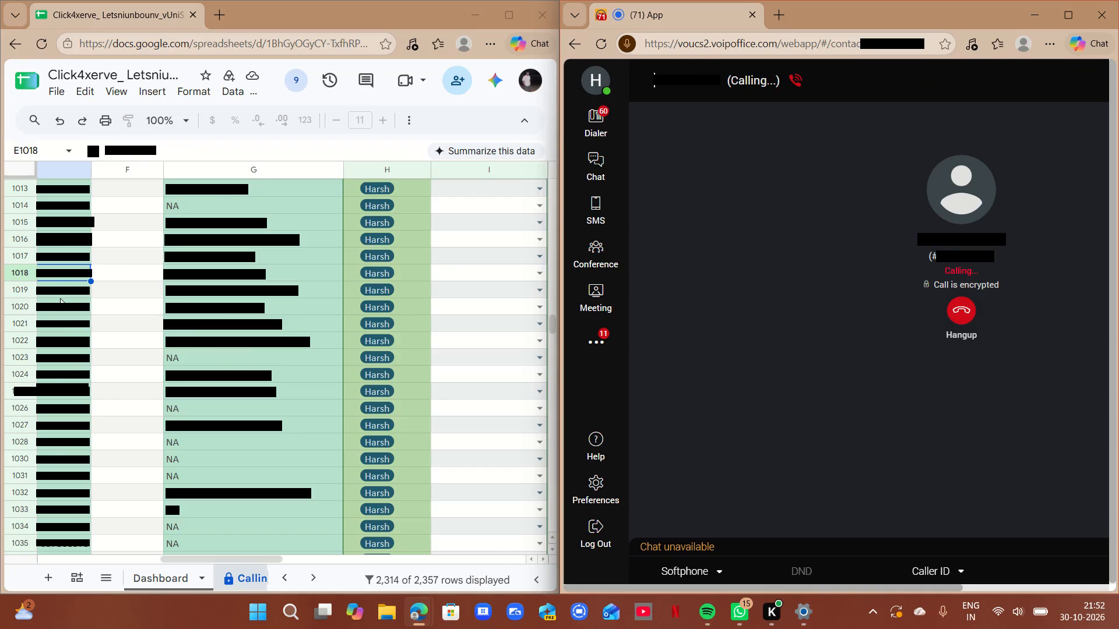
Copy the row 1019 lead's phone number from cell E1019 and call it from the web dialer.
click(60, 298)
key(ctrl+c)
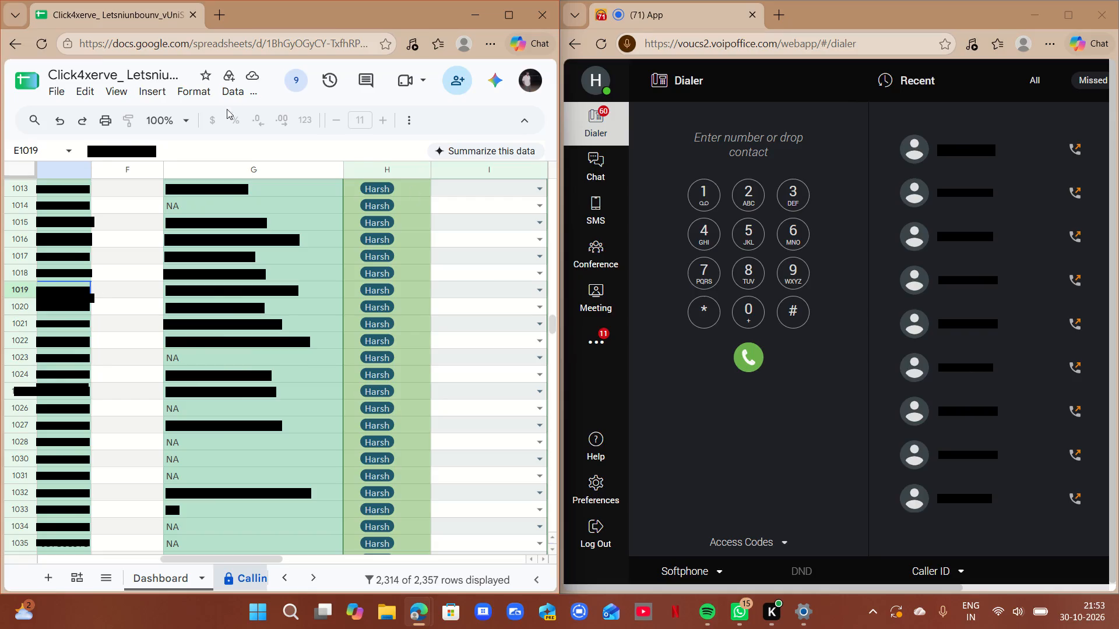
click(751, 125)
key(ctrl+v)
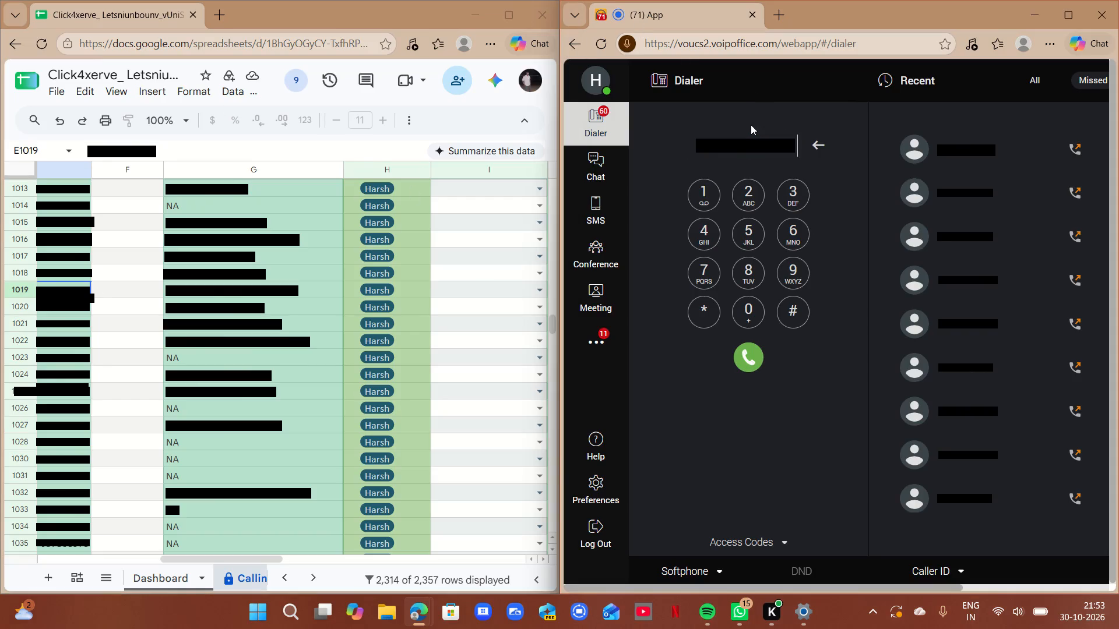
key(Return)
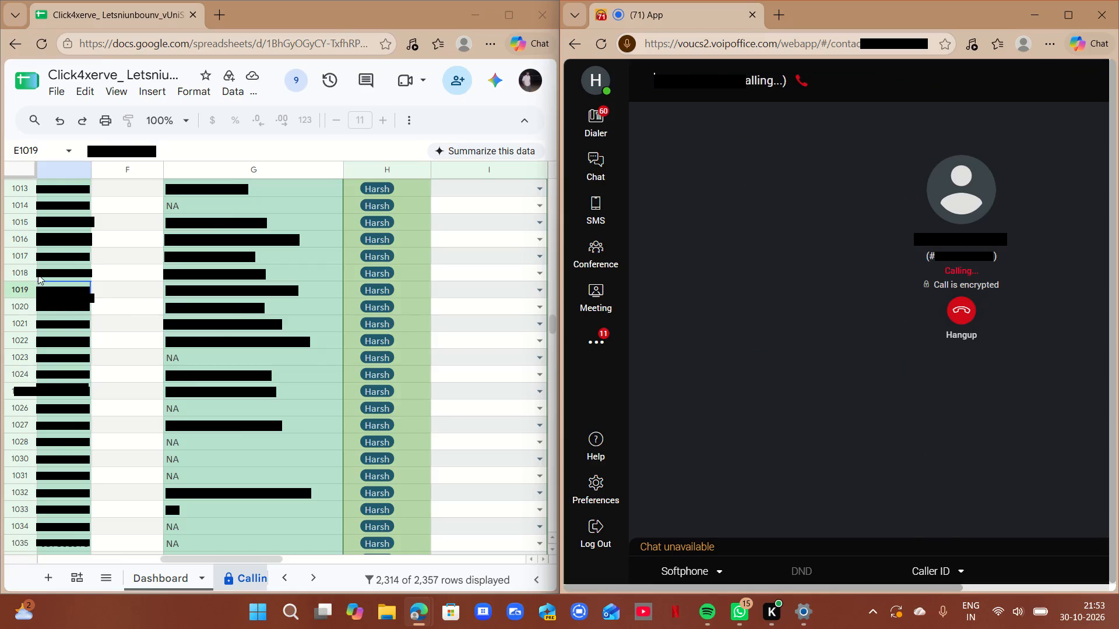
Record the row 1018 lead's call outcome in cell I1018 as Hung up/Disconneted.
click(23, 274)
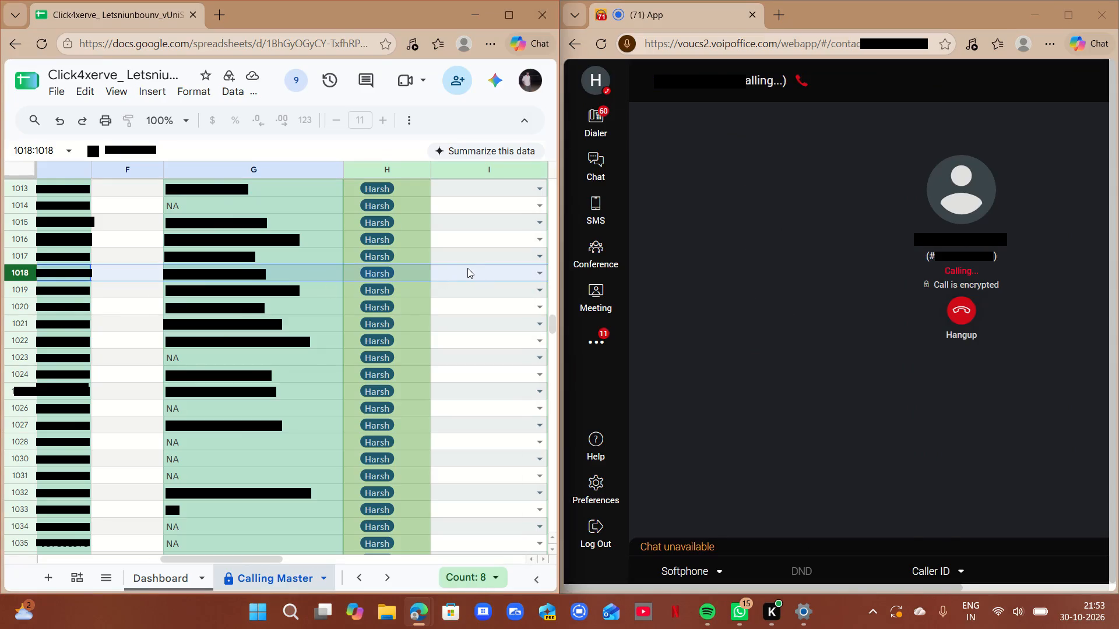
click(467, 268)
key(h)
key(Up)
key(Return)
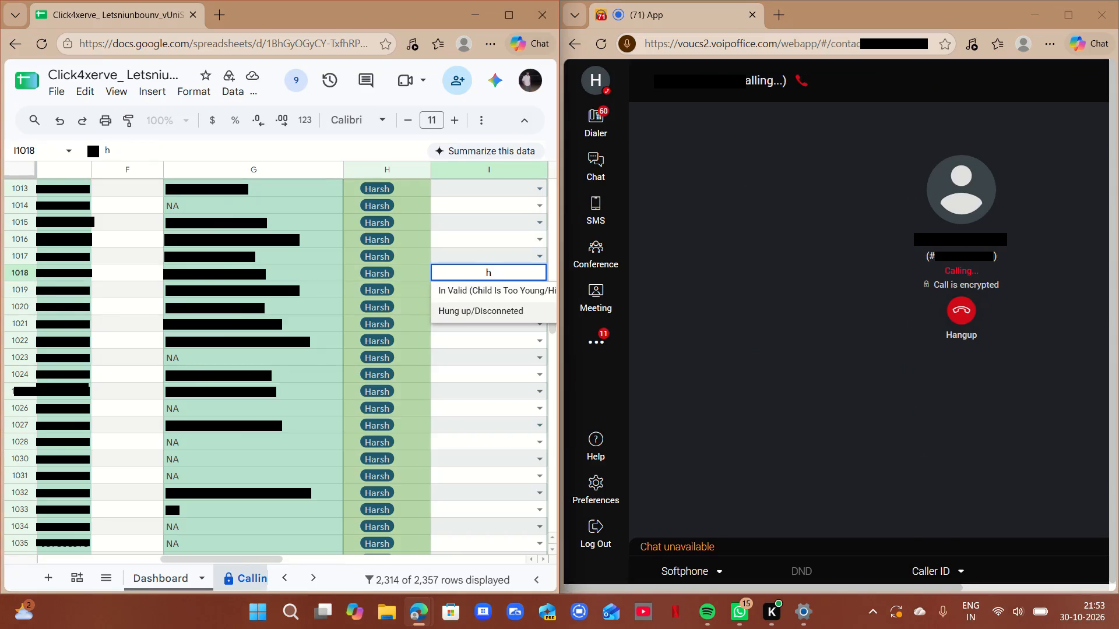
Record Voicemail as the call outcome in cell I1017 and fill it upward through cell I1013.
click(501, 255)
key(v)
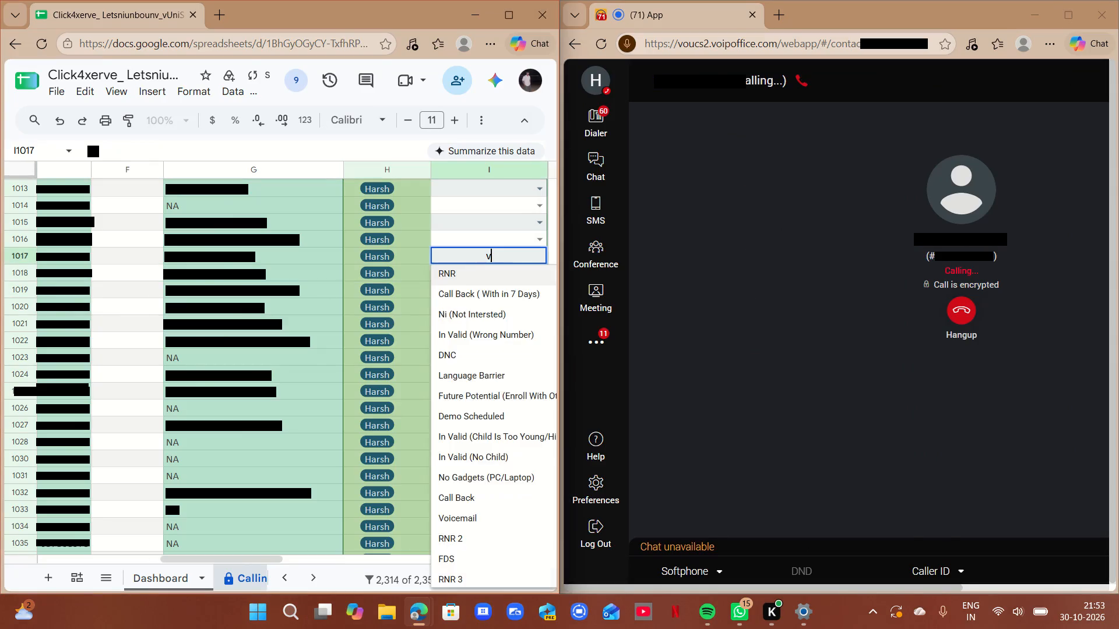
key(Up)
key(Return)
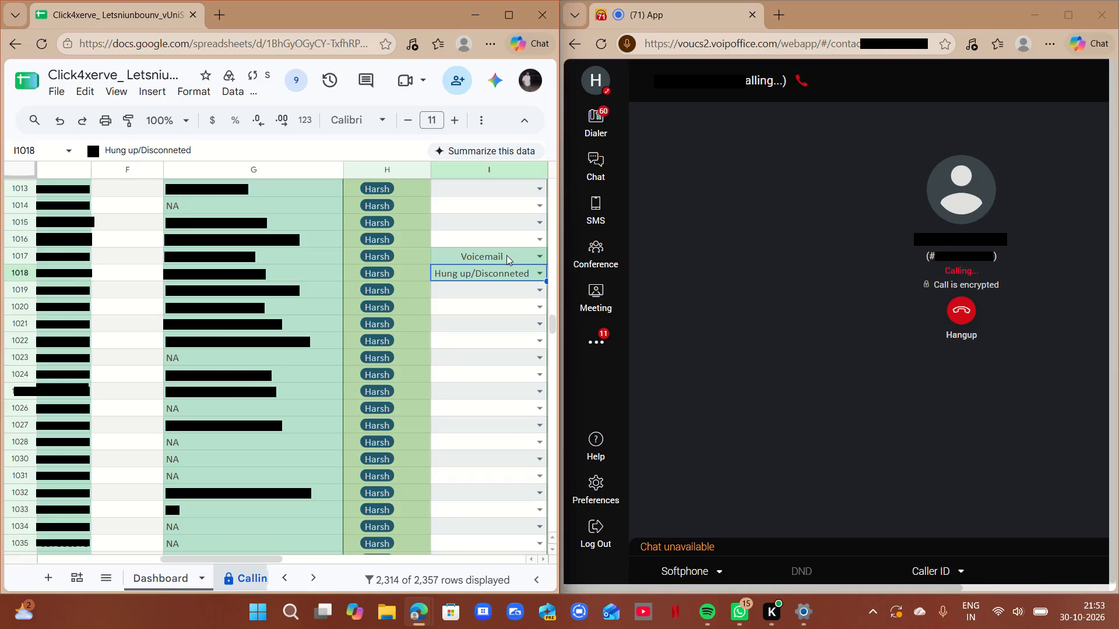
click(506, 255)
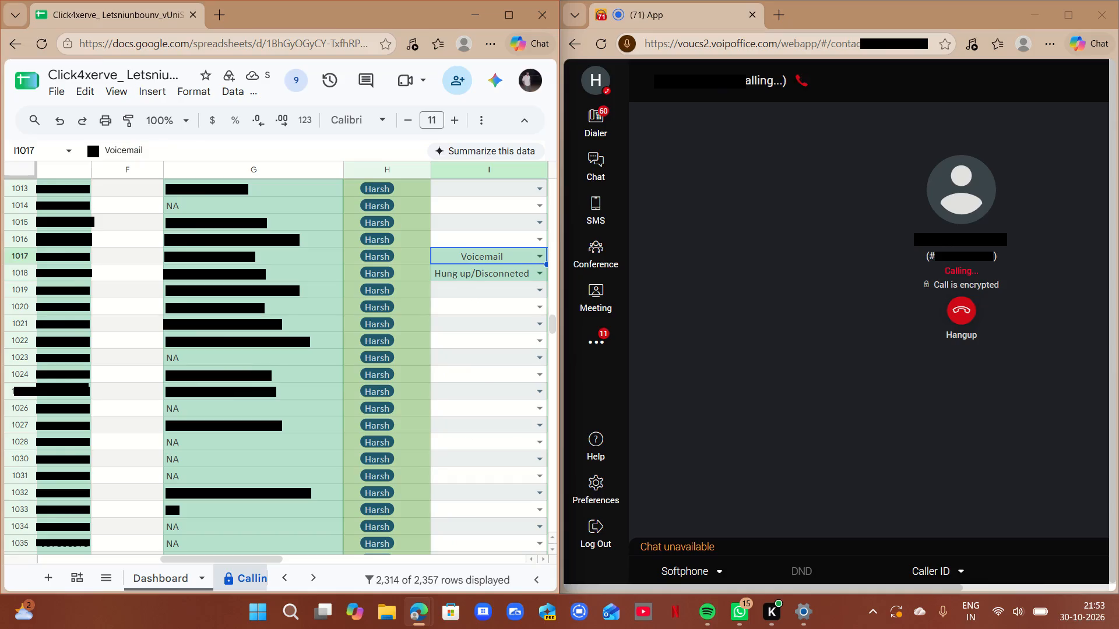
drag(545, 262, 511, 195)
Copy the row 1020 lead's phone number from cell E1020 of the Calling Master sheet.
scroll(511, 195, down, 1)
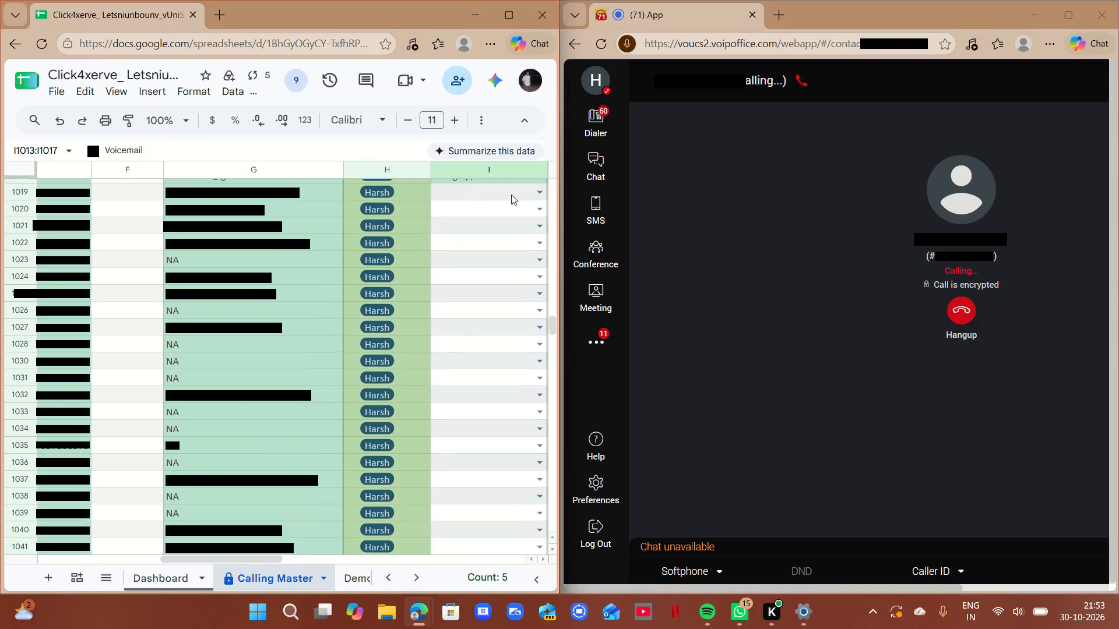
scroll(511, 195, down, 1)
click(73, 210)
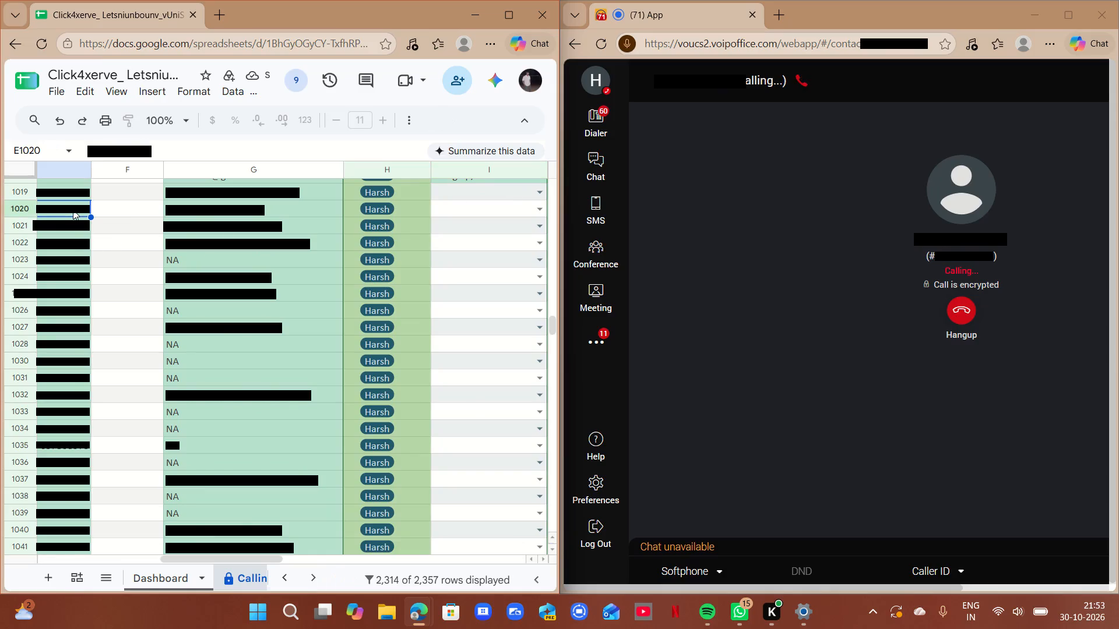
key(ctrl+c)
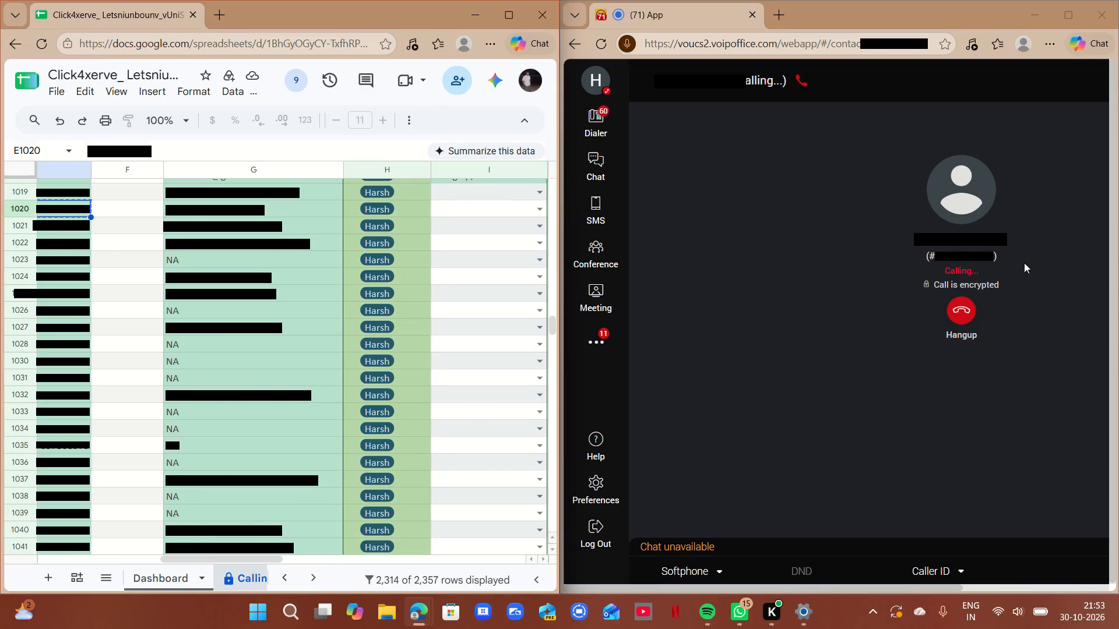
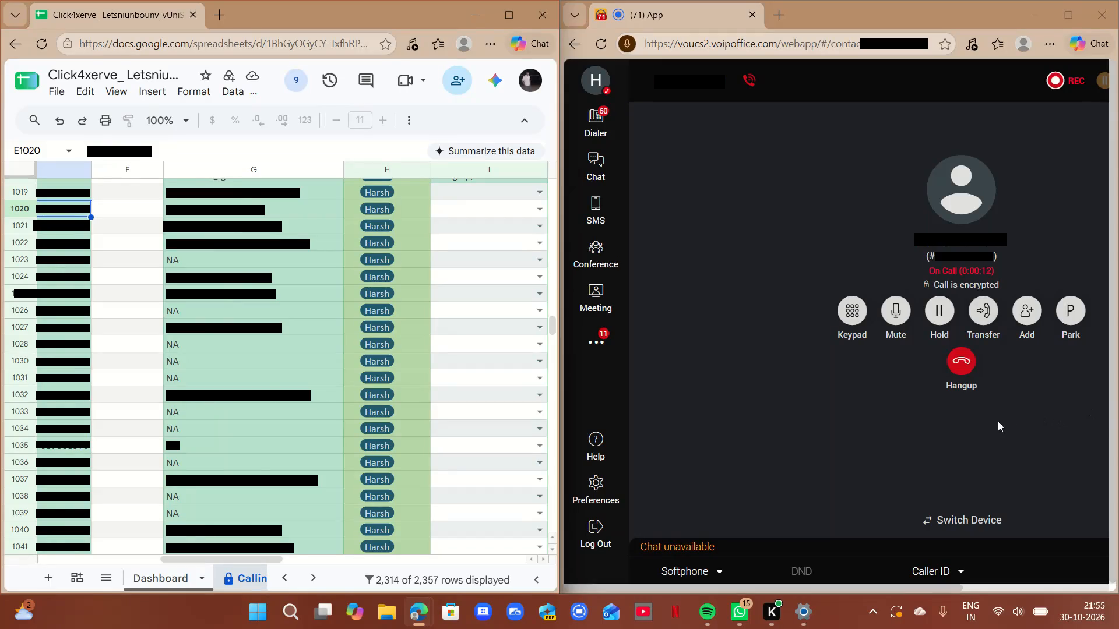
End the row 1019 lead's call and call the row 1020 lead from the web dialer using the copied phone number.
click(965, 365)
click(786, 169)
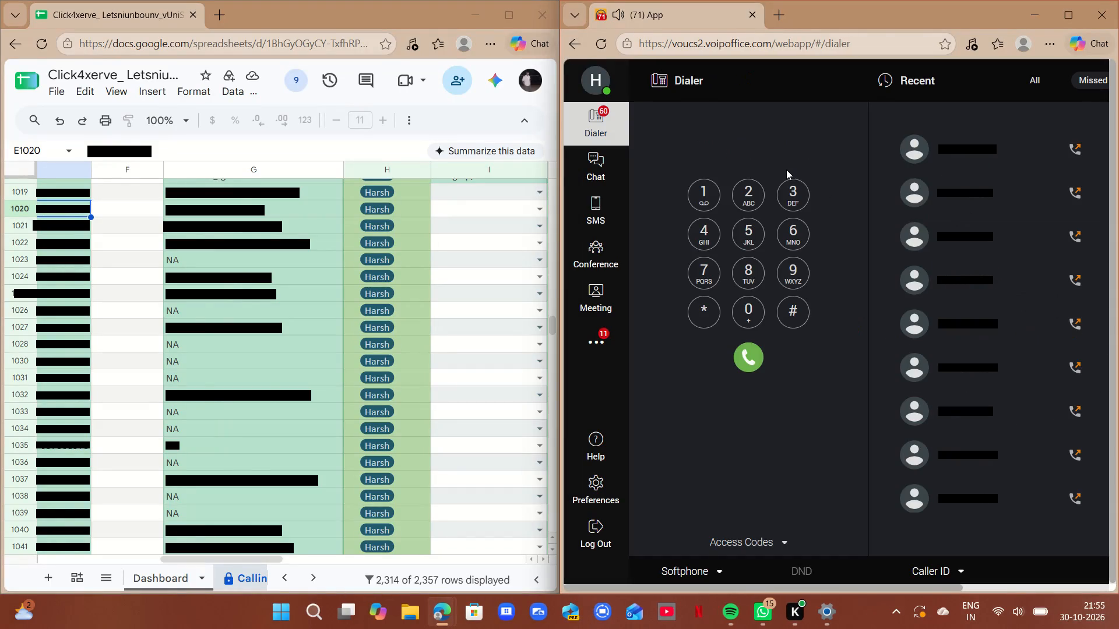
key(ctrl+v)
key(Return)
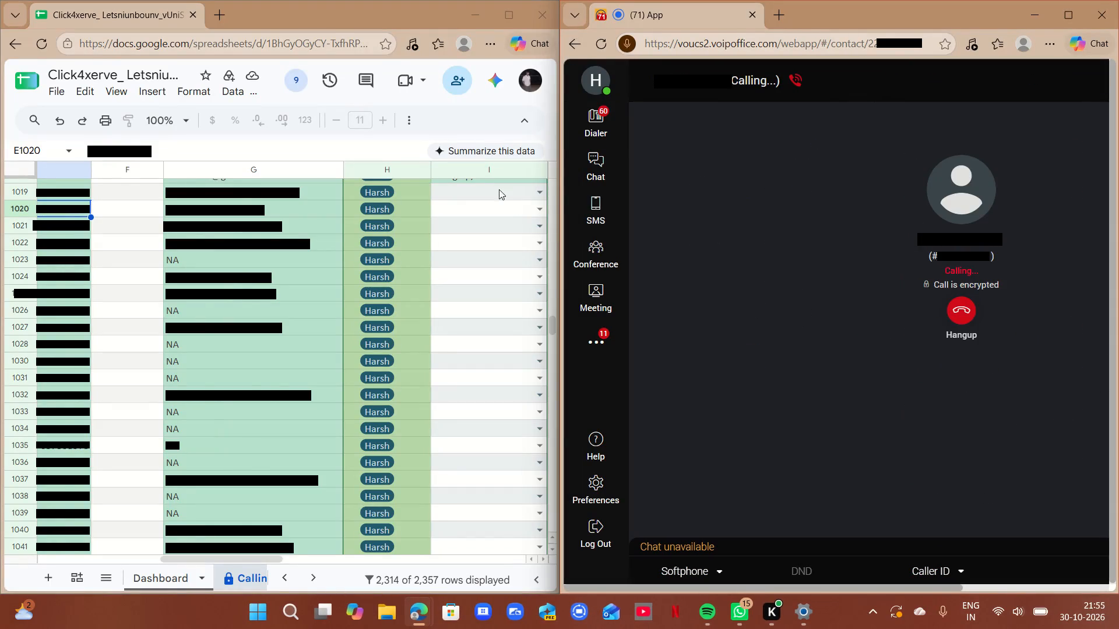
Record the row 1019 lead's call outcome in cell I1019 as Hung up/Disconneted.
click(483, 186)
key(h)
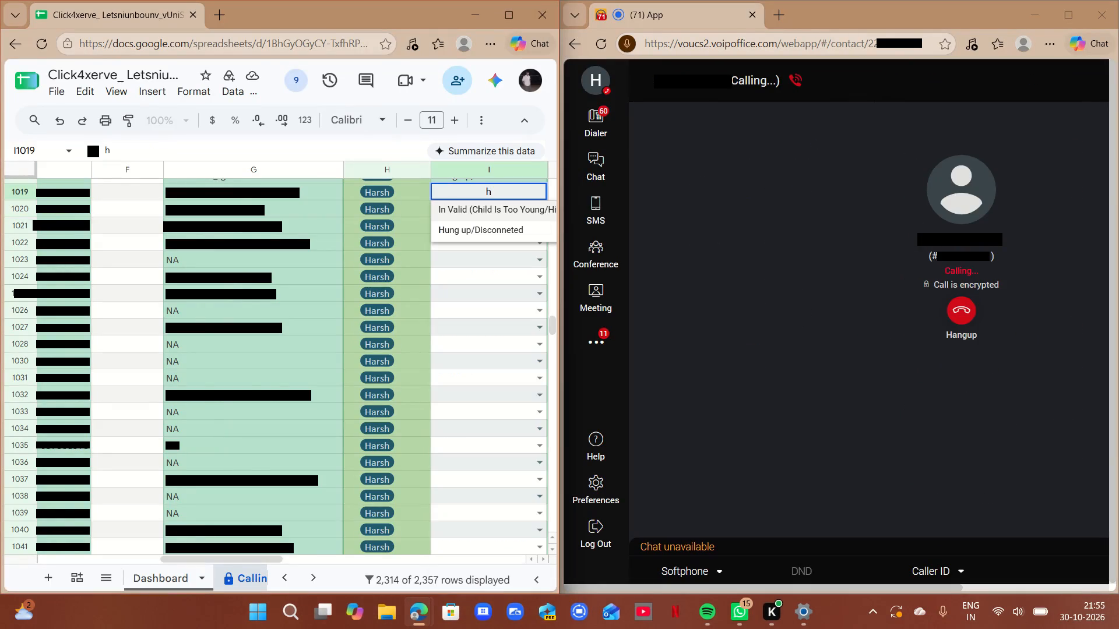
key(Up)
key(Return)
Copy the row 1021 lead's phone number from cell E1021 of the Calling Master sheet.
scroll(483, 186, down, 1)
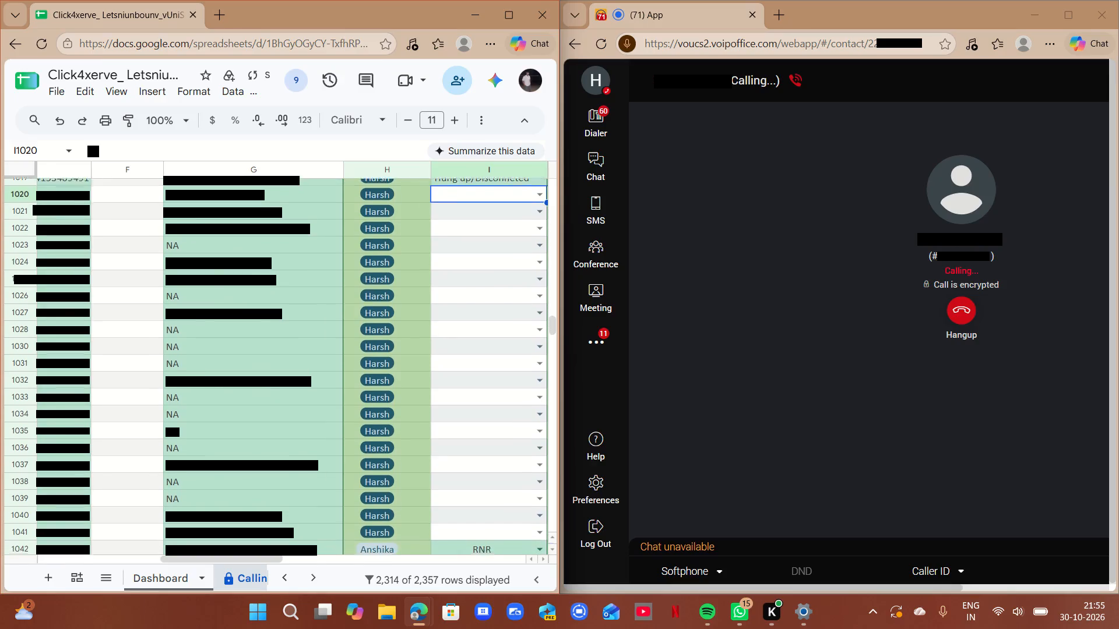
scroll(483, 186, down, 1)
click(71, 205)
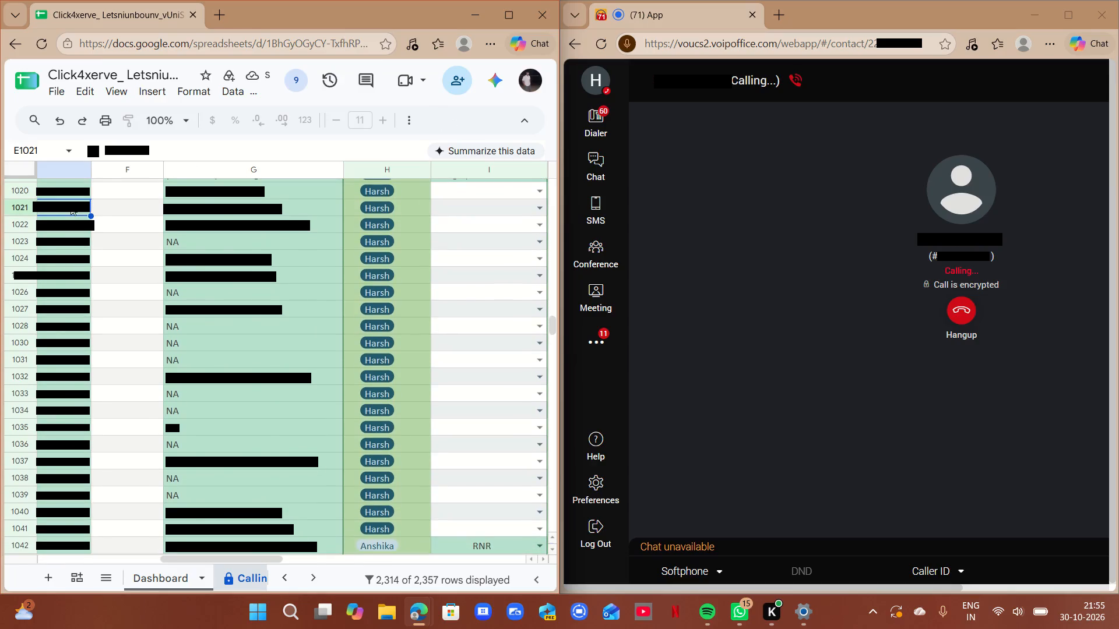
key(ctrl+c)
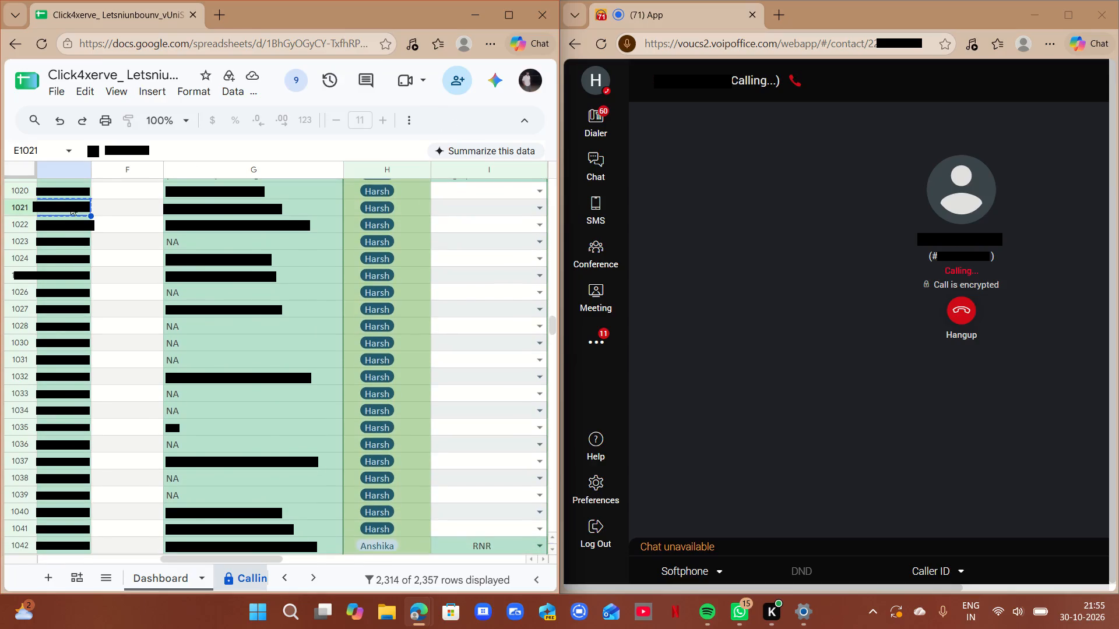
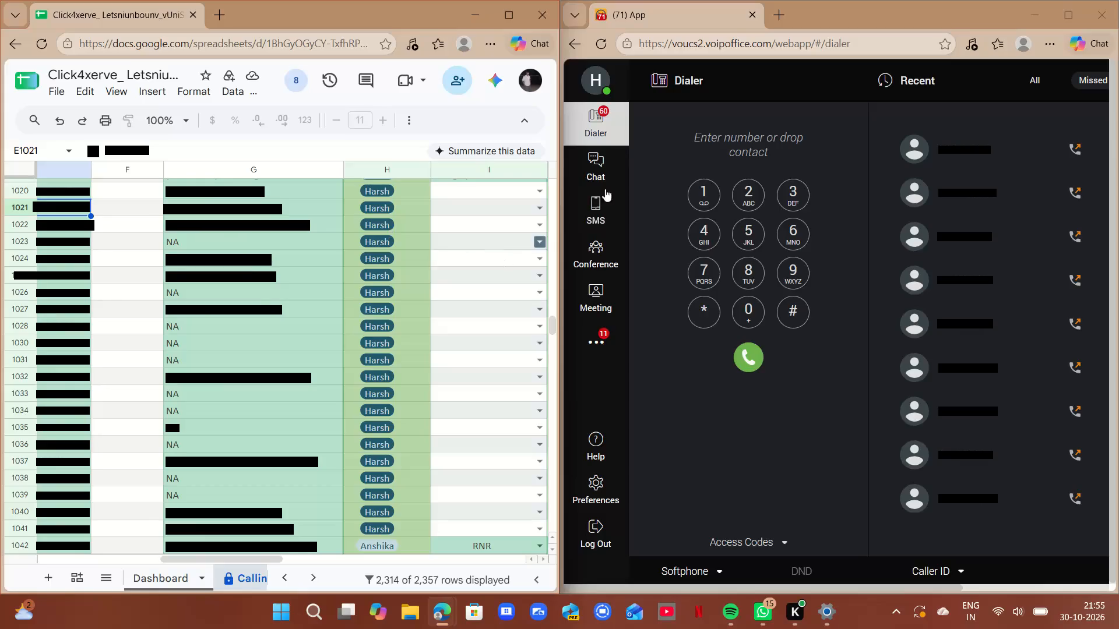
Call the row 1021 lead from the web dialer using the copied phone number.
click(770, 129)
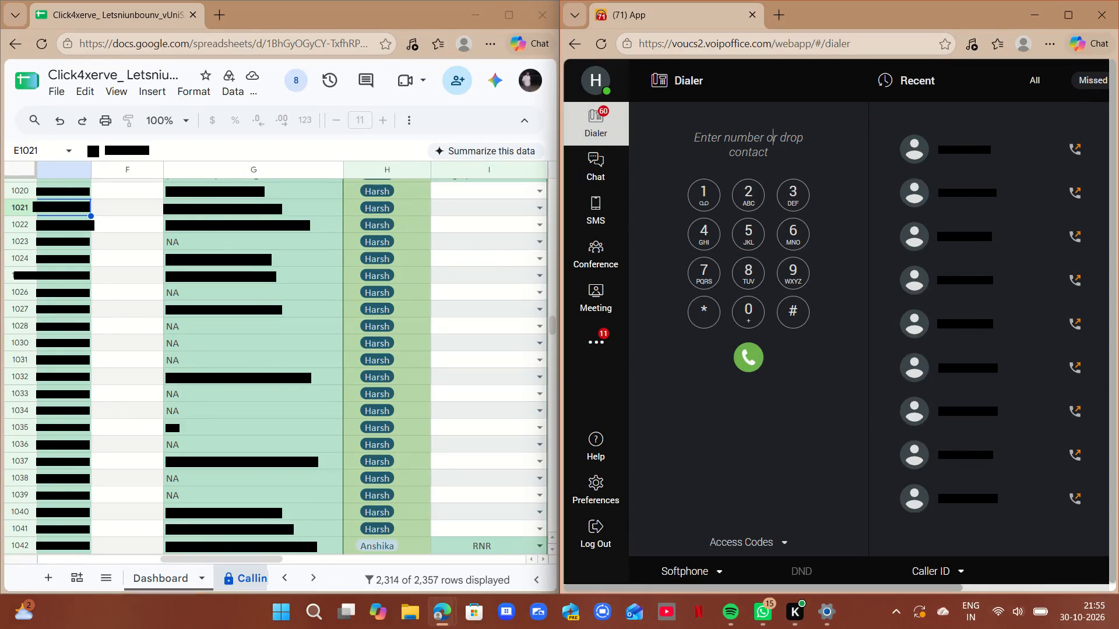
key(ctrl+v)
key(Return)
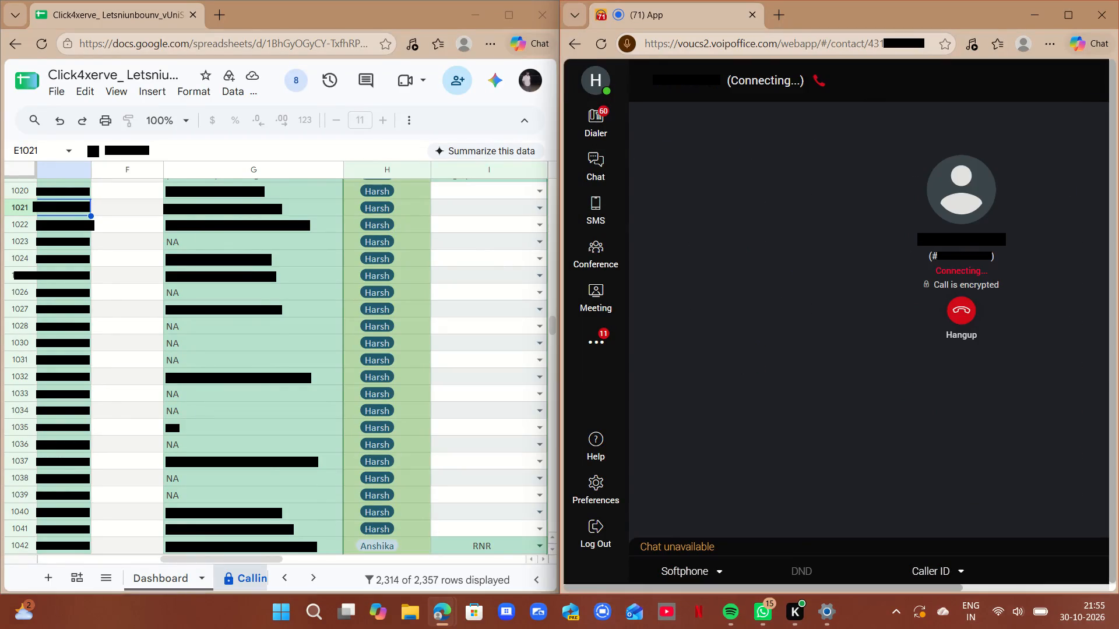
Copy the row 1022 lead's phone number from cell E1022 of the Calling Master sheet.
click(87, 220)
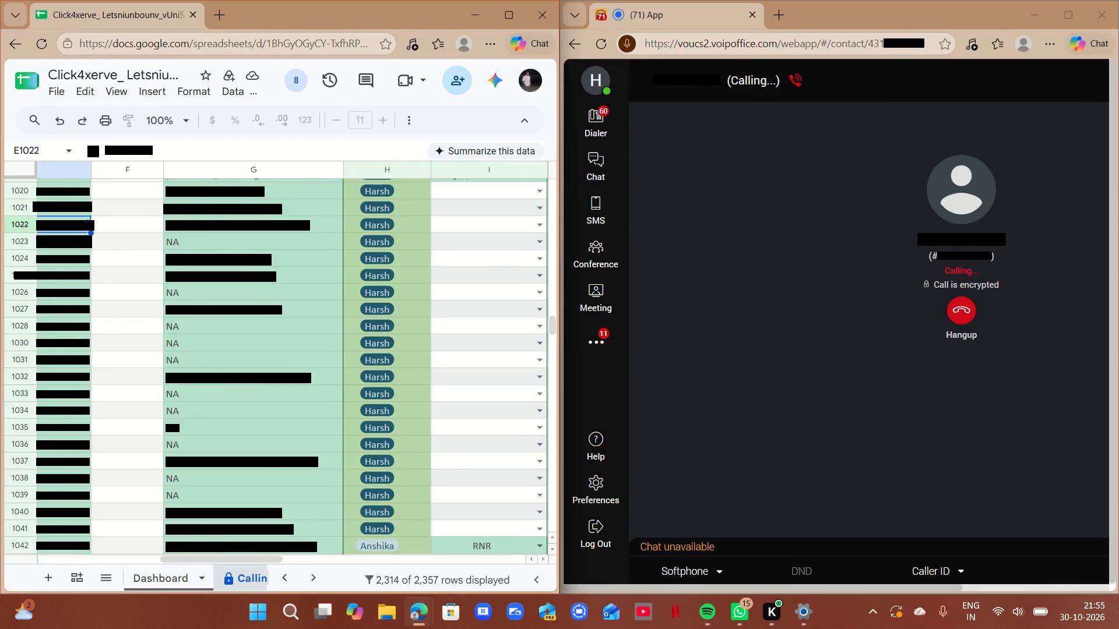
key(ctrl+c)
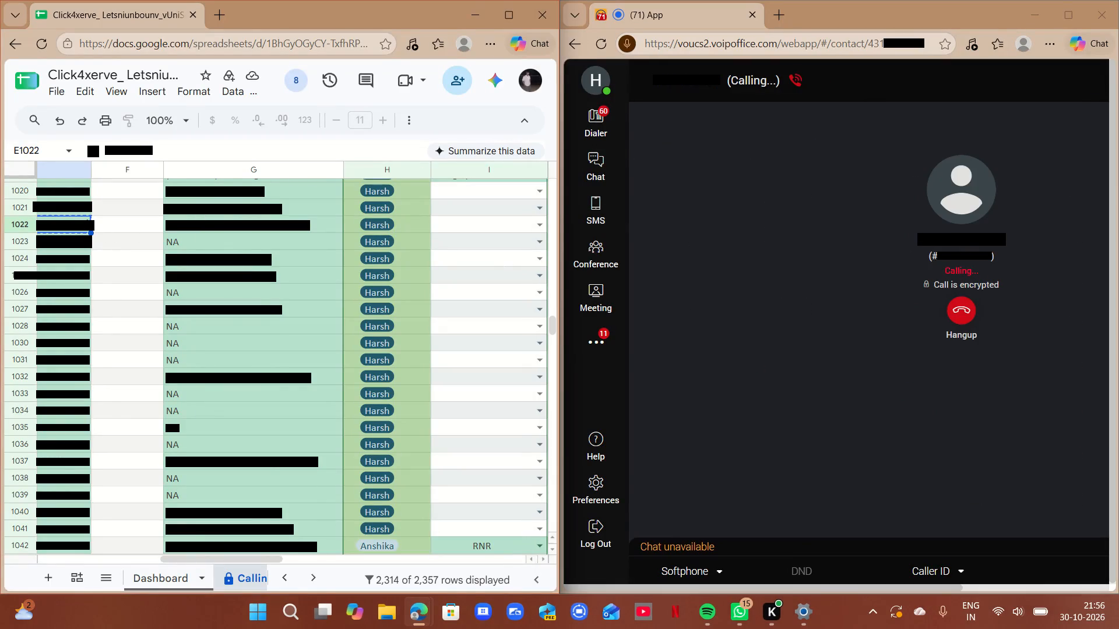
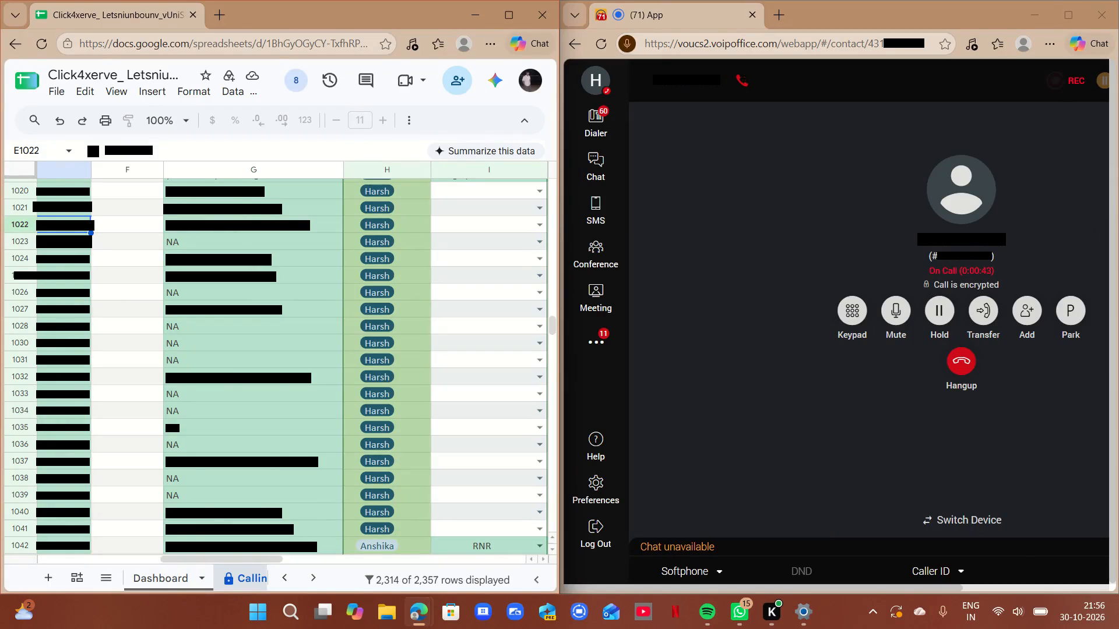
End the current call and call the row 1022 lead from the web dialer using the copied phone number.
click(965, 356)
click(723, 136)
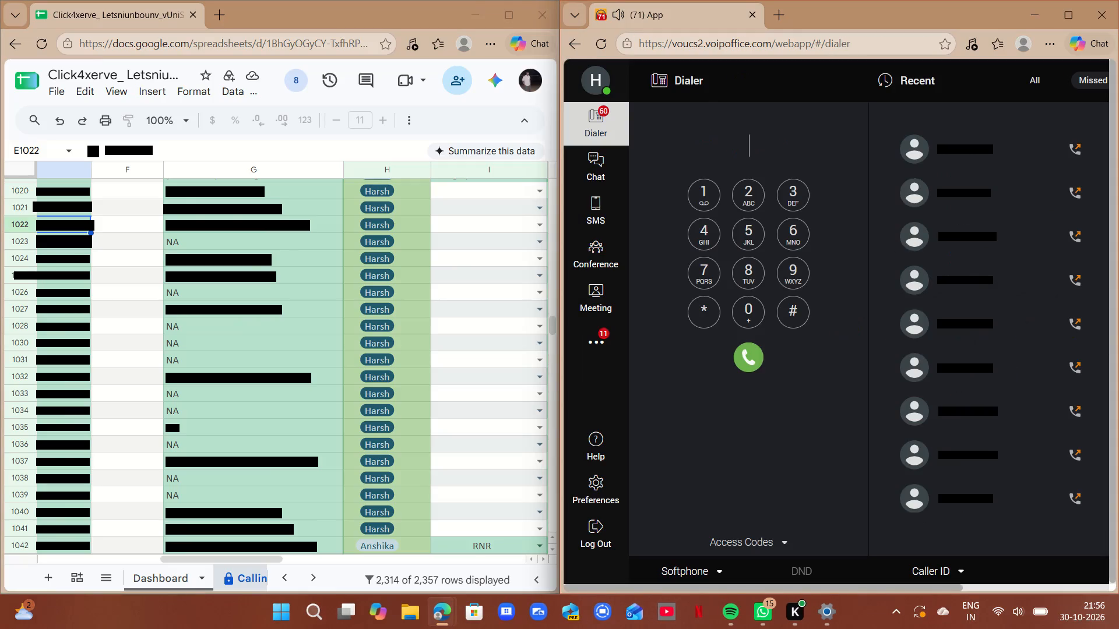
key(ctrl+v)
key(Return)
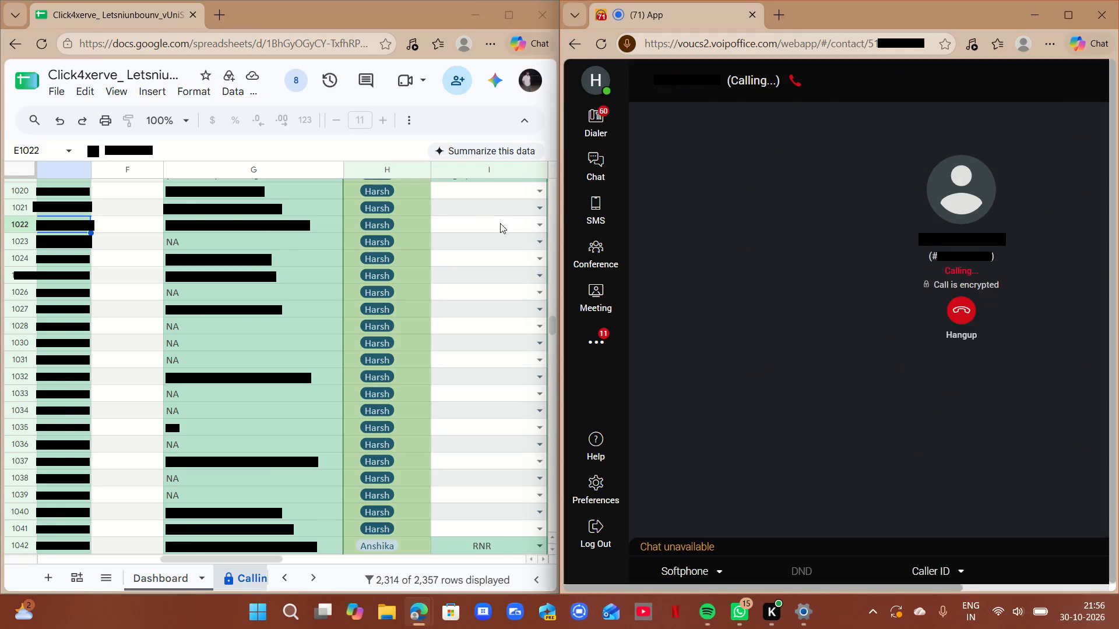
Record the row 1021 lead's outcome as Call Back ( With in 7 Days) in cell I1021.
click(479, 214)
key(c)
key(Return)
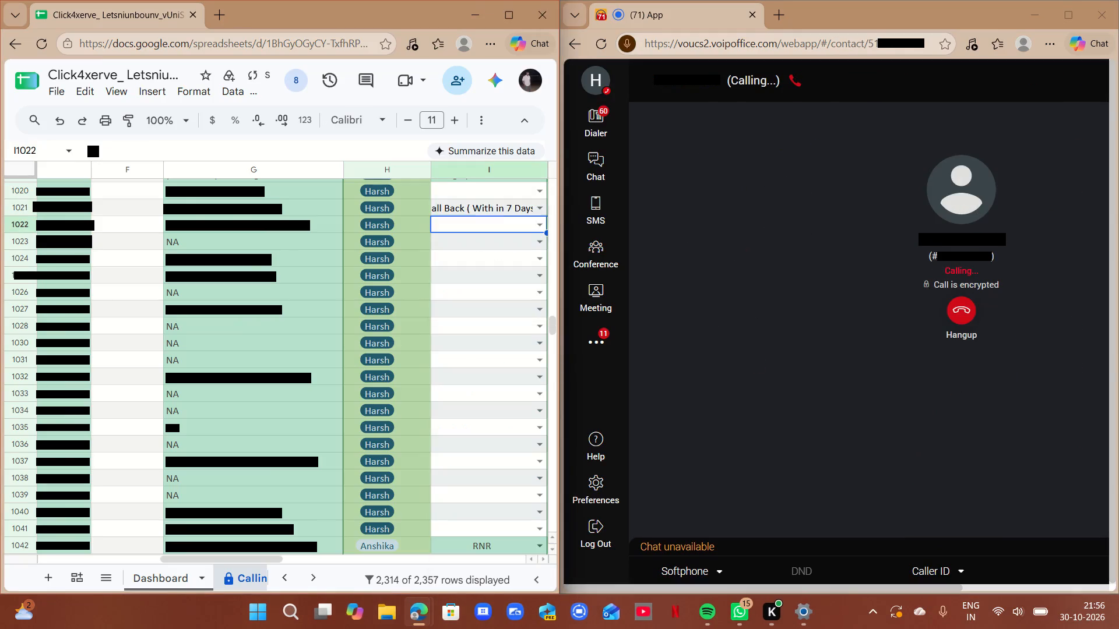
Record the row 1020 lead's outcome as RNR in cell I1020.
click(490, 192)
key(r)
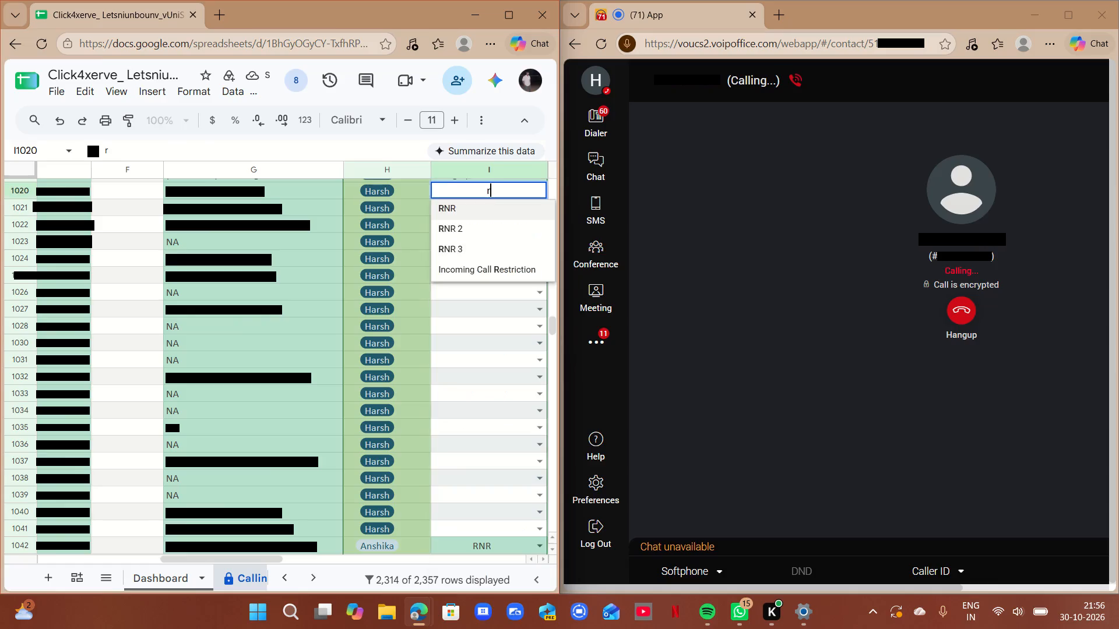
key(Return)
Copy the row 1023 lead's phone number from cell E1023 of the Calling Master sheet.
scroll(490, 192, down, 1)
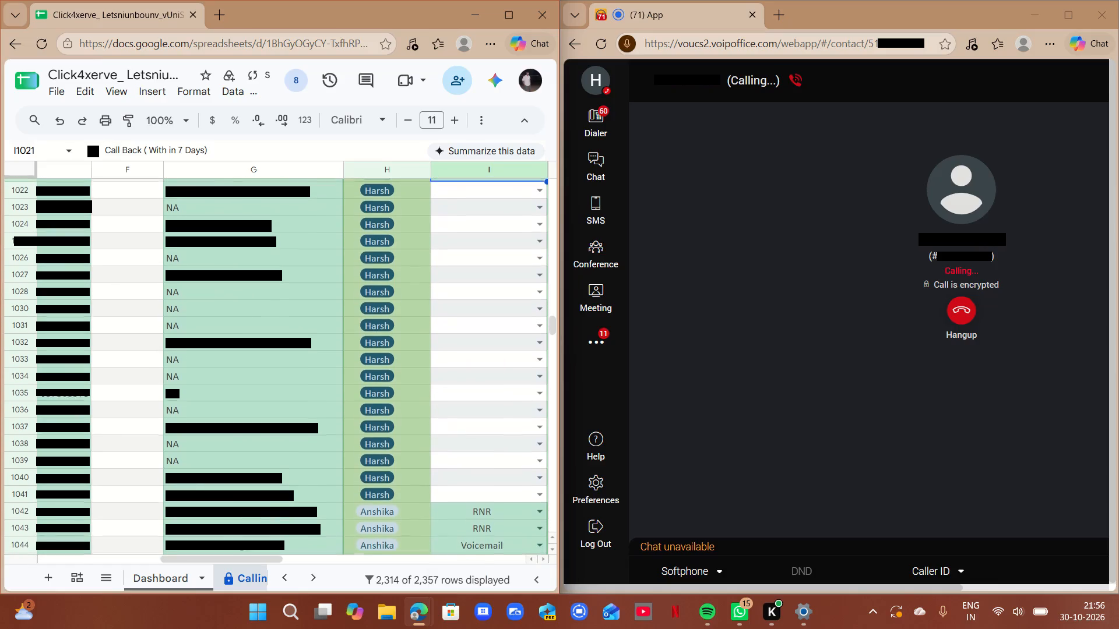
scroll(490, 192, down, 1)
click(77, 206)
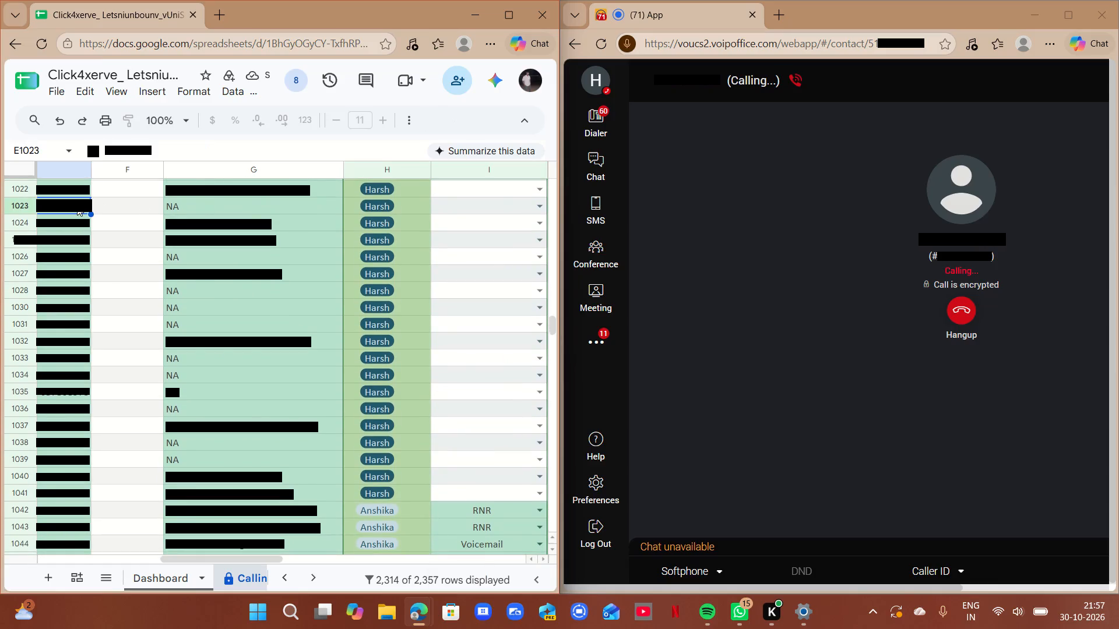
key(ctrl+c)
Check the team's calling figures on the Dashboard sheet and return to the Calling Master sheet.
click(162, 579)
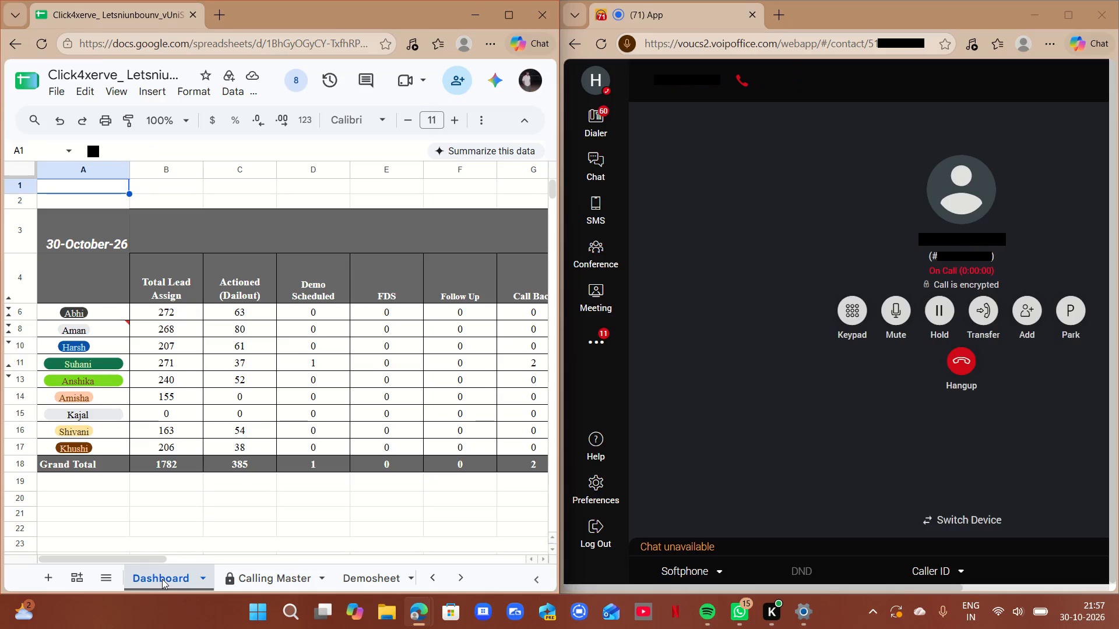
click(269, 575)
key(backslash)
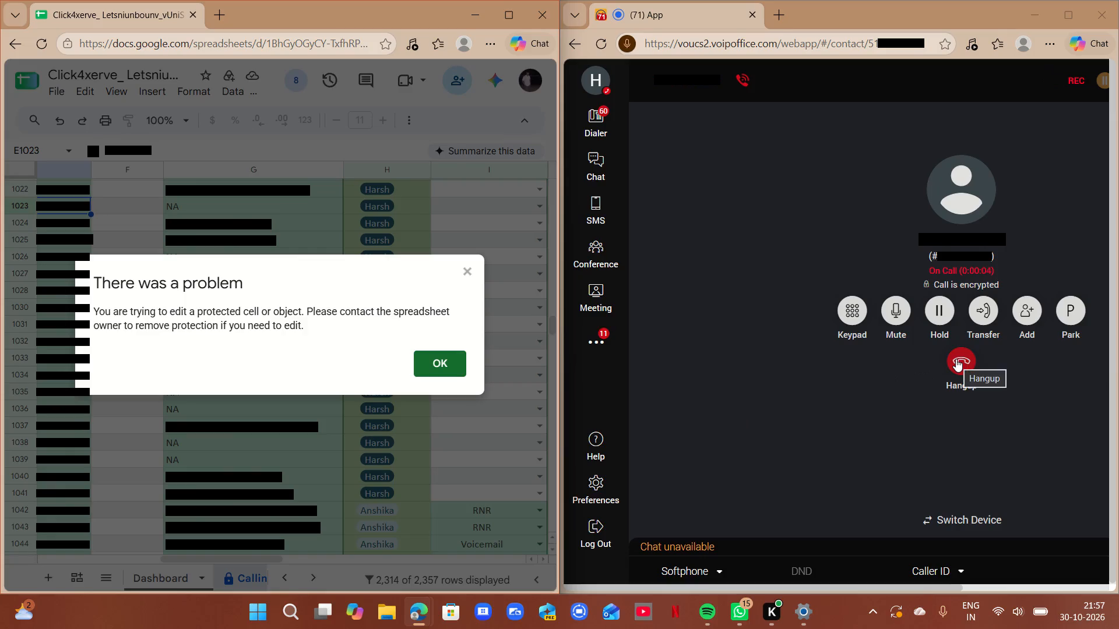
End the row 1022 call and call the row 1023 lead from the web dialer using the copied phone number.
click(962, 351)
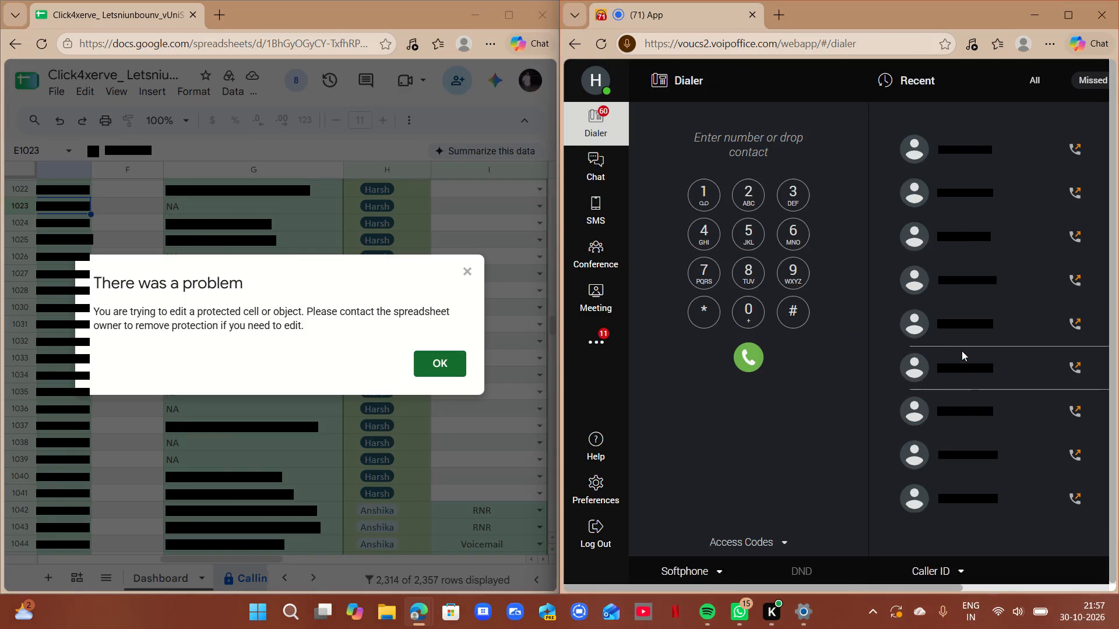
click(780, 156)
key(ctrl+v)
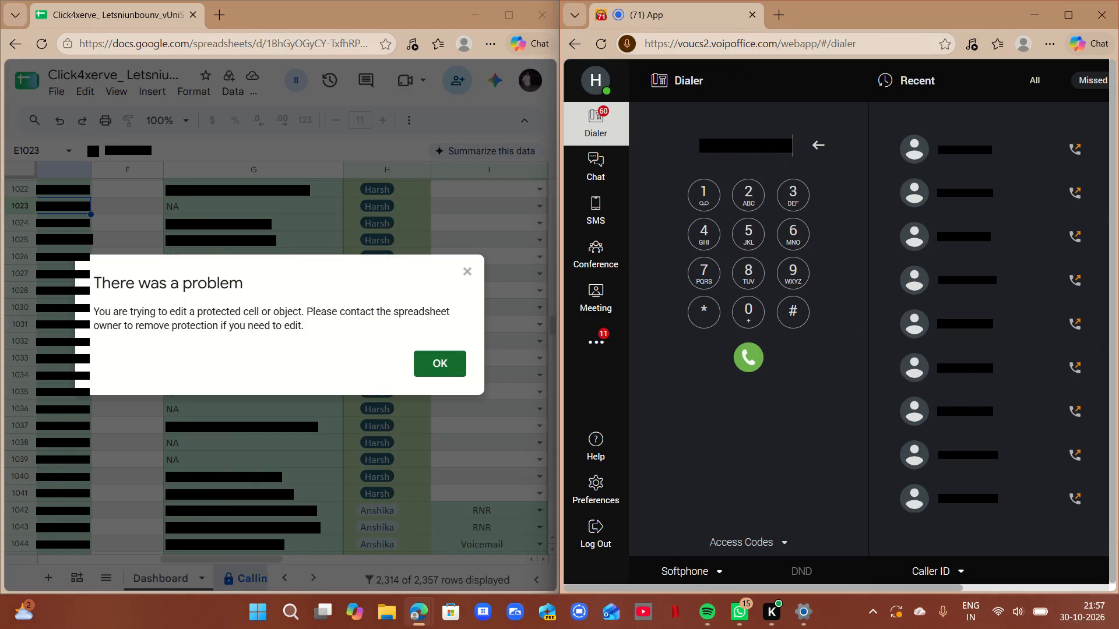
key(Return)
Copy the row 1024 lead's phone number from cell E1024 of the Calling Master sheet.
click(441, 362)
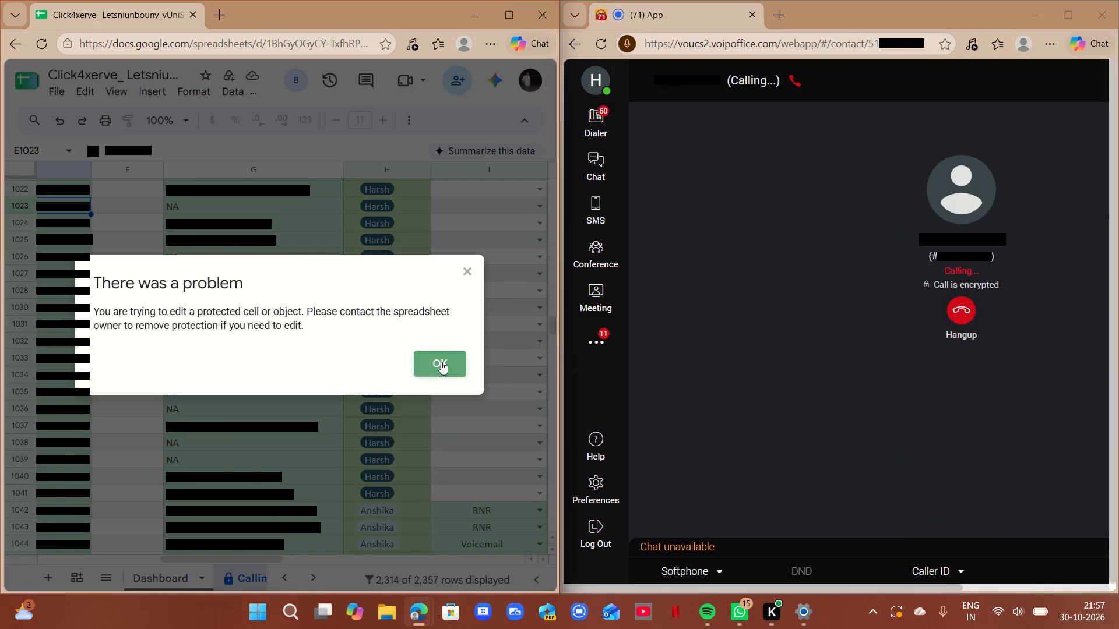
click(82, 222)
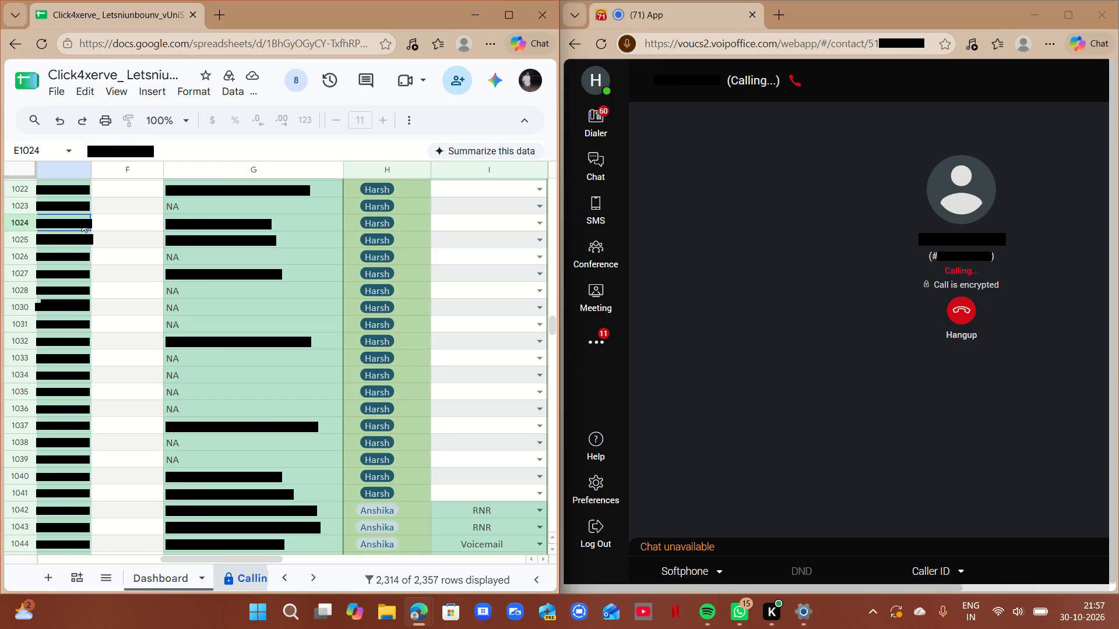
key(ctrl+c)
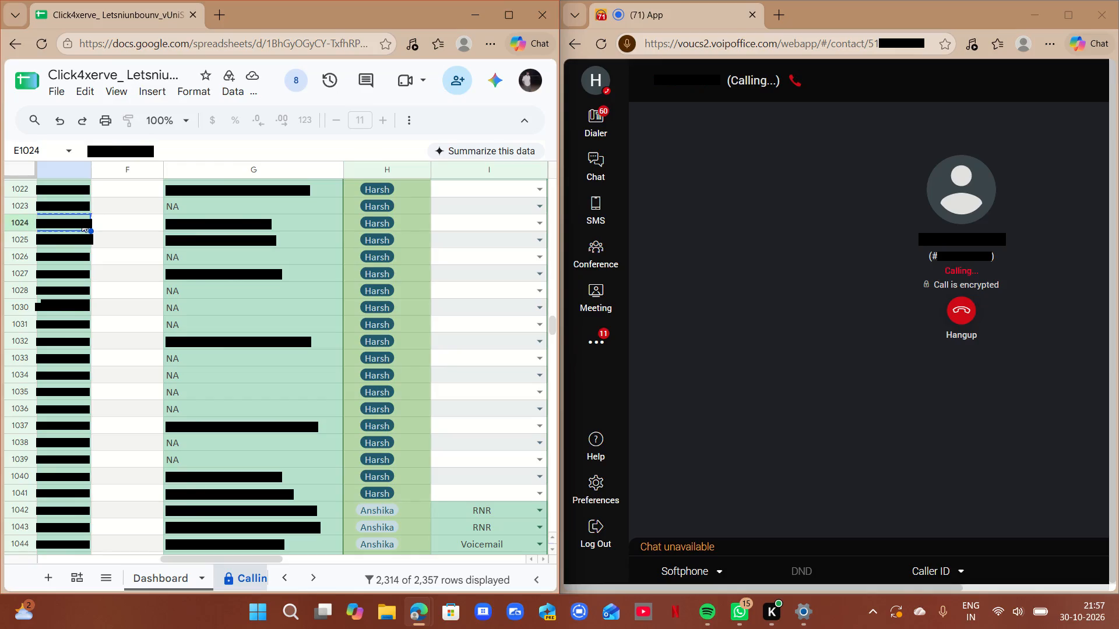
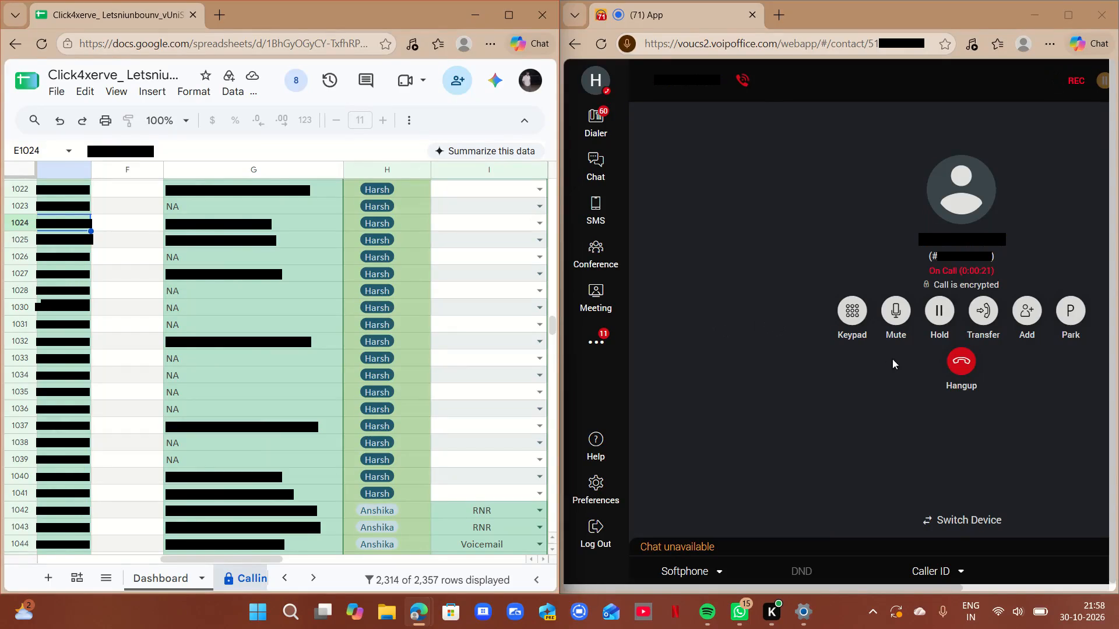
End the row 1023 call and call the row 1024 lead from the web dialer using the copied phone number.
click(963, 372)
click(786, 140)
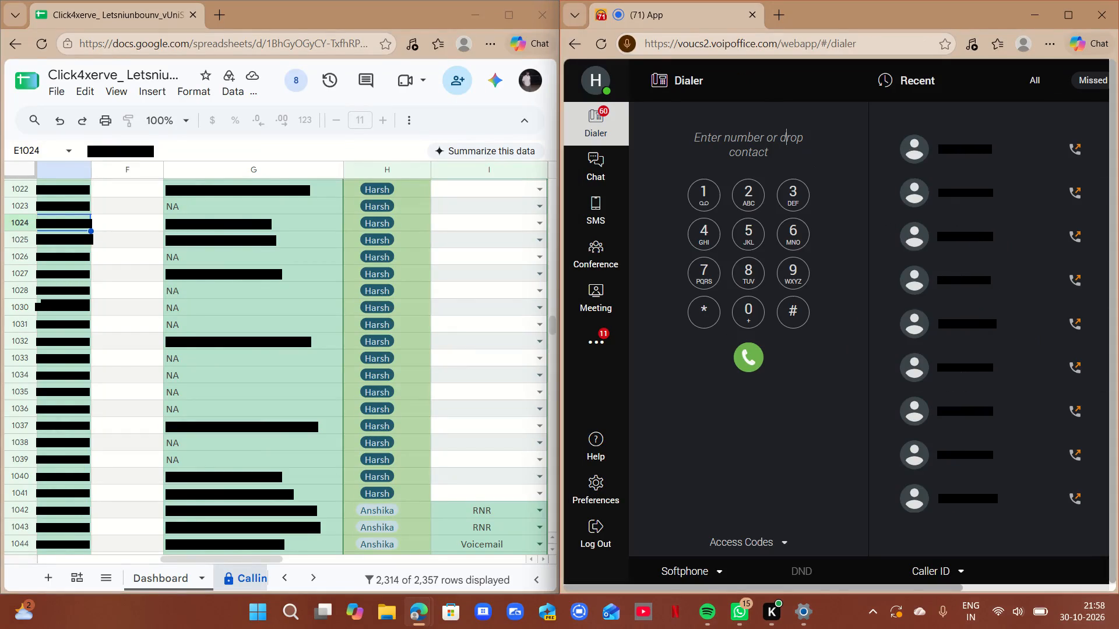
key(ctrl+v)
key(Return)
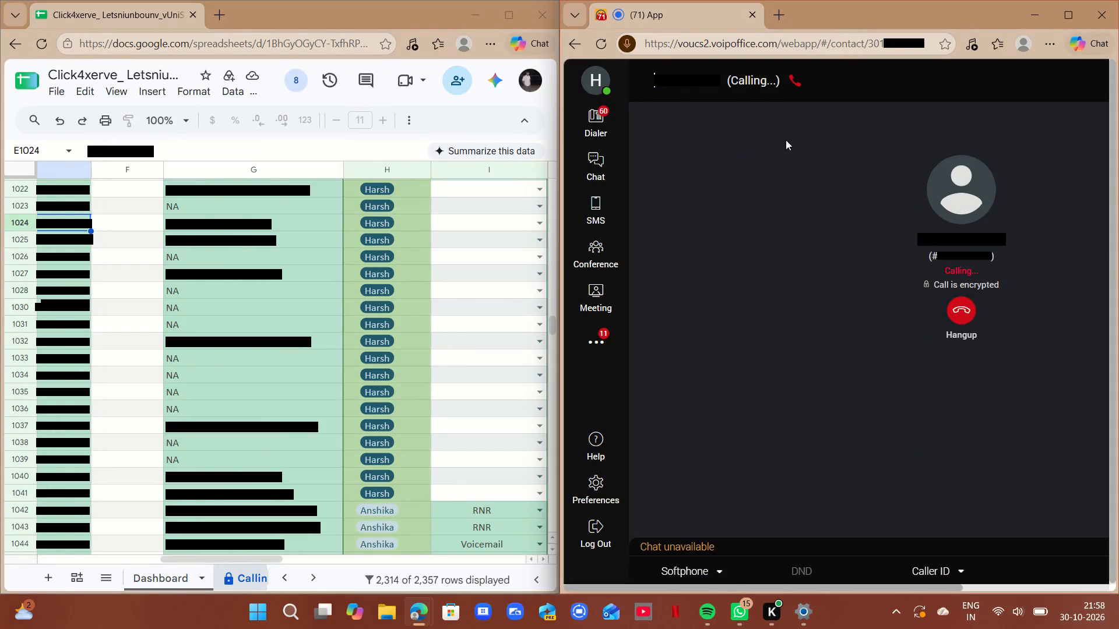
Copy the row 1025 lead's phone number from cell E1025 of the Calling Master sheet.
click(76, 236)
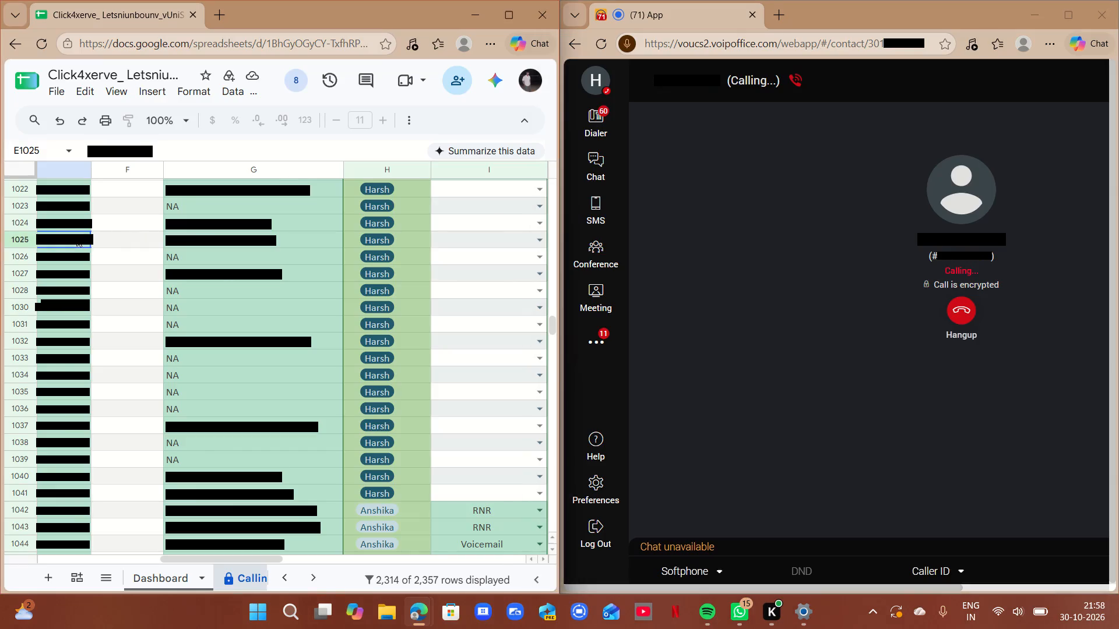
key(ctrl+c)
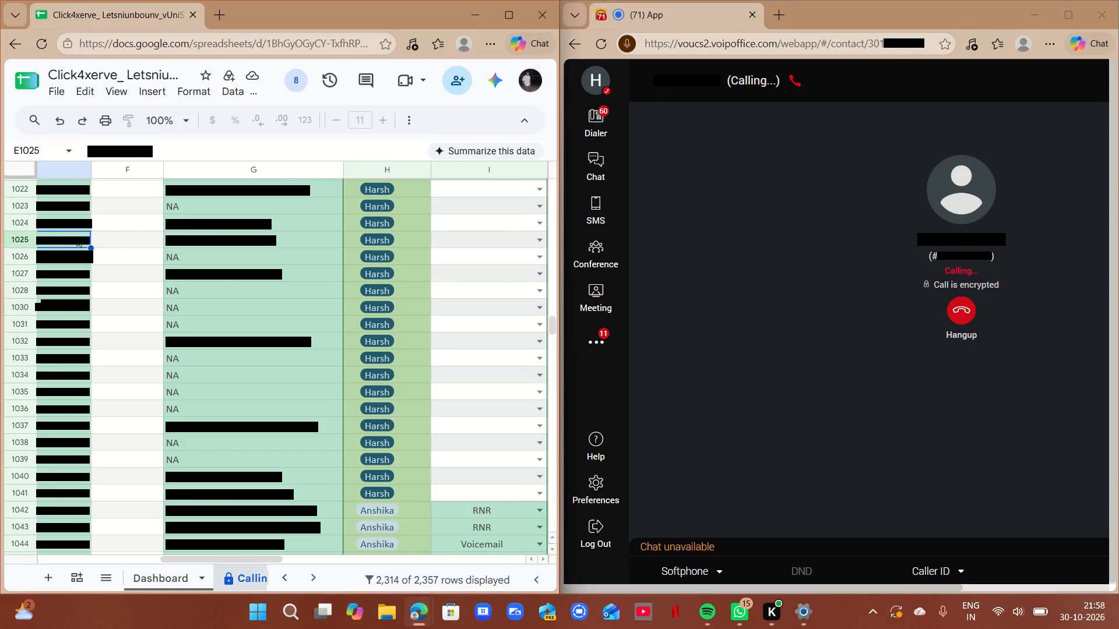
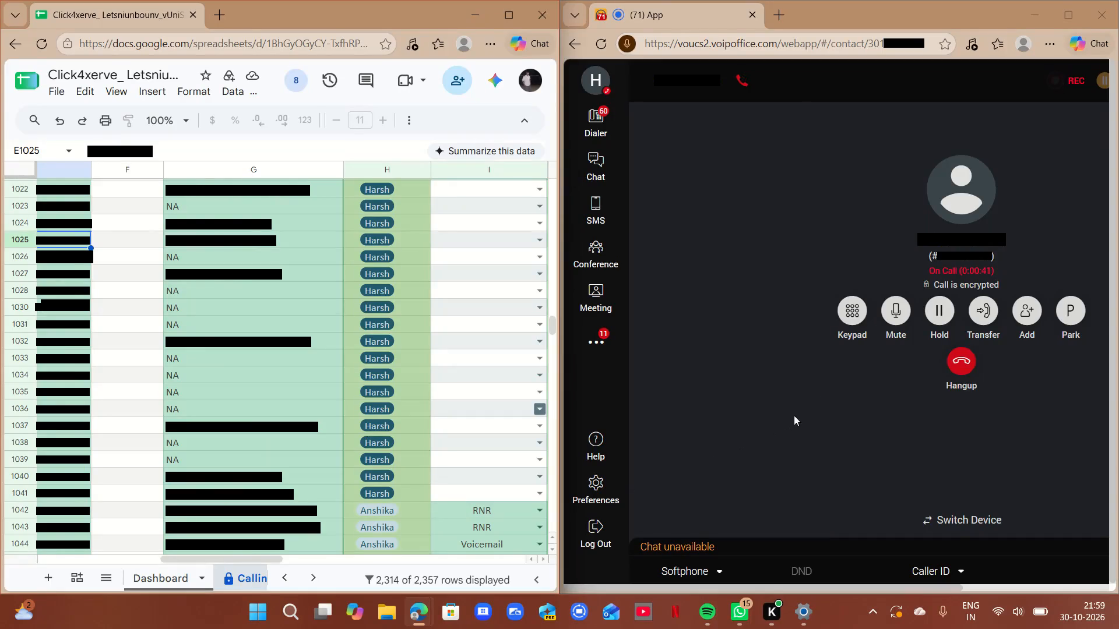
End the row 1024 call and call the row 1025 lead from the web dialer using the copied phone number.
click(960, 358)
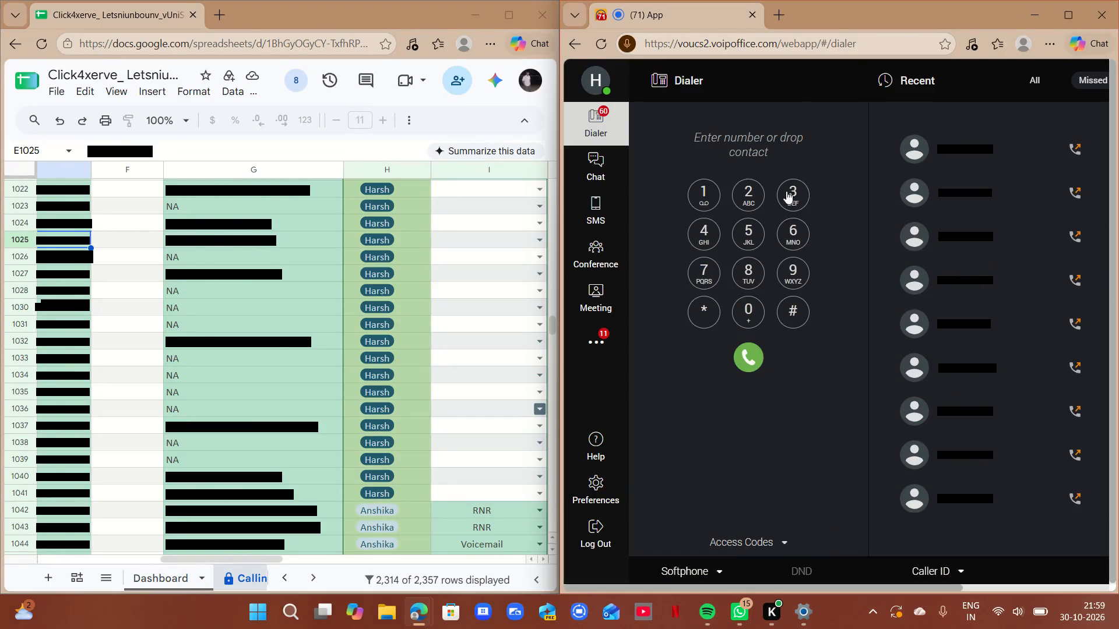
click(736, 159)
key(ctrl+v)
key(Return)
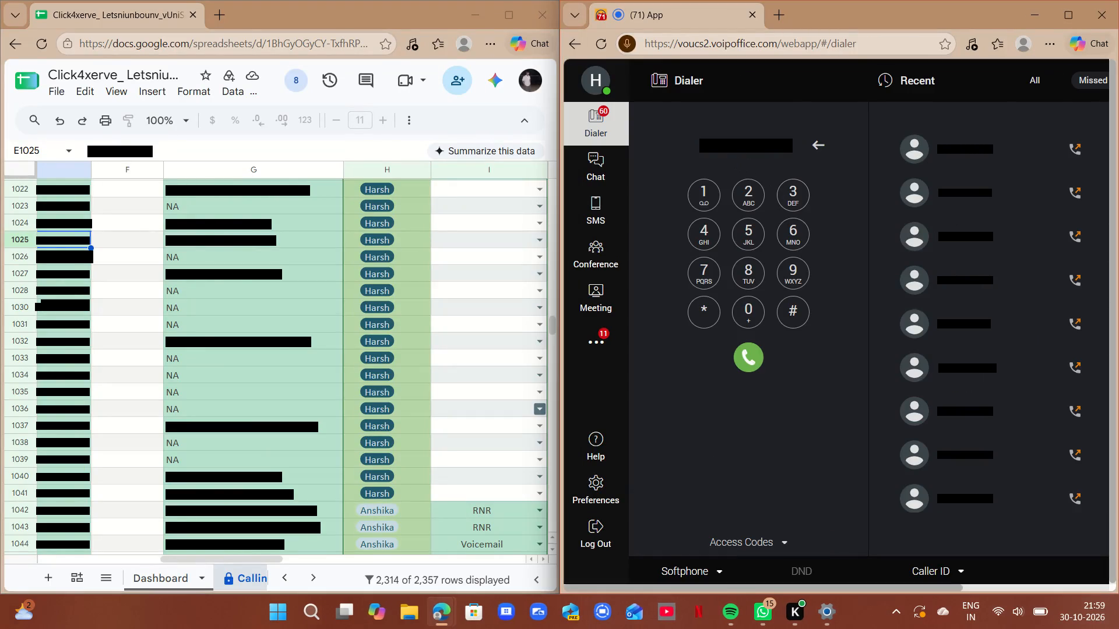
Copy the row 1026 lead's phone number from cell E1026 of the Calling Master sheet.
click(73, 266)
key(ctrl+c)
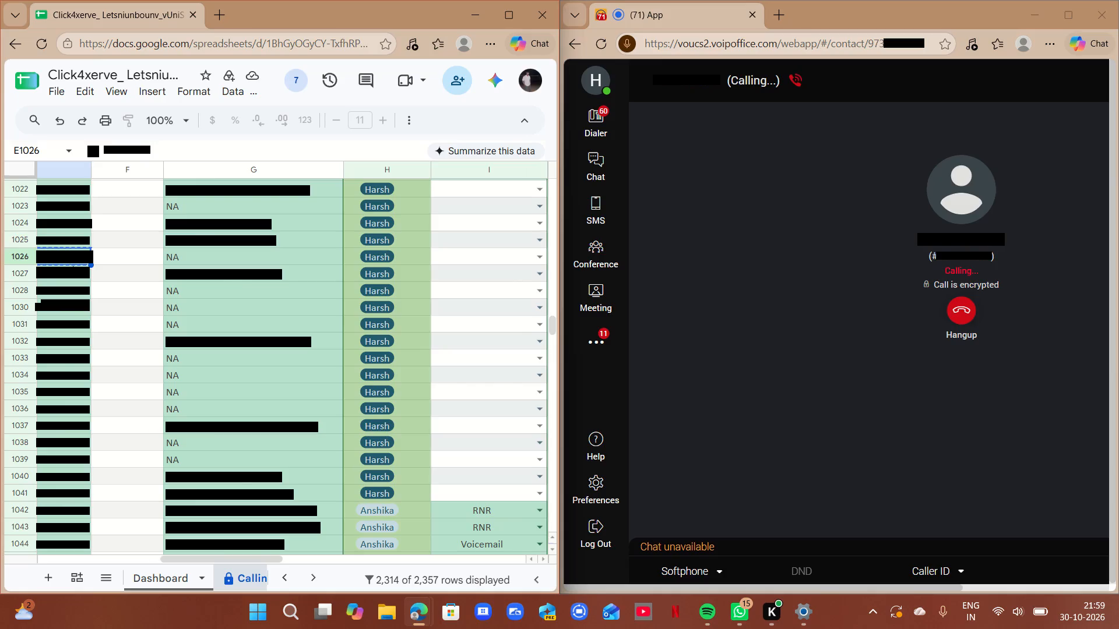
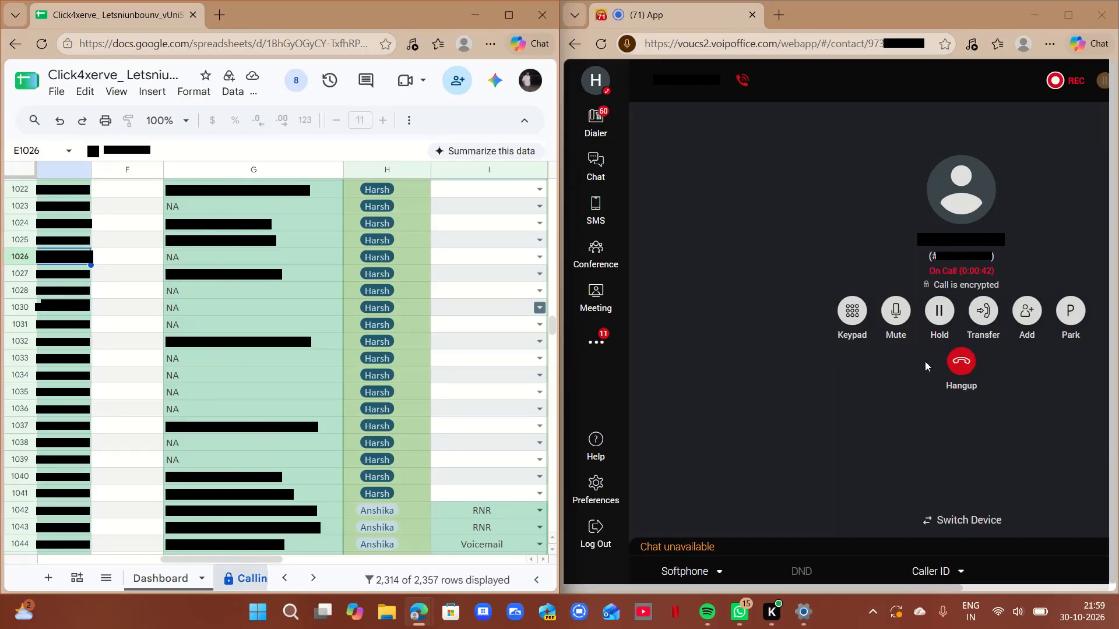
End the row 1025 call and call the row 1026 lead from the web dialer using the copied phone number.
click(972, 354)
click(726, 151)
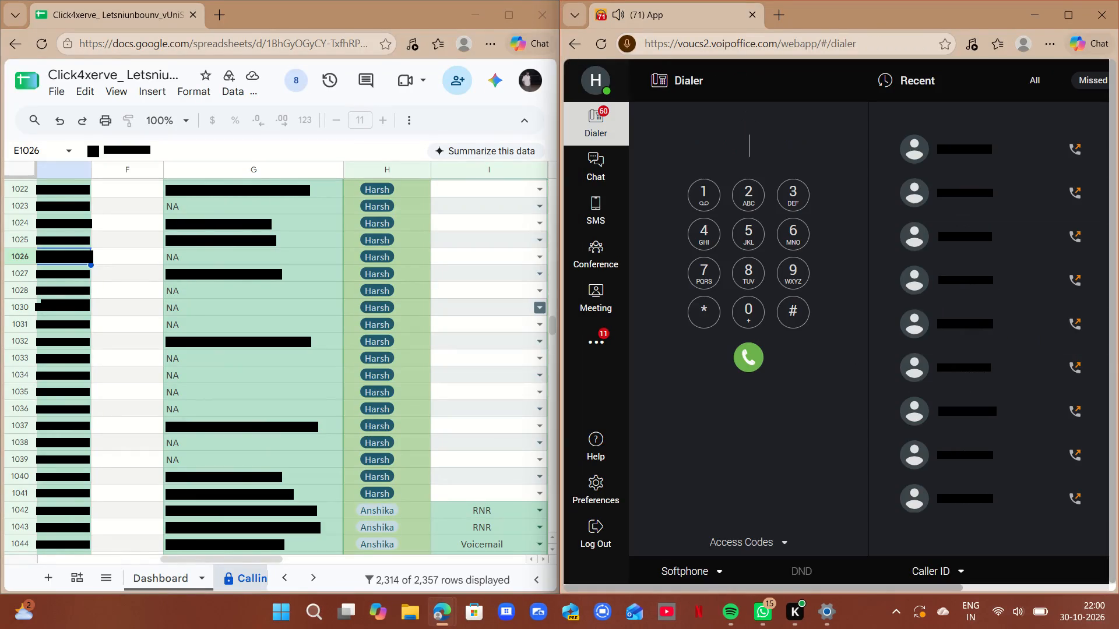
key(ctrl+v)
key(Return)
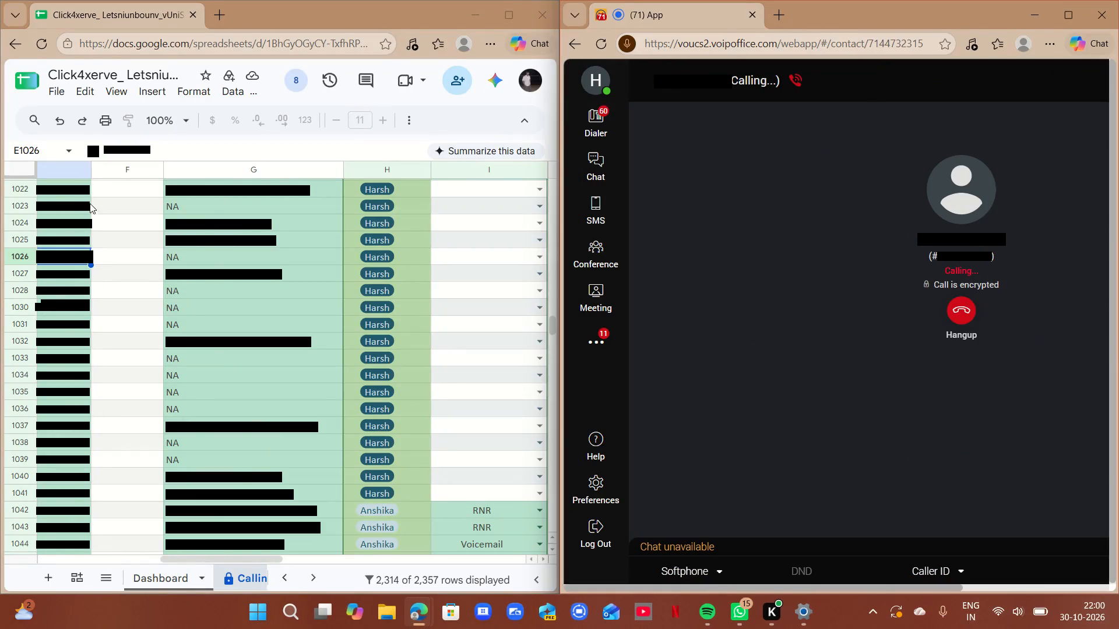
Copy the row 1027 lead's phone number from cell E1027 and call it from the web dialer.
click(58, 272)
key(ctrl+c)
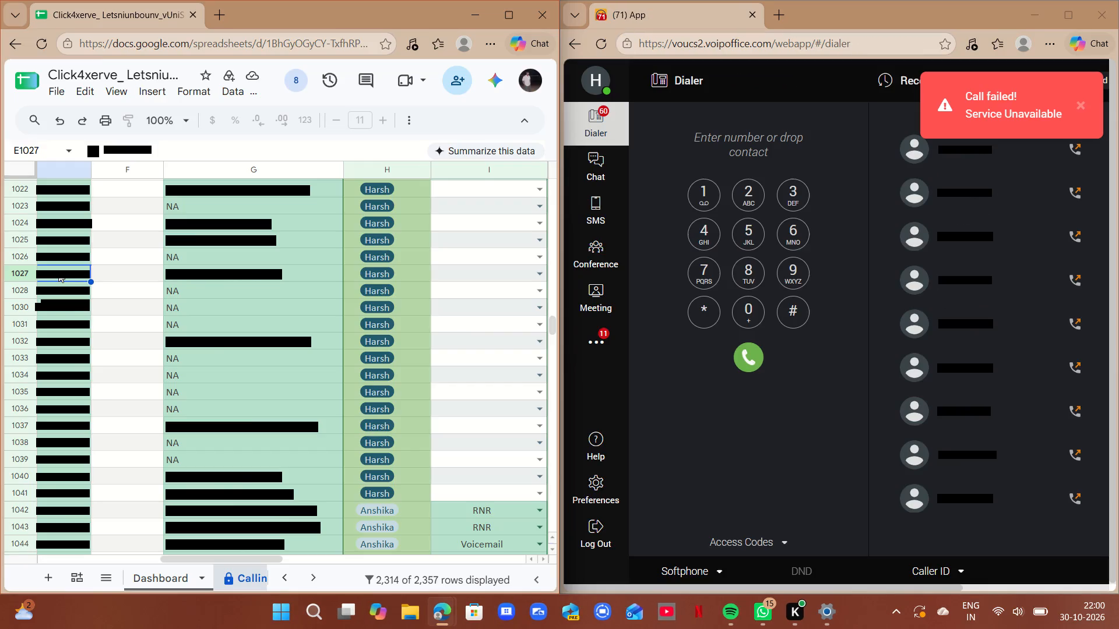
click(745, 136)
key(ctrl+v)
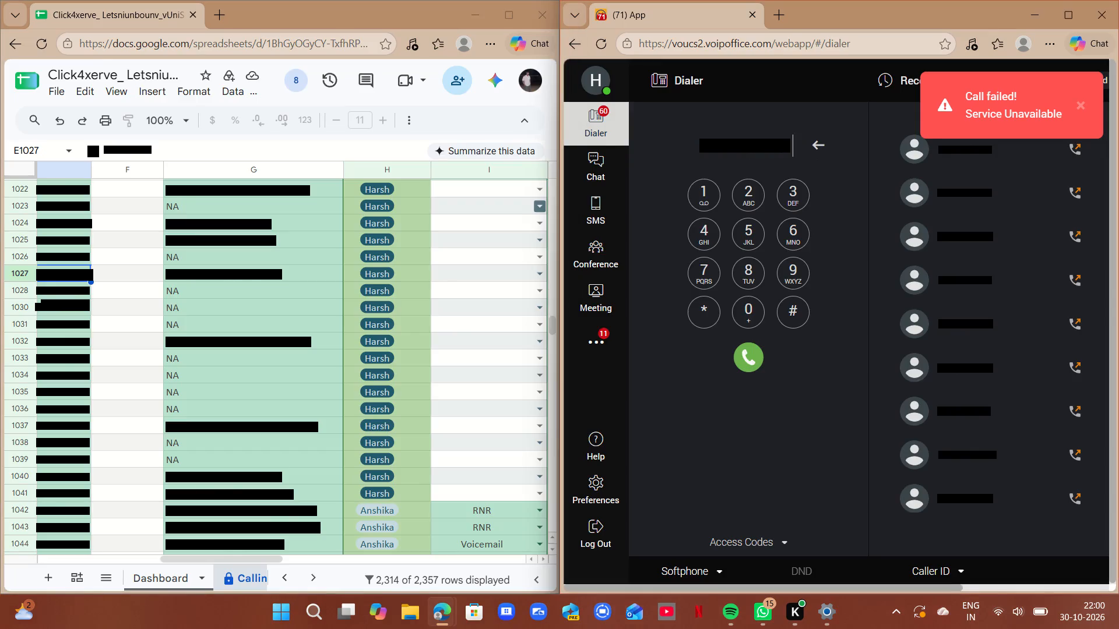
key(Return)
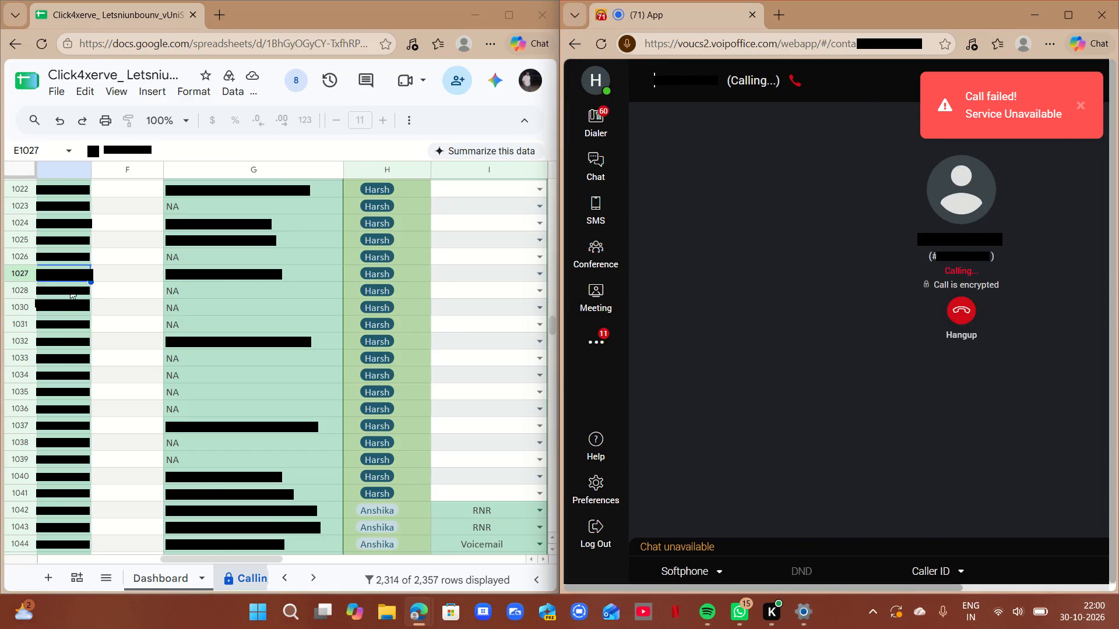
Copy the row 1028 lead's phone number from cell E1028, end the row 1027 call, and call the copied number.
click(70, 289)
key(ctrl+c)
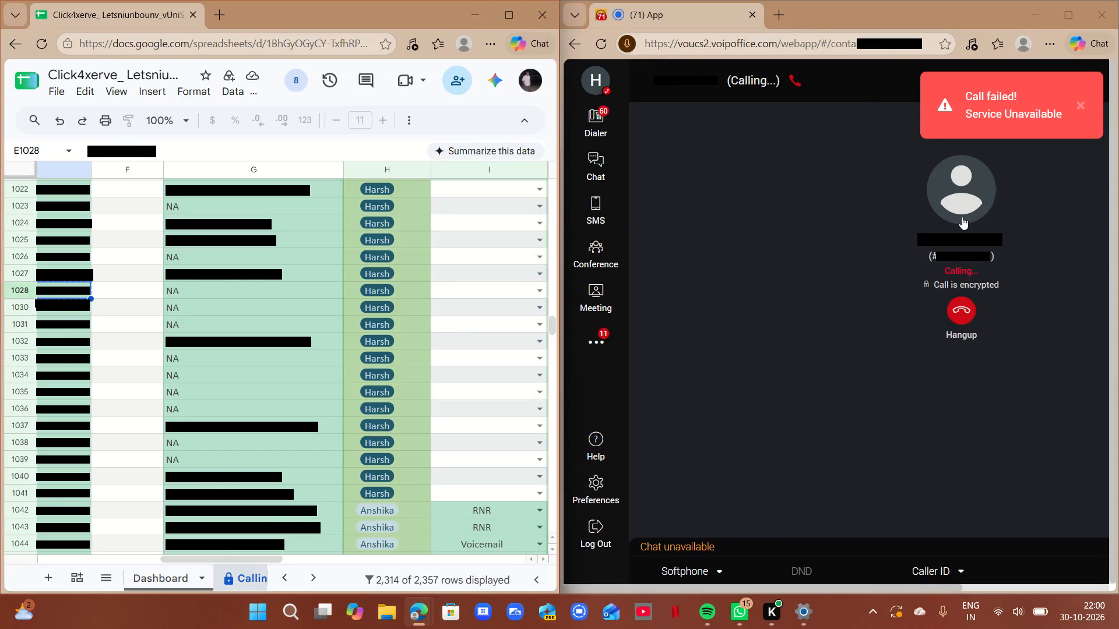
click(1083, 107)
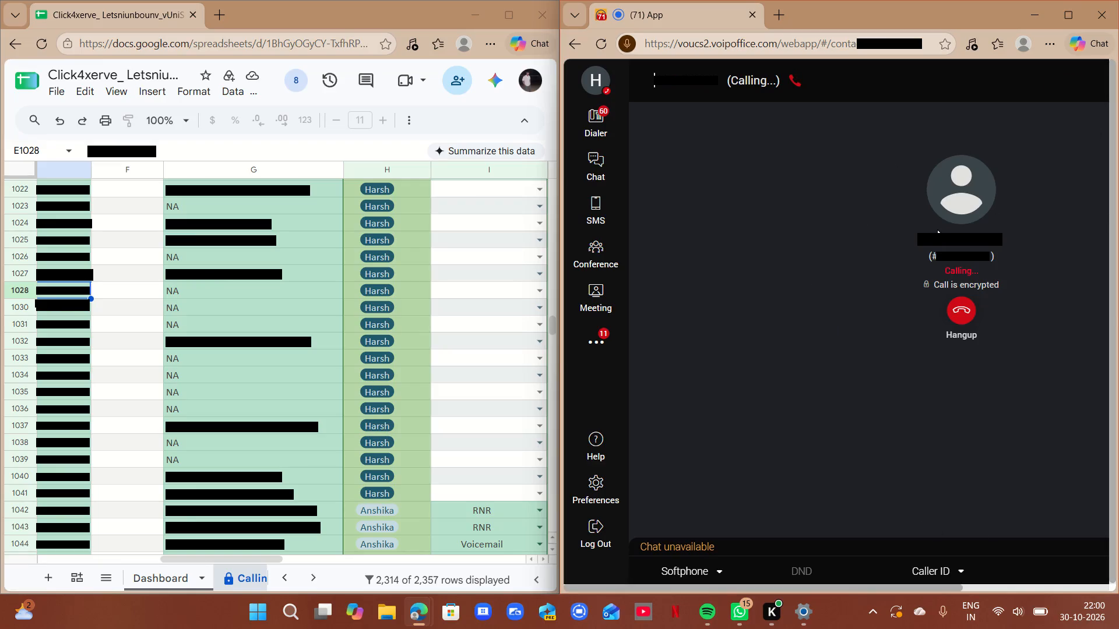
click(962, 373)
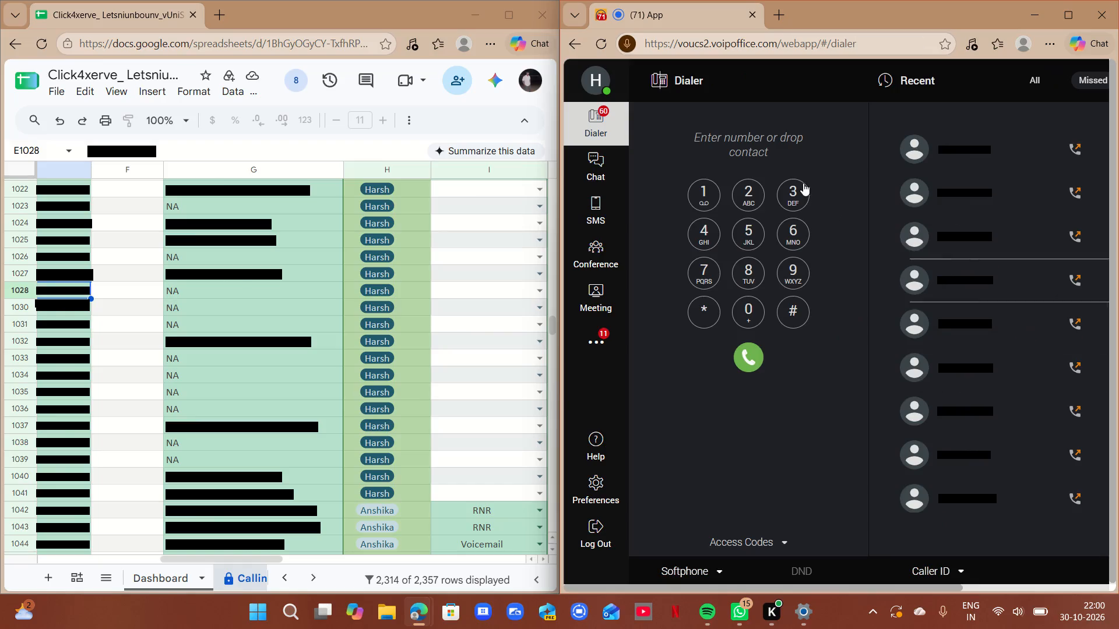
click(768, 165)
key(ctrl+v)
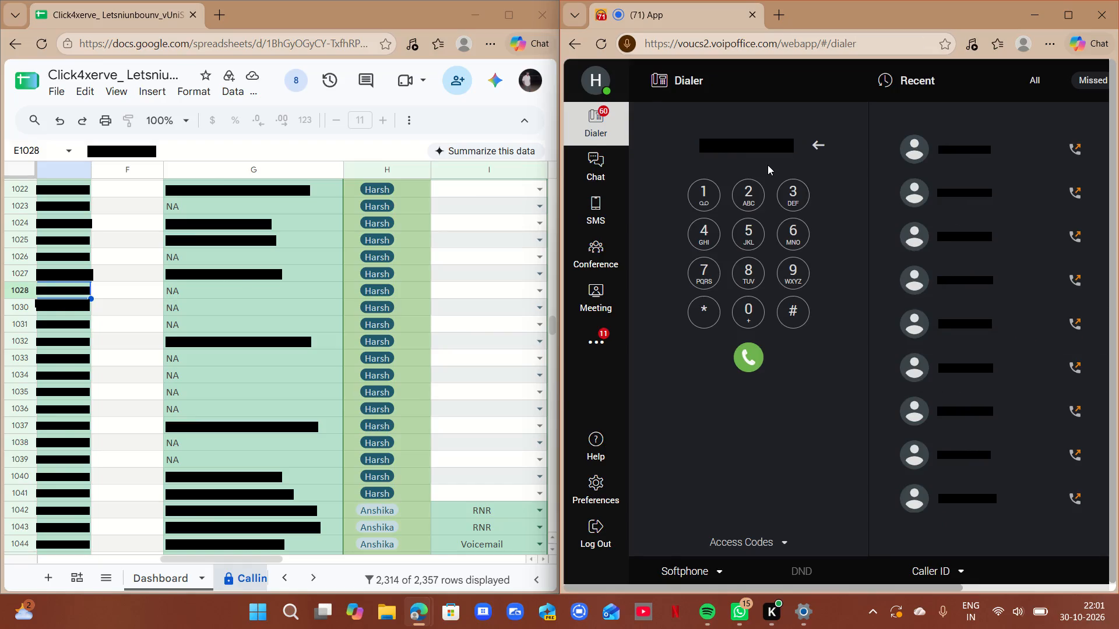
key(Return)
Copy the row 1030 lead's phone number from cell E1030, end the row 1028 call, and call the copied number.
click(62, 305)
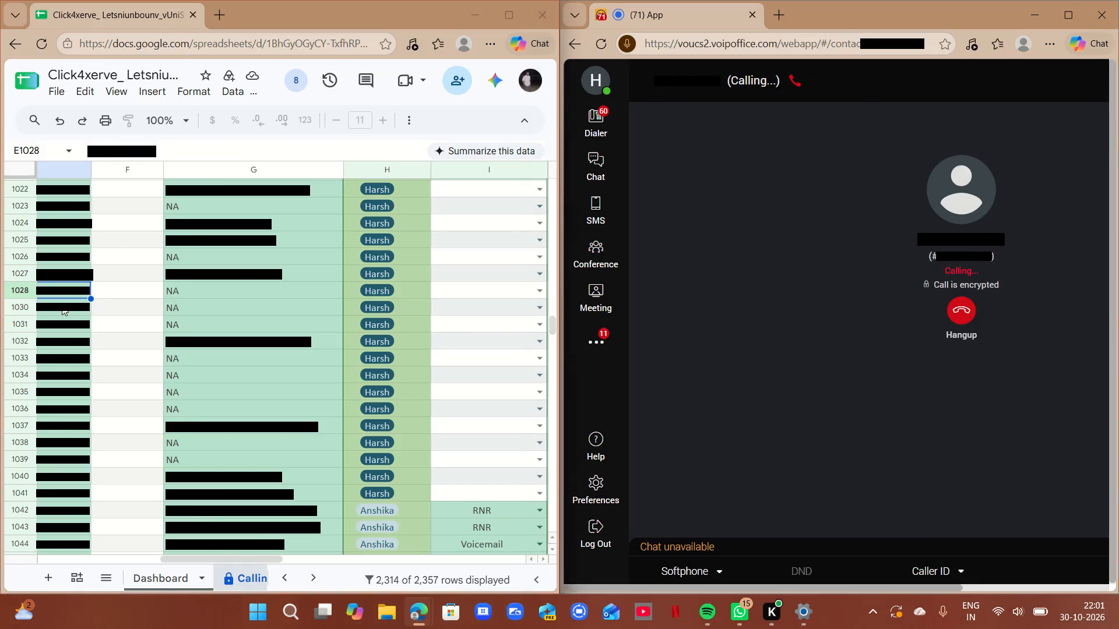
key(ctrl+c)
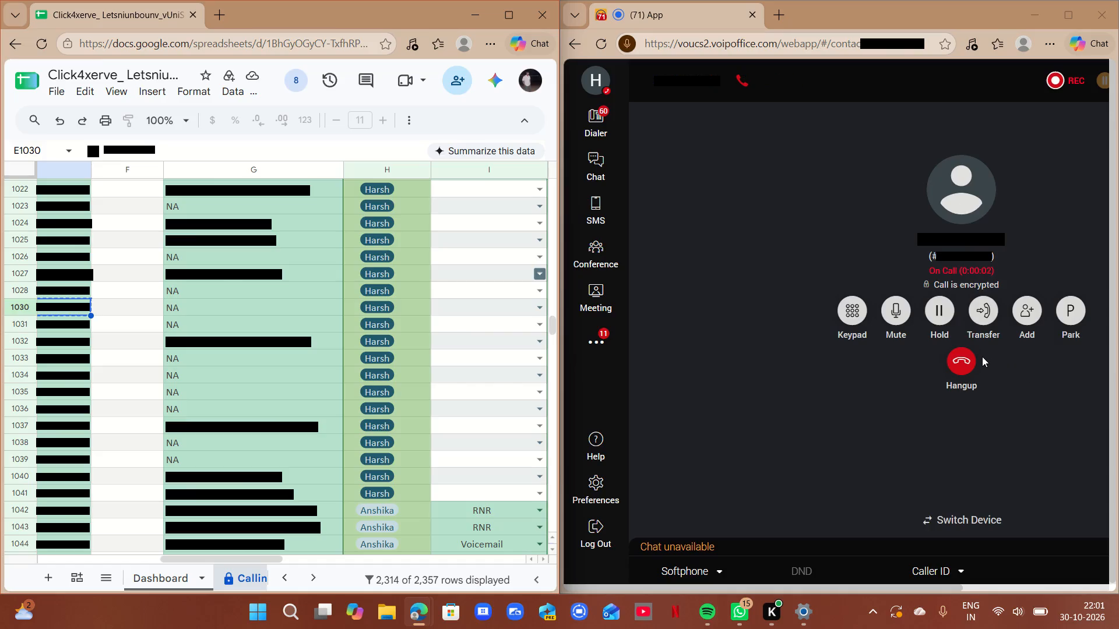
click(897, 306)
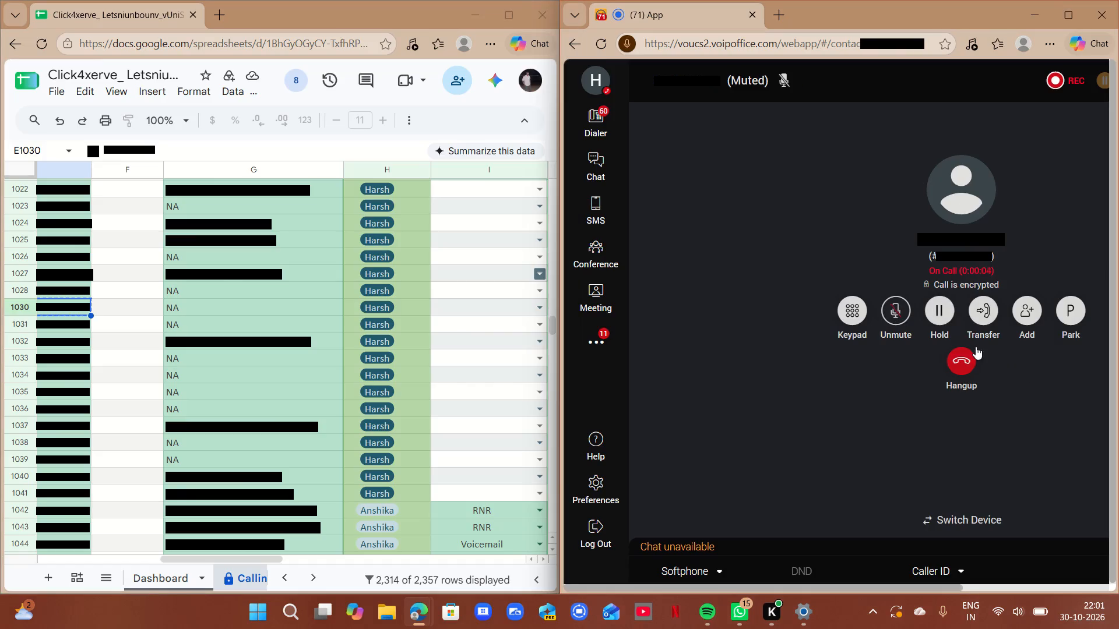
click(958, 357)
click(716, 138)
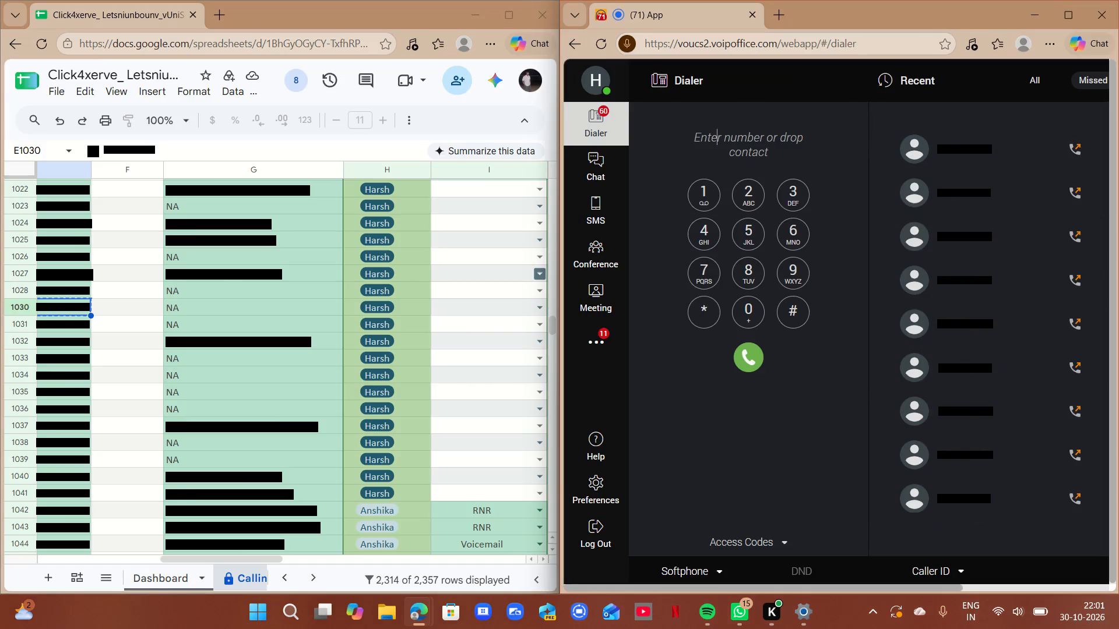
key(ctrl+v)
key(Return)
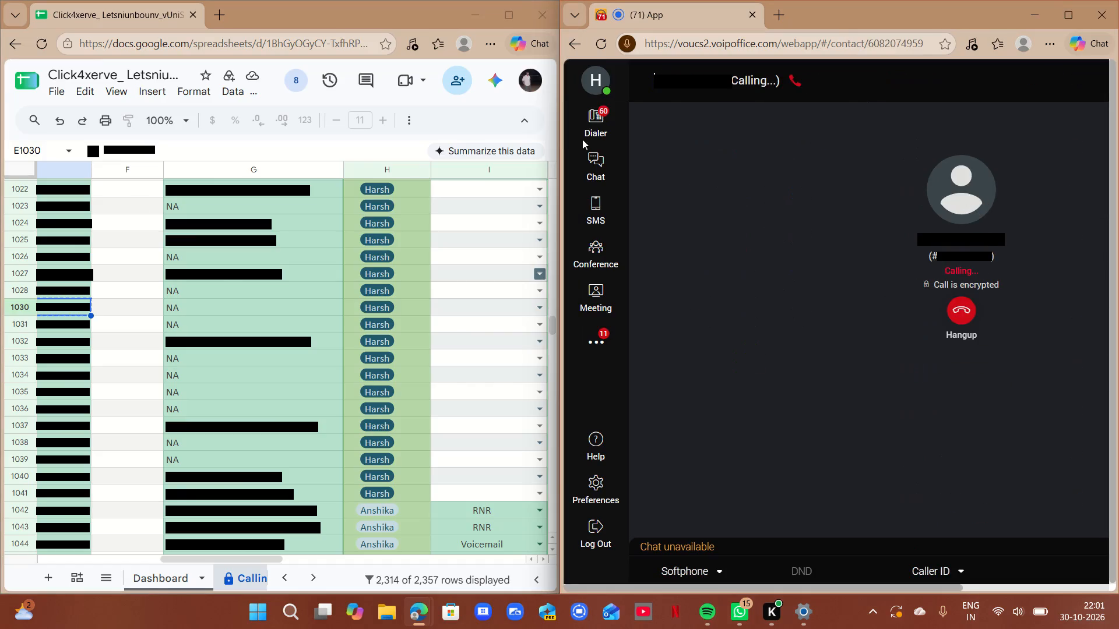
Copy the row 1031 lead's phone number from cell E1031 and call it from the web dialer.
click(48, 321)
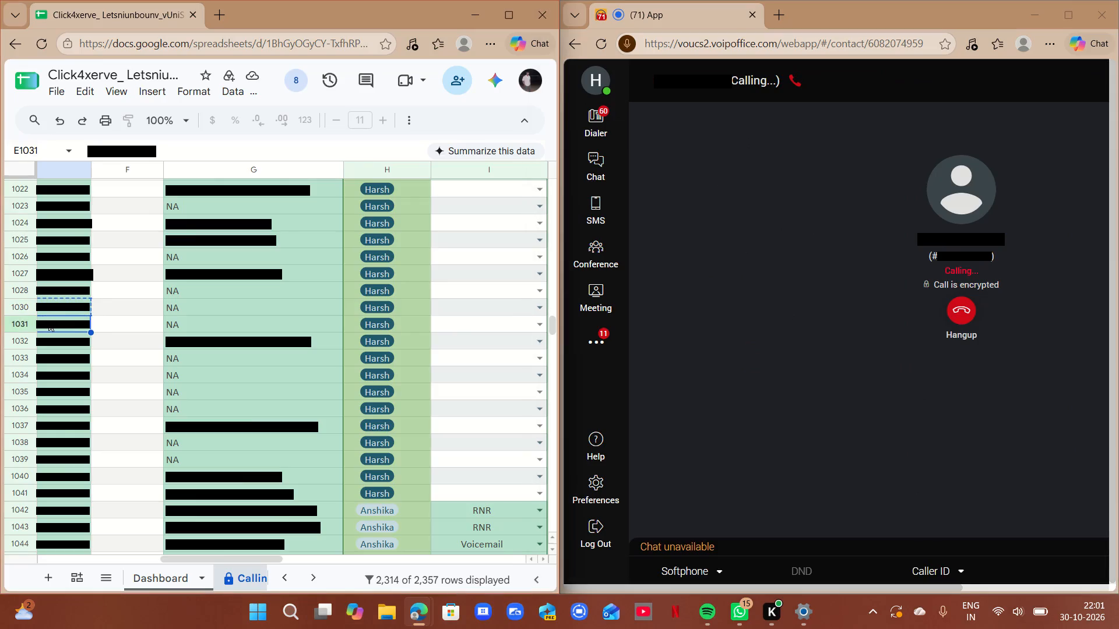
key(ctrl+c)
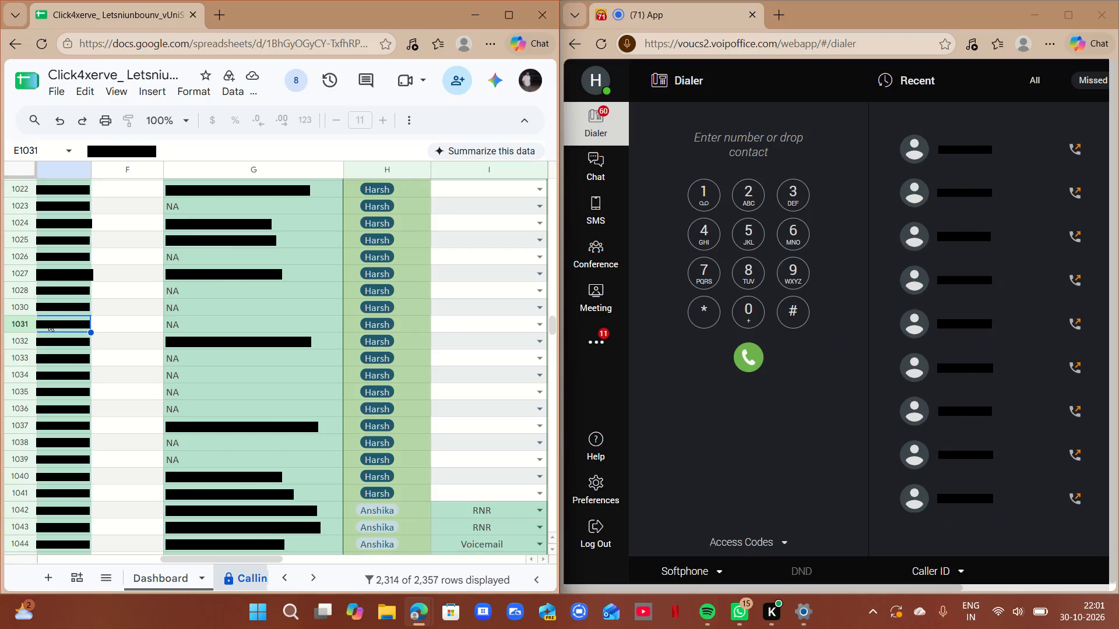
text(\\\)
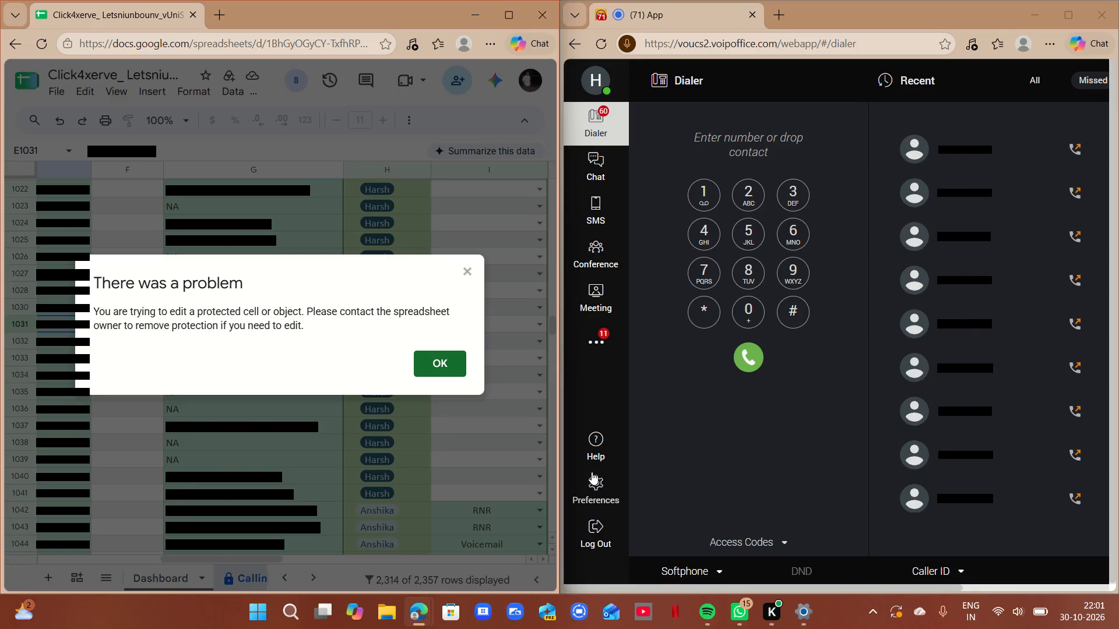
click(724, 154)
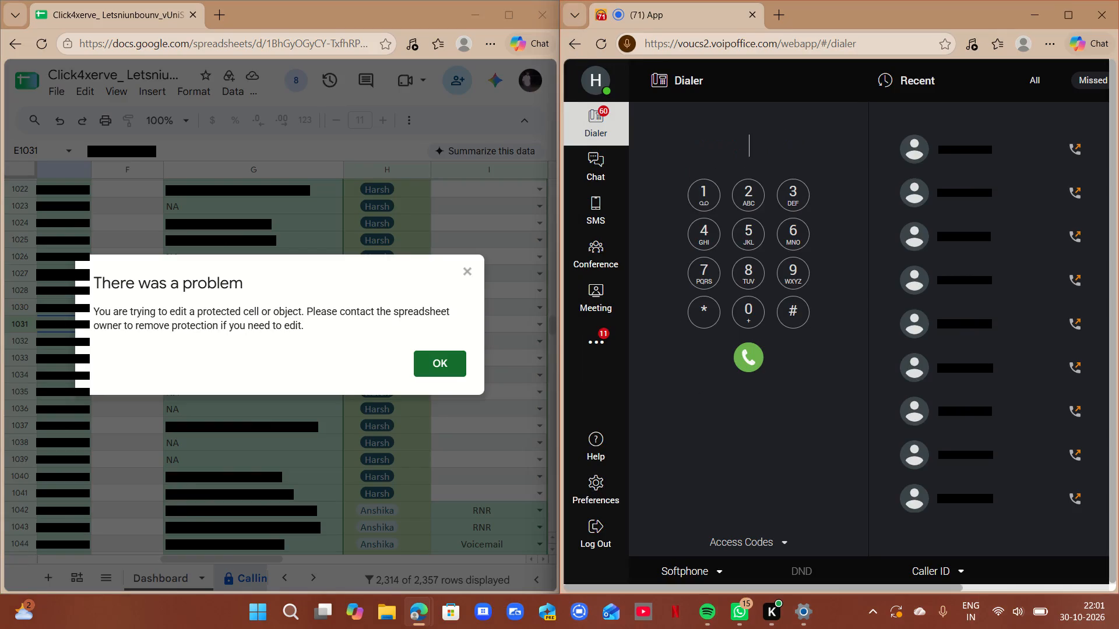
key(ctrl+v)
key(Return)
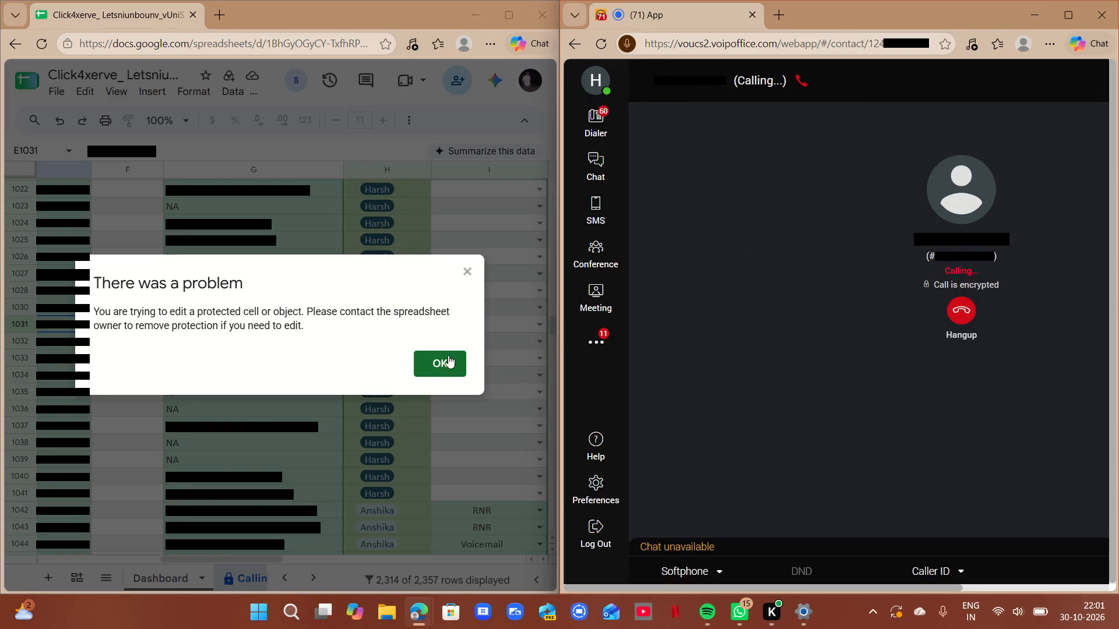
click(446, 359)
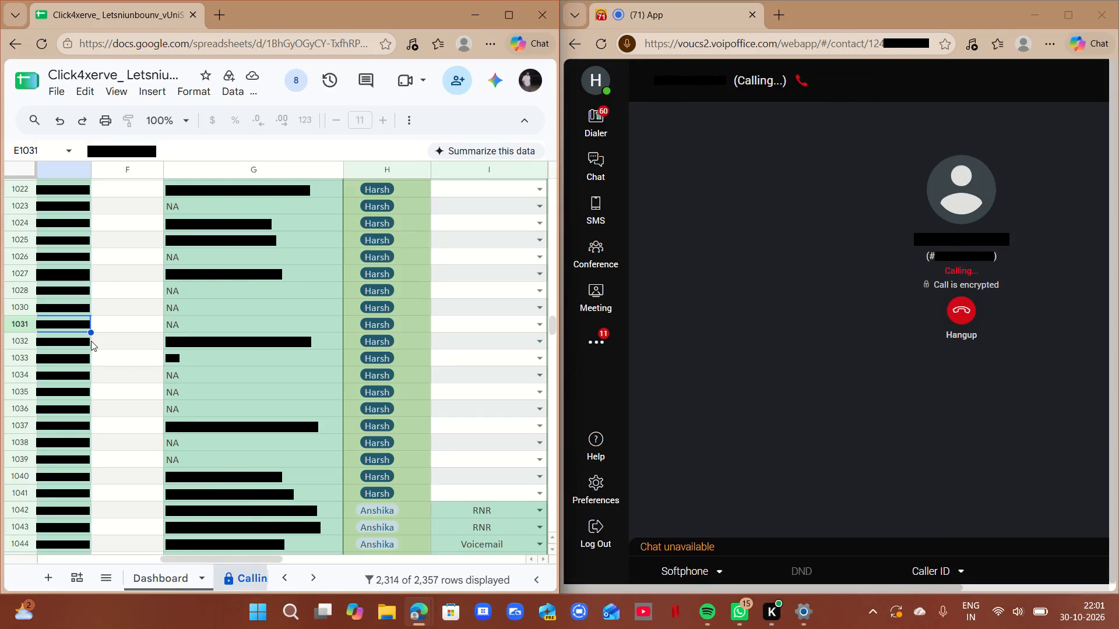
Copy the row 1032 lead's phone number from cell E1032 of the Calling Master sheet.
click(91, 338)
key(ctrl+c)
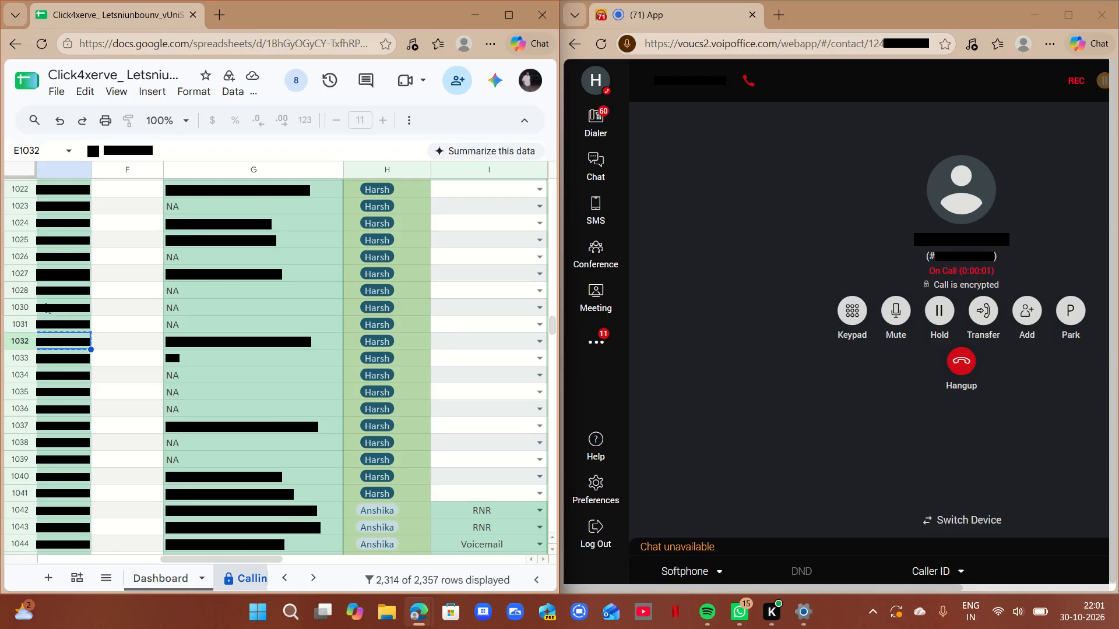
Set the row 1030 lead's call outcome in cell I1030 to Ni (Not Intersted).
click(12, 305)
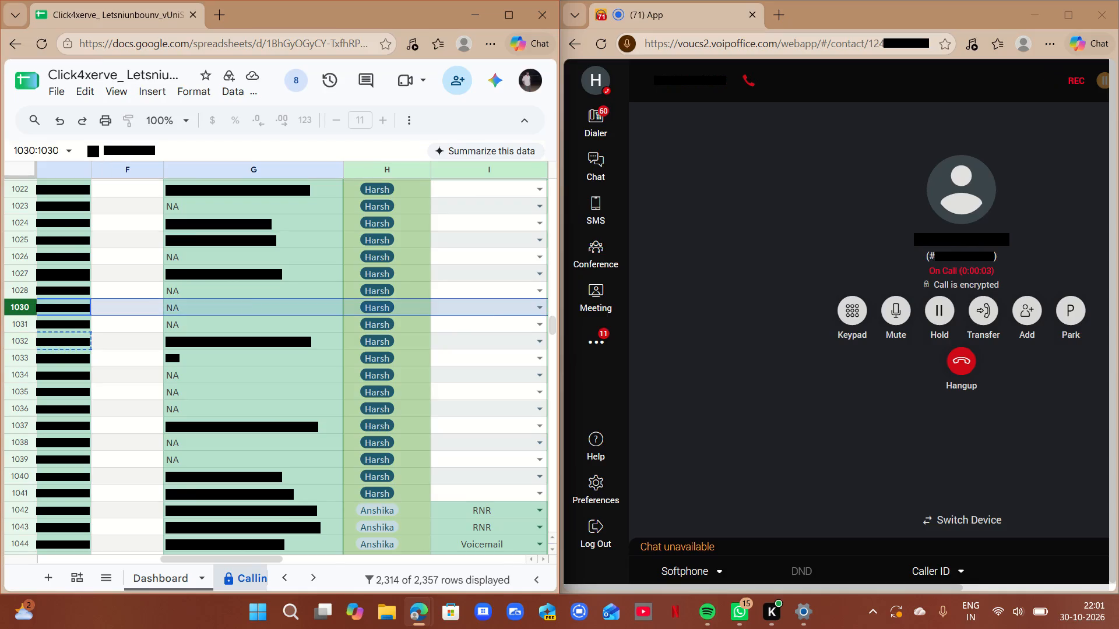
click(488, 306)
key(n)
key(Return)
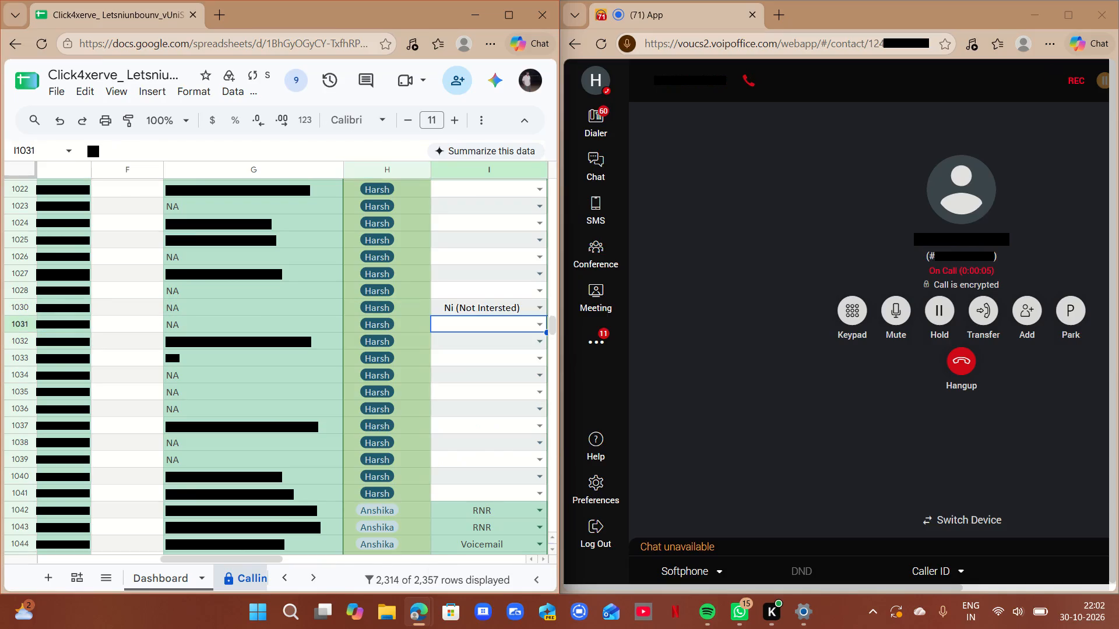
Set the call outcome in cell I1028 to Voicemail and fill it upward through cell I1022.
click(487, 287)
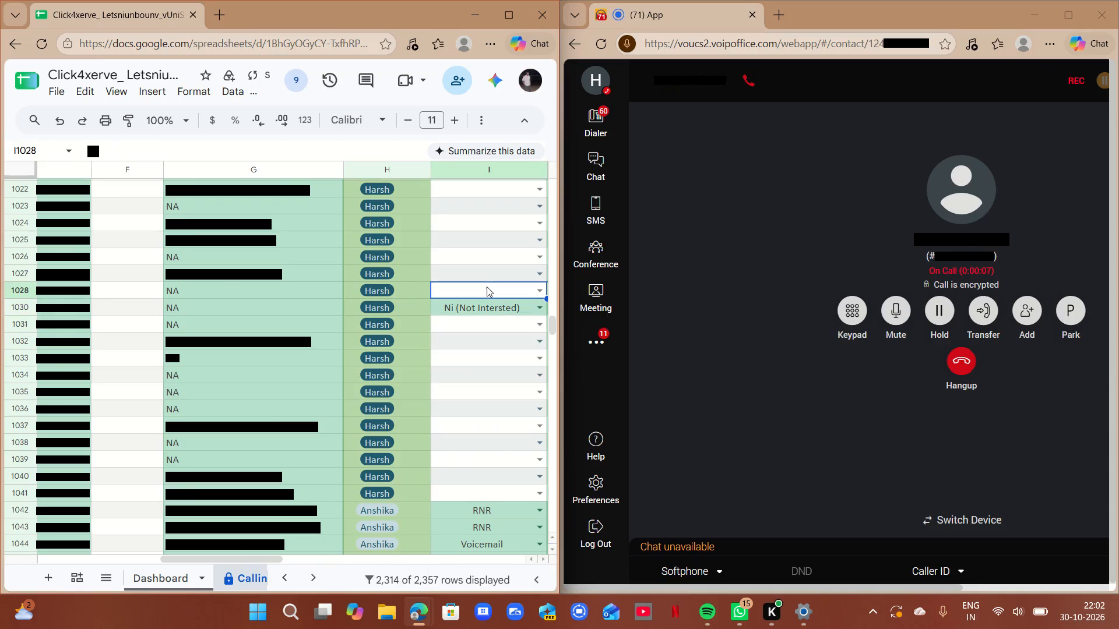
key(v)
key(Up)
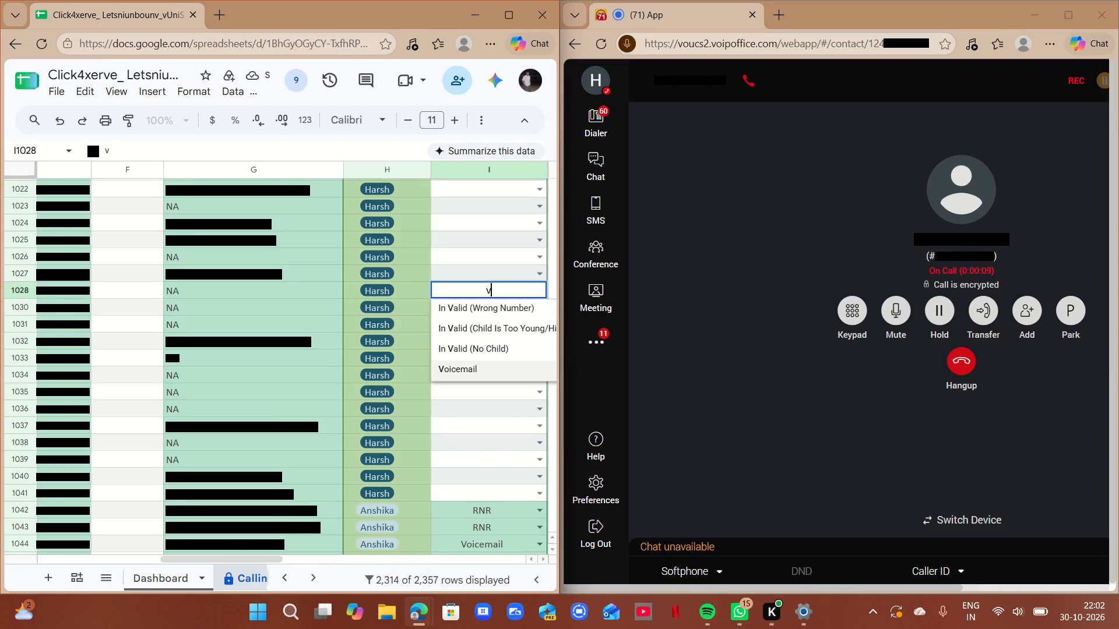
key(Return)
click(492, 289)
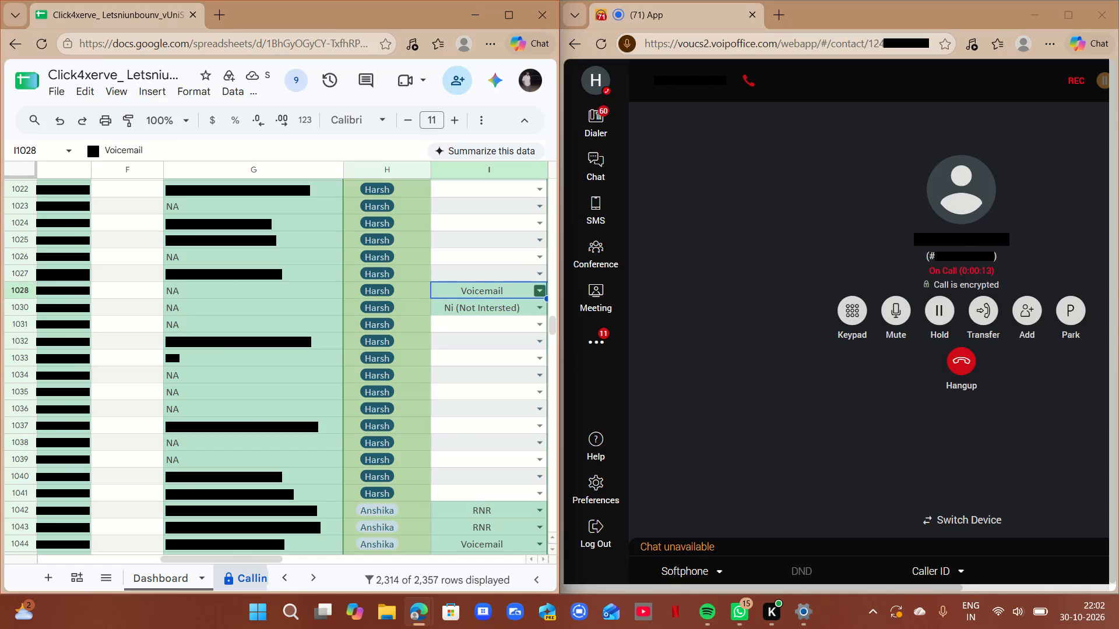
drag(546, 295, 506, 194)
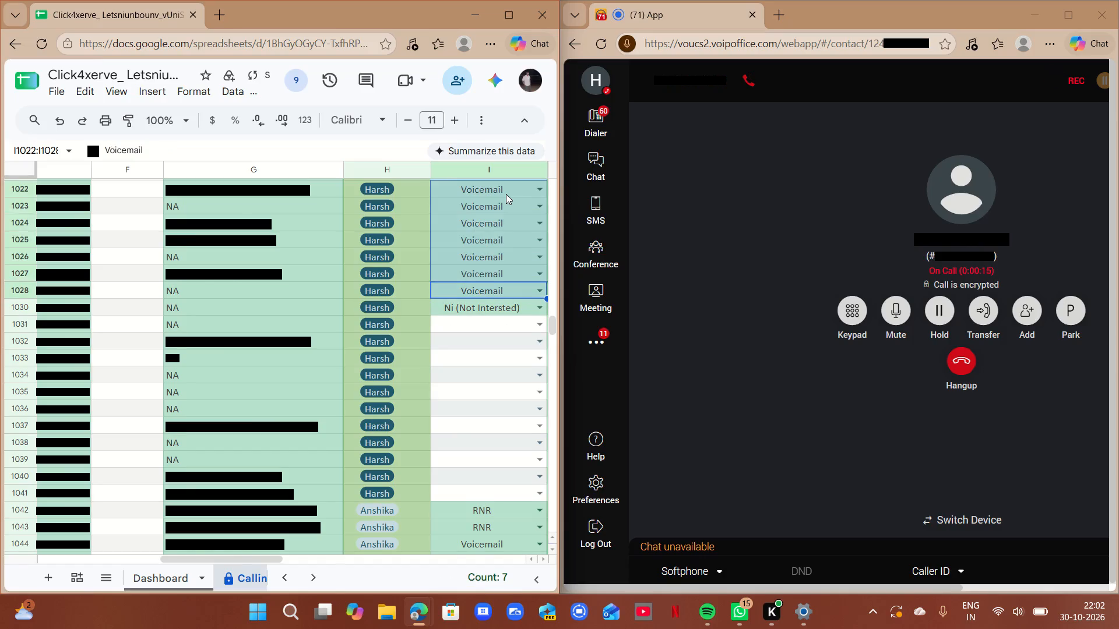
Copy the row 1032 lead's phone number from cell E1032, end the row 1031 call, and call the copied number.
scroll(506, 194, down, 2)
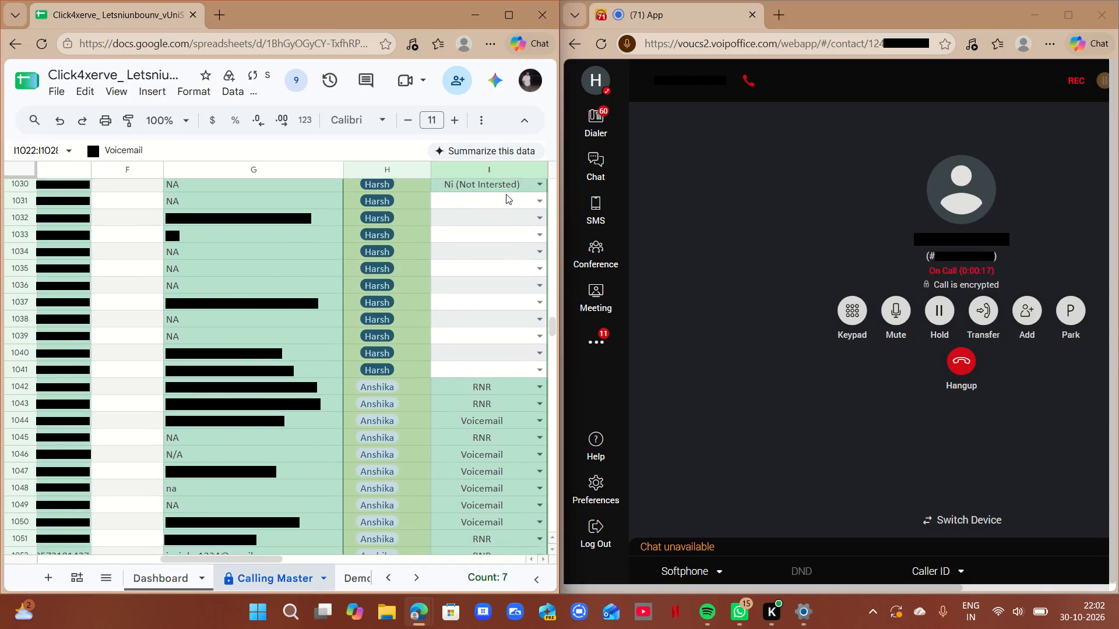
scroll(506, 194, down, 1)
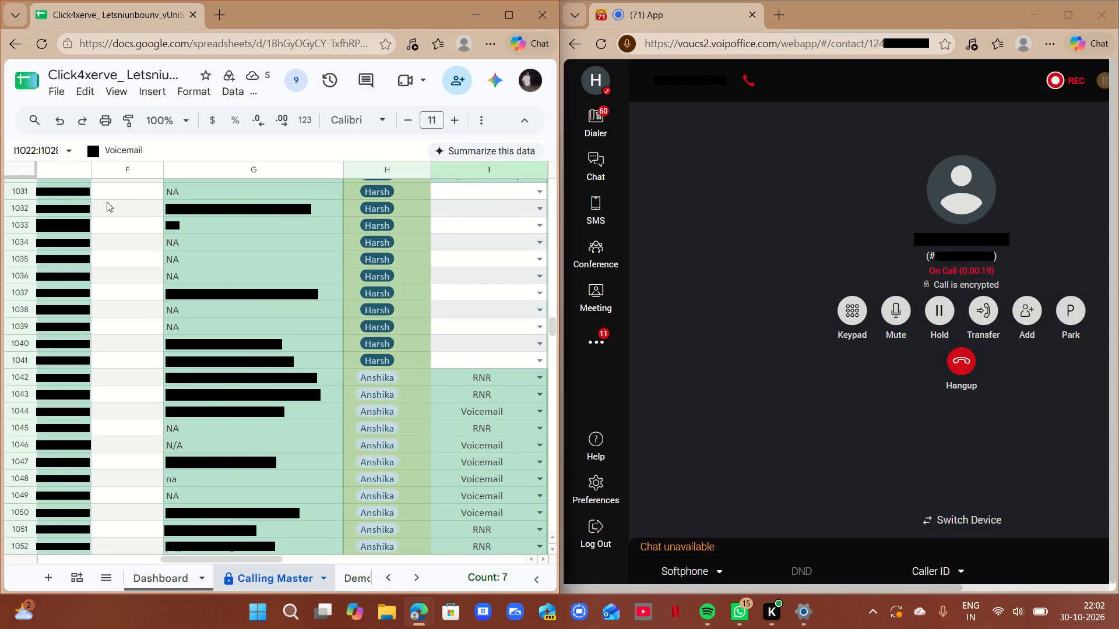
click(78, 206)
key(ctrl+c)
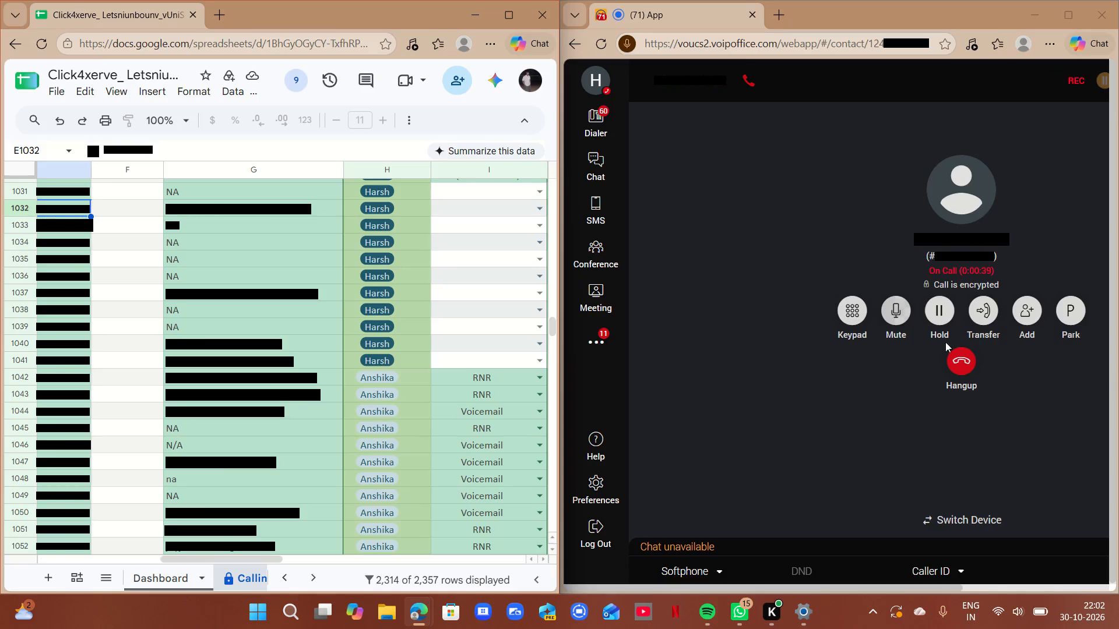
click(965, 357)
click(773, 122)
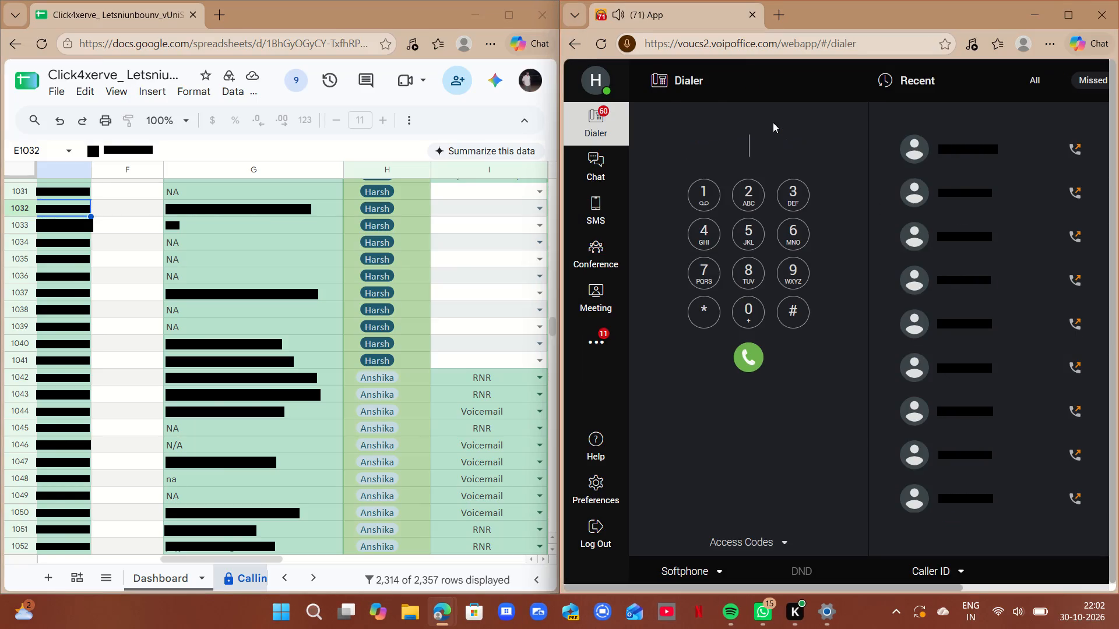
key(ctrl+v)
key(Return)
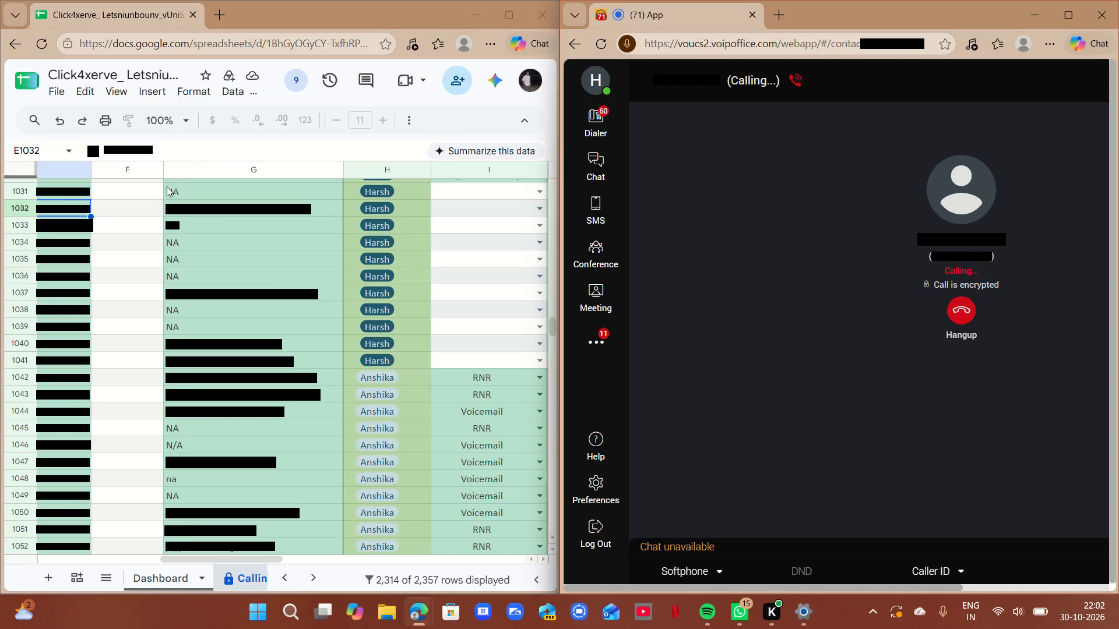
Copy the row 1033 lead's phone number from cell E1033, end the row 1032 call, and call the copied number.
click(72, 227)
key(ctrl+c)
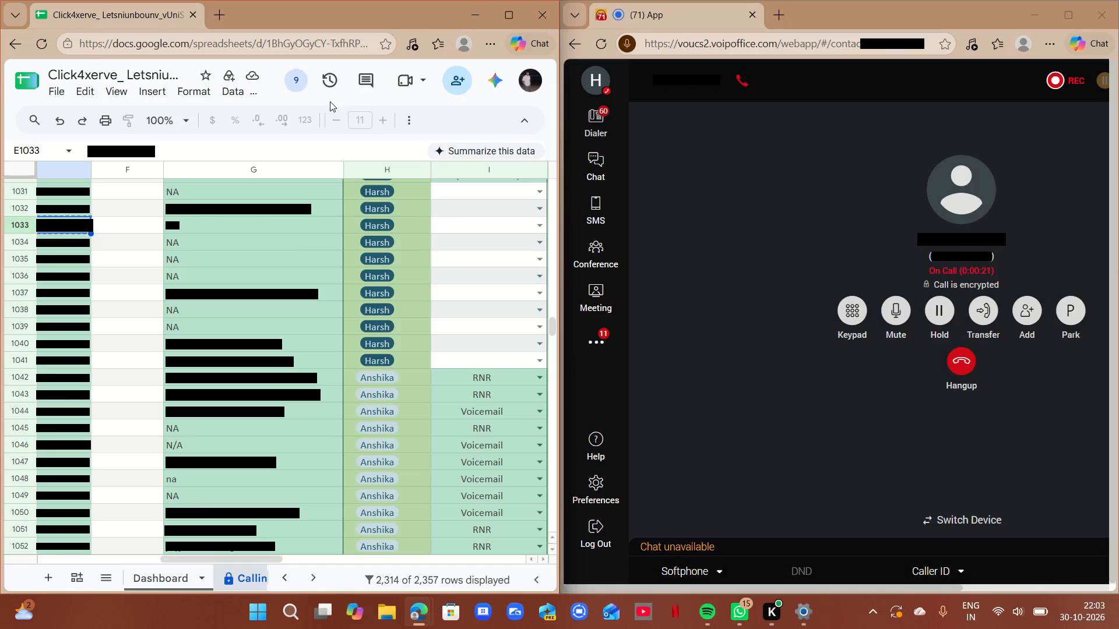
click(300, 86)
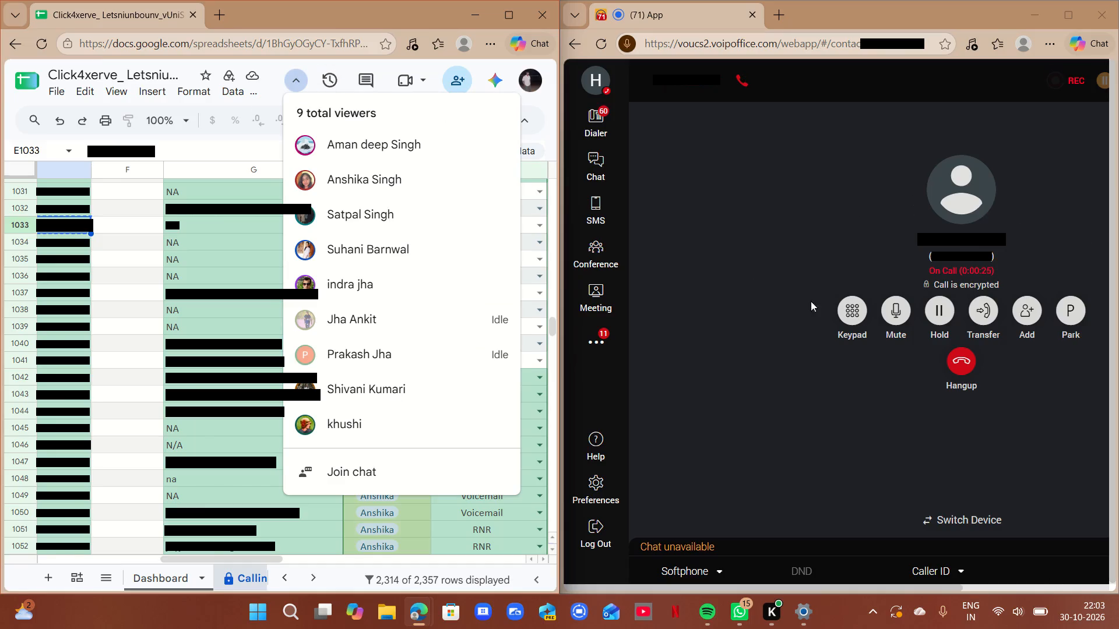
click(960, 369)
click(694, 146)
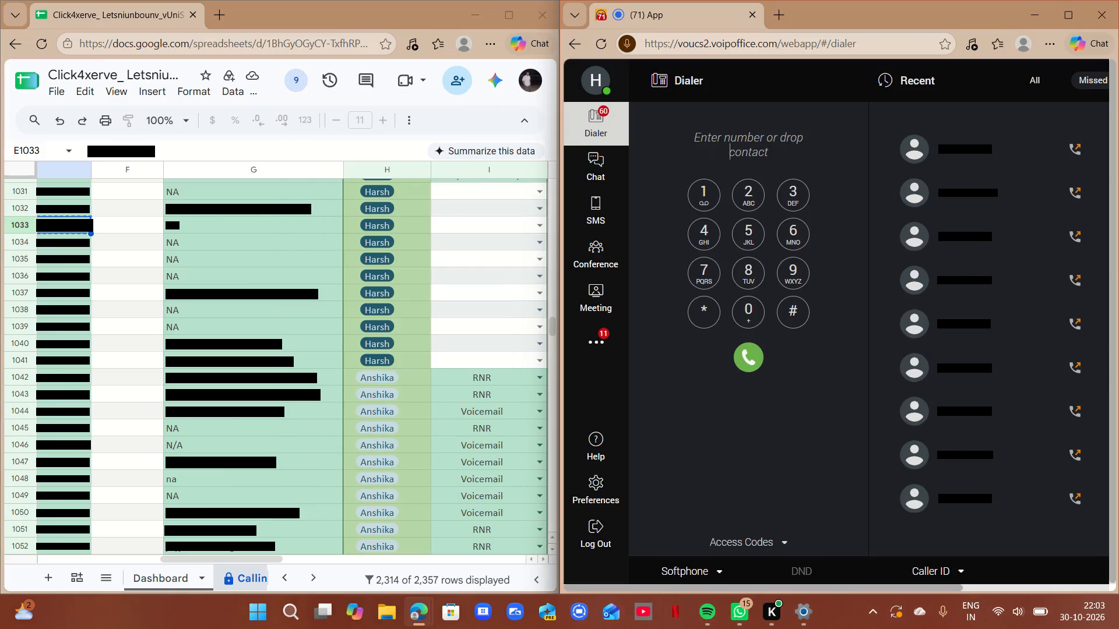
key(ctrl+v)
key(Return)
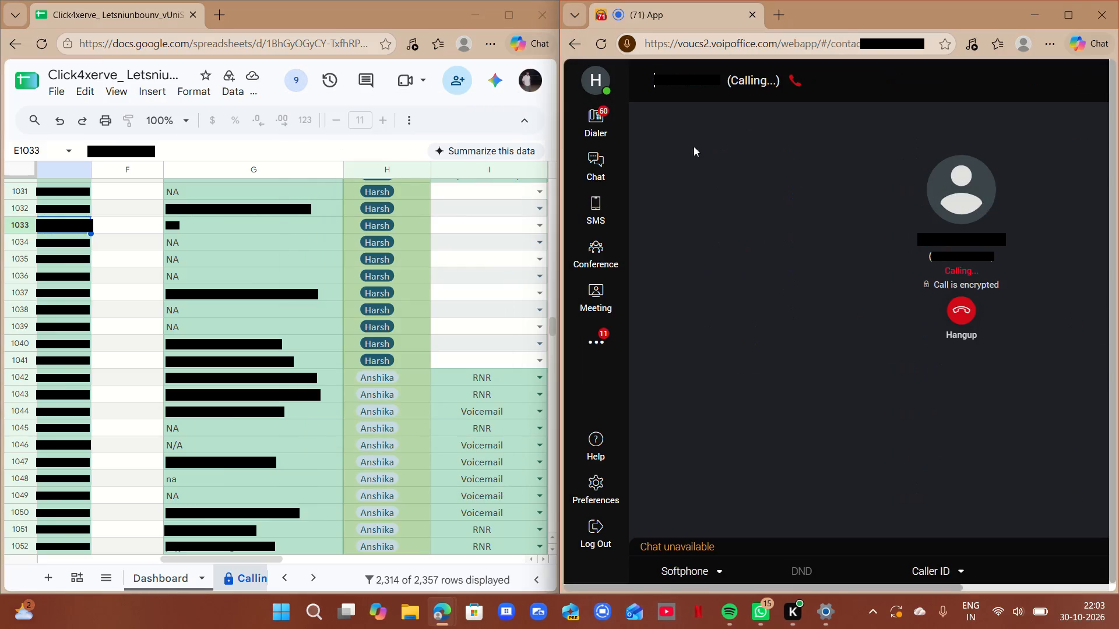
Set the call outcome in cell I1032 to Ni (Not Intersted) and in cell I1031 to RNR.
click(482, 206)
key(n)
key(Return)
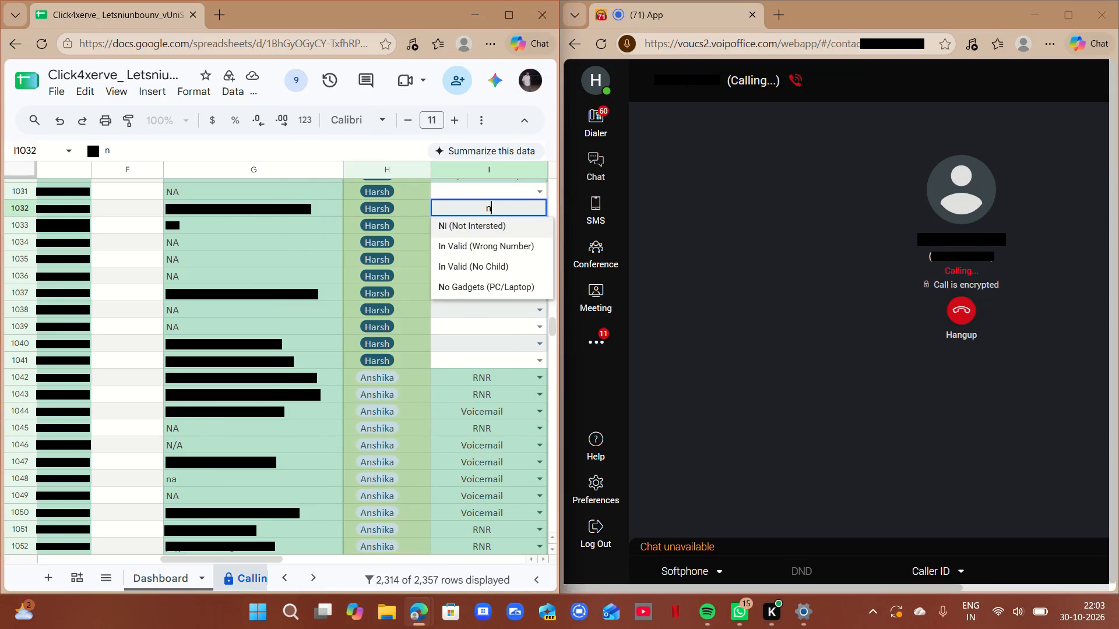
click(490, 189)
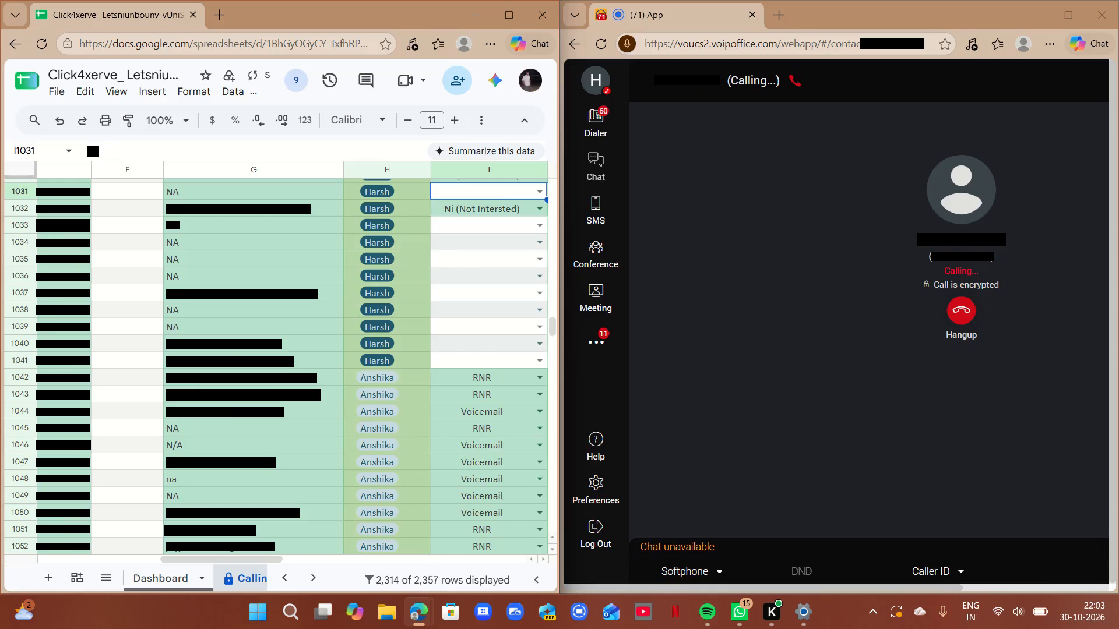
key(r)
key(Return)
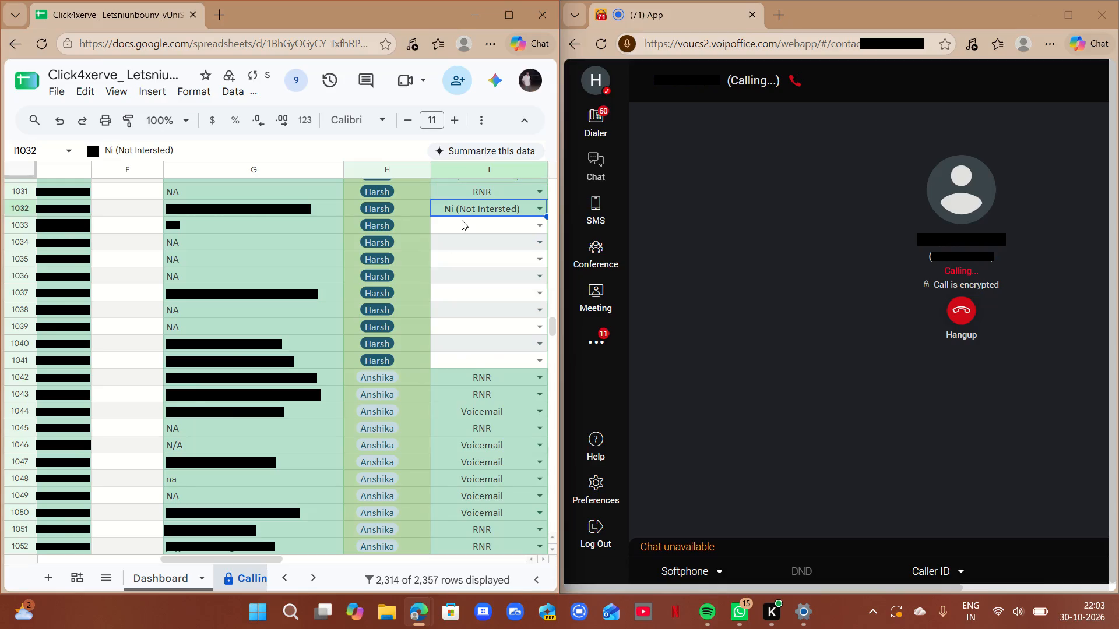
Copy the row 1034 lead's phone number from cell E1034 of the Calling Master sheet.
click(79, 229)
key(ctrl+c)
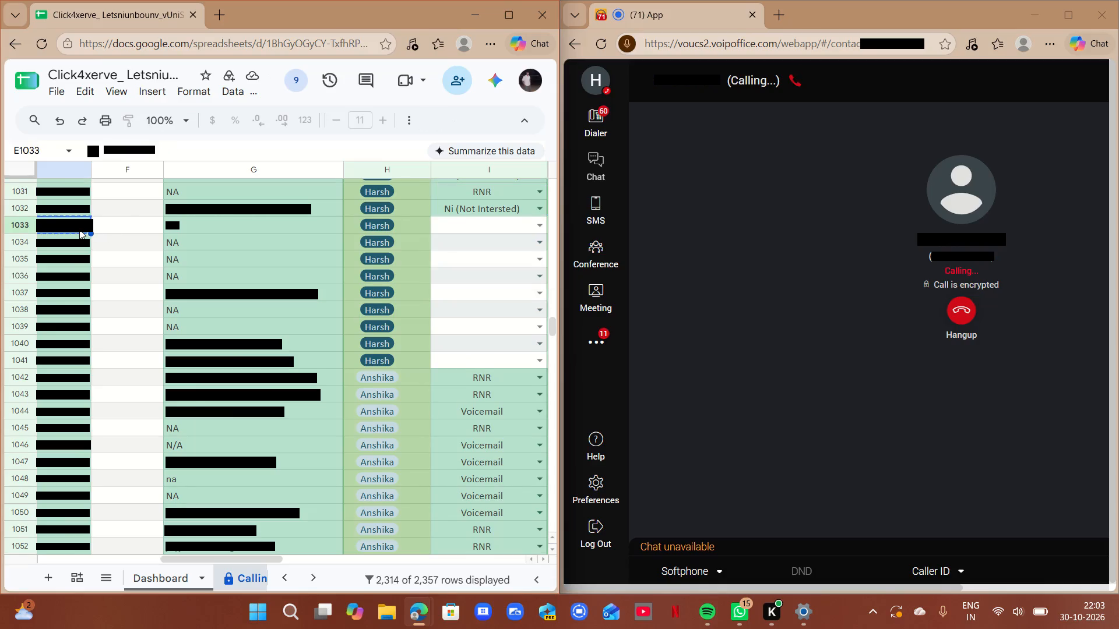
scroll(79, 229, down, 1)
click(64, 195)
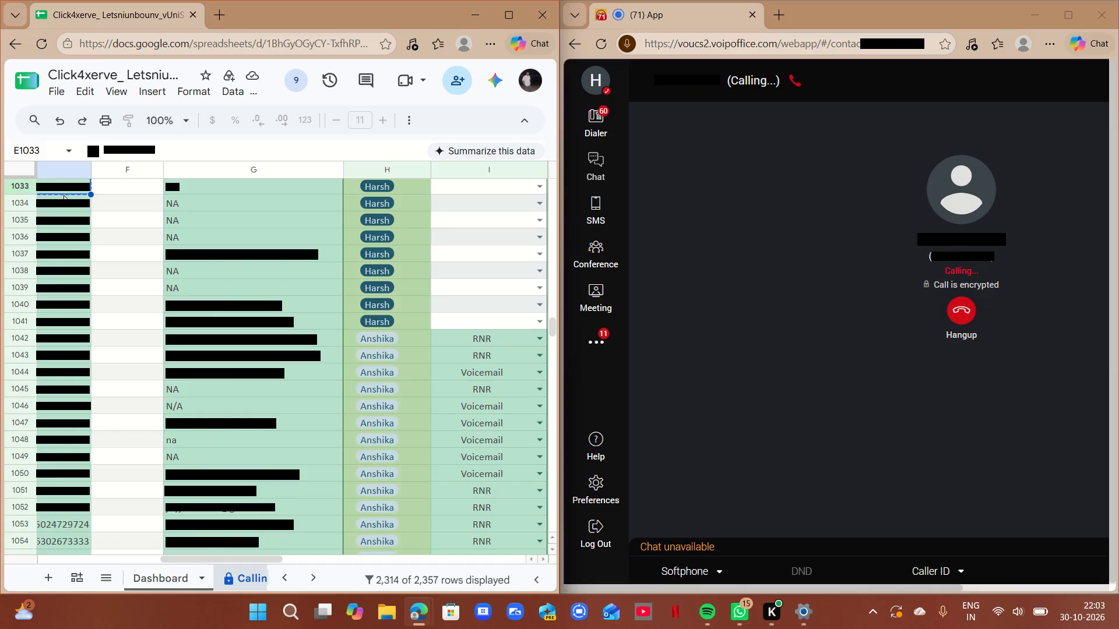
click(57, 199)
key(ctrl+c)
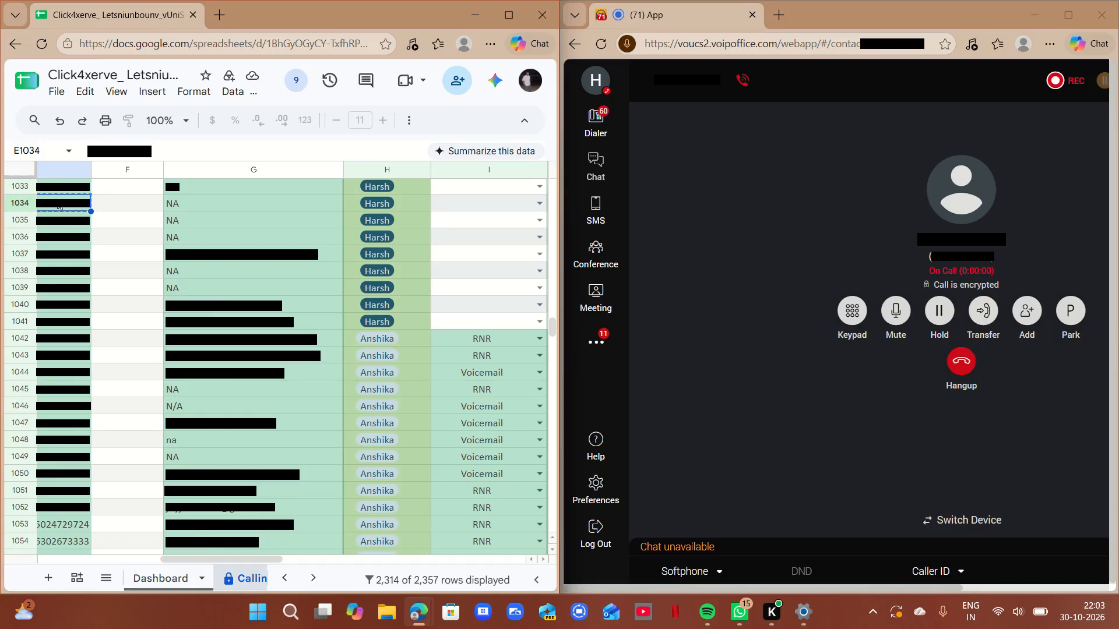
Check the callers' lead and dial-out figures on the Dashboard sheet, and return to the Calling Master sheet.
click(171, 583)
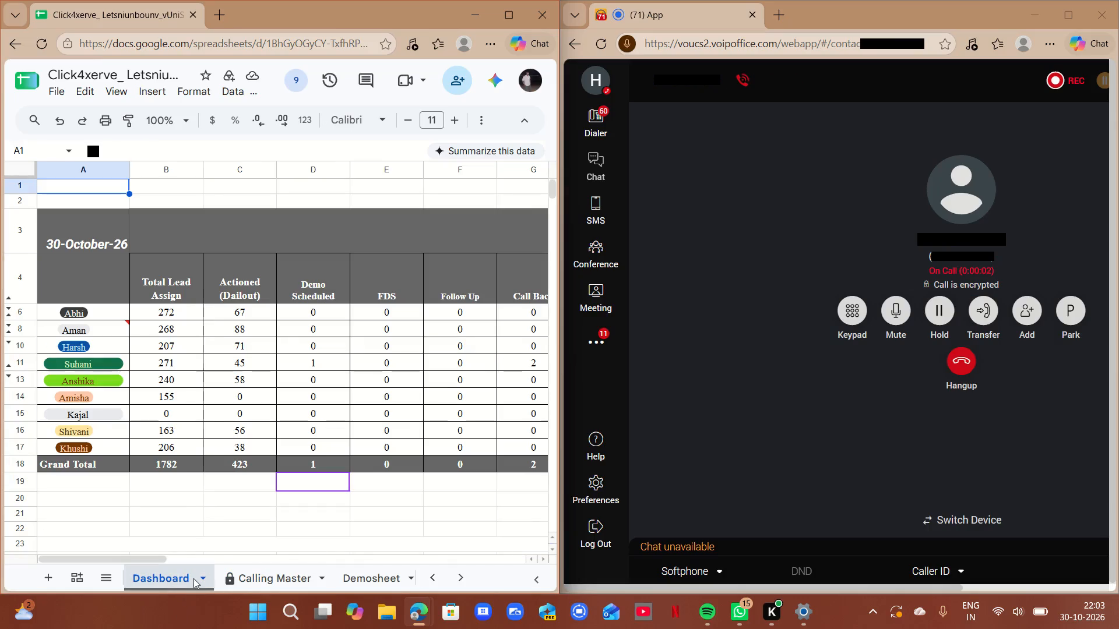
click(252, 588)
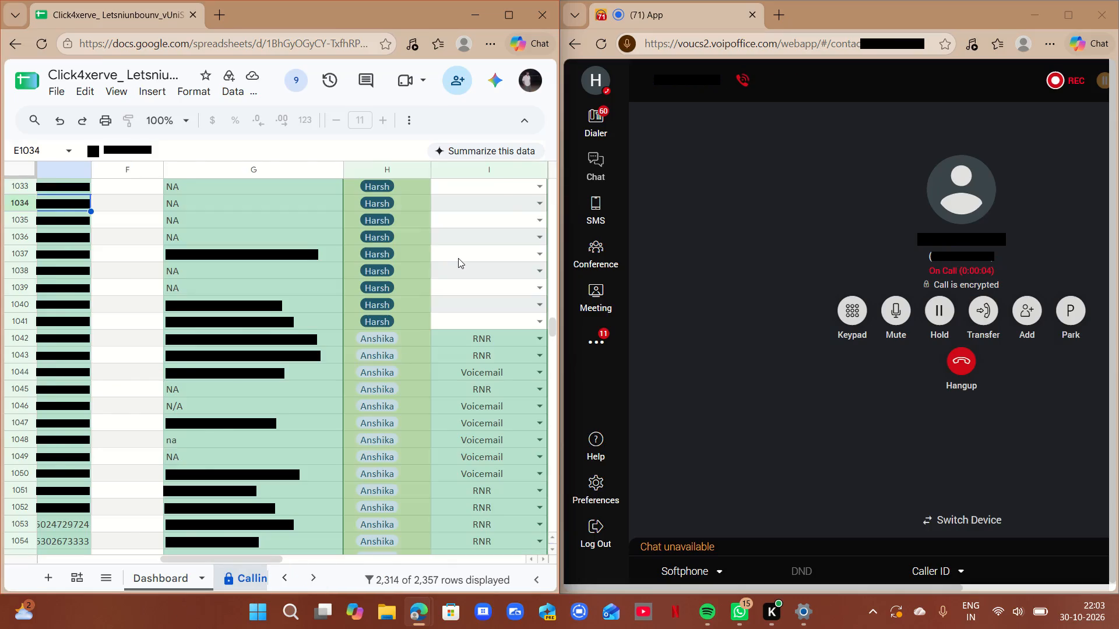
Call the row 1034 lead by entering the copied phone number in the dialer.
scroll(458, 258, right, 1)
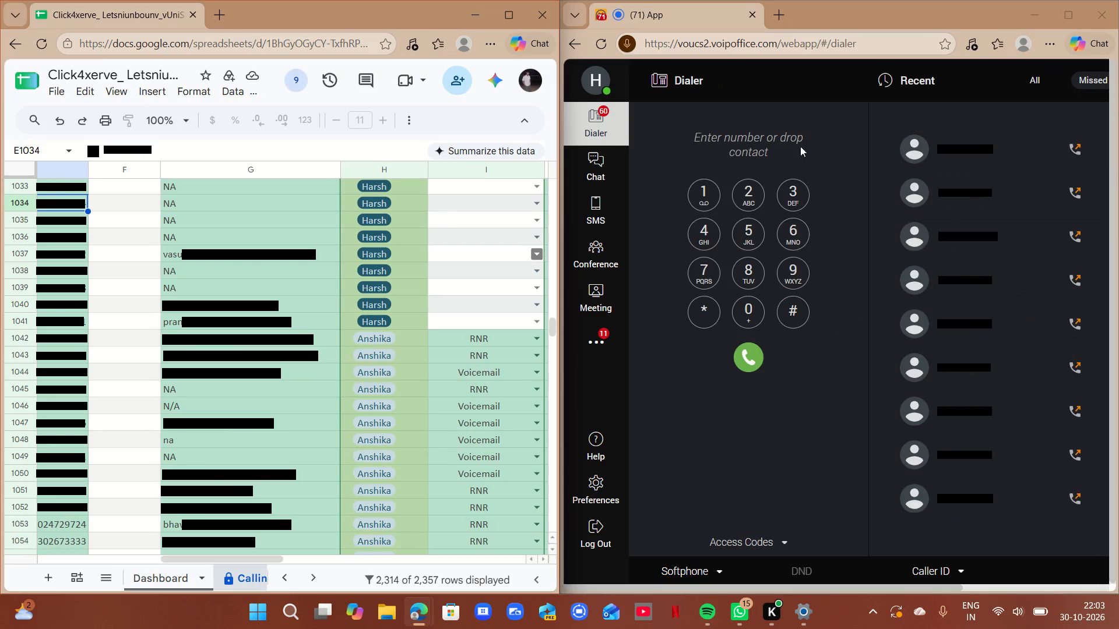
click(788, 146)
key(ctrl+v)
key(Return)
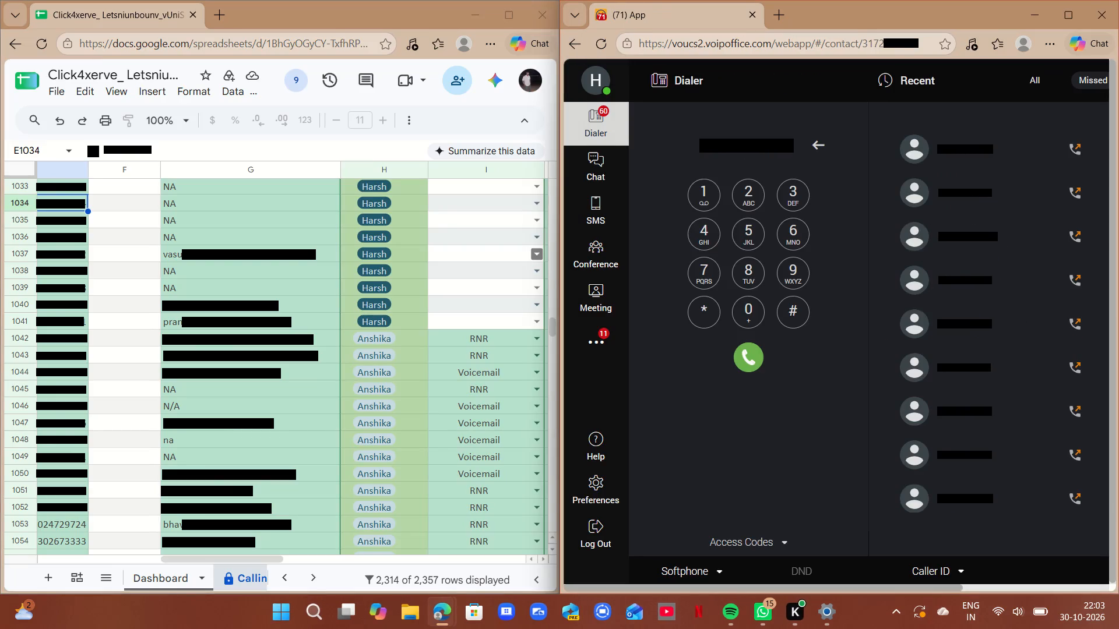
Set the row 1033 lead's call outcome in cell I1033 to Hung up/Disconneted.
click(489, 192)
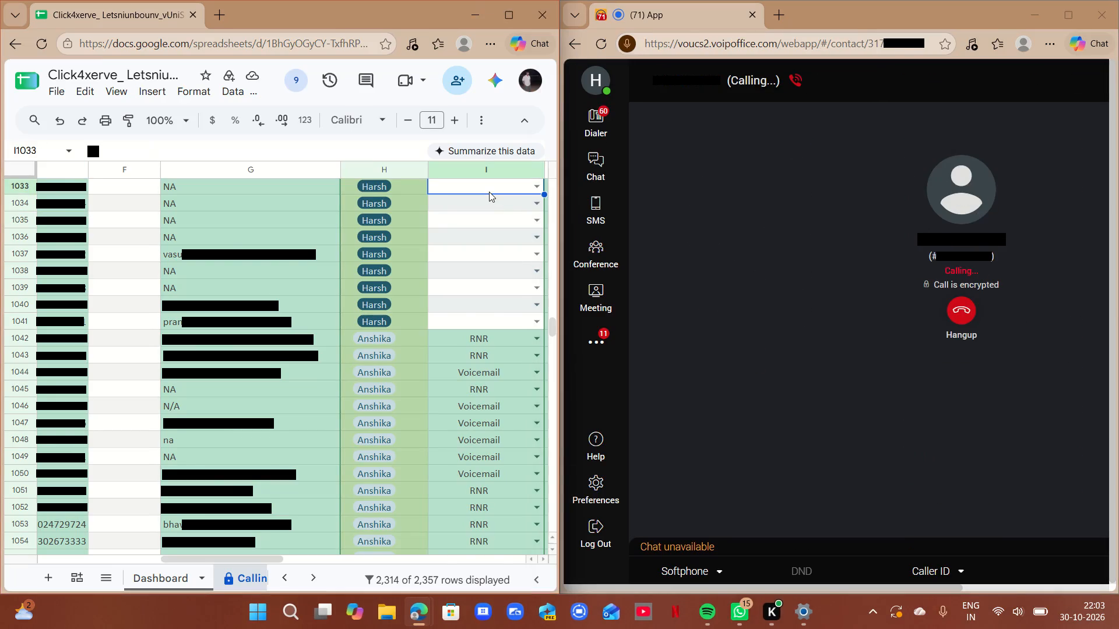
key(h)
key(Up)
key(Return)
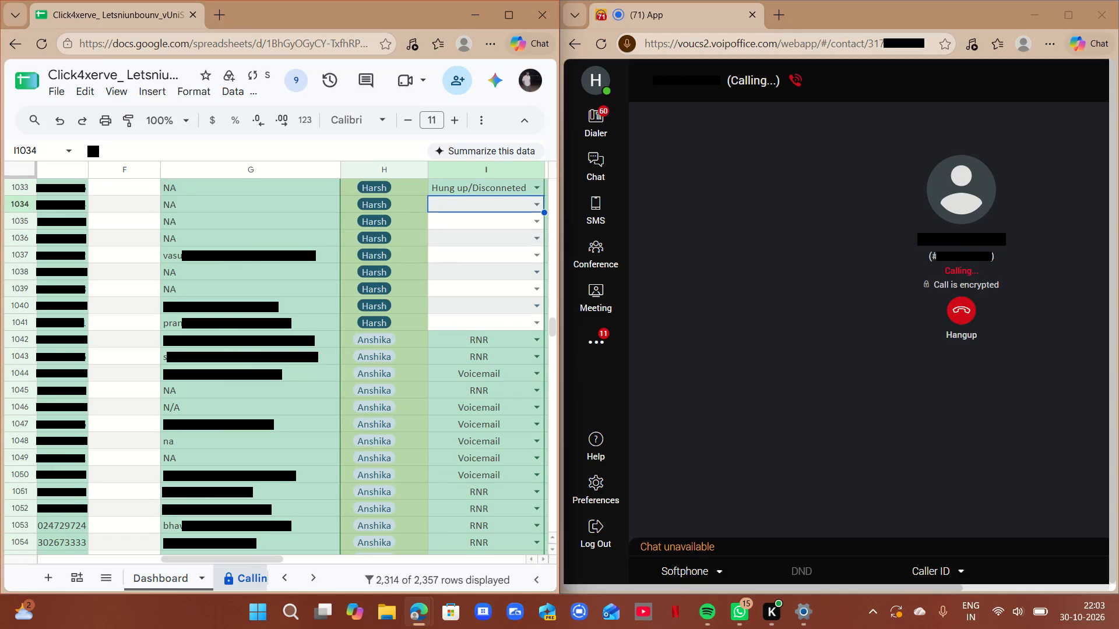
Copy the row 1035 lead's phone number from cell E1035 of the Calling Master sheet.
scroll(489, 192, down, 1)
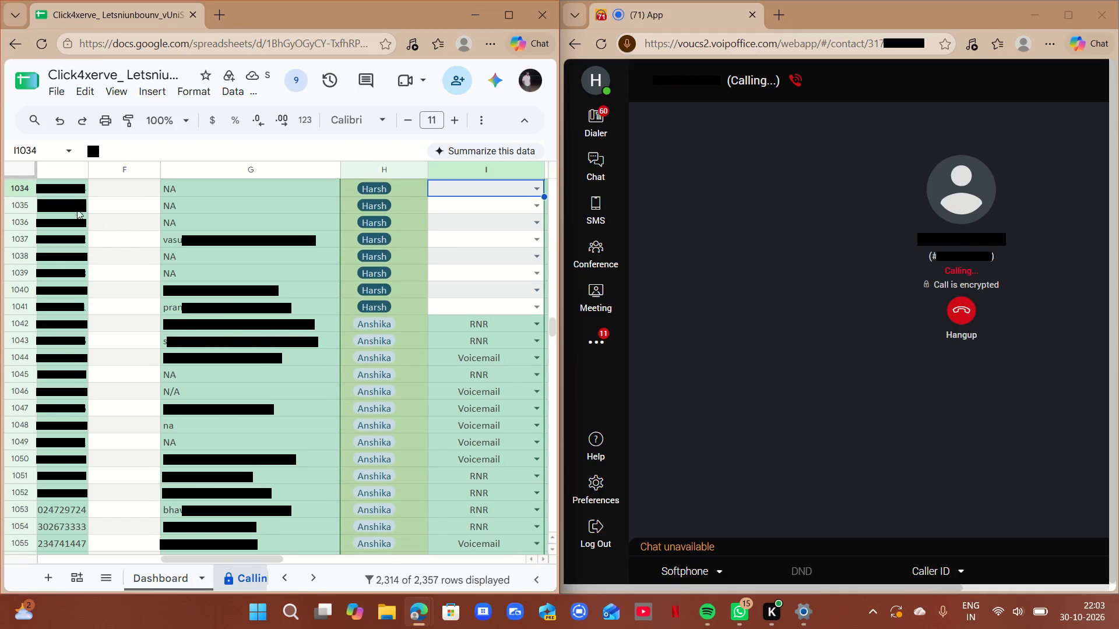
click(71, 207)
key(ctrl+c)
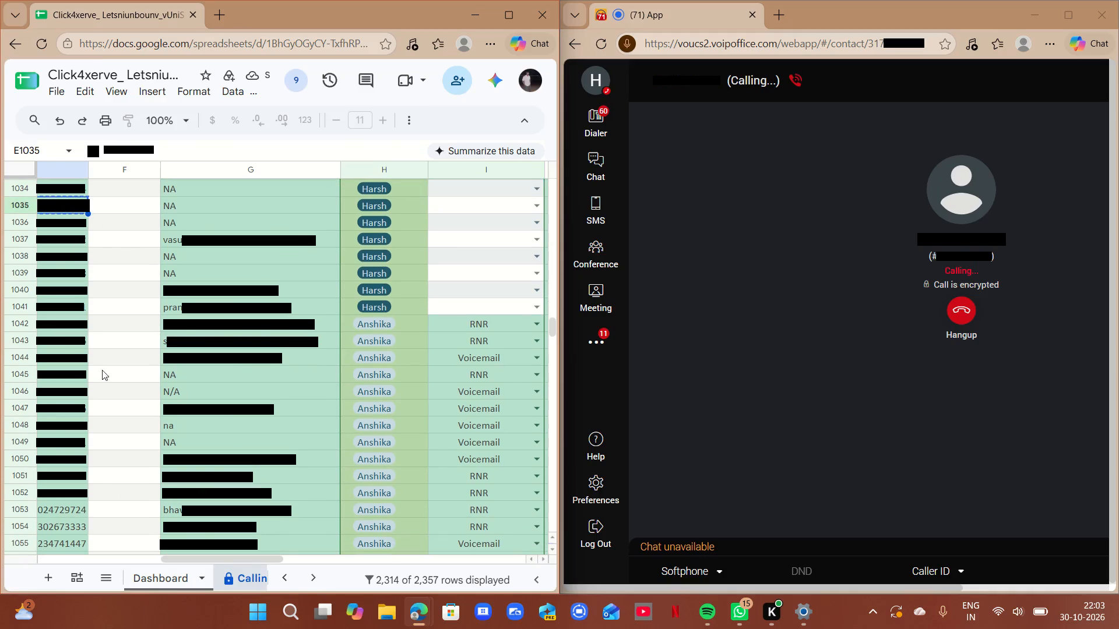
Check the callers' lead and dial-out figures on the Dashboard sheet again, and return to the Calling Master sheet.
click(157, 581)
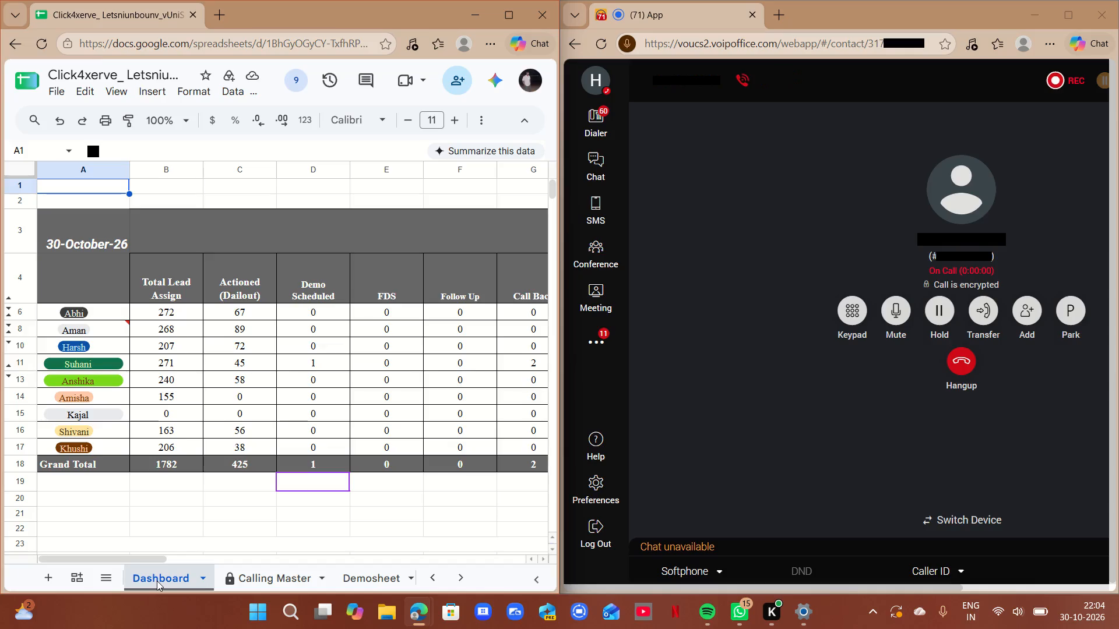
click(253, 578)
click(253, 578)
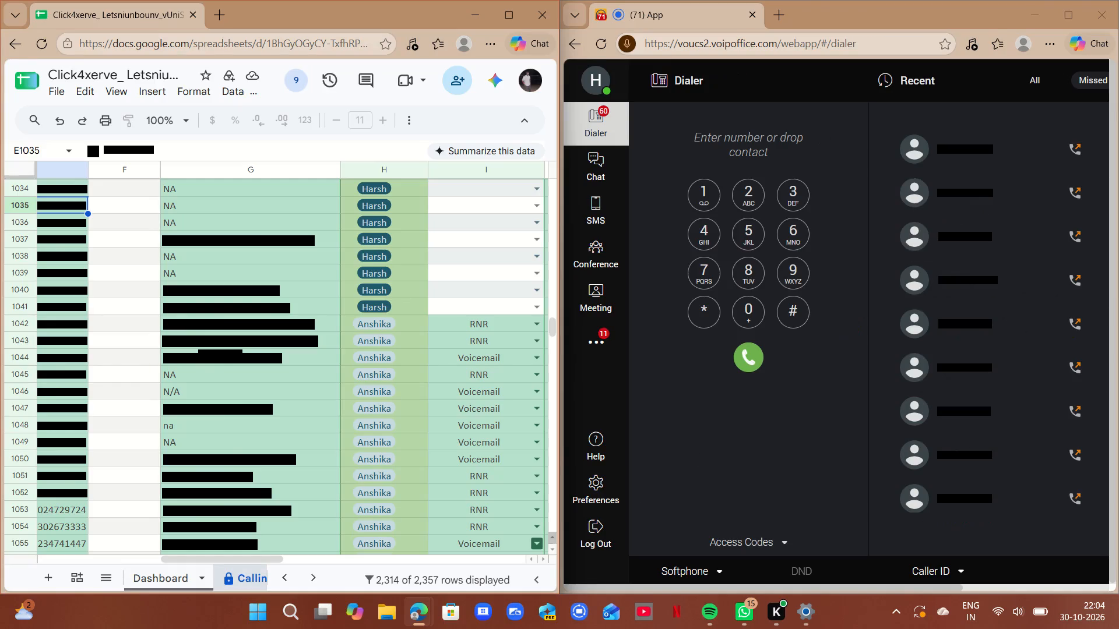
Call the row 1035 lead by entering the copied phone number in the dialer.
click(774, 133)
key(ctrl+v)
key(Return)
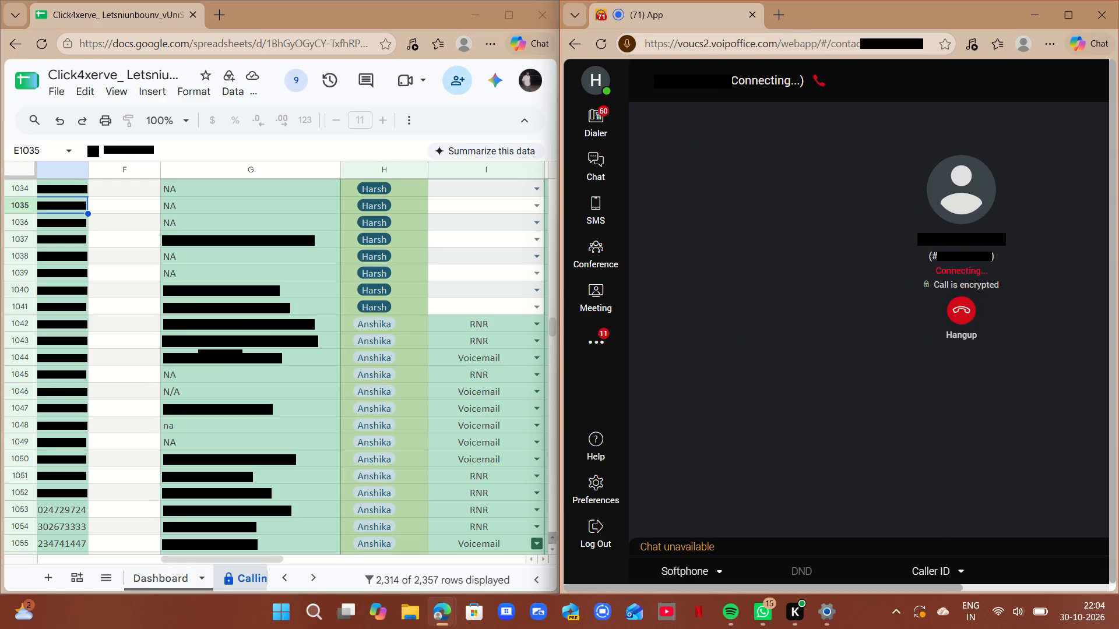
Set the row 1034 lead's call outcome in cell I1034 to Ni (Not Intersted).
click(454, 182)
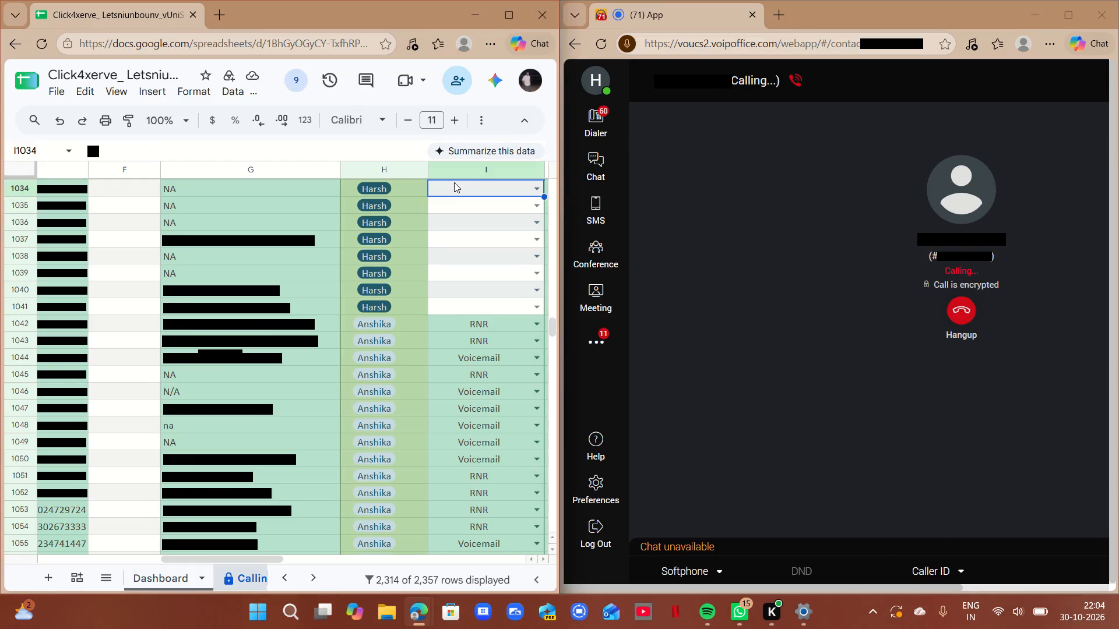
key(n)
key(Return)
Copy the row 1036 lead's phone number from cell E1036 and call it once the row 1035 call is over.
scroll(454, 182, down, 1)
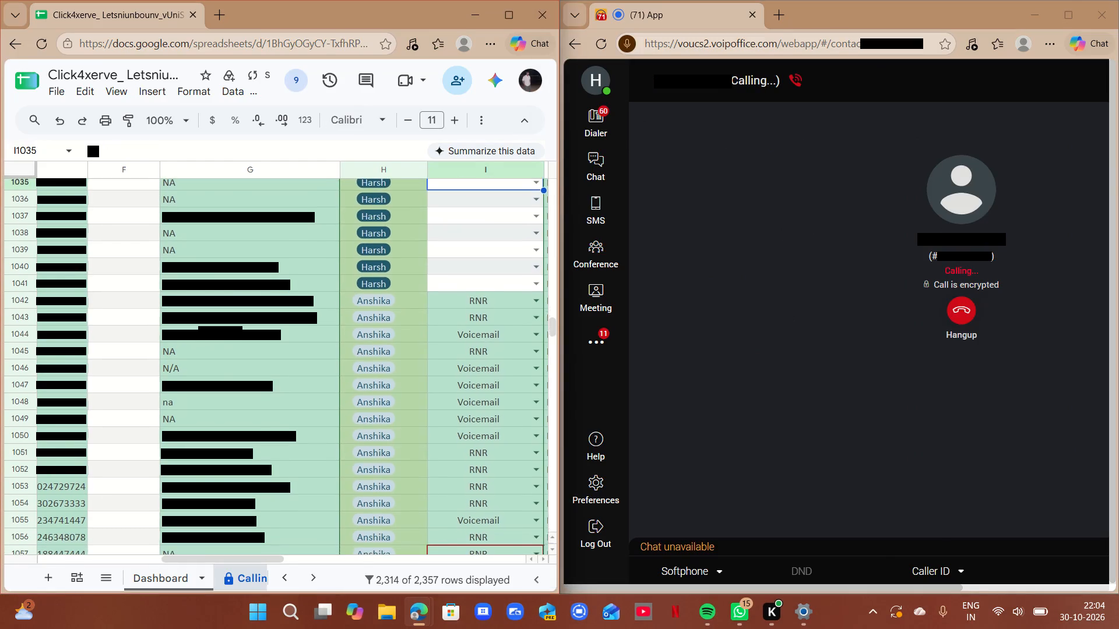
click(74, 202)
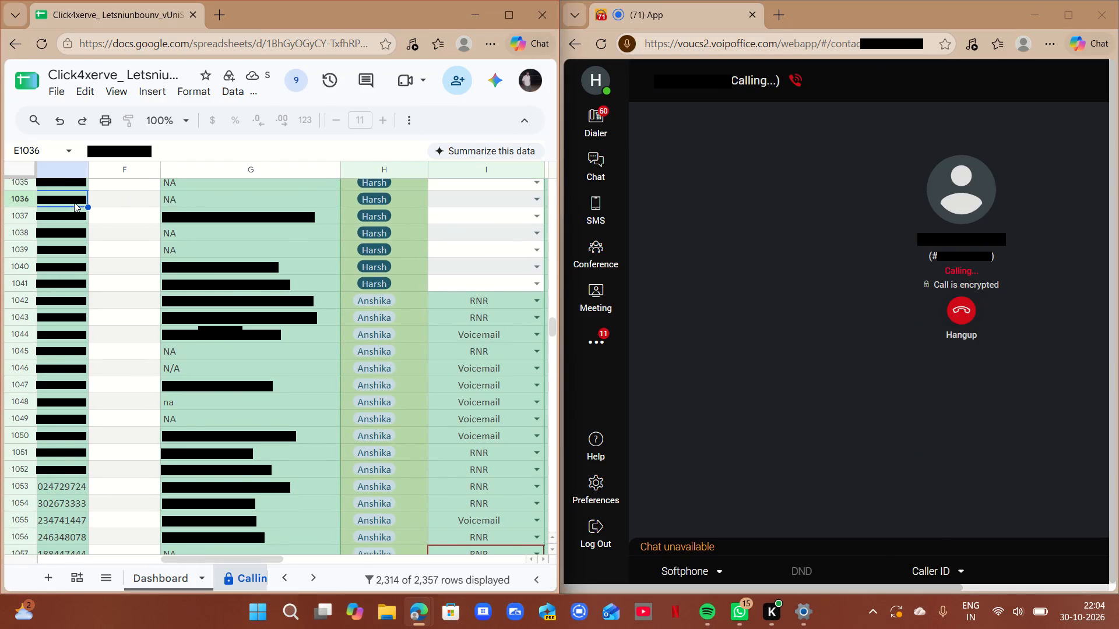
key(ctrl+c)
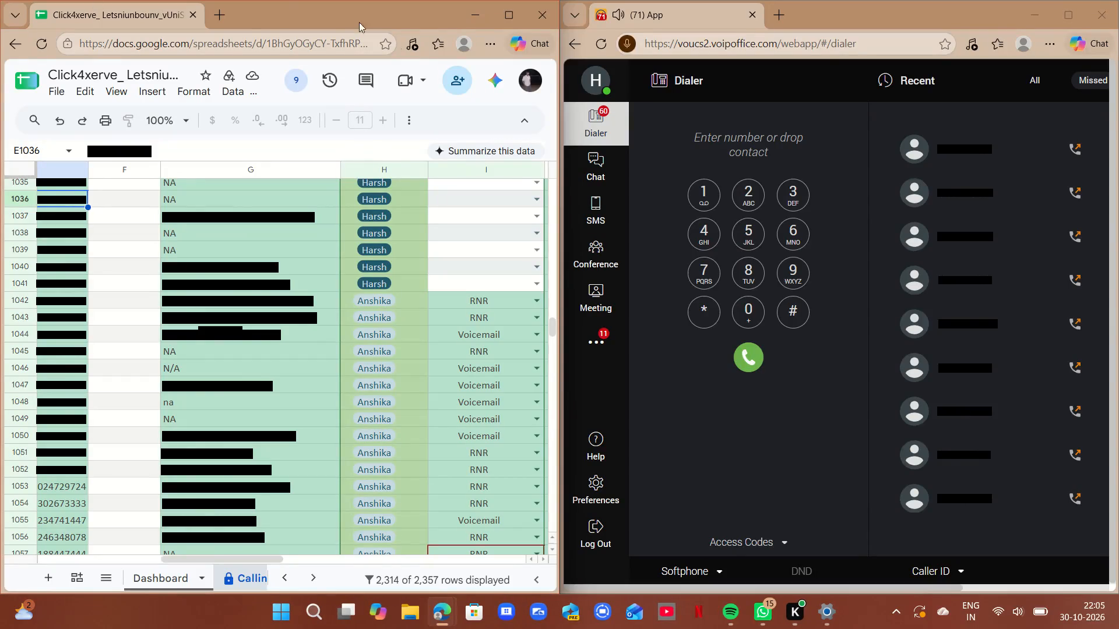
click(675, 133)
key(ctrl+v)
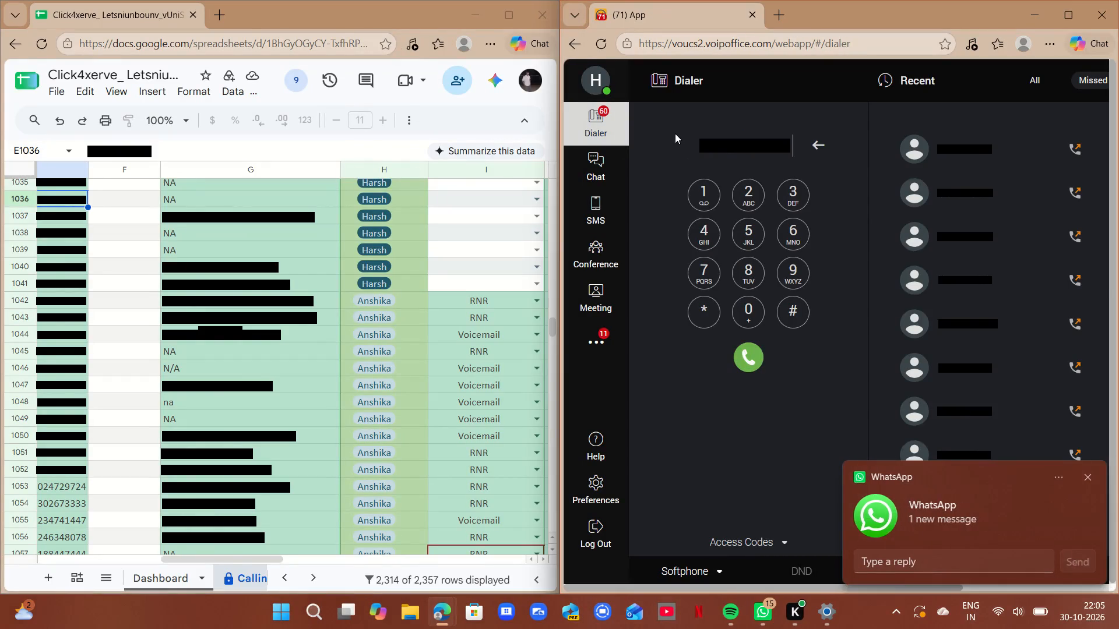
key(Return)
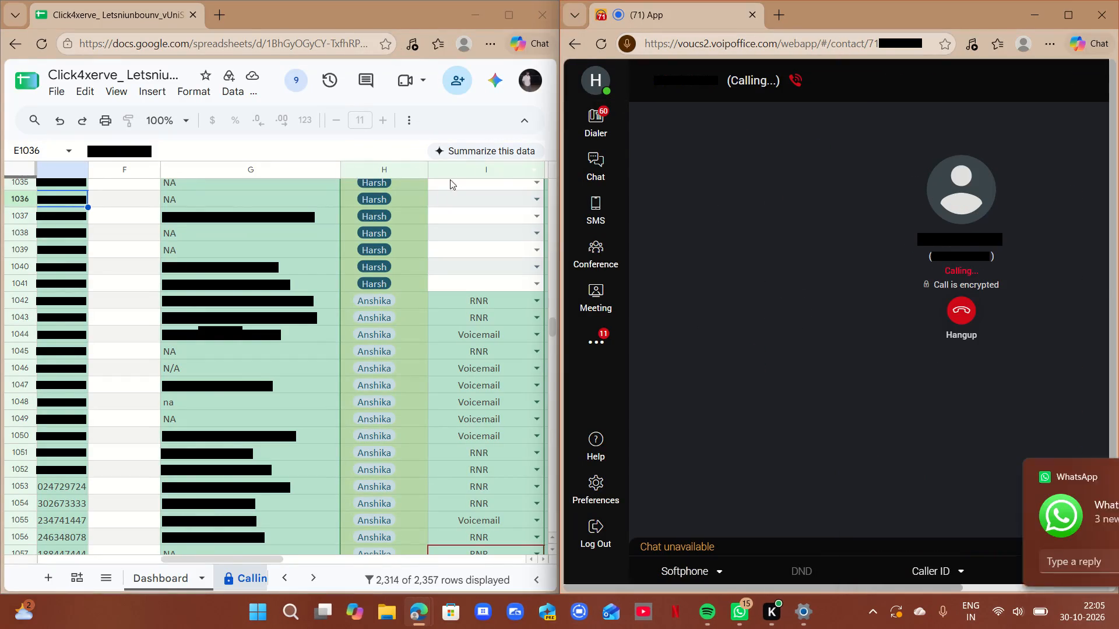
Set the row 1035 lead's call outcome in cell I1035 to Hung up/Disconneted.
click(446, 181)
key(h)
key(Up)
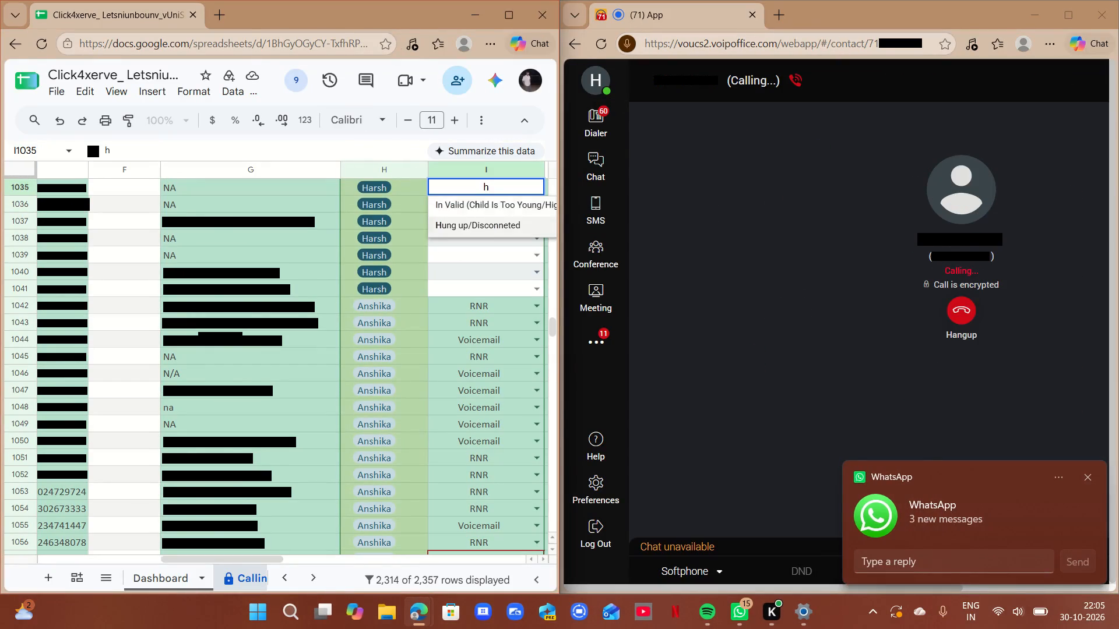
key(Return)
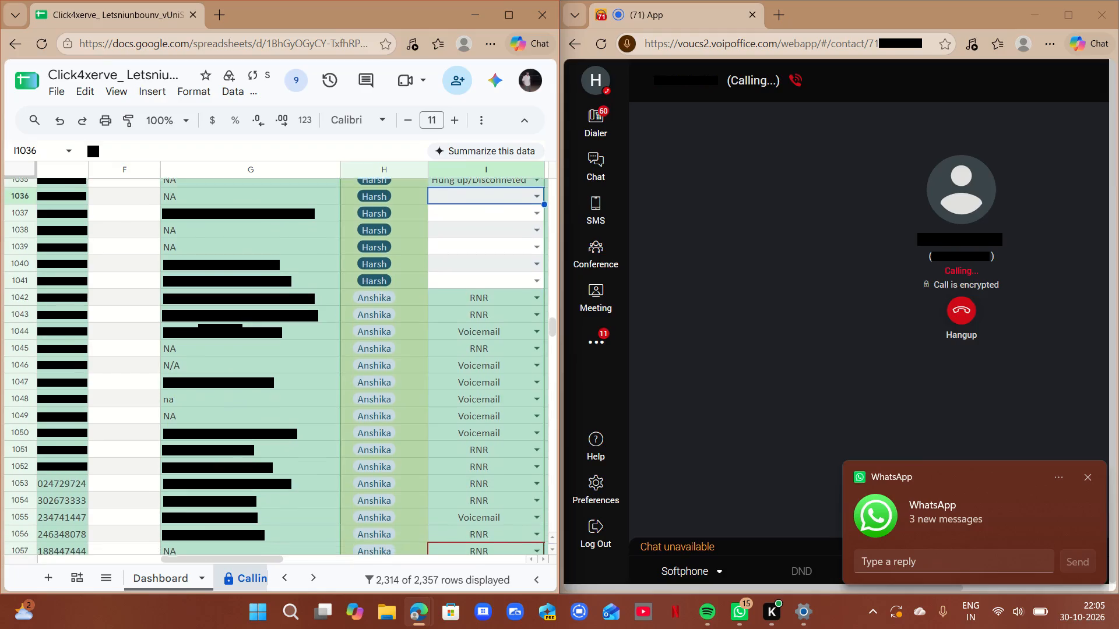
Copy the row 1037 lead's phone number from cell E1037 of the Calling Master sheet.
click(54, 200)
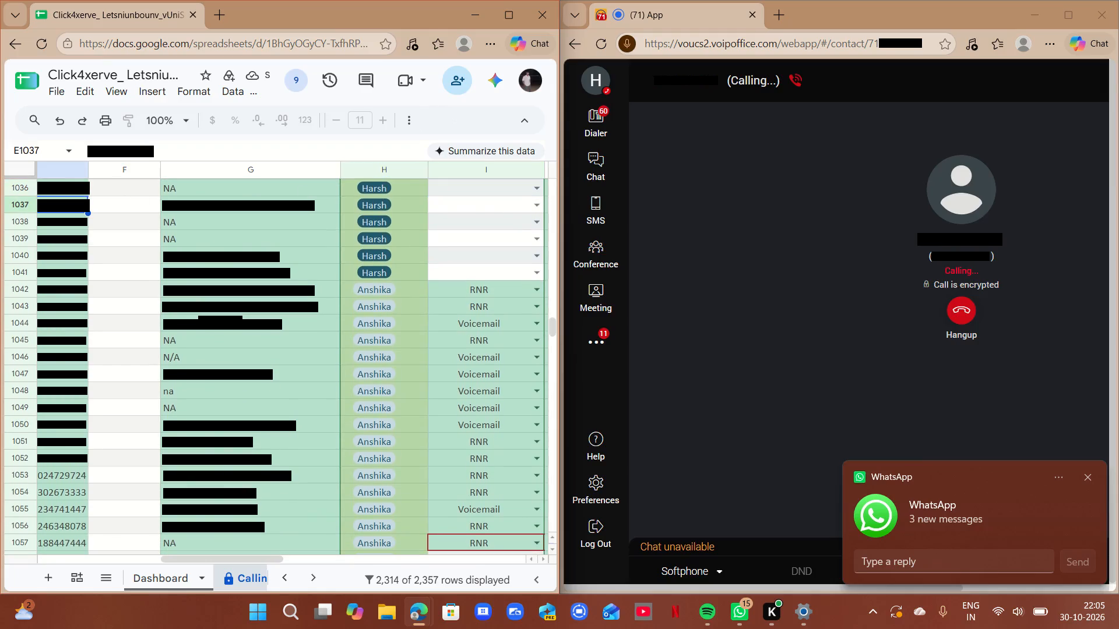
key(ctrl+c)
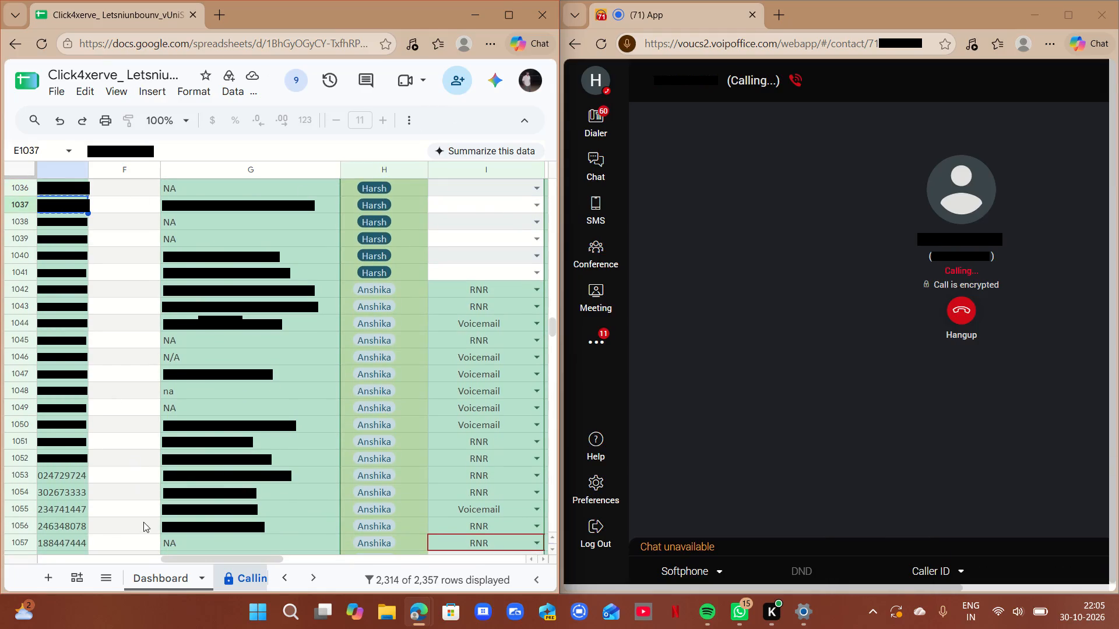
Check the agents' lead and dial-out figures on the Dashboard sheet and return to the Calling Master sheet.
click(142, 577)
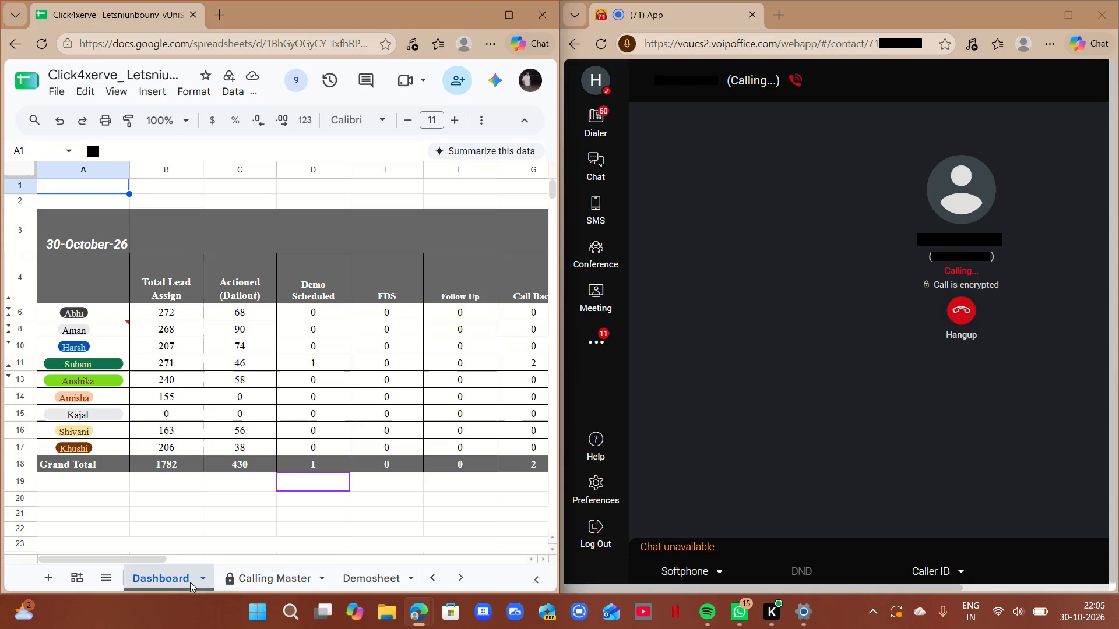
click(275, 579)
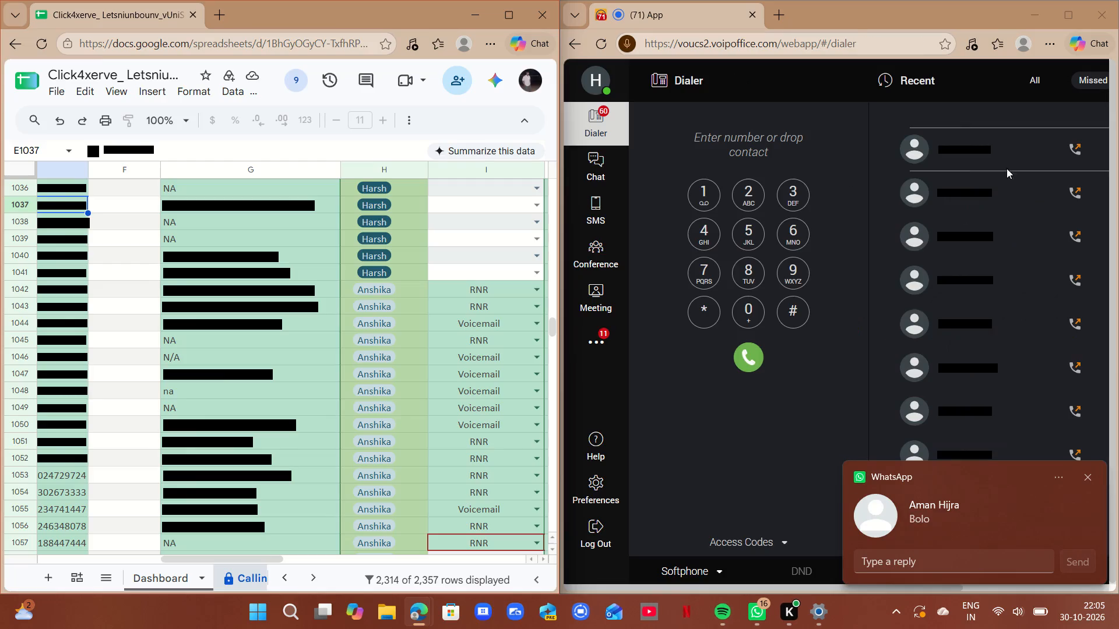
Call the row 1037 lead in the web dialer using the copied phone number.
click(796, 139)
key(ctrl+v)
key(Return)
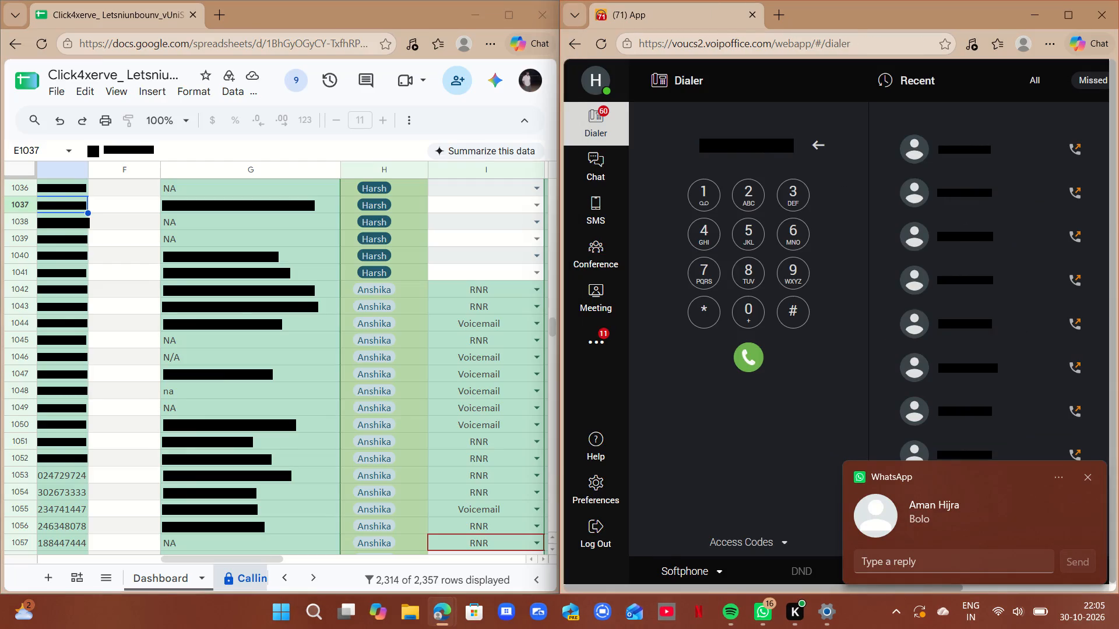
Set the row 1036 lead's call outcome in cell I1036 to the status starting with N.
click(494, 190)
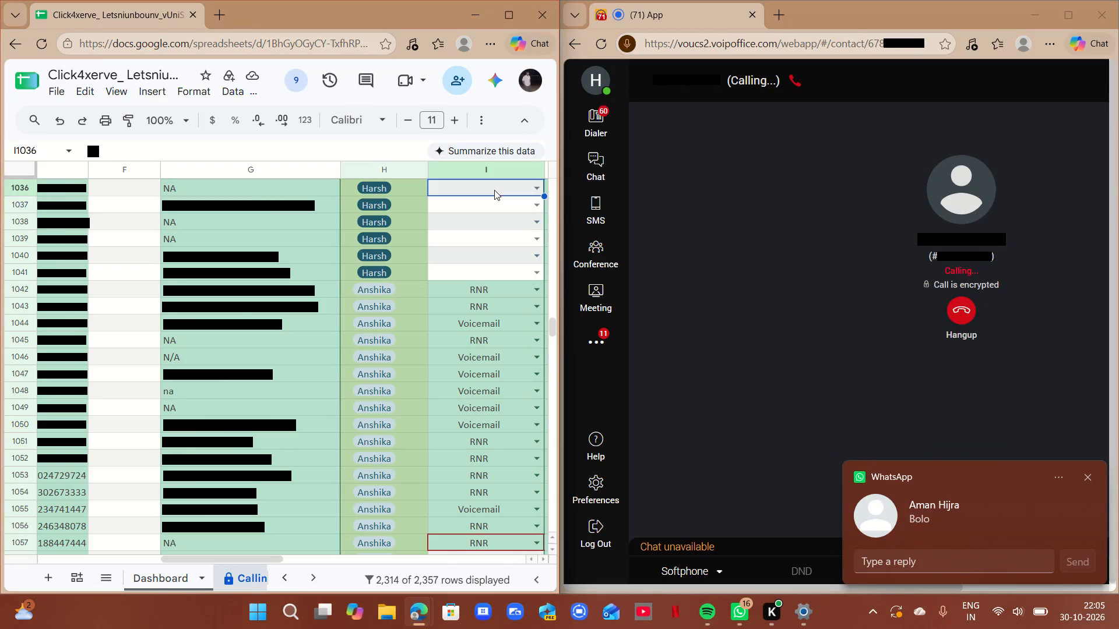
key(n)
key(Return)
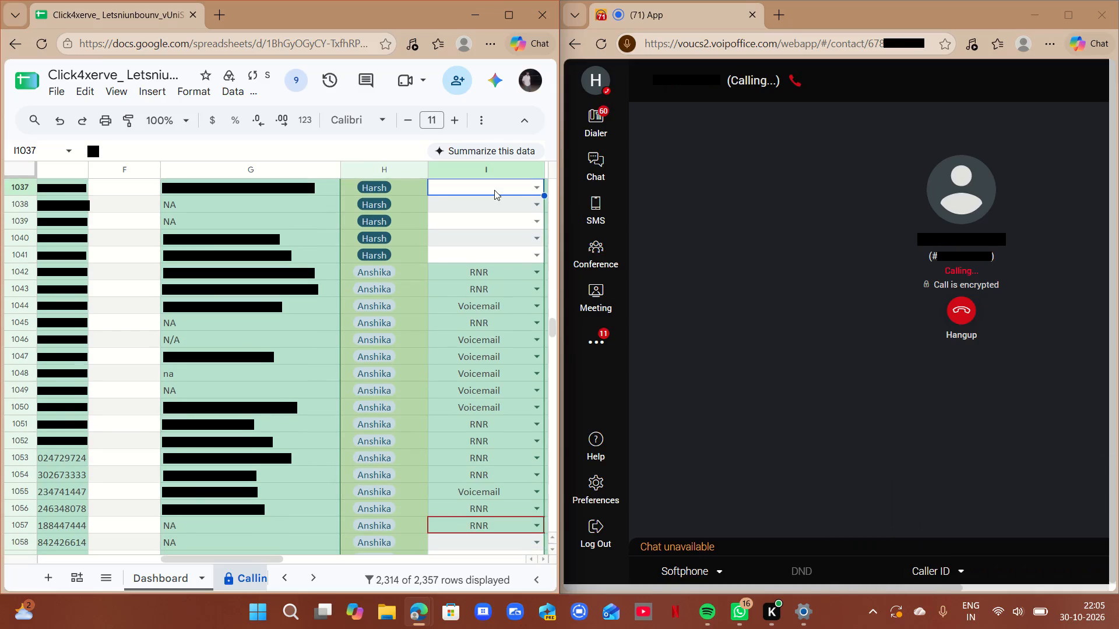
Copy the row 1038 lead's phone number from cell E1038 of the Calling Master sheet.
click(88, 205)
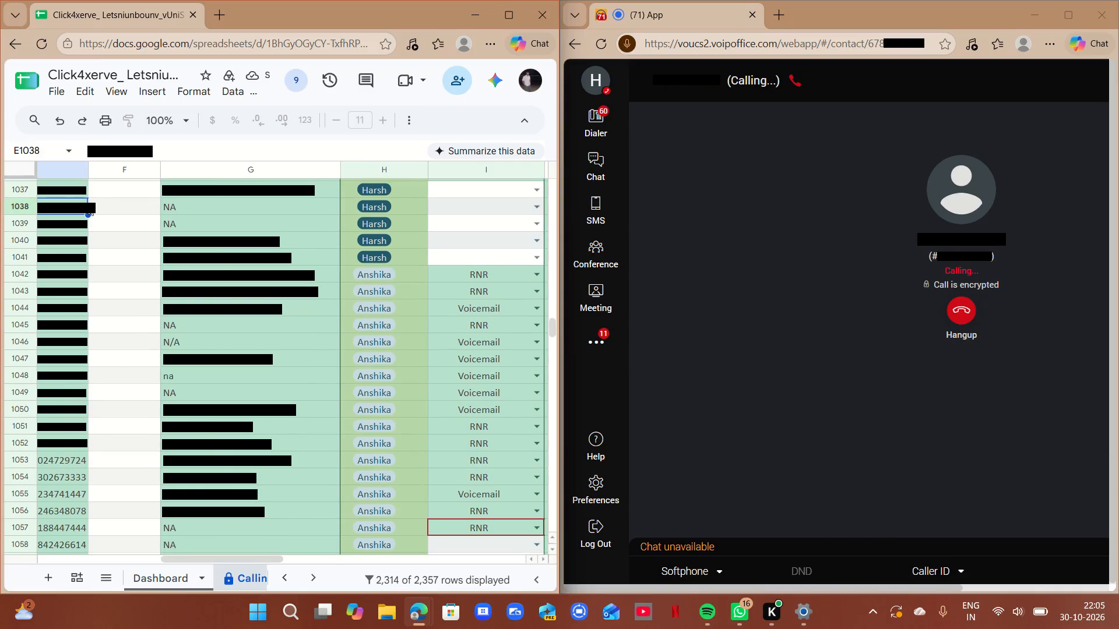
key(ctrl+c)
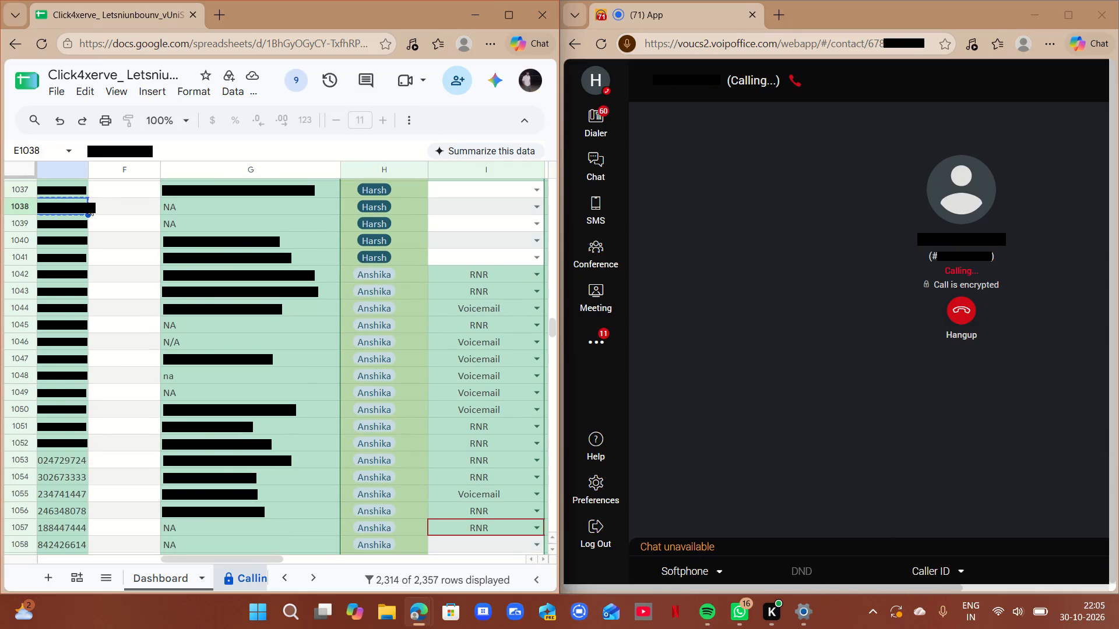
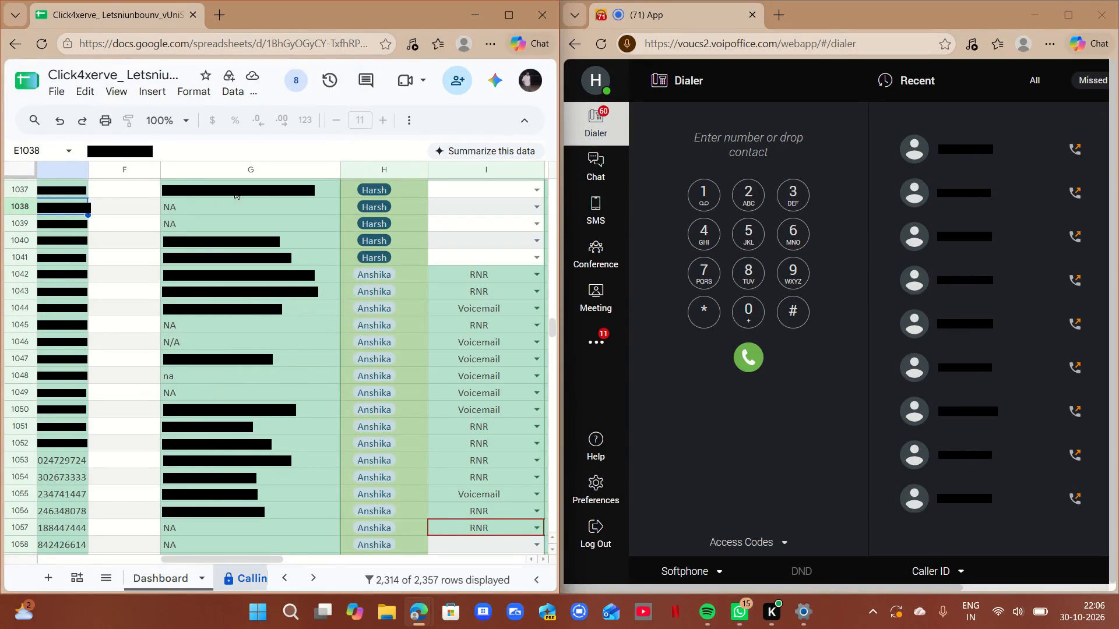
Call the row 1038 lead in the web dialer using the copied phone number.
click(758, 159)
key(ctrl+v)
key(Return)
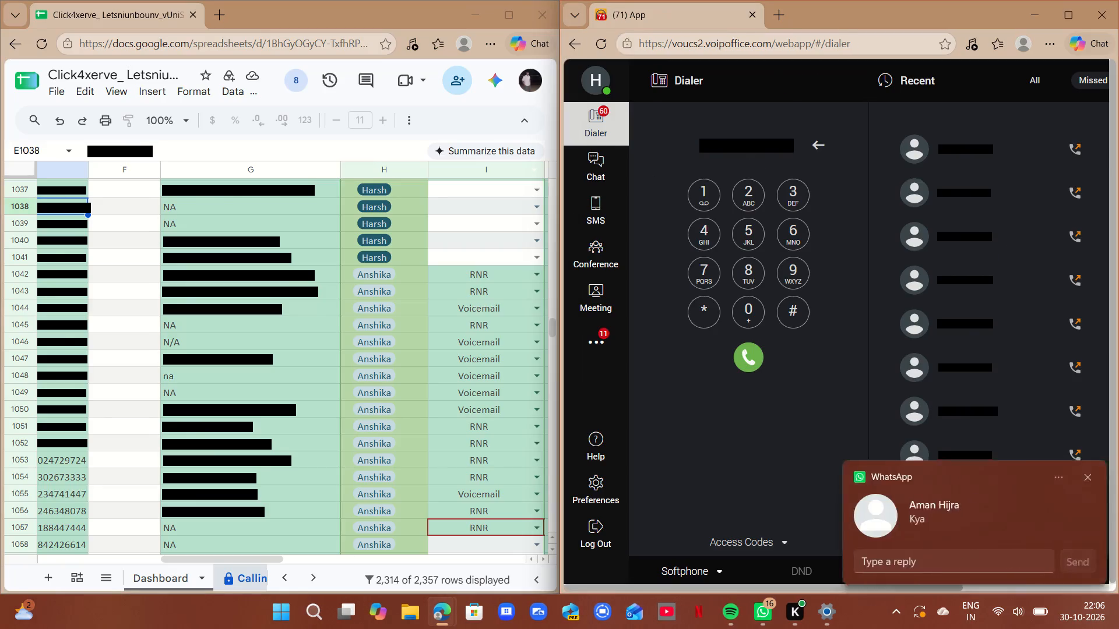
Set the row 1037 lead's call outcome in cell I1037 to Hung up/Disconneted.
click(473, 185)
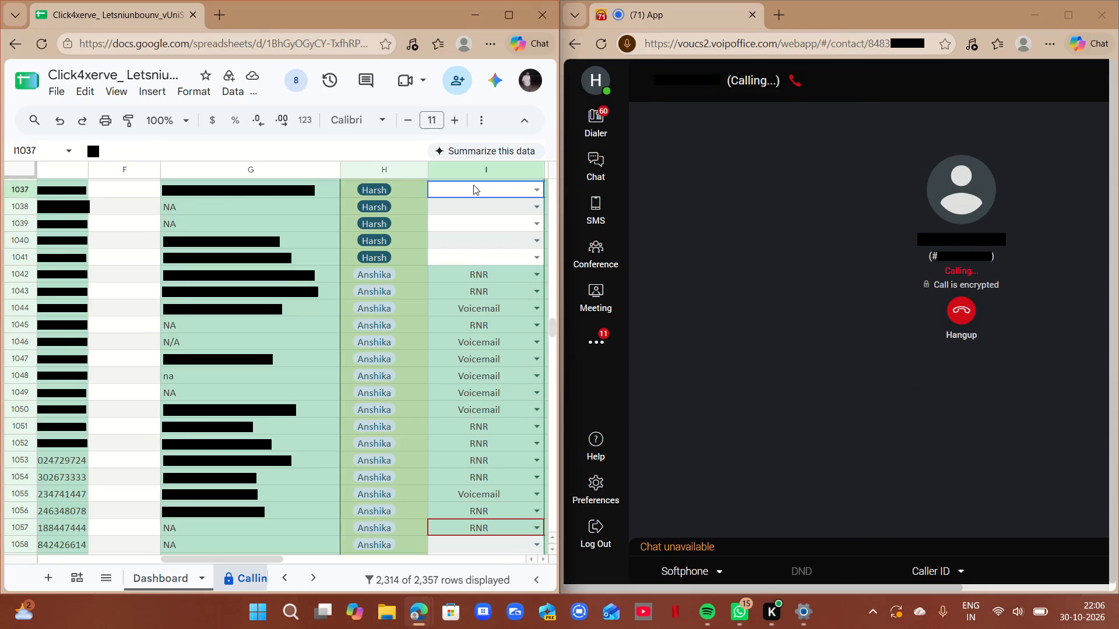
key(h)
key(Up)
key(Return)
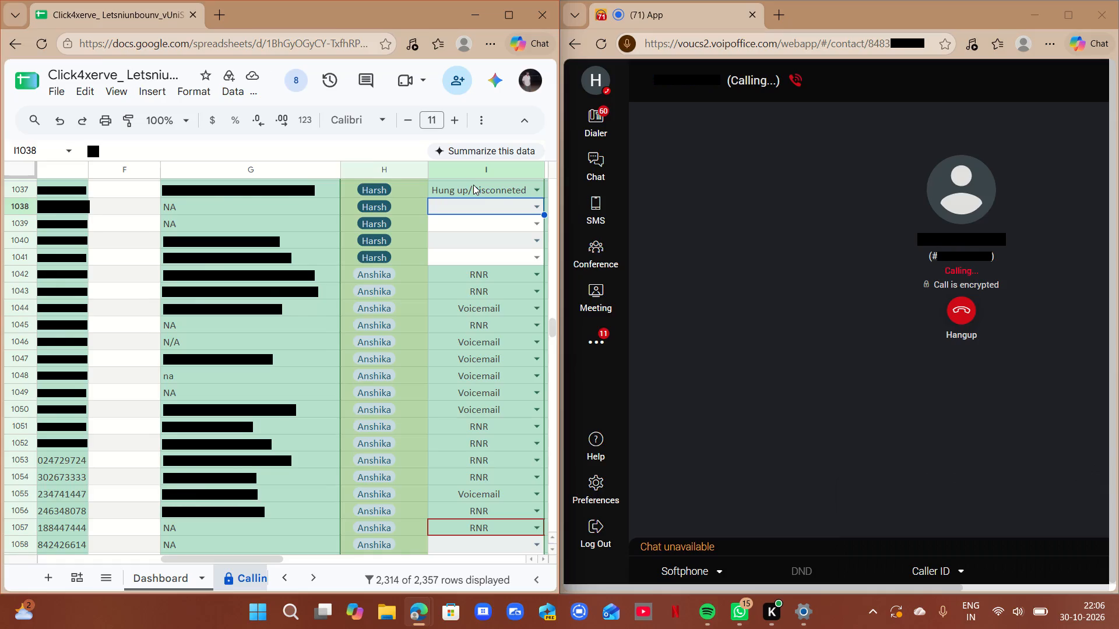
Copy the row 1039 lead's phone number from cell E1039 and call it after hanging up the row 1038 call.
scroll(473, 185, down, 1)
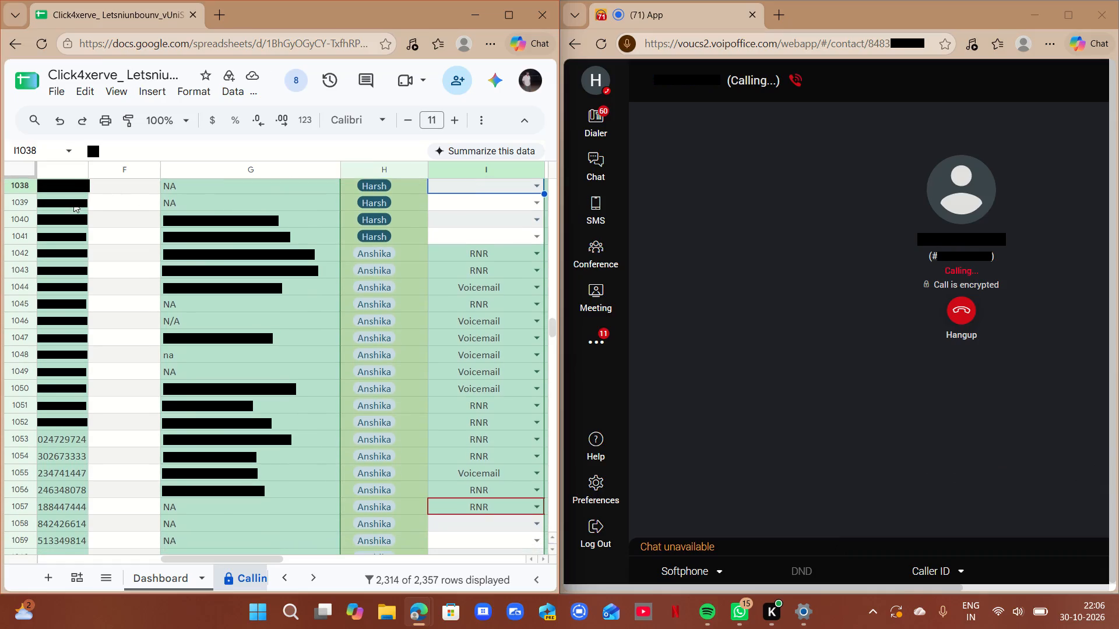
click(73, 202)
key(ctrl+c)
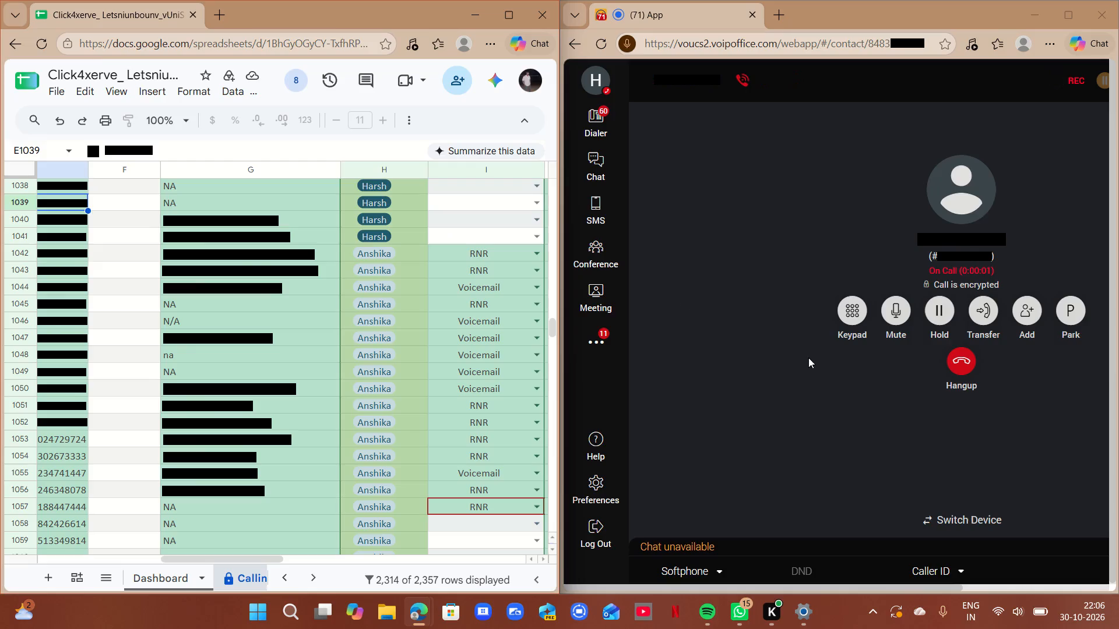
click(962, 361)
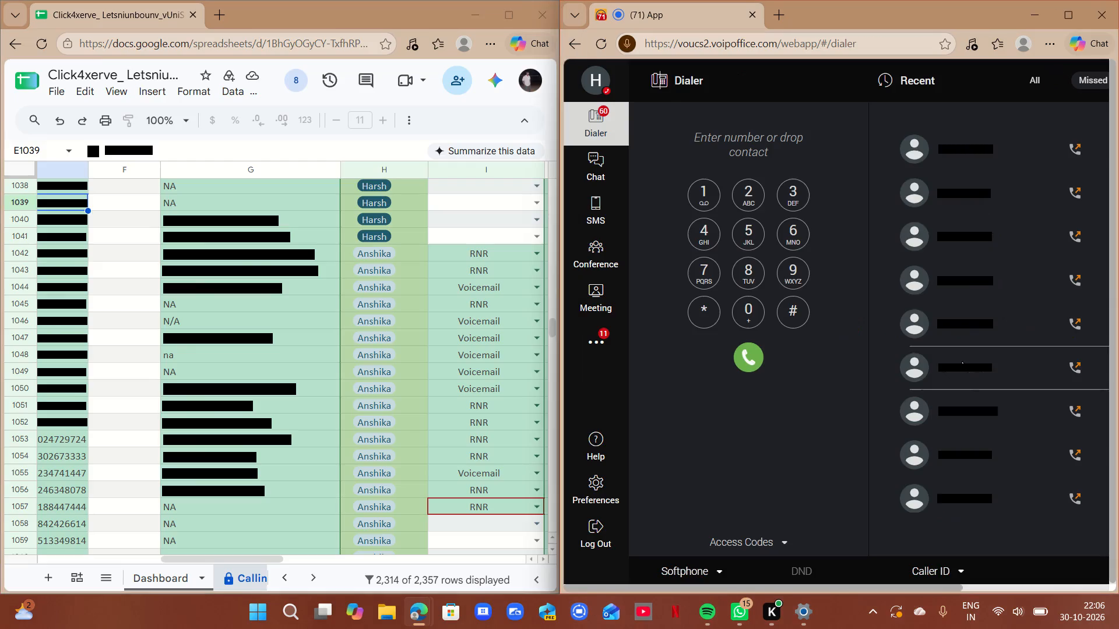
click(745, 155)
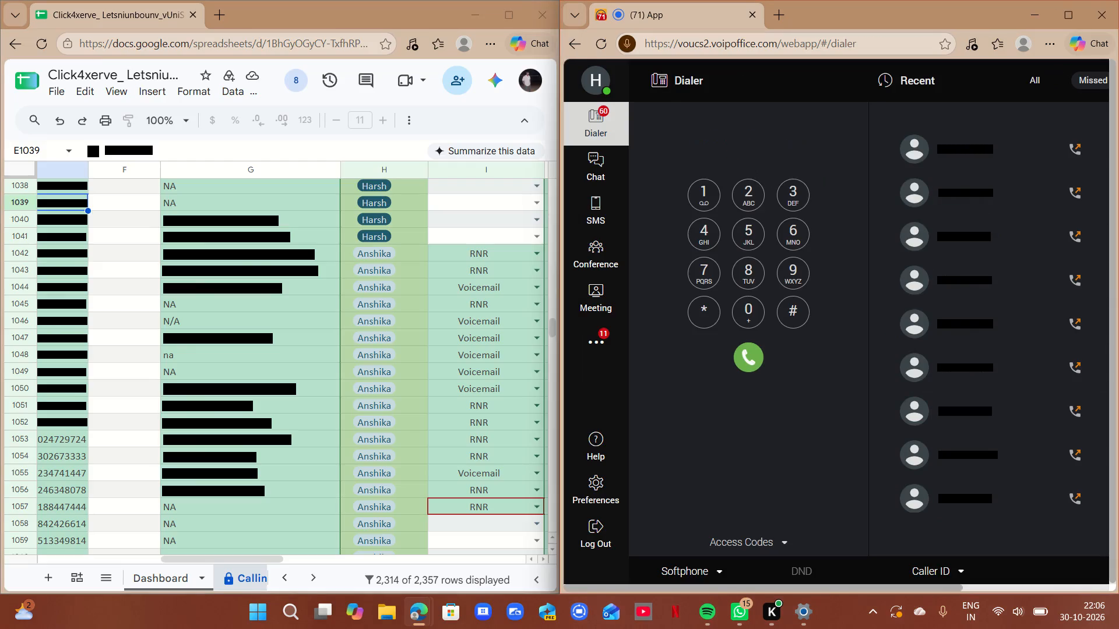
key(ctrl+v)
key(Return)
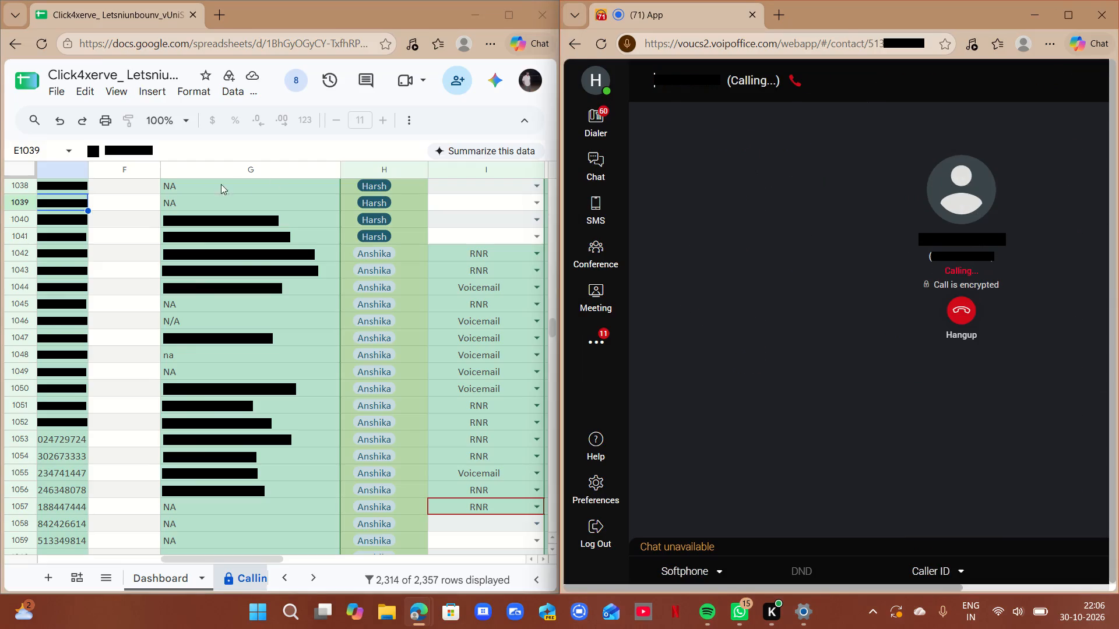
Copy the row 1040 lead's phone number from cell E1040 of the Calling Master sheet.
click(72, 216)
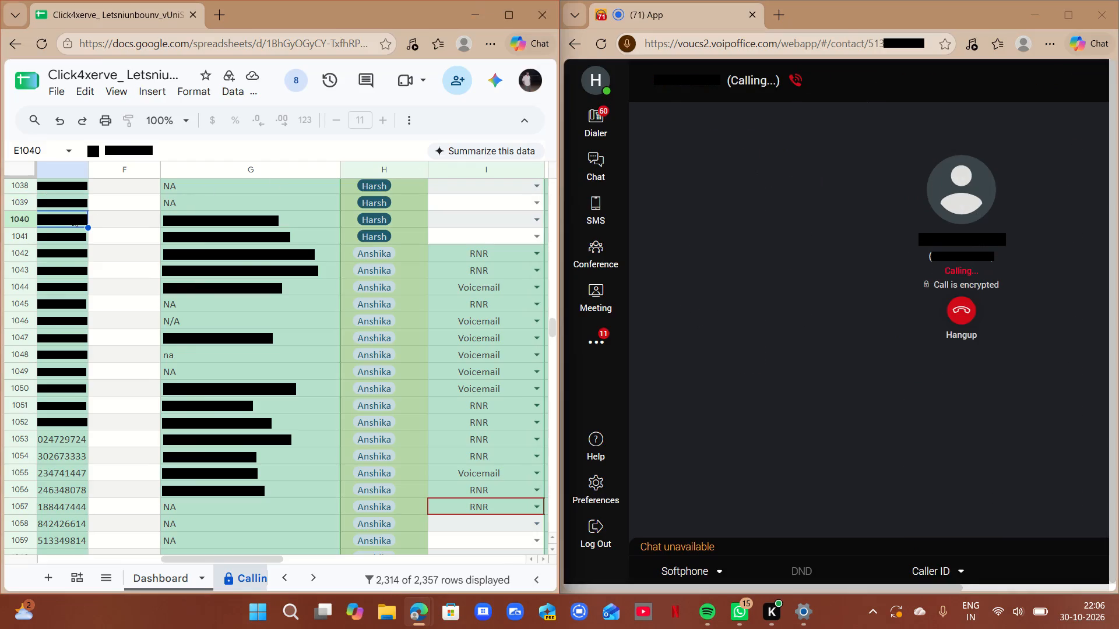
key(ctrl+c)
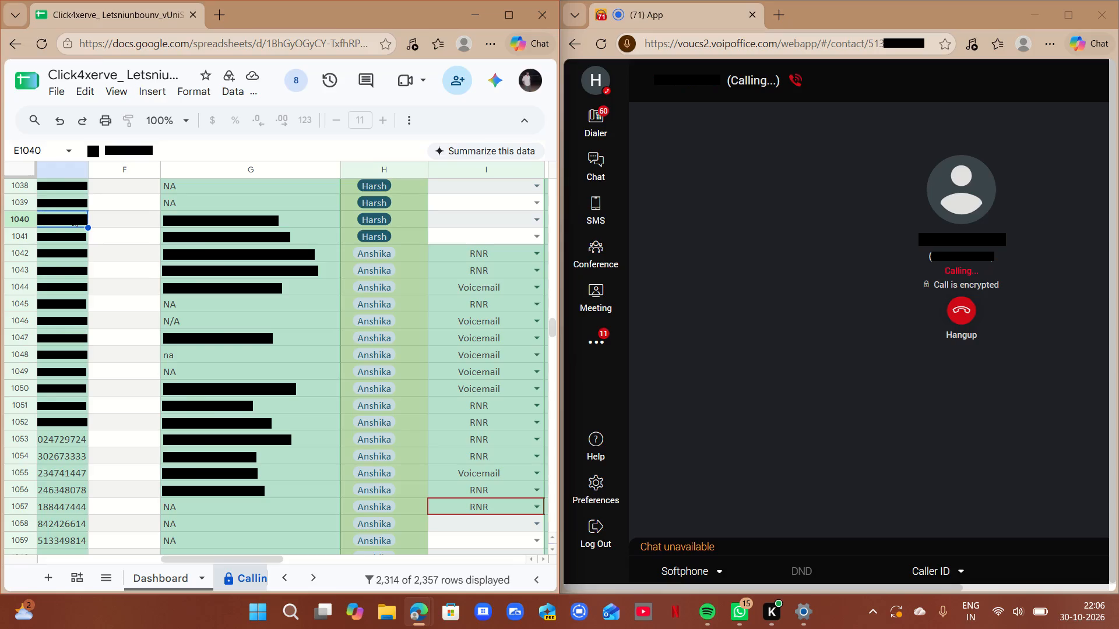
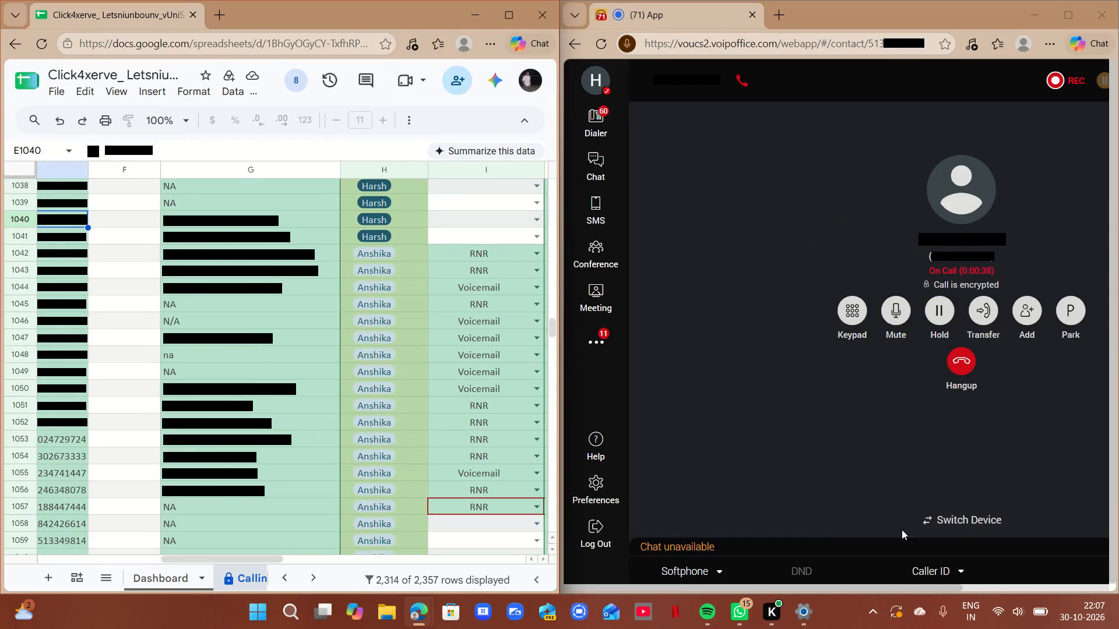
Hang up the ongoing call with the current lead in the web dialer.
click(955, 361)
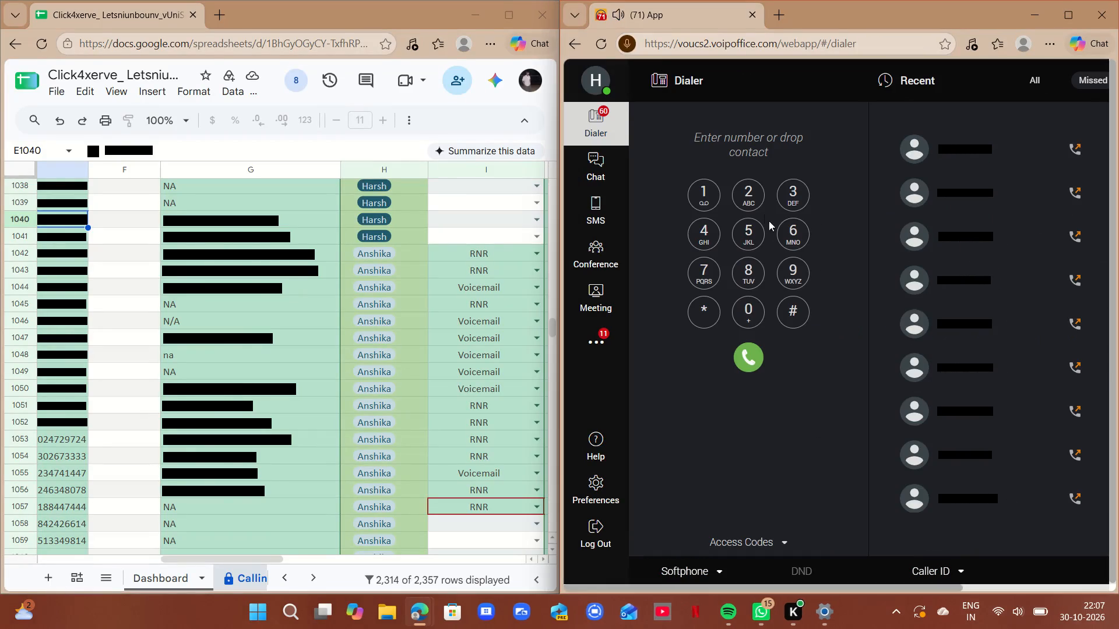
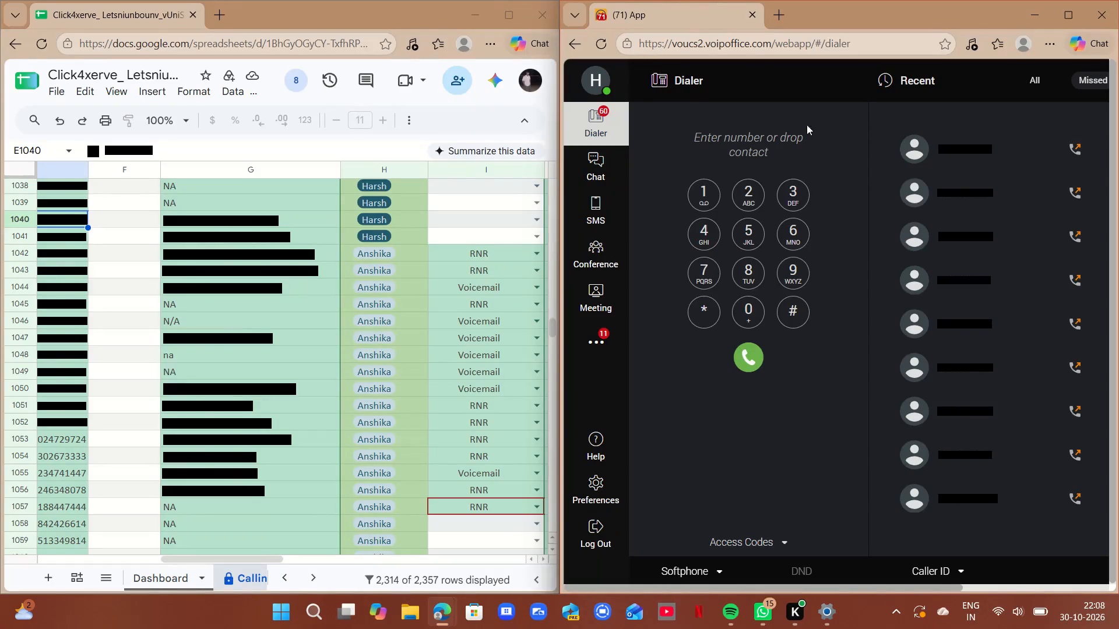
Call the row 1040 lead in the web dialer using the copied phone number.
click(747, 136)
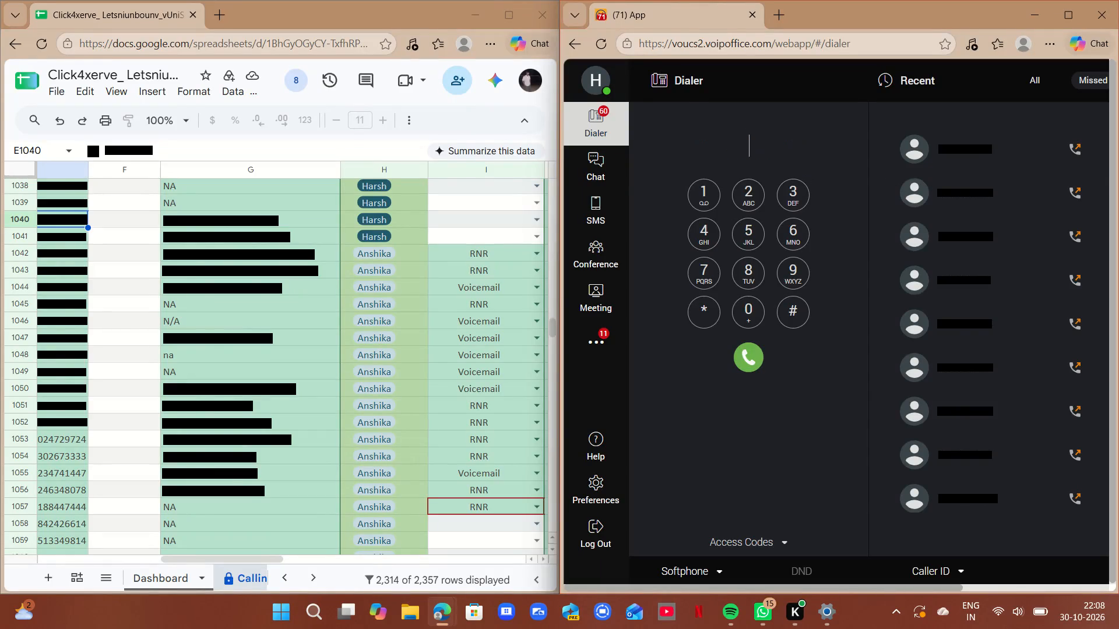
key(ctrl+v)
key(Return)
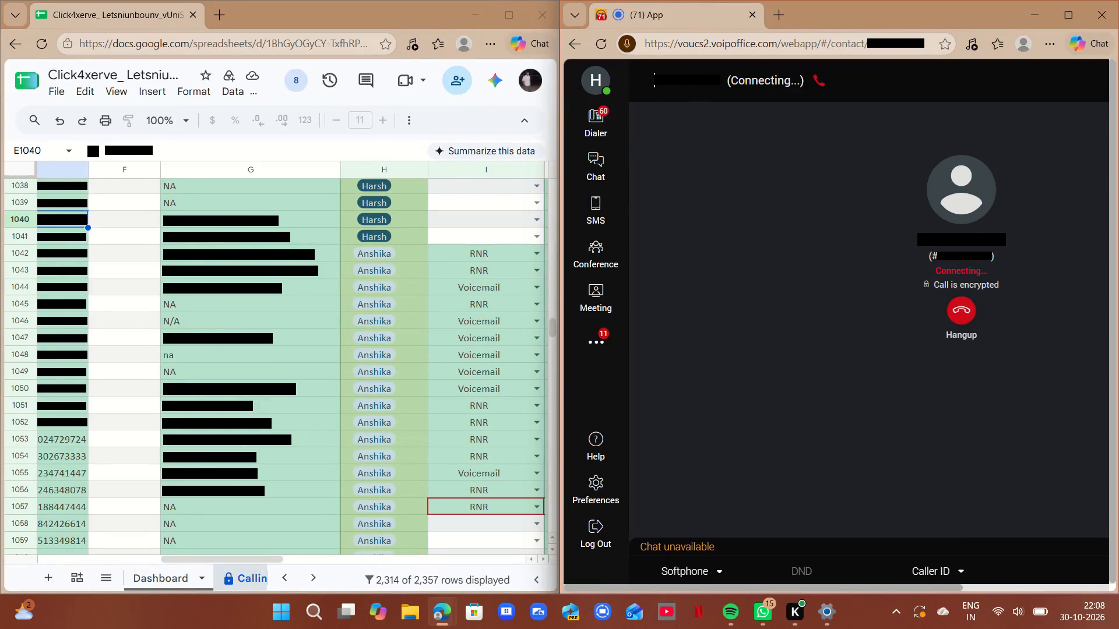
Select the row 1039 lead's call status cell I1039 in the calling sheet.
click(454, 201)
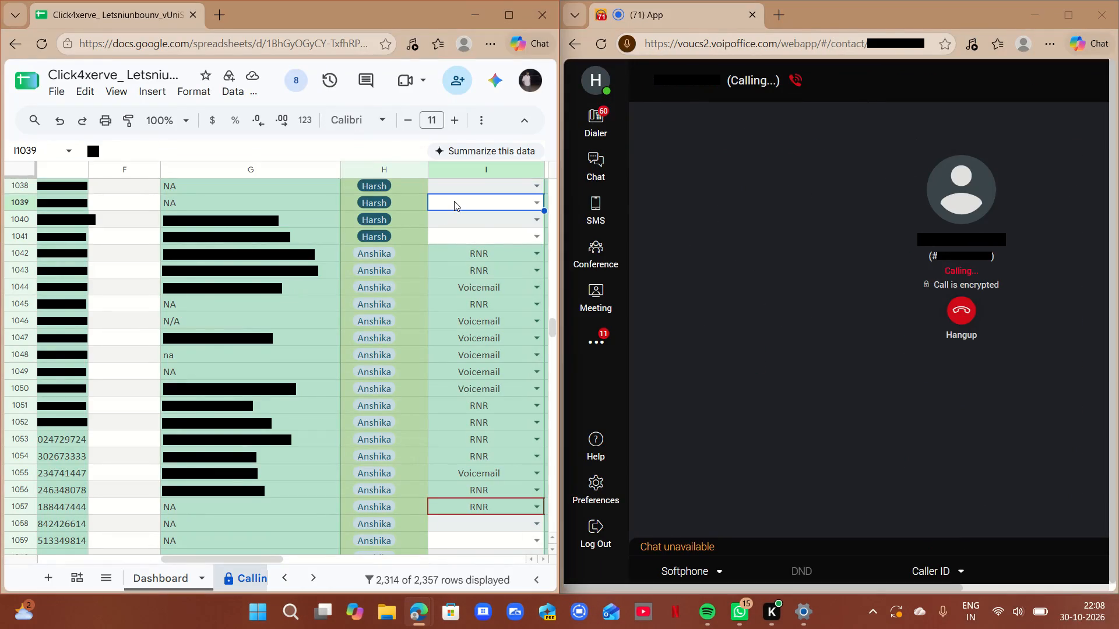
Set the row 1039 lead's call outcome in cell I1039 to Call Back ( With in 7 Days).
key(n)
key(Return)
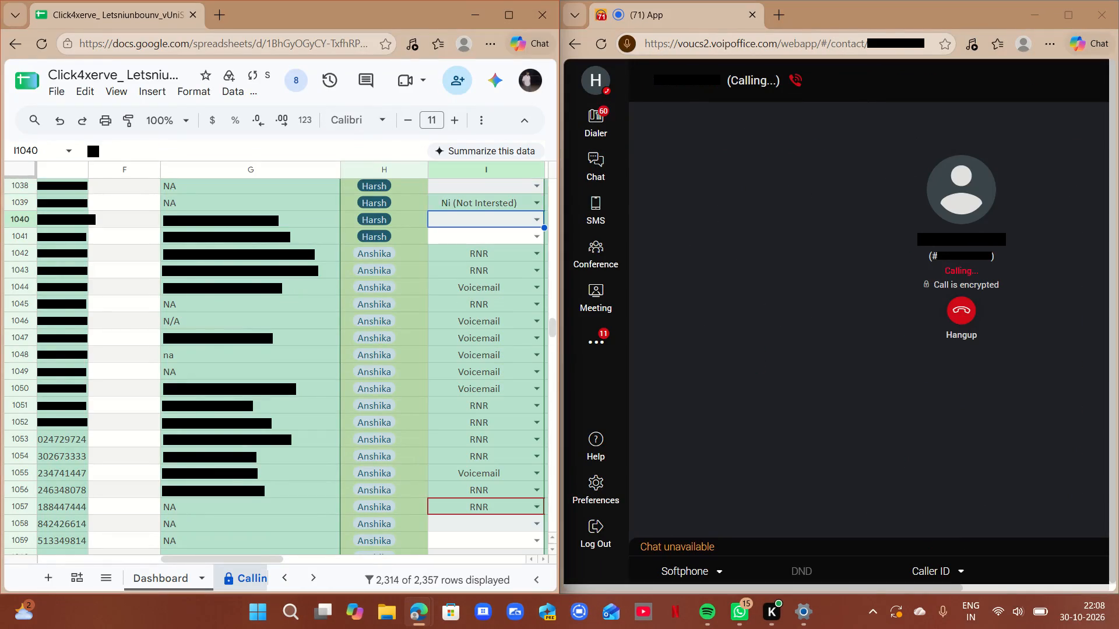
key(Up)
key(BackSpace)
text(c')
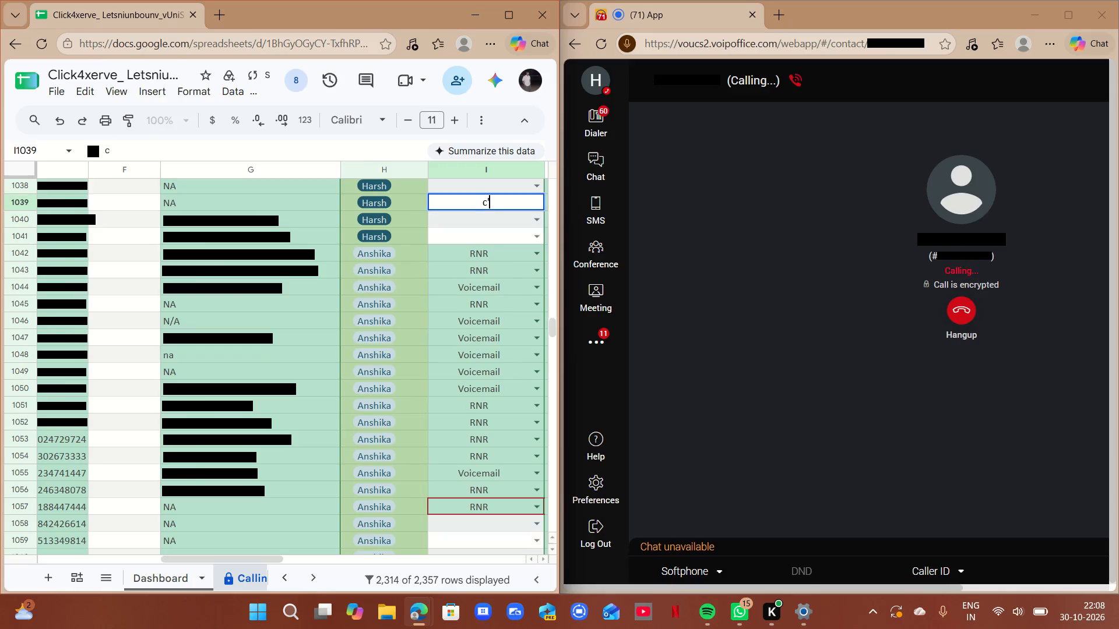
key(BackSpace)
key(Return)
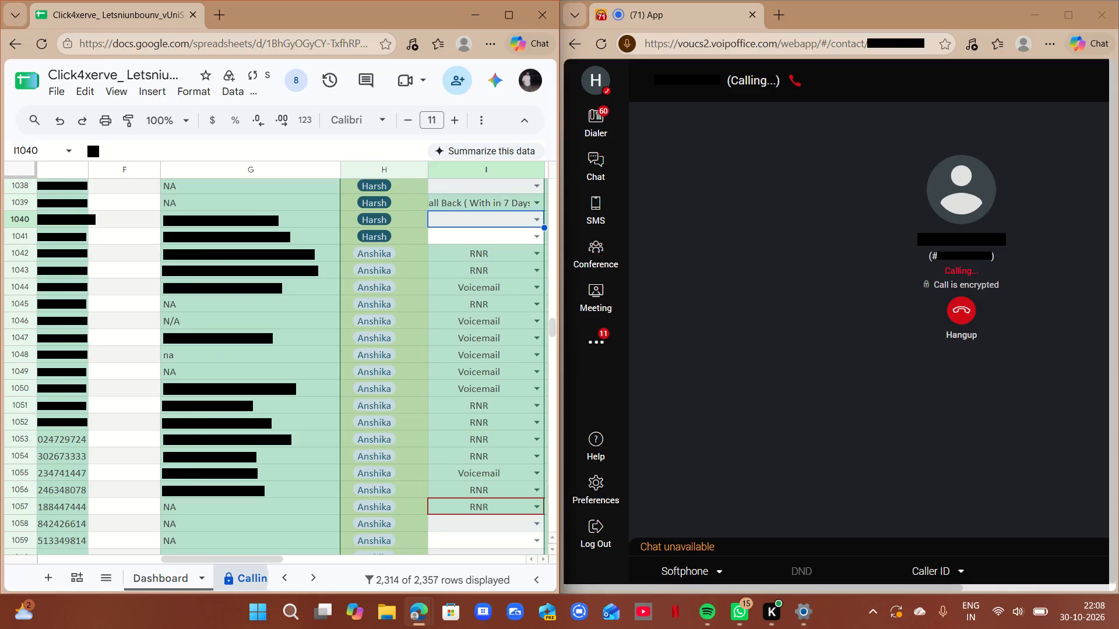
Set the row 1038 lead's call outcome in cell I1038 to RNR.
click(475, 187)
key(r)
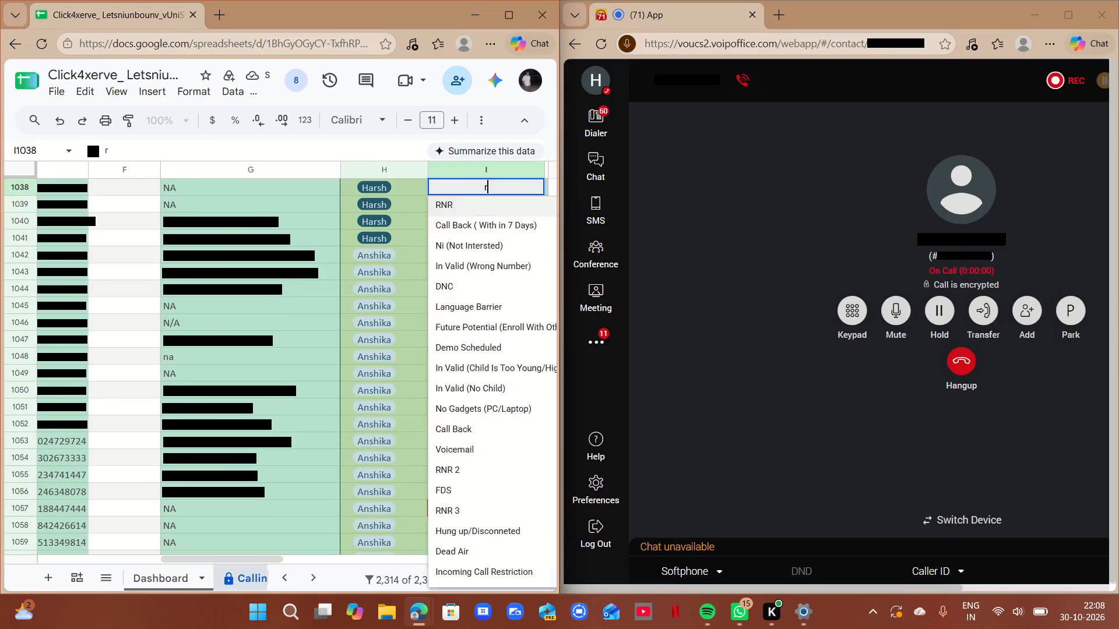
key(Return)
Hang up the current call, copy the row 1041 lead's phone number from cell E1041 and call it in the web dialer.
scroll(475, 187, down, 1)
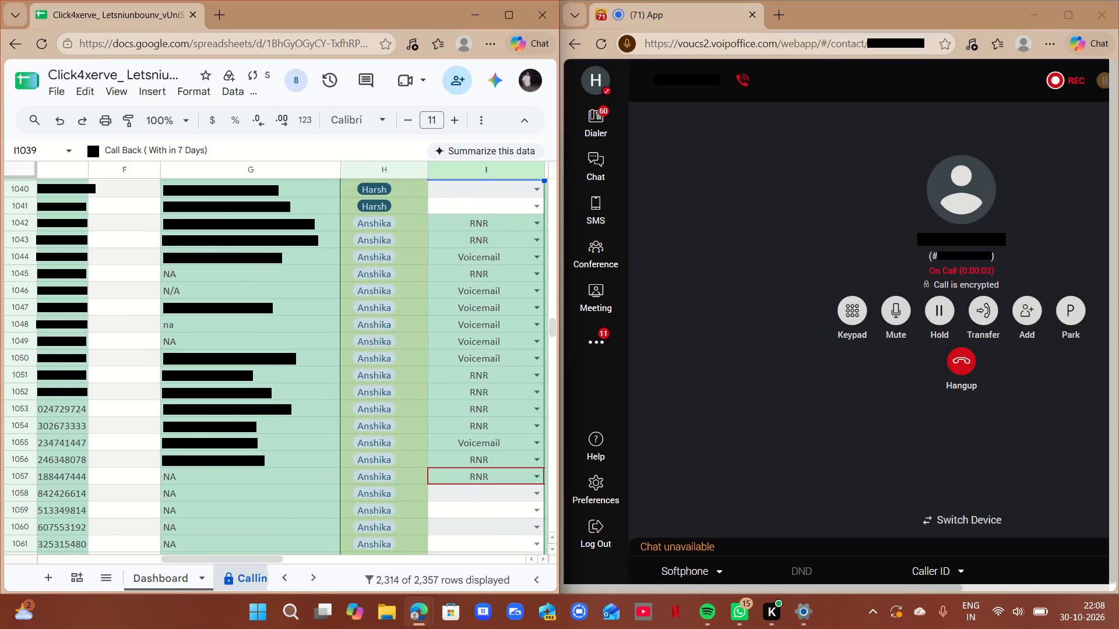
click(970, 358)
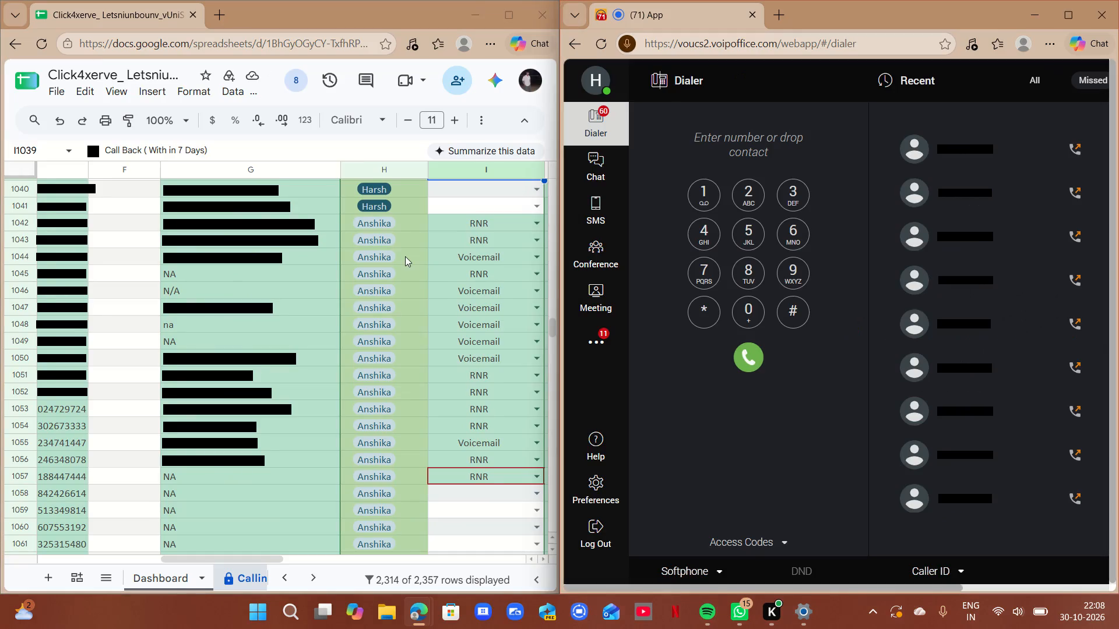
click(69, 211)
key(ctrl+c)
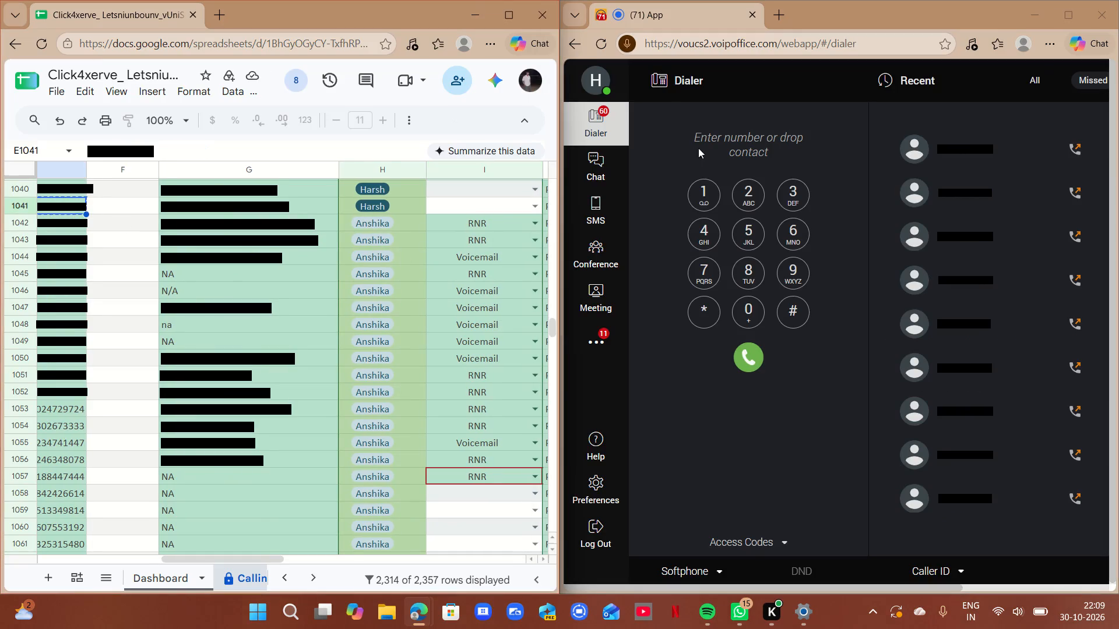
click(773, 138)
key(ctrl+v)
key(Return)
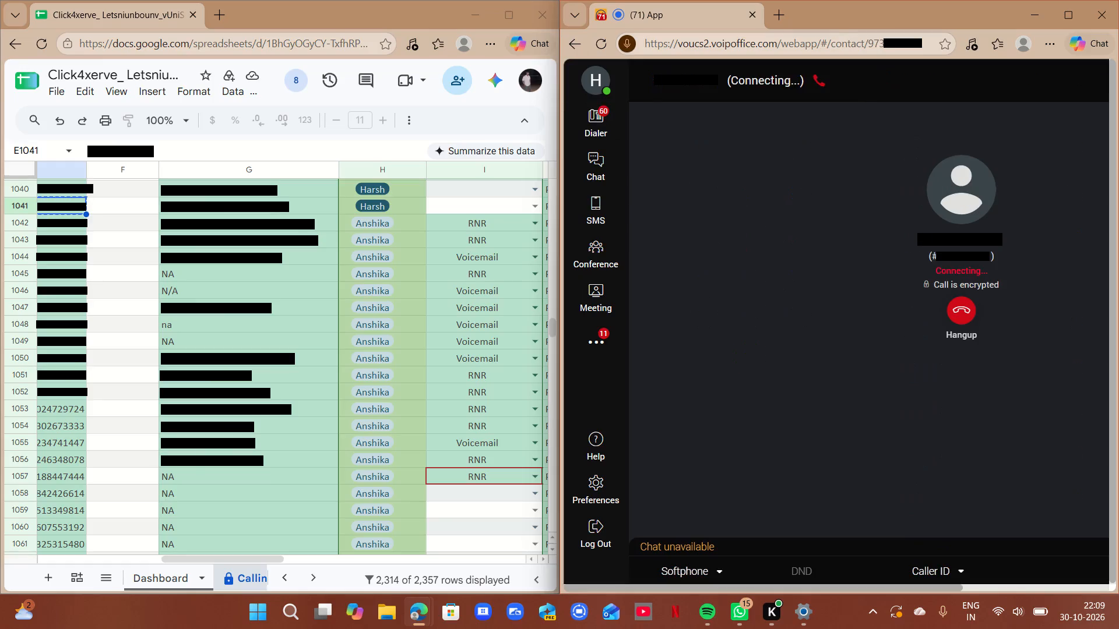
Set the row 1040 lead's call outcome in cell I1040 to RNR.
click(465, 192)
key(r)
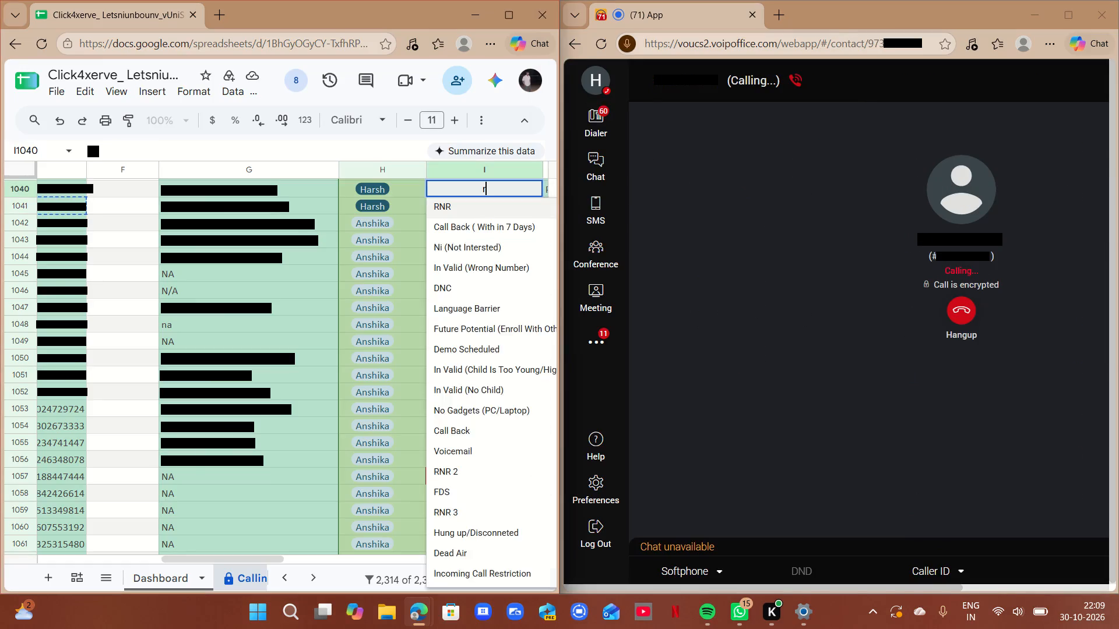
key(Return)
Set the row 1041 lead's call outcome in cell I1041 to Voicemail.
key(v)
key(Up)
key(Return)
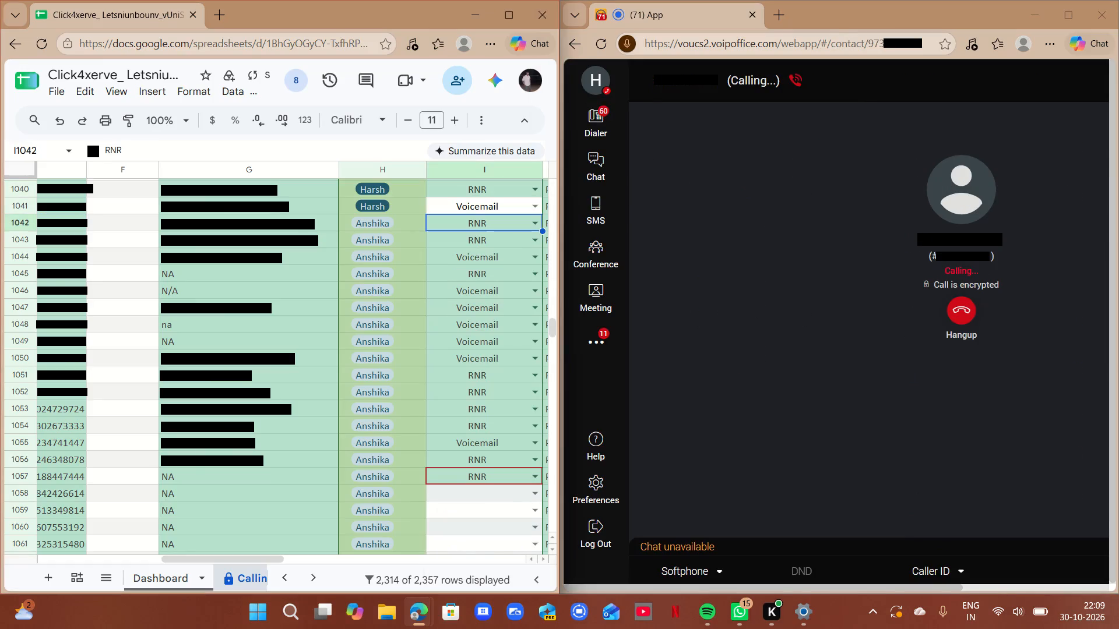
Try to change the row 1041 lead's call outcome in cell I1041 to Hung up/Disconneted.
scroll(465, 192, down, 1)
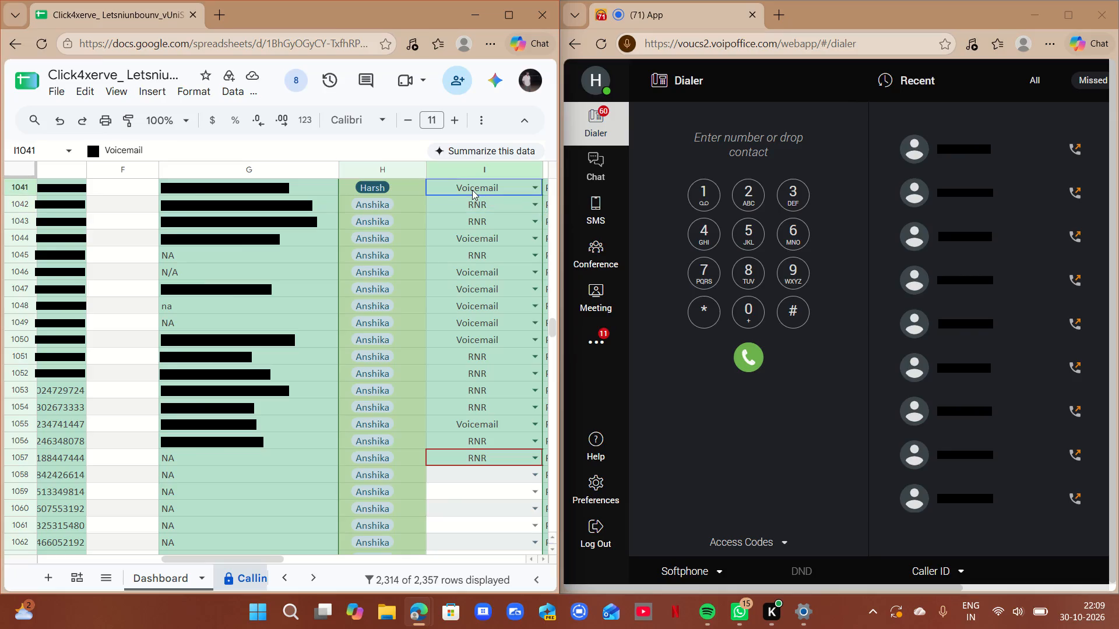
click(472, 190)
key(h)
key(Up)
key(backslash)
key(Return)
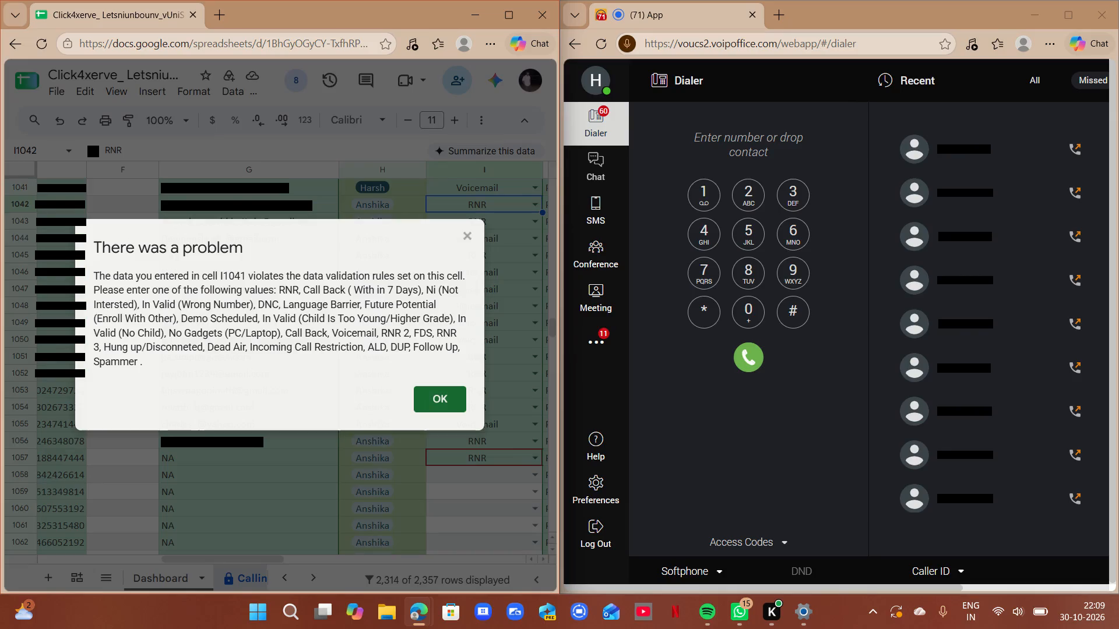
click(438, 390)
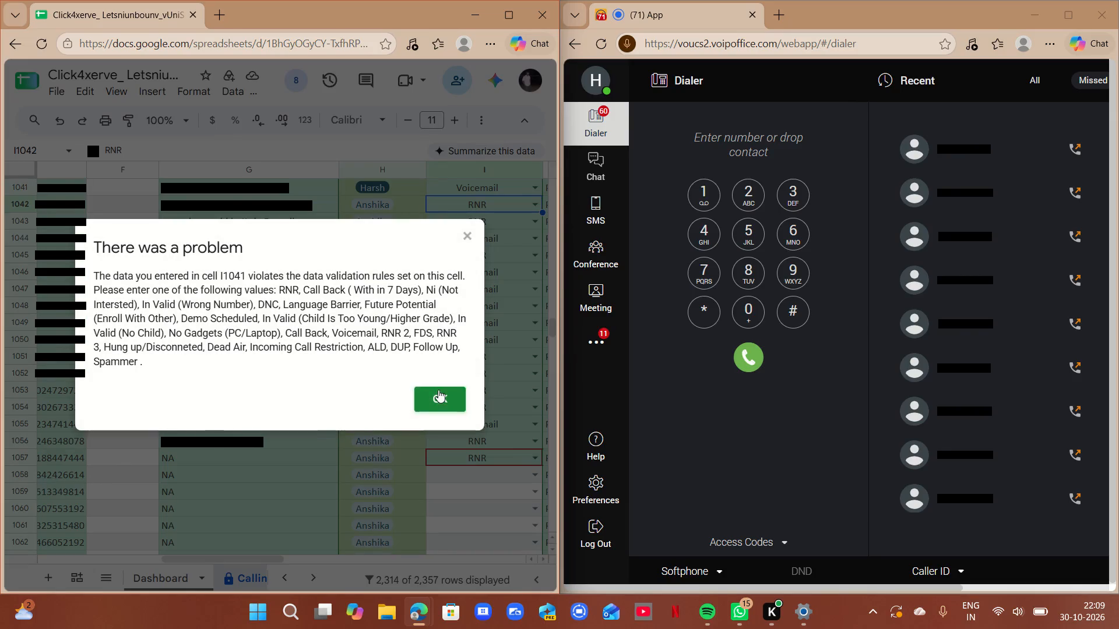
Set the row 1041 lead's call outcome in cell I1041 to Hung up/Disconneted.
click(473, 191)
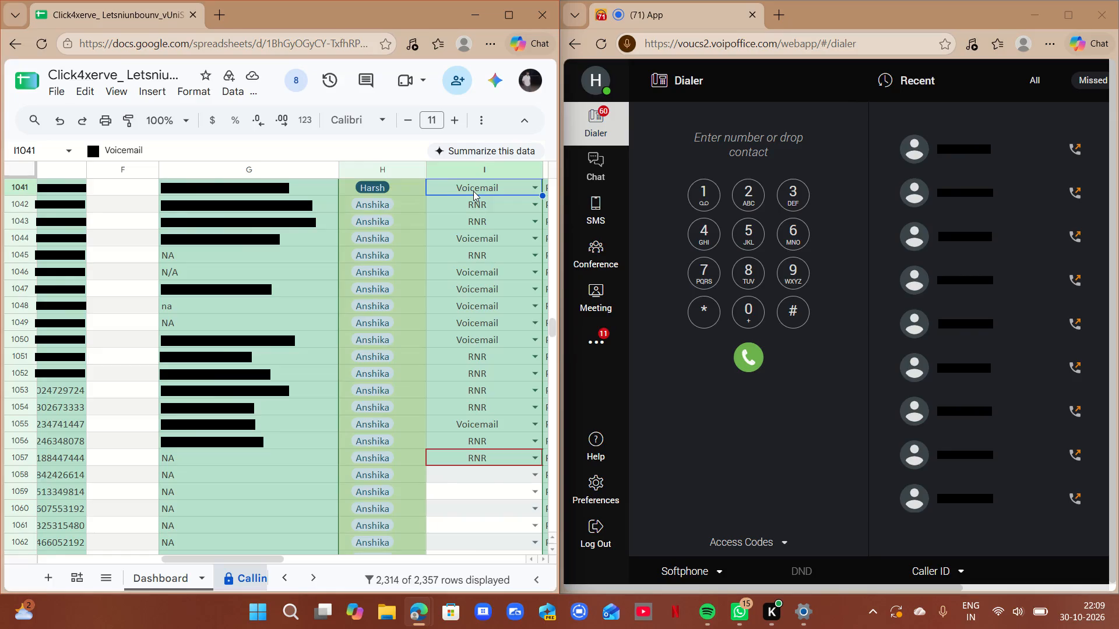
key(h)
key(Up)
key(Return)
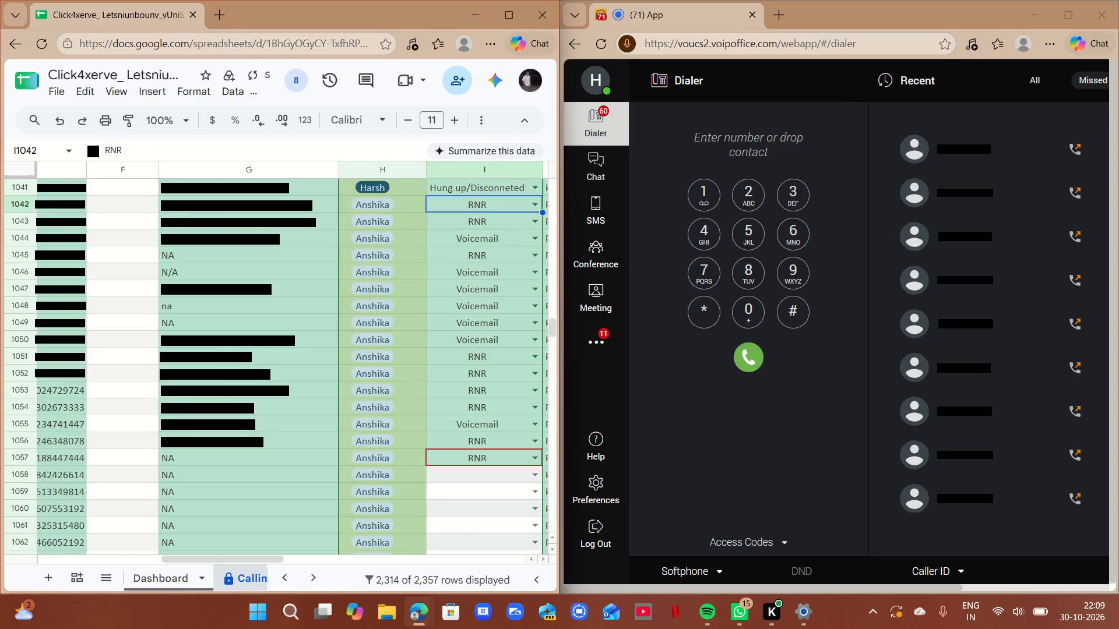
Look further down the sheet for the start of the next block of uncalled leads assigned to Harsh.
scroll(473, 191, down, 10)
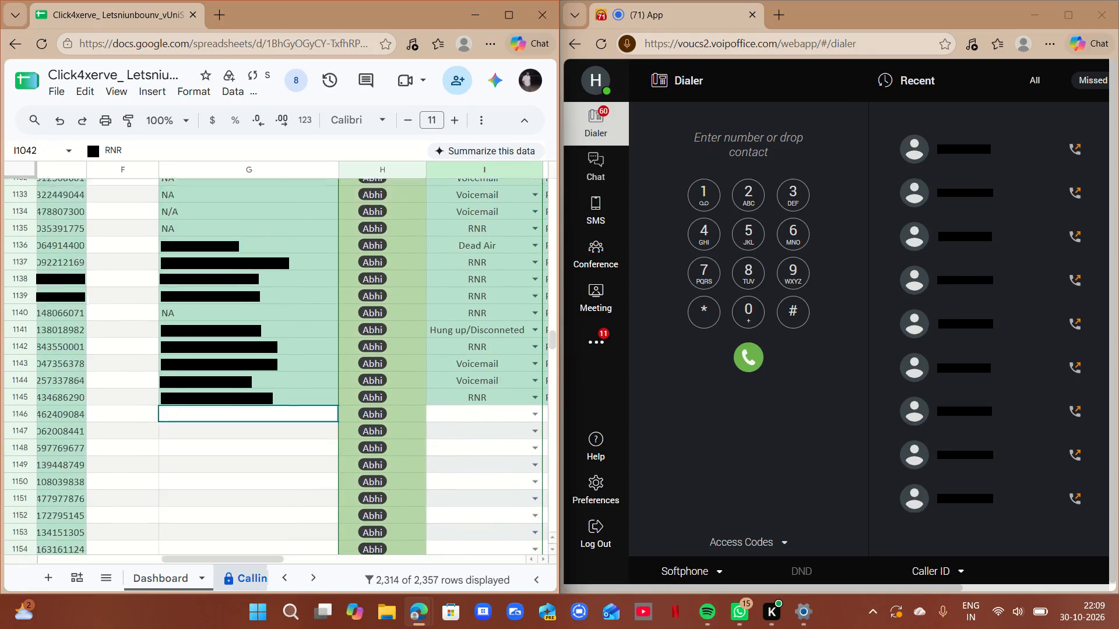
scroll(473, 191, down, 2)
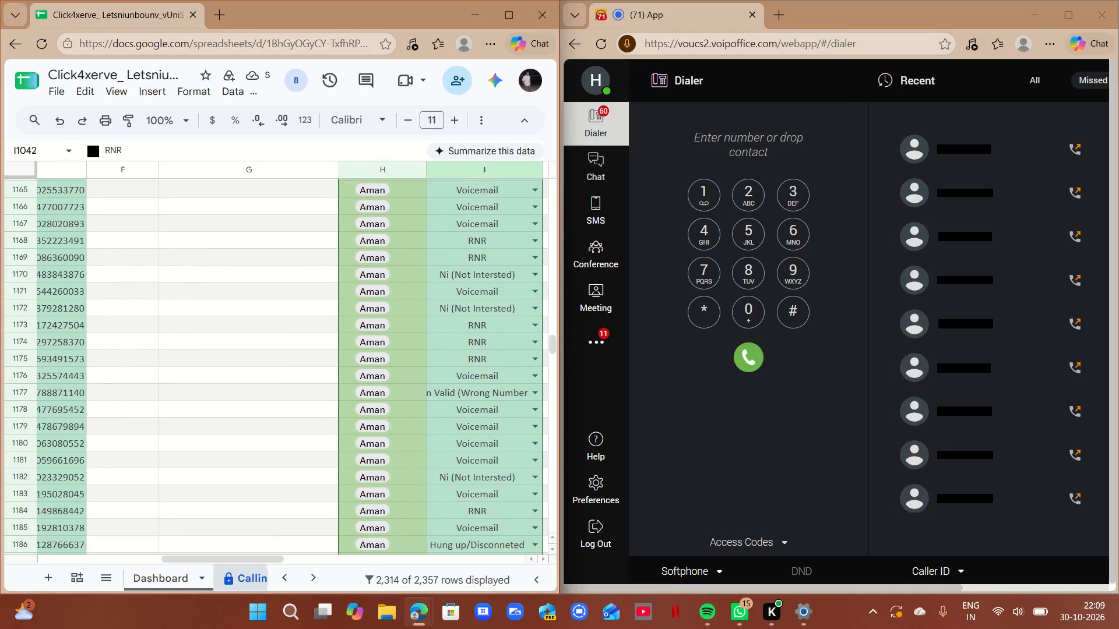
scroll(473, 191, down, 2)
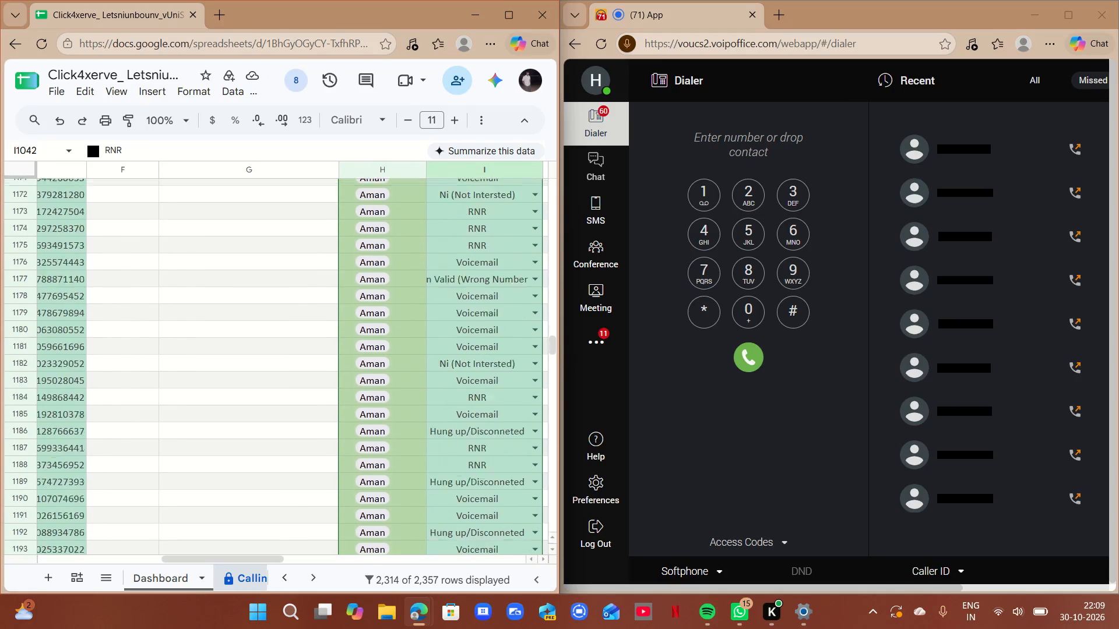
scroll(473, 191, down, 4)
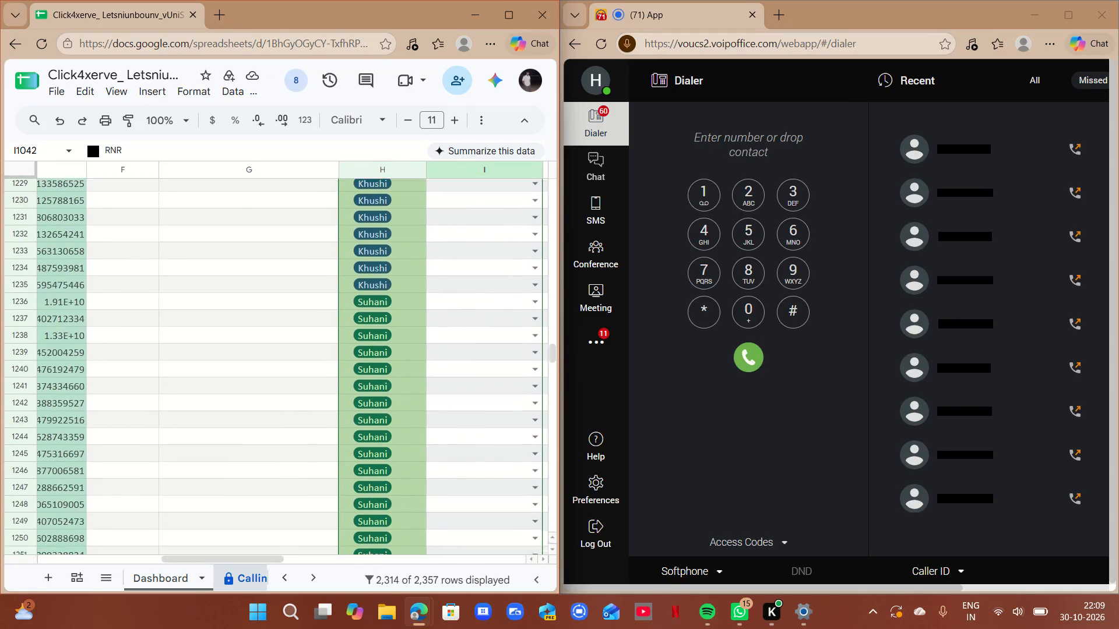
scroll(473, 191, down, 2)
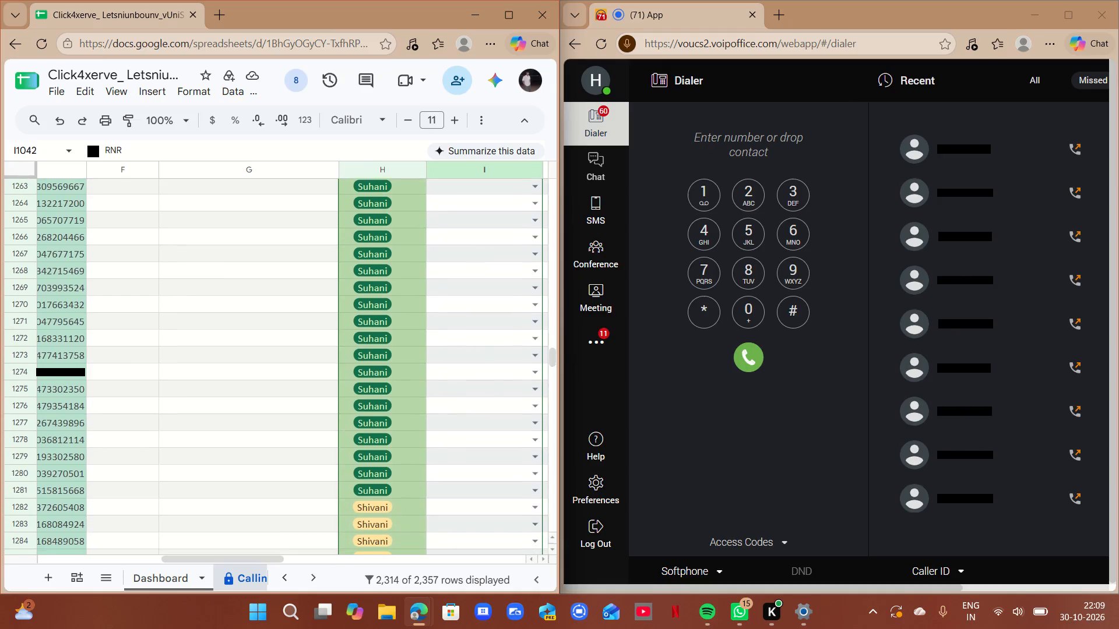
scroll(473, 191, down, 4)
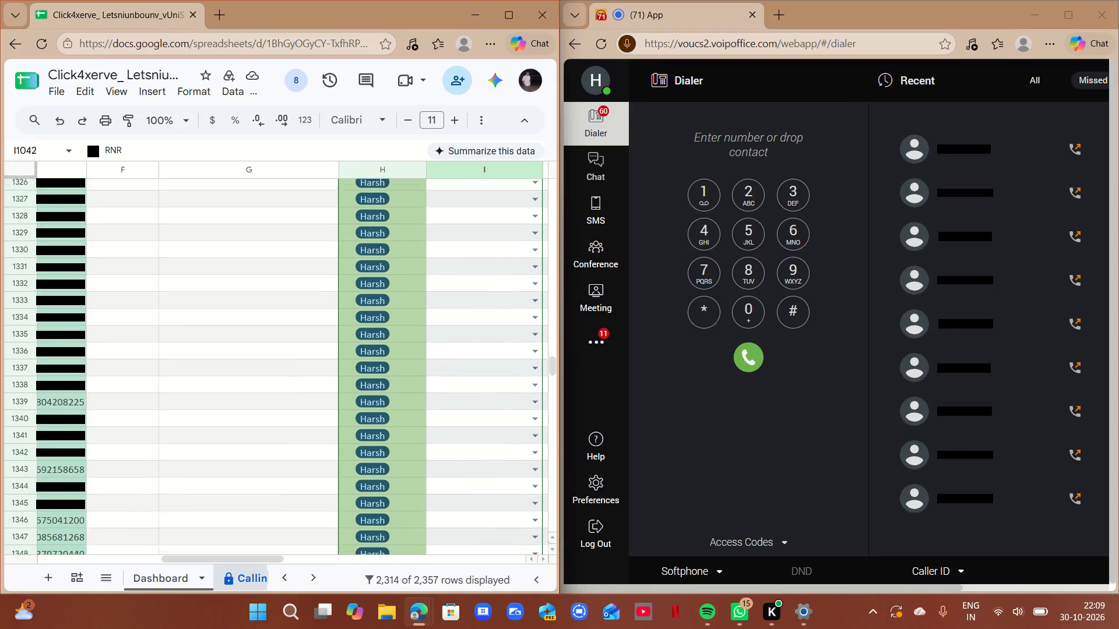
scroll(473, 191, down, 1)
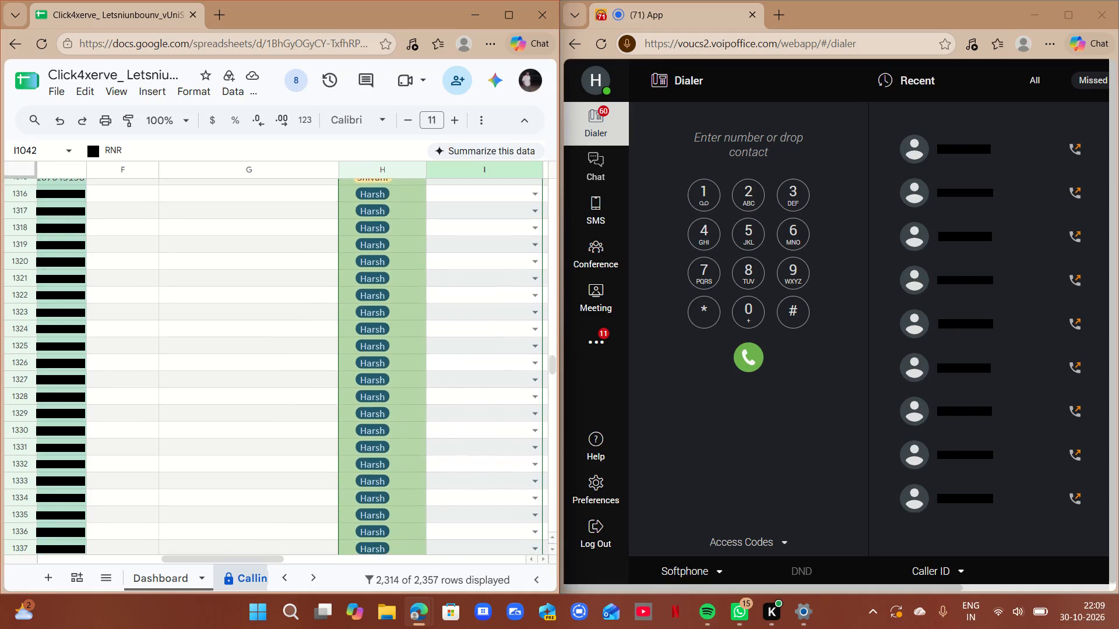
scroll(473, 191, down, 1)
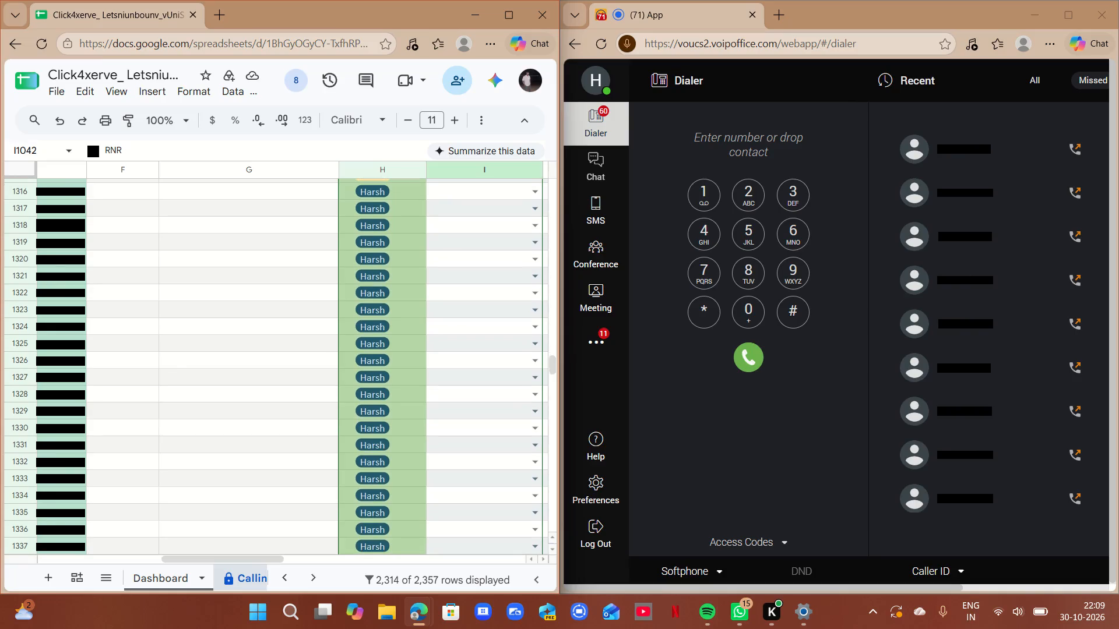
Copy the row 1316 lead's phone number from cell E1316 and call it in the web dialer.
click(73, 192)
key(ctrl+c)
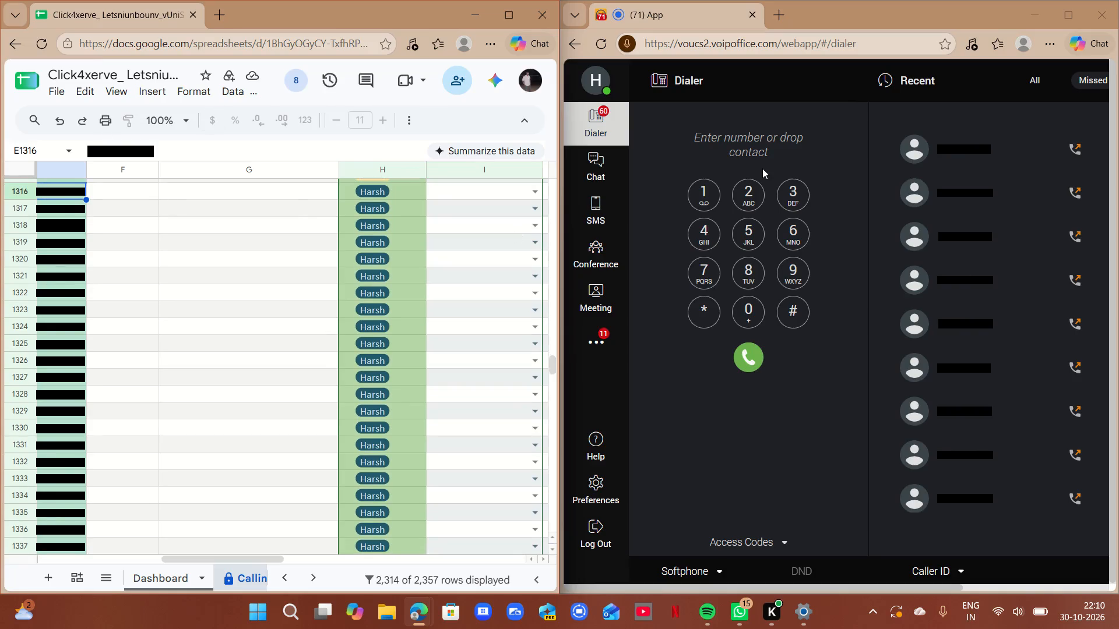
click(748, 162)
key(ctrl+v)
key(Return)
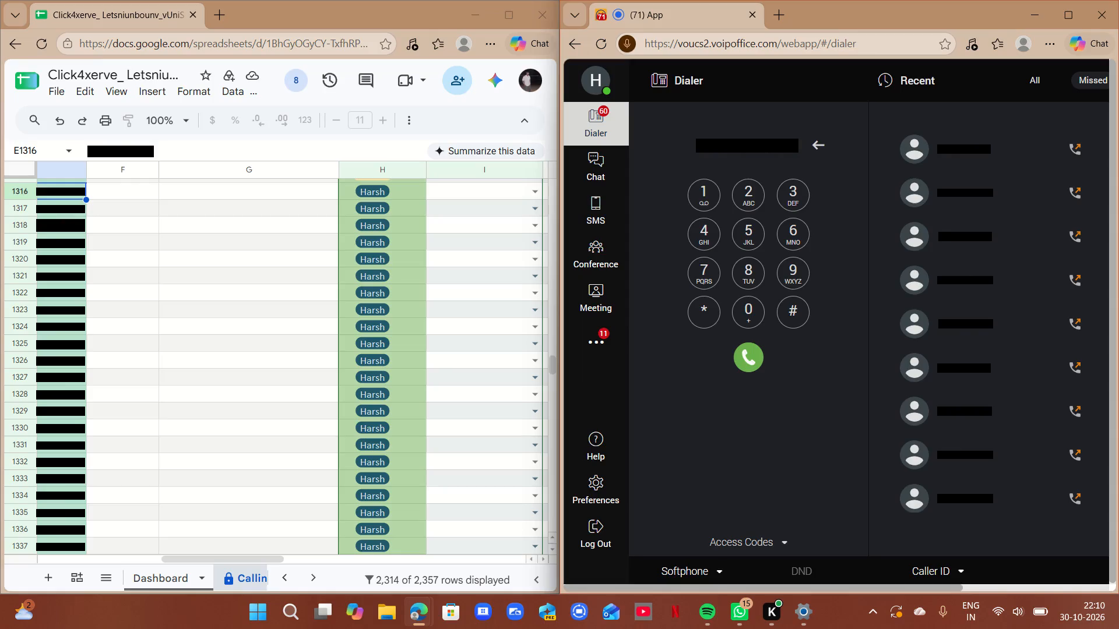
Copy the row 1317 lead's phone number from cell E1317 and call it after hanging up the row 1316 call.
click(71, 209)
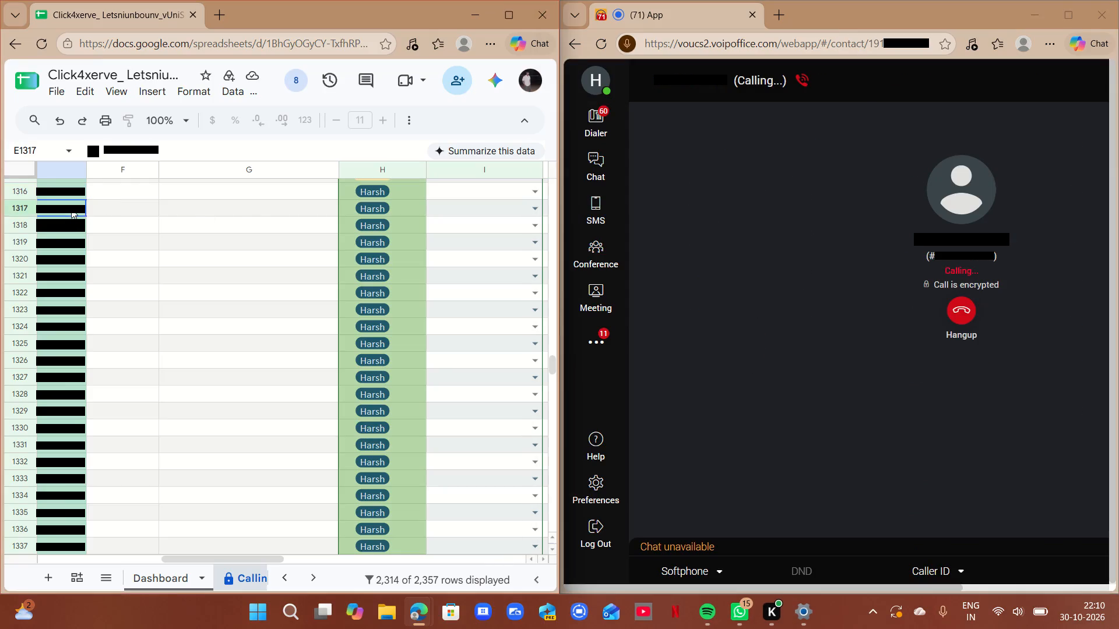
key(ctrl+c)
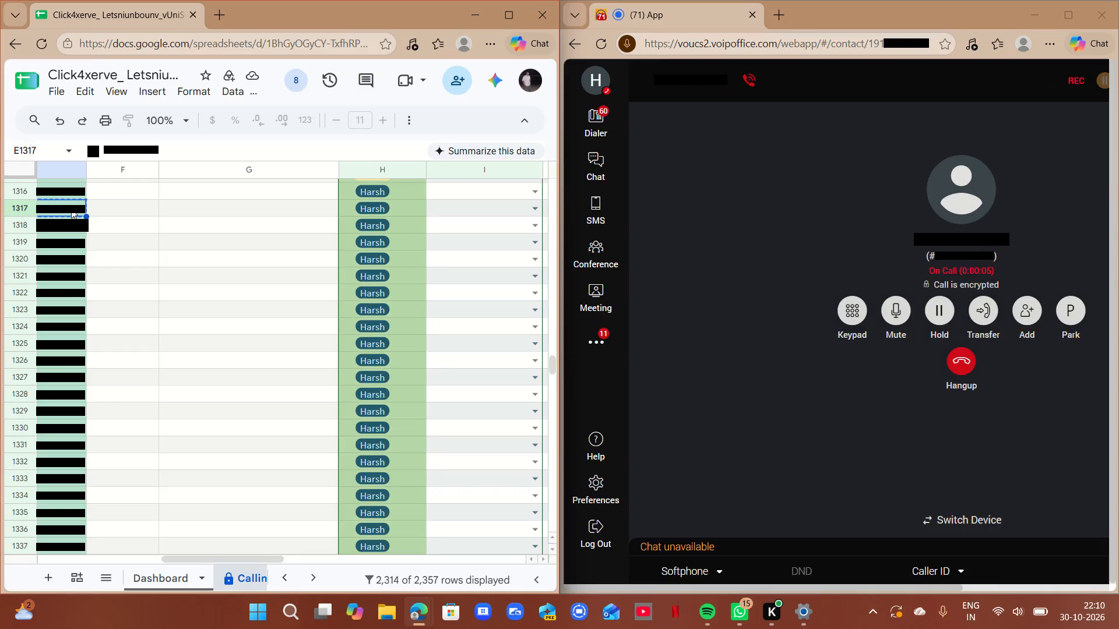
click(953, 364)
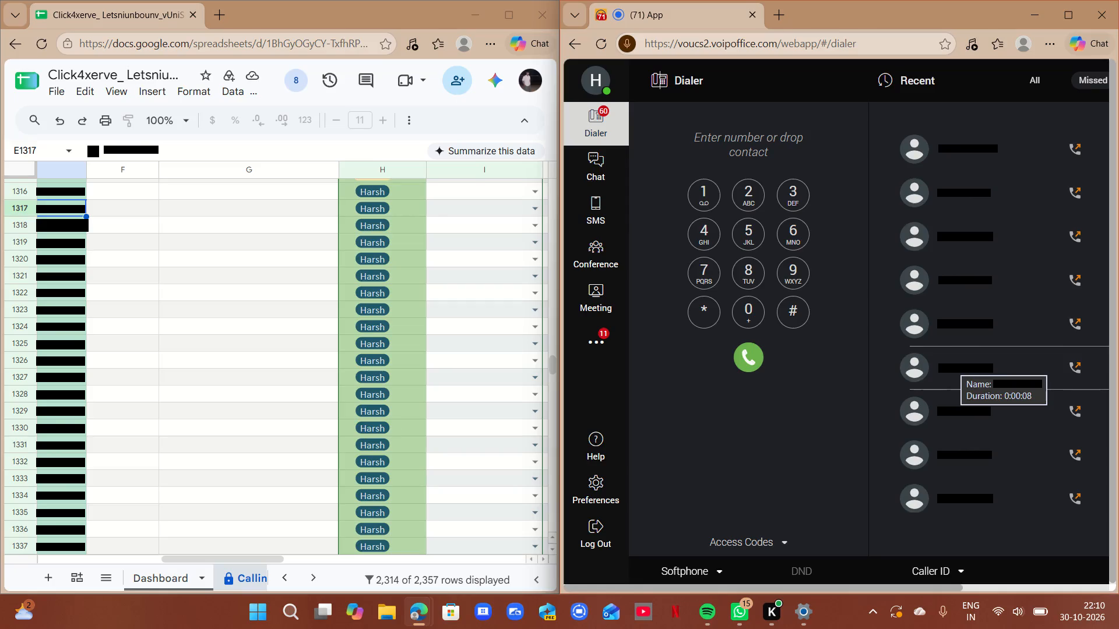
click(787, 156)
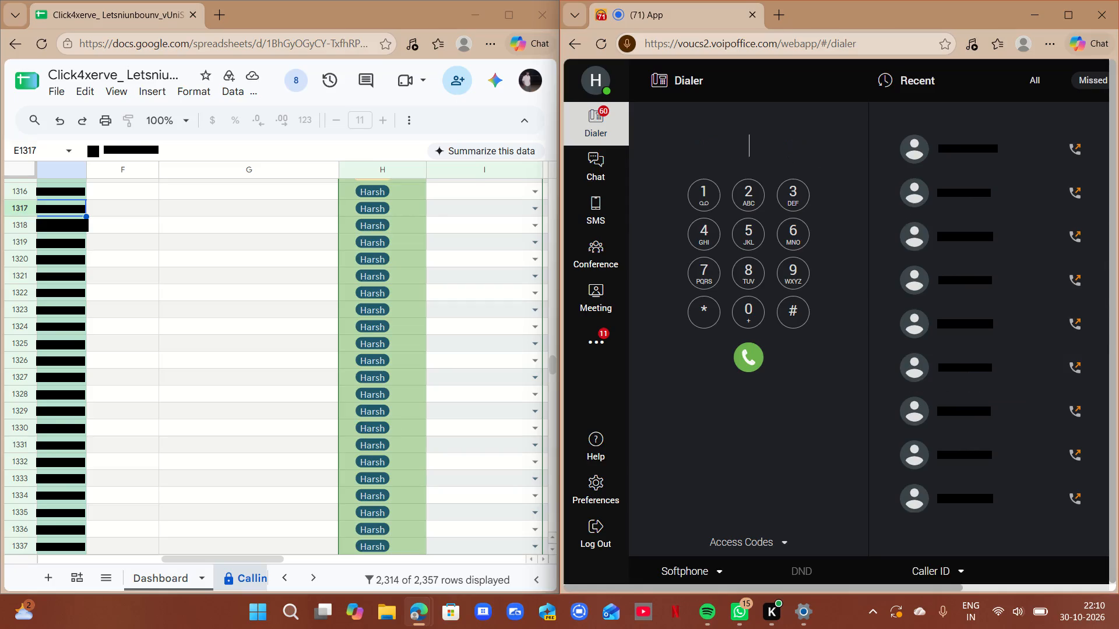
key(ctrl+v)
text(\\\\)
key(Return)
key(backslash)
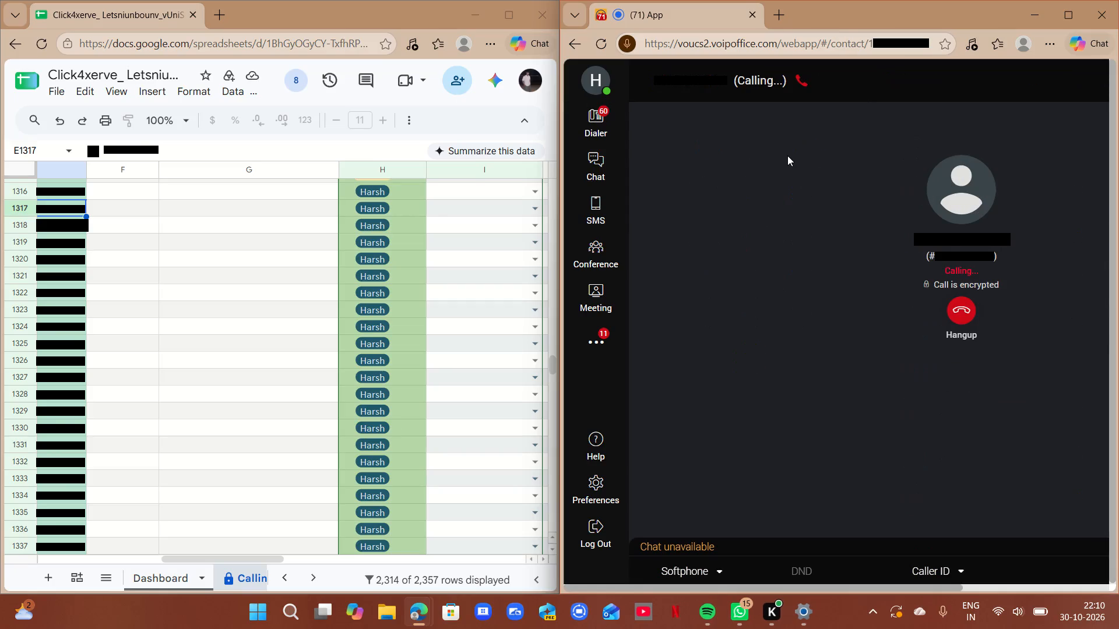
Copy the row 1318 lead's phone number from cell E1318.
click(75, 222)
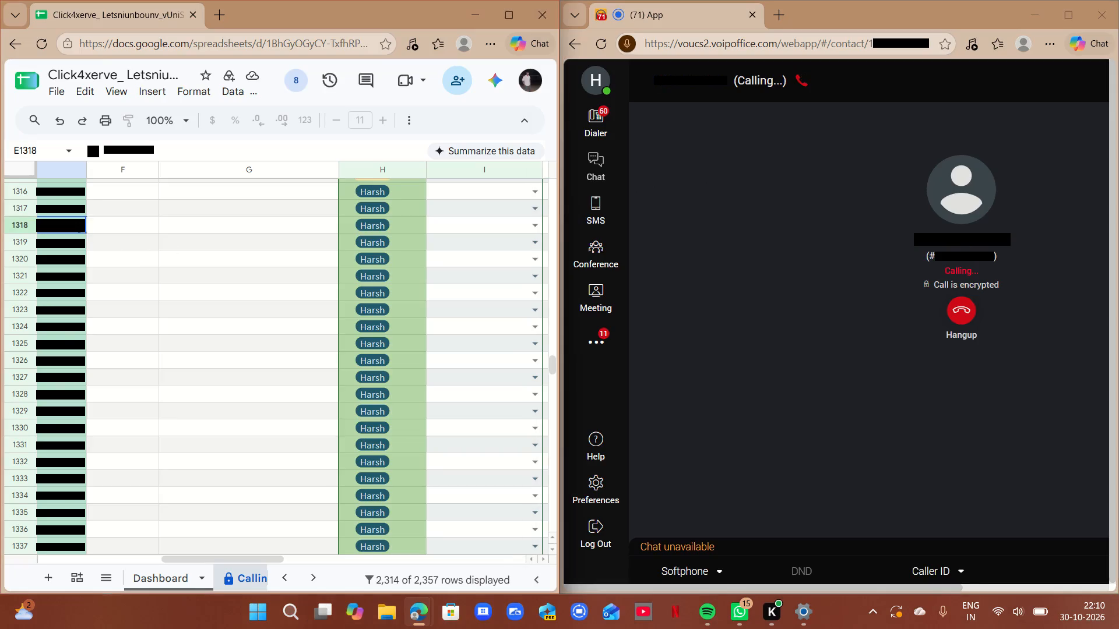
key(ctrl+c)
text(\\\\)
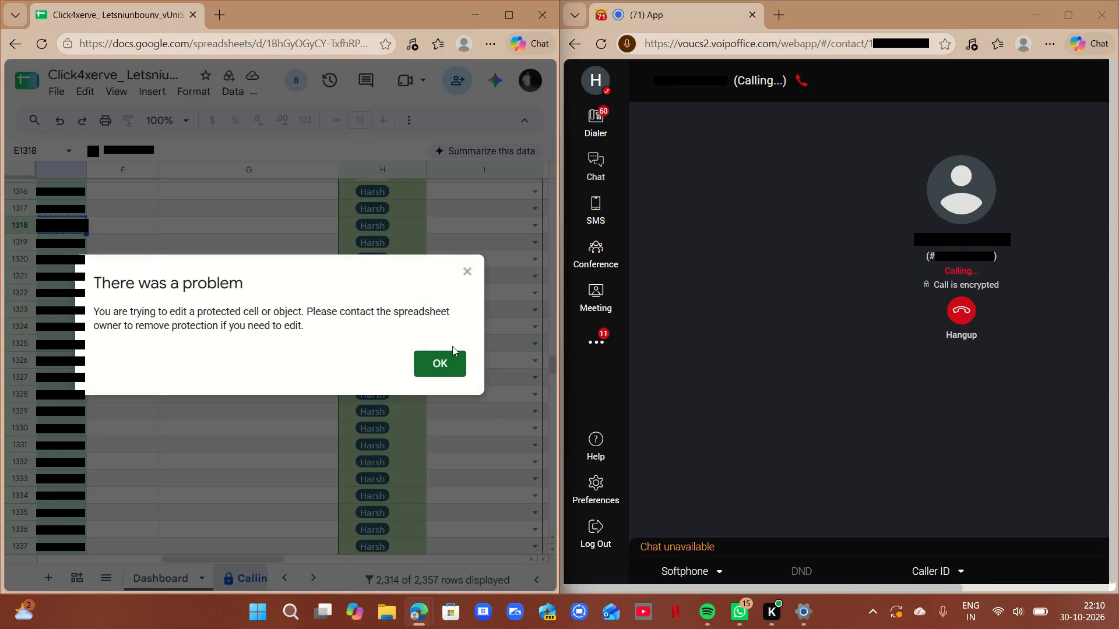
click(428, 361)
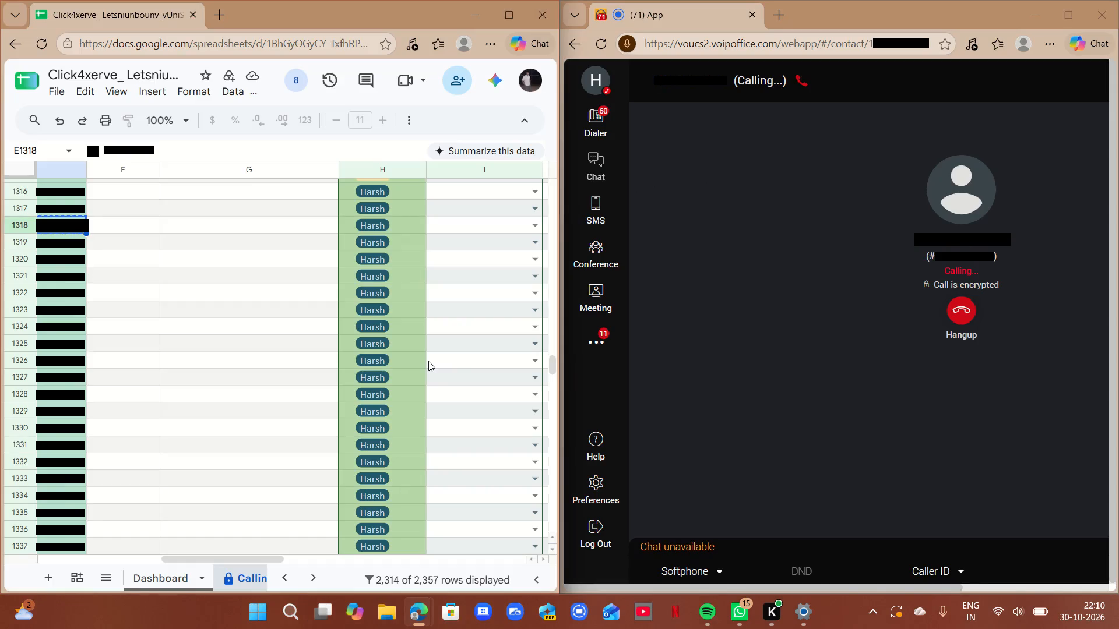
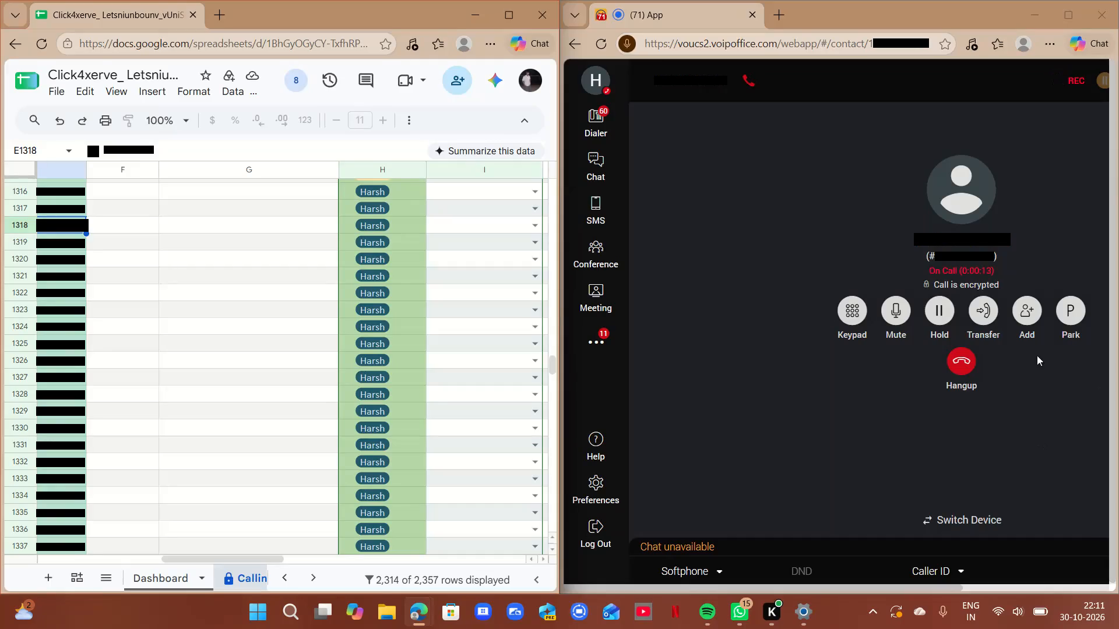
Hang up the row 1317 call and call the copied row 1318 number in the web dialer.
click(963, 360)
key(backslash)
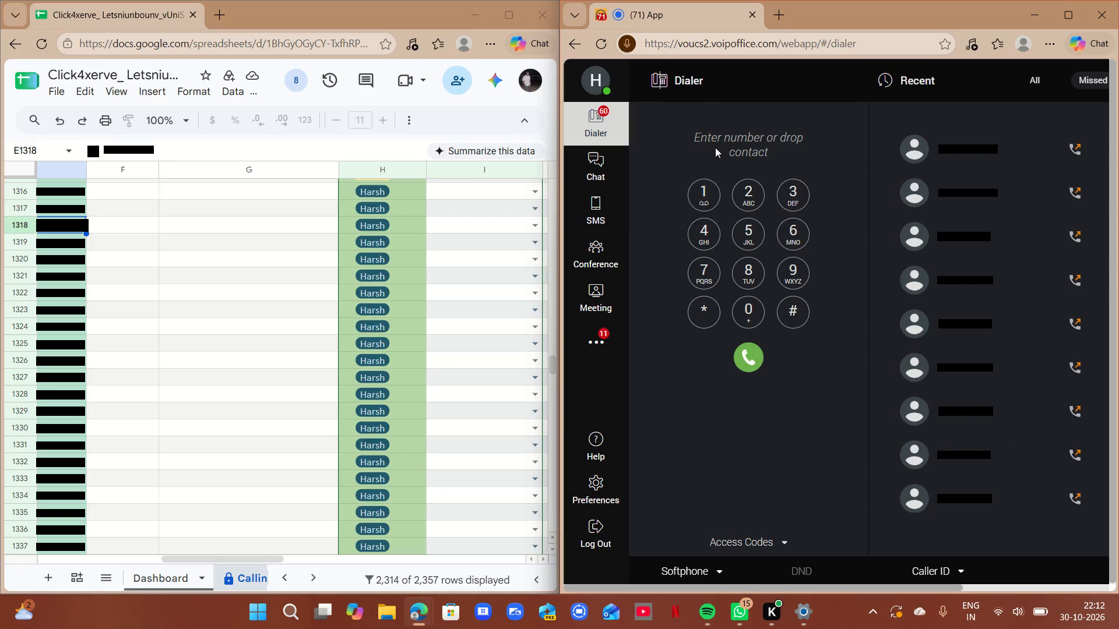
click(719, 127)
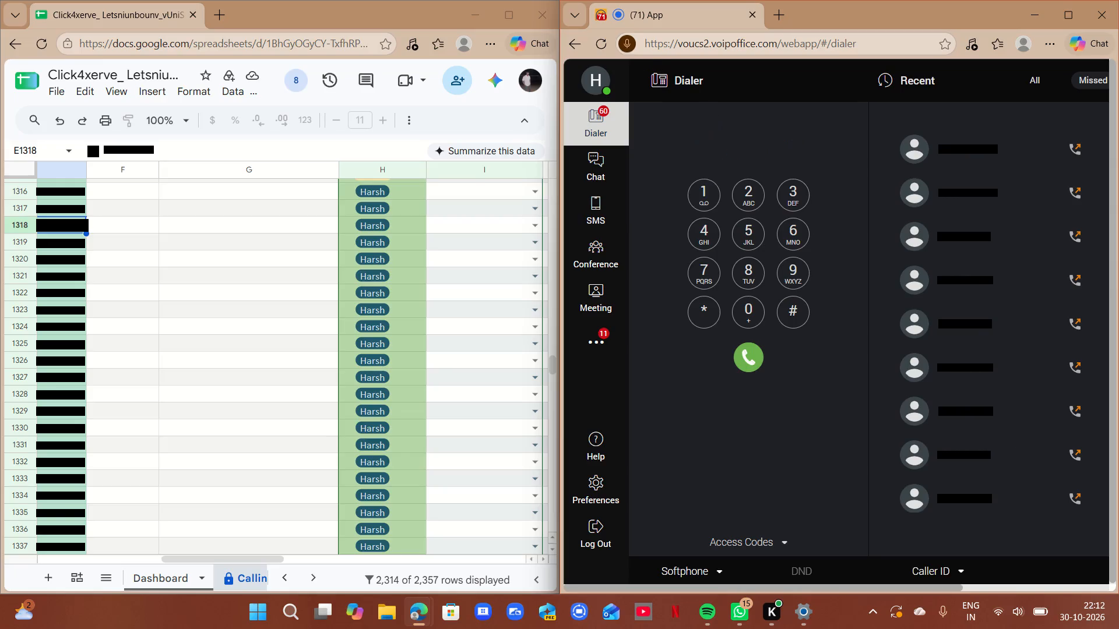
key(ctrl+v)
key(Return)
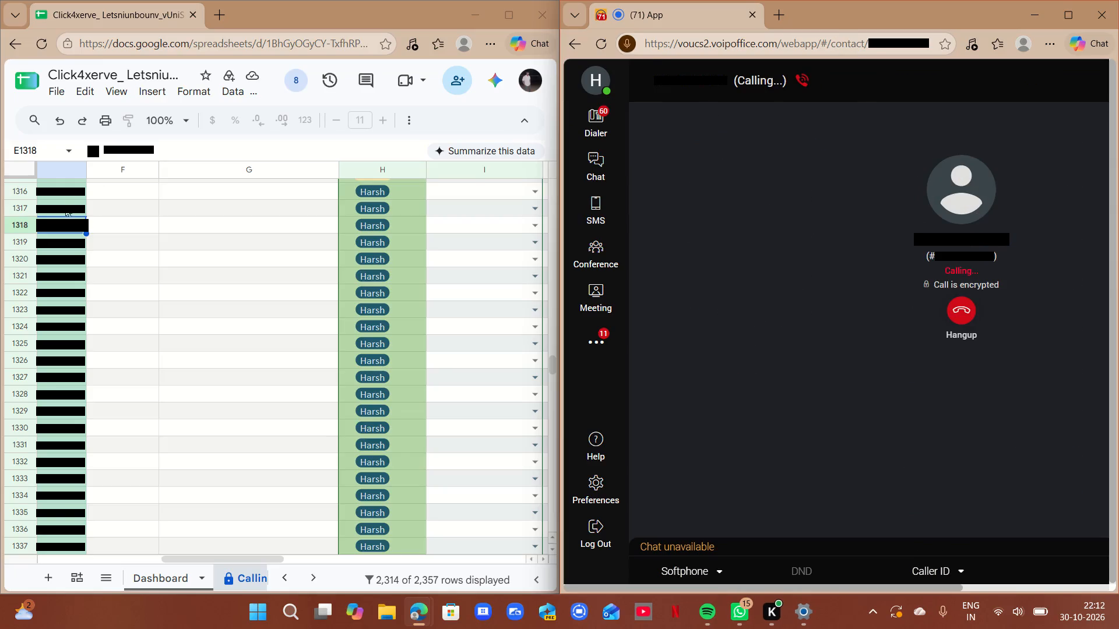
Copy the row 1319 lead's phone number from cell E1319 and call it, viewing the Dashboard sheet before hanging up the row 1318 call.
click(68, 241)
key(ctrl+c)
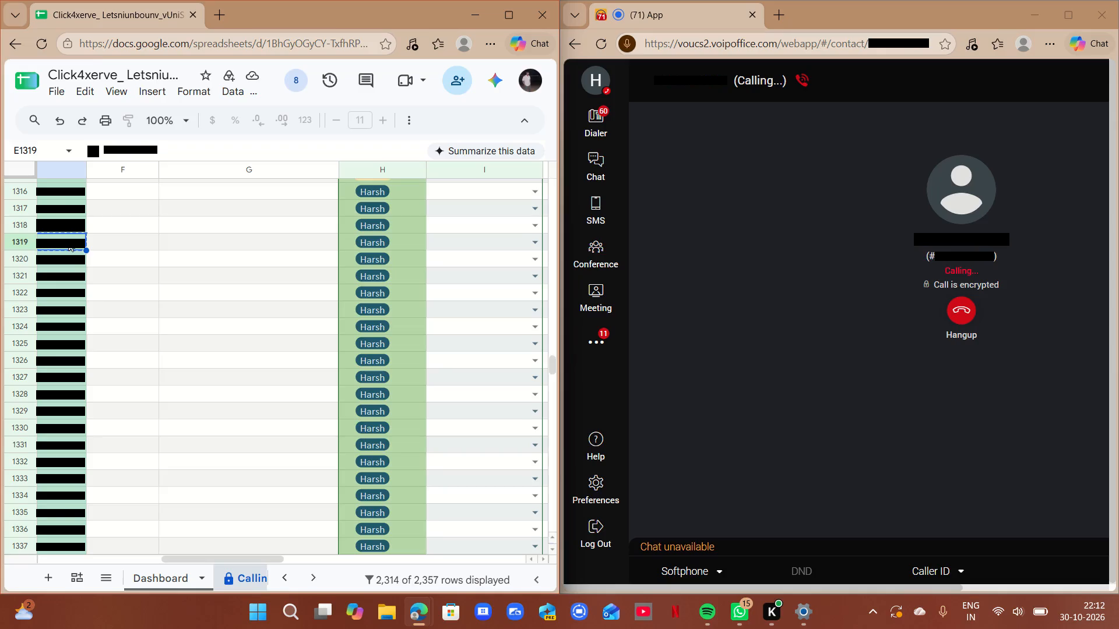
click(166, 581)
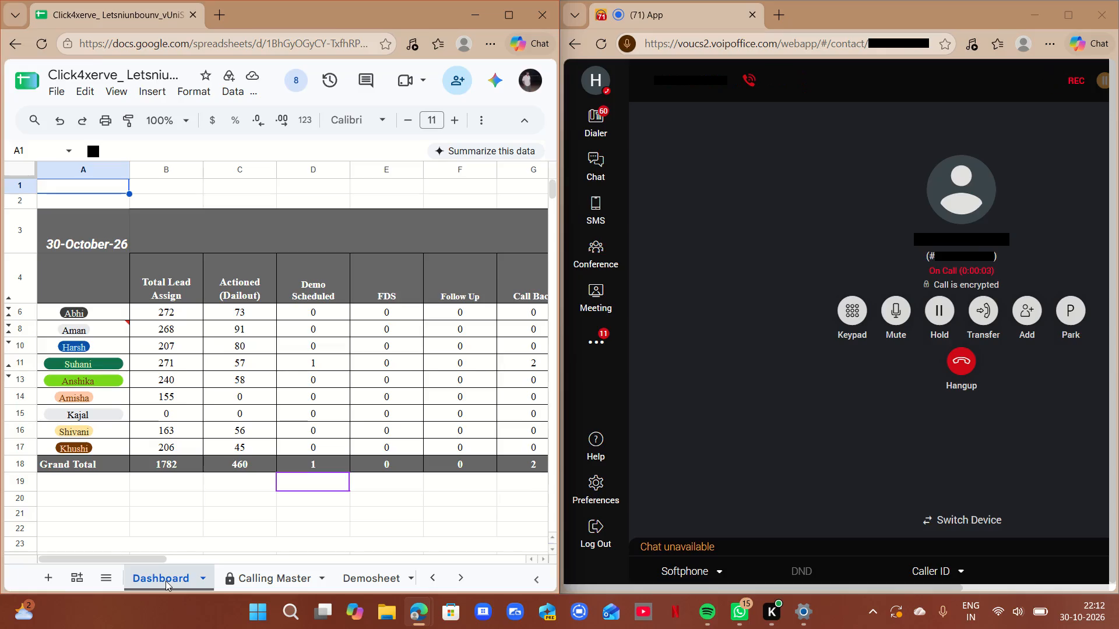
click(217, 578)
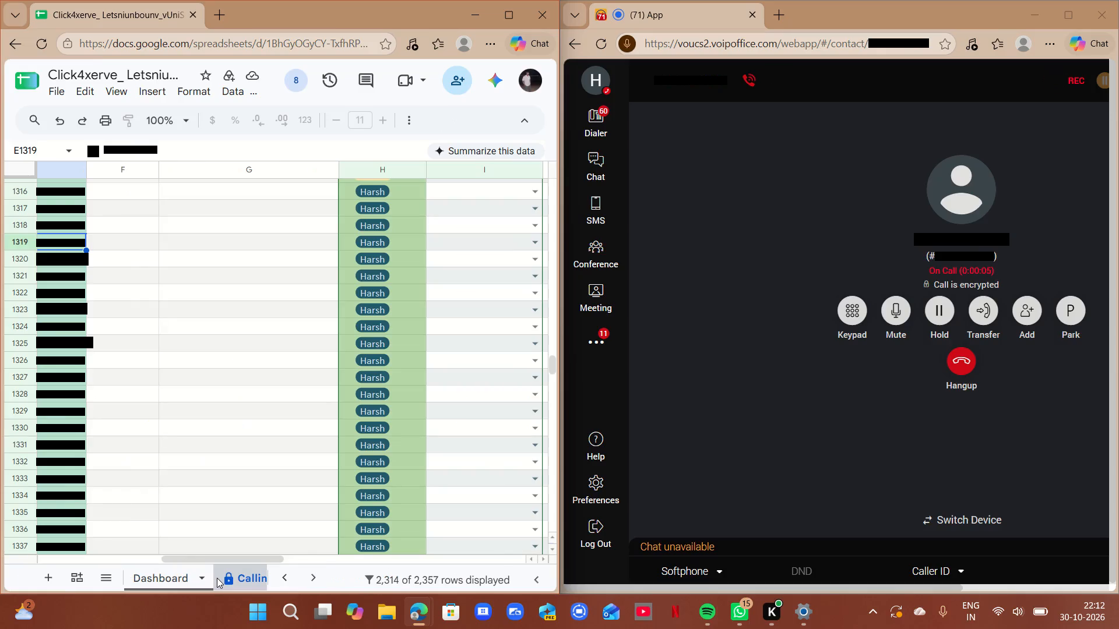
click(962, 362)
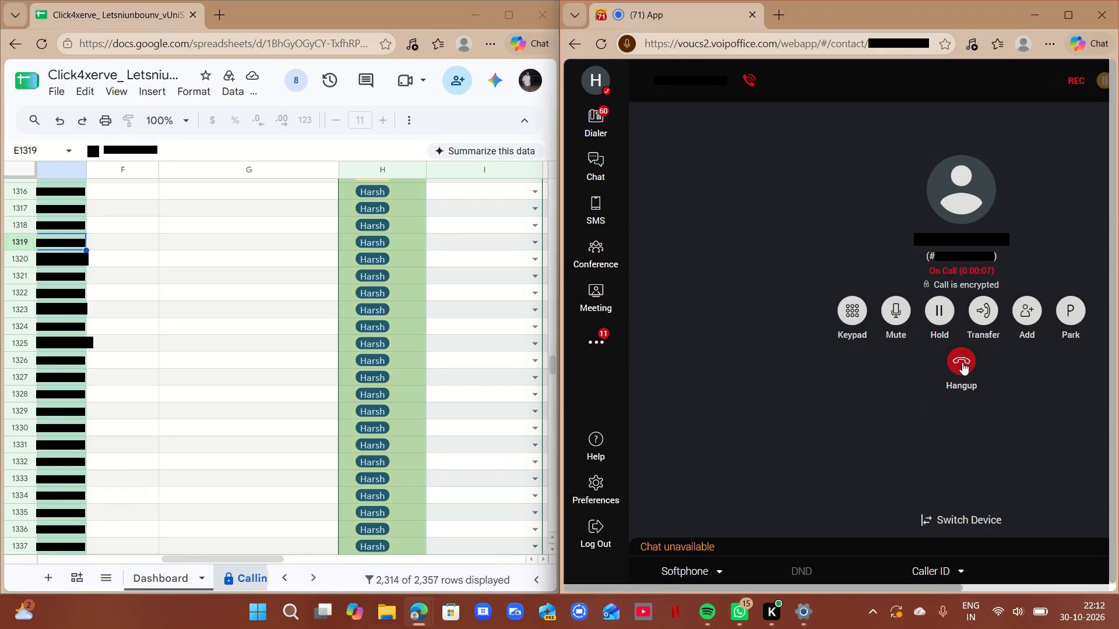
click(748, 157)
key(ctrl+v)
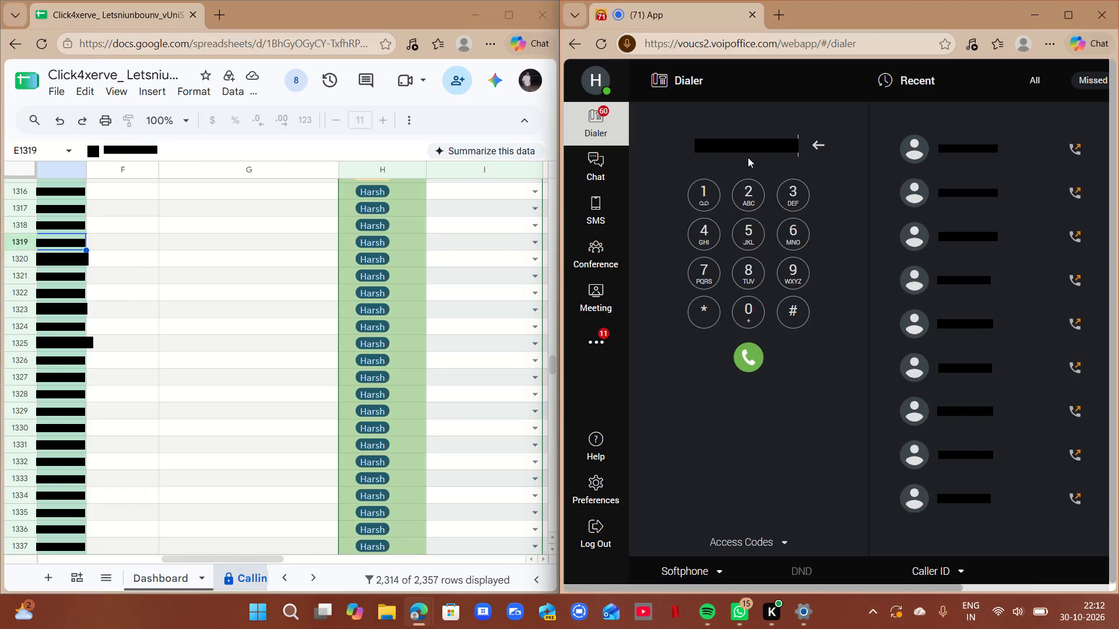
key(Return)
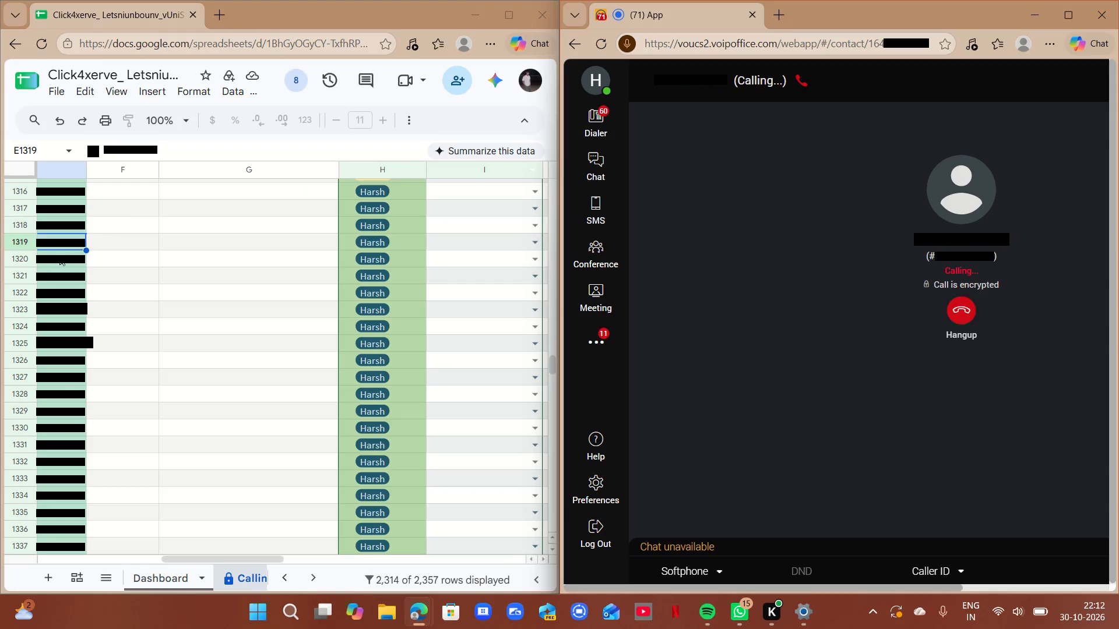
Copy the row 1320 lead's phone number from cell E1320 and call it after hanging up the row 1319 call.
click(58, 256)
key(ctrl+c)
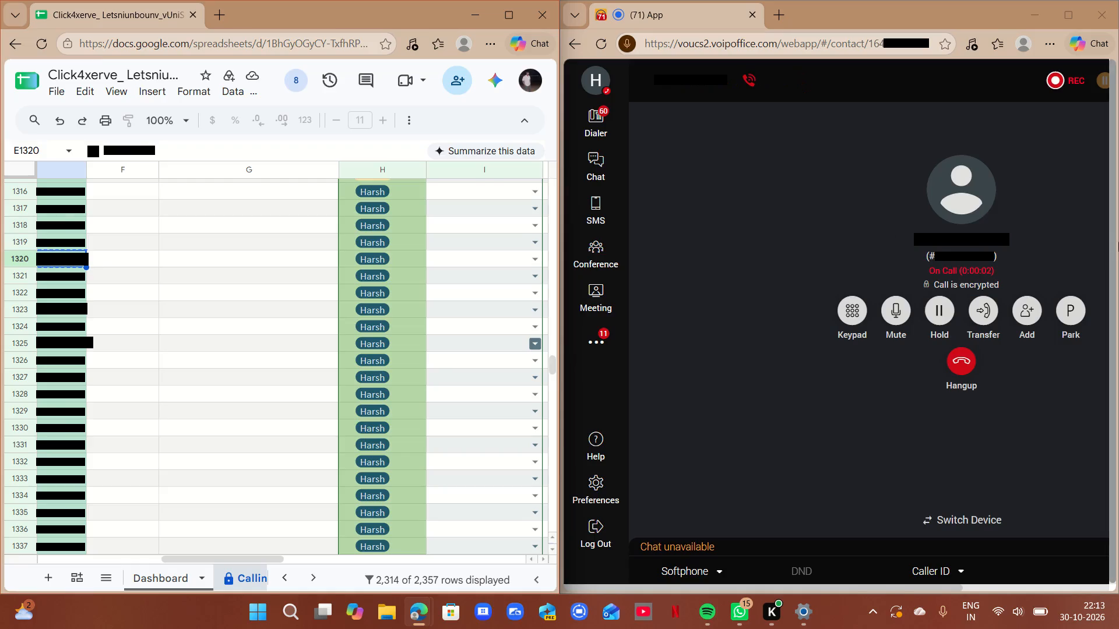
click(974, 346)
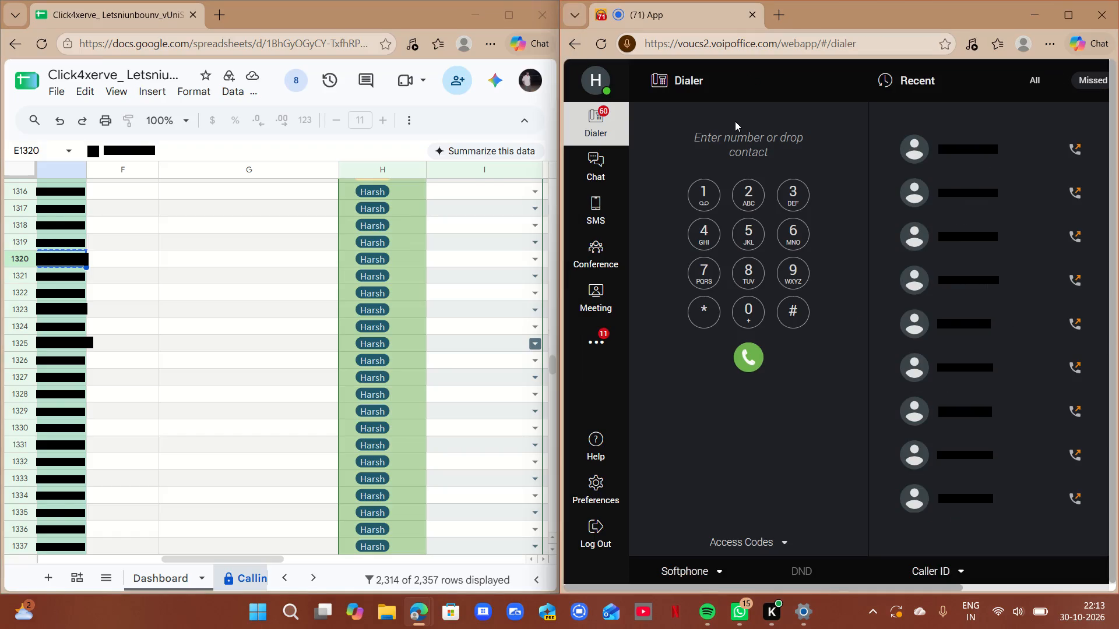
click(735, 121)
key(ctrl+v)
key(Return)
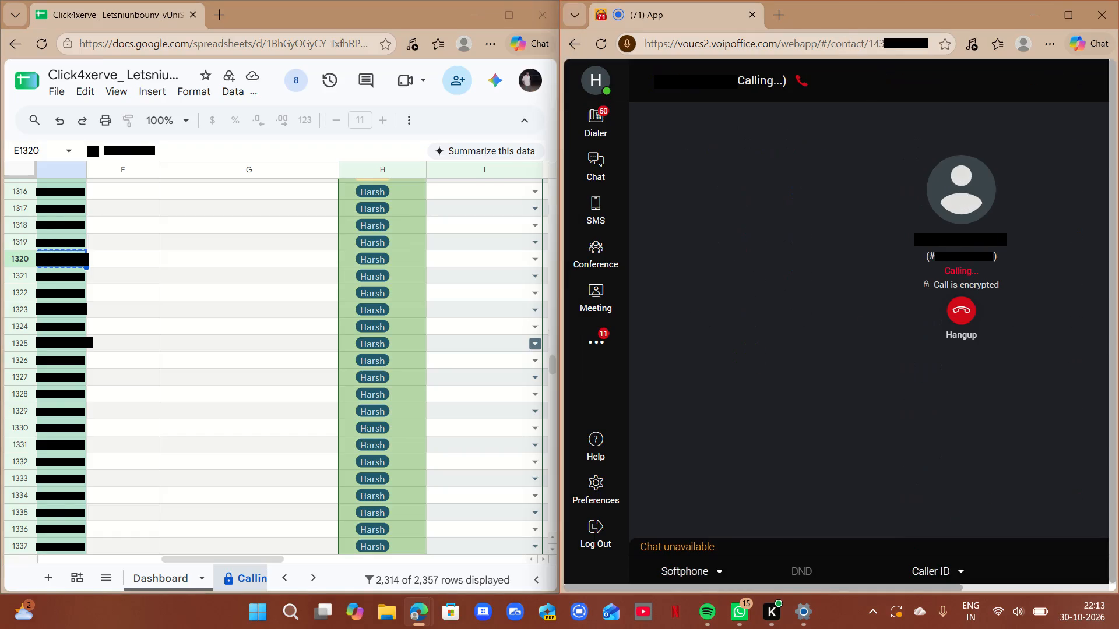
Copy the row 1321 lead's phone number from cell E1321.
click(58, 277)
key(ctrl+c)
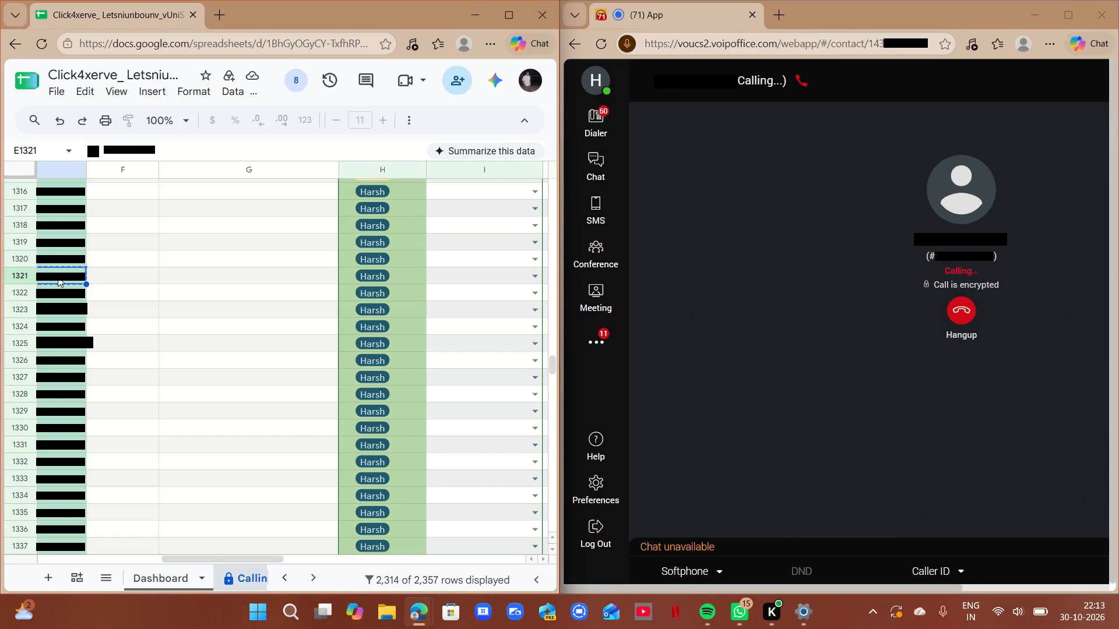
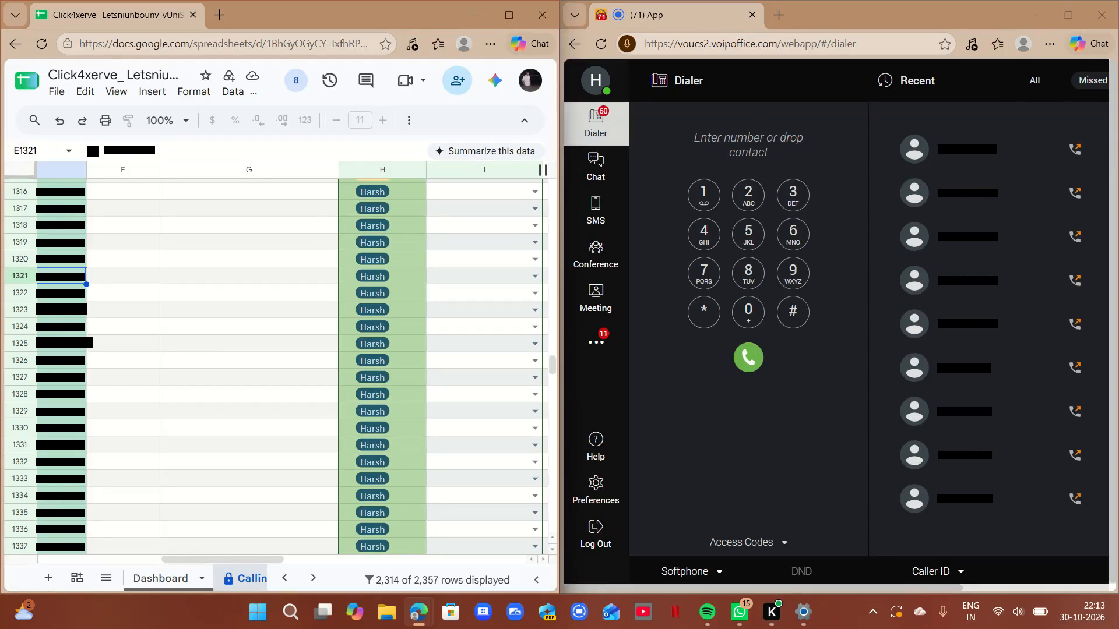
Call the copied row 1321 phone number in the web dialer.
click(730, 149)
key(ctrl+v)
key(Return)
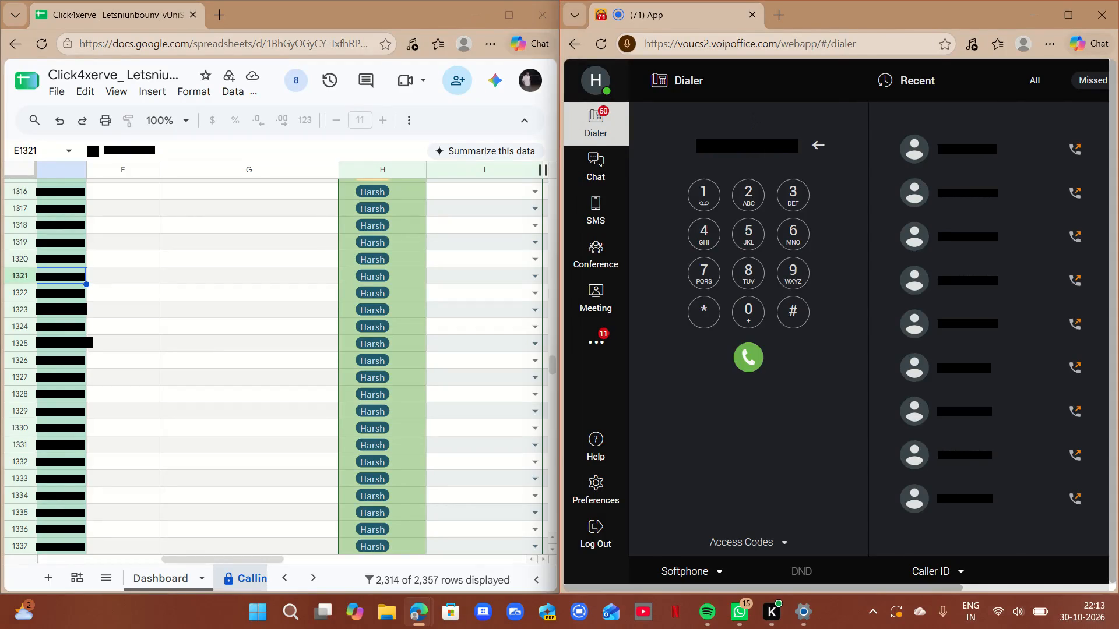
Record the row 1320 call outcome in cell I1320 as Ni (Not Intersted).
click(17, 259)
click(459, 260)
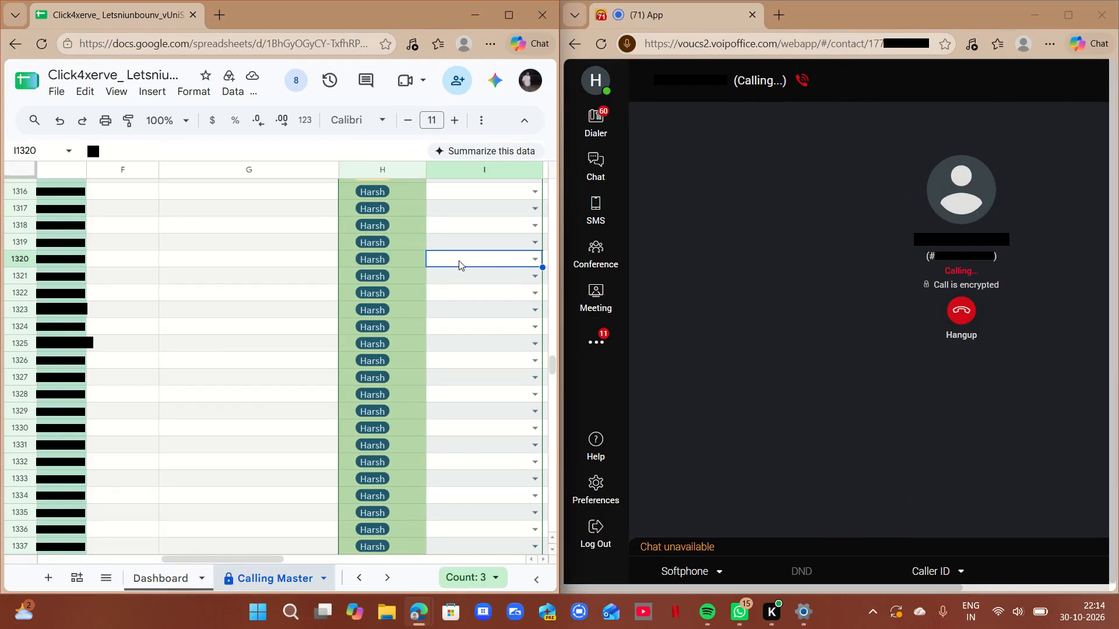
key(n)
key(Return)
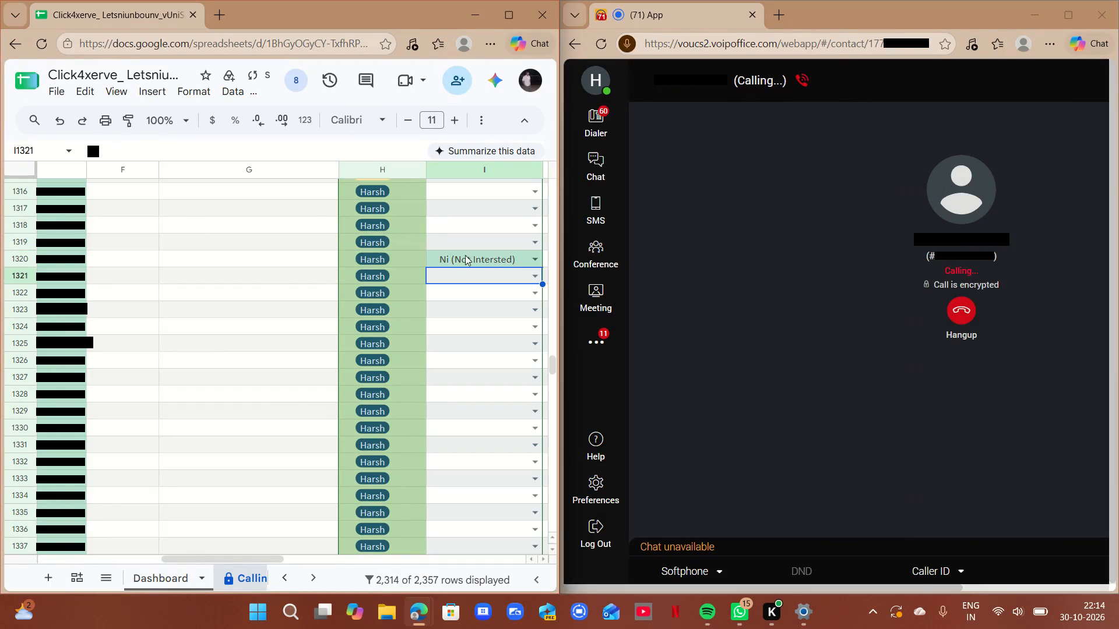
Record the row 1319 call outcome in cell I1319 as Voicemail.
click(475, 244)
key(v)
key(Up)
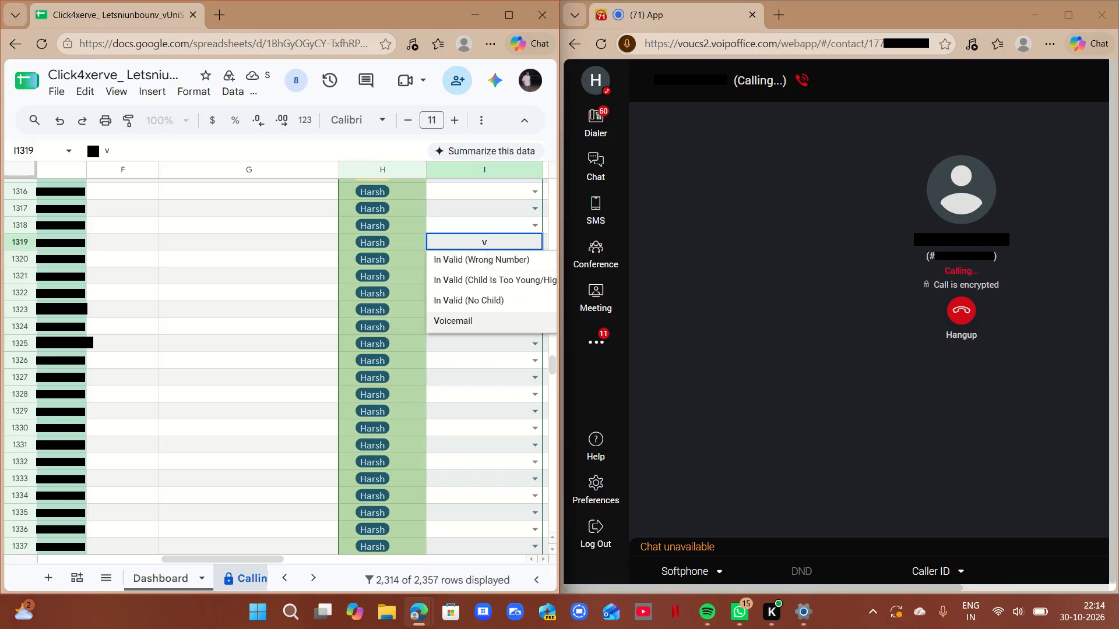
key(Return)
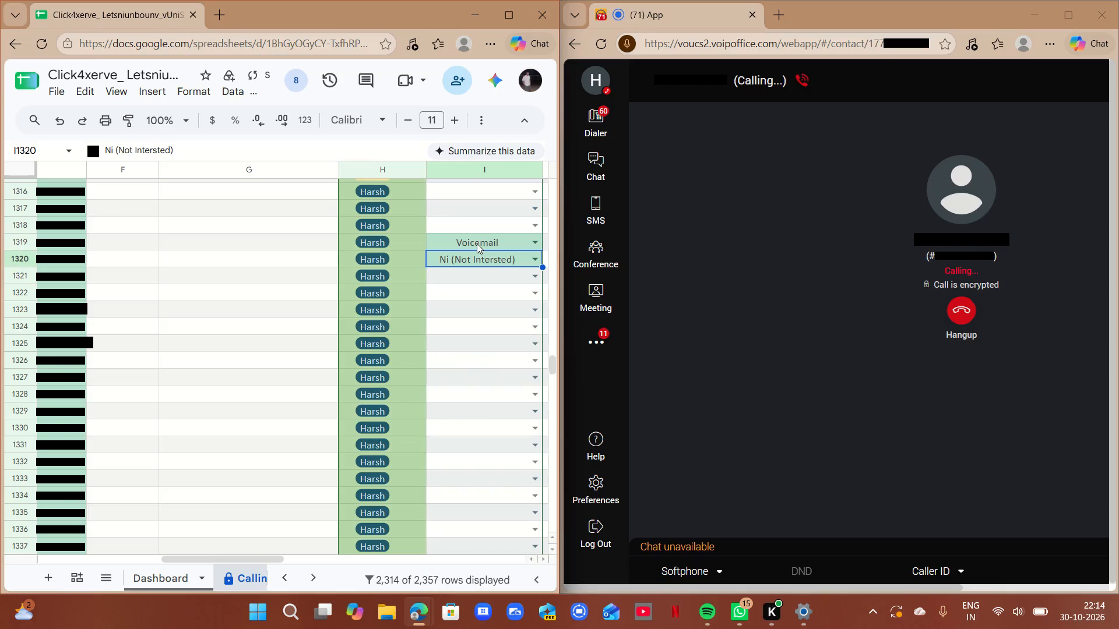
Fill the Voicemail outcome from cell I1319 up through I1316, hanging up the row 1321 call before filling.
click(477, 243)
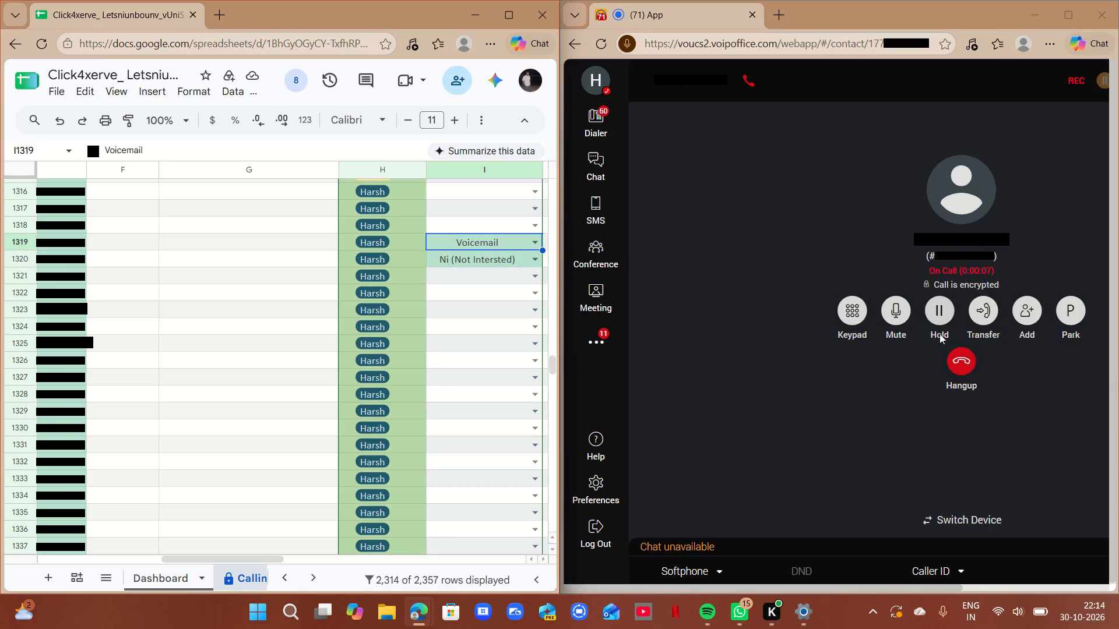
click(956, 352)
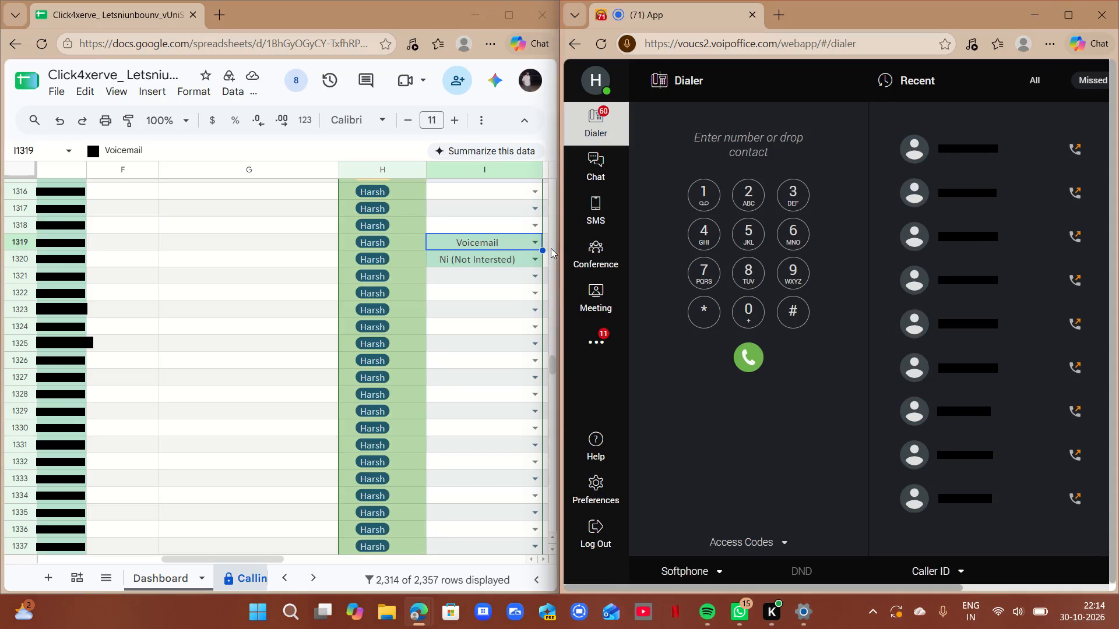
drag(544, 248, 516, 194)
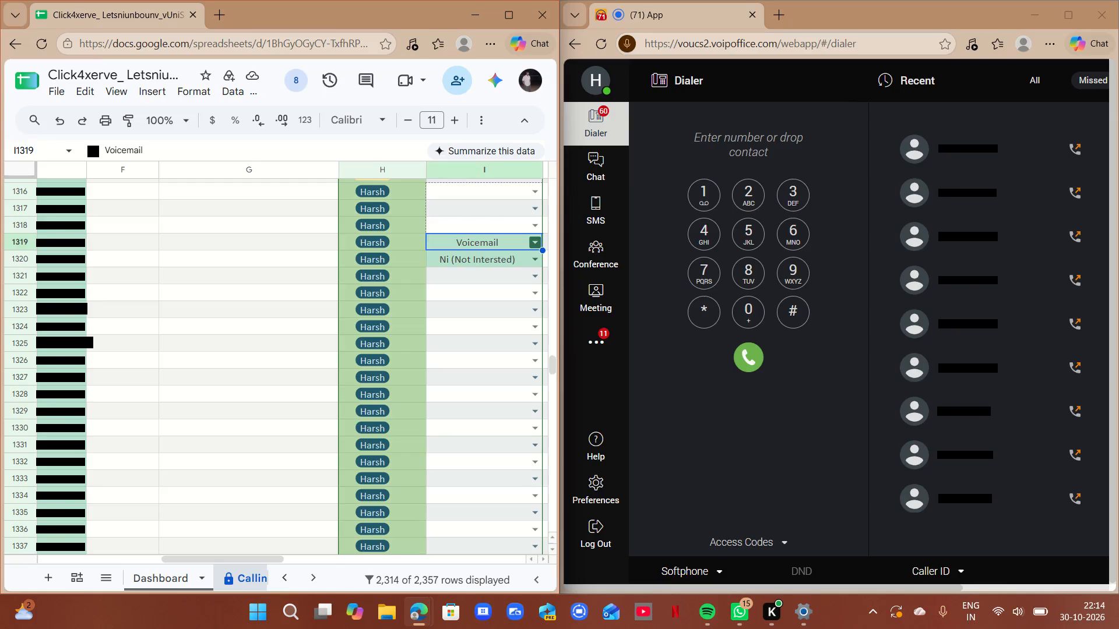
Copy the row 1322 lead's phone number from cell E1322 and call it in the web dialer.
scroll(516, 194, down, 1)
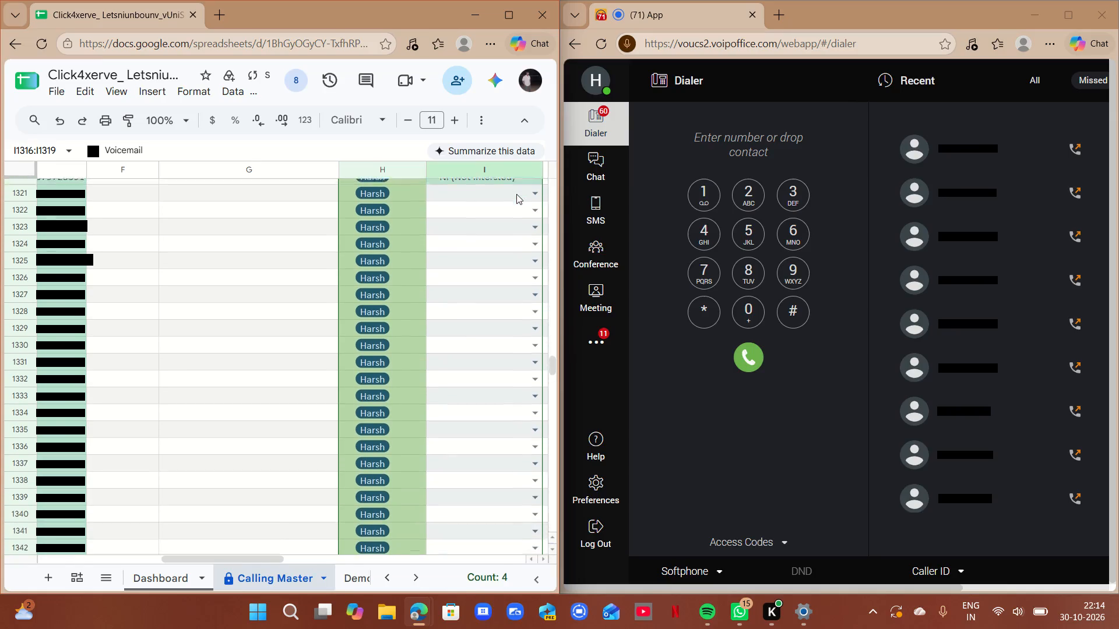
scroll(516, 194, down, 1)
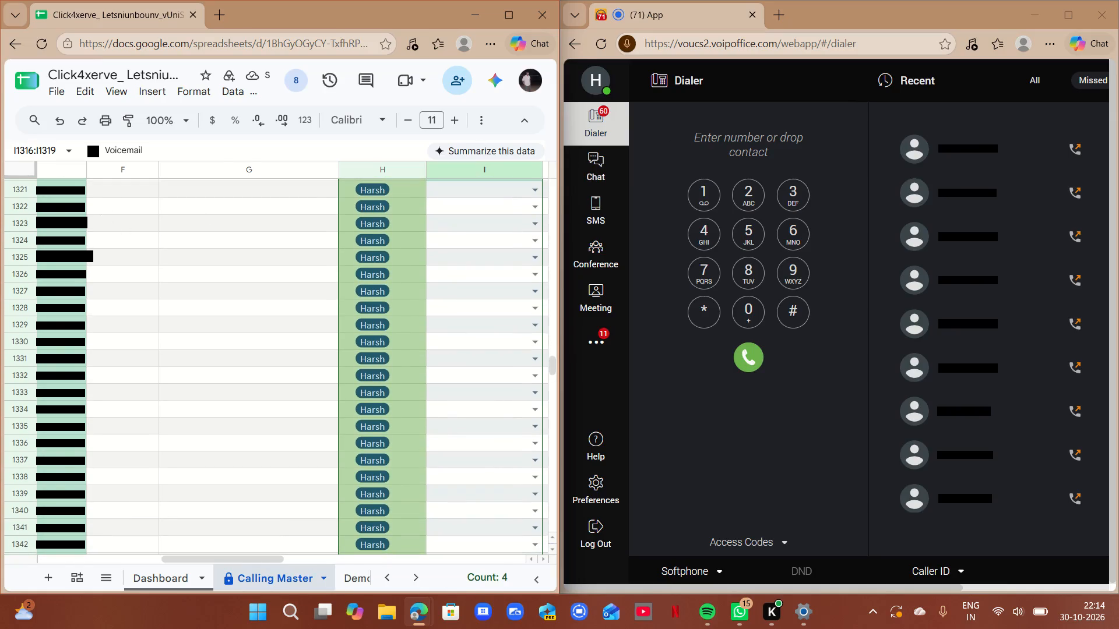
click(741, 137)
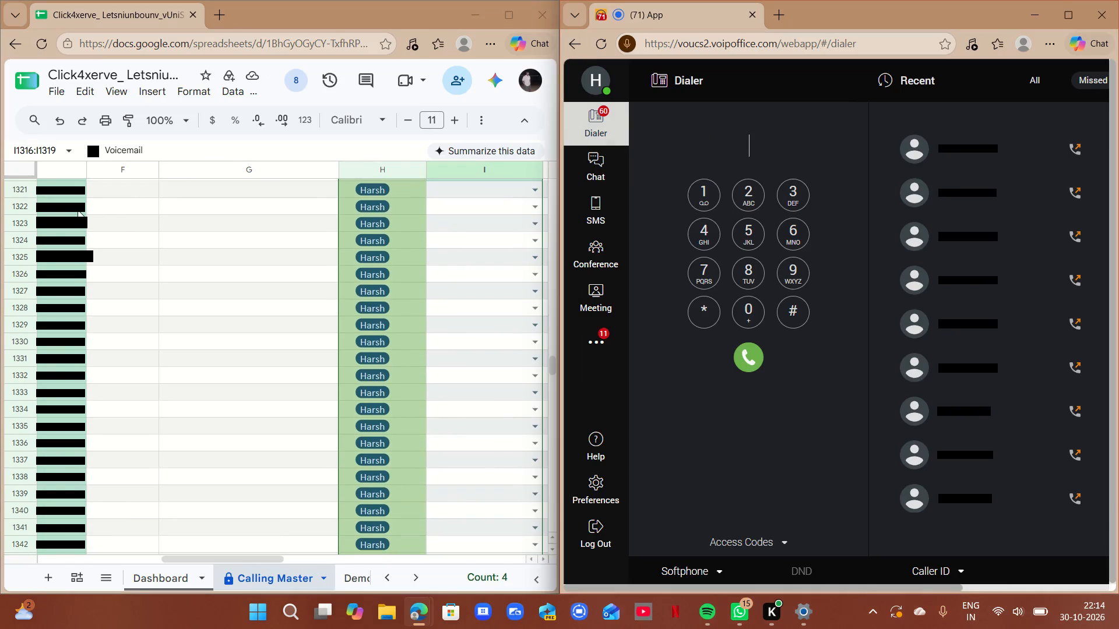
click(78, 210)
key(ctrl+c)
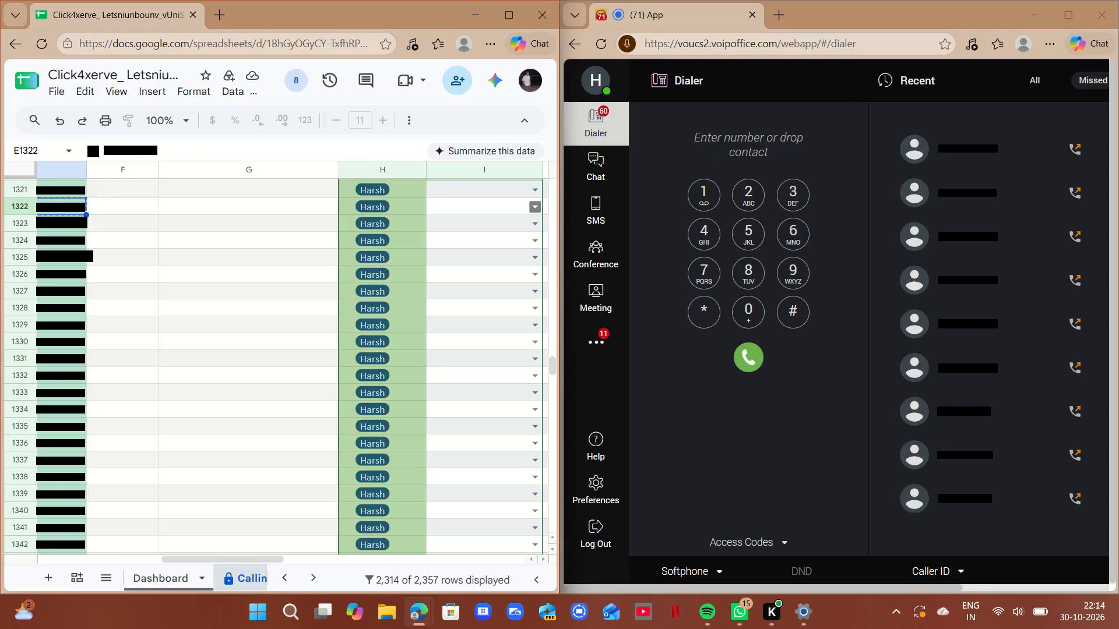
click(739, 139)
key(ctrl+v)
key(Return)
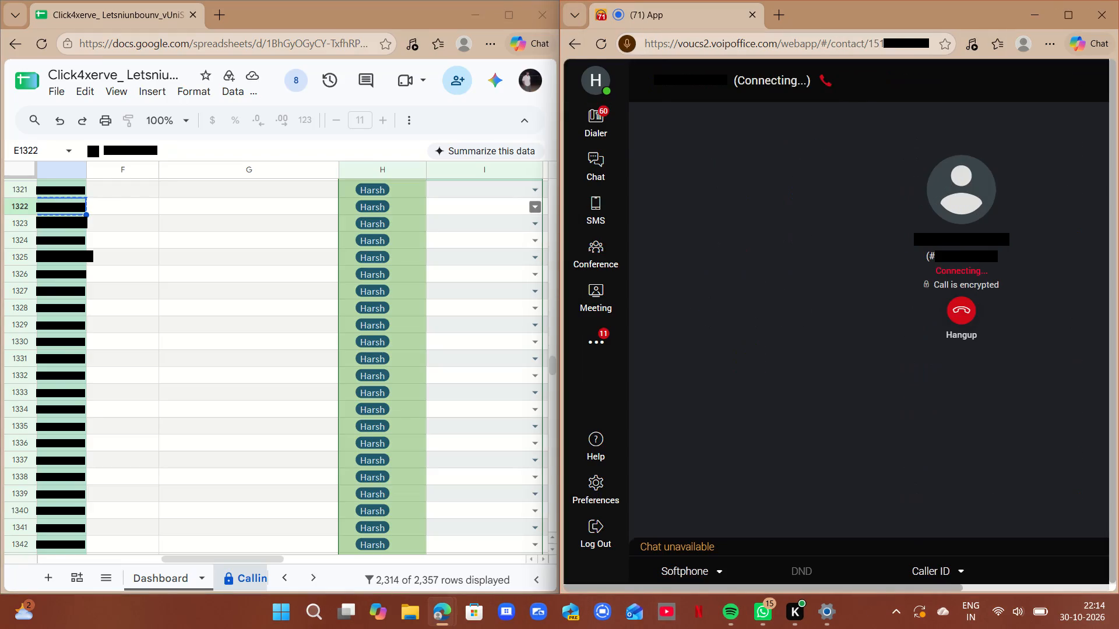
Copy the row 1323 lead's phone number from cell E1323 and call it after hanging up the row 1322 call.
click(71, 221)
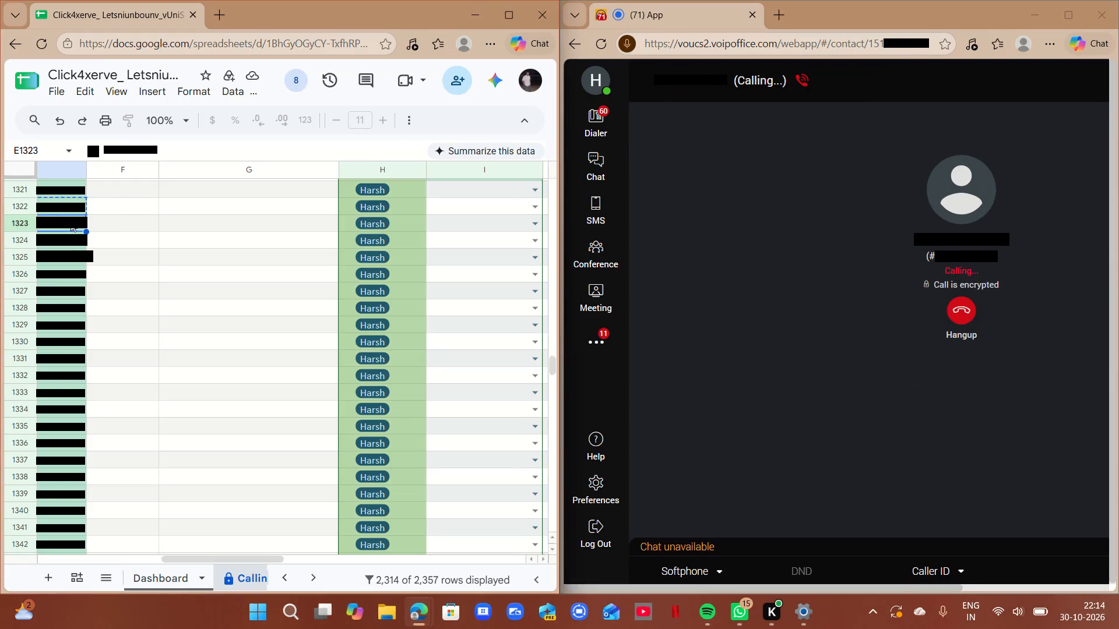
key(ctrl+c)
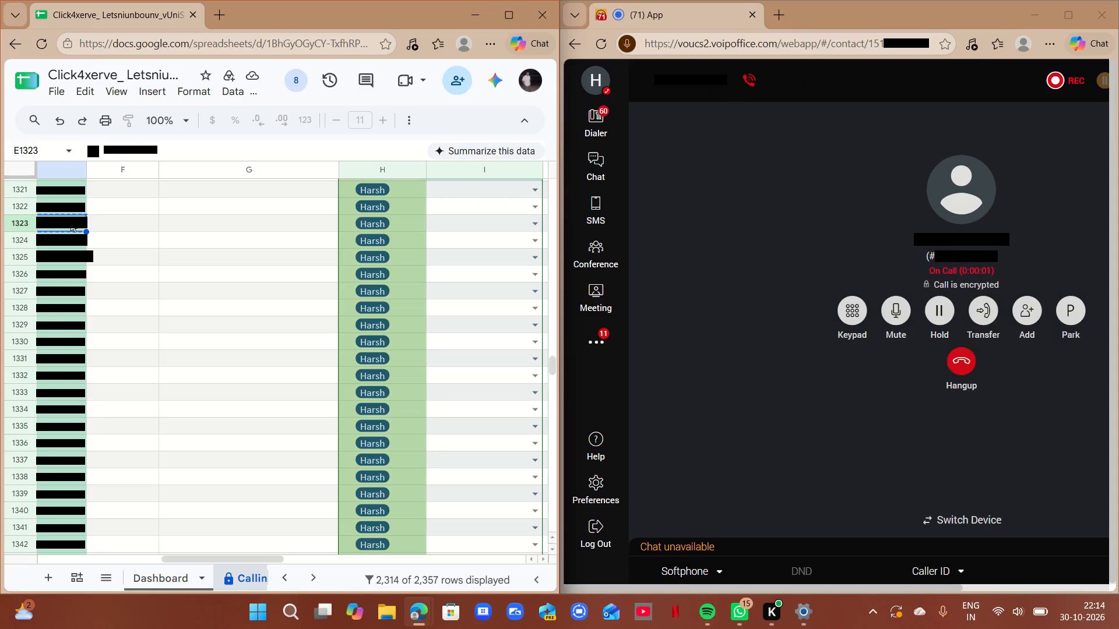
click(955, 355)
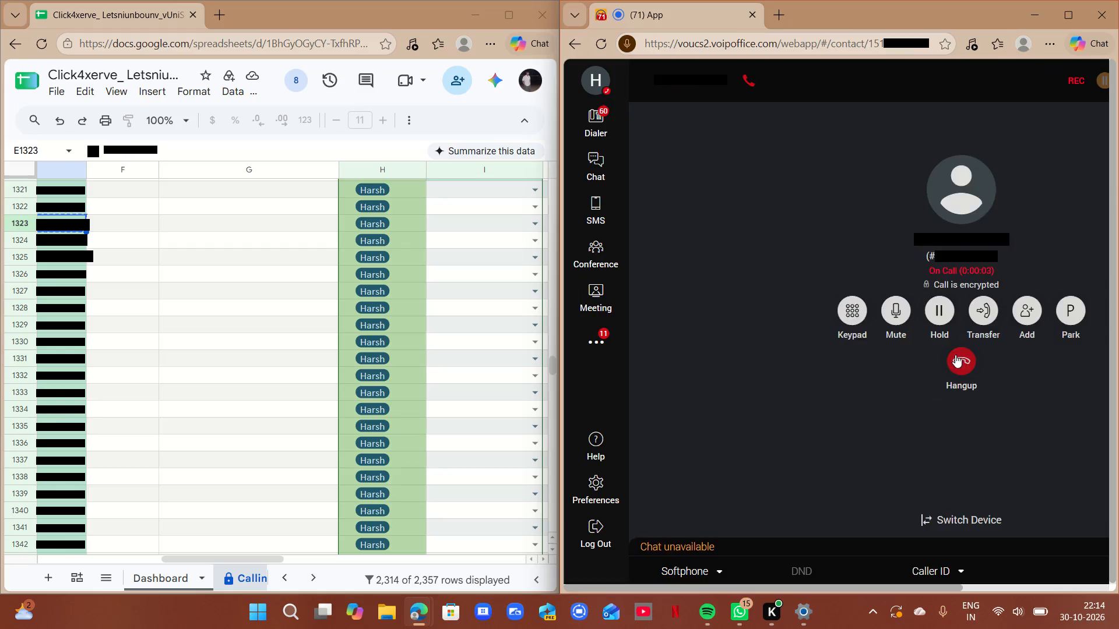
click(728, 137)
key(ctrl+v)
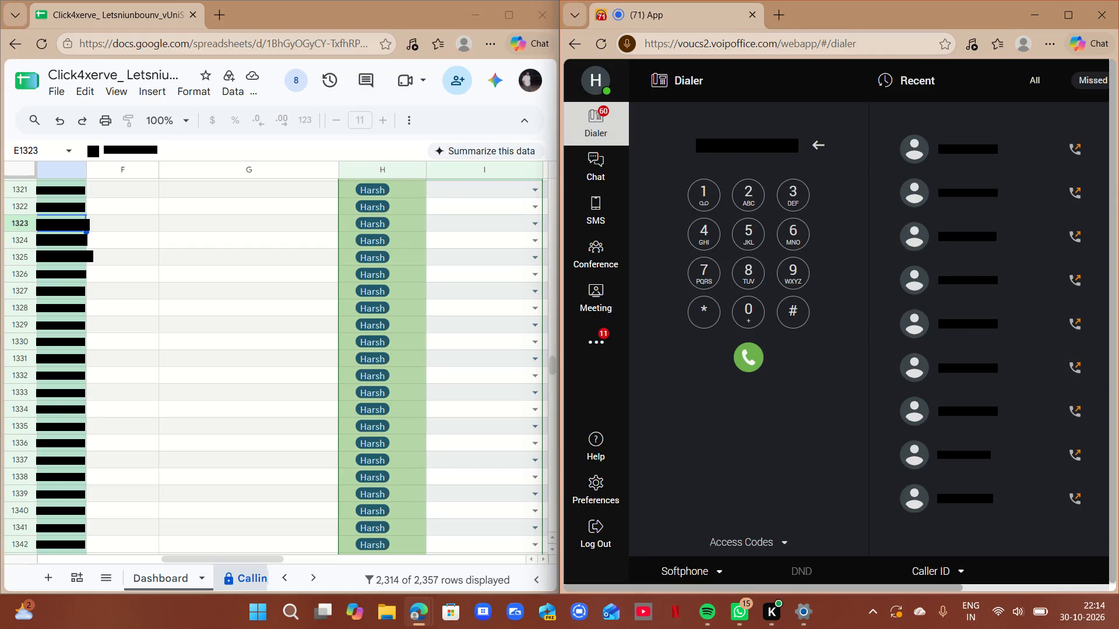
key(Return)
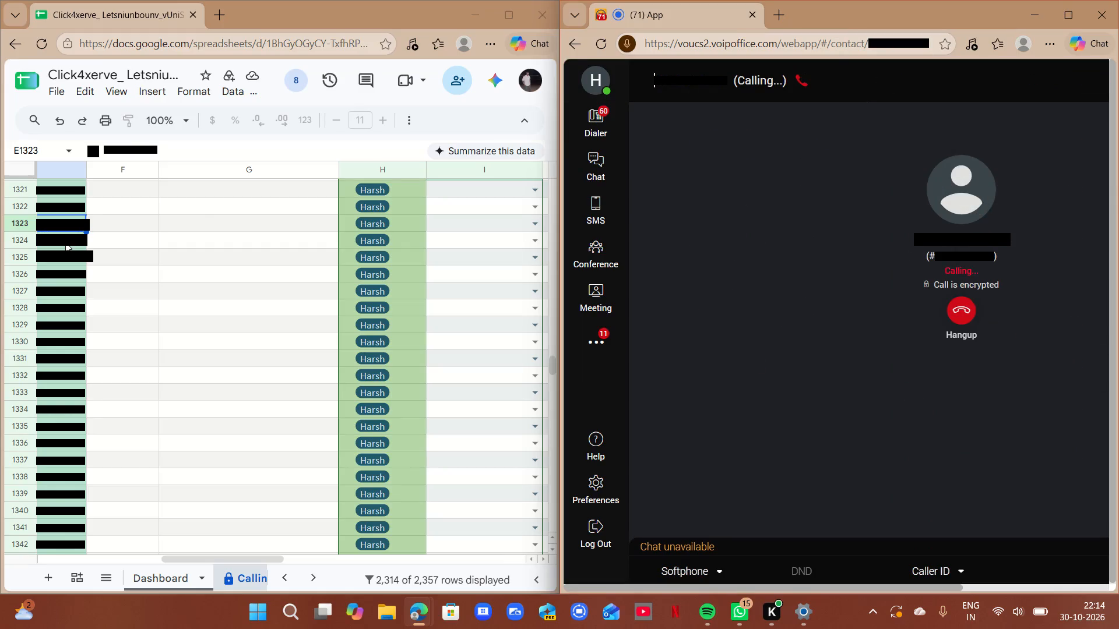
Copy the row 1324 lead's phone number from cell E1324.
click(65, 242)
key(ctrl+c)
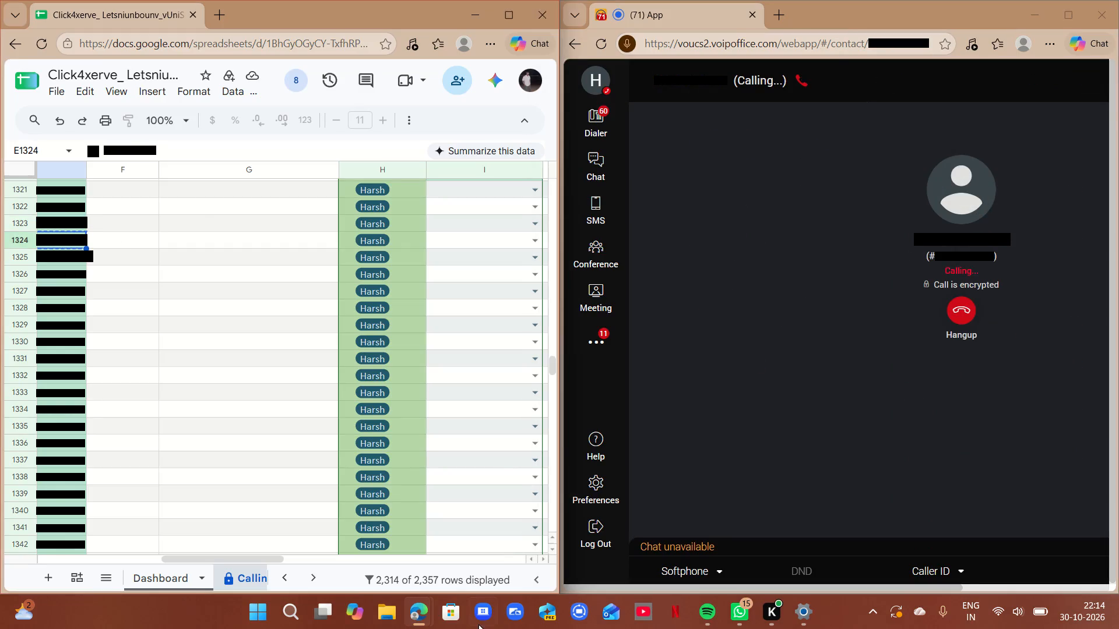
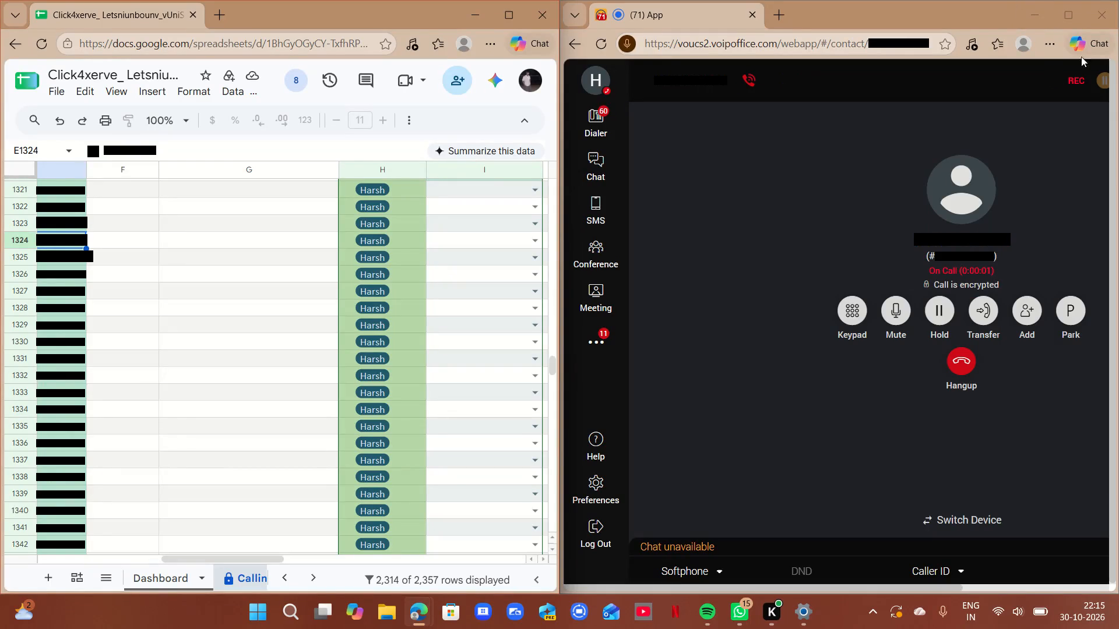
Hang up the row 1323 call and call the row 1324 lead's copied number in the web dialer.
click(948, 357)
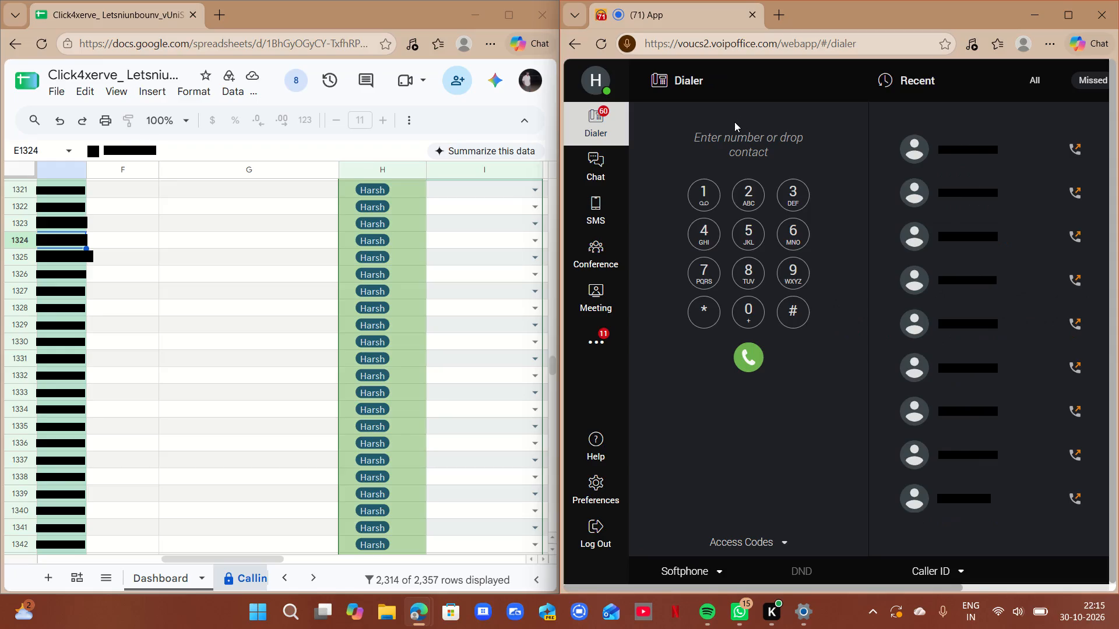
click(734, 122)
key(ctrl+v)
key(Return)
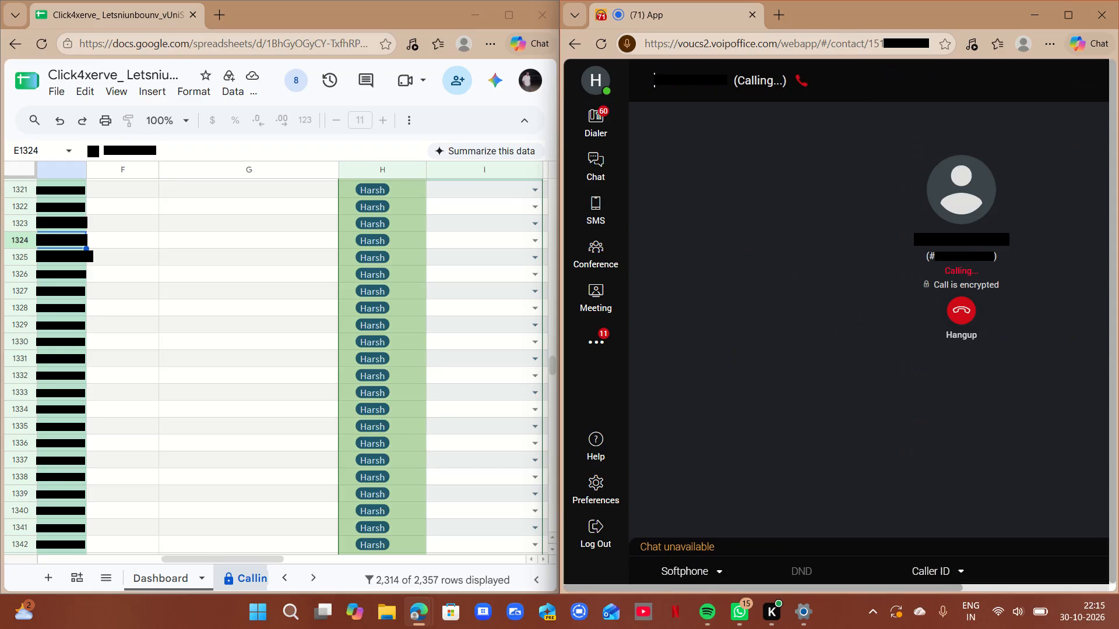
Copy the row 1325 lead's phone number from cell E1325.
click(76, 264)
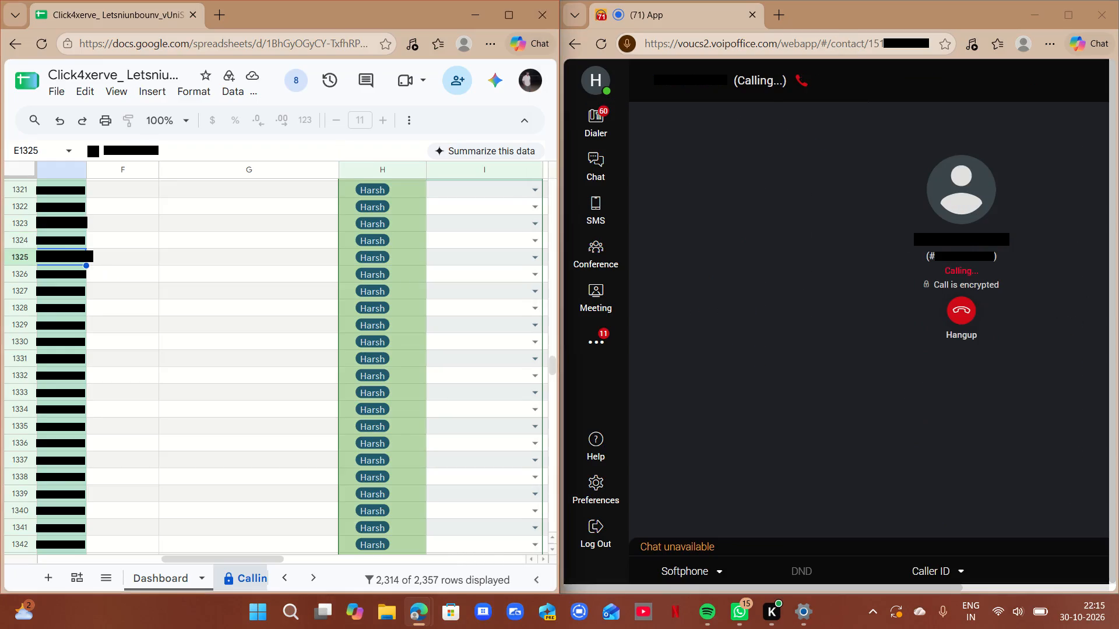
key(ctrl+c)
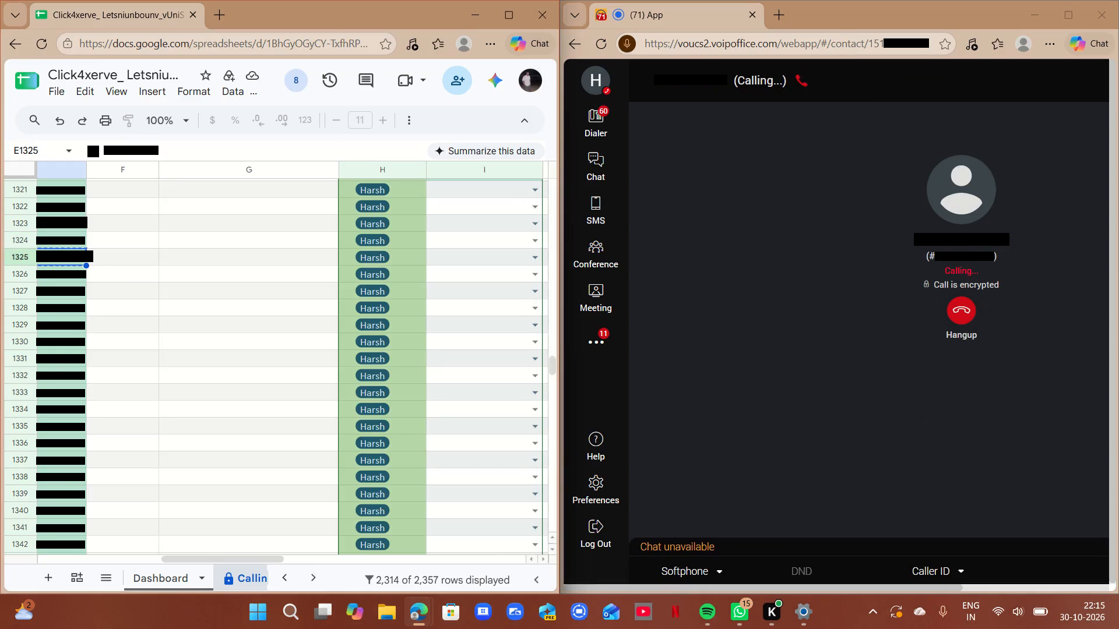
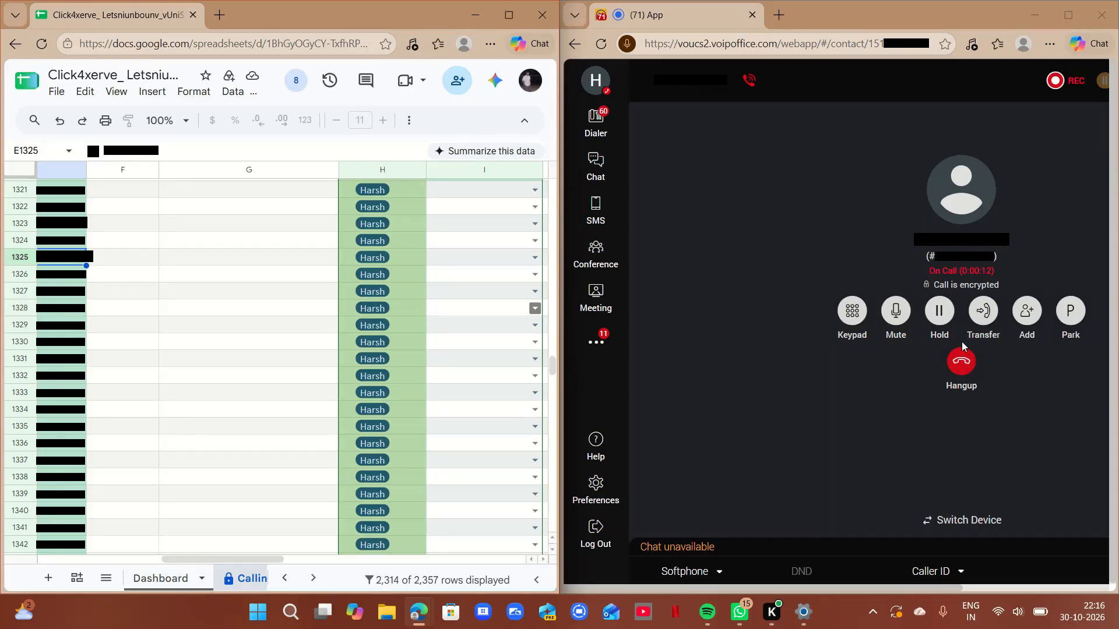
Hang up the current call and call the row 1325 lead's copied phone number in the web dialer.
click(960, 363)
click(749, 158)
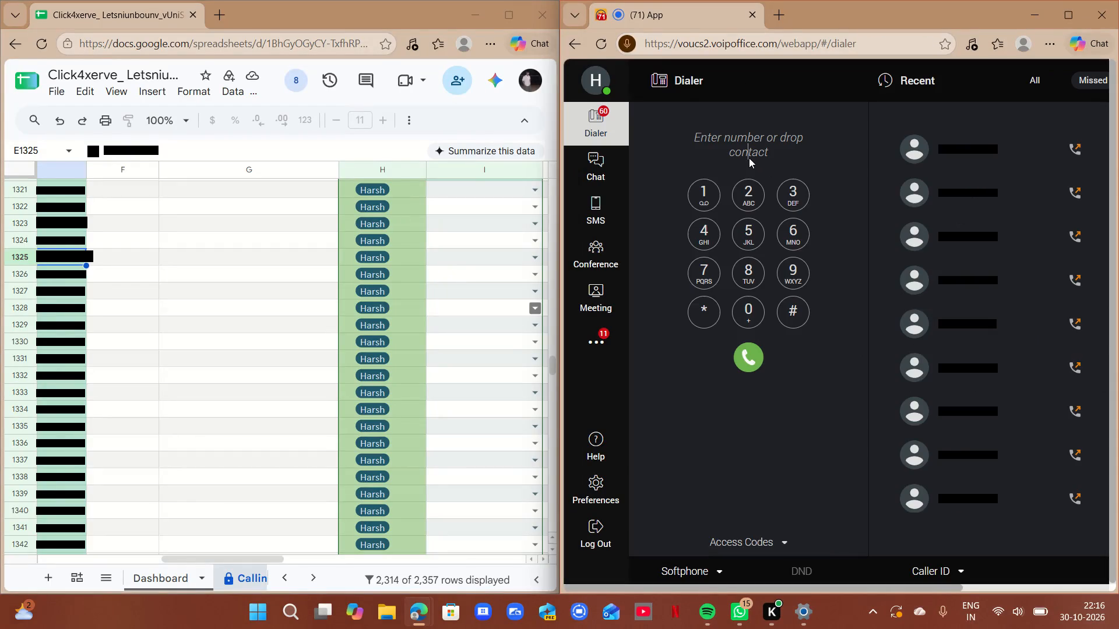
key(ctrl+v)
key(Return)
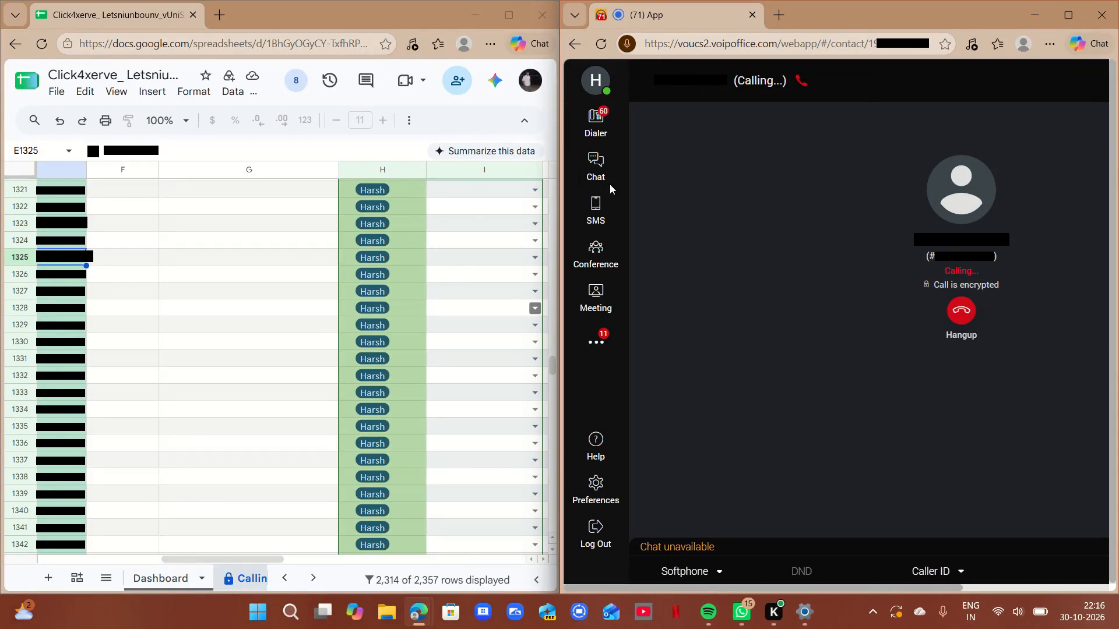
Copy the row 1326 lead's phone number from cell E1326 and call it after hanging up the row 1325 call.
click(68, 274)
key(ctrl+c)
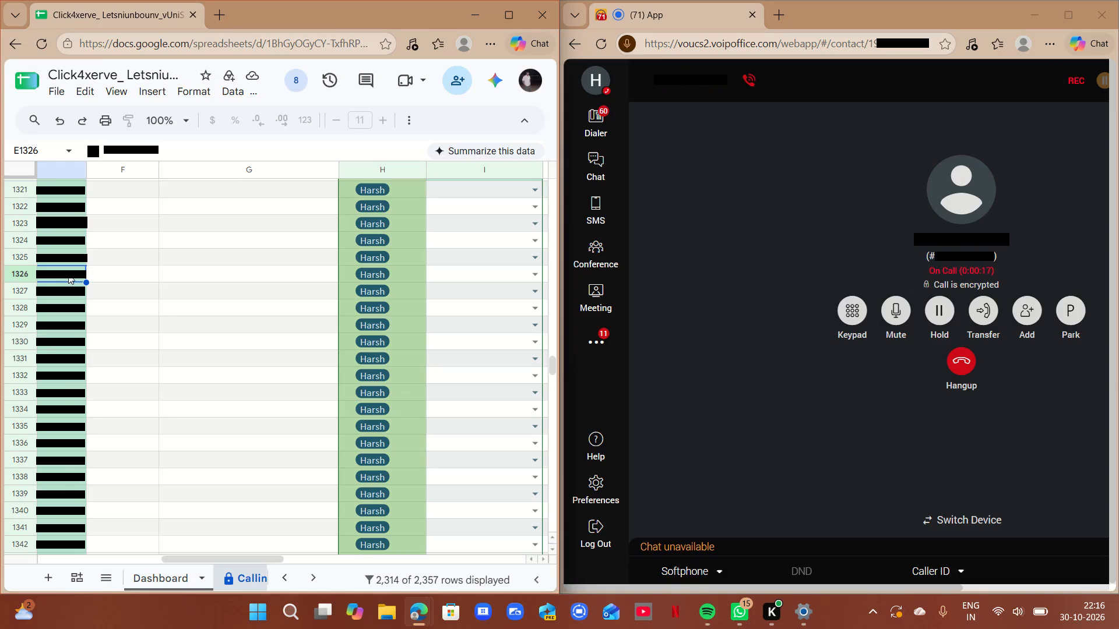
click(969, 360)
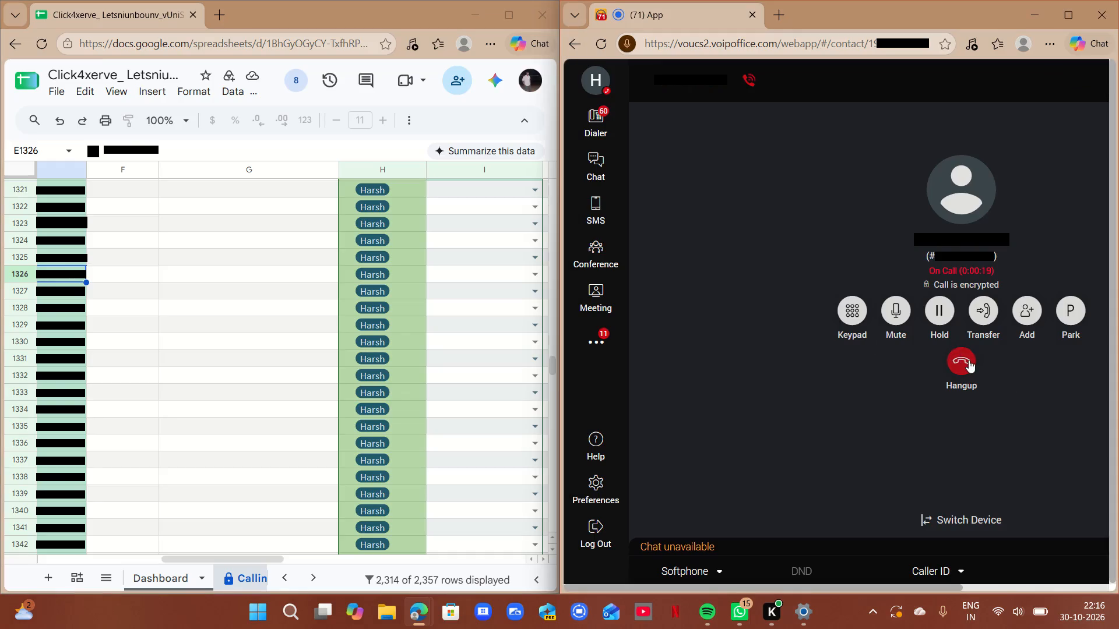
click(720, 146)
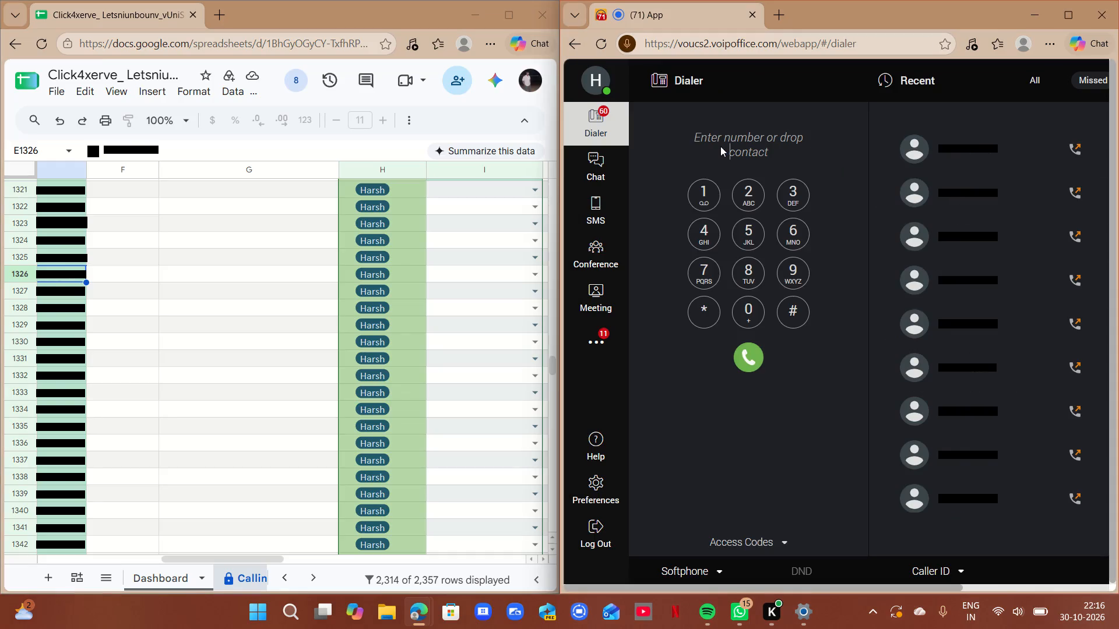
key(ctrl+v)
key(Return)
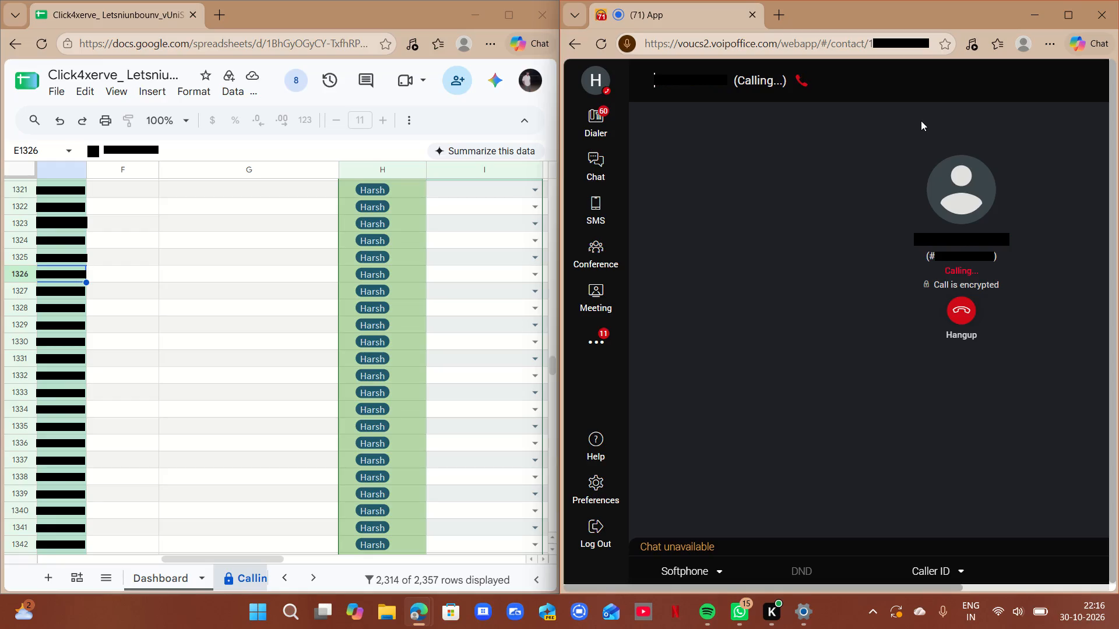
Copy the row 1327 lead's phone number from cell E1327.
click(72, 301)
key(ctrl+c)
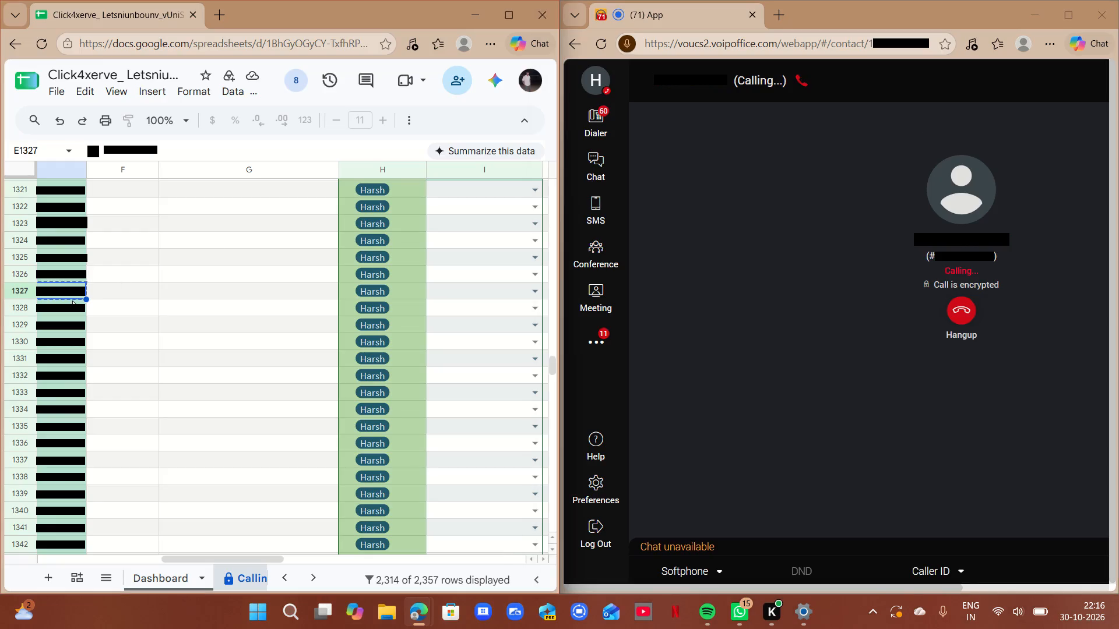
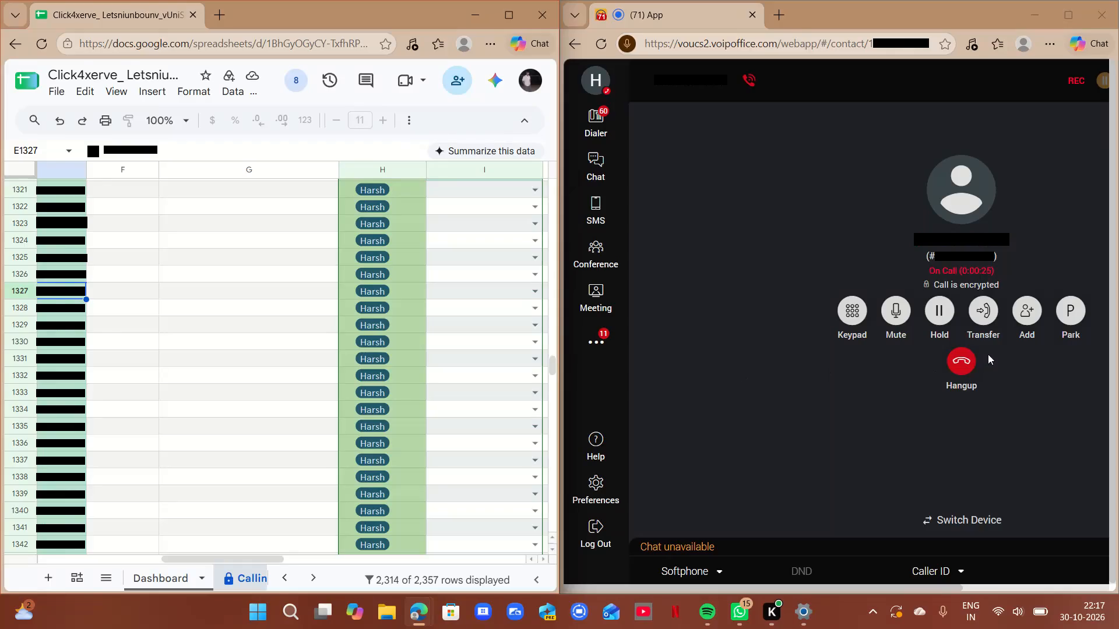
Hang up the current call and call the row 1327 lead's copied phone number in the web dialer.
click(958, 362)
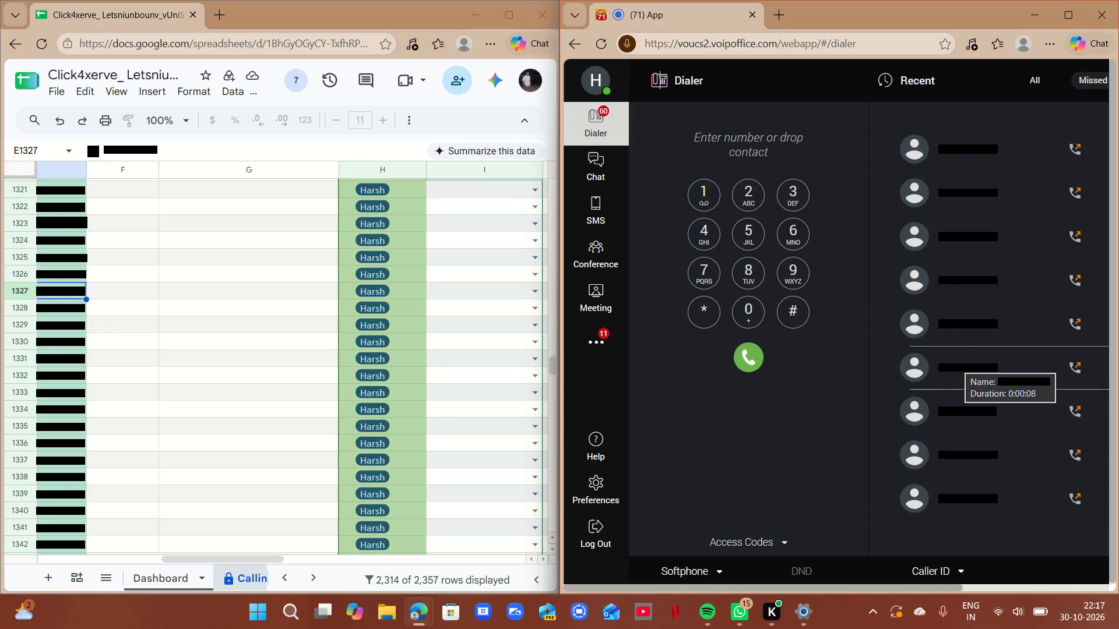
click(749, 142)
key(ctrl+v)
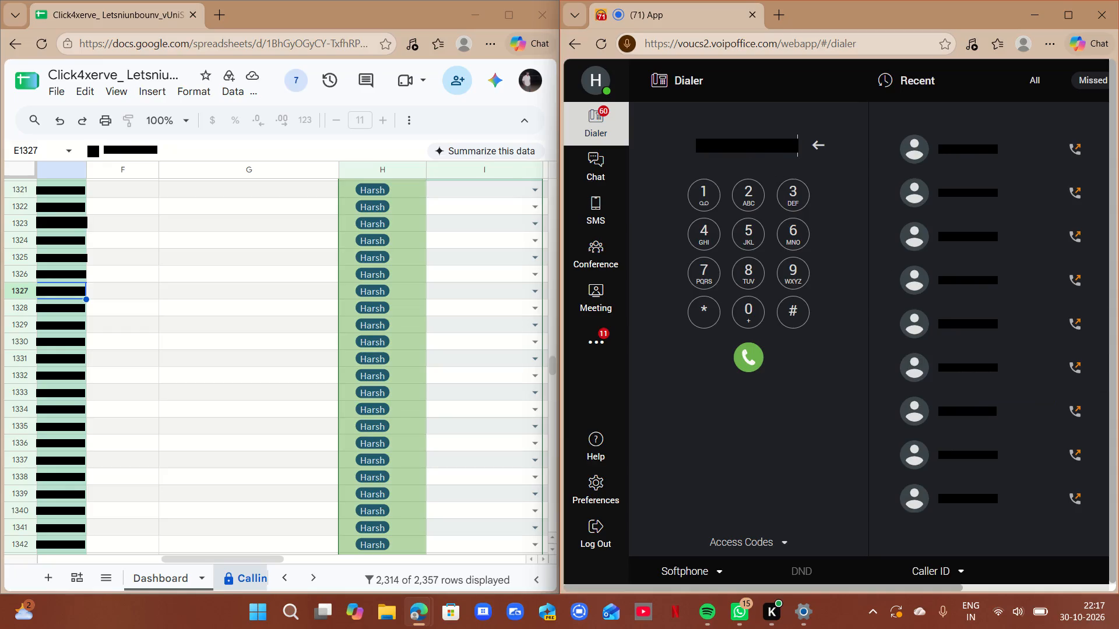
key(Return)
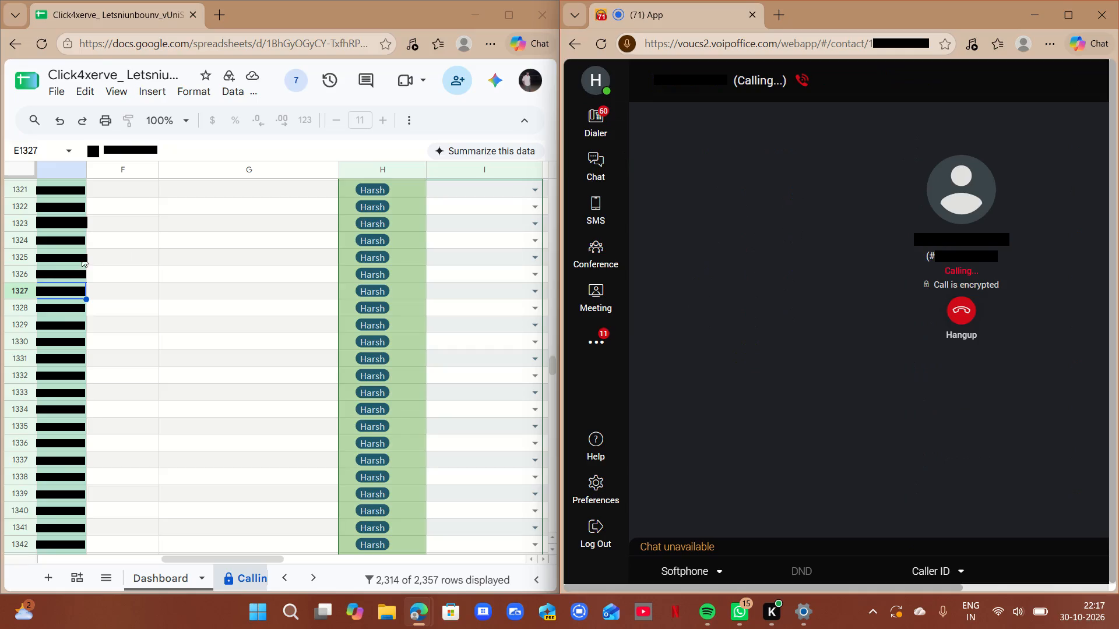
Record the row 1326 lead's outcome in cell I1326 as Ni (Not Intersted).
click(16, 279)
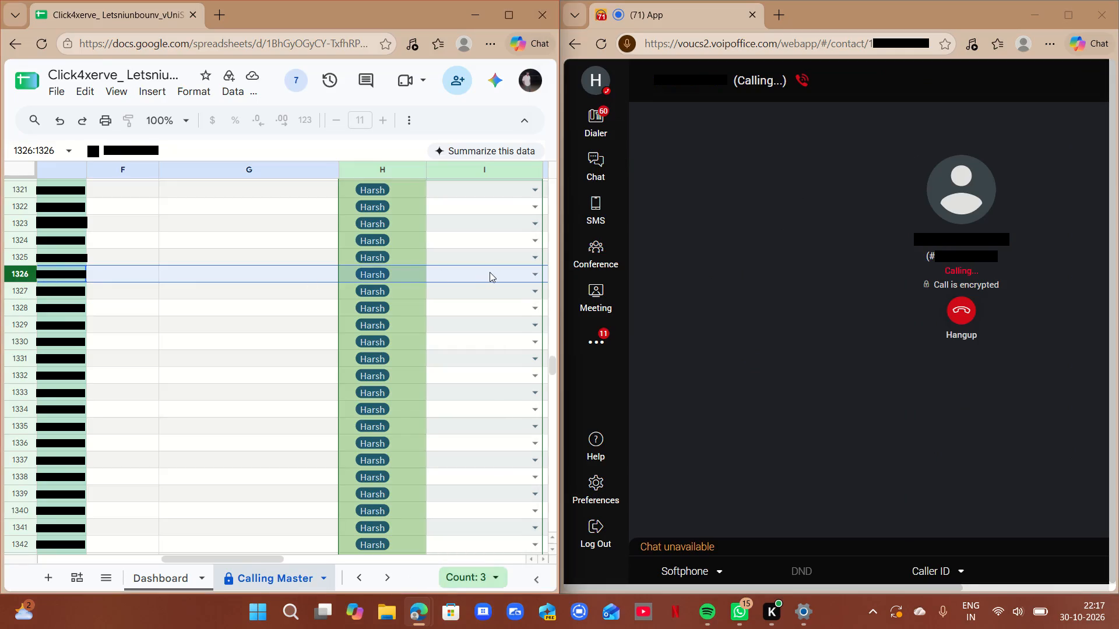
click(486, 272)
key(n)
key(Return)
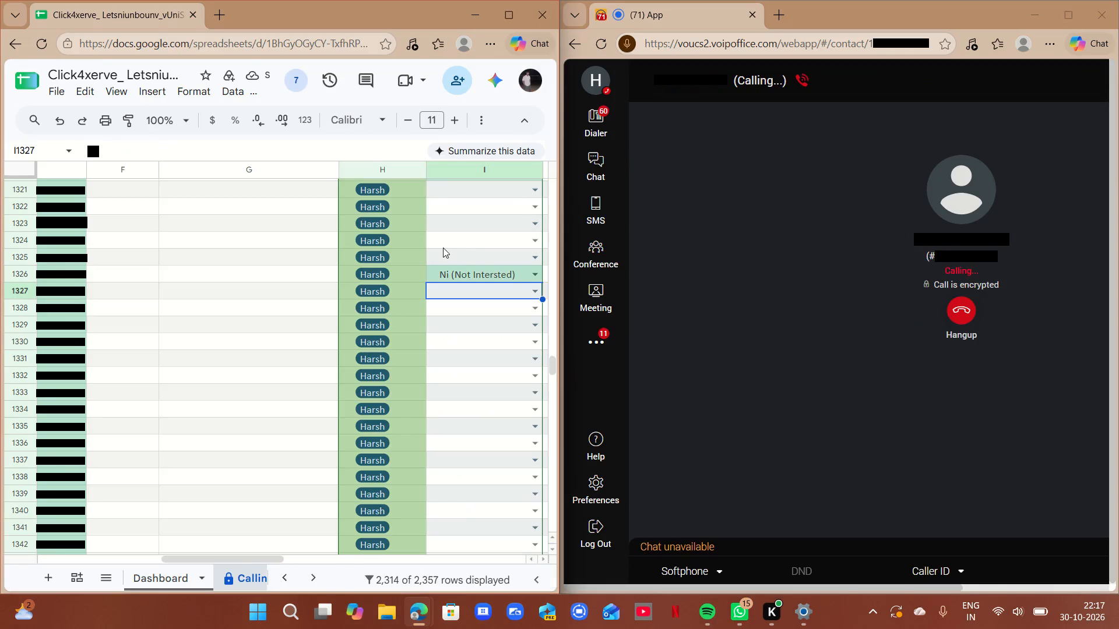
Set the outcome in cell I1325 to Voicemail and fill it upward through cell I1321.
click(465, 253)
key(v)
key(Up)
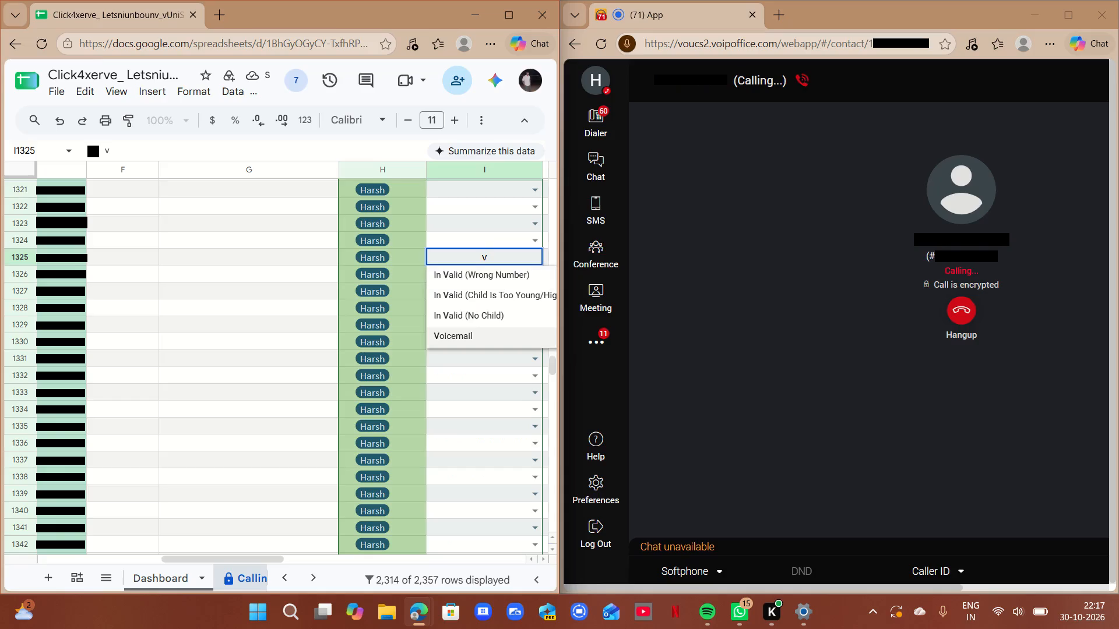
key(Return)
click(479, 255)
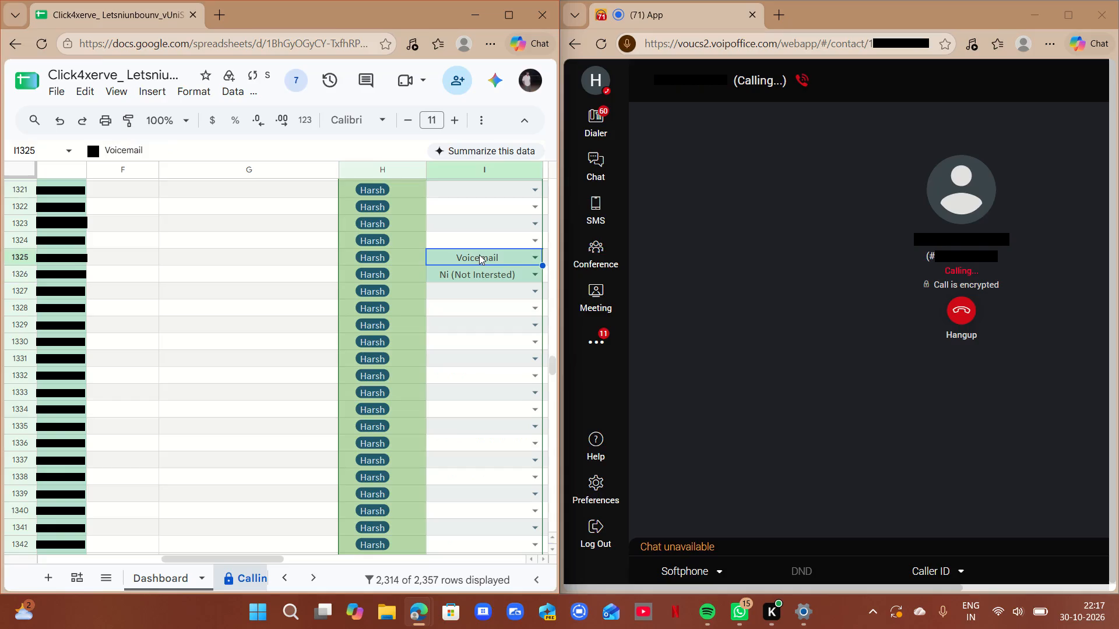
drag(545, 263, 522, 193)
Copy the row 1328 lead's phone number from cell E1328 and call it after hanging up the row 1327 call.
scroll(522, 193, down, 1)
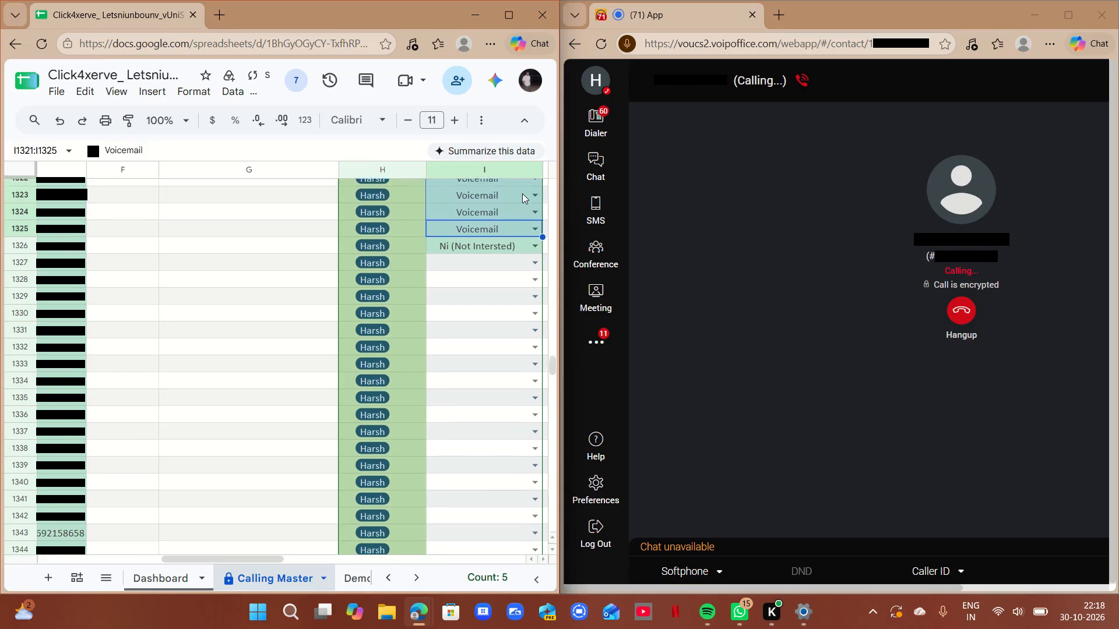
scroll(522, 193, down, 1)
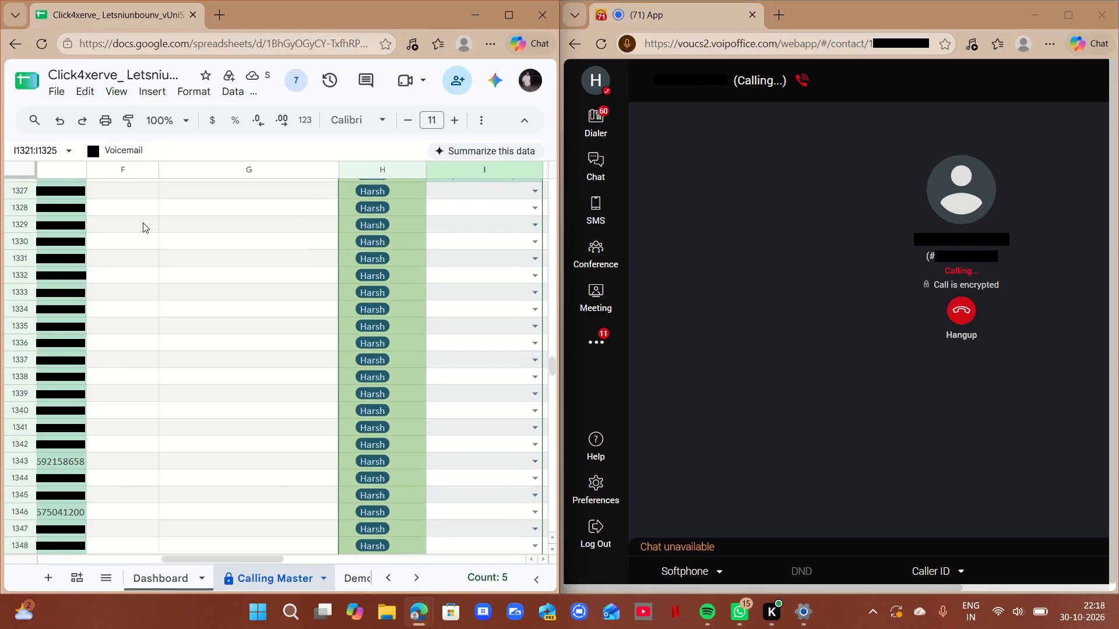
click(77, 207)
key(ctrl+c)
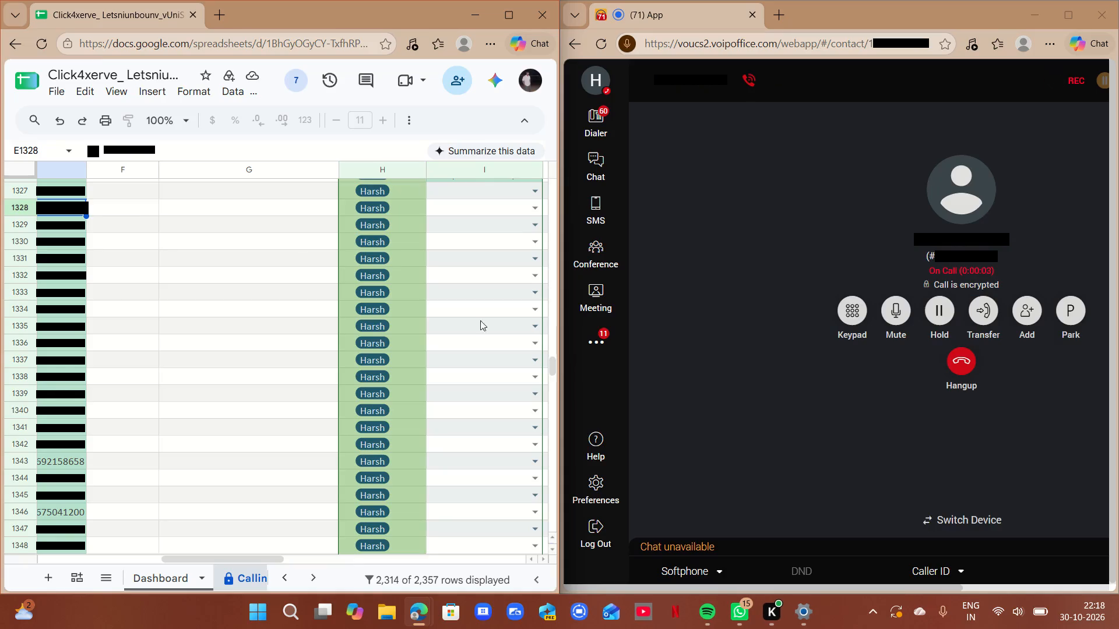
click(960, 364)
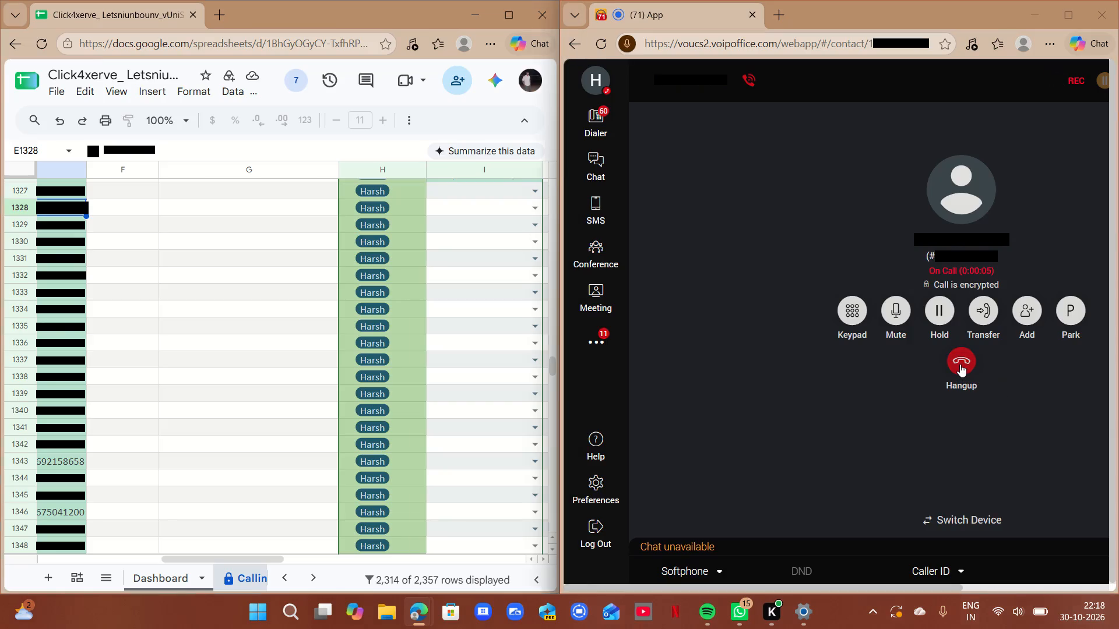
click(739, 142)
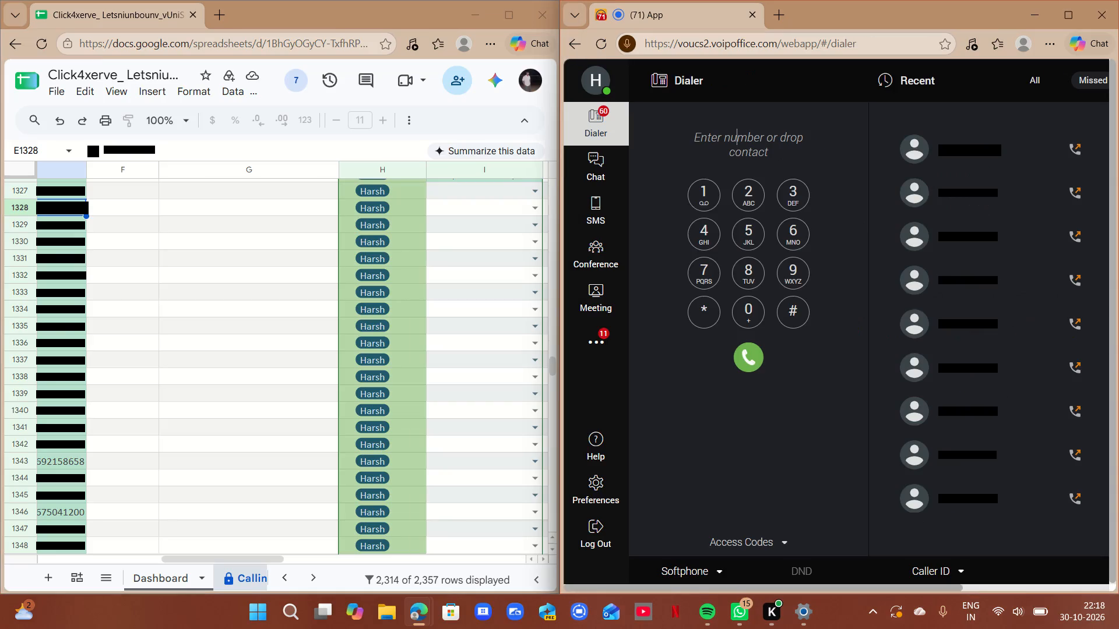
key(ctrl+v)
key(Return)
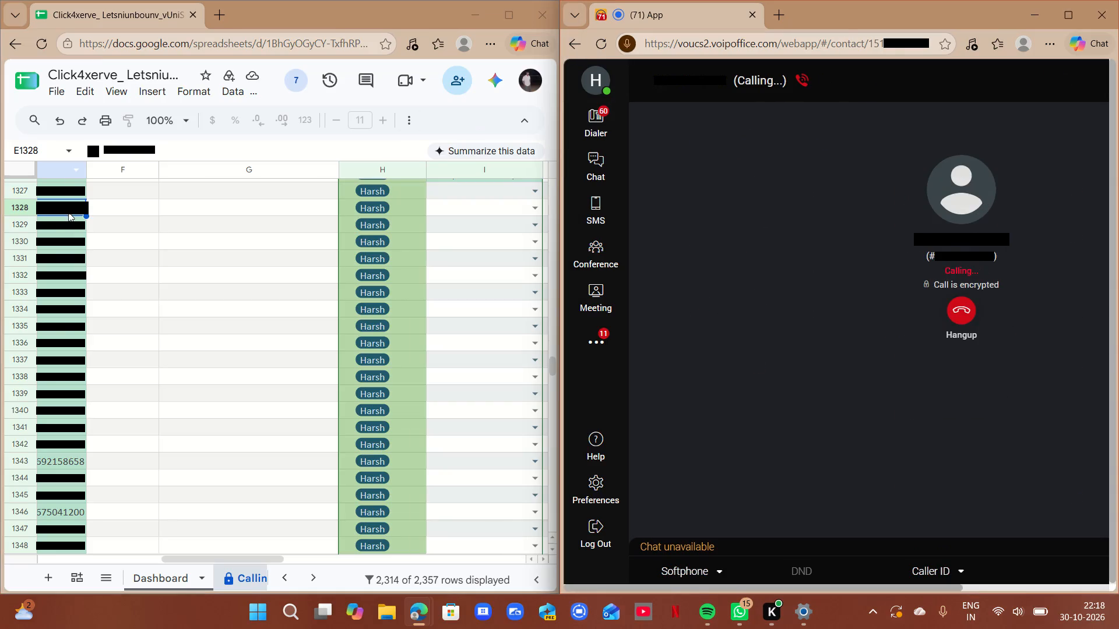
Copy the row 1329 lead's phone number from cell E1329 and call it after hanging up the row 1328 call.
click(68, 222)
key(ctrl+c)
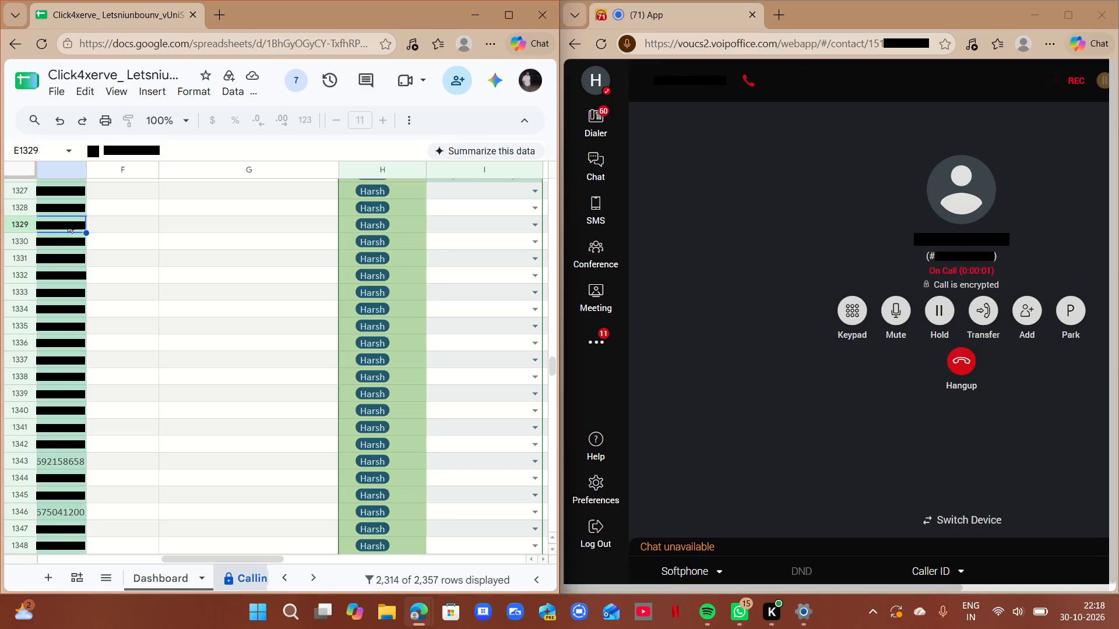
click(960, 364)
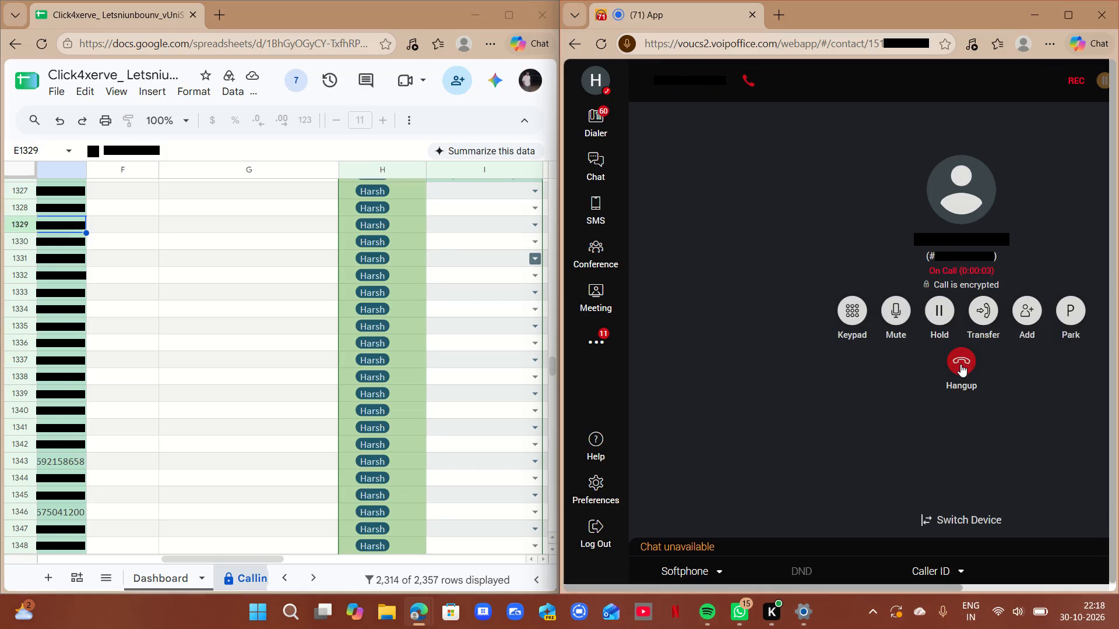
click(749, 140)
key(ctrl+v)
key(Return)
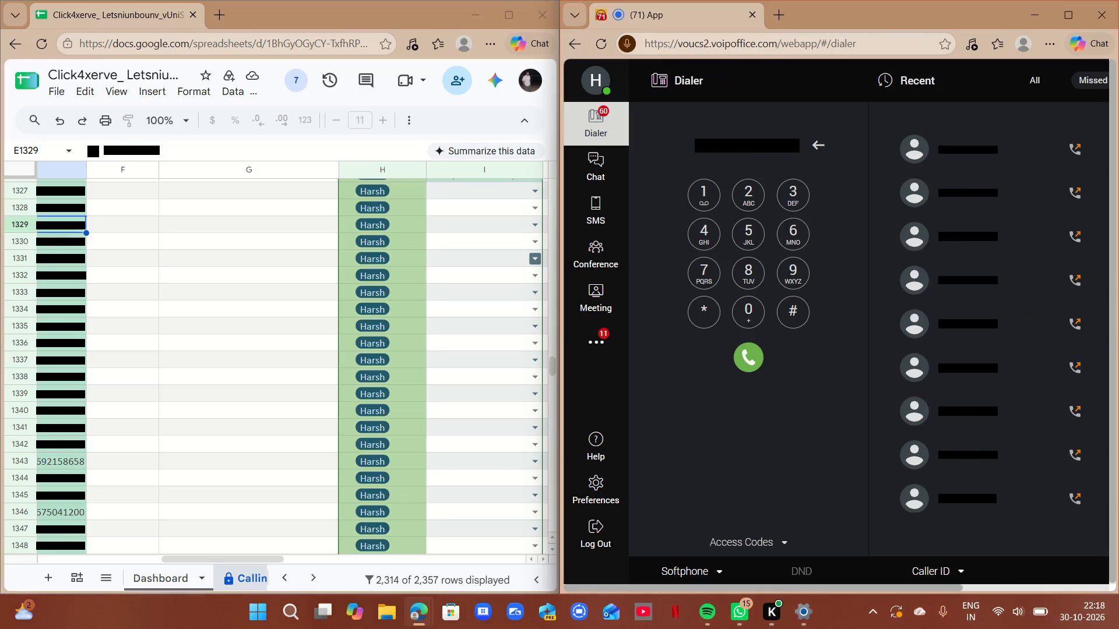
Copy the row 1330 lead's phone number from cell E1330.
click(70, 239)
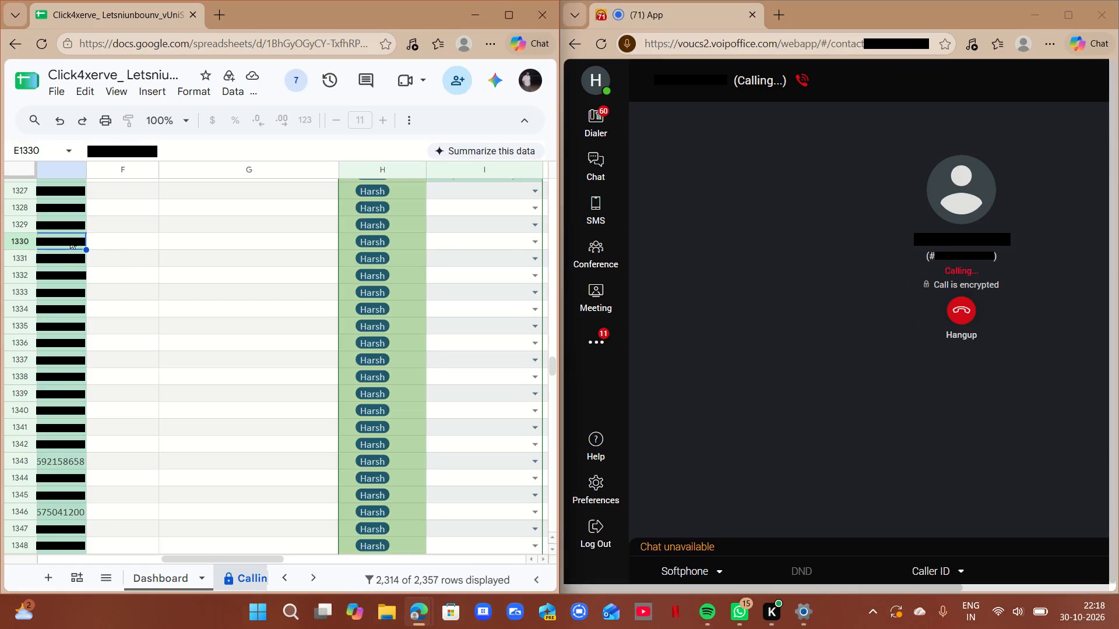
key(ctrl+c)
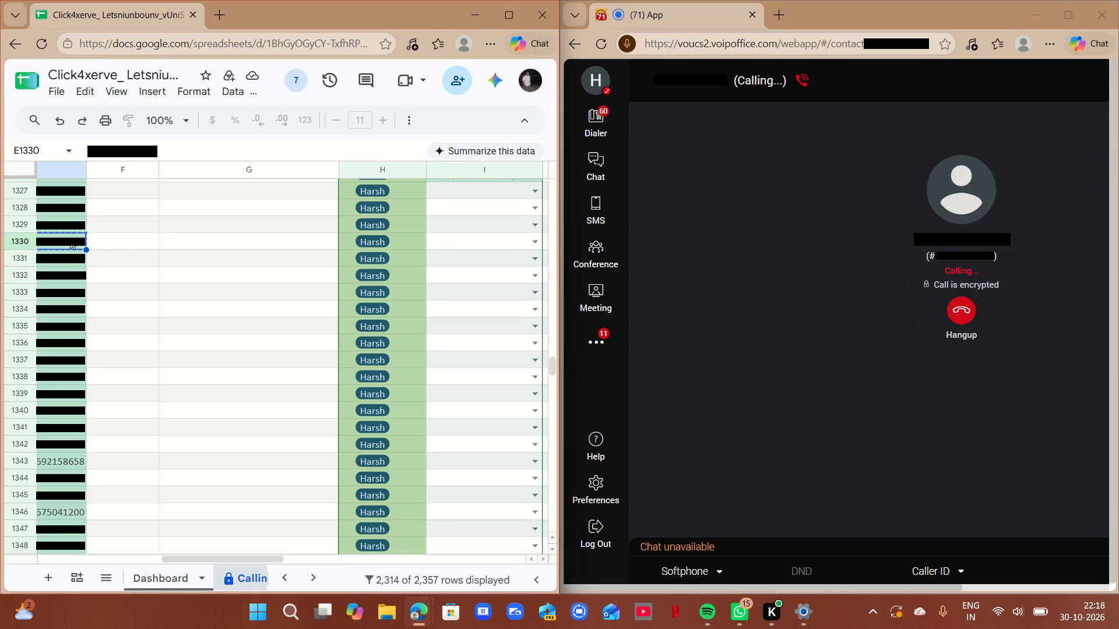
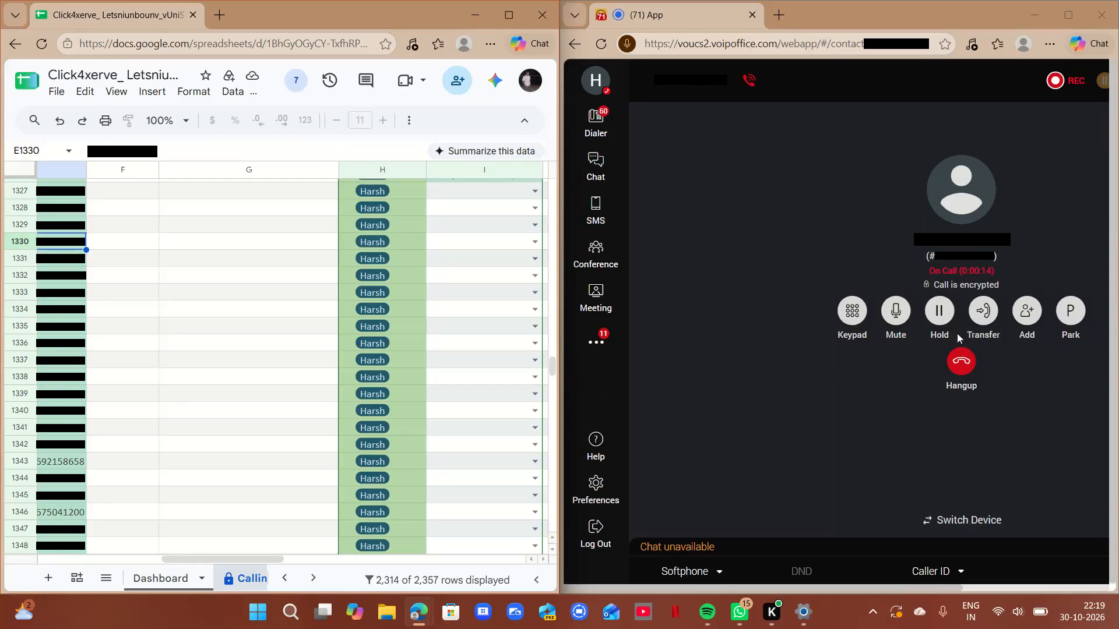
Hang up the row 1329 call and call the copied phone number of the row 1330 lead.
click(963, 361)
click(745, 137)
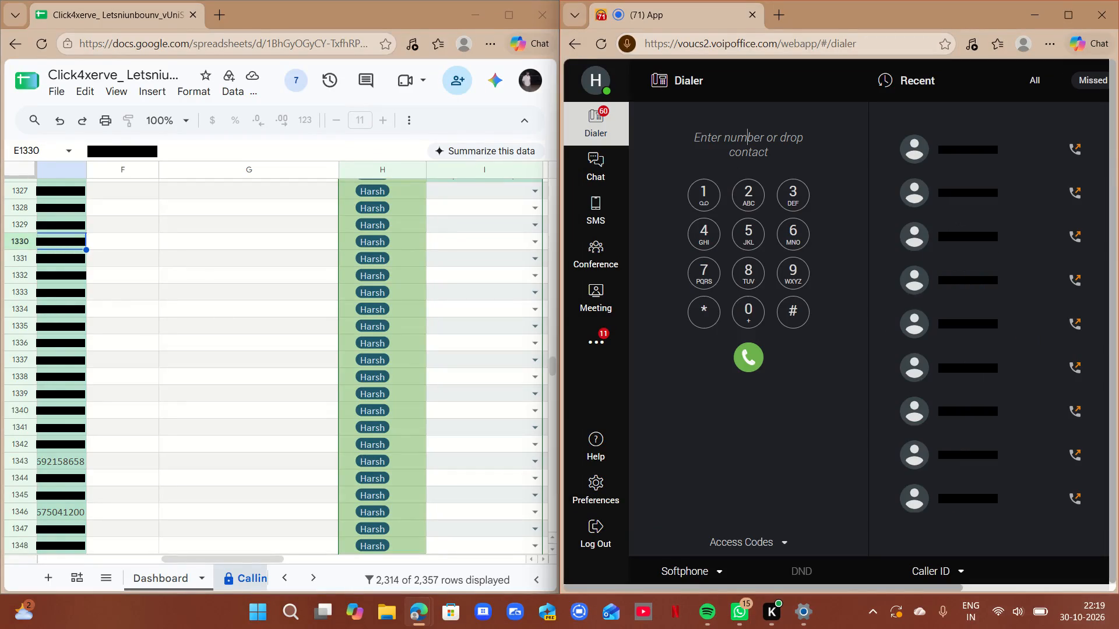
key(ctrl+v)
key(Return)
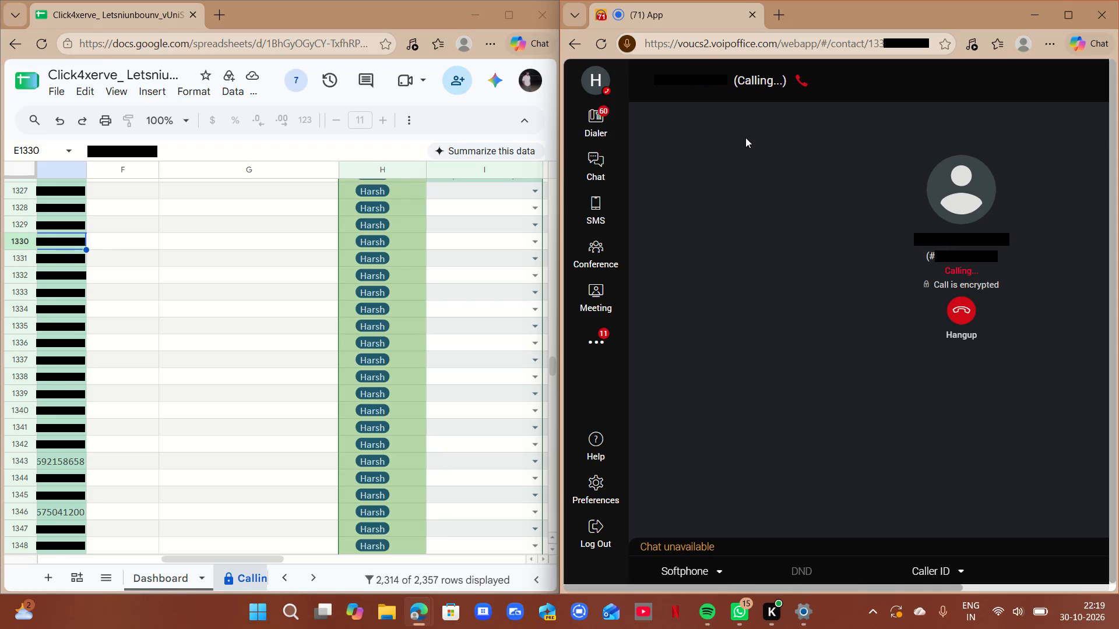
Copy the row 1331 lead's phone number from cell E1331 and call it after hanging up the row 1330 call.
click(58, 258)
key(ctrl+c)
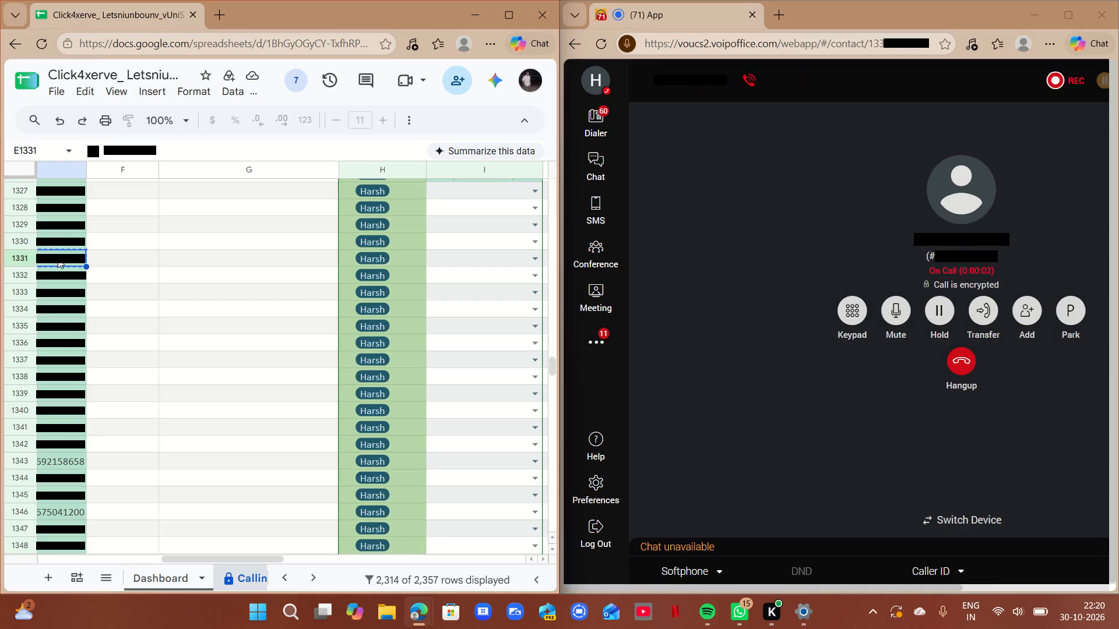
click(963, 359)
click(745, 157)
key(ctrl+v)
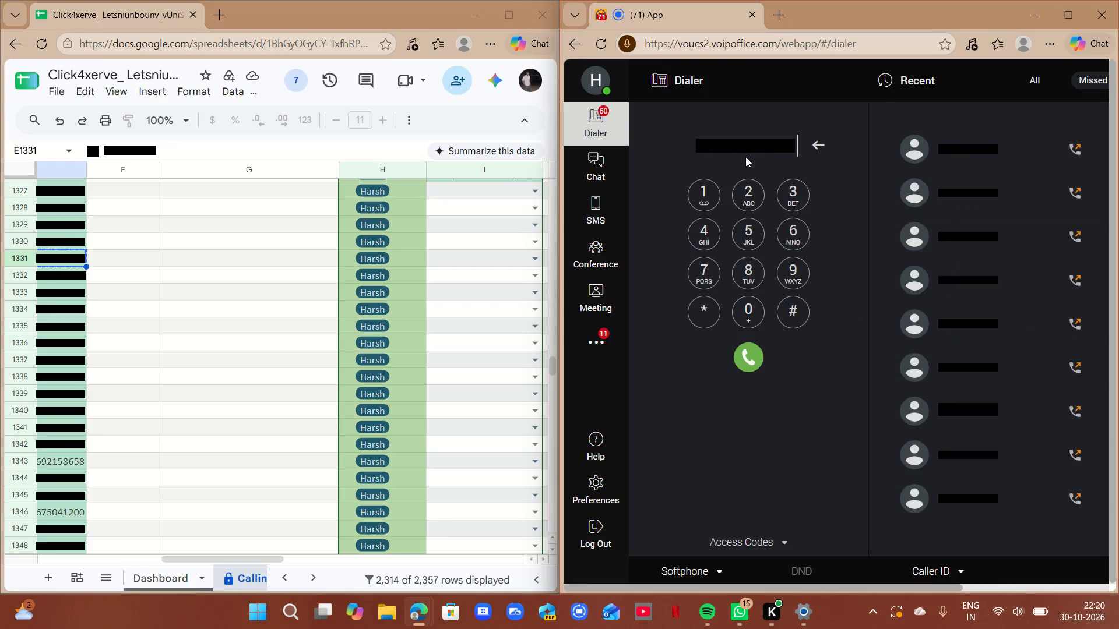
key(Return)
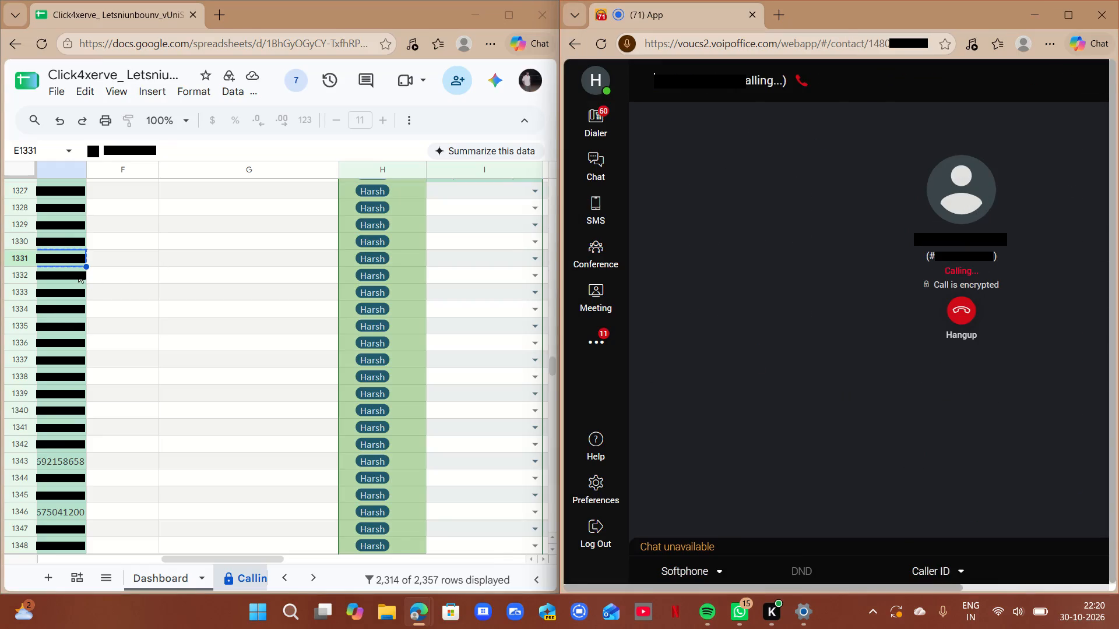
Copy the row 1332 lead's phone number from cell E1332 and call it after hanging up the row 1331 call.
click(78, 273)
key(ctrl+c)
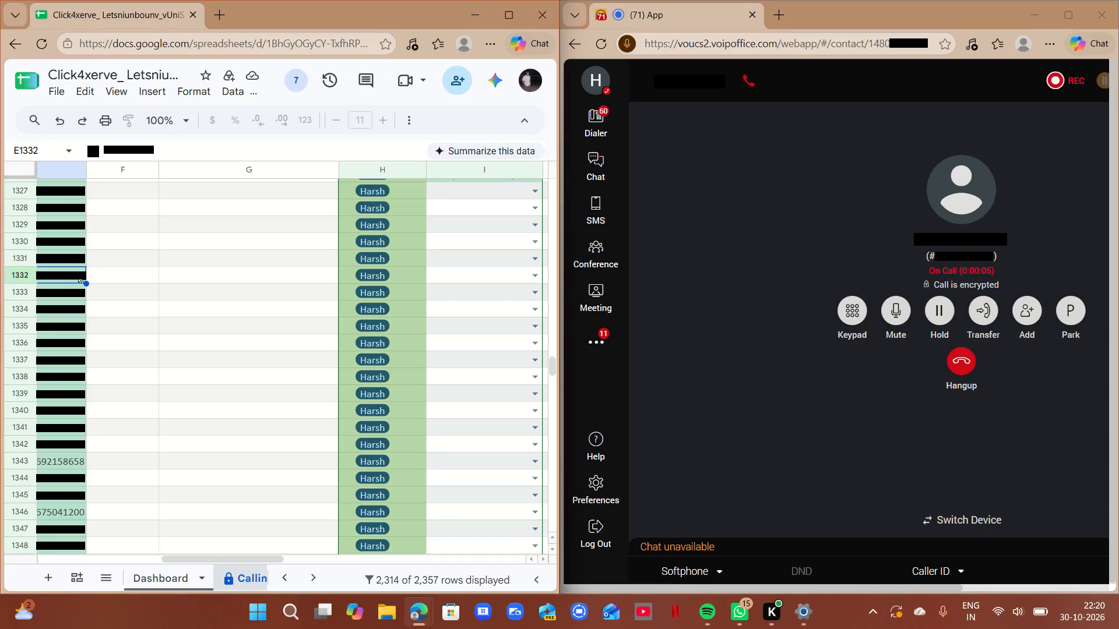
click(953, 354)
click(709, 125)
key(ctrl+v)
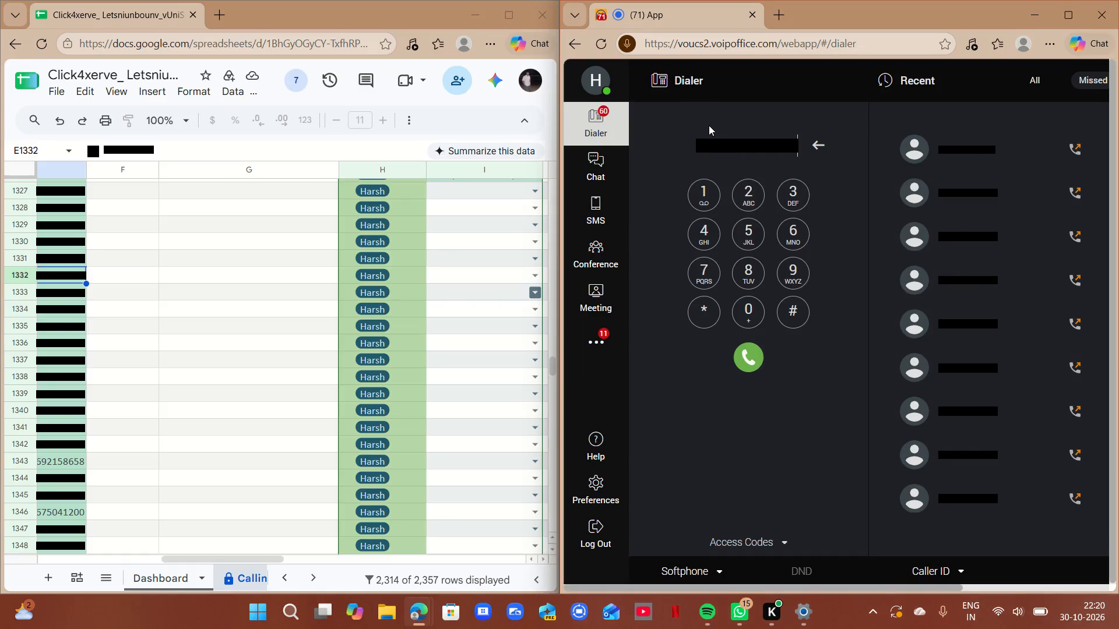
key(Return)
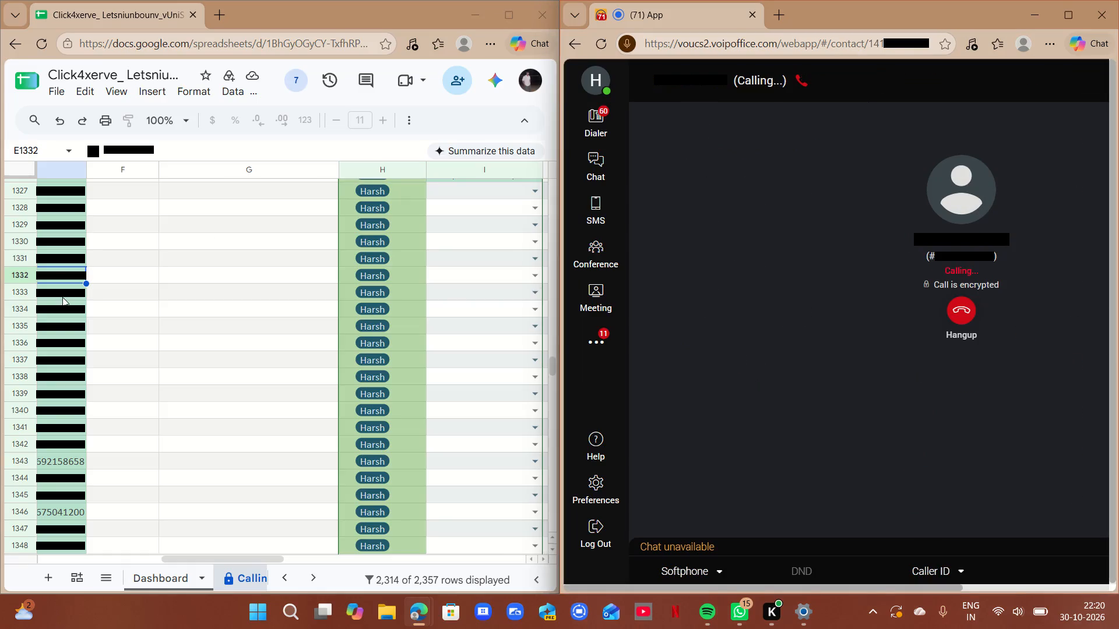
Copy the row 1333 lead's phone number from cell E1333.
click(64, 296)
key(ctrl+c)
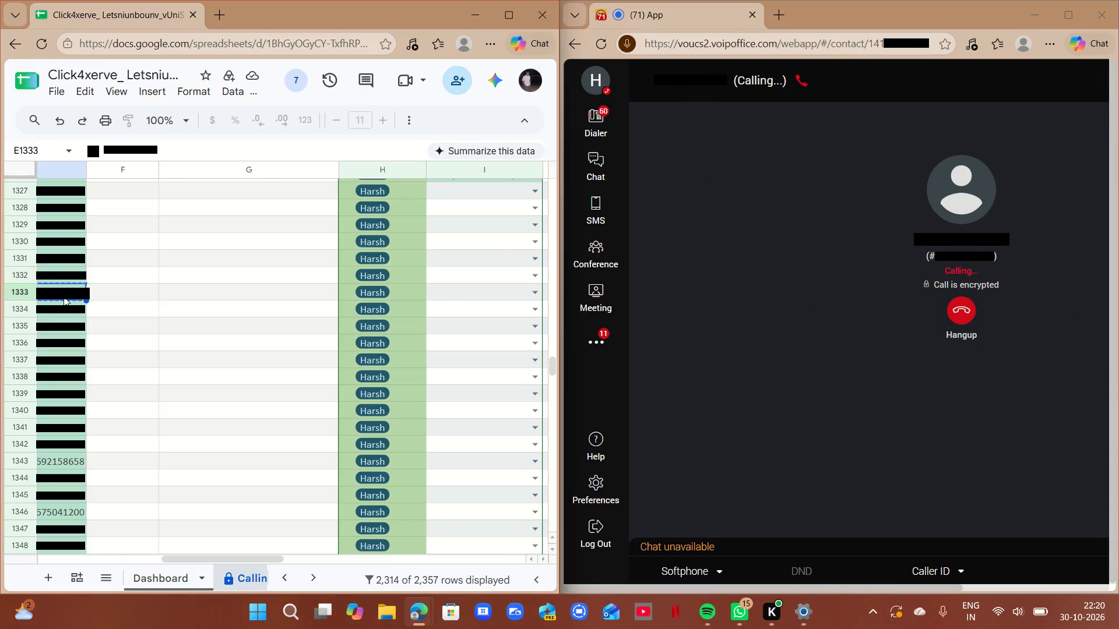
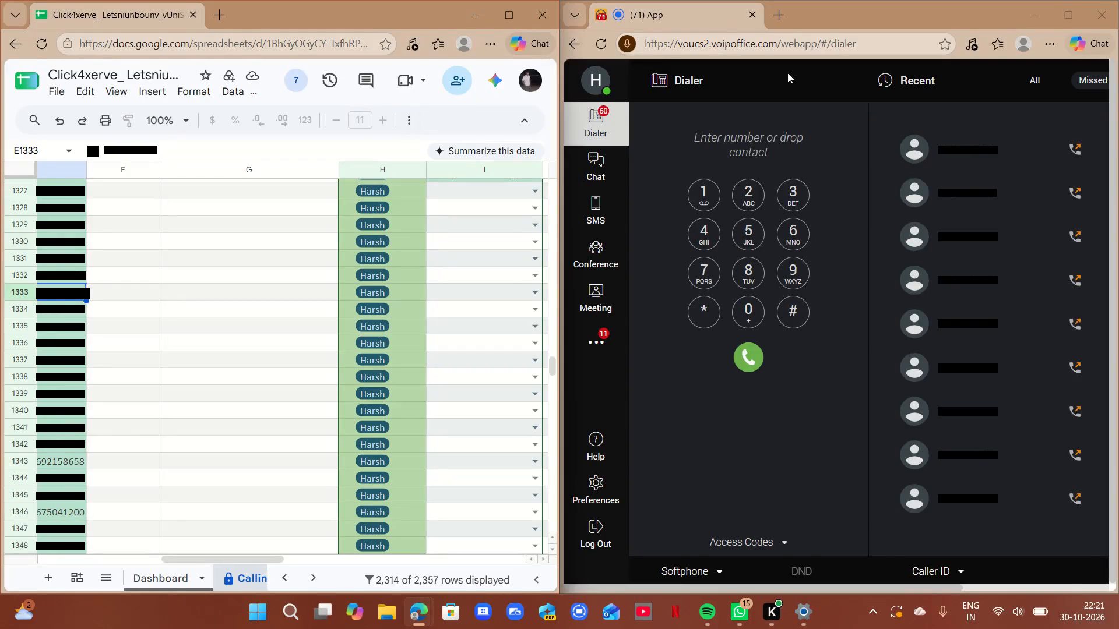
Call the copied phone number of the row 1333 lead in the dialer.
click(706, 178)
key(ctrl+v)
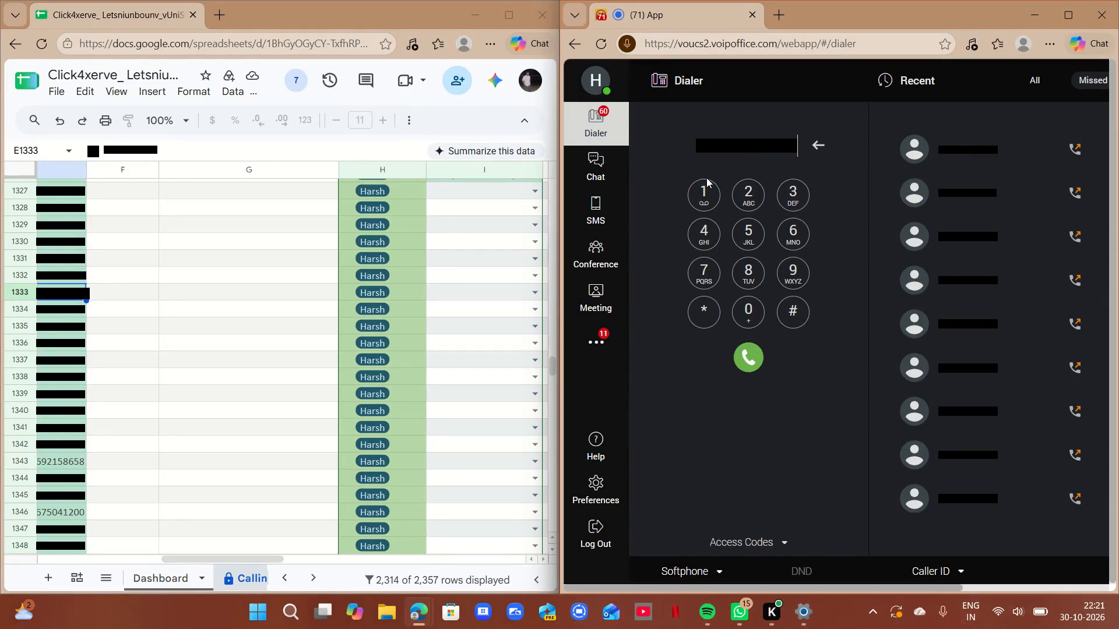
key(Return)
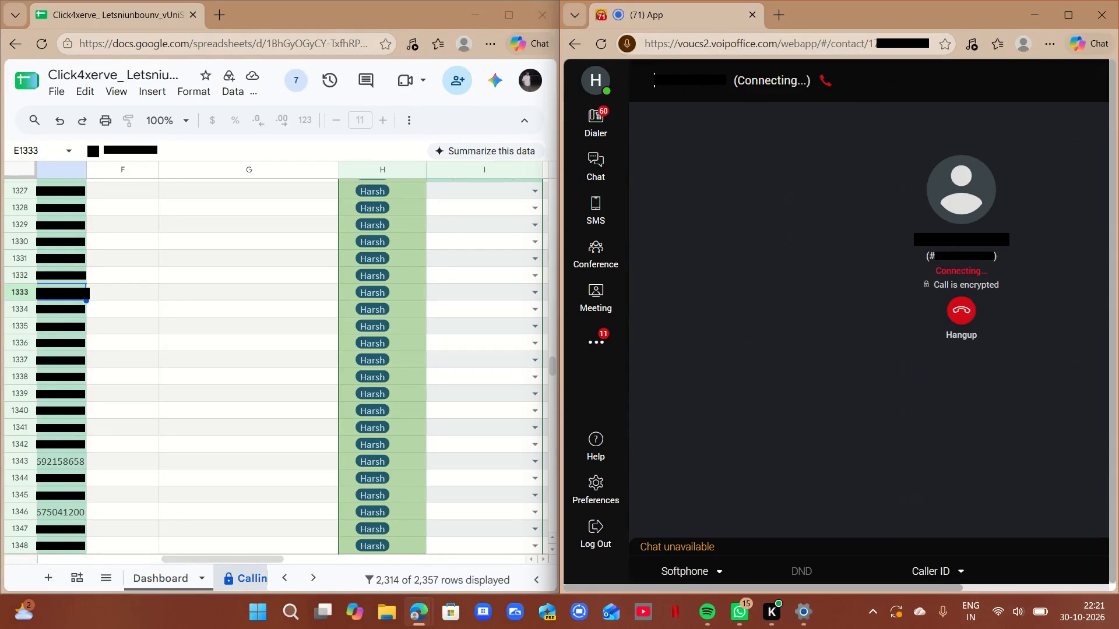
Record the row 1332 lead's outcome in cell I1332 as Hung up/Disconneted.
click(11, 278)
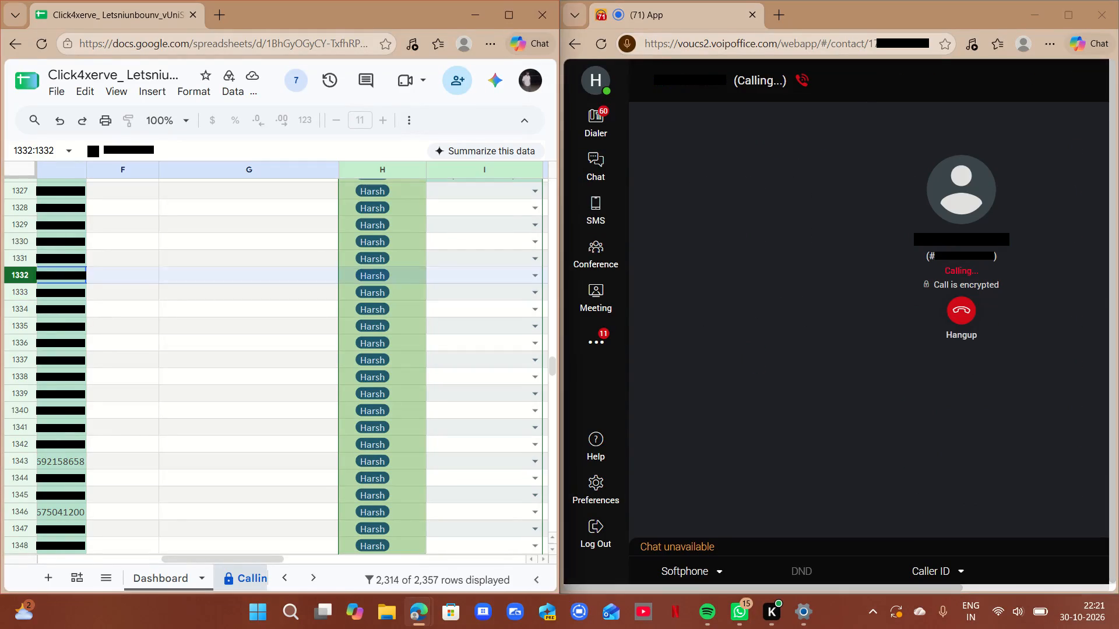
click(471, 274)
key(h)
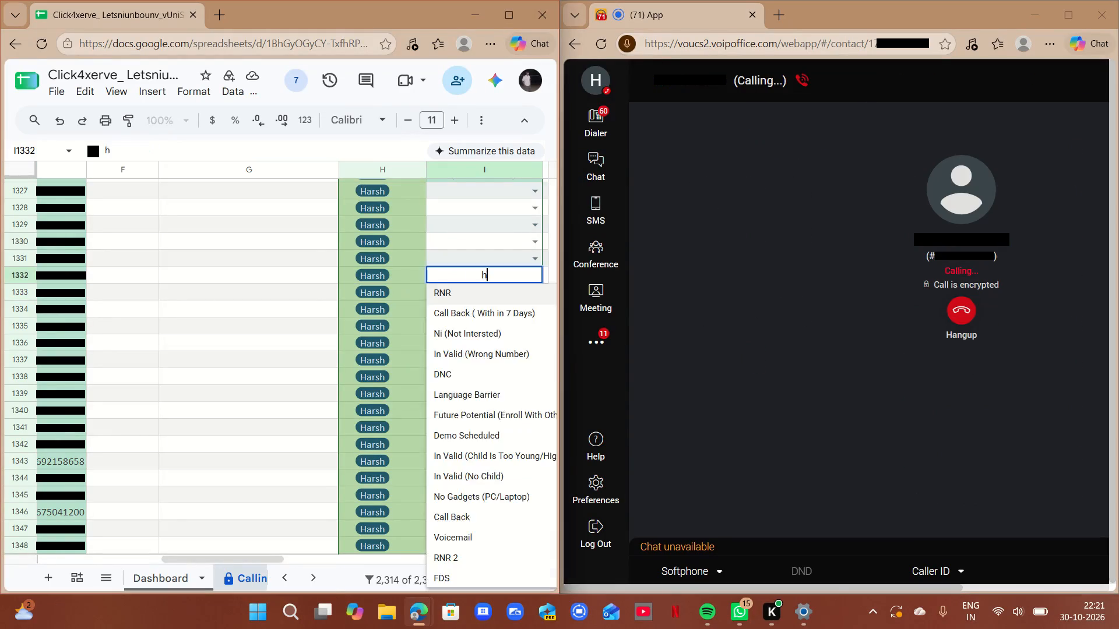
key(Up)
key(Return)
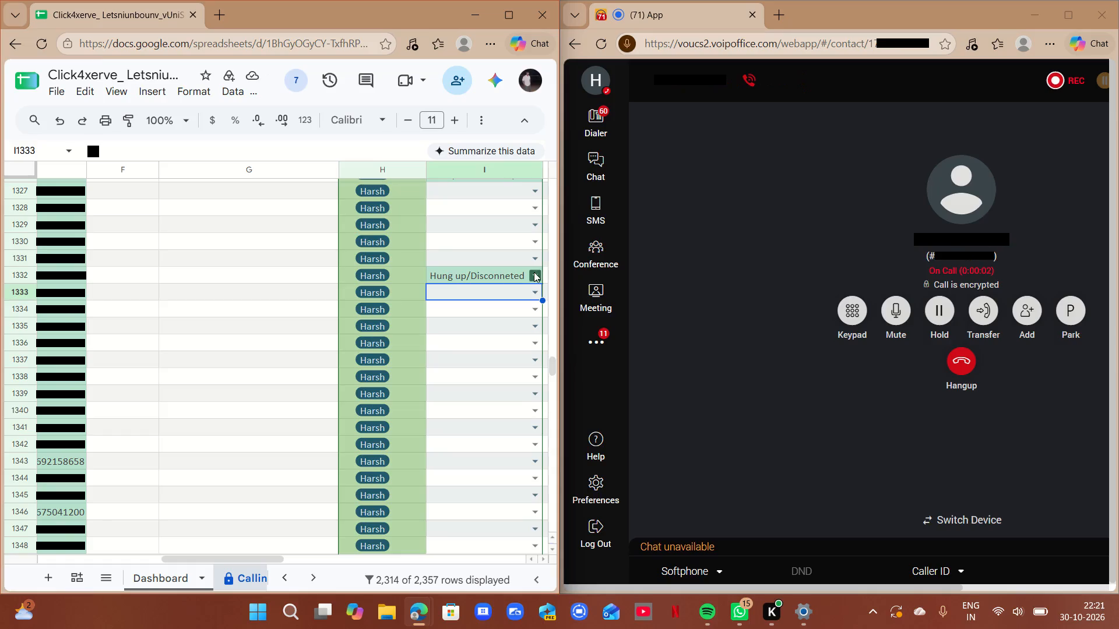
Set the outcome in cell I1331 to Voicemail and fill it upward through cell I1327.
click(494, 259)
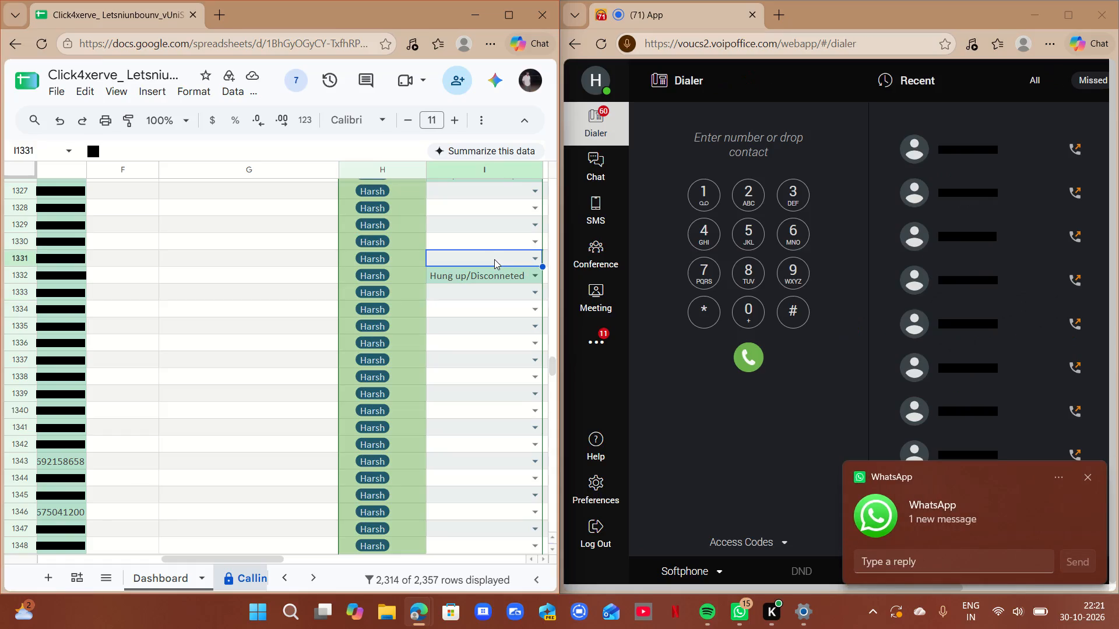
key(v)
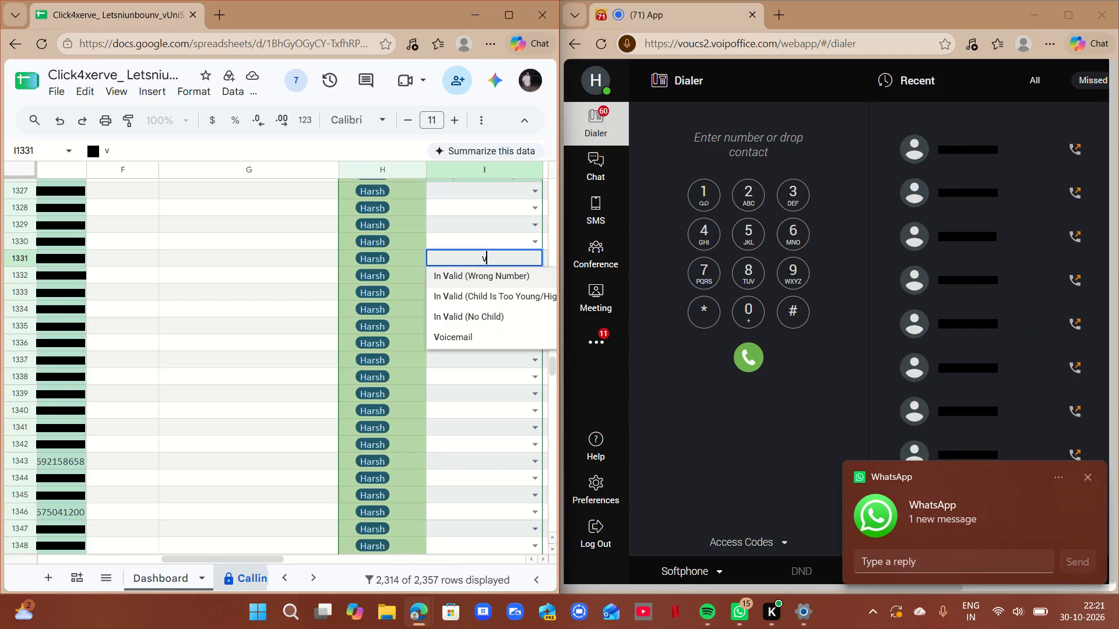
key(Up)
key(Return)
click(506, 258)
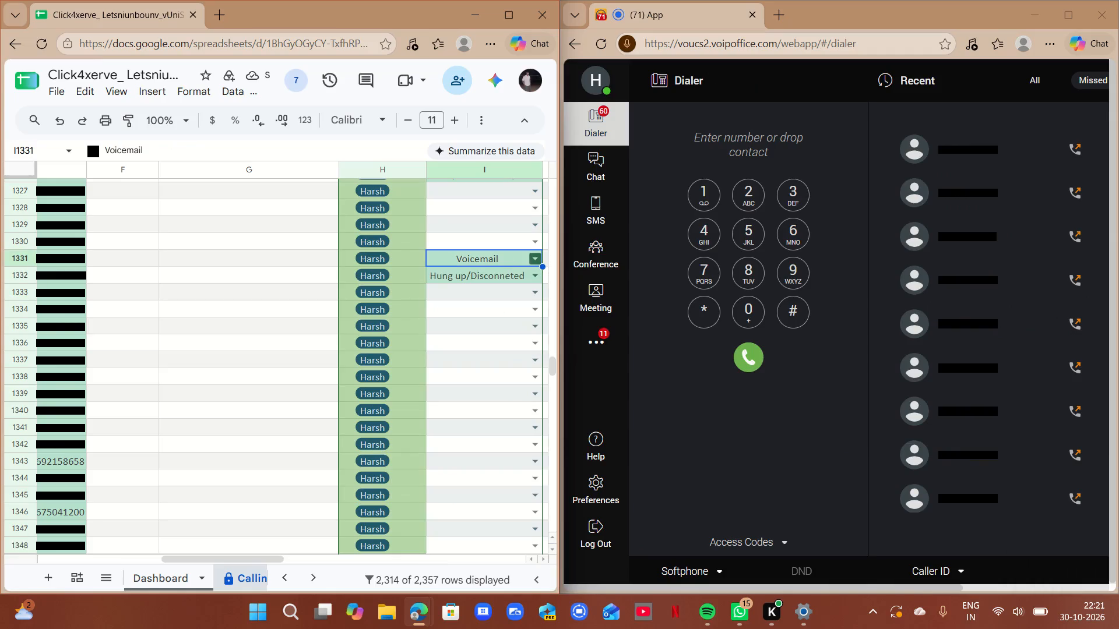
drag(543, 266, 504, 200)
Copy the row 1334 lead's phone number from cell E1334 and call it in the dialer.
scroll(504, 200, down, 1)
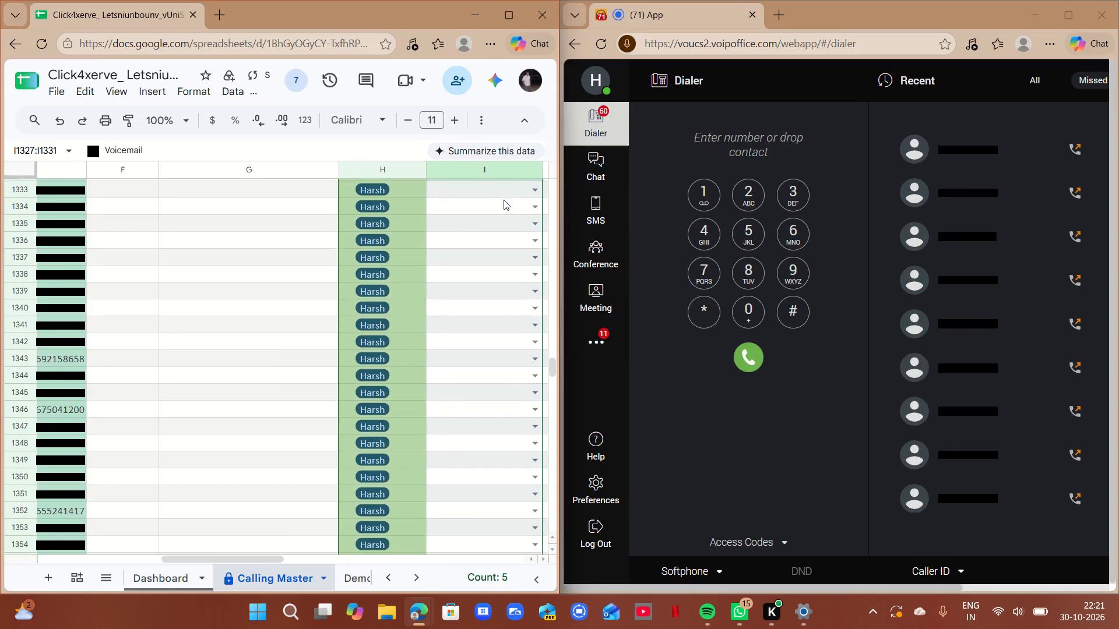
scroll(504, 200, down, 1)
click(75, 209)
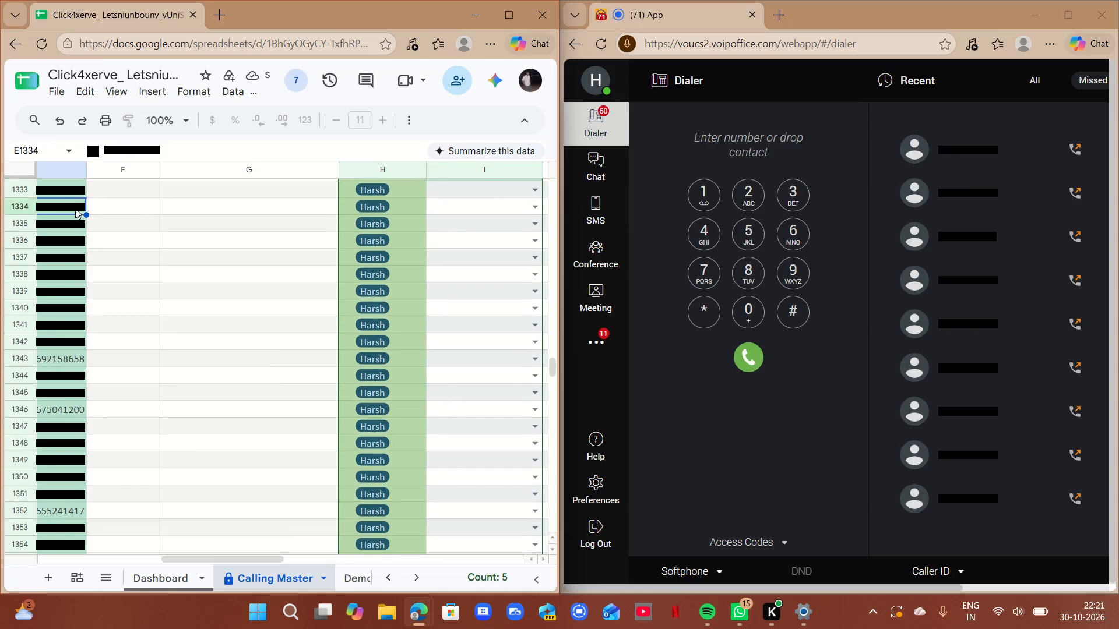
key(ctrl+c)
click(723, 141)
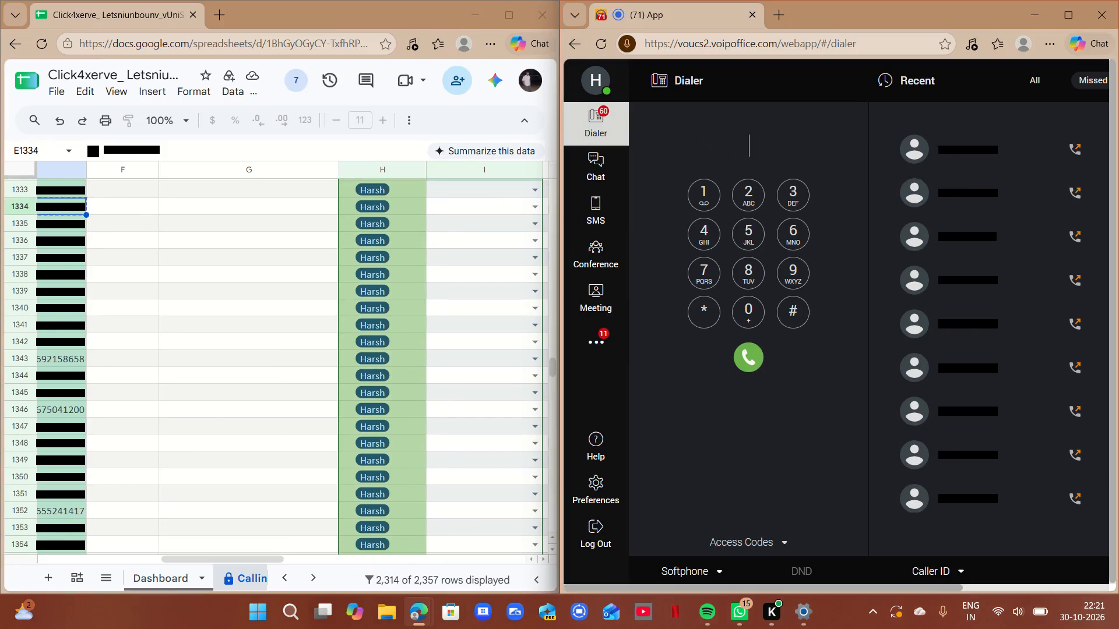
key(ctrl+v)
key(Return)
key(backslash)
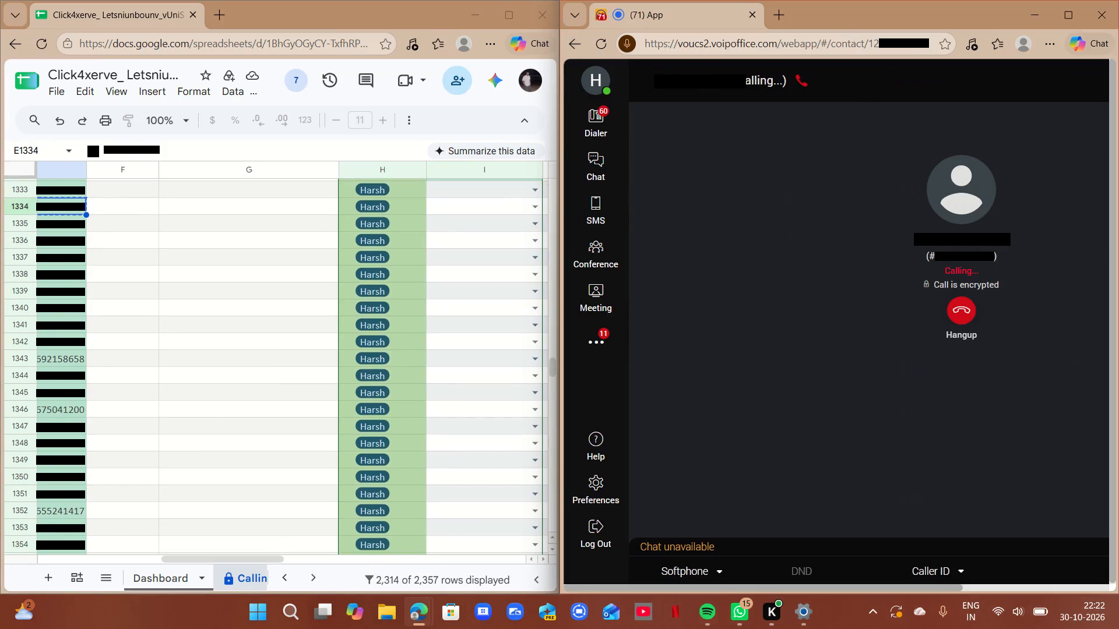
Copy the row 1335 lead's phone number from cell E1335.
click(68, 224)
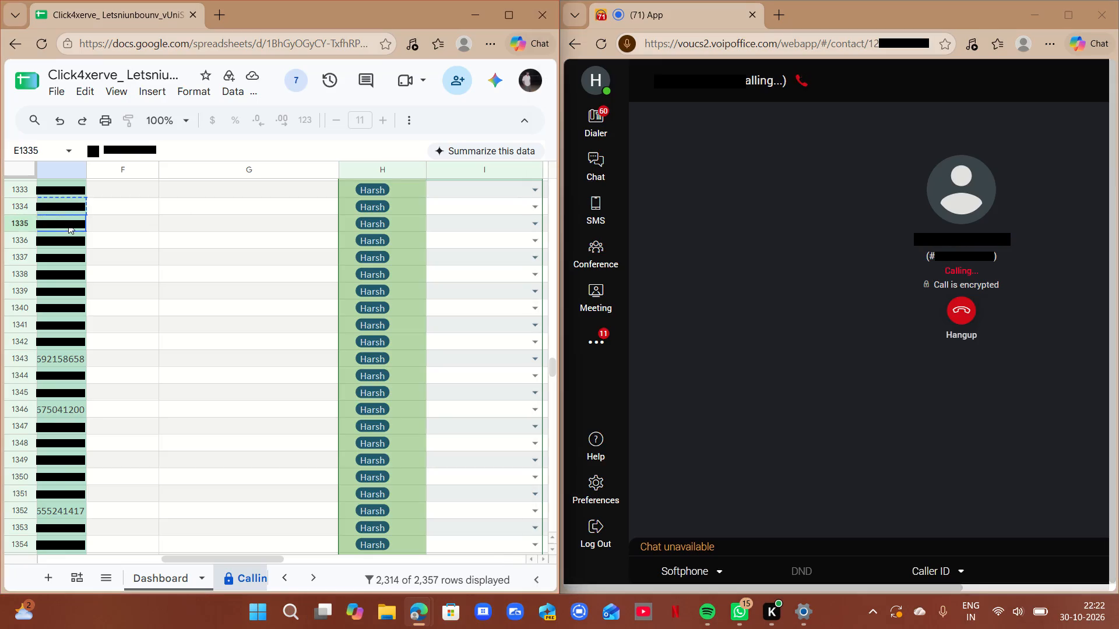
key(ctrl+c)
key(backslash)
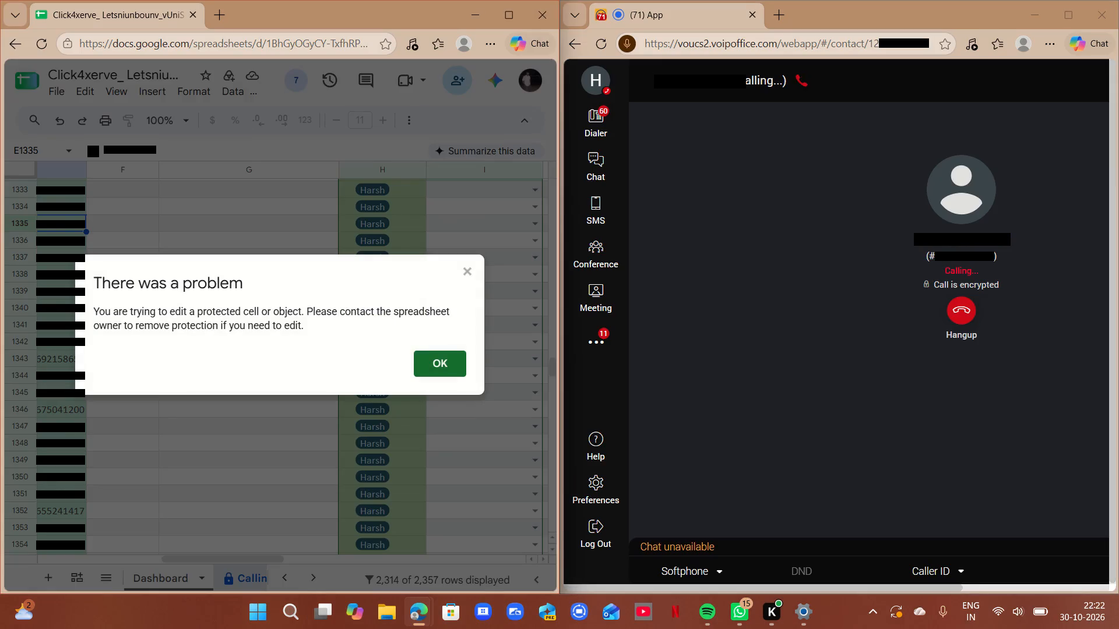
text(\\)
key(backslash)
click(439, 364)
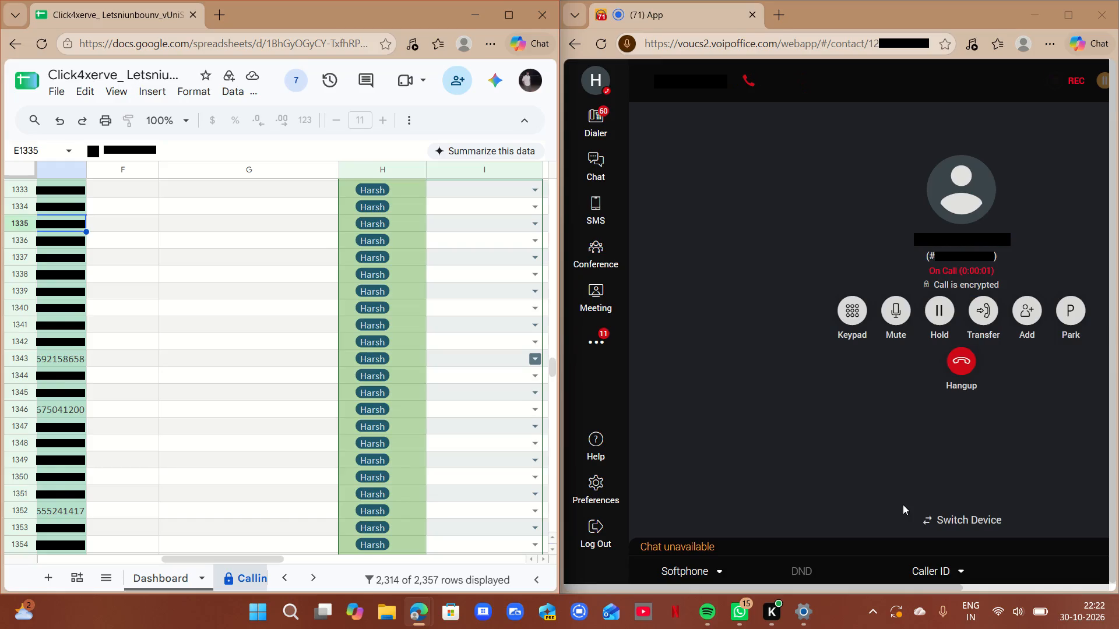
Hang up the call with the row 1334 lead.
click(965, 366)
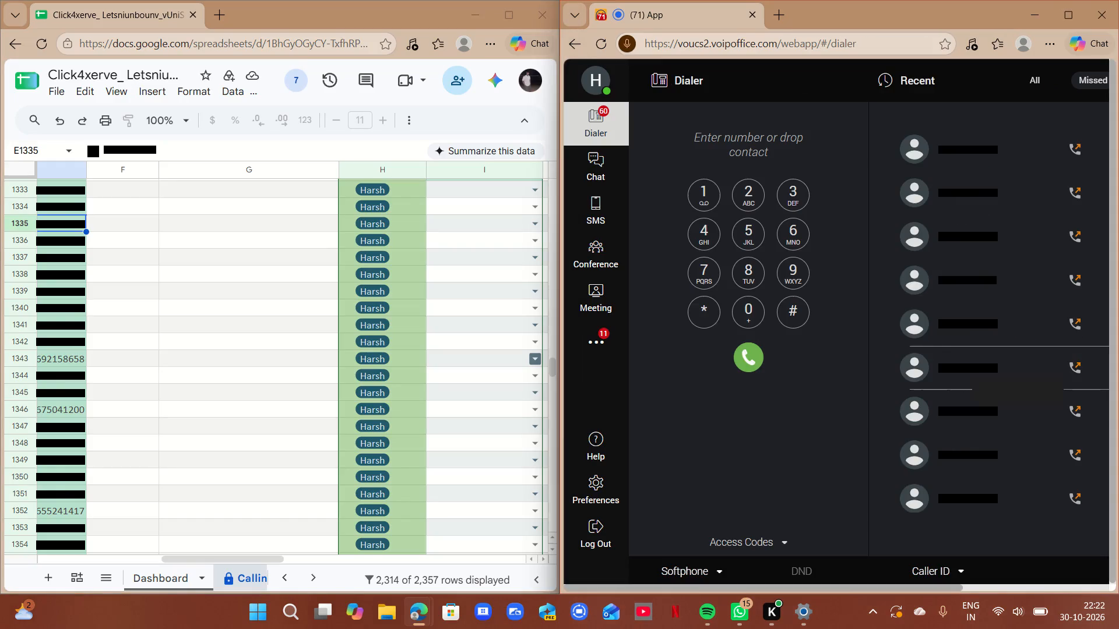
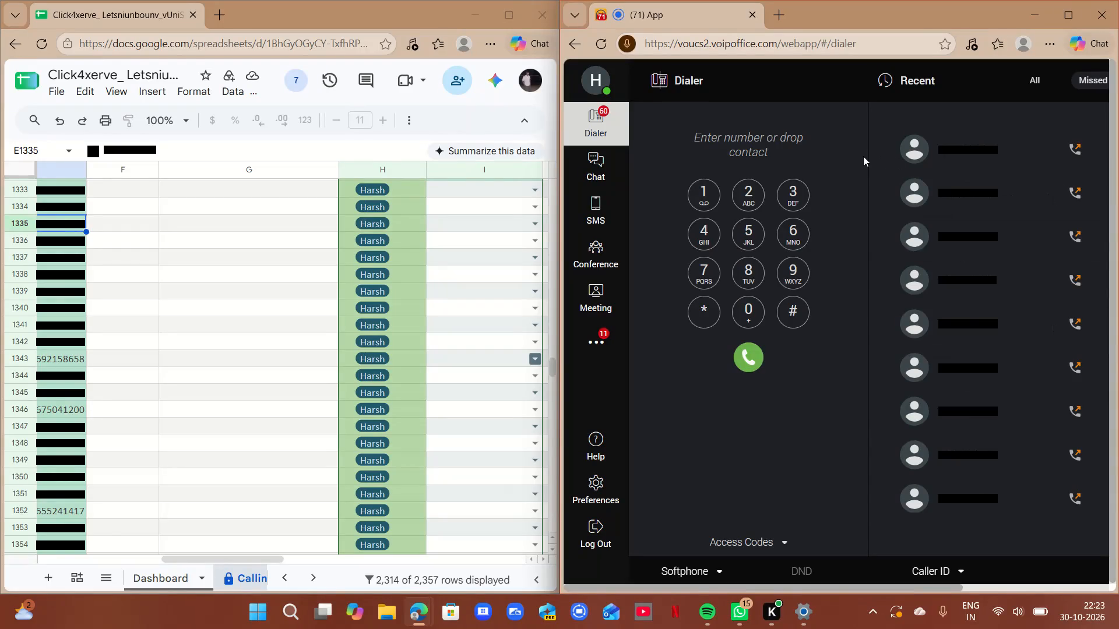
Call the row 1335 lead in the dialer using the copied phone number.
click(770, 149)
key(ctrl+v)
key(Return)
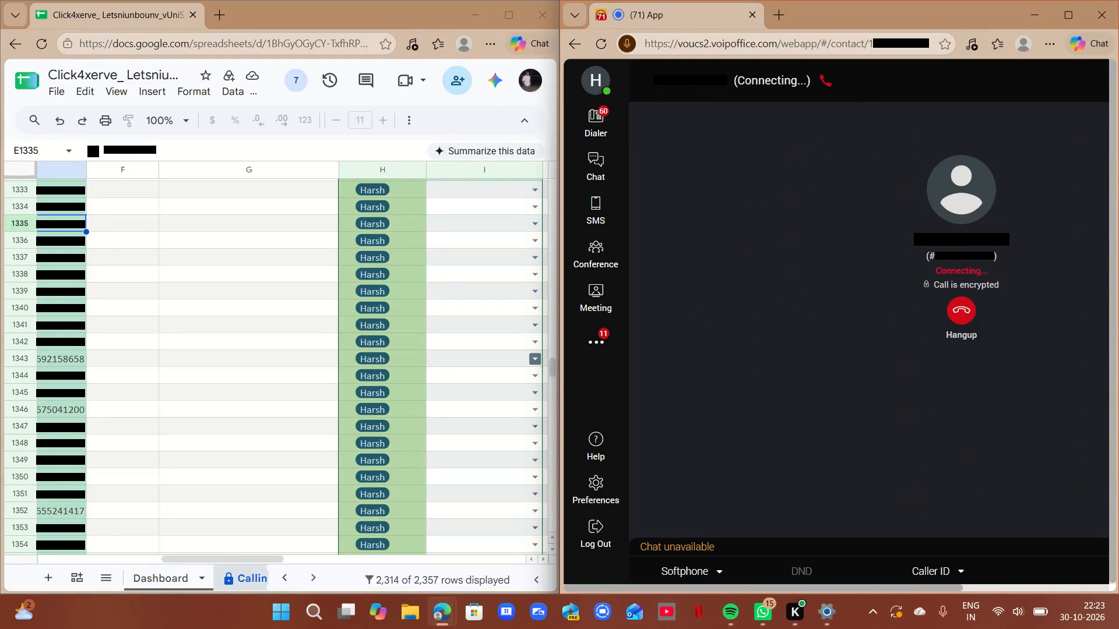
Copy the row 1336 lead's phone number from cell E1336.
click(71, 239)
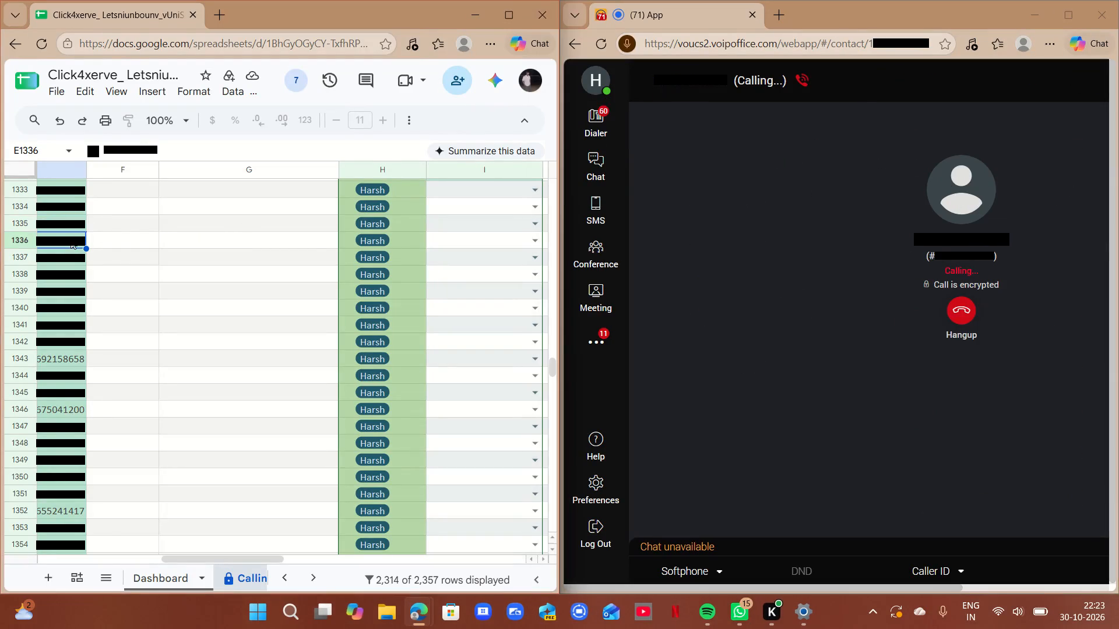
key(ctrl+c)
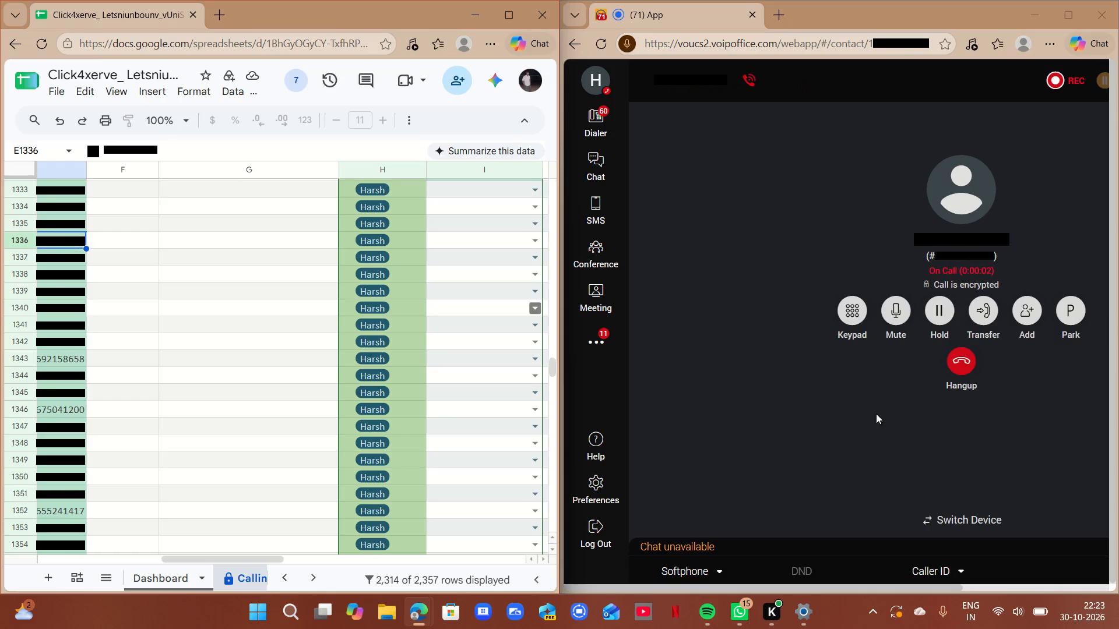
Hang up the call with the row 1335 lead.
click(956, 358)
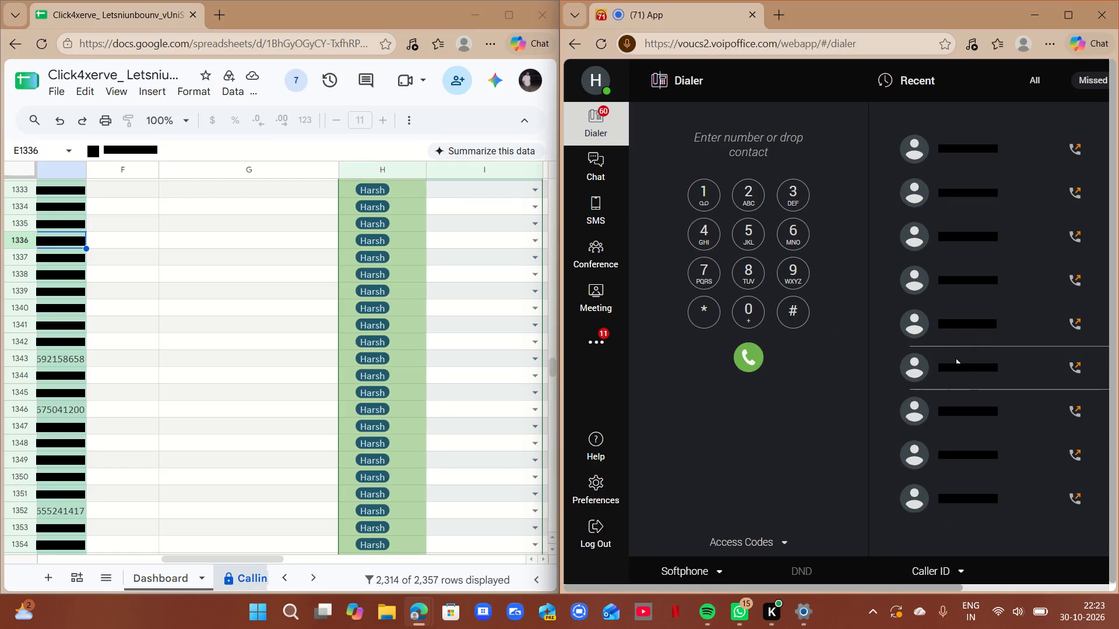
Call the row 1336 lead in the dialer using the copied phone number.
click(747, 149)
key(ctrl+v)
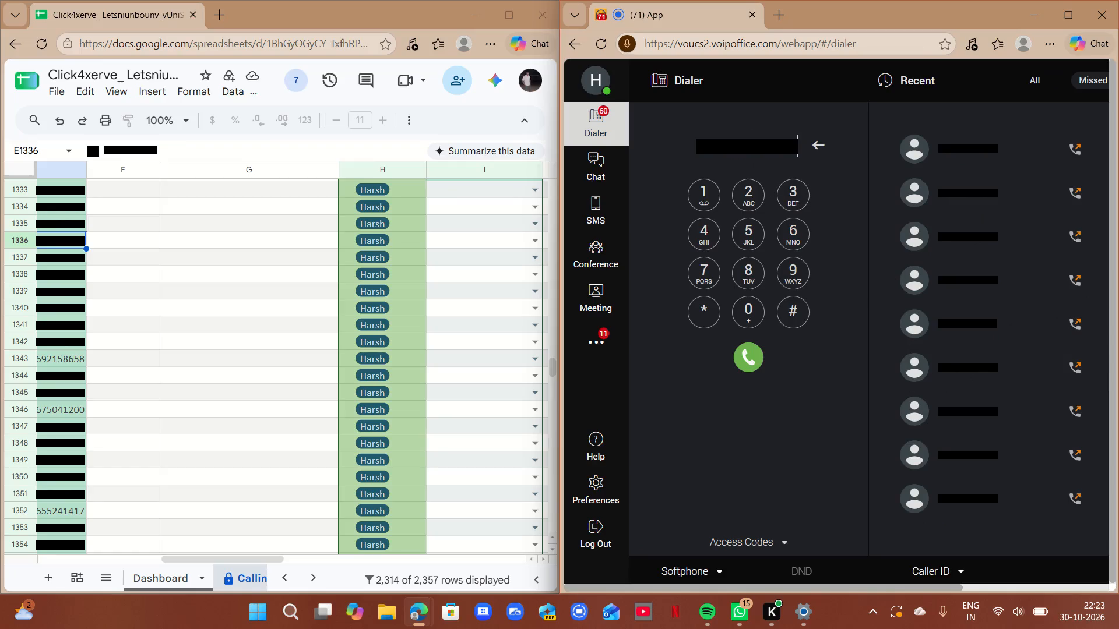
key(Return)
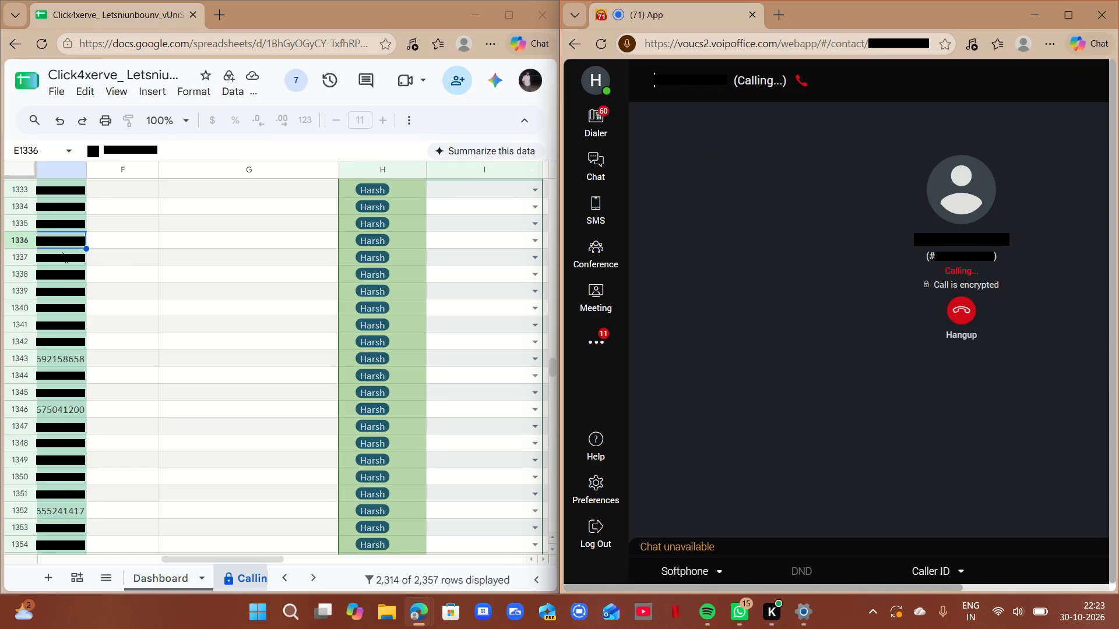
Copy the row 1337 lead's phone number from cell E1337.
click(62, 252)
key(ctrl+c)
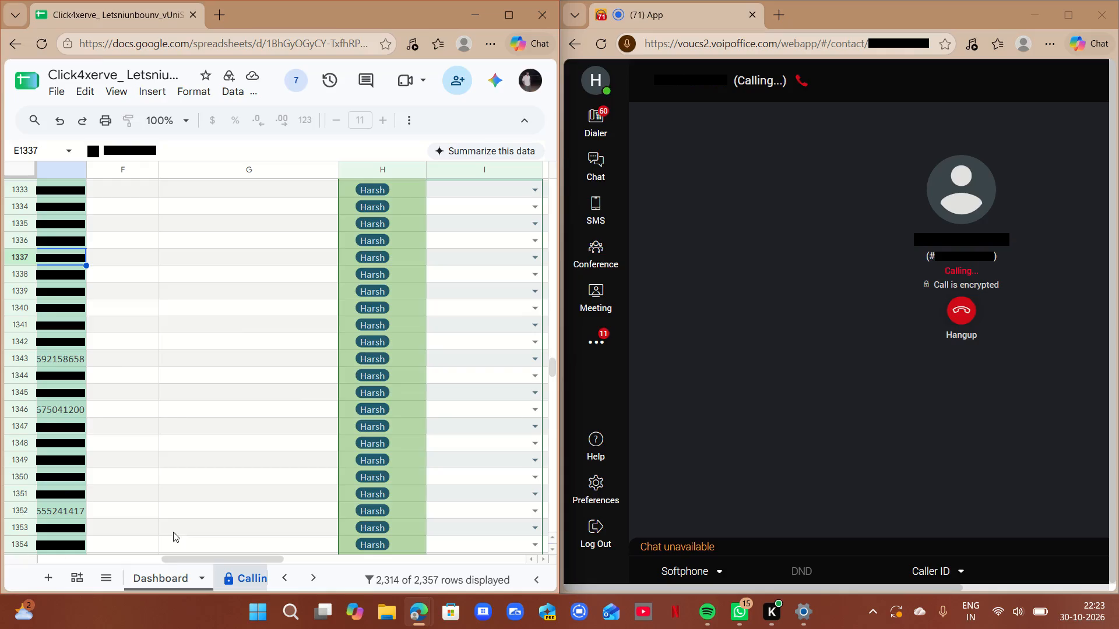
Open the Dashboard sheet to view the team's lead and dial-out summary.
click(163, 570)
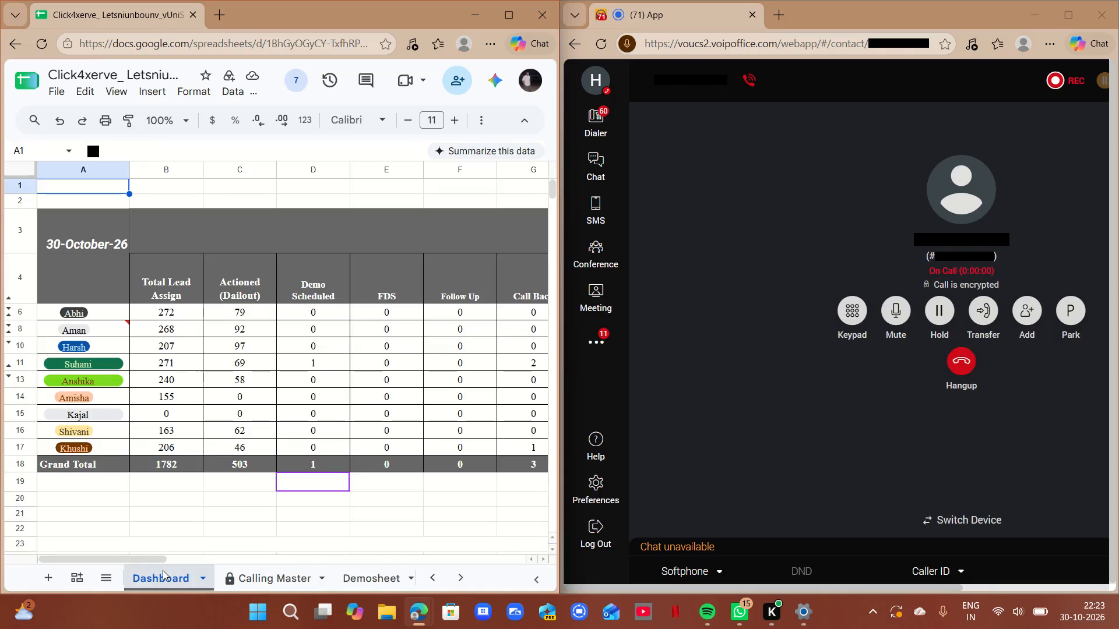
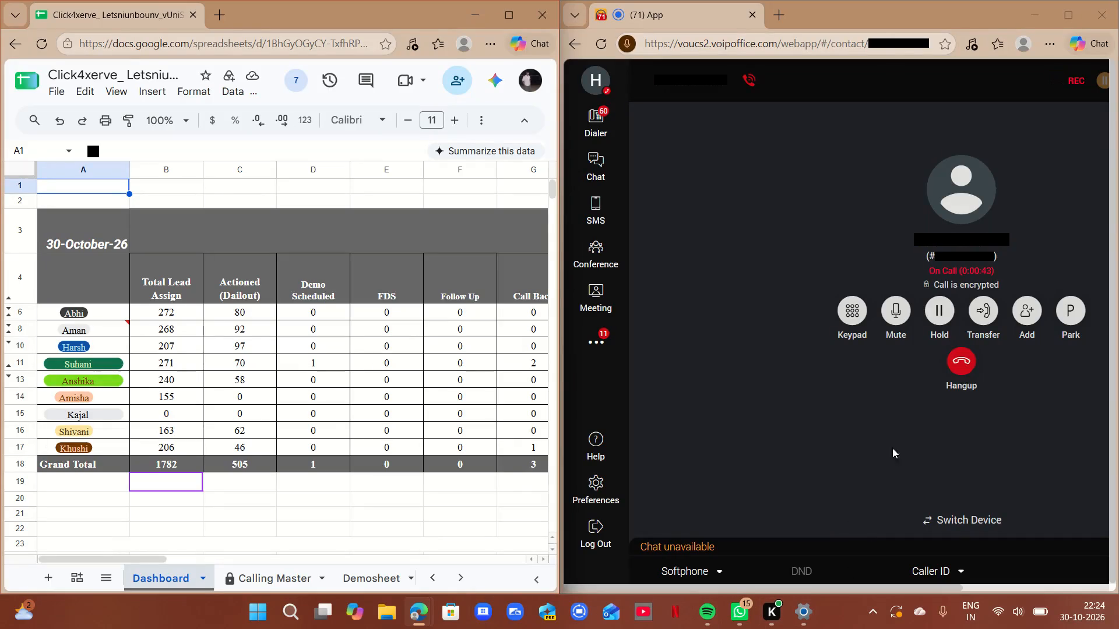
Hang up the call with the row 1336 lead and call the row 1337 lead using the copied phone number.
click(958, 362)
click(736, 149)
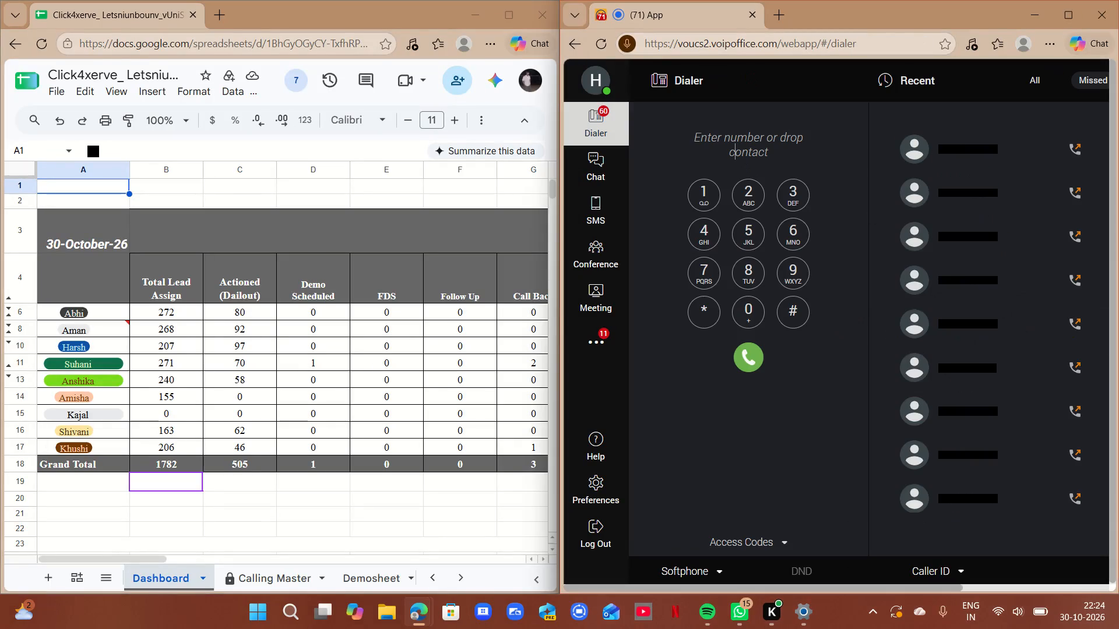
key(ctrl+v)
key(Return)
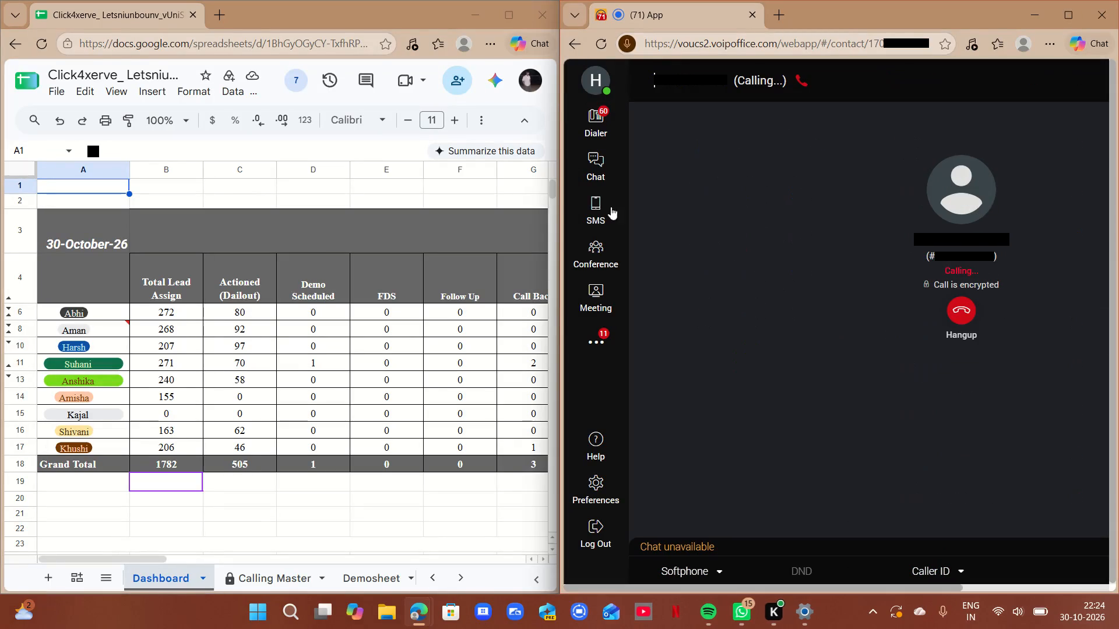
Return to the Calling Master sheet and copy the row 1338 lead's phone number from cell E1338.
click(244, 586)
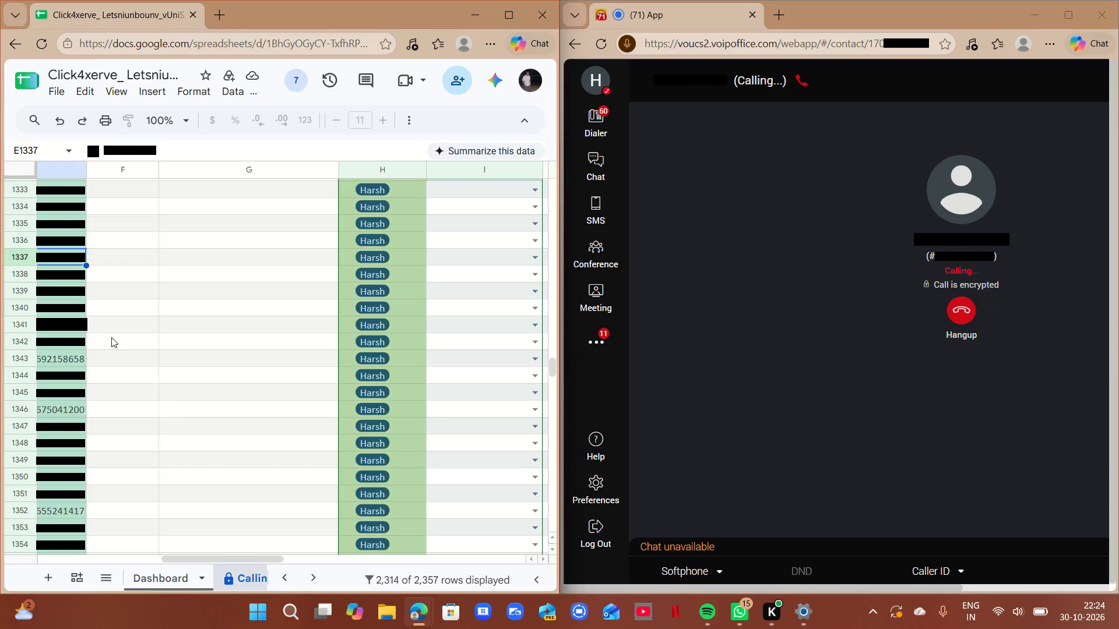
click(68, 273)
key(ctrl+c)
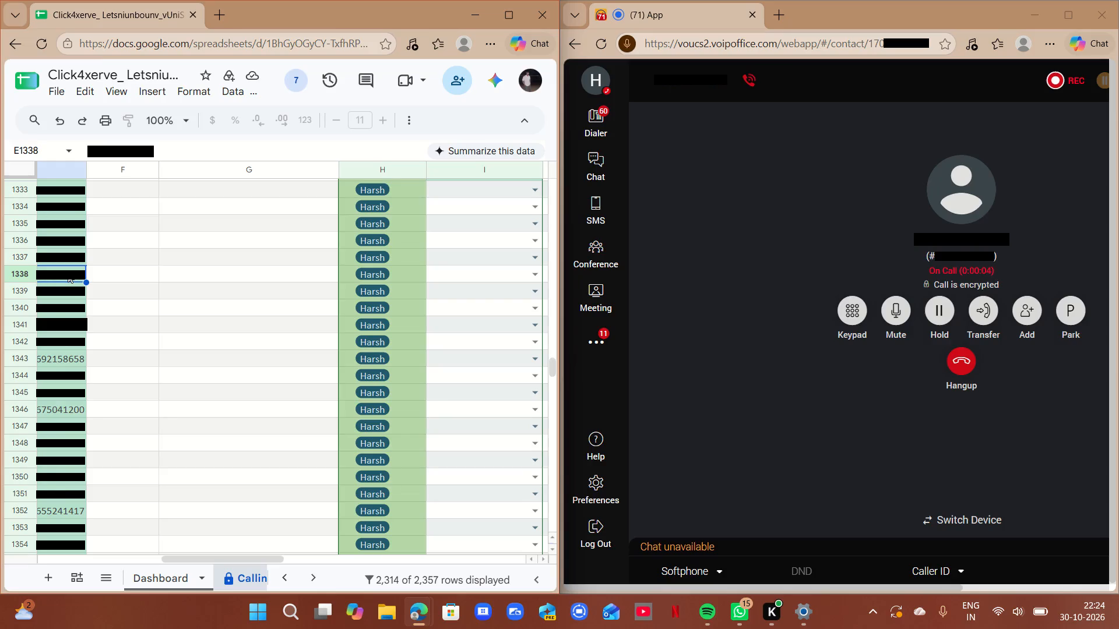
Hang up the call with the row 1337 lead and call the row 1338 lead using the copied phone number.
click(966, 363)
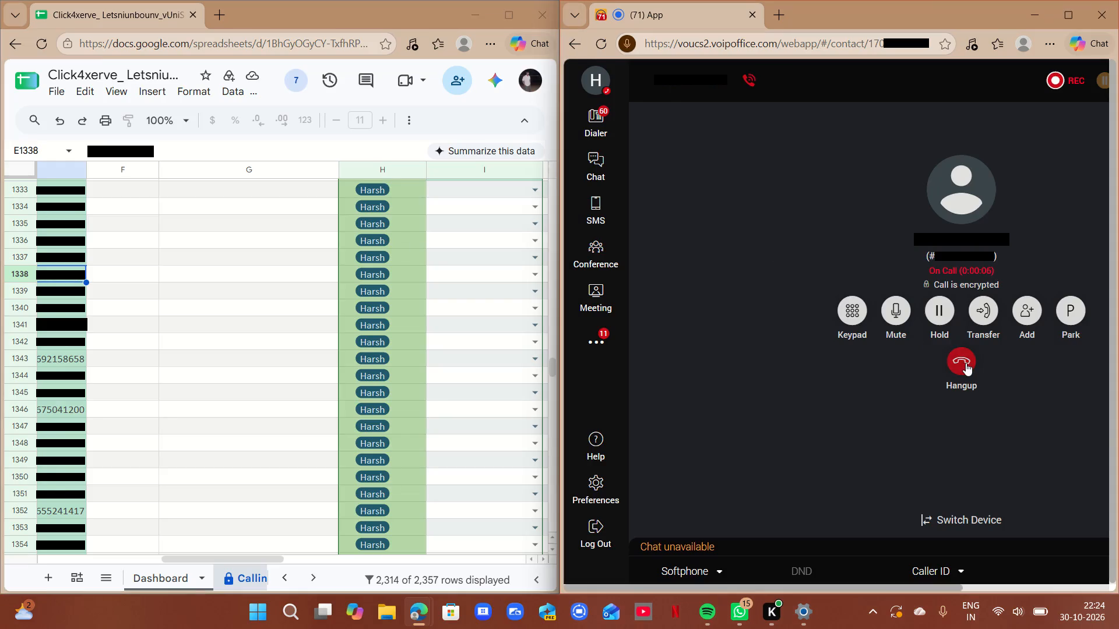
click(779, 162)
key(ctrl+v)
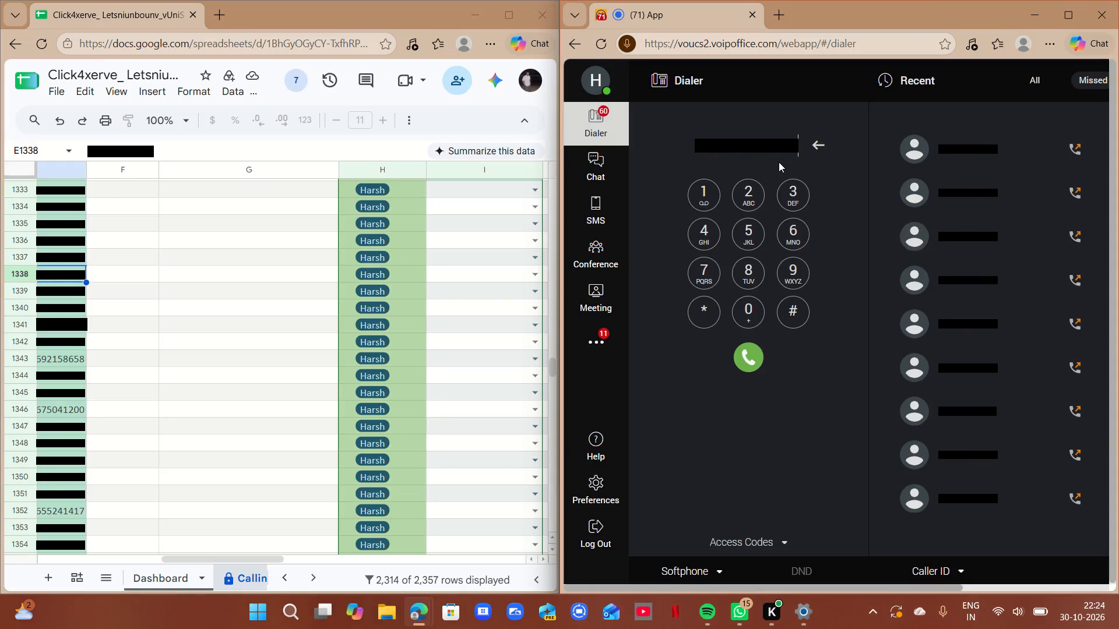
key(Return)
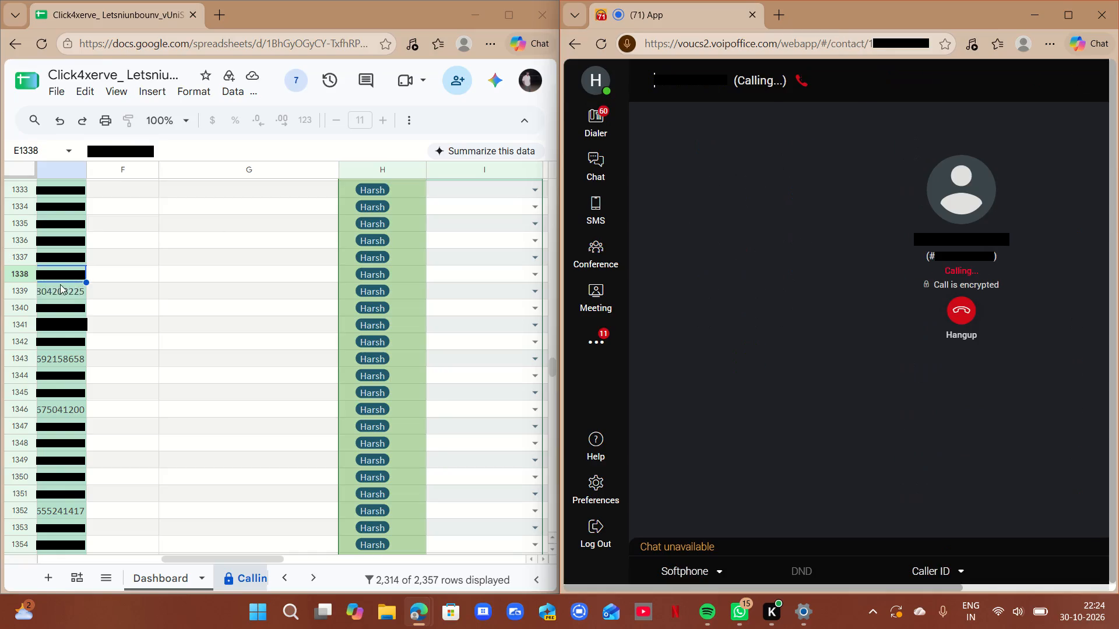
Copy the row 1339 lead's phone number from cell E1339.
click(68, 289)
key(ctrl+c)
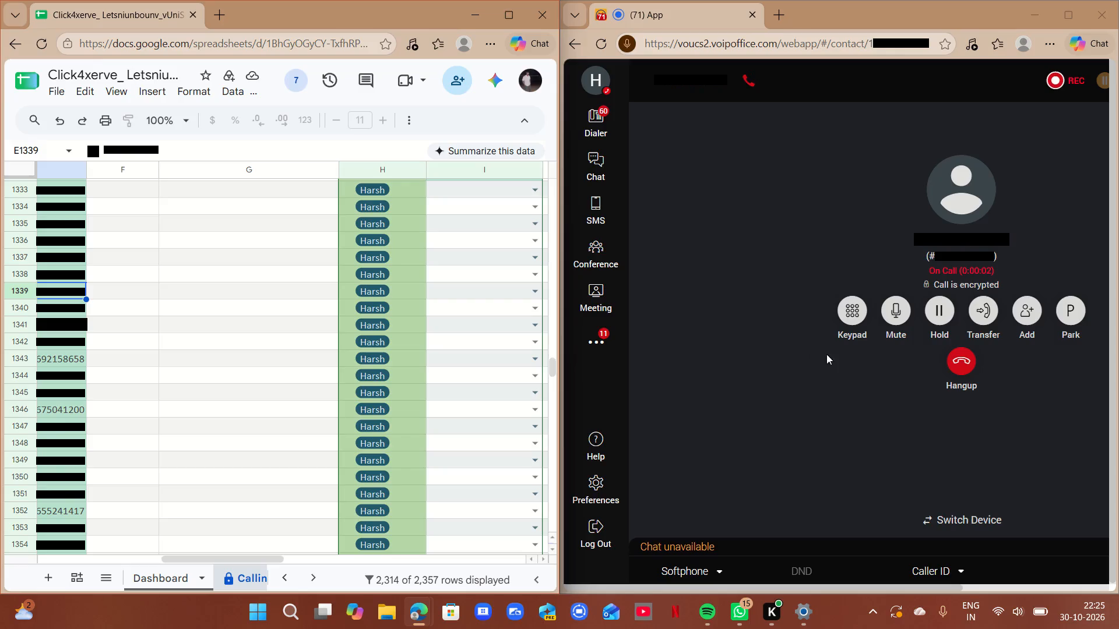
Hang up the call with the row 1338 lead and call the row 1339 lead using the copied phone number.
click(958, 363)
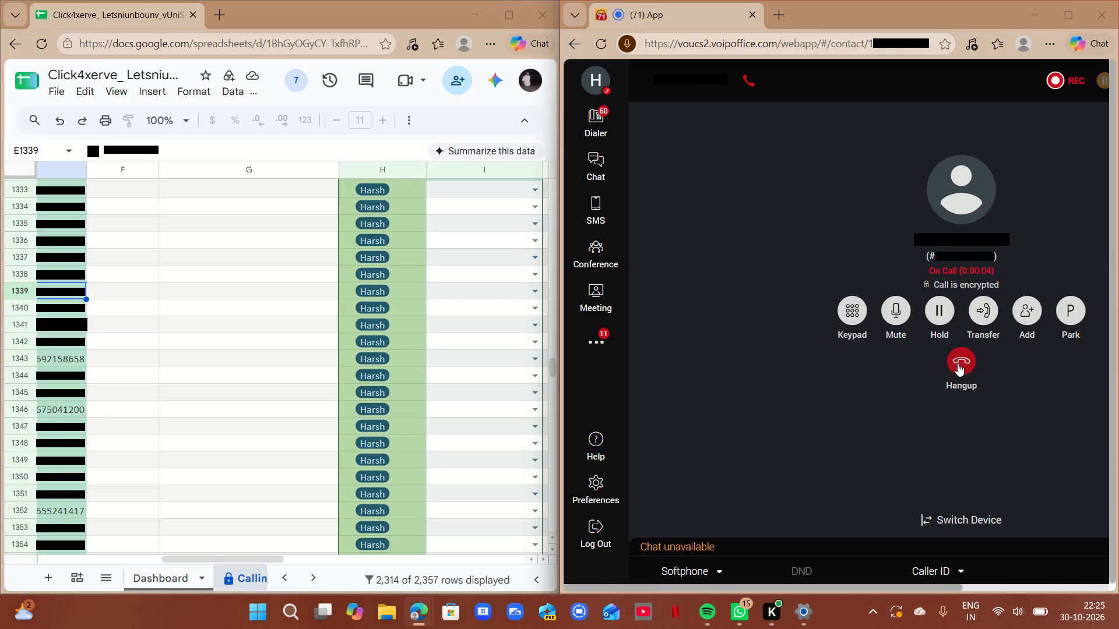
click(723, 157)
key(ctrl+v)
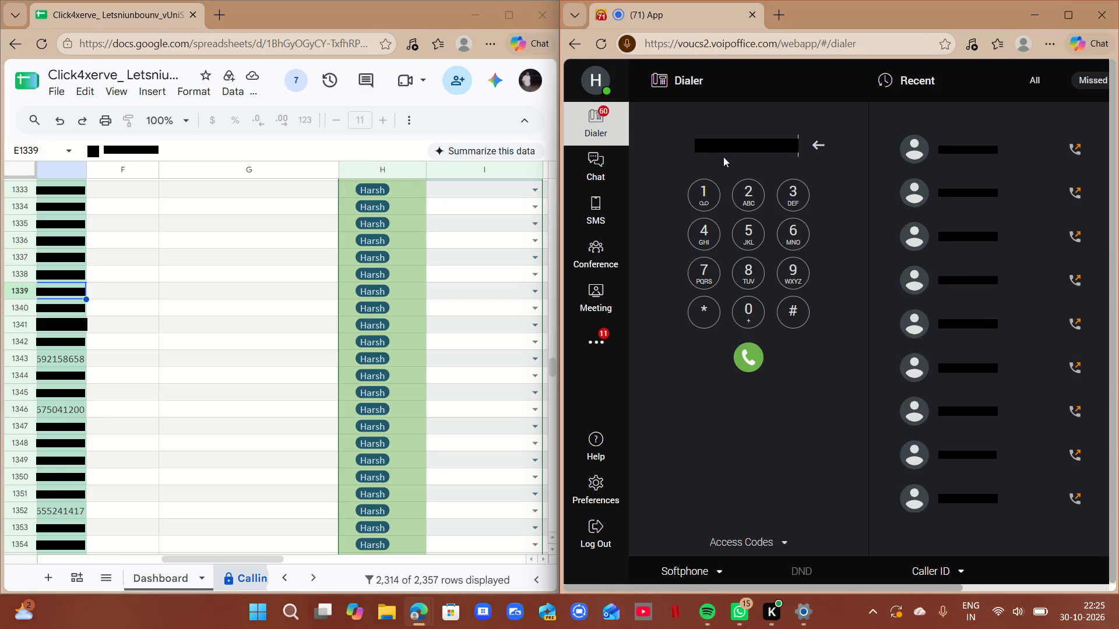
key(Return)
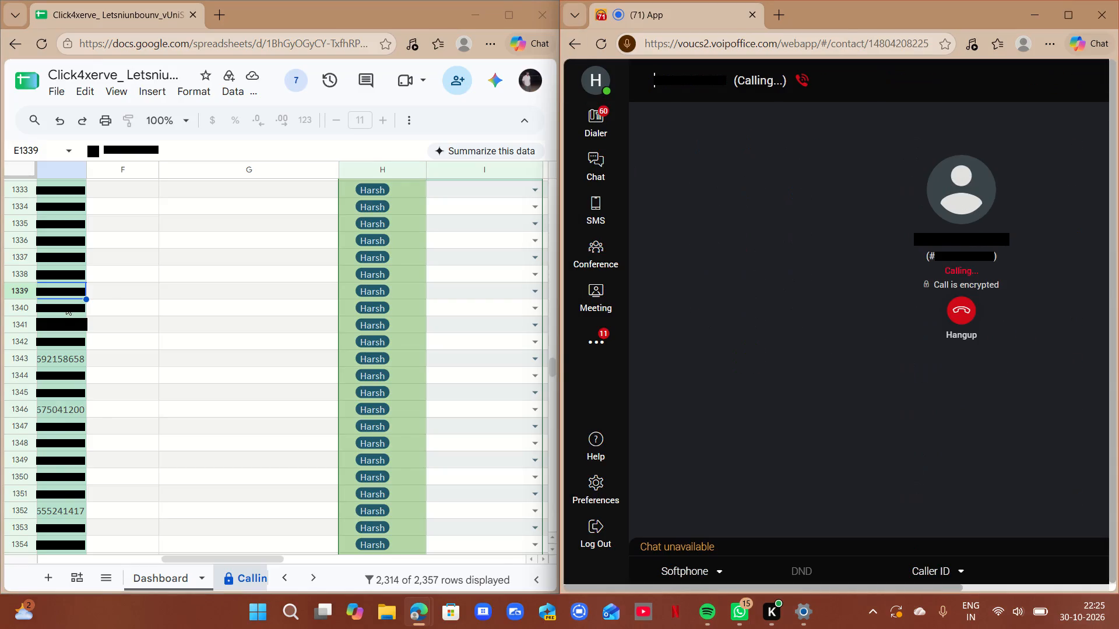
Copy the row 1340 lead's phone number from cell E1340.
click(62, 312)
key(ctrl+c)
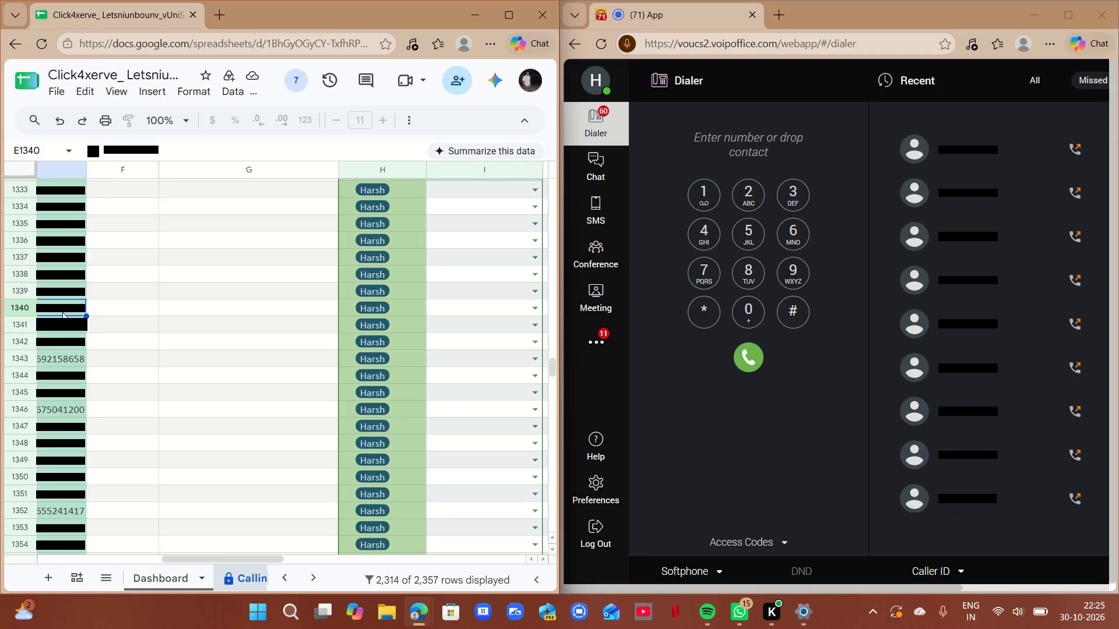
Call the row 1340 lead in the dialer using the copied phone number.
click(765, 135)
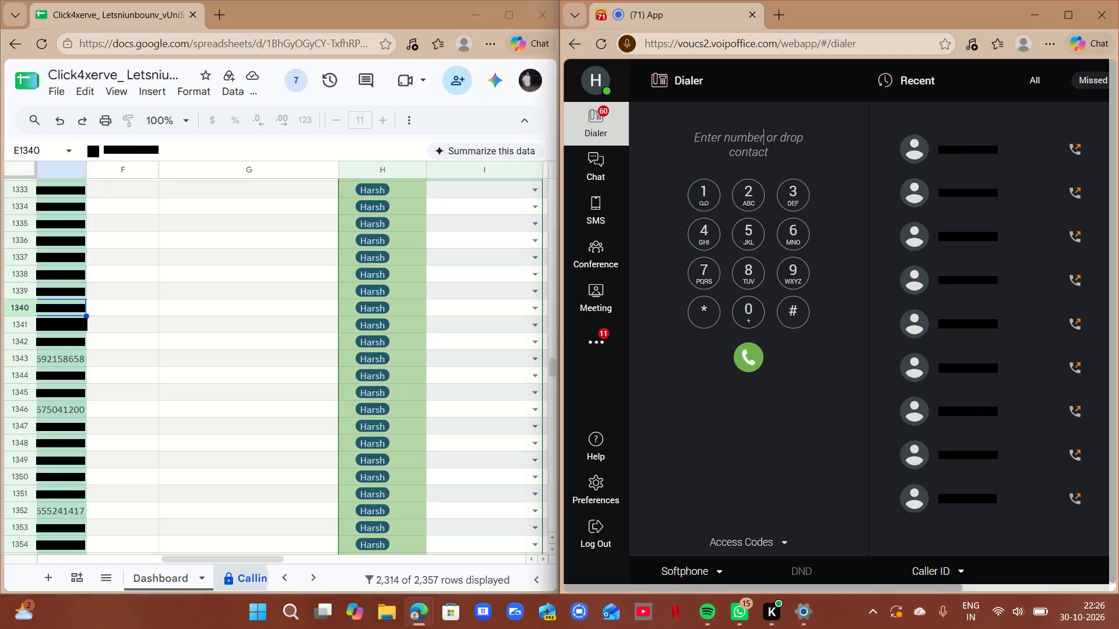
key(ctrl+v)
key(Return)
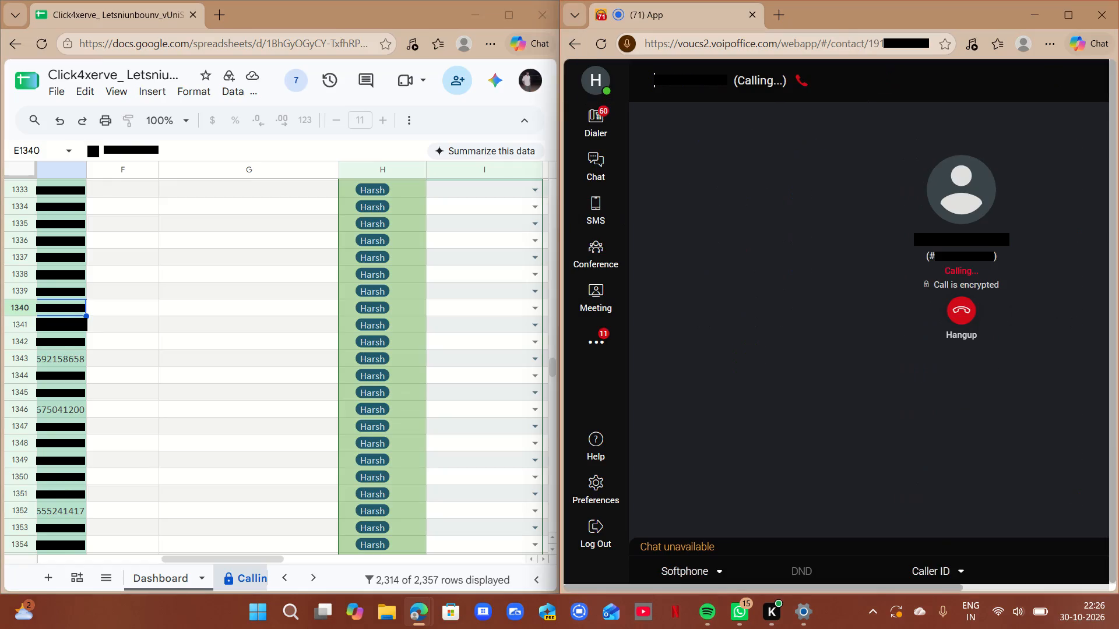
Record the row 1339 lead's call outcome as Hung up/Disconneted in cell I1339.
click(19, 293)
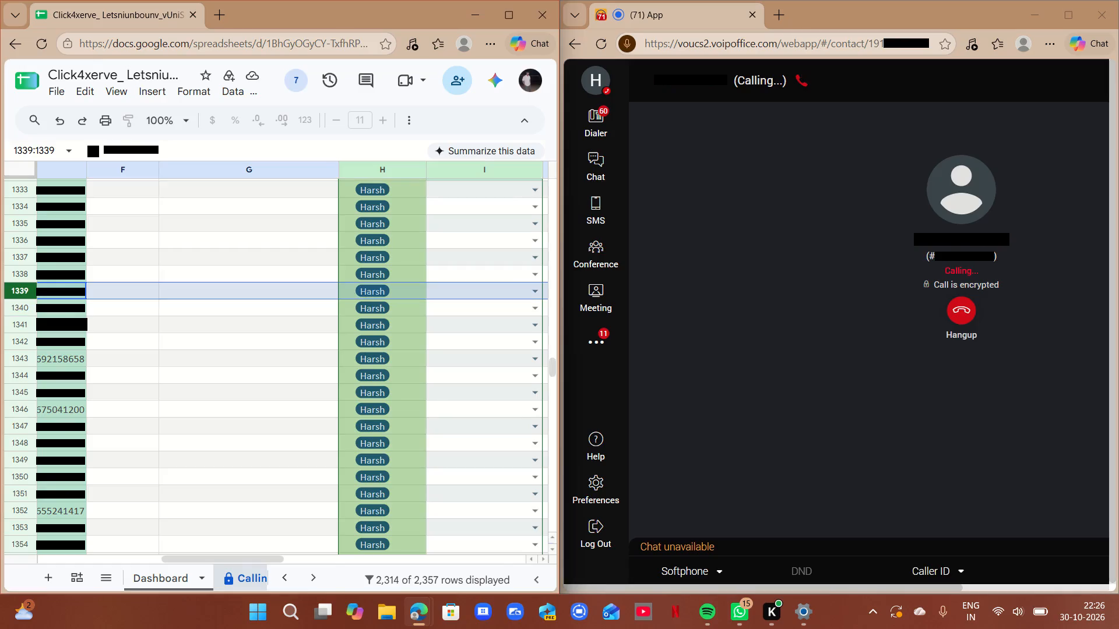
click(470, 282)
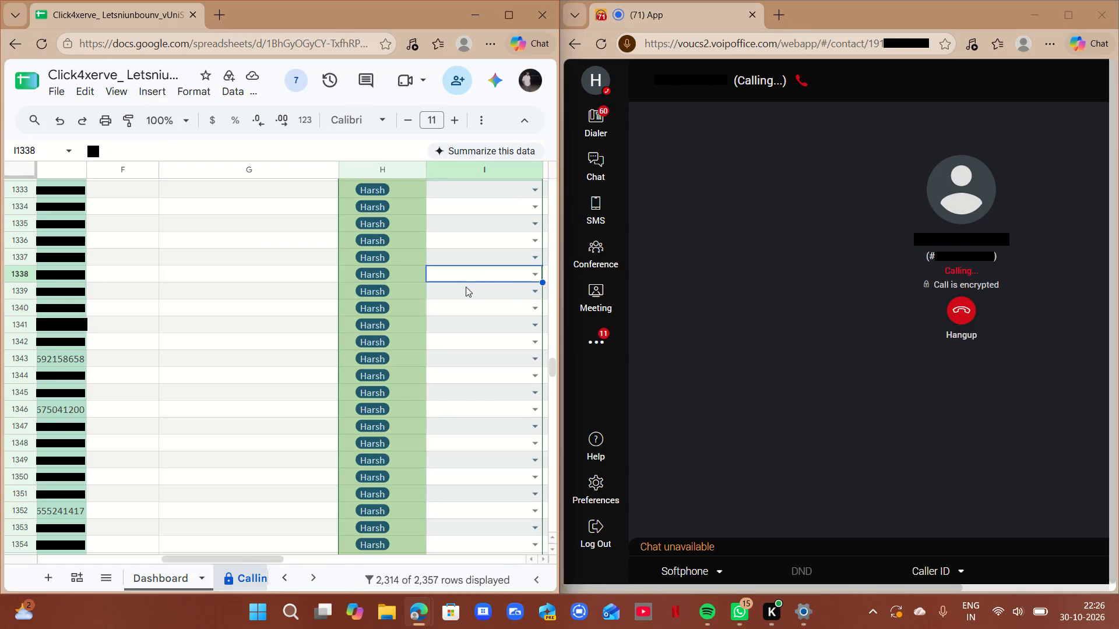
click(464, 287)
key(h)
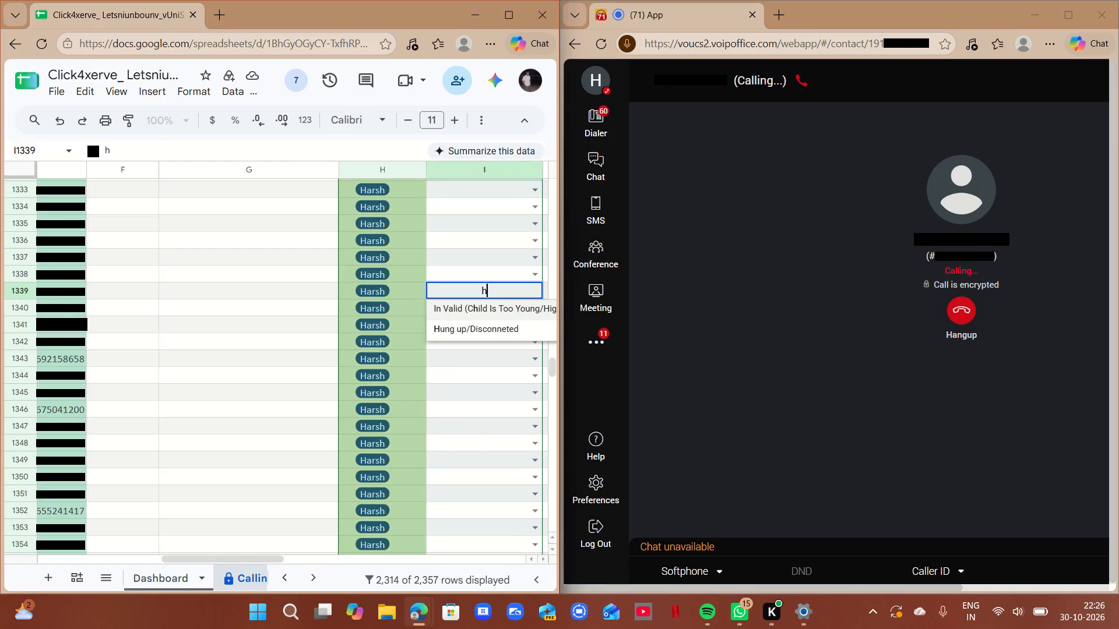
key(Up)
key(Return)
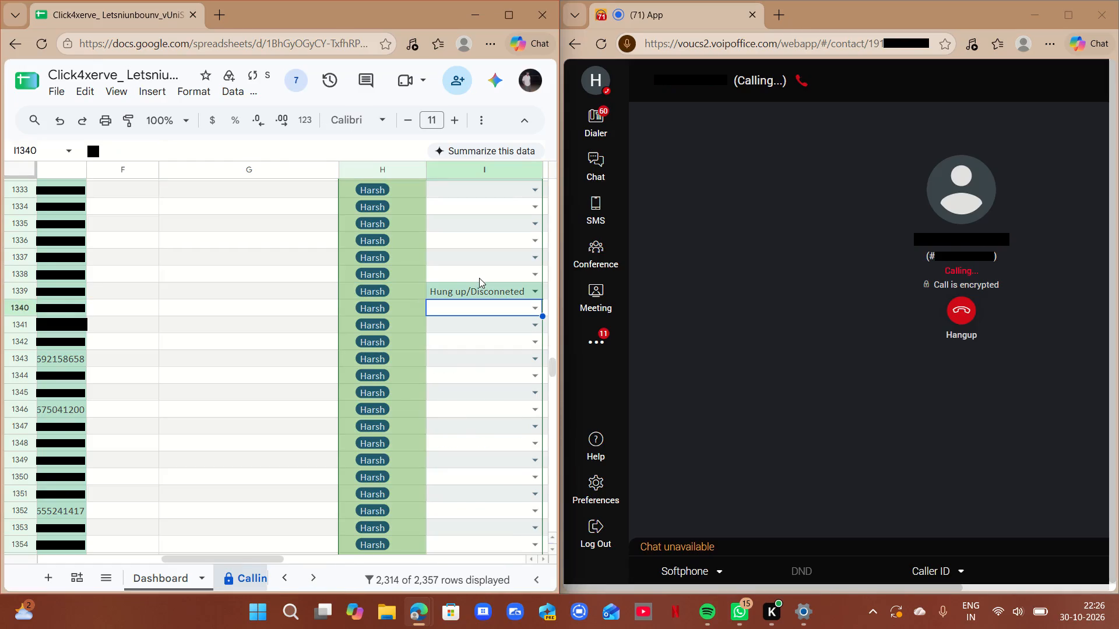
Record Voicemail as the row 1338 lead's outcome in cell I1338 and fill it upward through I1333.
click(479, 278)
key(v)
key(Up)
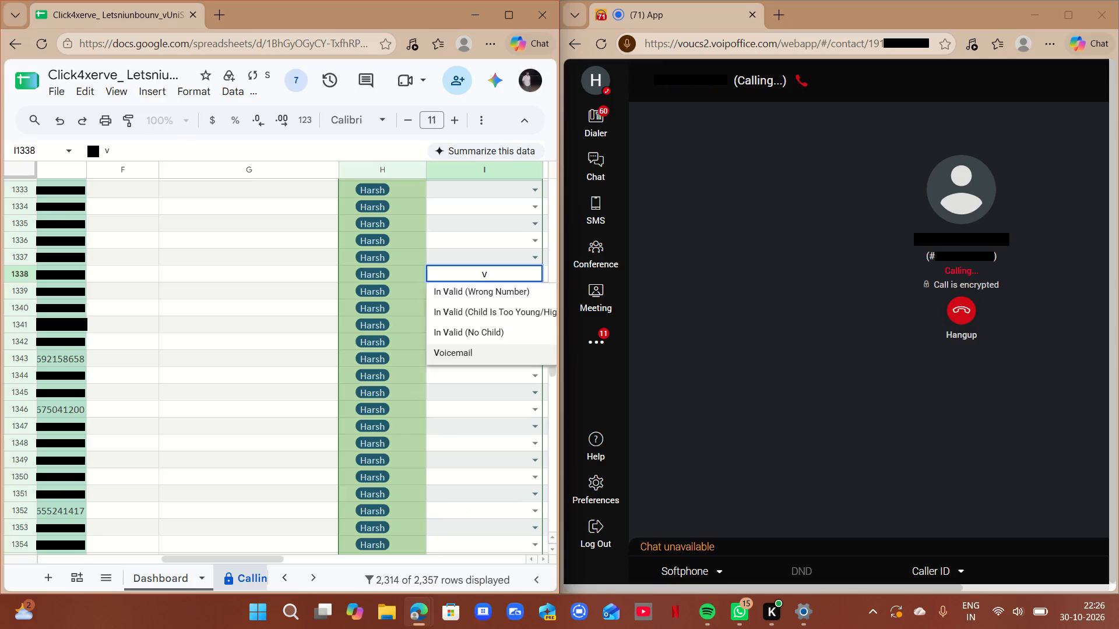
key(Return)
click(495, 274)
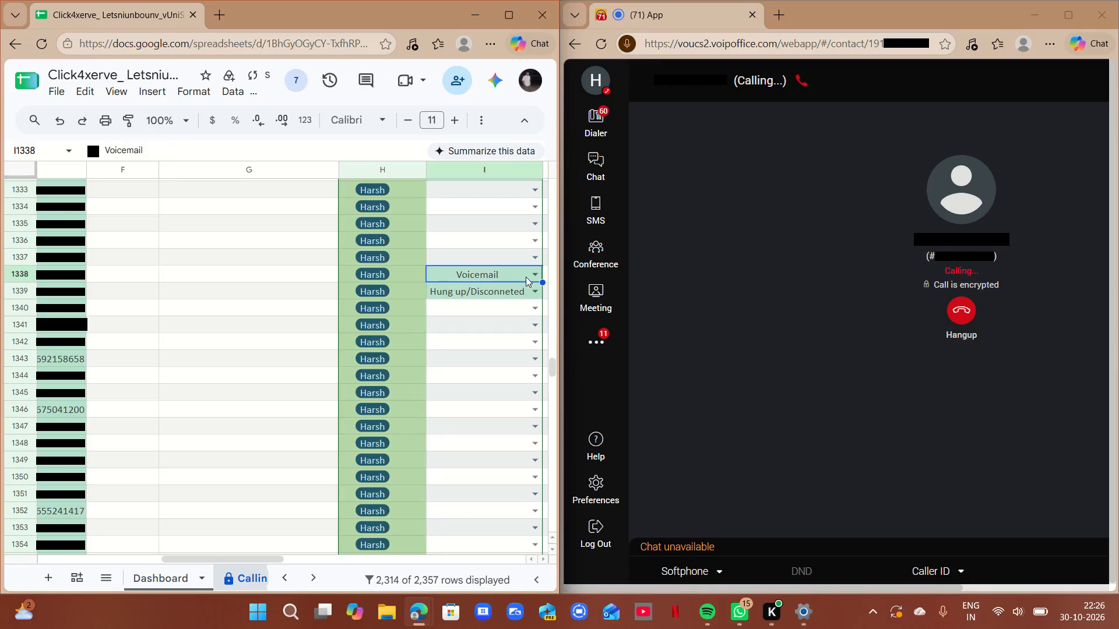
drag(542, 278, 515, 195)
Copy the row 1341 lead's phone number from cell E1341.
scroll(515, 195, down, 1)
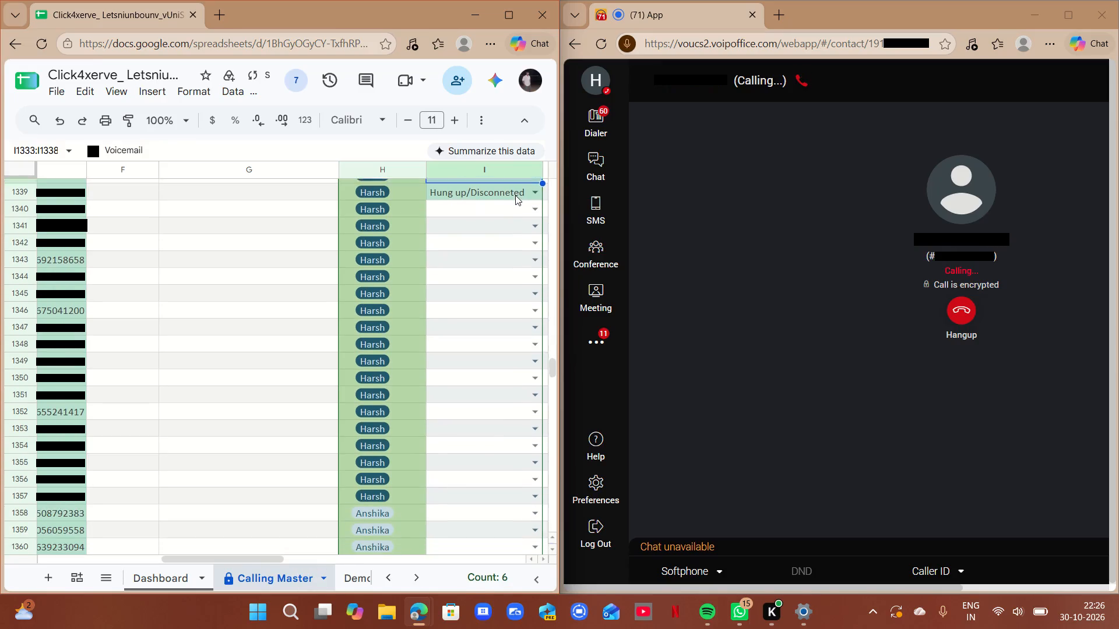
scroll(515, 195, down, 2)
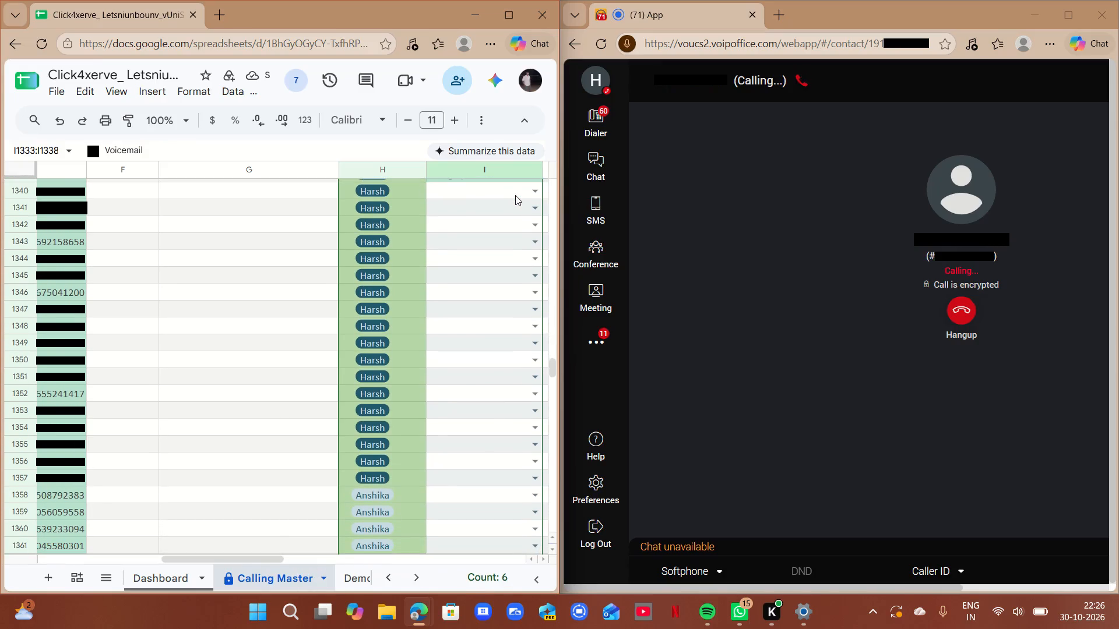
click(78, 208)
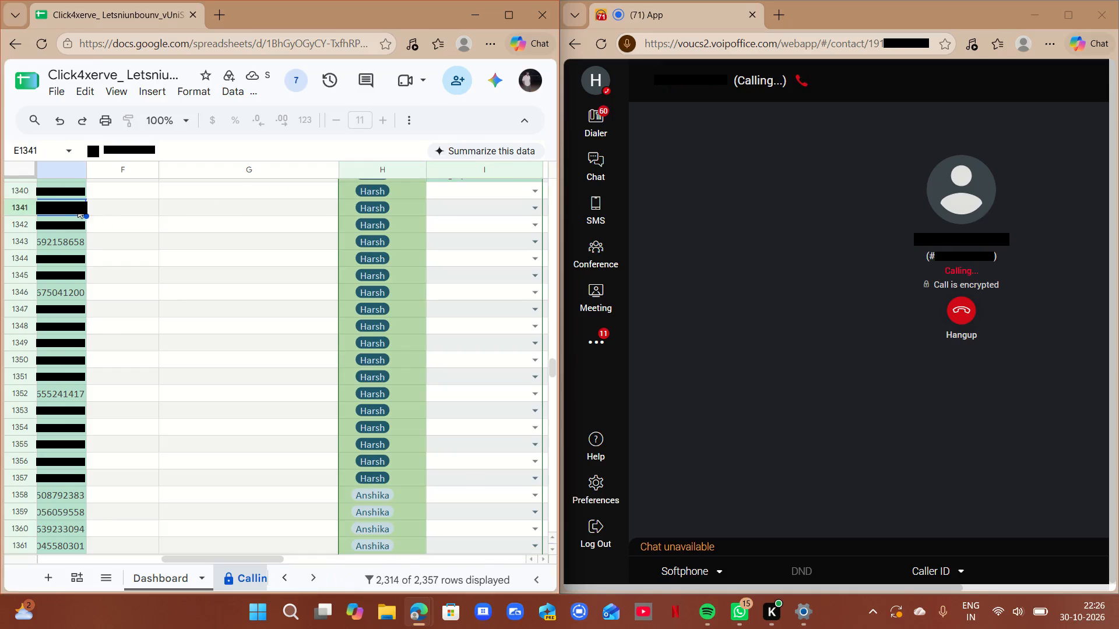
key(ctrl+c)
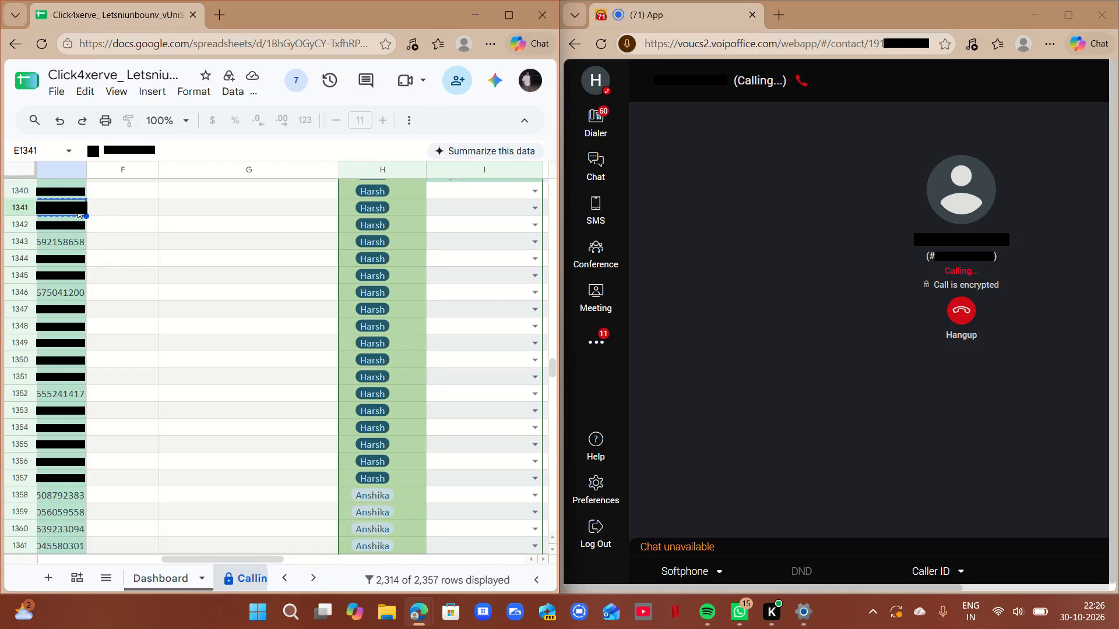
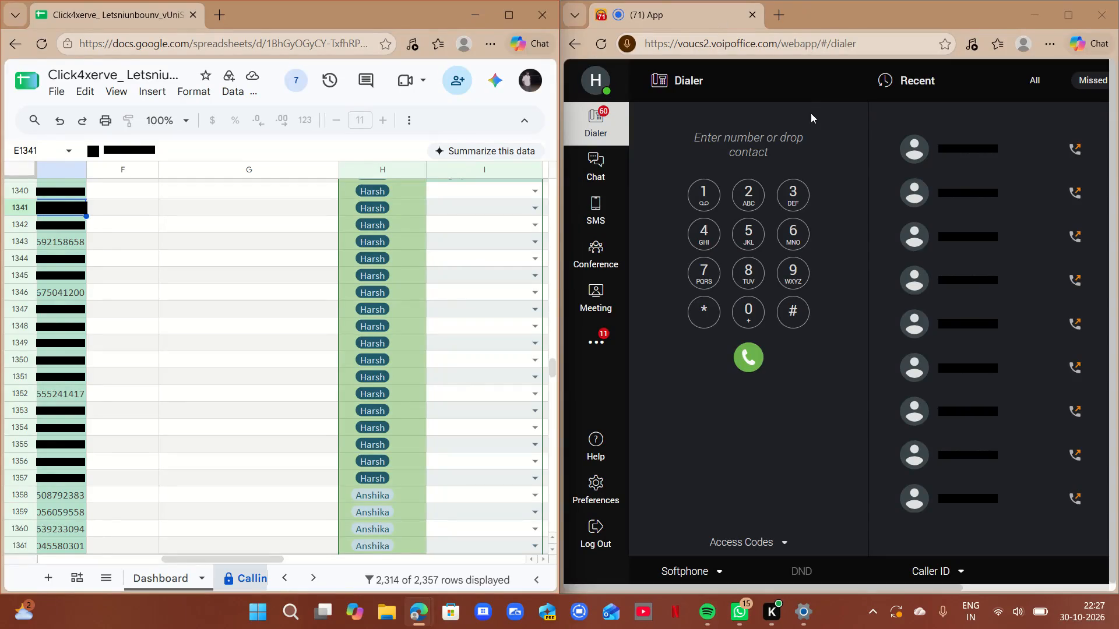
Call the row 1341 lead in the dialer using the copied phone number.
click(763, 130)
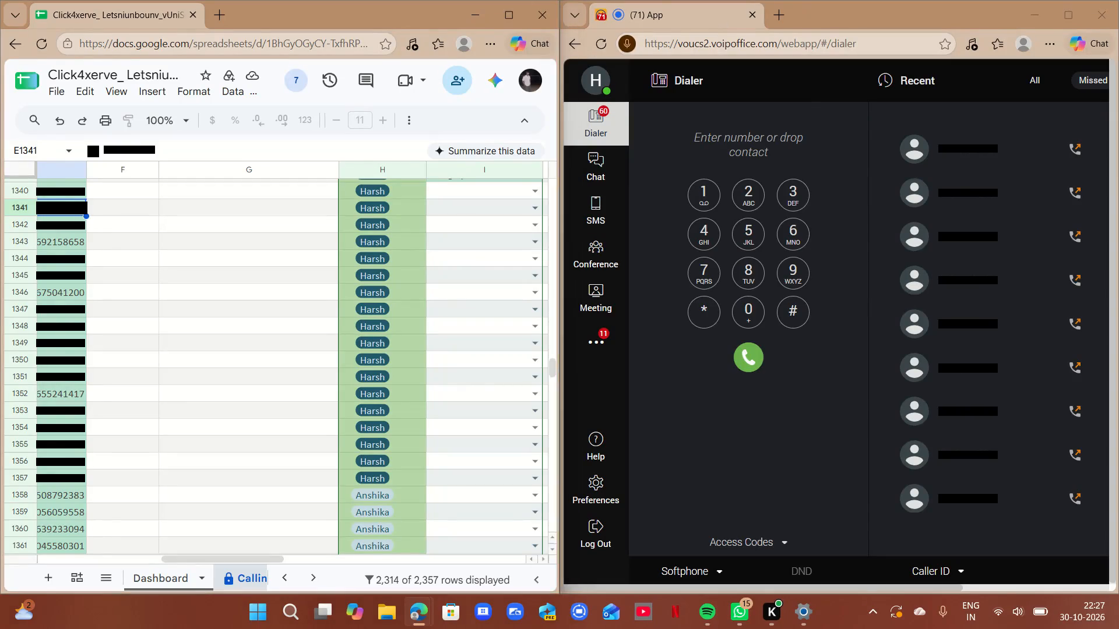
key(ctrl+v)
key(Return)
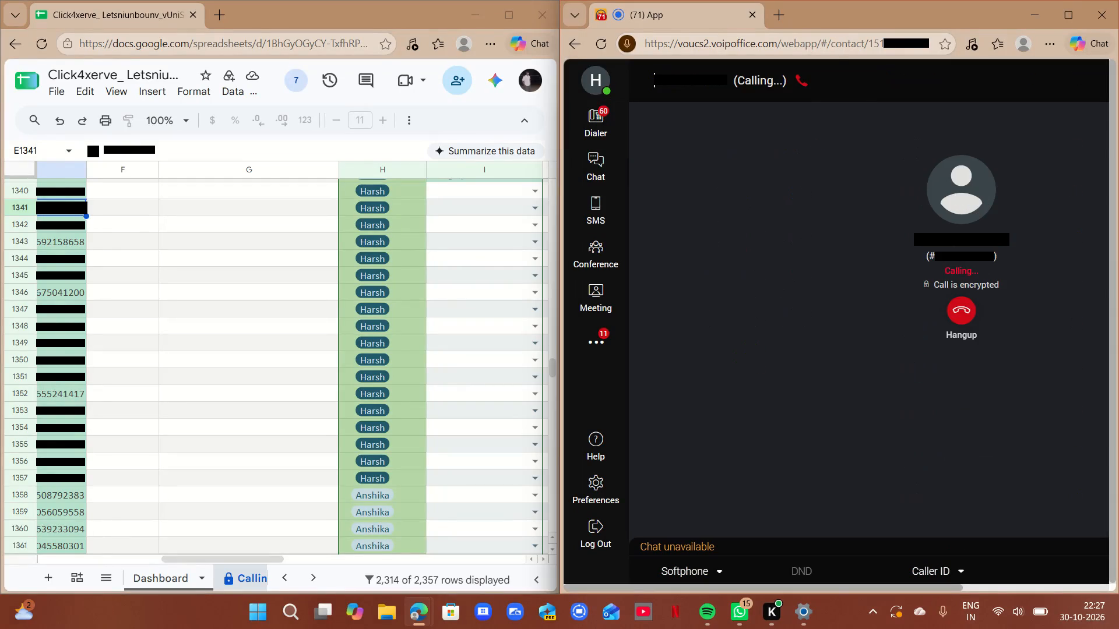
Copy the row 1342 lead's phone number from cell E1342.
click(65, 227)
key(ctrl+c)
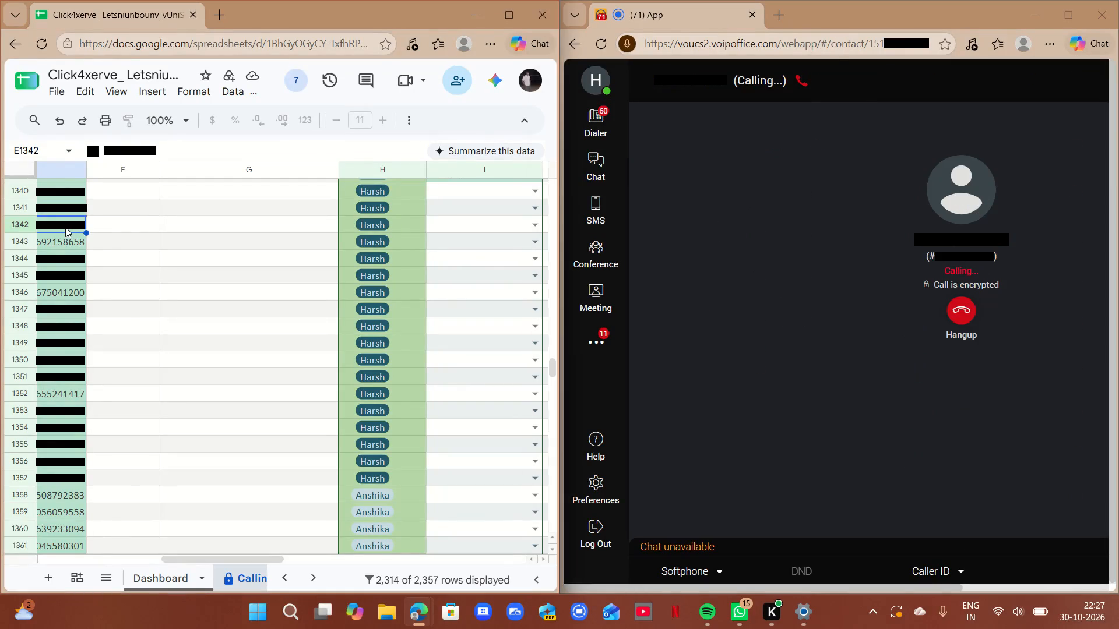
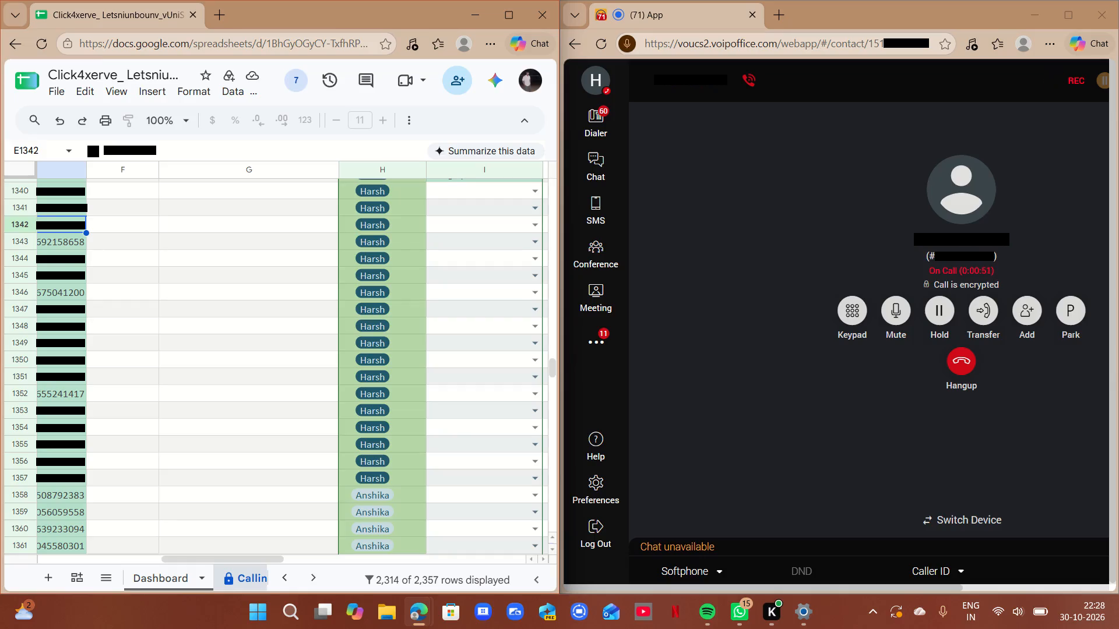
Hang up the current call and call the row 1342 lead in the dialer using the copied phone number.
click(963, 364)
click(751, 128)
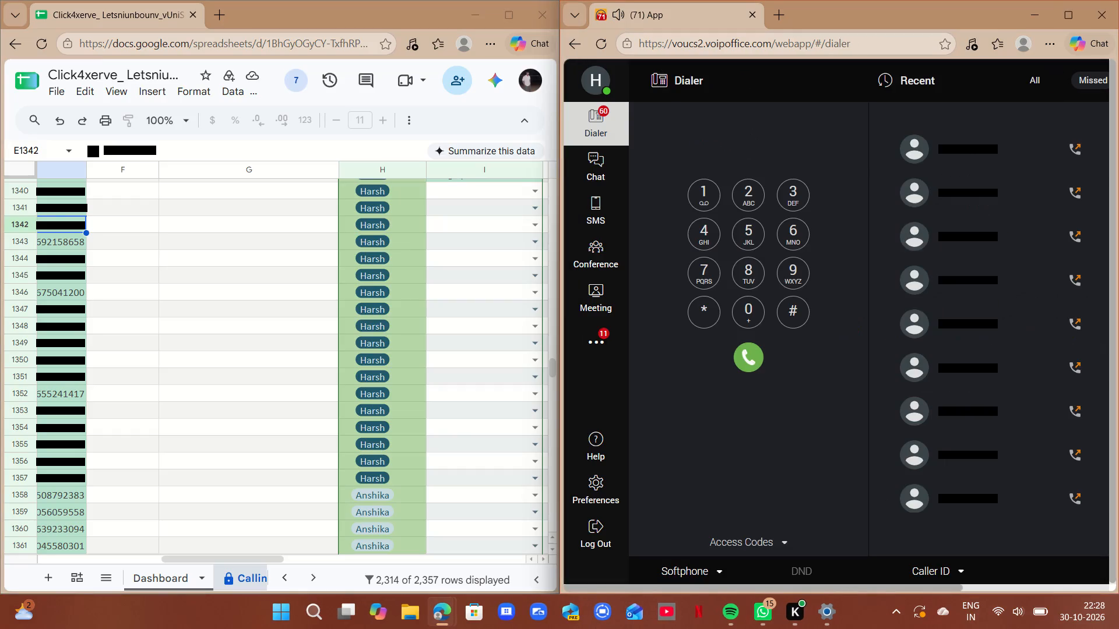
key(ctrl+v)
key(Return)
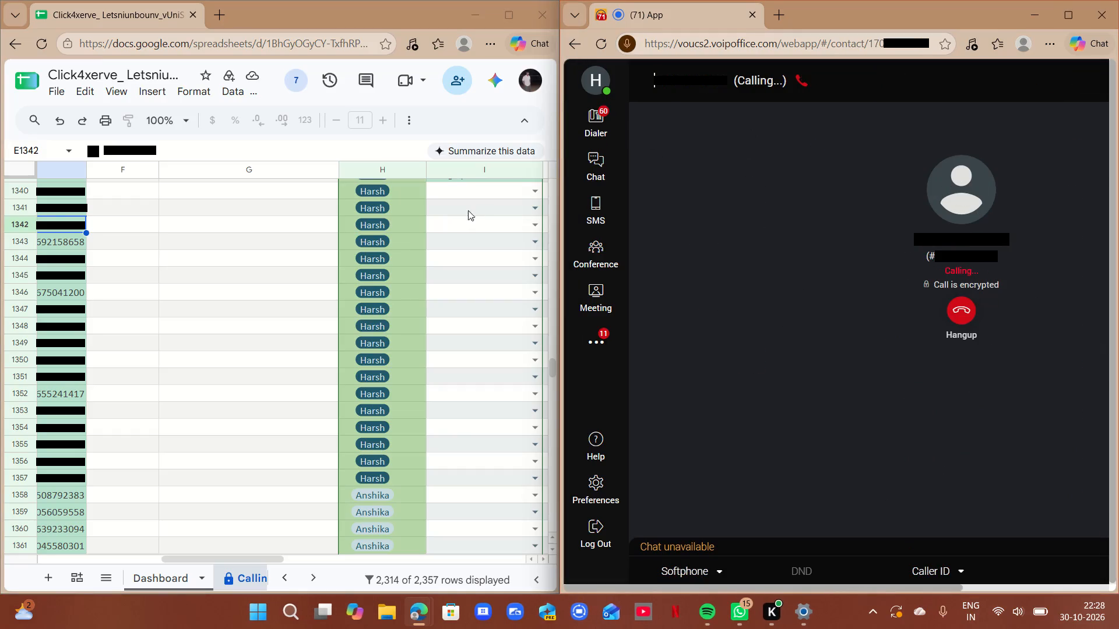
Record the call outcomes in column I: Ni (Not Intersted) for row 1341 and RNR for row 1340.
click(458, 210)
key(n)
key(Return)
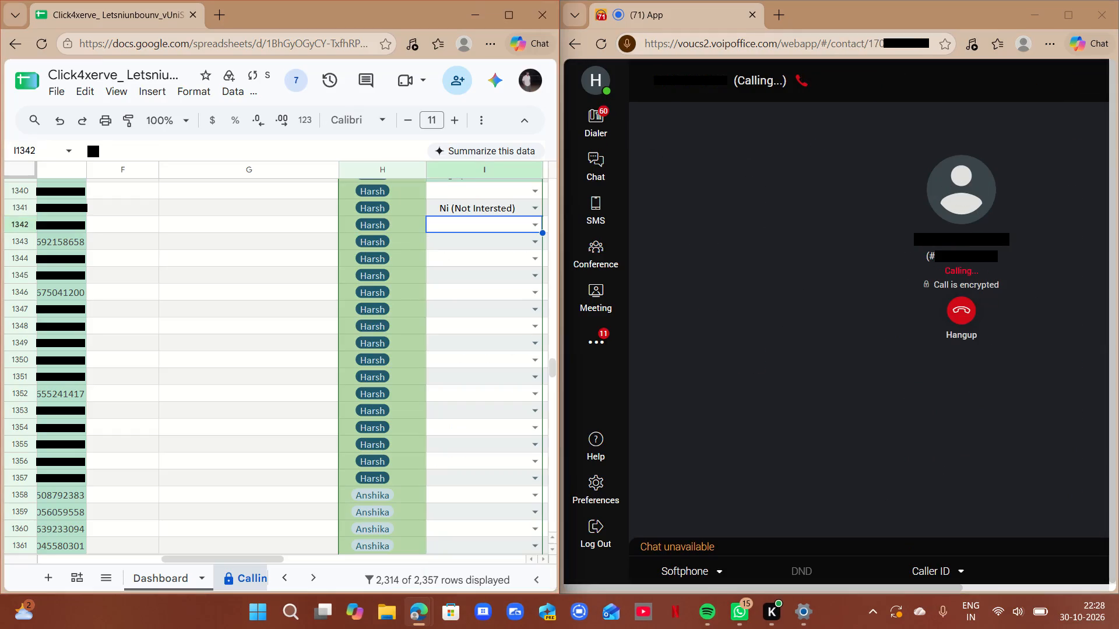
click(464, 193)
key(r)
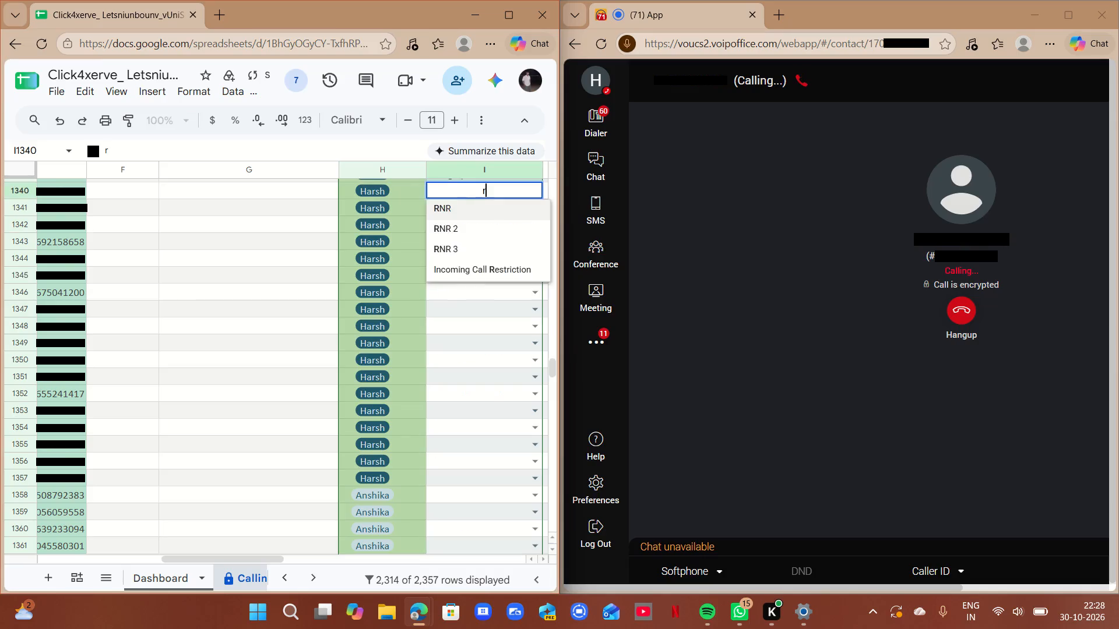
key(Return)
Copy the row 1343 lead's phone number from cell E1343.
scroll(464, 193, down, 1)
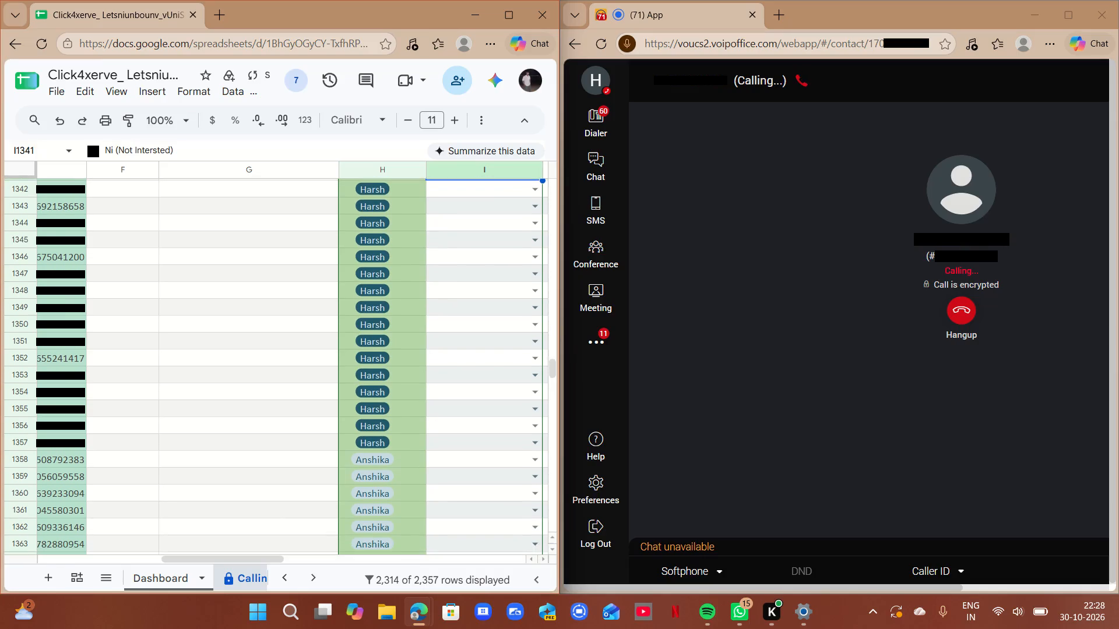
click(62, 210)
key(ctrl+c)
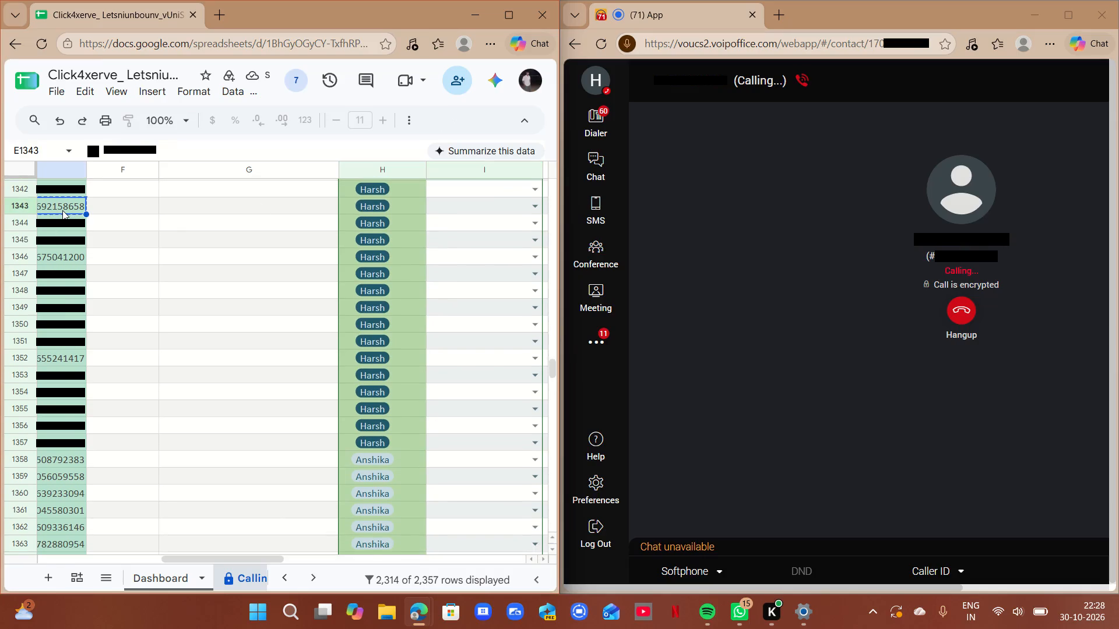
Check the agents' lead and dialout figures on the Dashboard sheet and return to the Calling Master sheet.
click(145, 579)
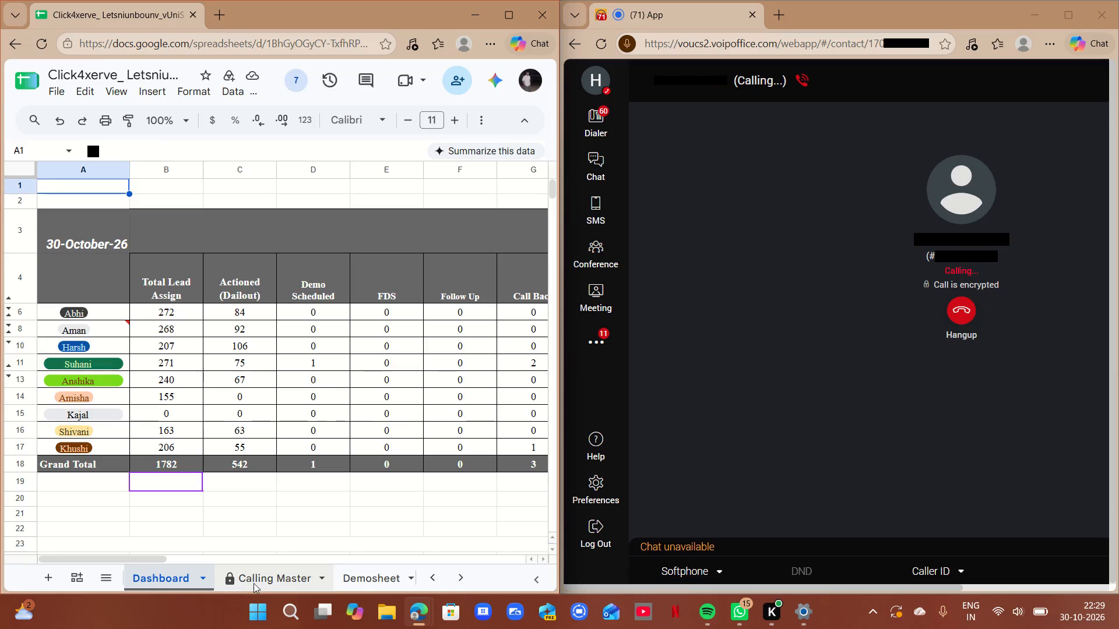
key(backslash)
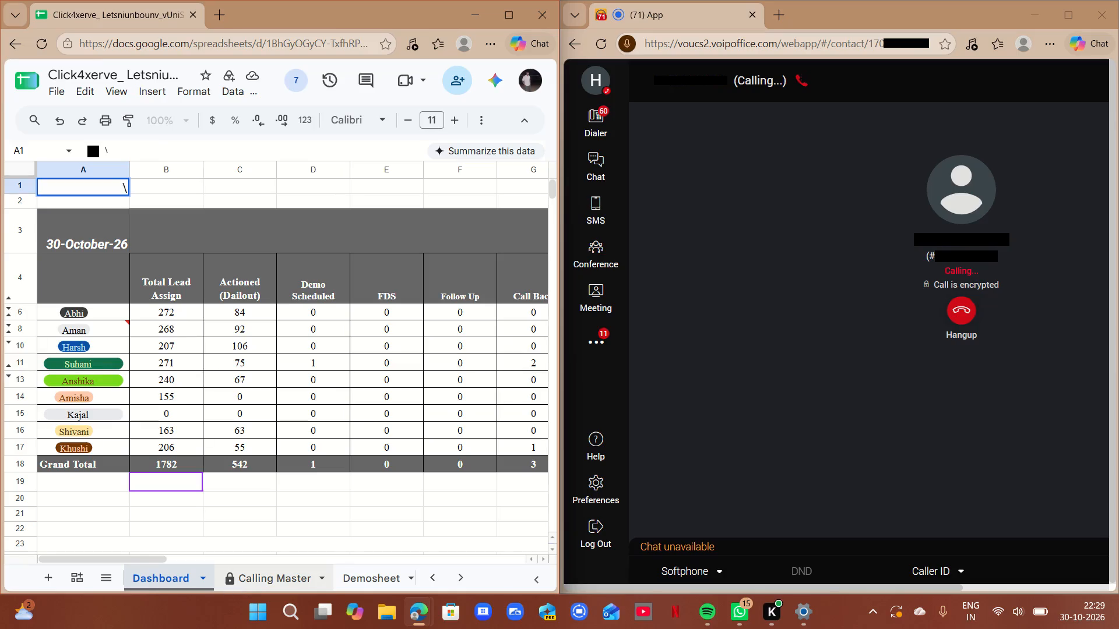
click(253, 583)
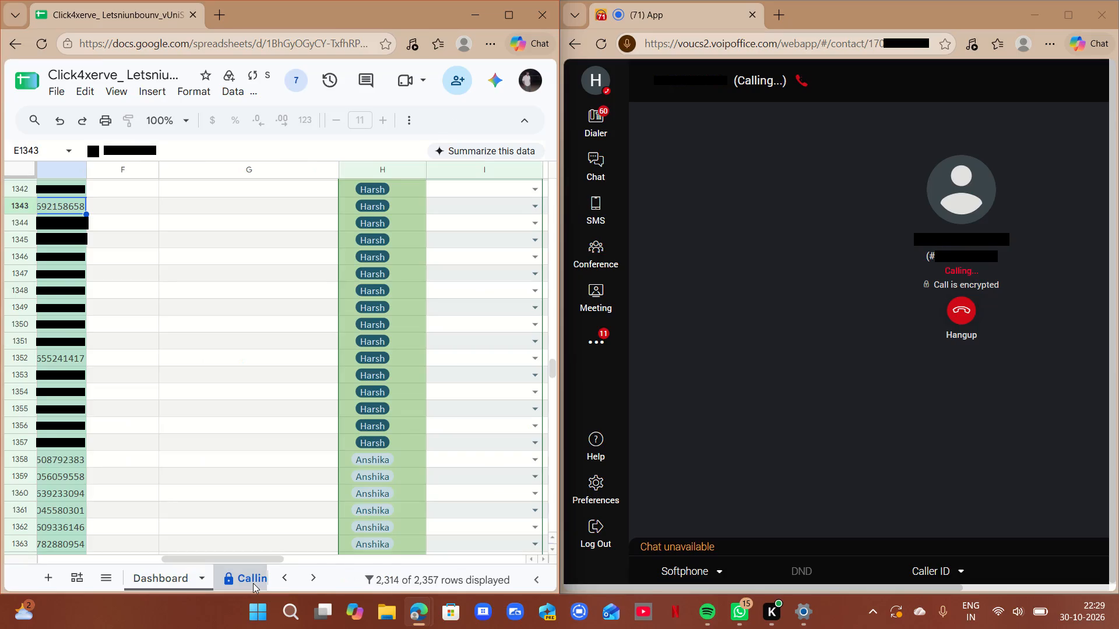
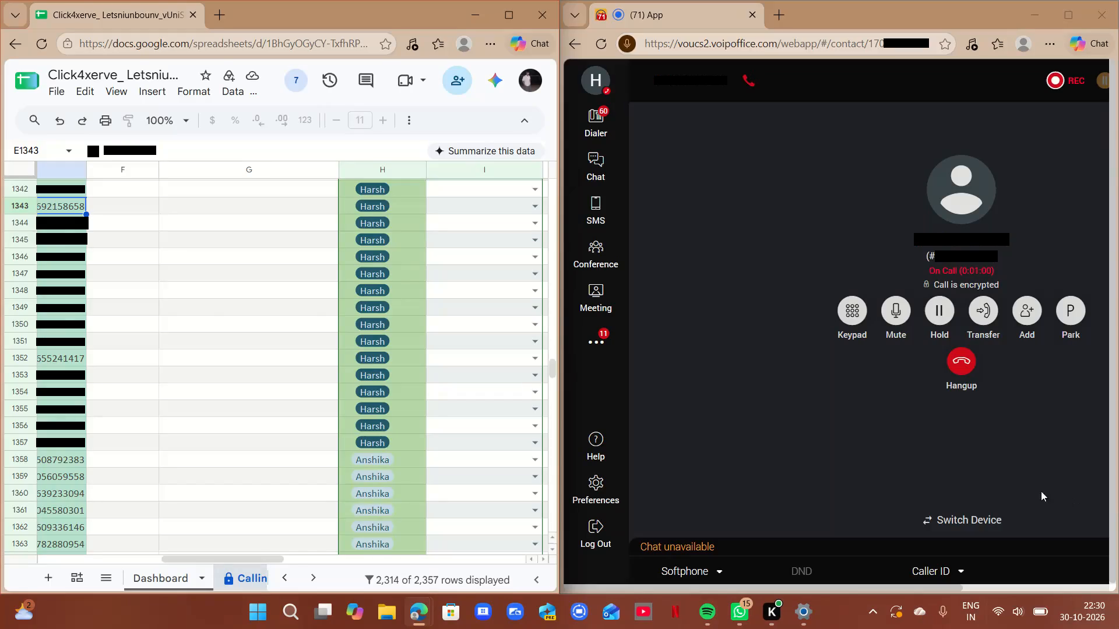
Hang up the current call and call the row 1343 lead in the dialer using the copied phone number.
click(959, 367)
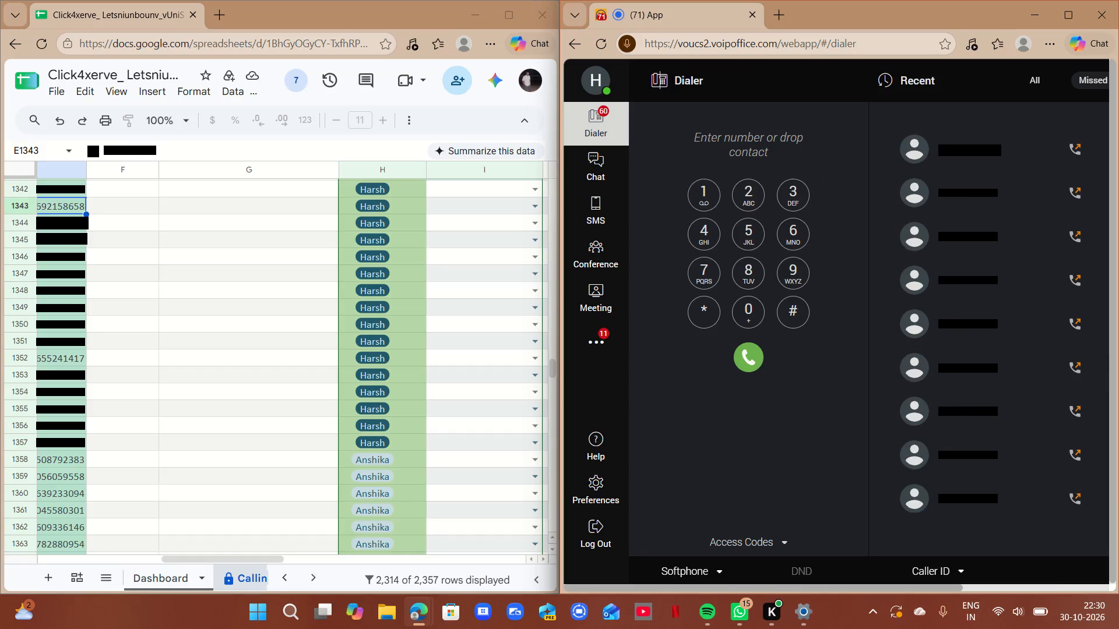
click(763, 142)
key(ctrl+v)
key(Return)
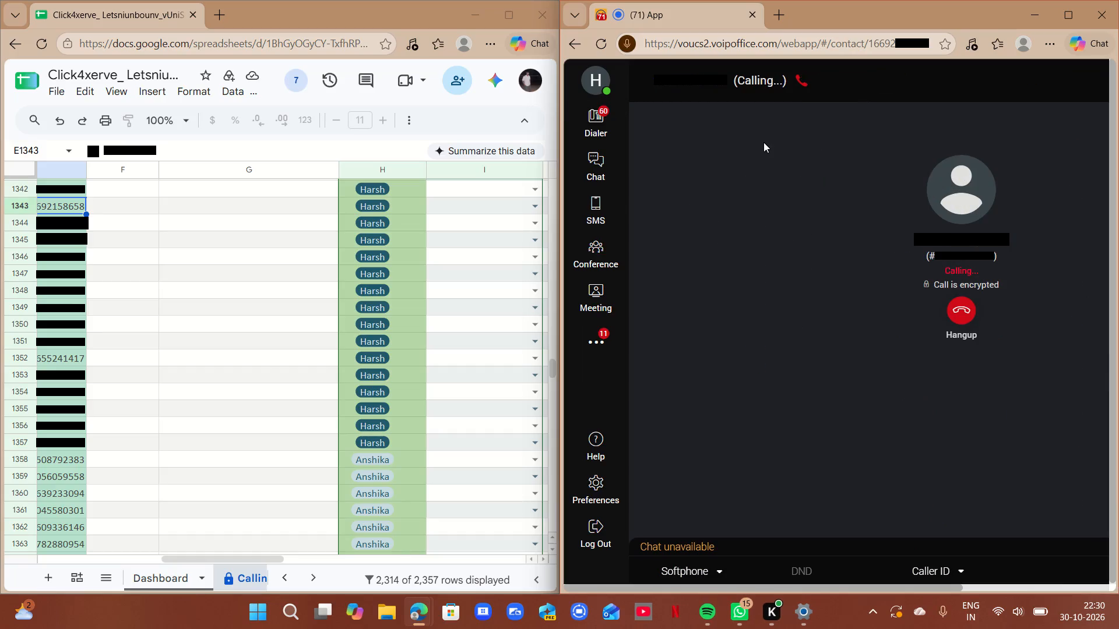
Copy the row 1344 lead's phone number from cell E1344 and call that lead in the dialer.
click(67, 220)
key(ctrl+c)
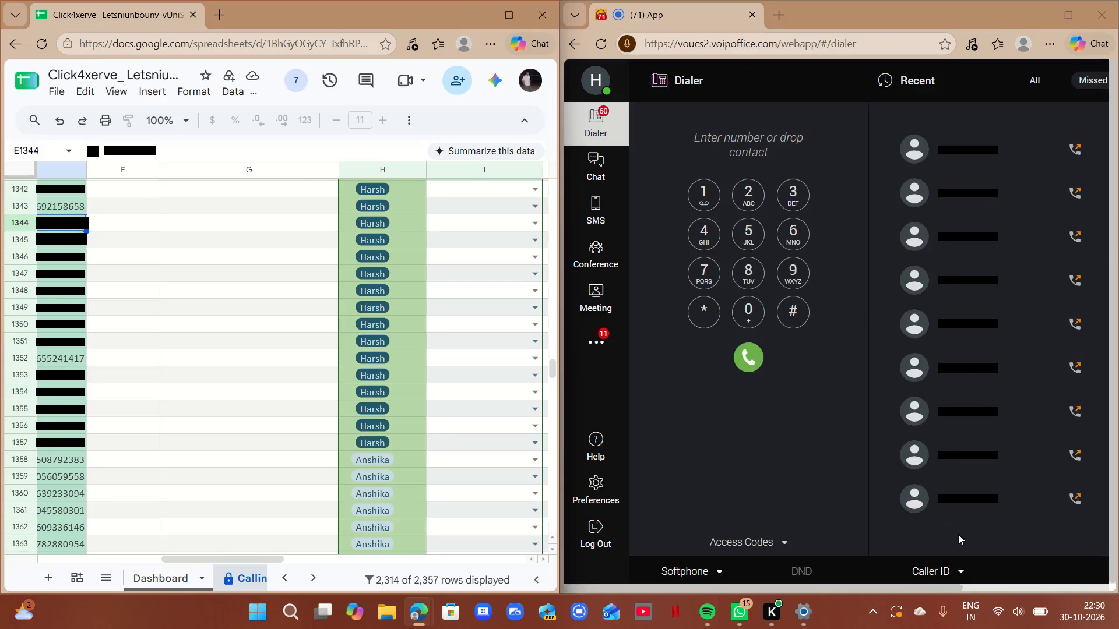
click(741, 160)
key(ctrl+v)
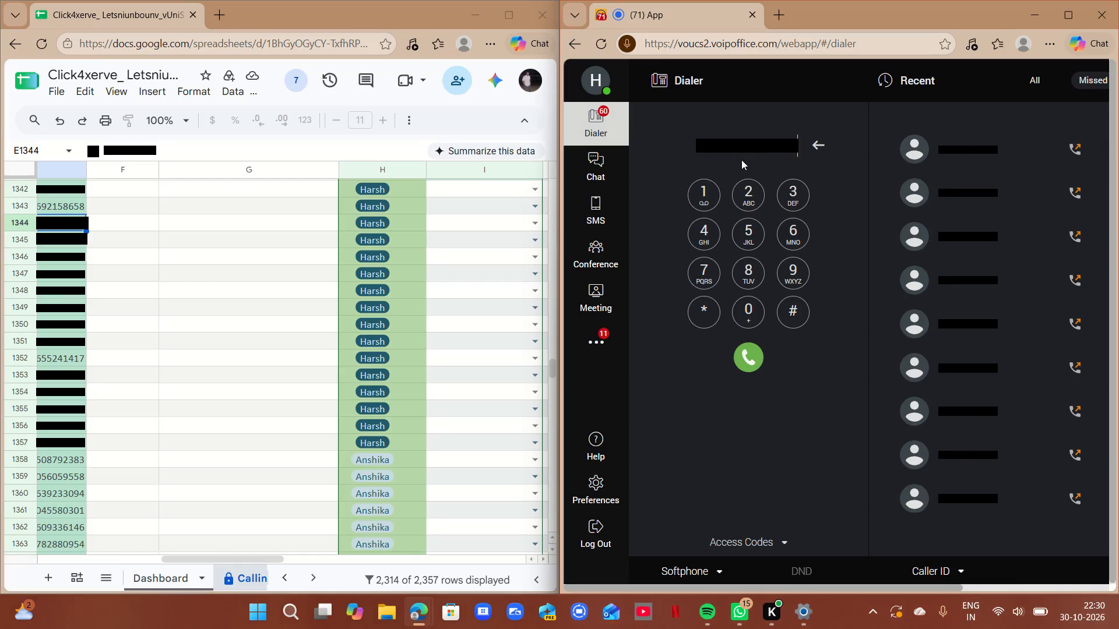
key(Return)
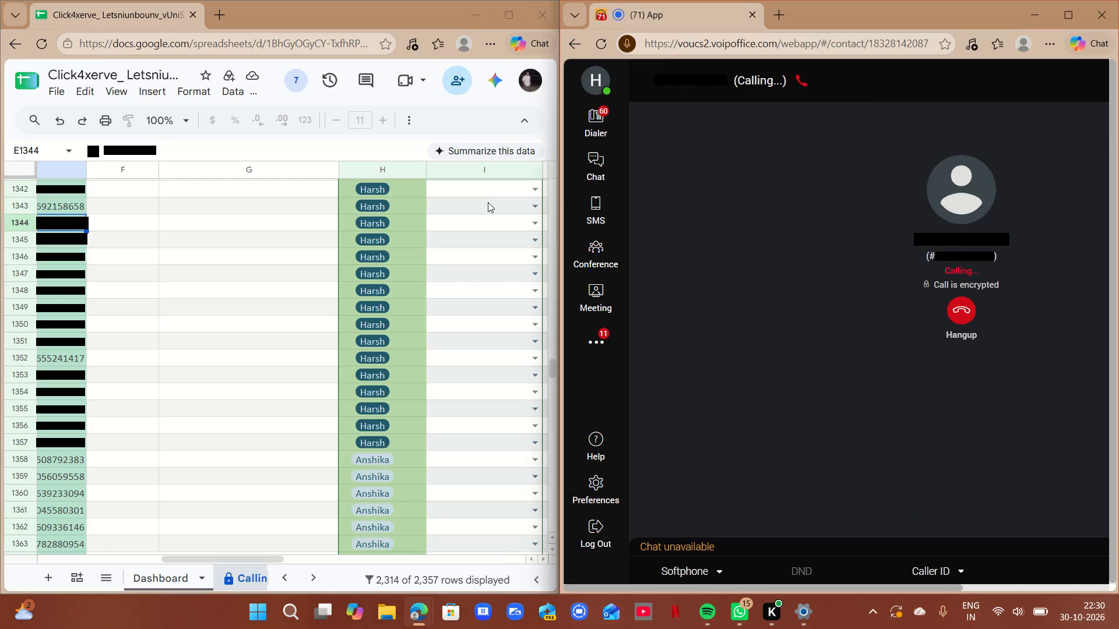
Record the call outcomes in column I: Ni (Not Intersted) for row 1343 and RNR for row 1342.
click(488, 202)
key(n)
key(Return)
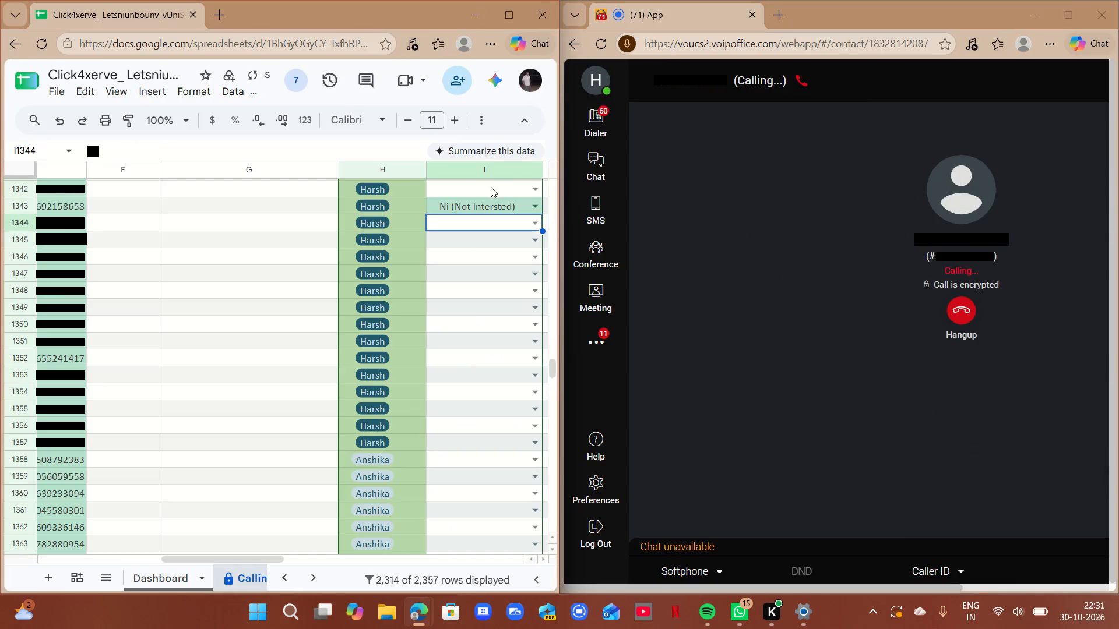
click(491, 184)
key(r)
key(Return)
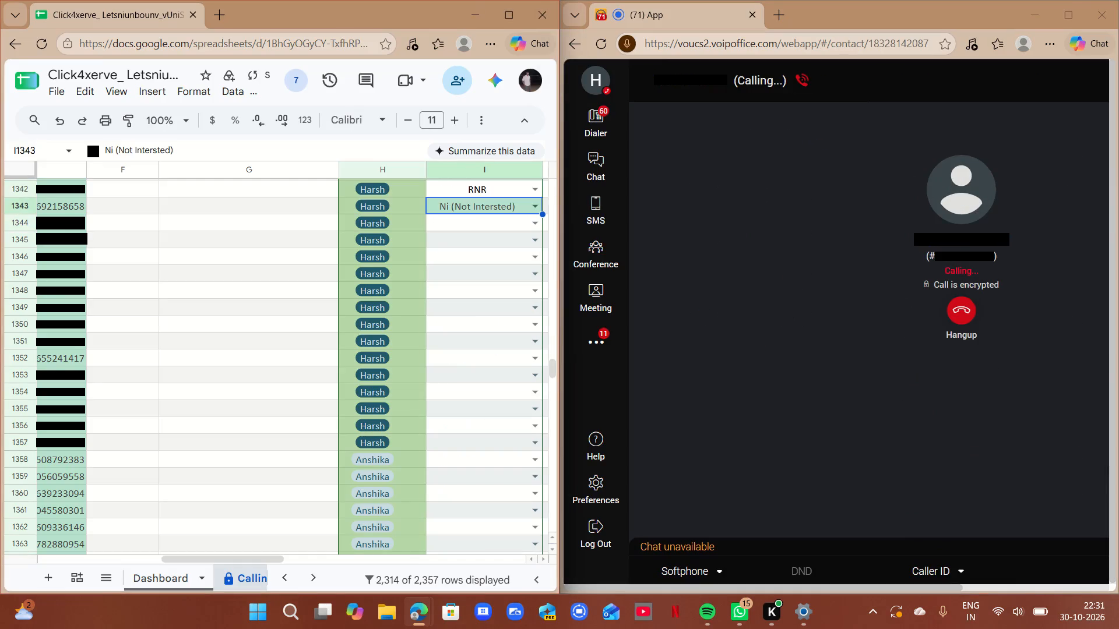
Copy the row 1345 lead's phone number from cell E1345.
scroll(491, 184, down, 1)
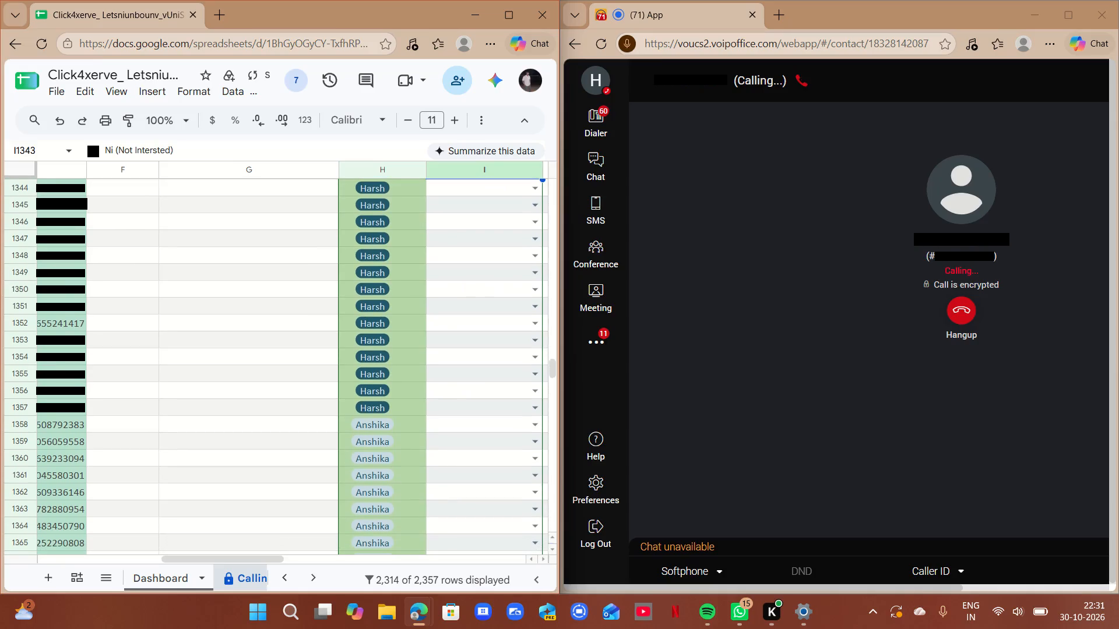
click(50, 207)
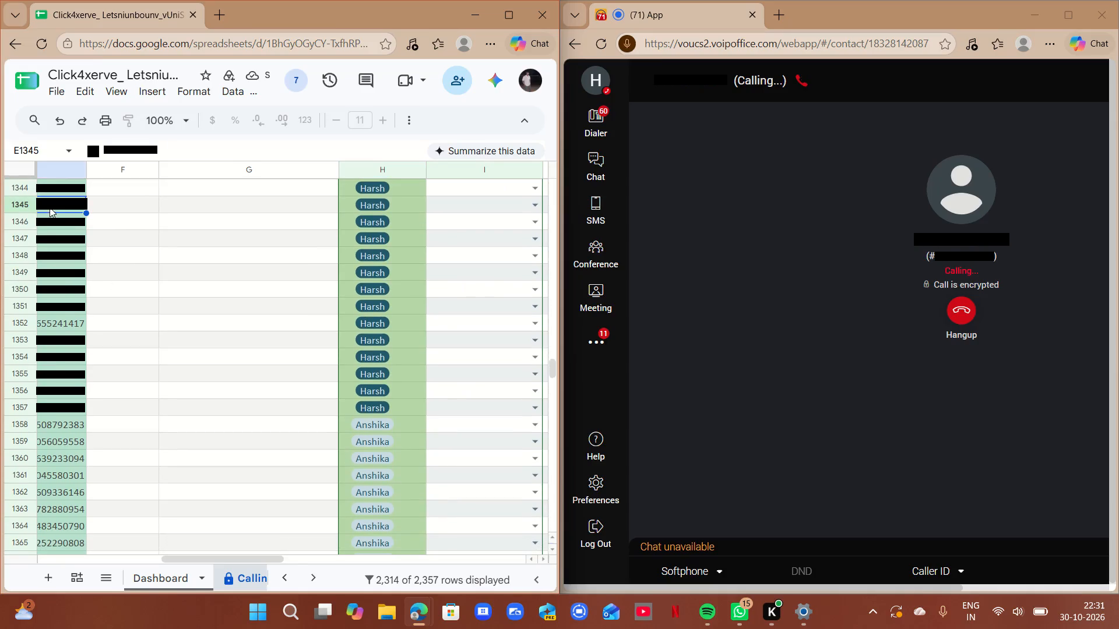
key(ctrl+c)
Check the agents' lead and dialout figures on the Dashboard sheet.
click(164, 575)
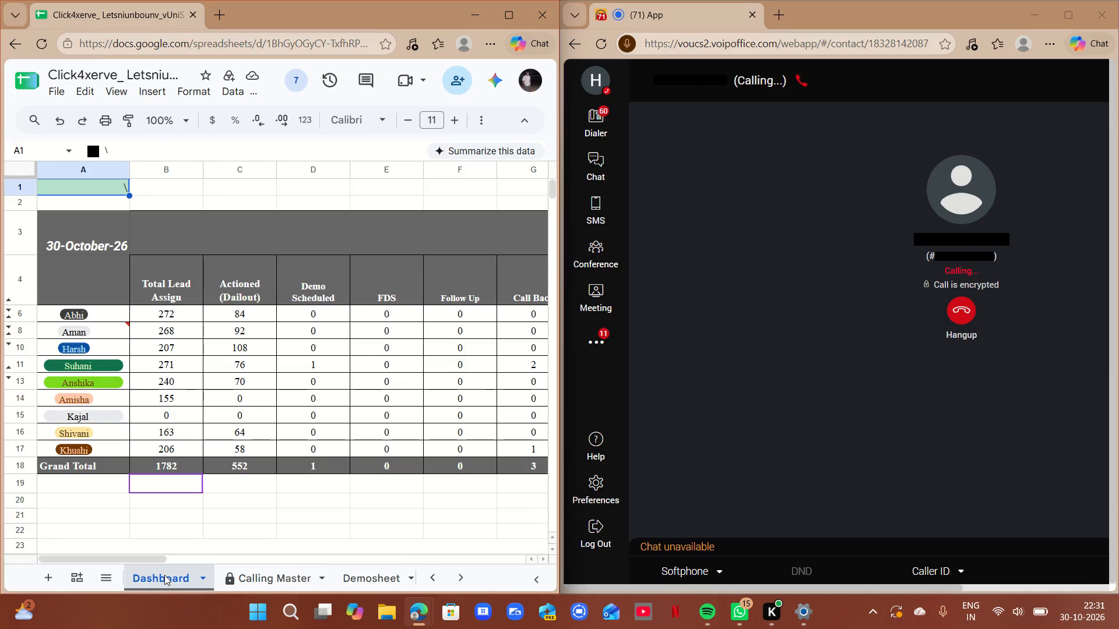
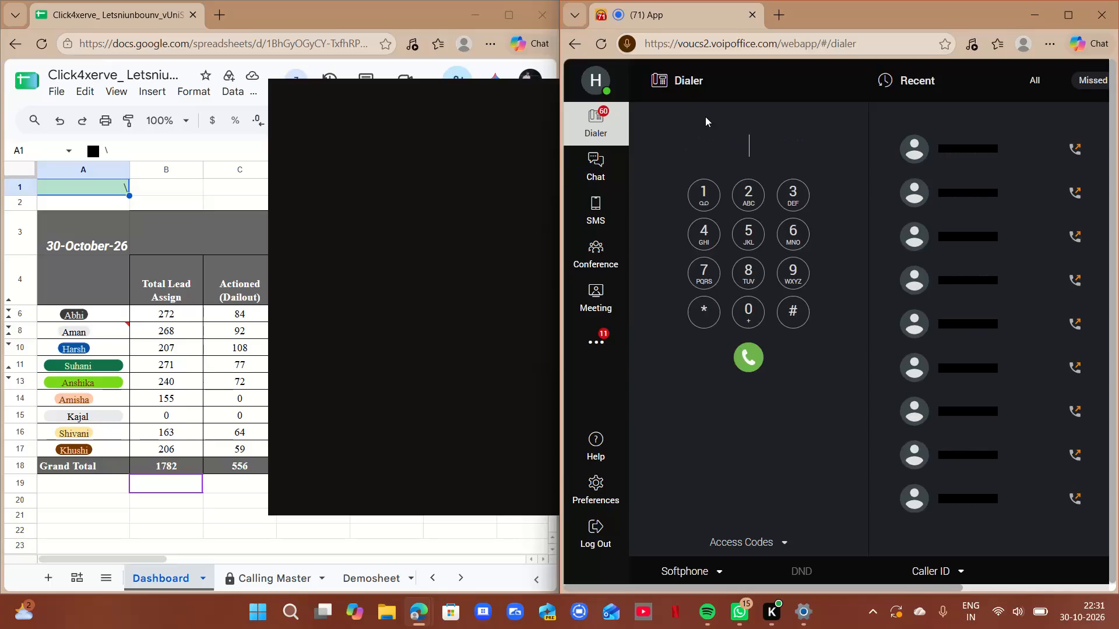
Call the row 1345 lead in the dialer using the copied phone number.
key(ctrl+v)
key(Return)
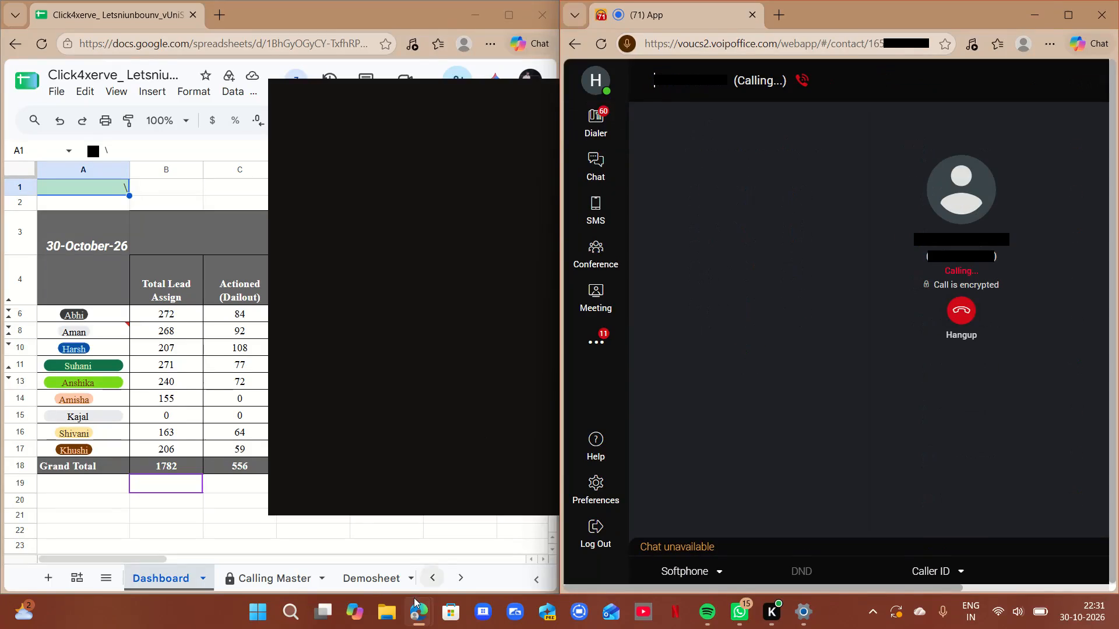
Copy the row 1346 lead's phone number from cell E1346 of Calling Master, end the current call and call that lead in the dialer.
click(266, 581)
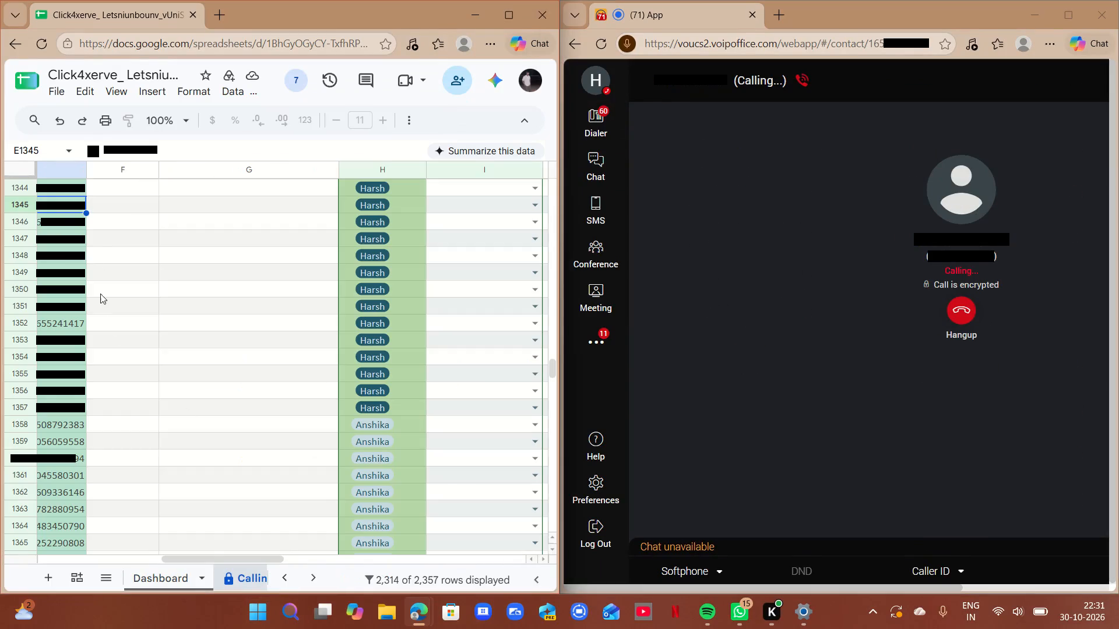
click(71, 224)
key(ctrl+c)
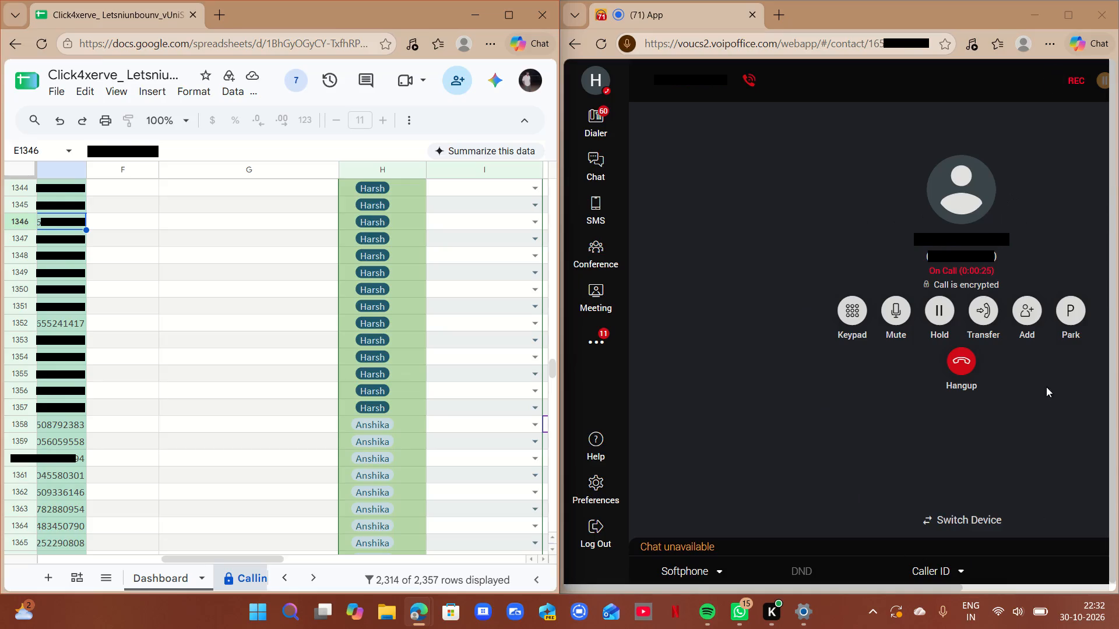
click(962, 366)
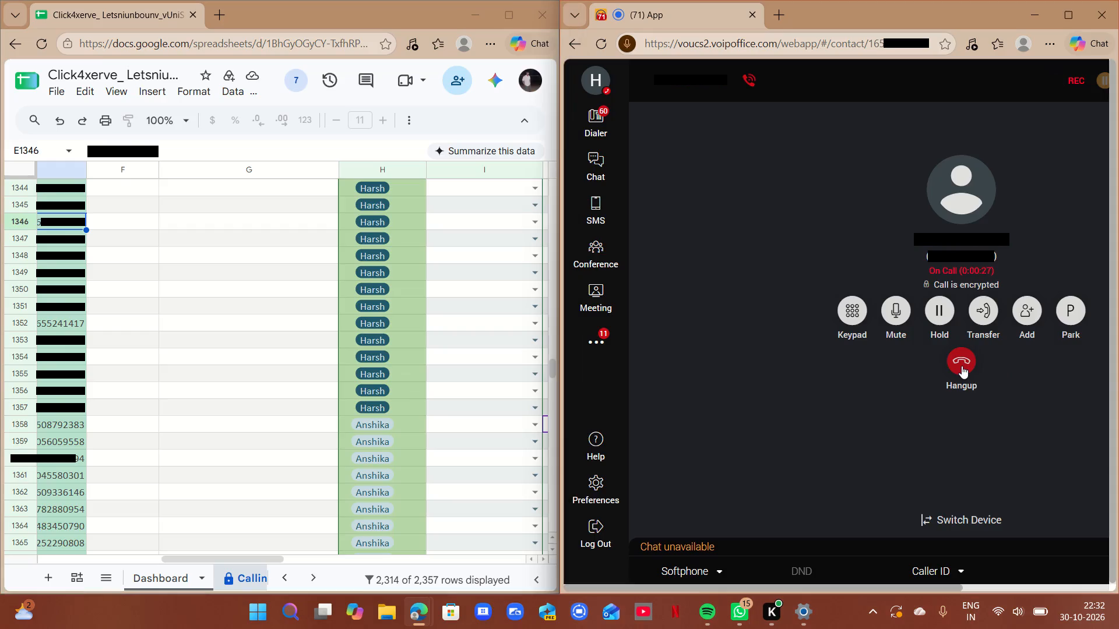
click(758, 144)
key(ctrl+v)
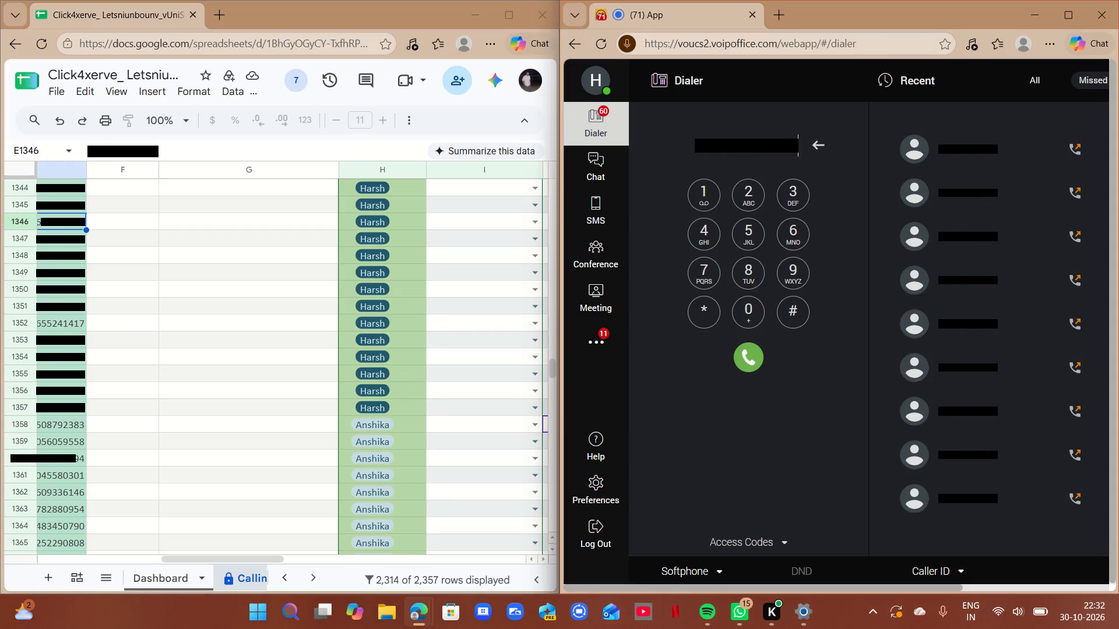
key(Return)
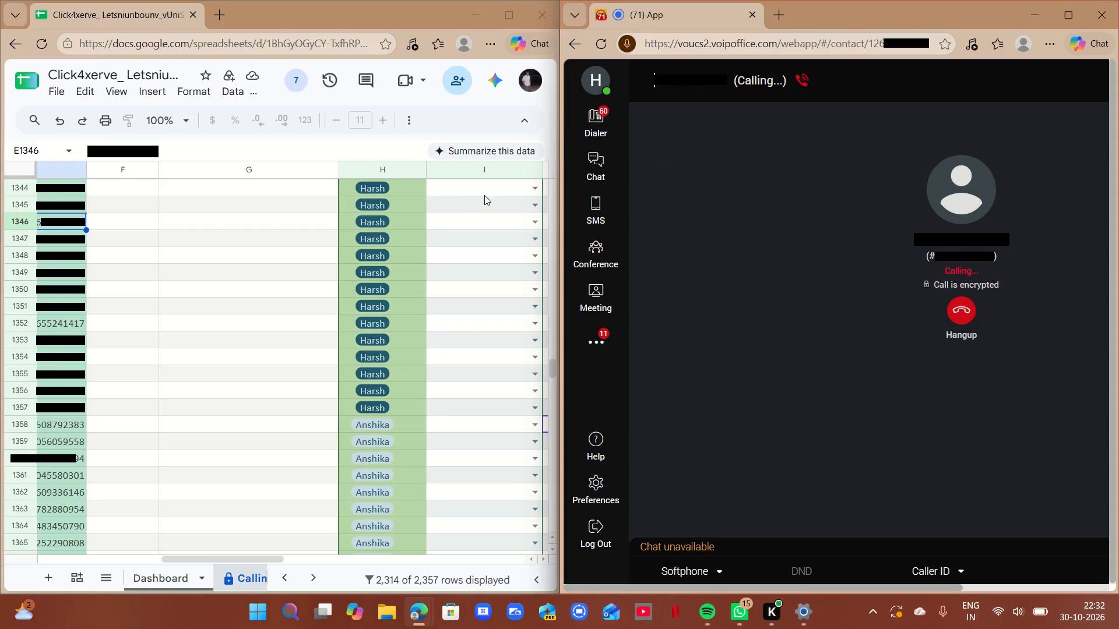
Enter n as the row 1345 lead's call outcome in cell I1345.
click(455, 210)
key(n)
key(Return)
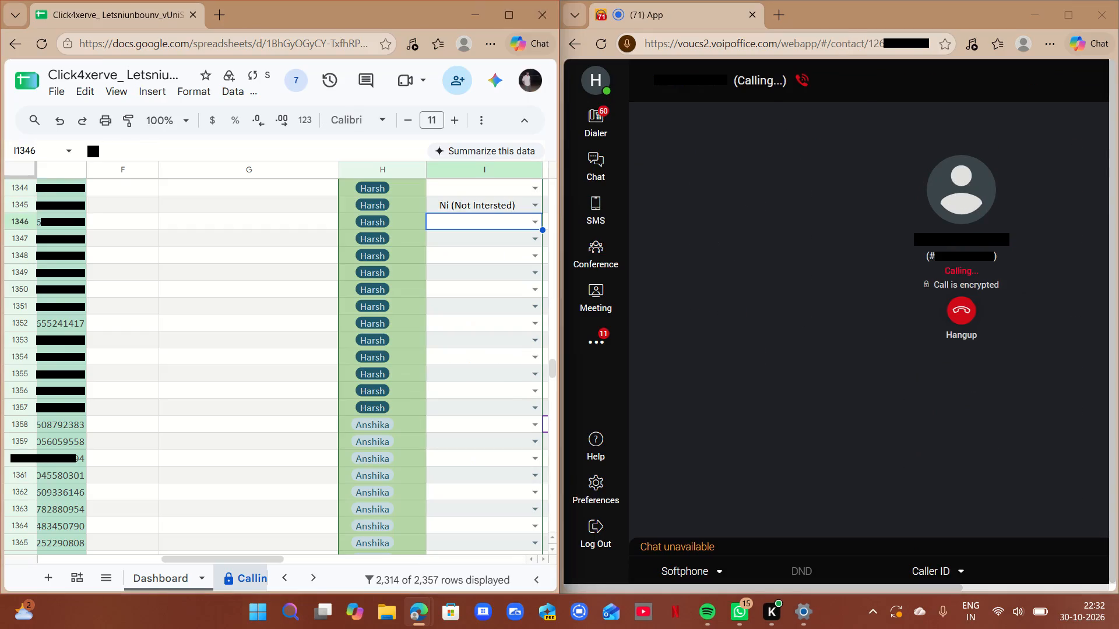
Record RNR as the row 1344 lead's call status in cell I1344.
click(466, 189)
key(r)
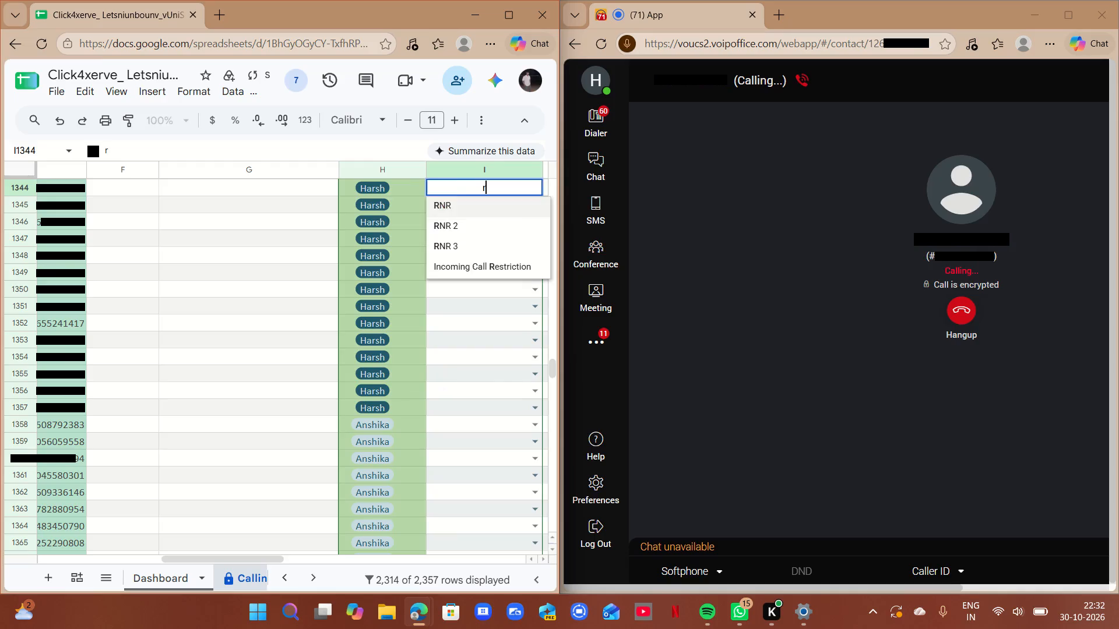
key(Return)
Copy the row 1347 lead's phone number from cell E1347.
scroll(466, 189, down, 1)
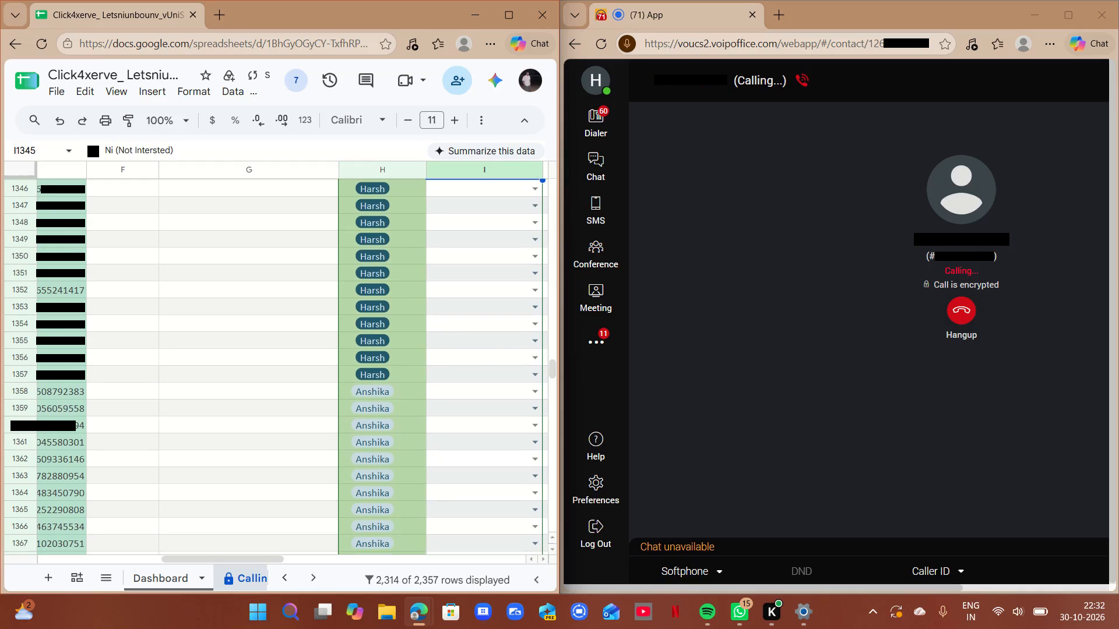
click(59, 202)
key(ctrl+c)
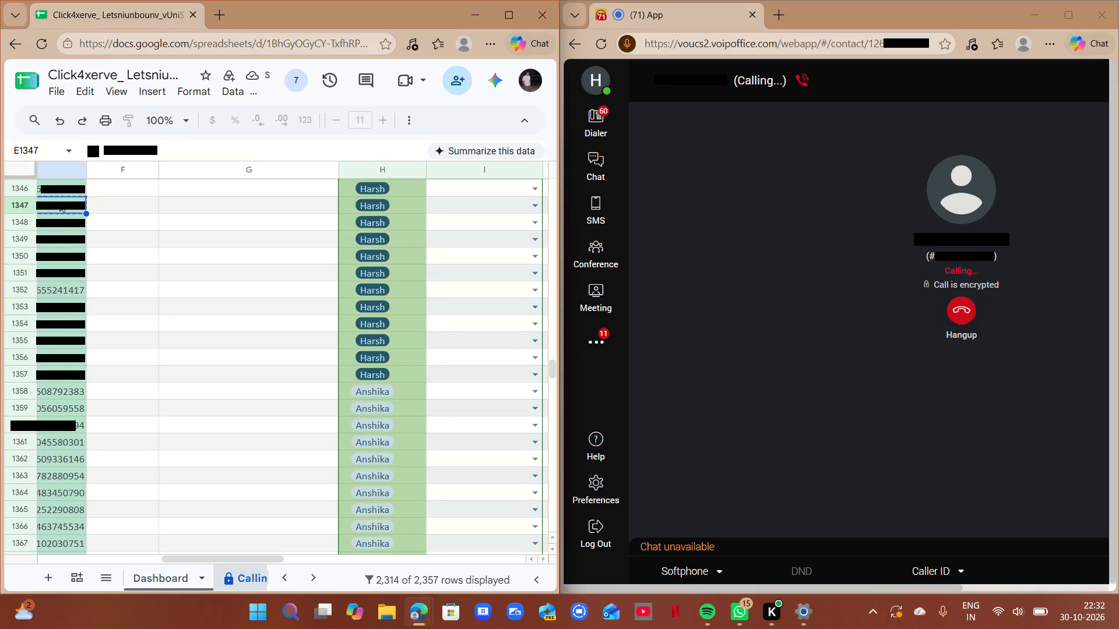
key(backslash)
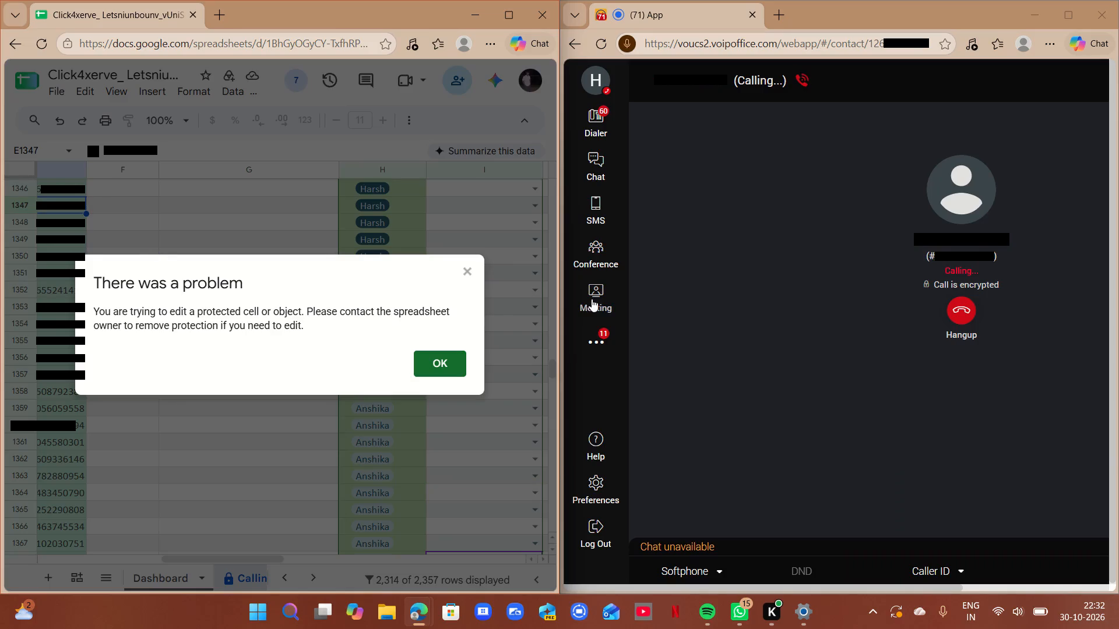
click(448, 362)
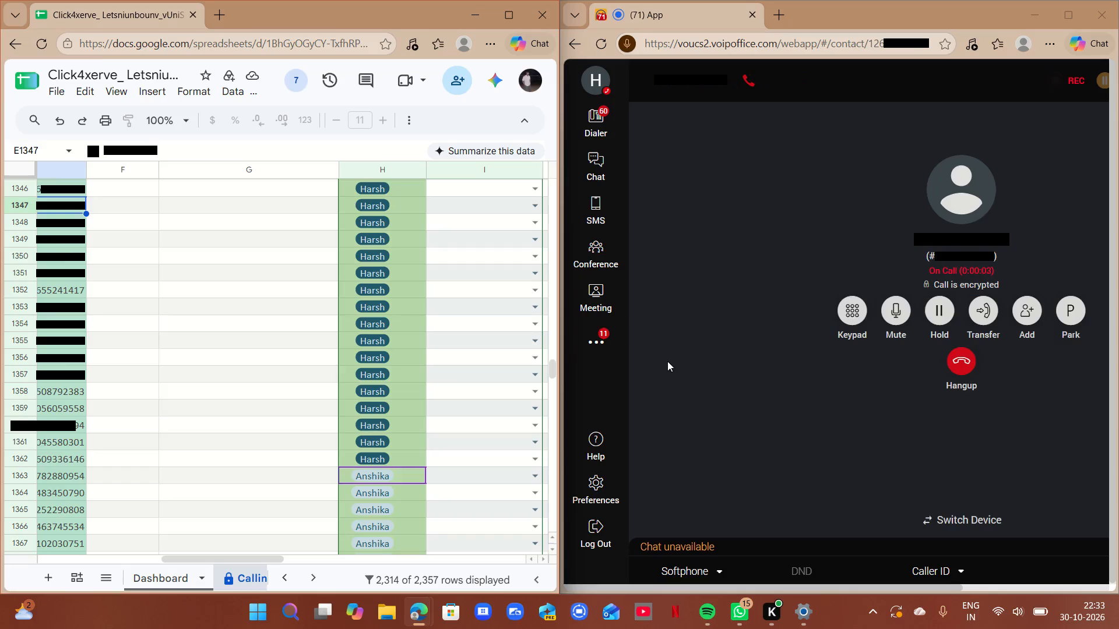
End the current call and call the row 1347 lead in the dialer using the number copied from cell E1347.
drag(958, 342, 959, 365)
click(959, 365)
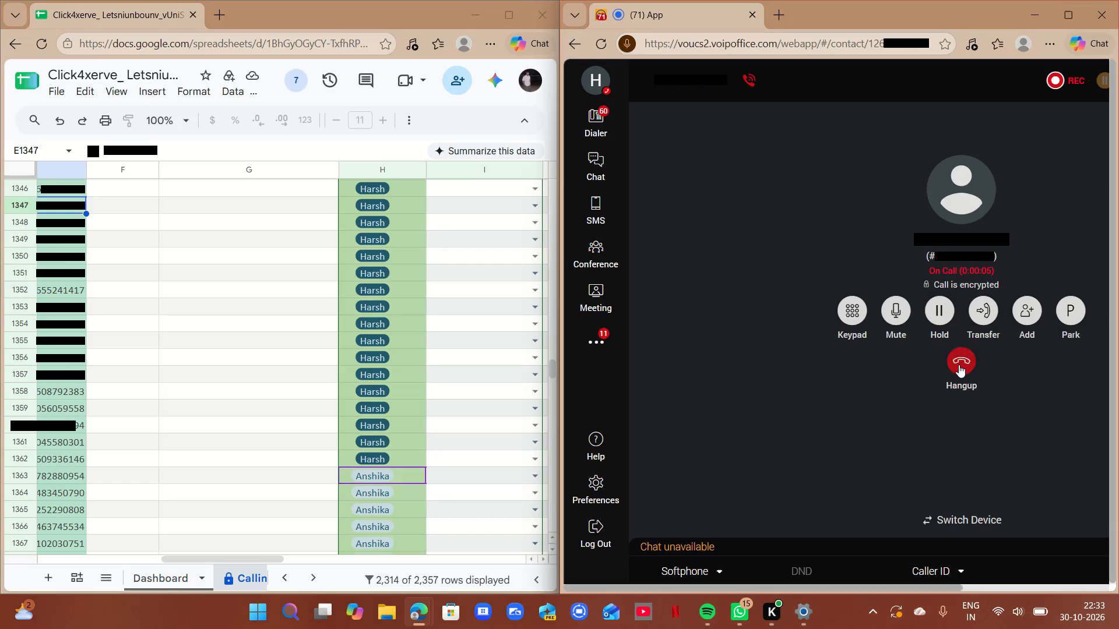
click(743, 150)
key(ctrl+v)
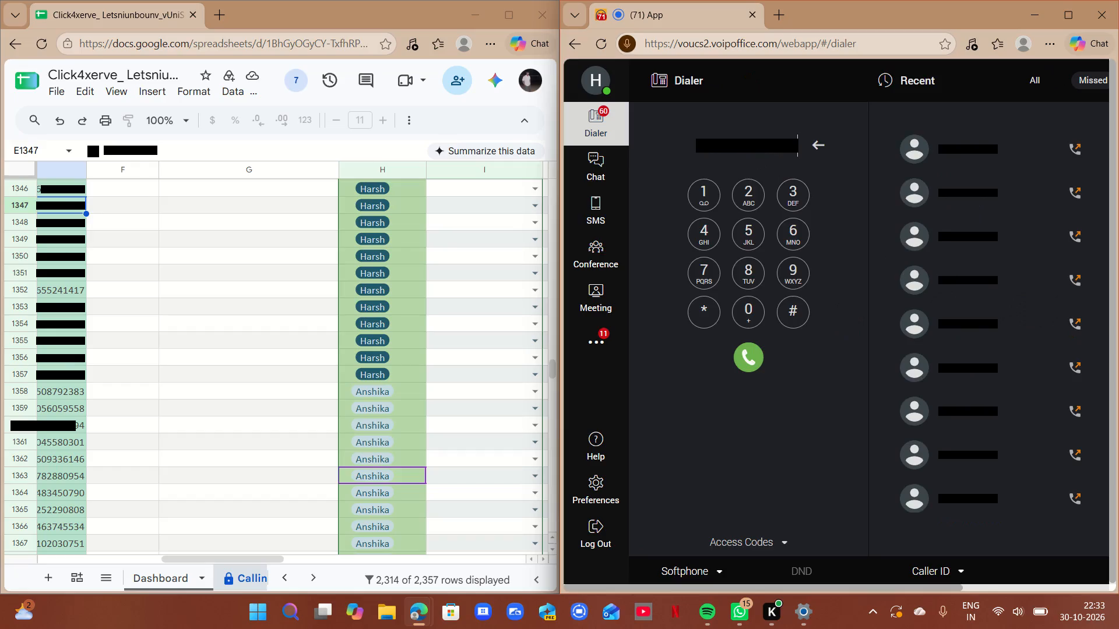
key(Return)
Copy the row 1348 lead's phone number from cell E1348, end the current call and call that lead in the dialer.
click(80, 222)
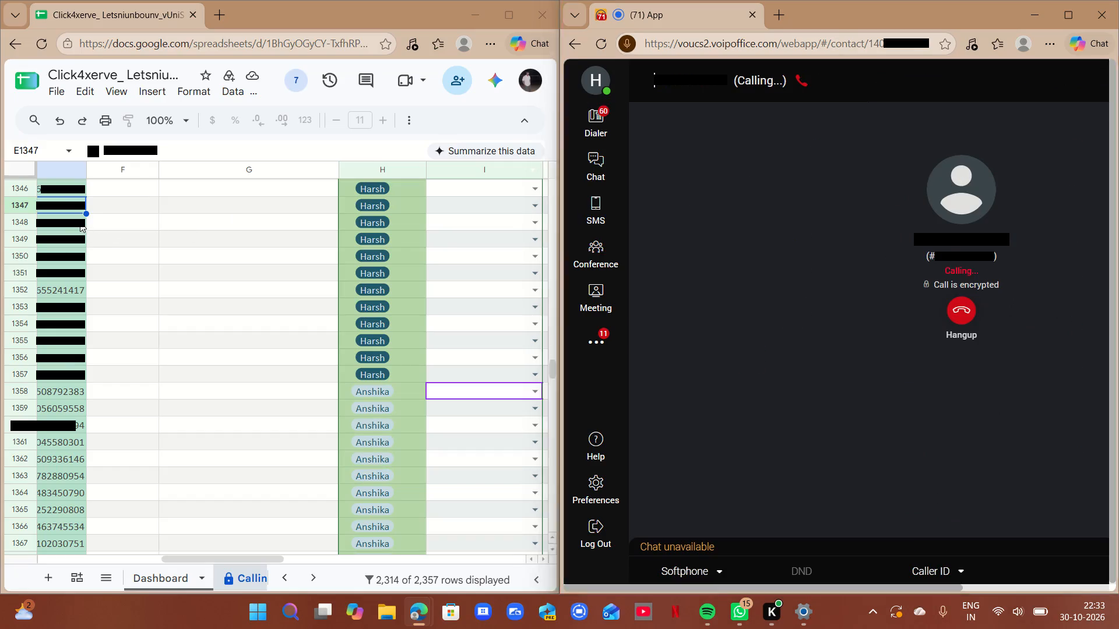
key(ctrl+c)
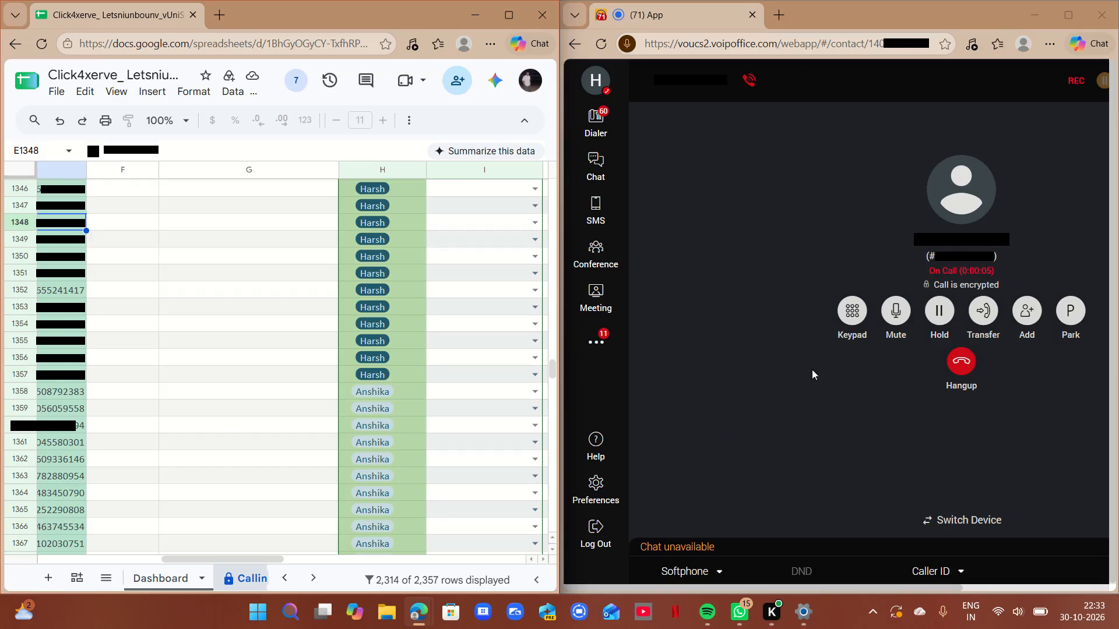
click(969, 355)
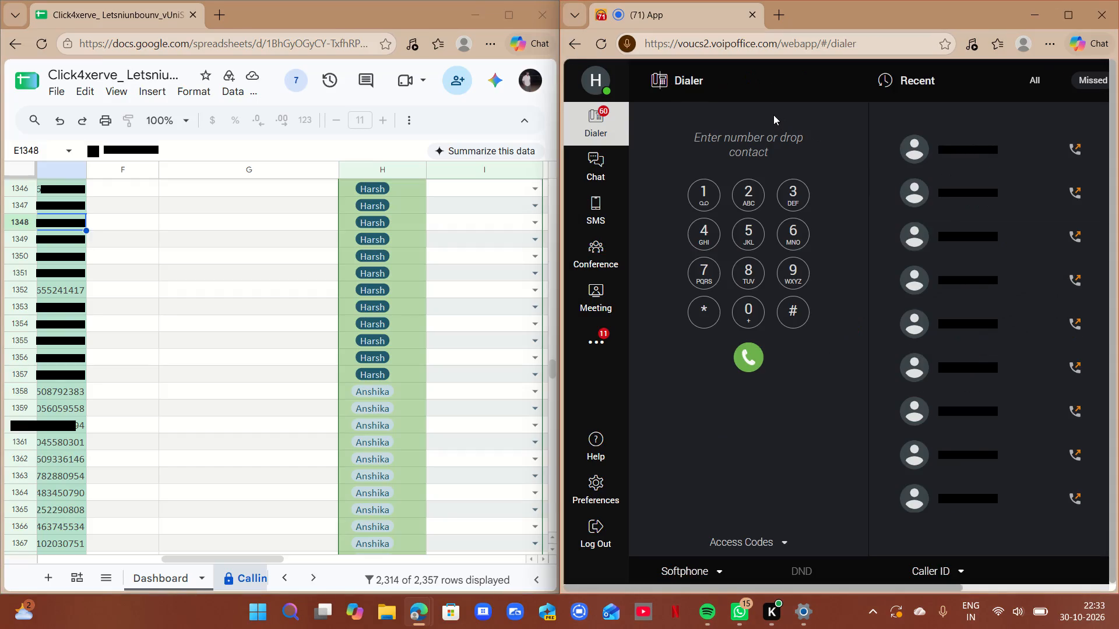
click(773, 115)
key(ctrl+v)
key(Return)
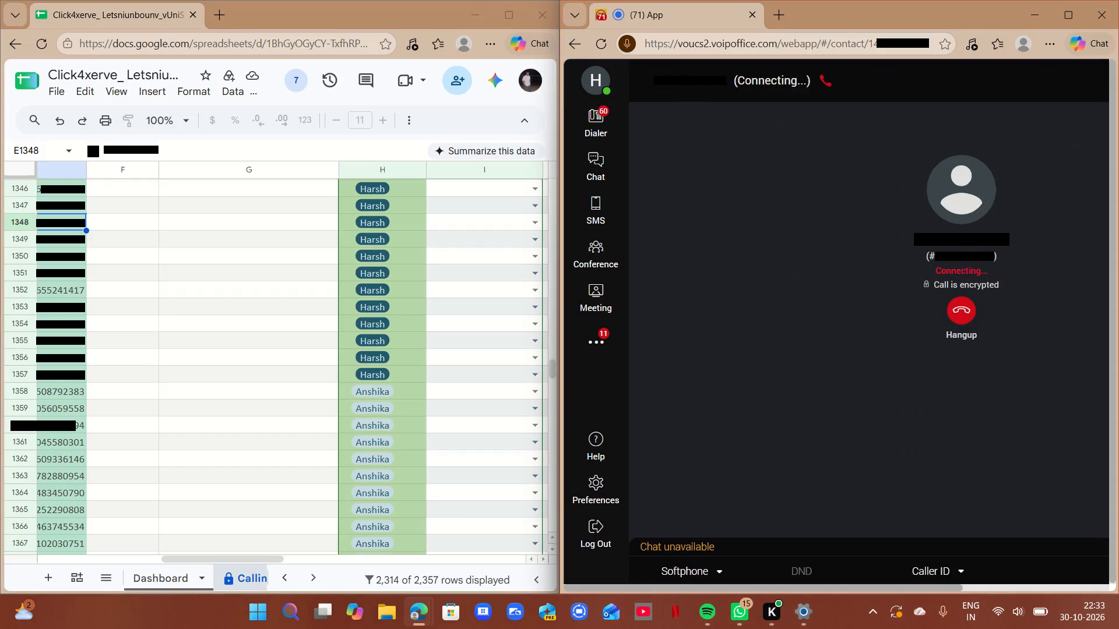
Copy the row 1349 lead's phone number from cell E1349.
click(55, 236)
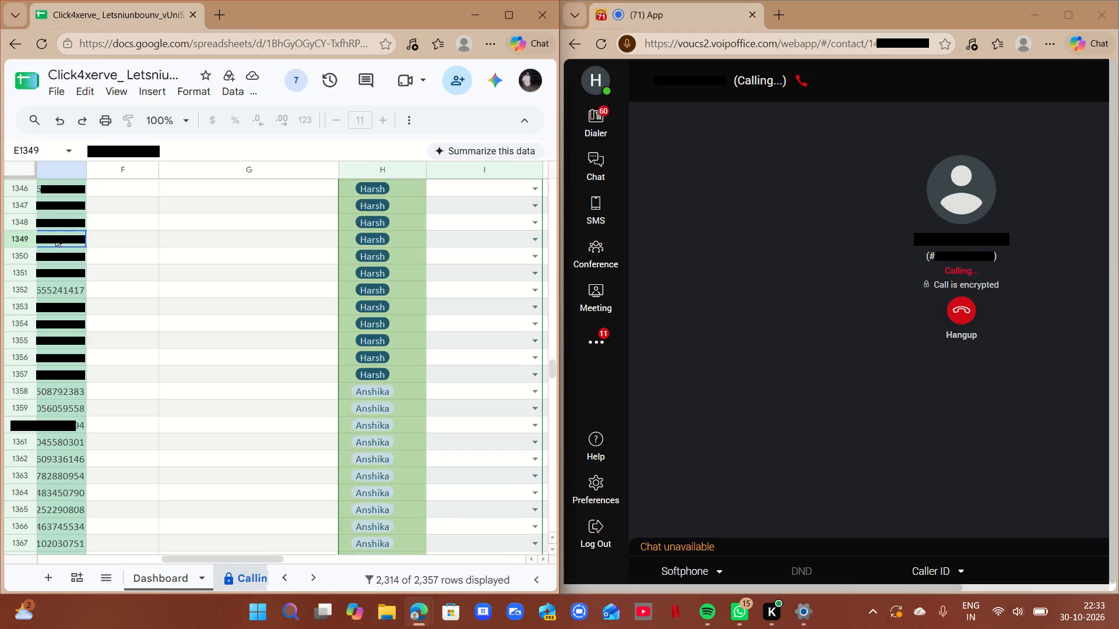
key(ctrl+c)
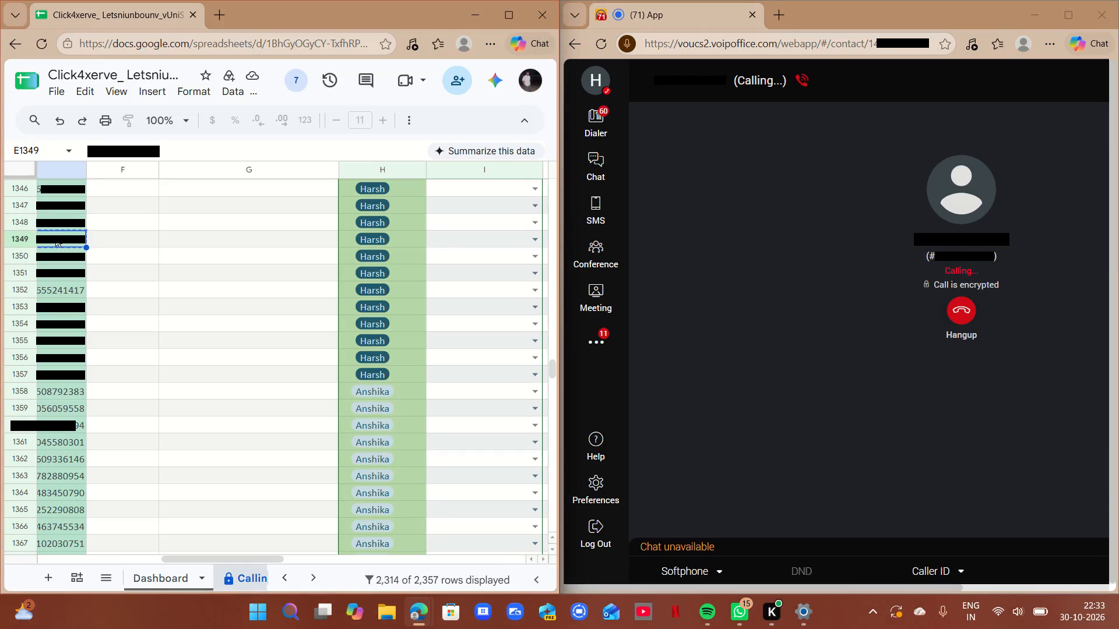
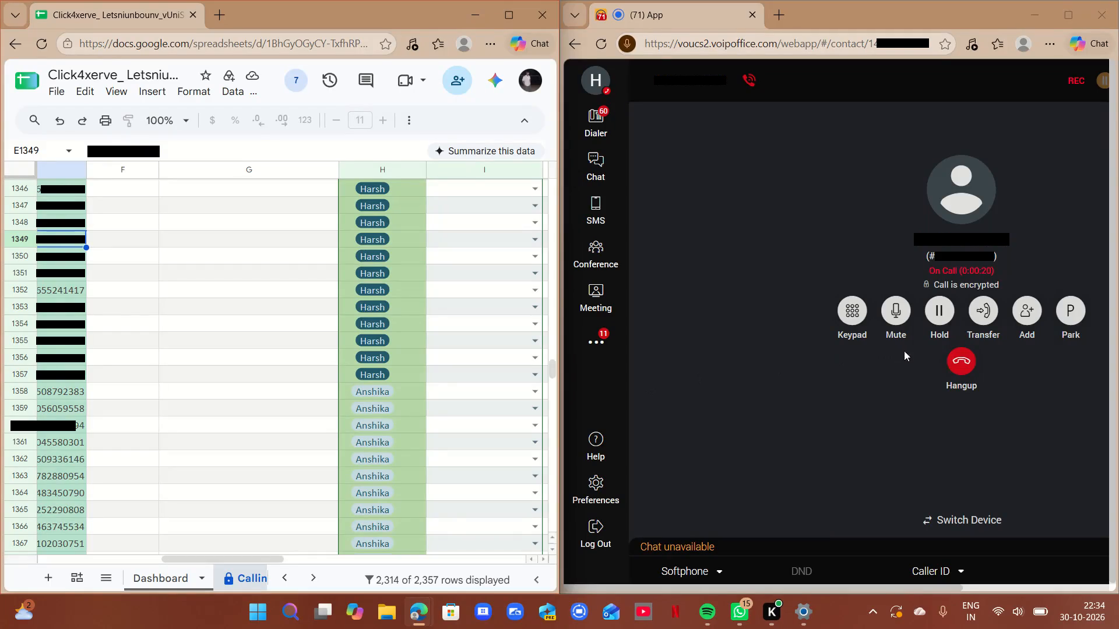
End the current call and call the row 1349 lead in the dialer using the number copied from cell E1349.
click(969, 359)
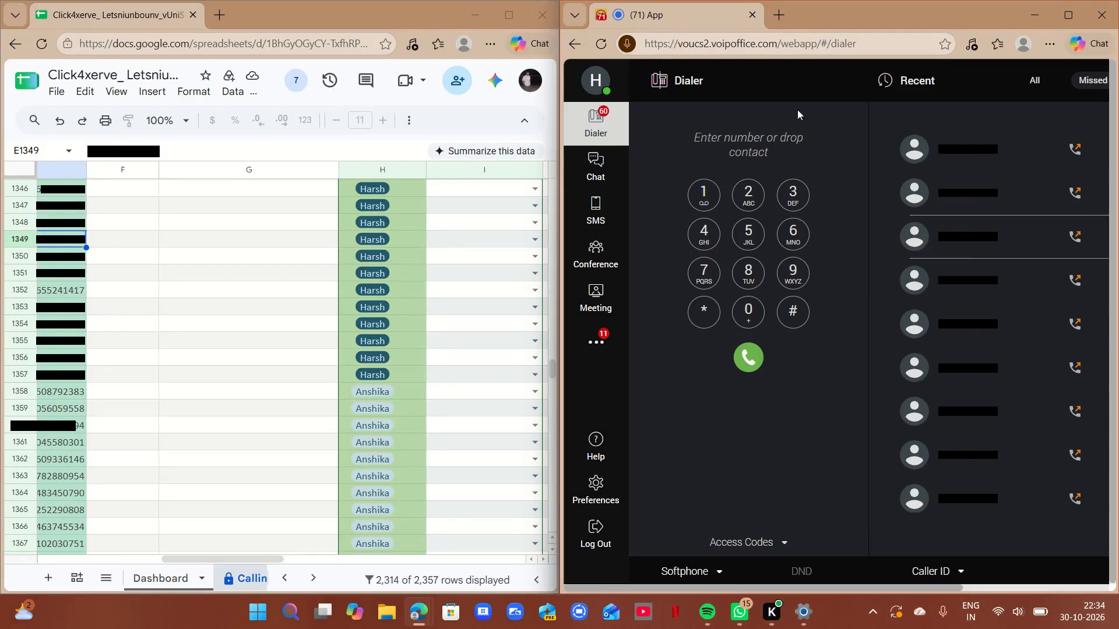
click(748, 137)
key(ctrl+v)
key(Return)
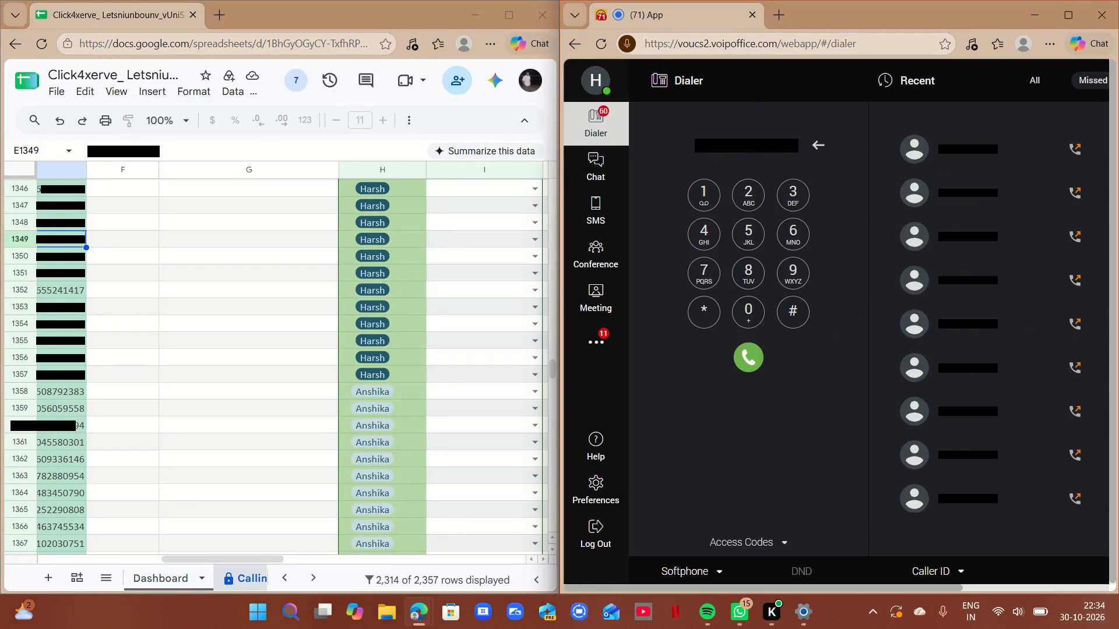
Copy the row 1350 lead's phone number from cell E1350 and end the current call in the dialer.
click(61, 252)
key(ctrl+c)
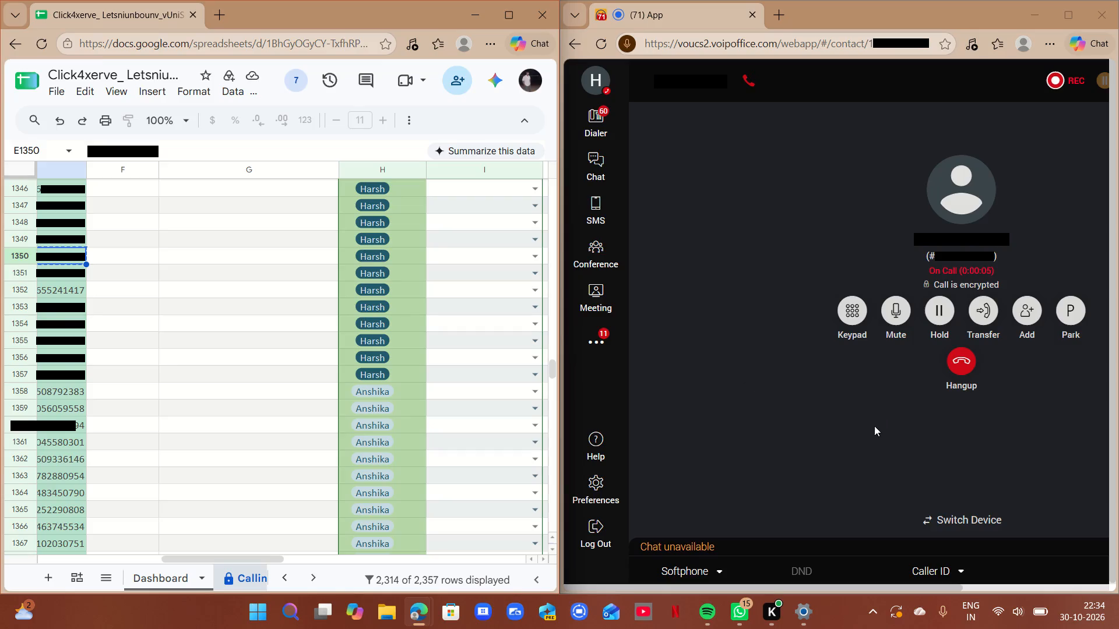
click(959, 355)
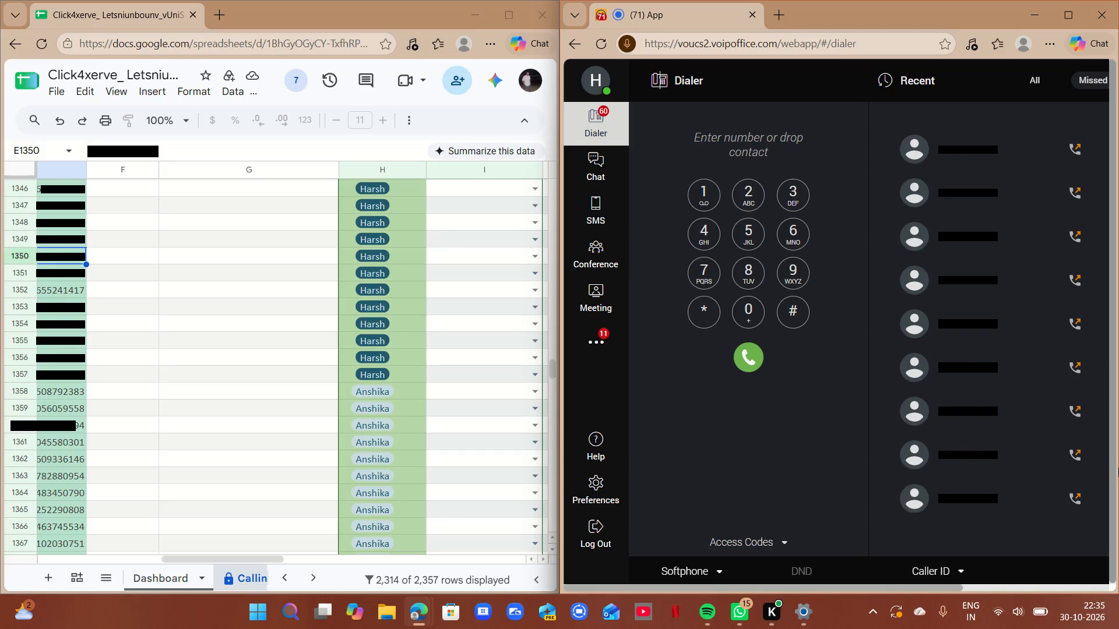
Call the row 1350 lead in the dialer using the number copied from cell E1350.
click(775, 160)
key(ctrl+v)
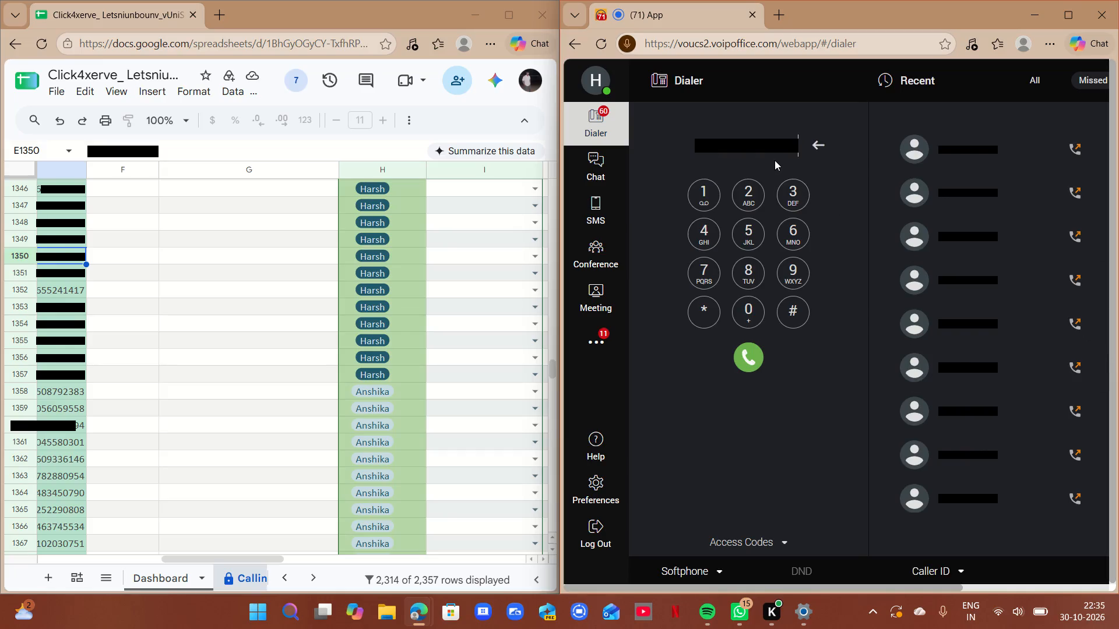
key(Return)
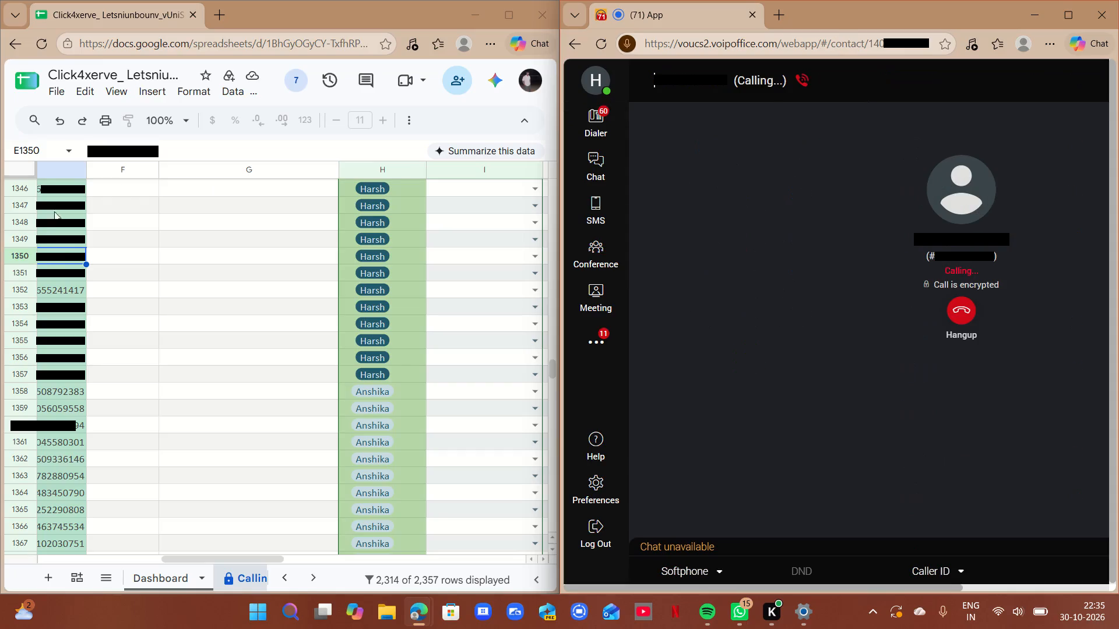
Copy the row 1351 lead's phone number from cell E1351.
click(66, 275)
key(ctrl+c)
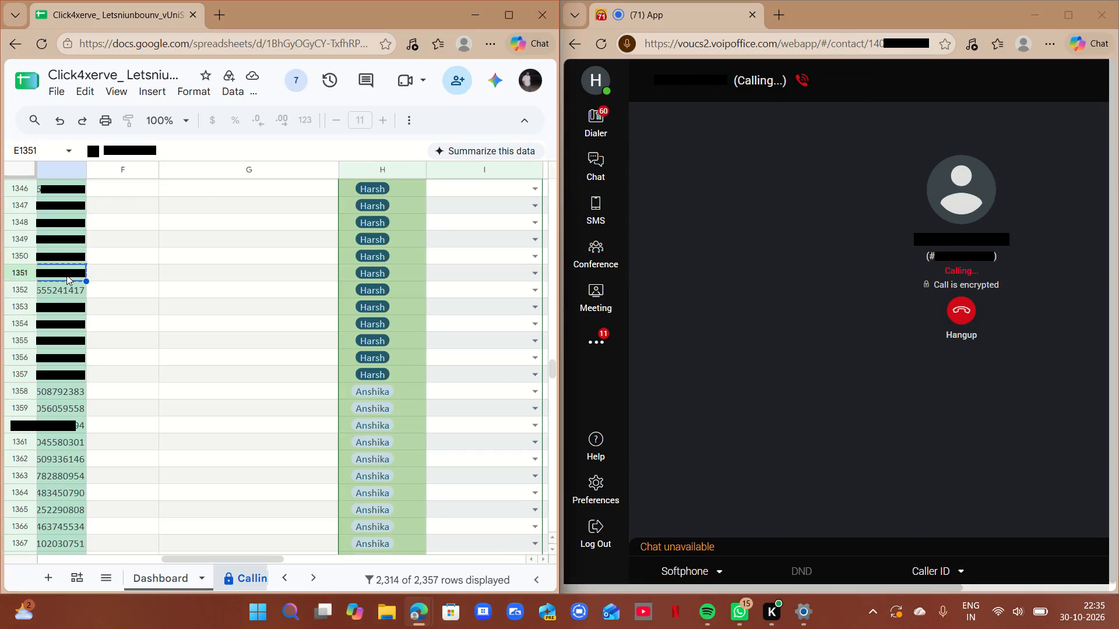
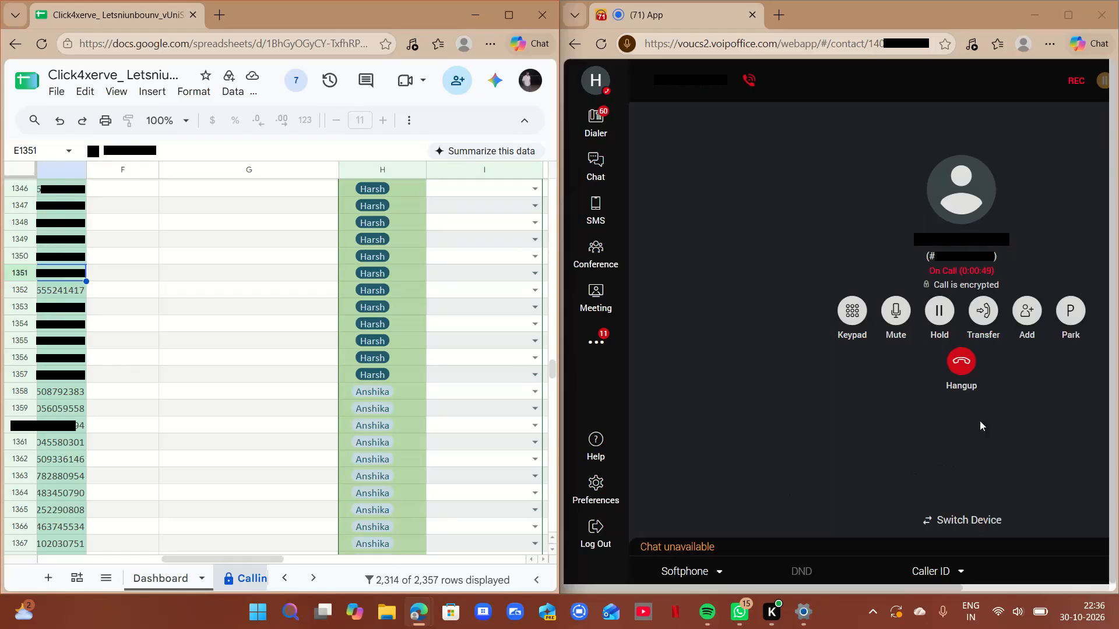
End the current call and call the row 1351 lead in the dialer using the number copied from cell E1351.
click(962, 359)
click(718, 143)
key(ctrl+v)
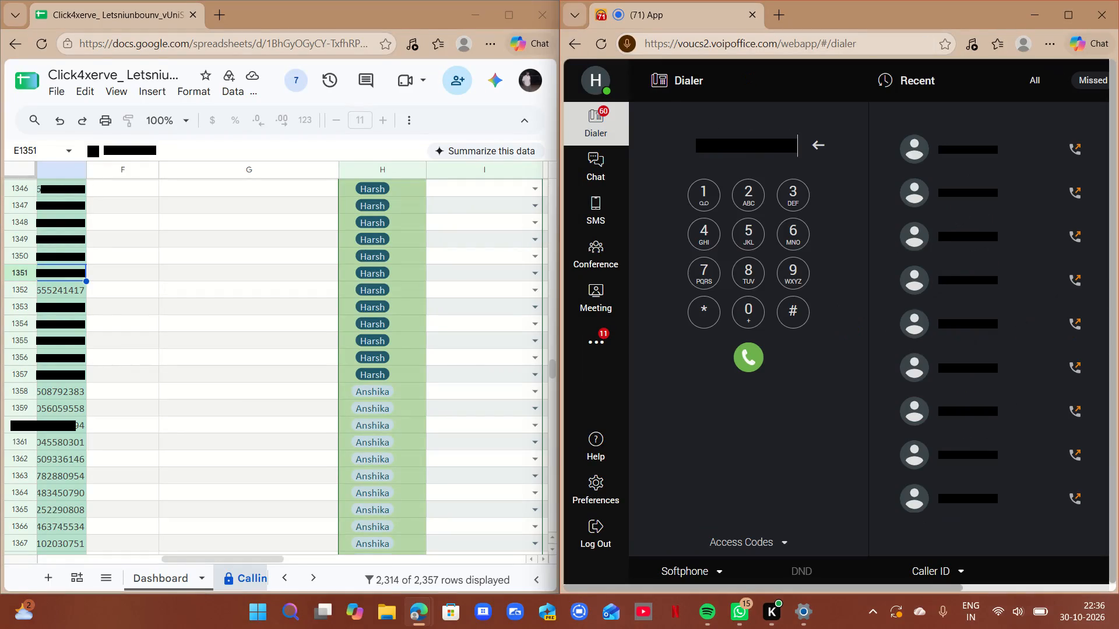
key(Return)
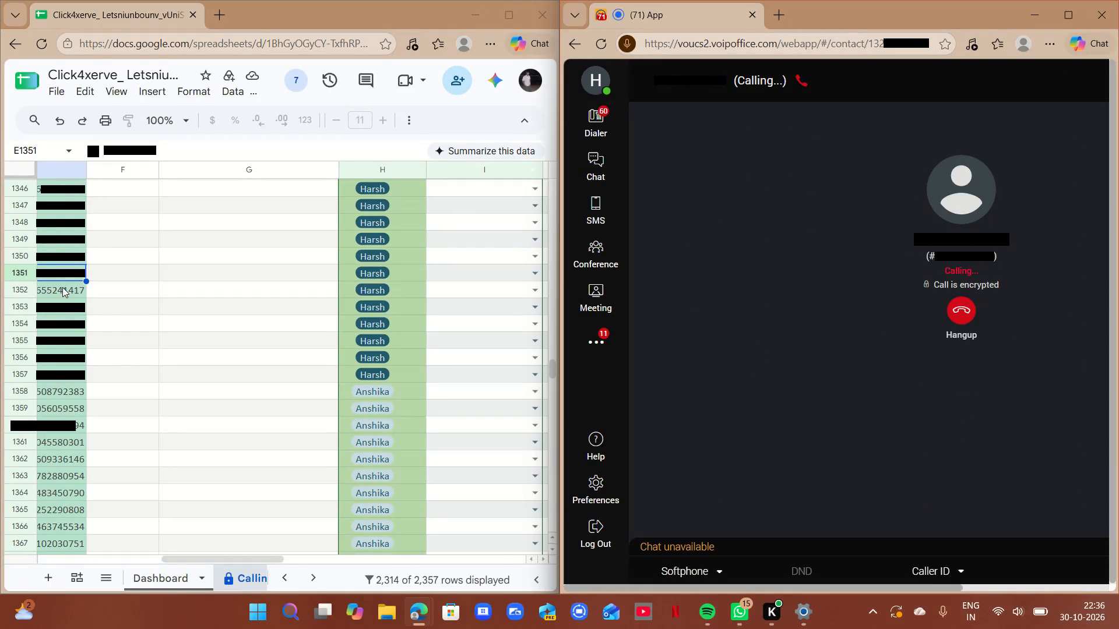
Copy the row 1352 lead's phone number from cell E1352.
click(62, 287)
key(ctrl+c)
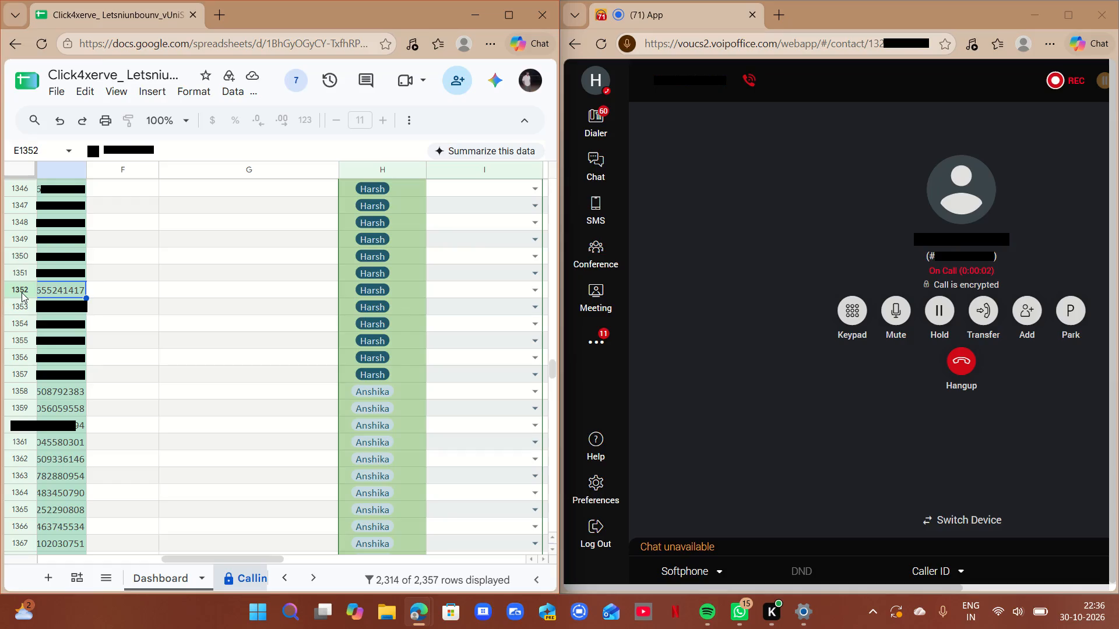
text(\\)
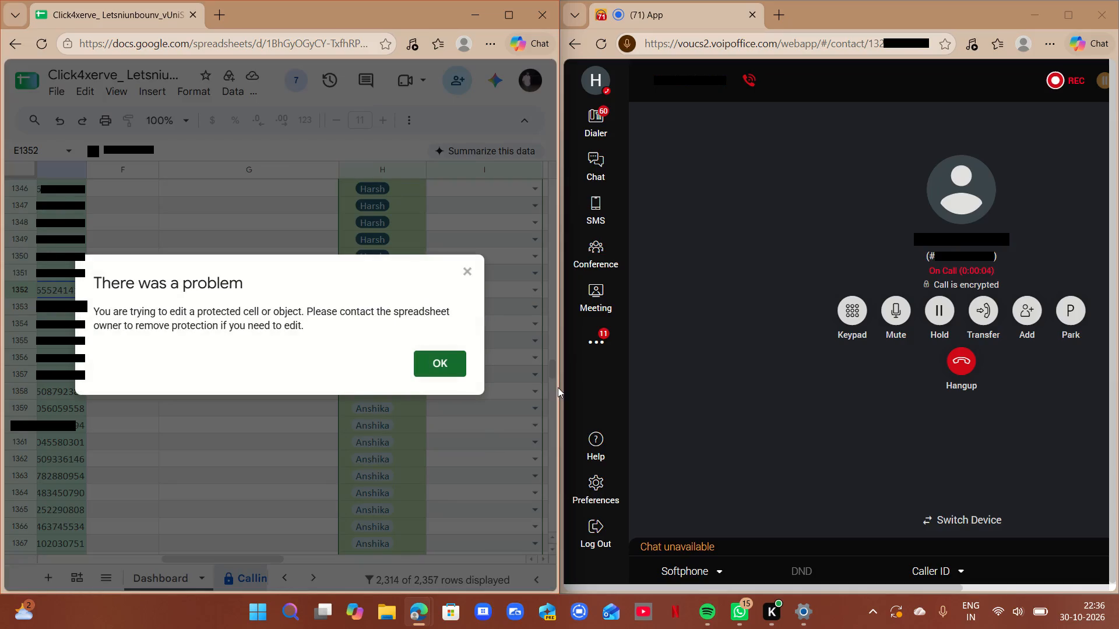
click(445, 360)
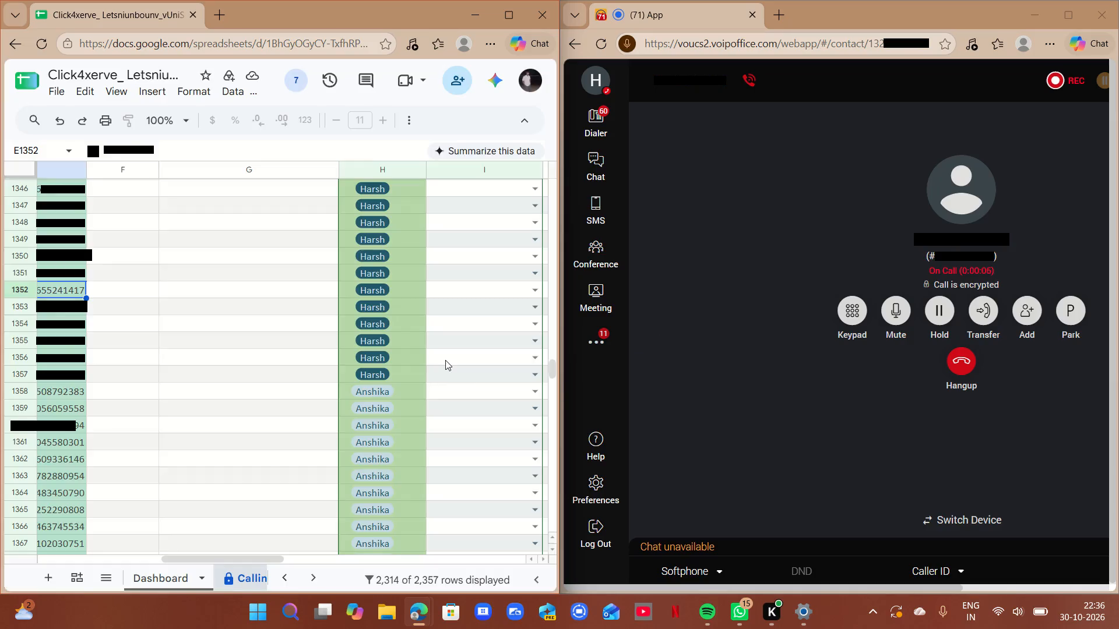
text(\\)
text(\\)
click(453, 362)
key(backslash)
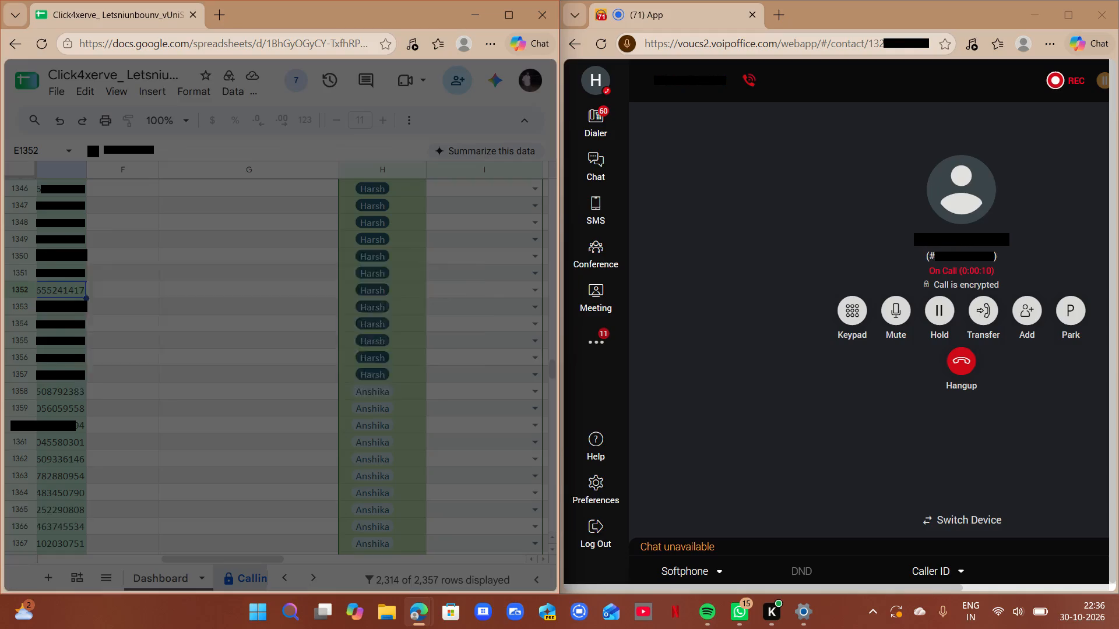
Record the row 1351 lead's call status as Voicemail in column I.
click(430, 360)
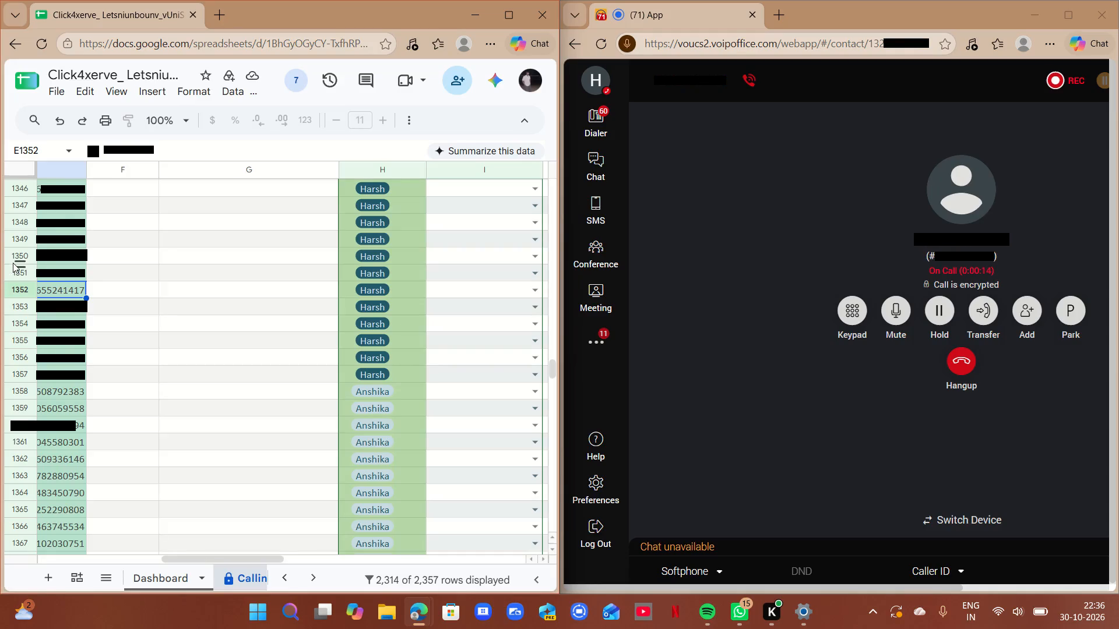
click(12, 274)
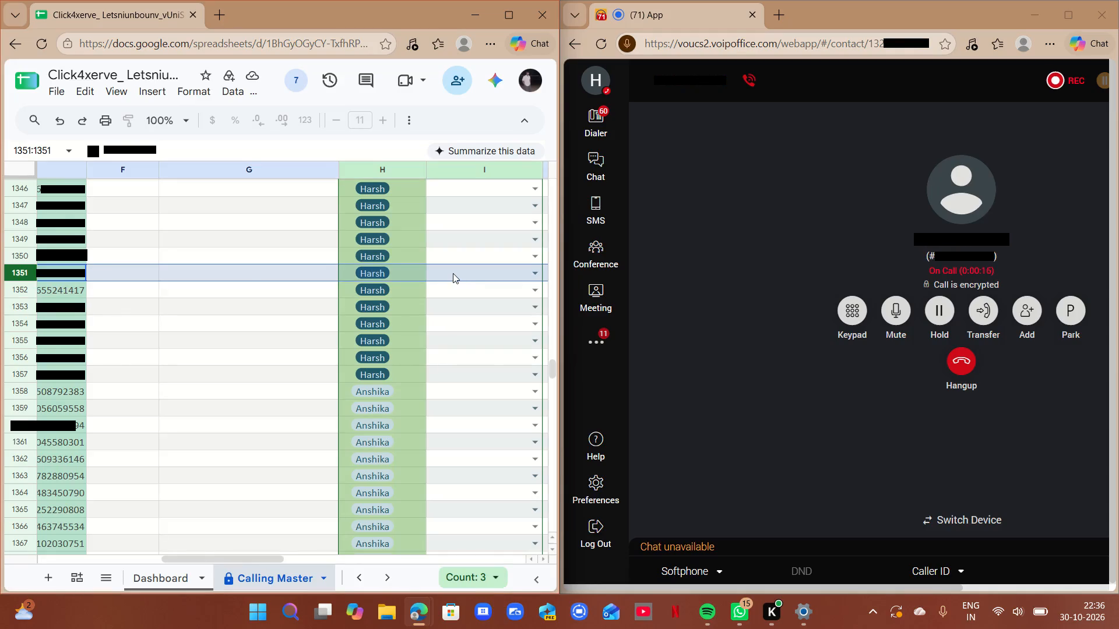
click(453, 273)
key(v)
key(Up)
key(Return)
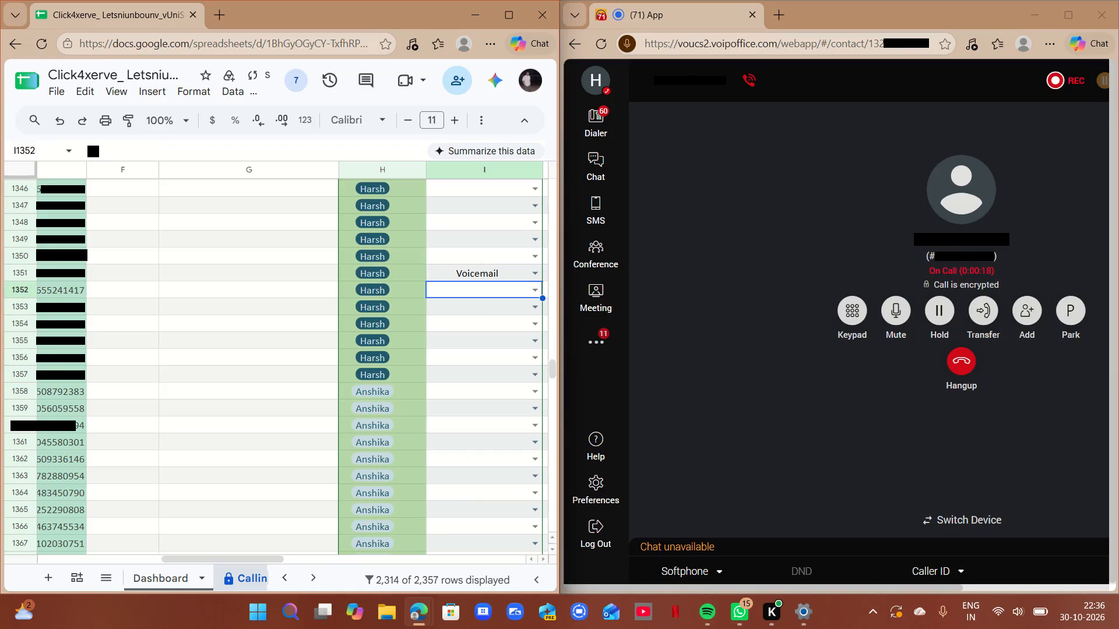
click(477, 274)
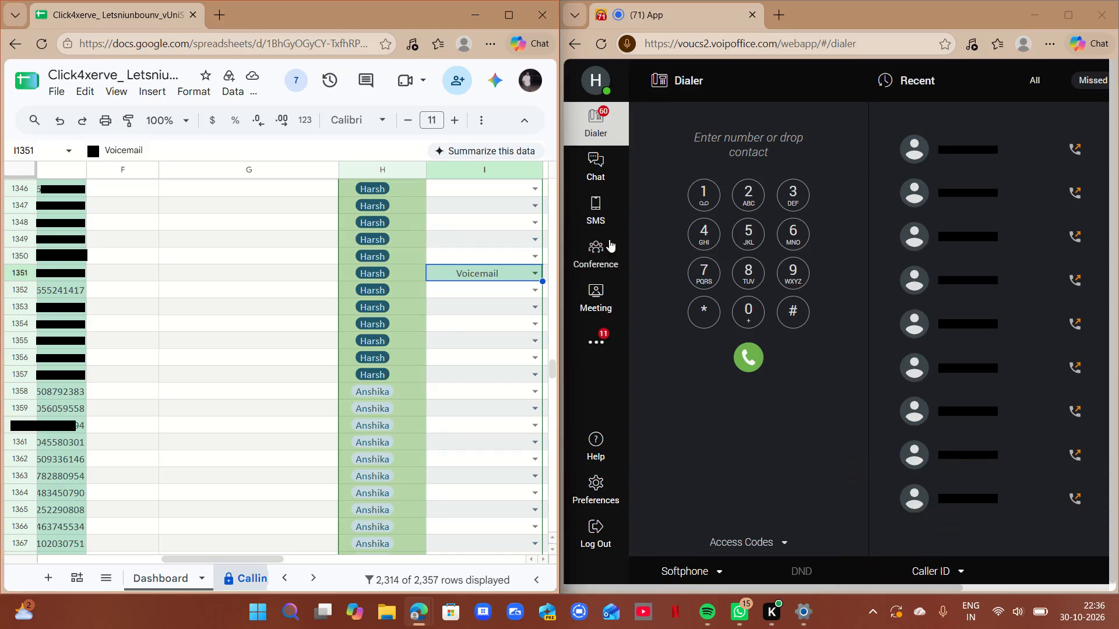
Call the row 1352 lead in the dialer using the copied phone number.
click(766, 151)
key(ctrl+v)
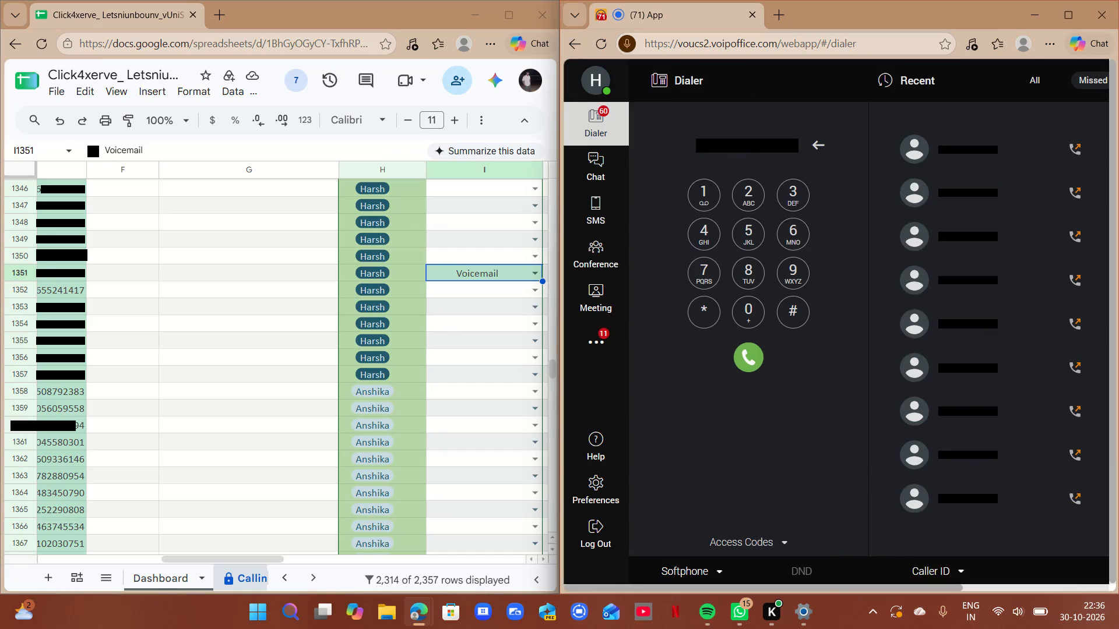
key(Return)
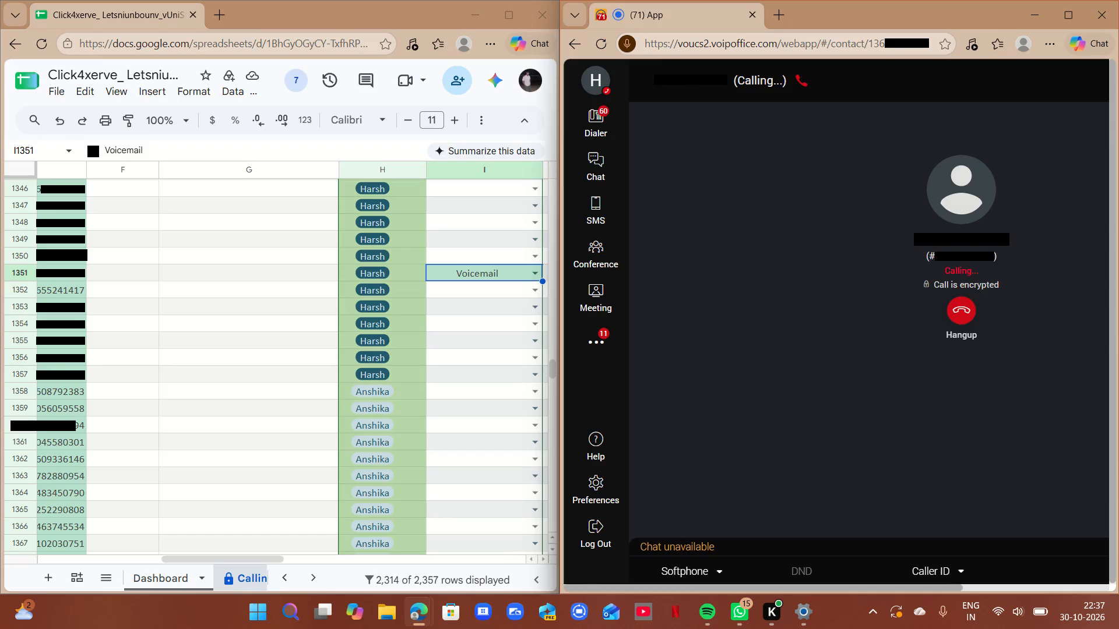
Fill the Voicemail status from cell I1351 upward through the blank status cells to row 1346.
drag(543, 281, 506, 195)
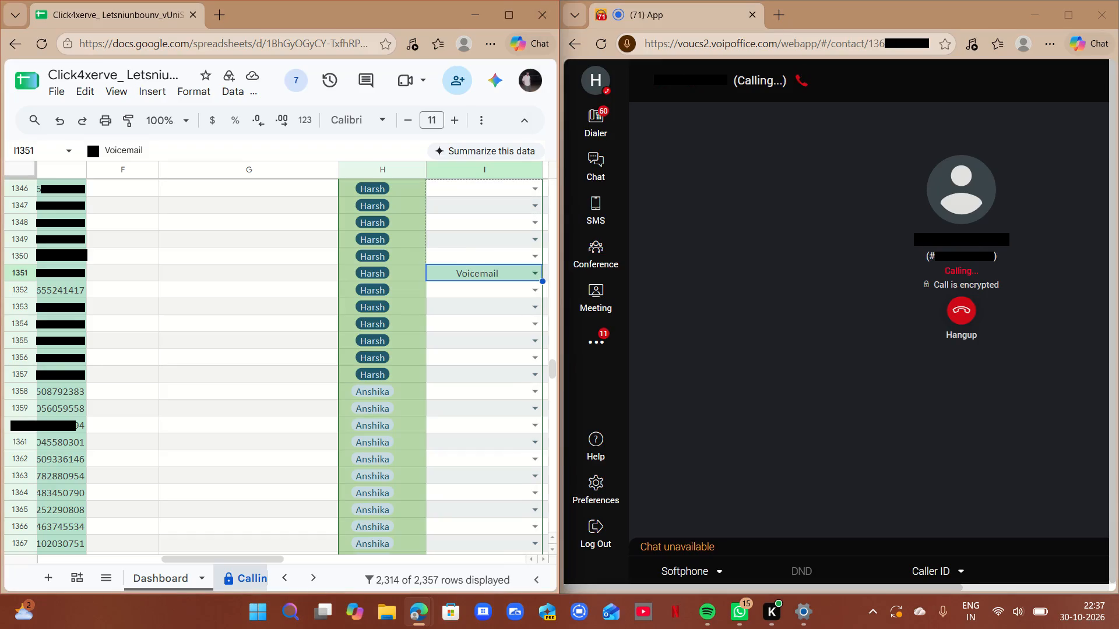
Fill the Voicemail outcome from cell I1351 up through I1346.
drag(506, 195, 506, 194)
Copy the row 1353 lead's phone number from cell E1353 and end the current call in the dialer.
scroll(506, 194, down, 1)
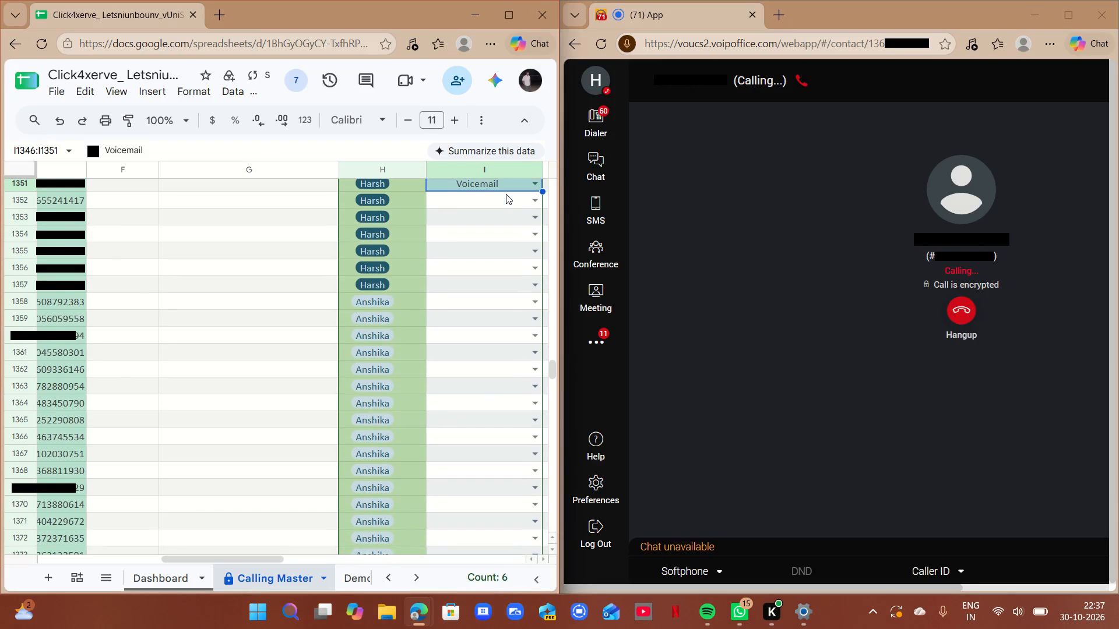
scroll(506, 194, down, 2)
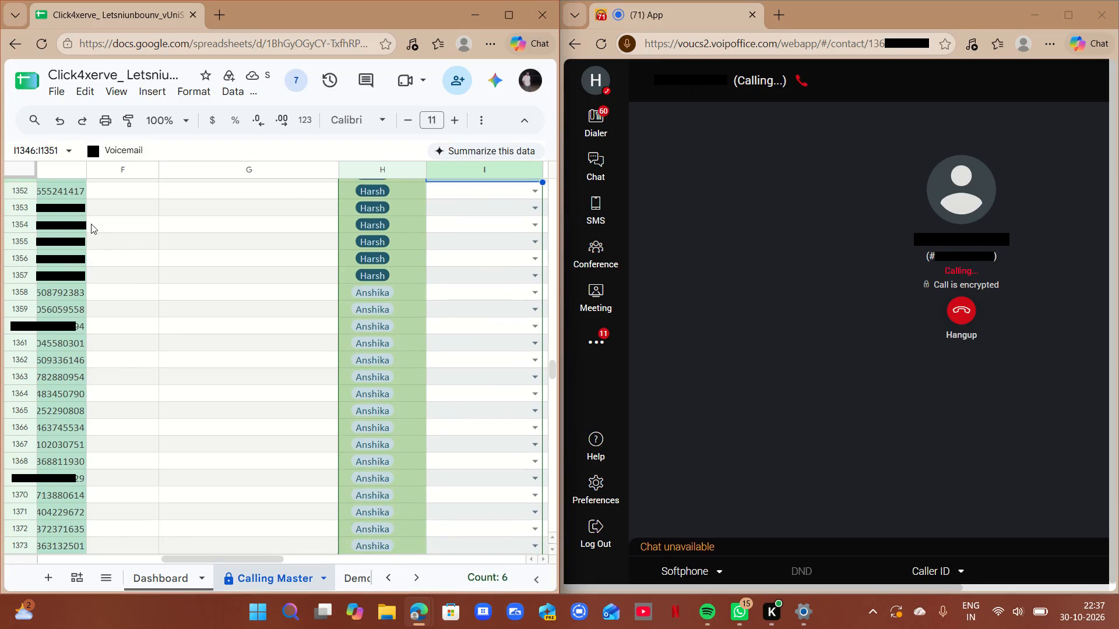
click(79, 207)
key(ctrl+c)
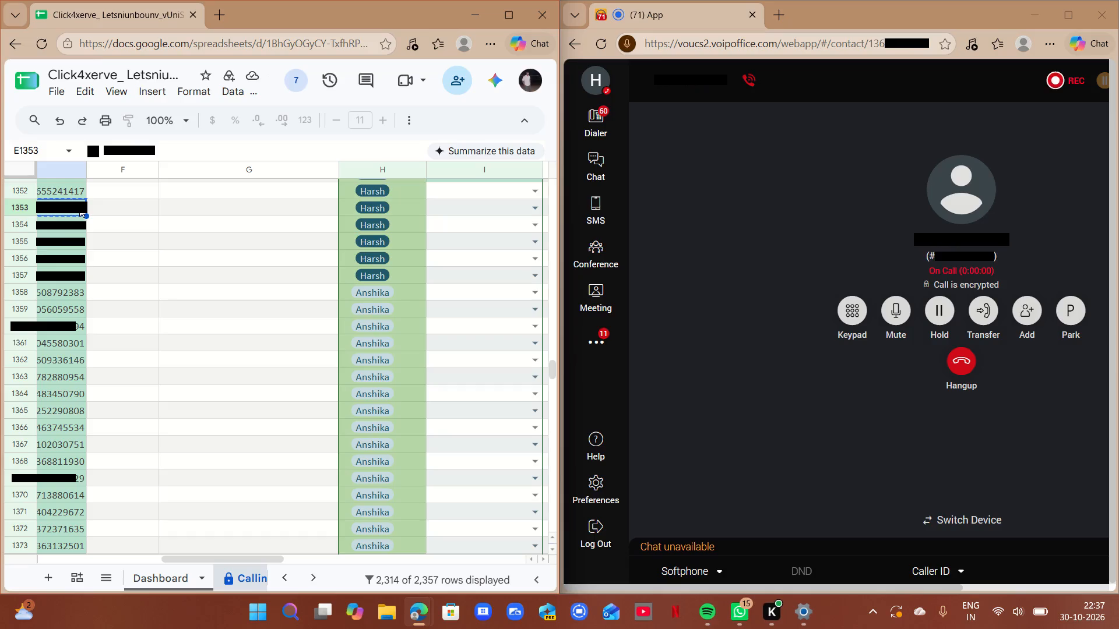
click(955, 356)
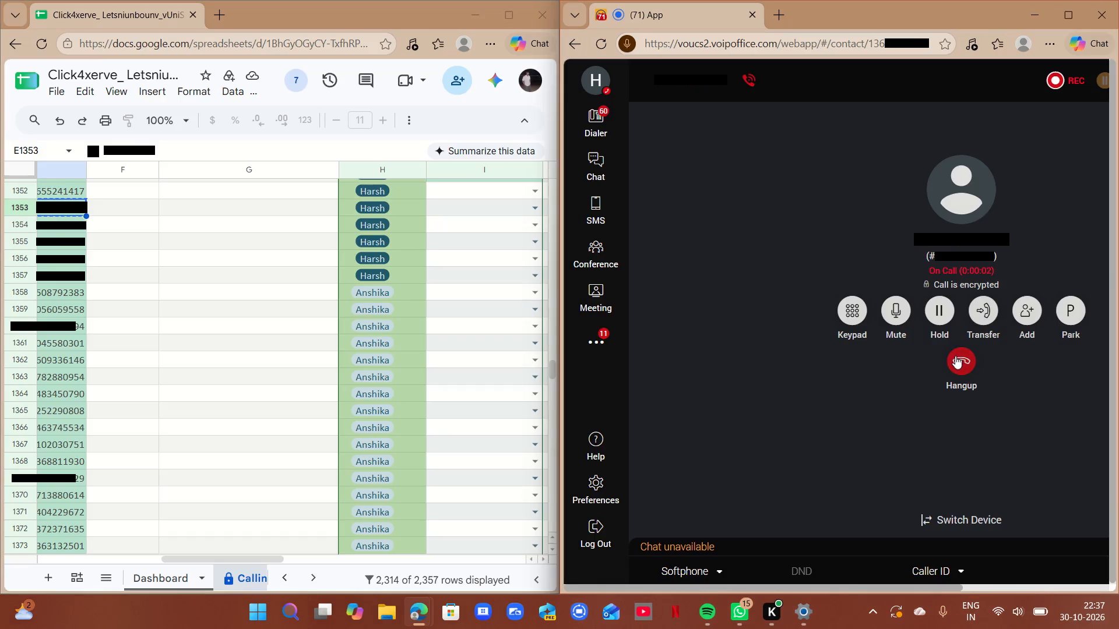
Call the row 1353 lead in the dialer using the number copied from cell E1353.
click(736, 151)
key(ctrl+v)
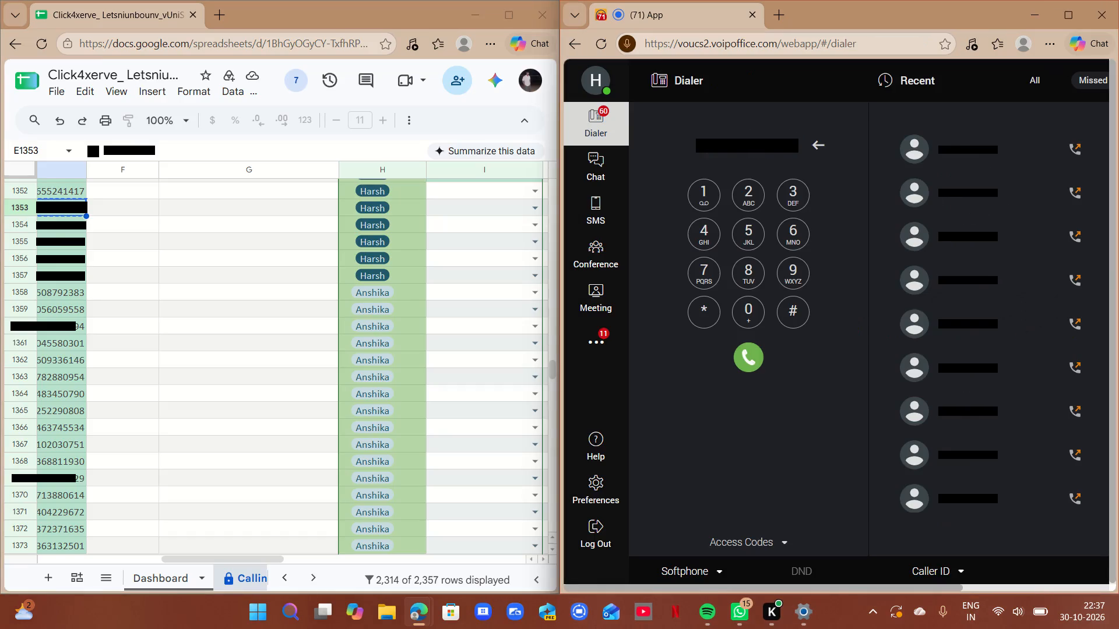
key(Return)
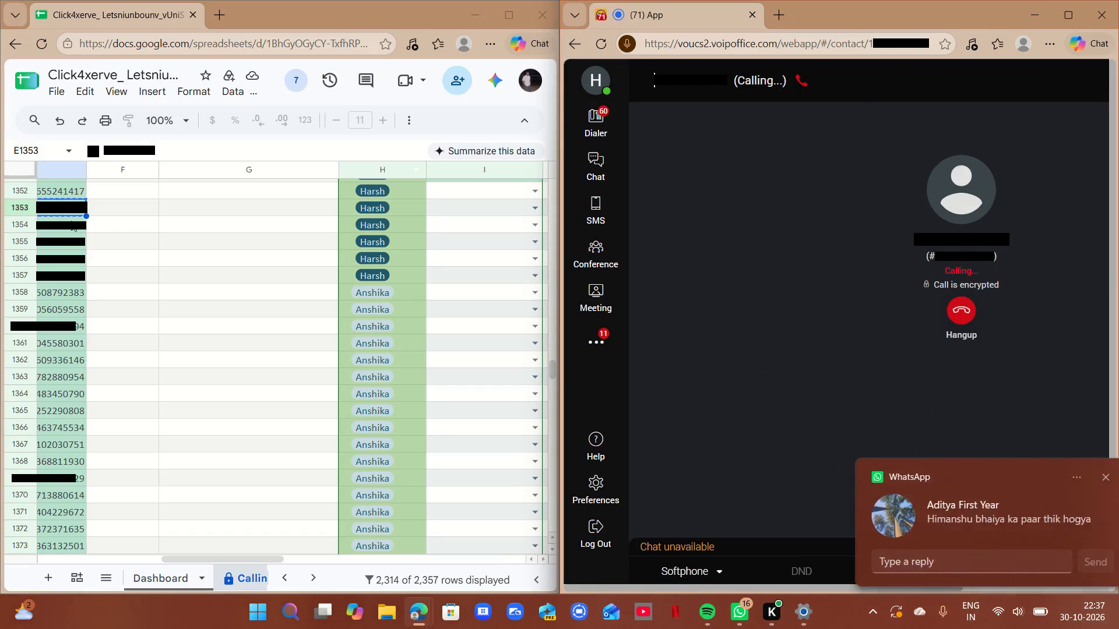
Copy the row 1354 lead's phone number from cell E1354 and end the current call in the dialer.
click(71, 221)
key(ctrl+c)
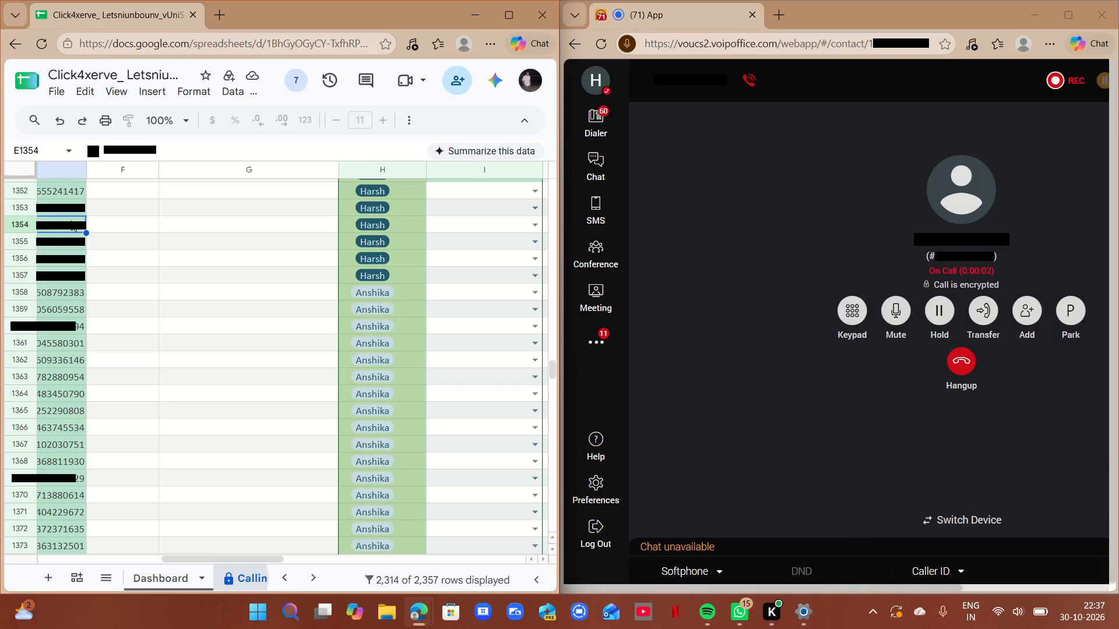
click(973, 358)
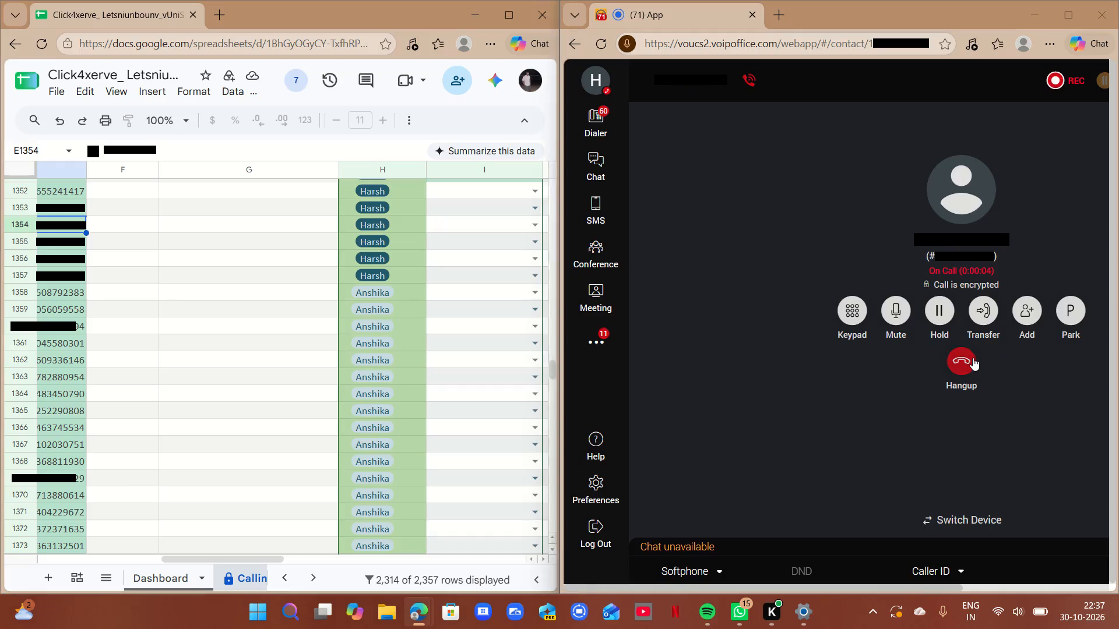
Call the row 1354 lead in the dialer using the number copied from cell E1354.
click(748, 156)
key(ctrl+v)
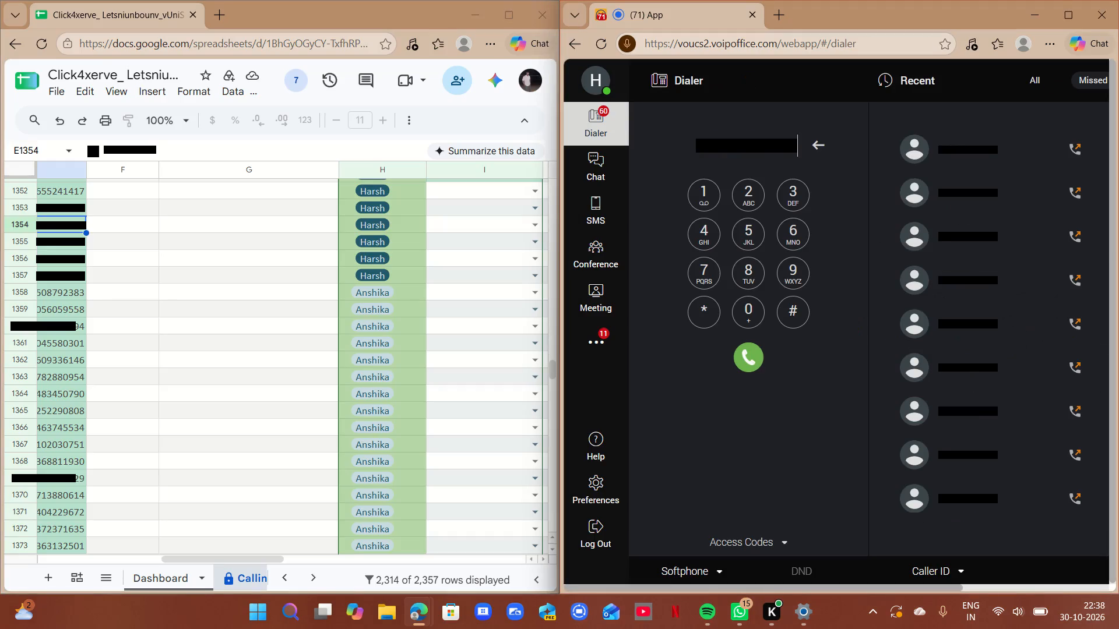
key(Return)
Copy the phone number from cell E1355, end the current call, and call the row 1355 lead in the dialer.
click(69, 242)
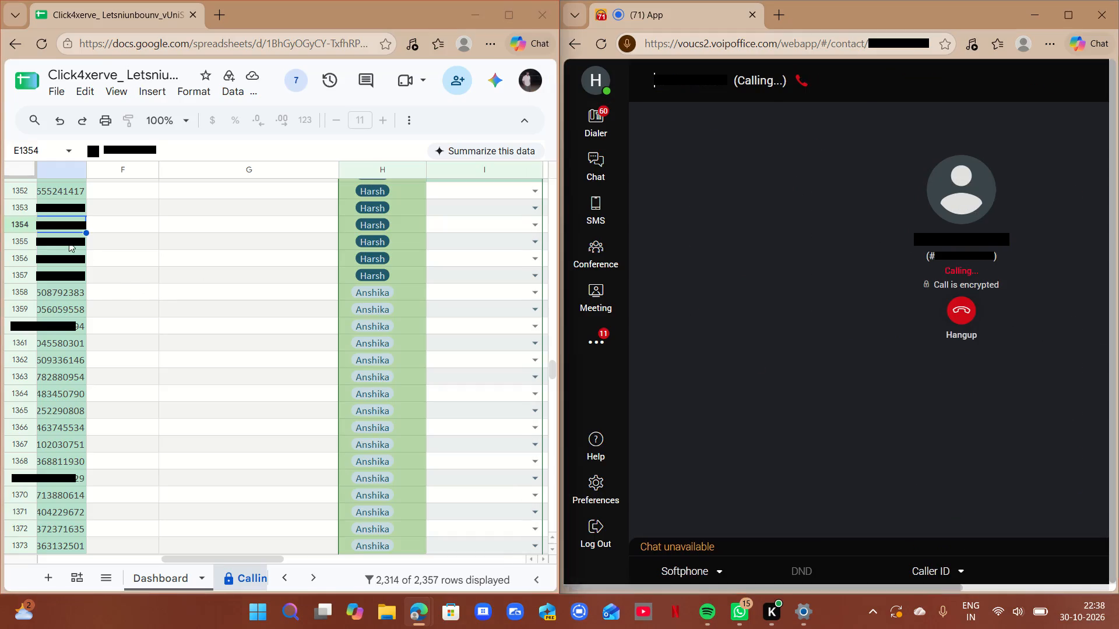
key(ctrl+c)
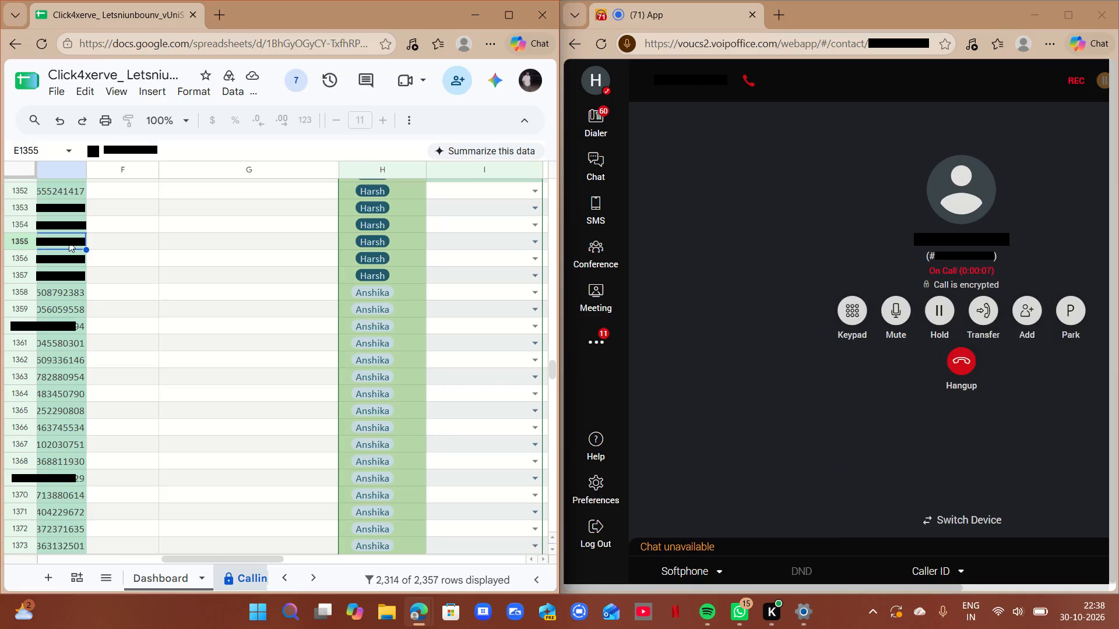
click(959, 364)
click(806, 164)
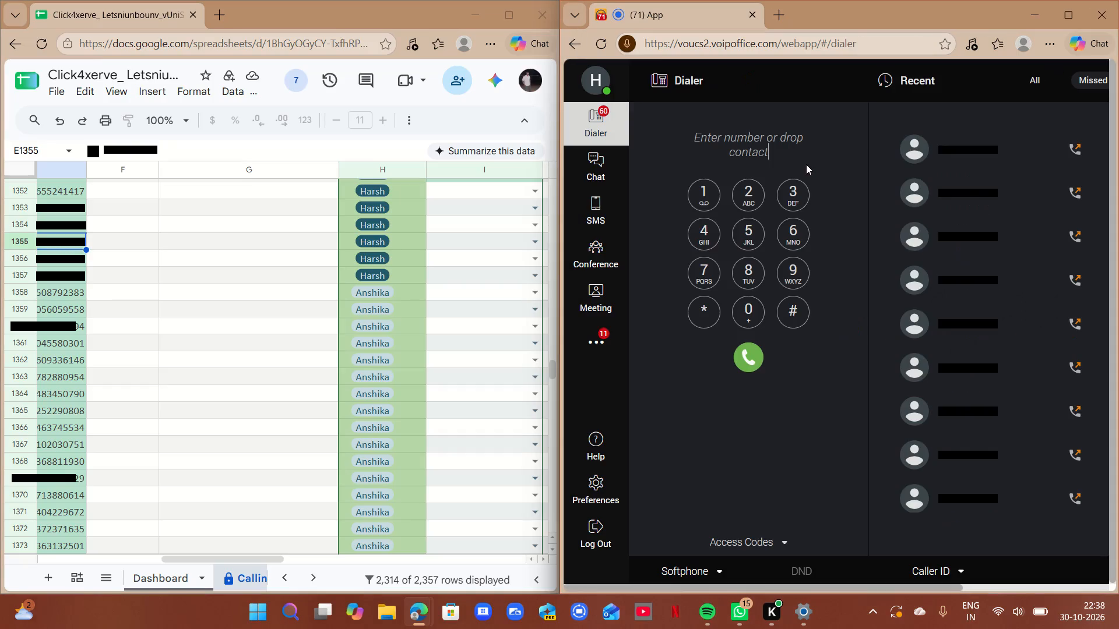
key(ctrl+v)
key(Return)
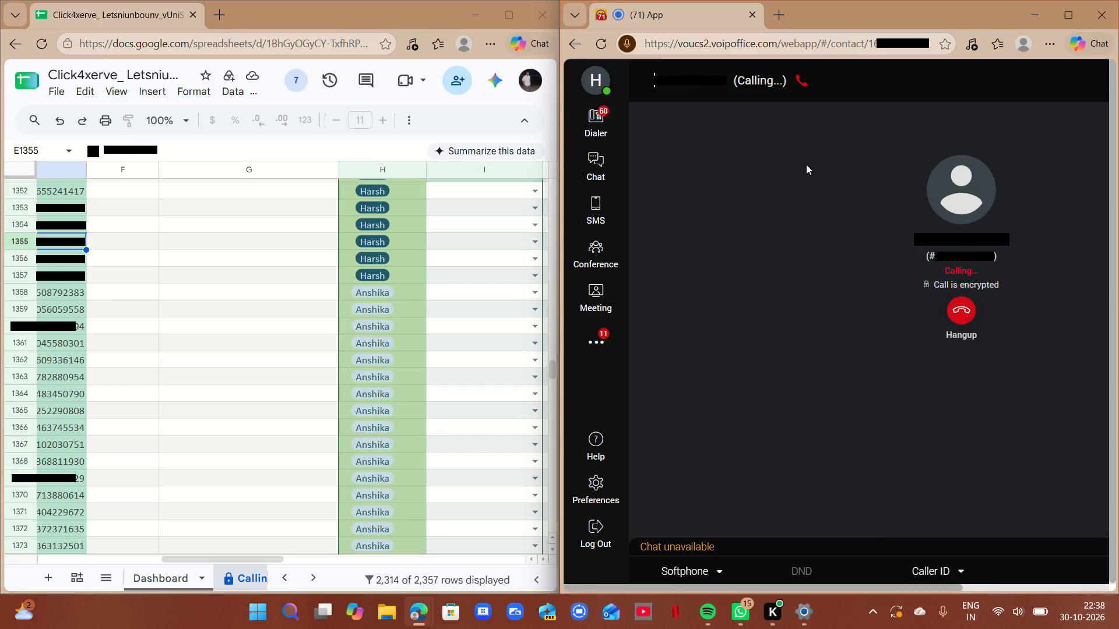
Copy the row 1356 lead's phone number from cell E1356.
click(55, 257)
key(ctrl+c)
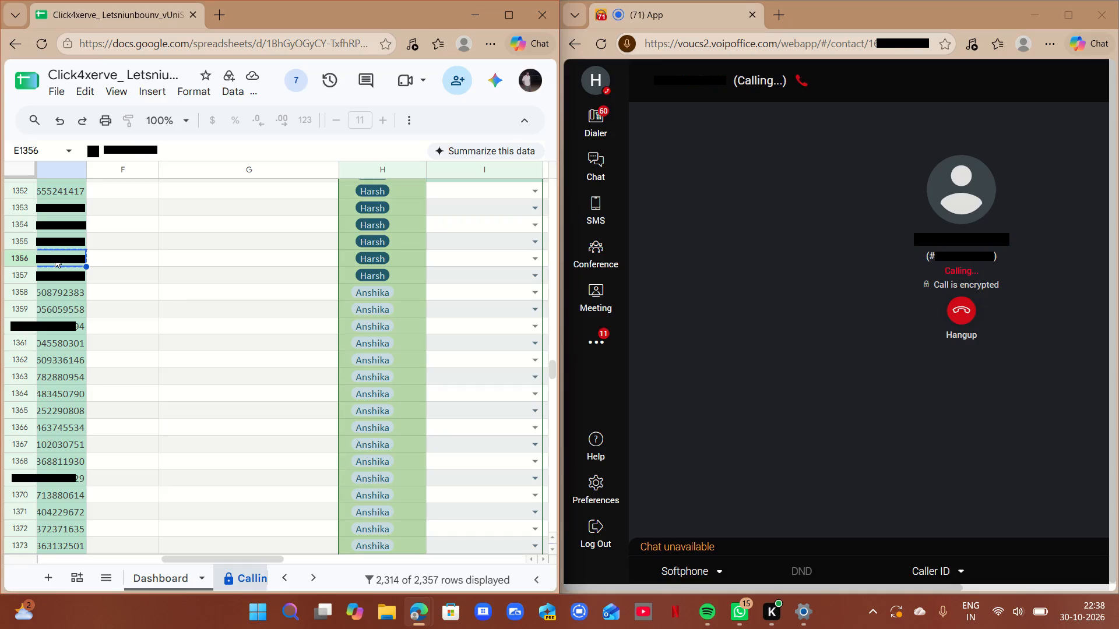
Set the outcome in cell I1356 to Voicemail and fill it up through I1352.
click(8, 254)
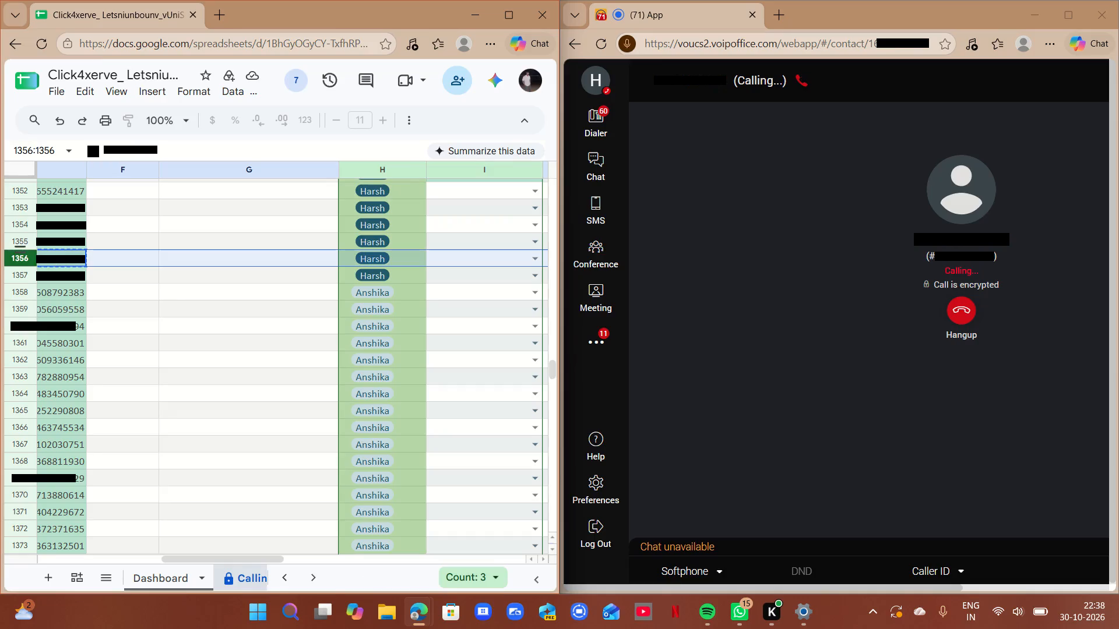
click(435, 255)
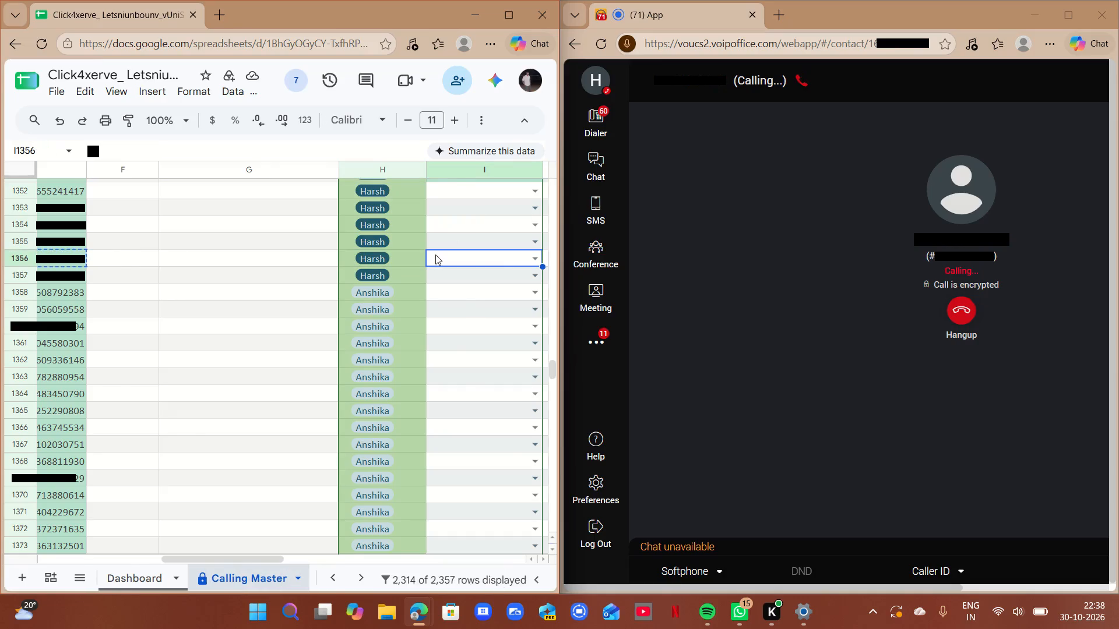
key(v)
key(Up)
key(Return)
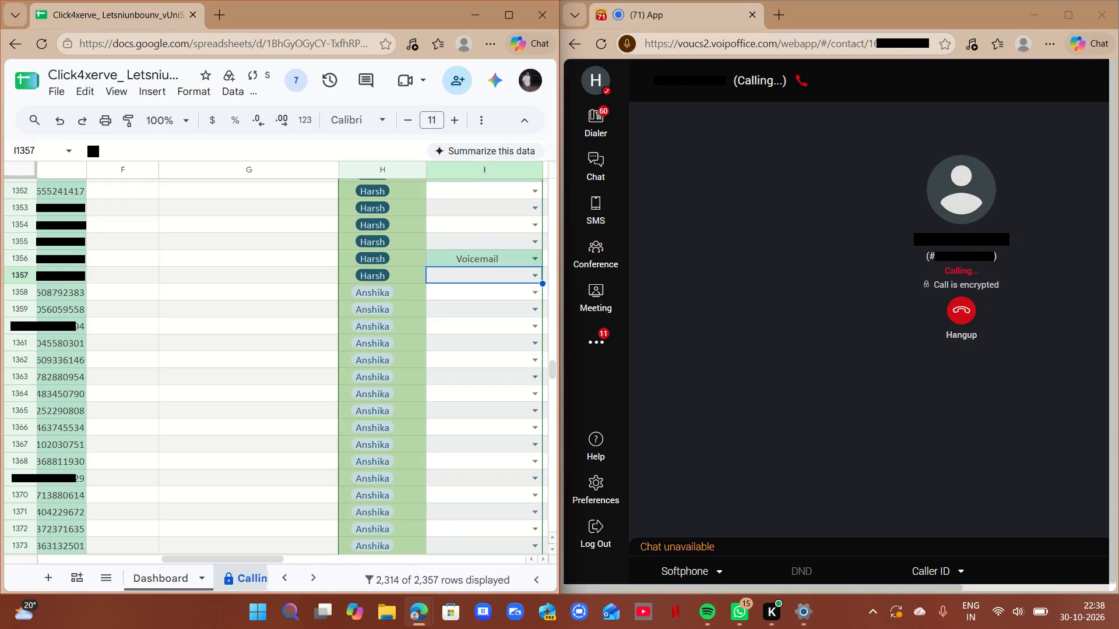
click(448, 256)
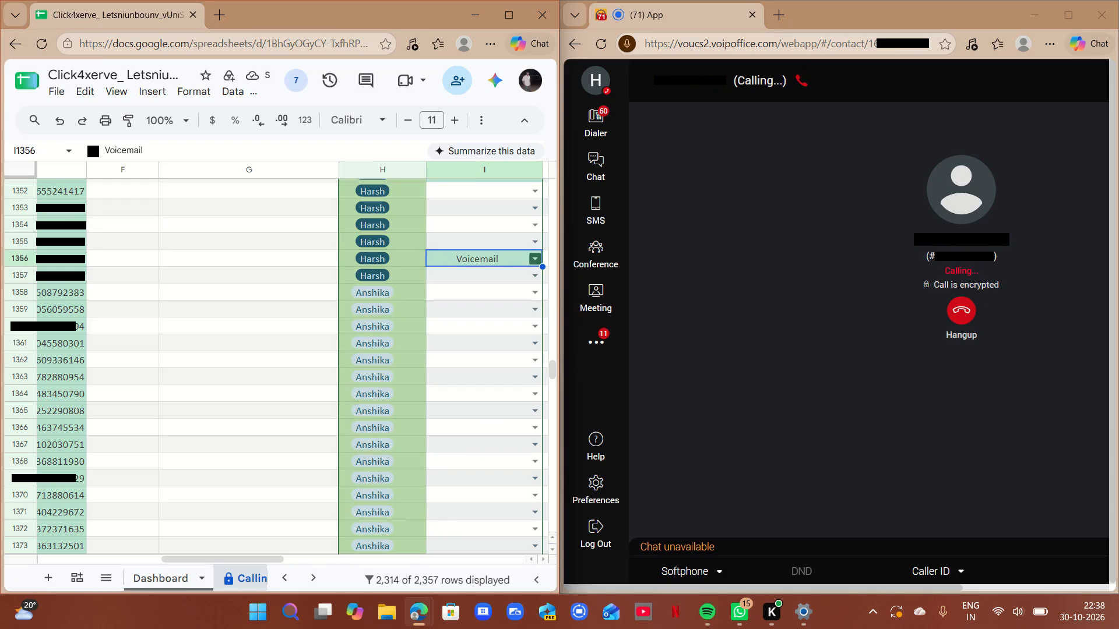
drag(545, 265, 521, 195)
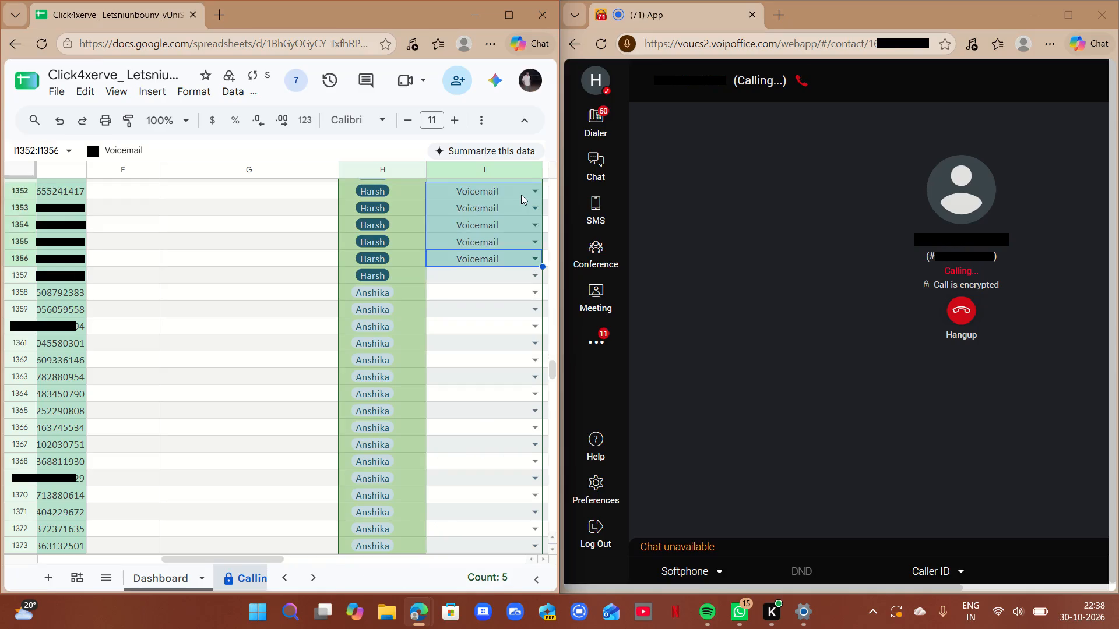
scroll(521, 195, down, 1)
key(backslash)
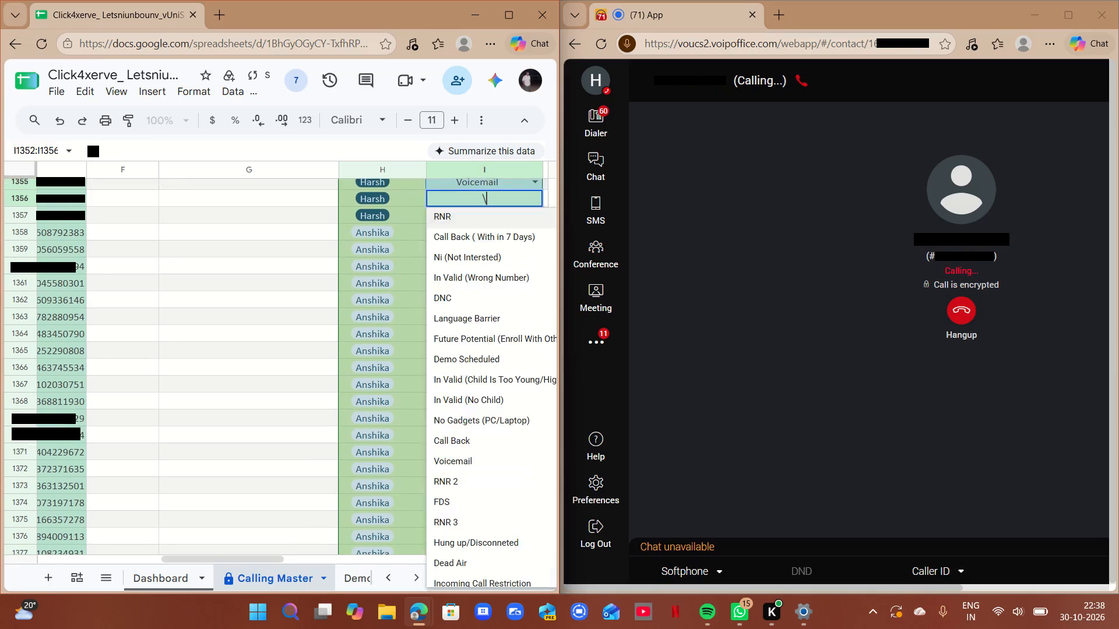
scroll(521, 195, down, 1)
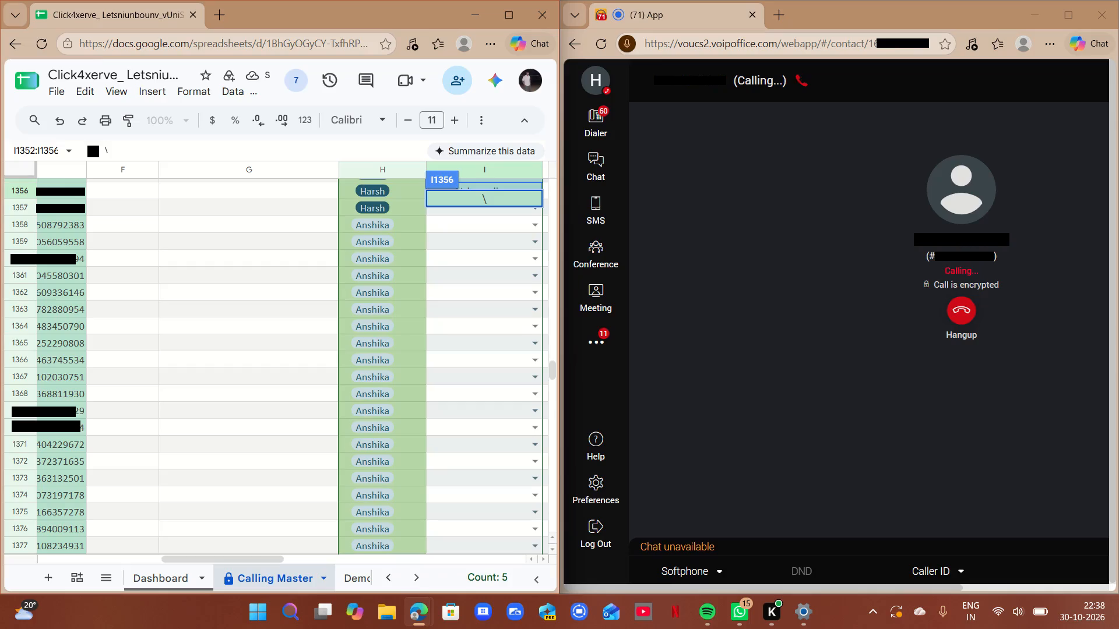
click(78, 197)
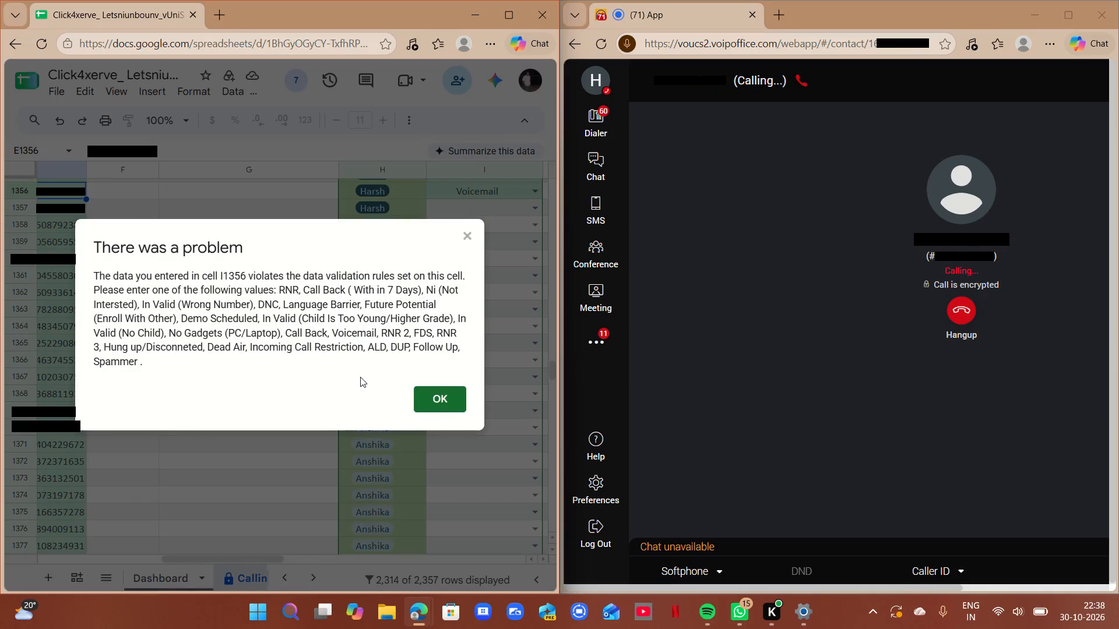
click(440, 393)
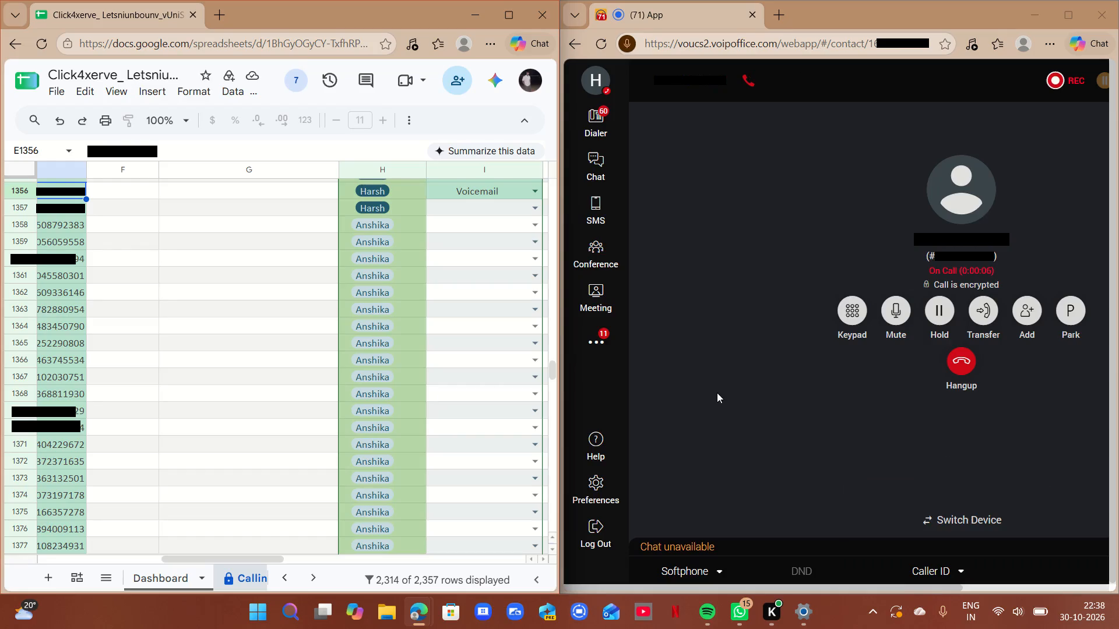
End the current call and call the row 1356 lead in the dialer using the number copied from cell E1356.
click(973, 365)
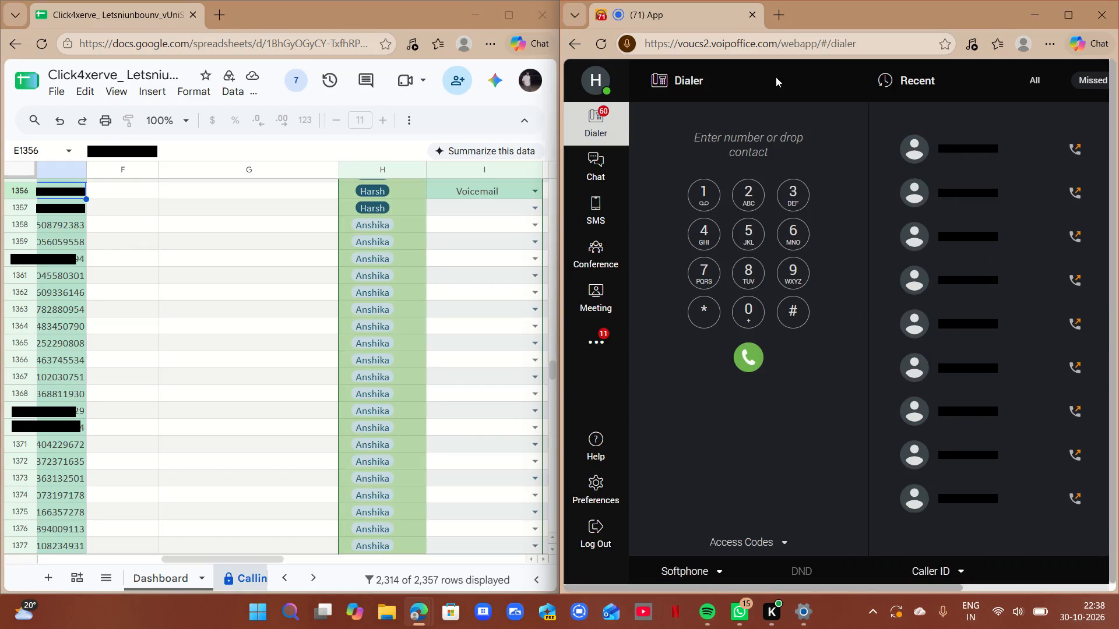
click(745, 146)
key(ctrl+v)
key(Return)
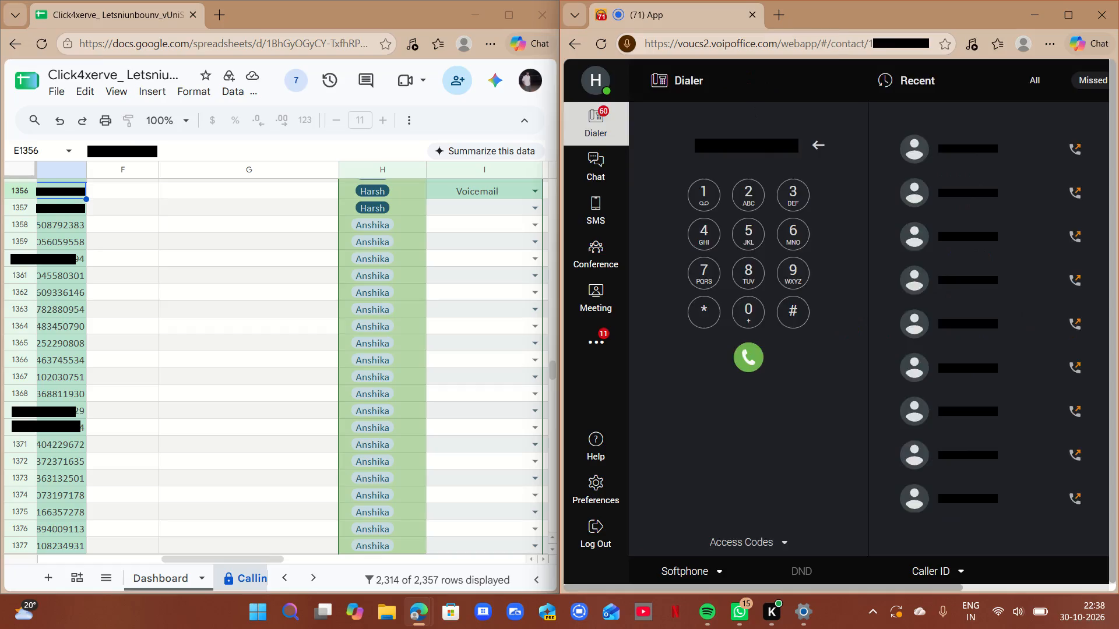
Copy the row 1357 lead's phone number from cell E1357.
click(62, 204)
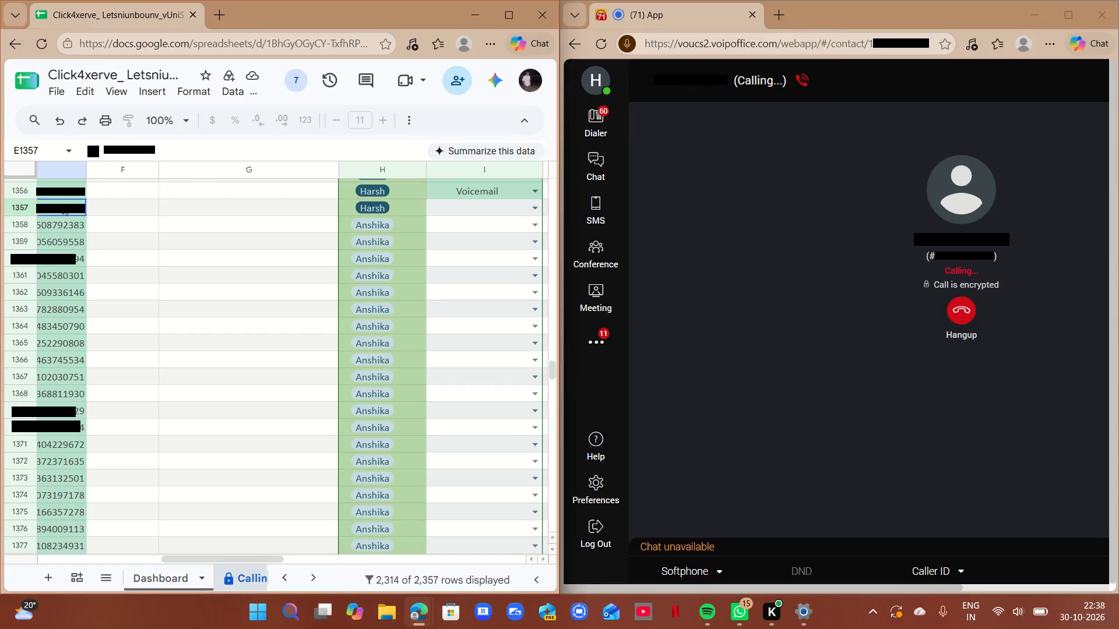
key(ctrl+c)
Open the Dashboard sheet to check the assigned and actioned lead figures per caller.
click(168, 581)
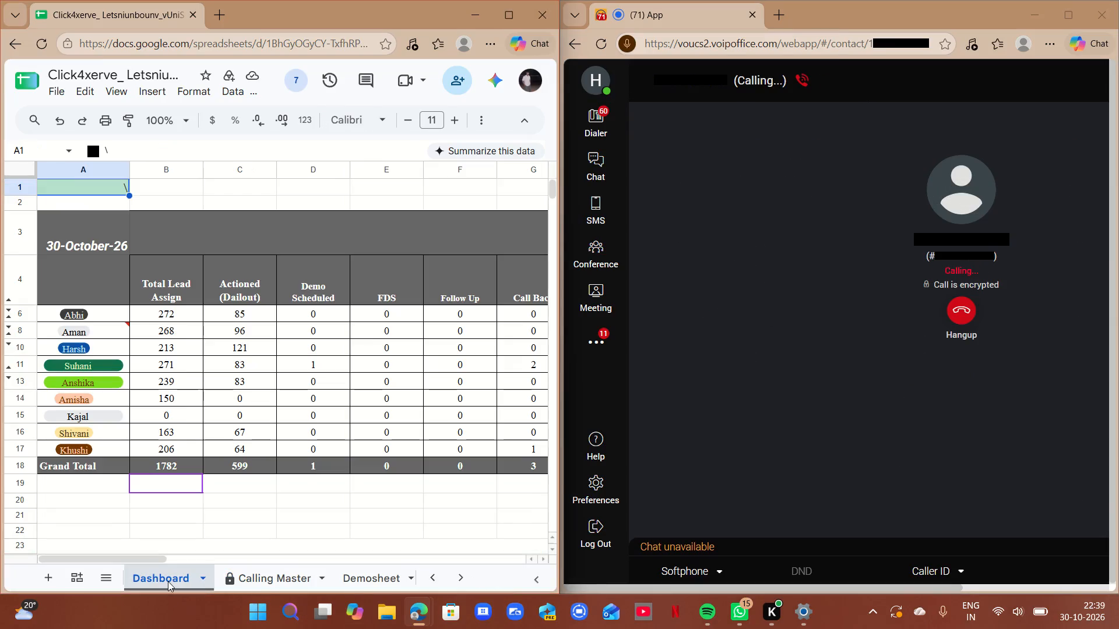
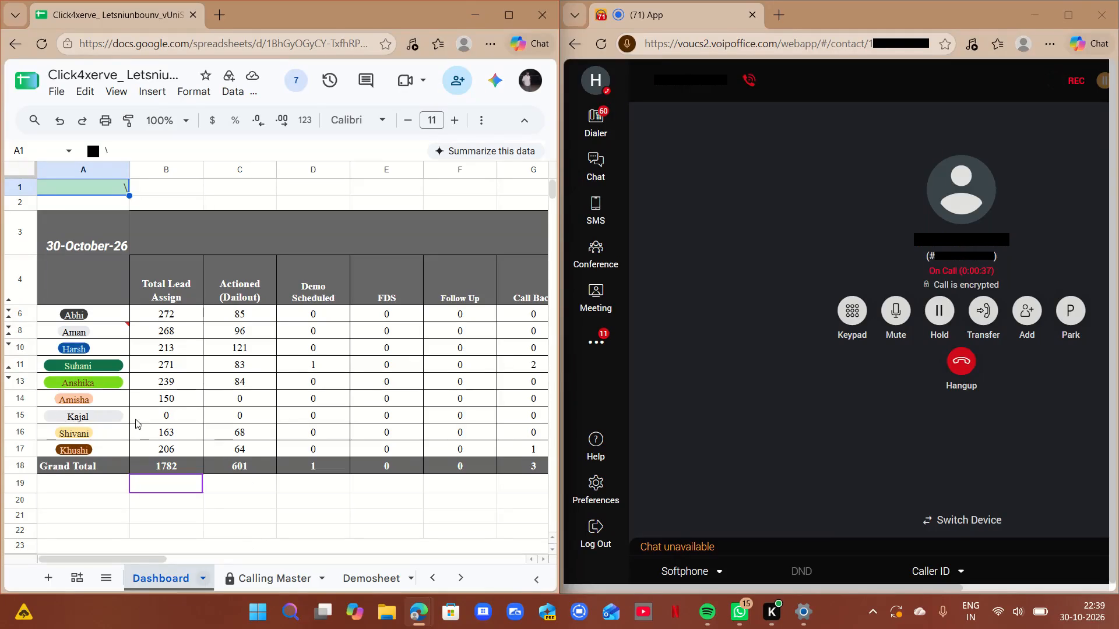
Clear the stray backslash from cell A1 of the Dashboard sheet.
click(111, 189)
key(BackSpace)
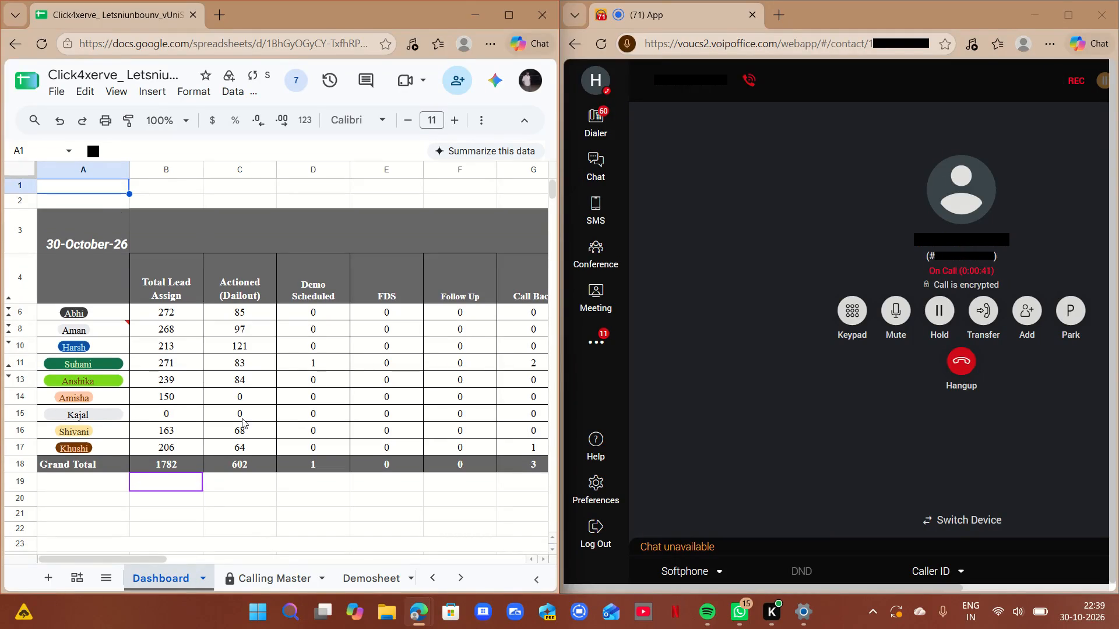
Return to the Calling Master sheet, end the current call, and call the row 1357 lead using the copied number.
click(272, 574)
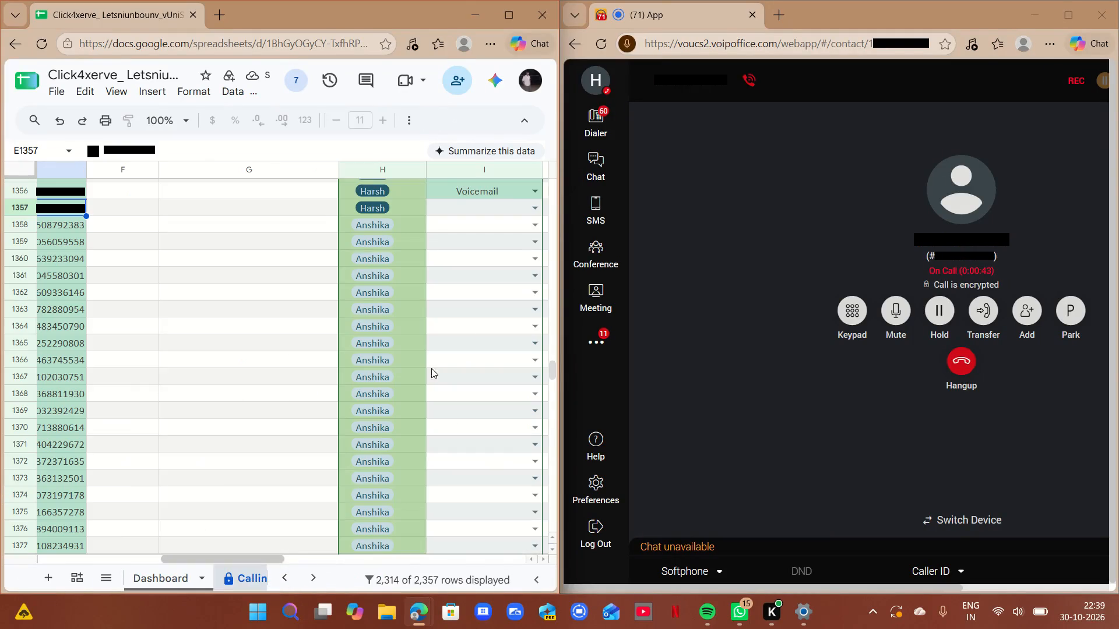
click(963, 361)
click(775, 154)
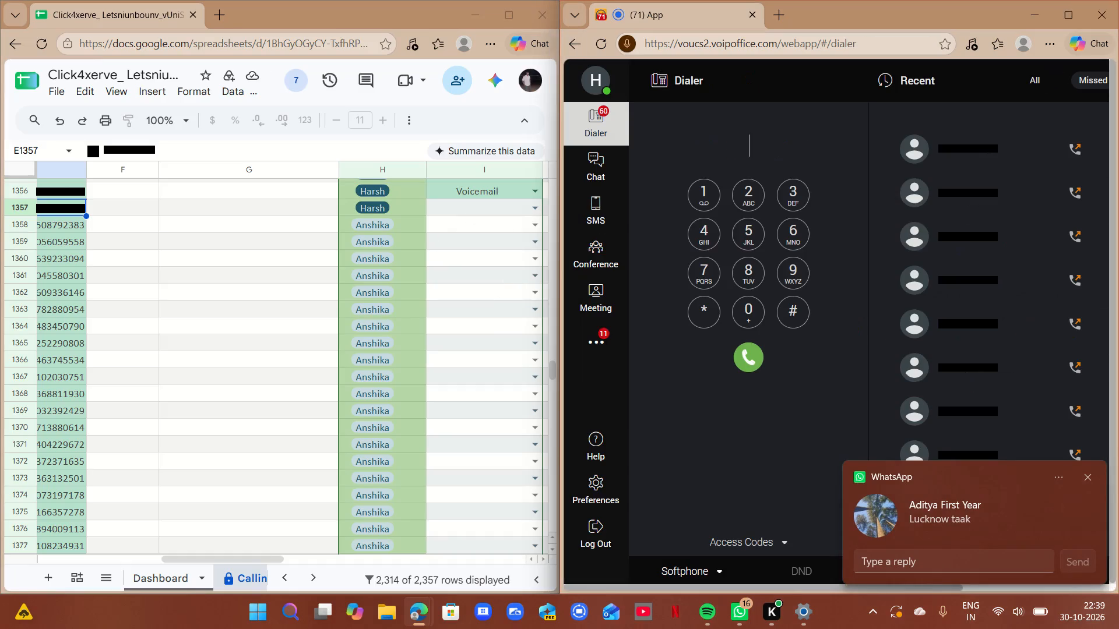
key(ctrl+v)
key(Return)
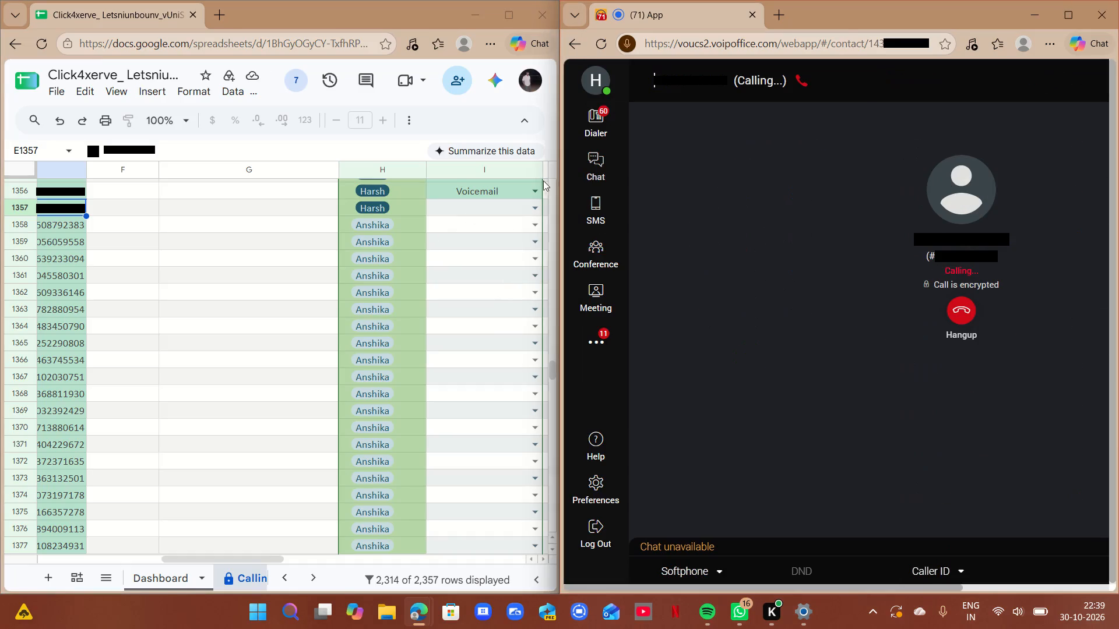
Set the outcome in cell I1356 to Language Barrier.
click(491, 195)
click(491, 195)
text(la)
text(ng)
key(Return)
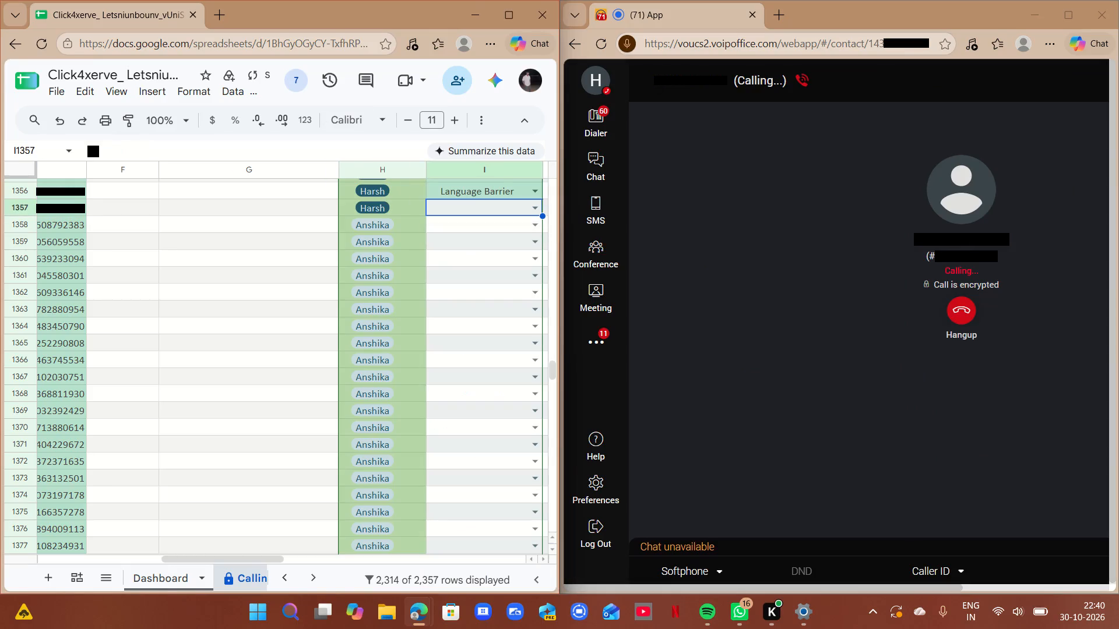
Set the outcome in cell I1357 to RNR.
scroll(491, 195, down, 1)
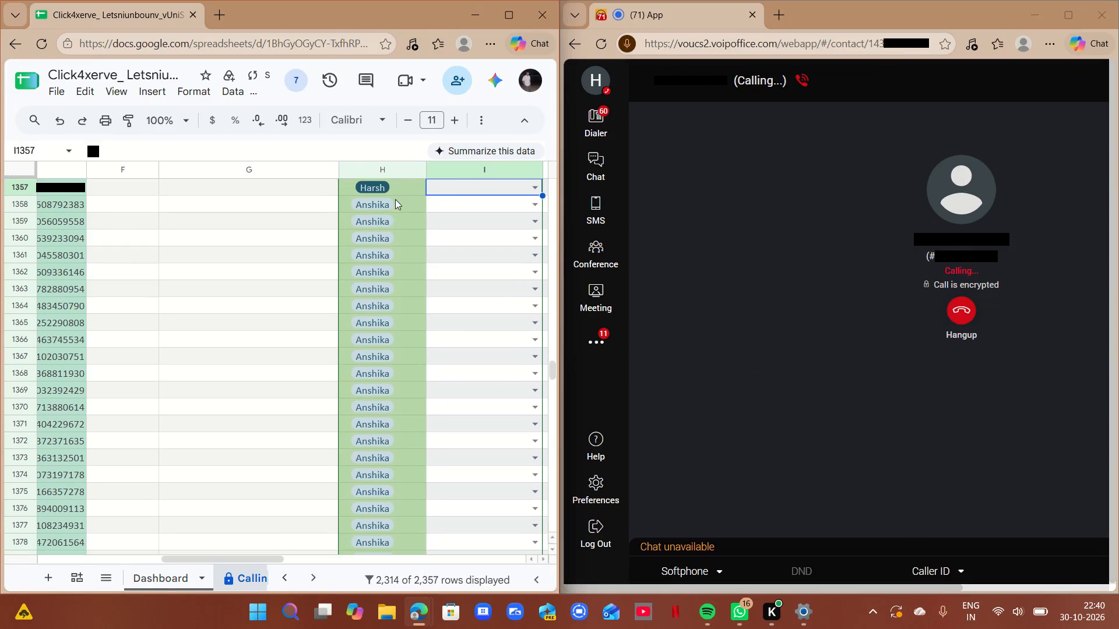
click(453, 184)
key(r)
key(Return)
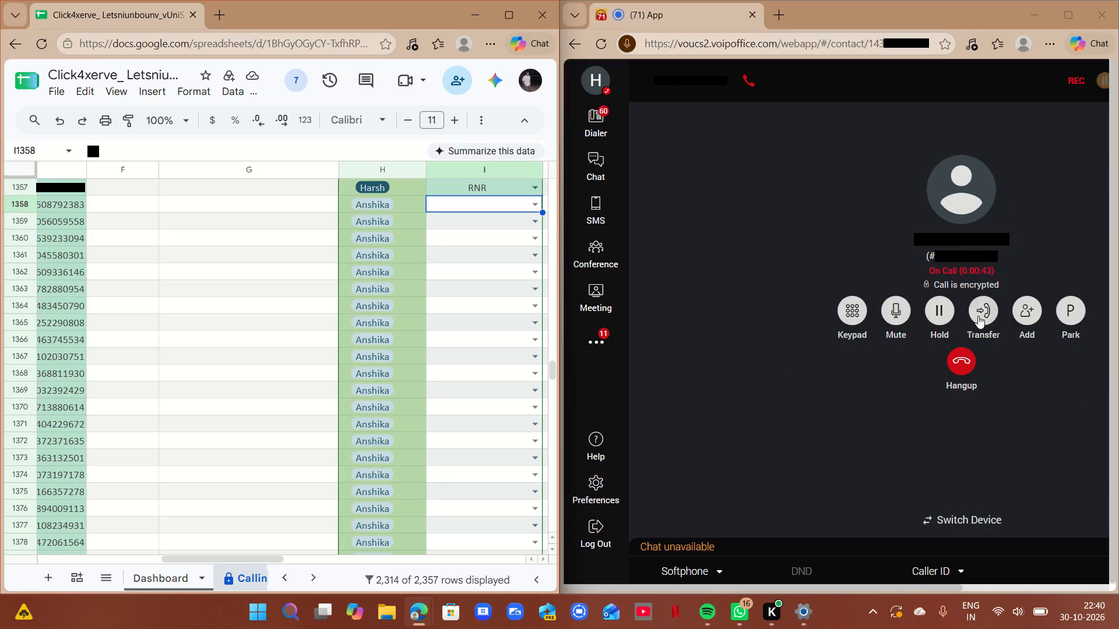
End the current call and set the outcome in cell I1357 to Ni (Not Intersted).
click(956, 353)
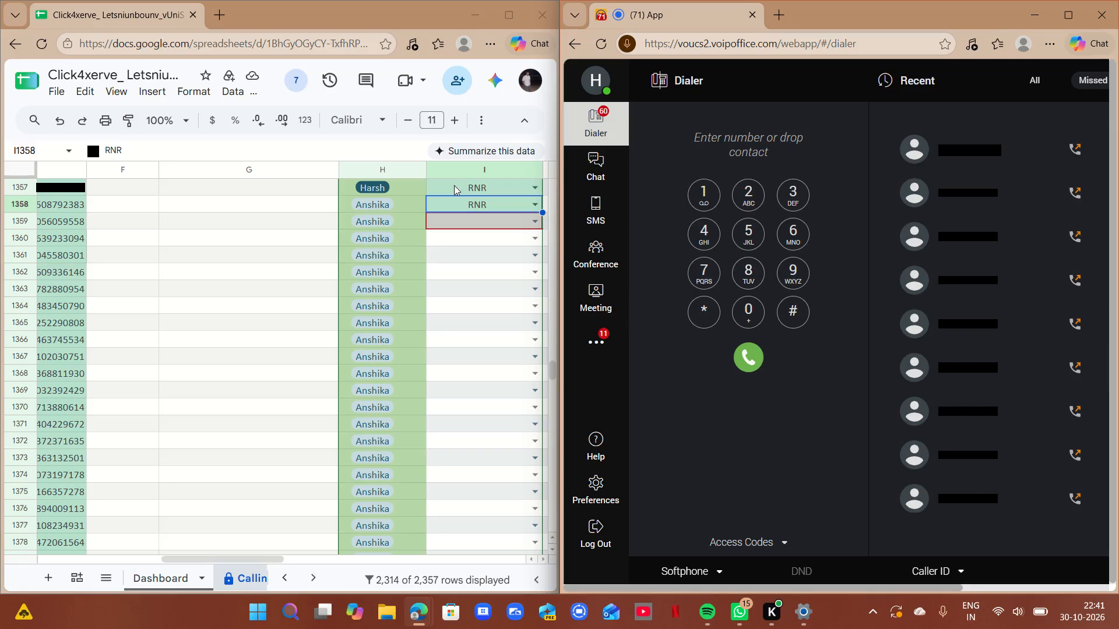
click(476, 193)
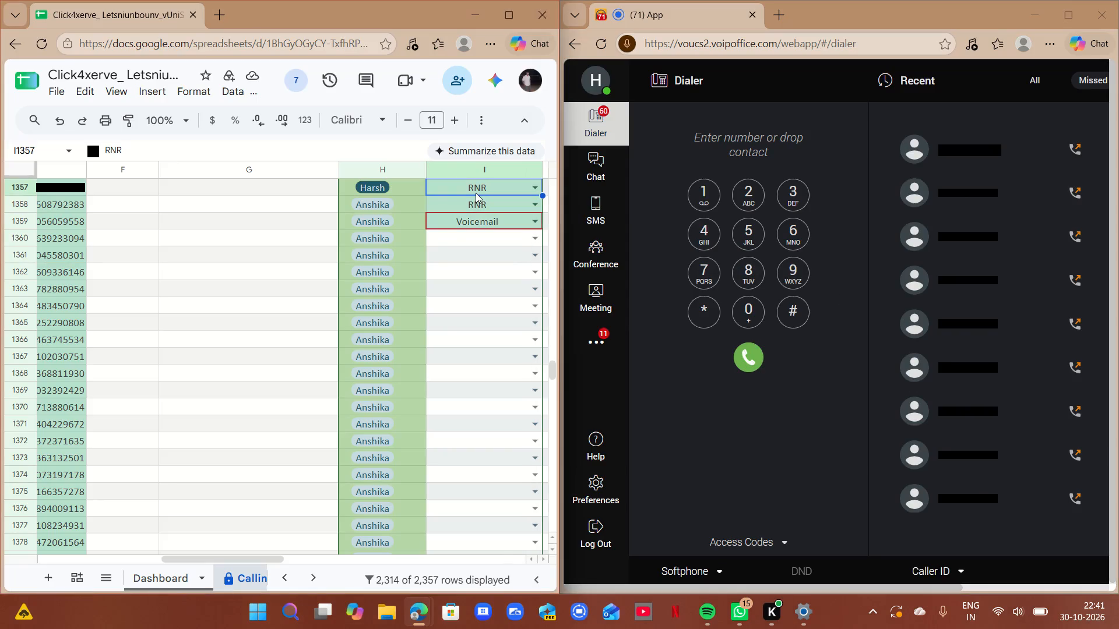
key(n)
key(Return)
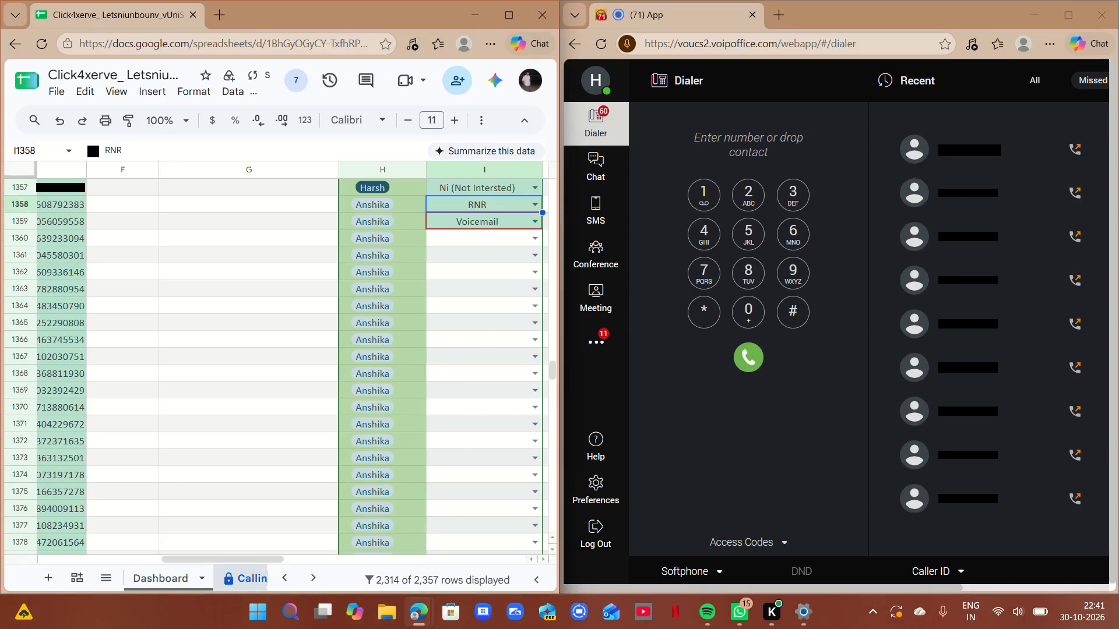
Find the next block of leads assigned to Harsh, starting at row 1632, and view who has the spreadsheet open.
scroll(476, 193, down, 13)
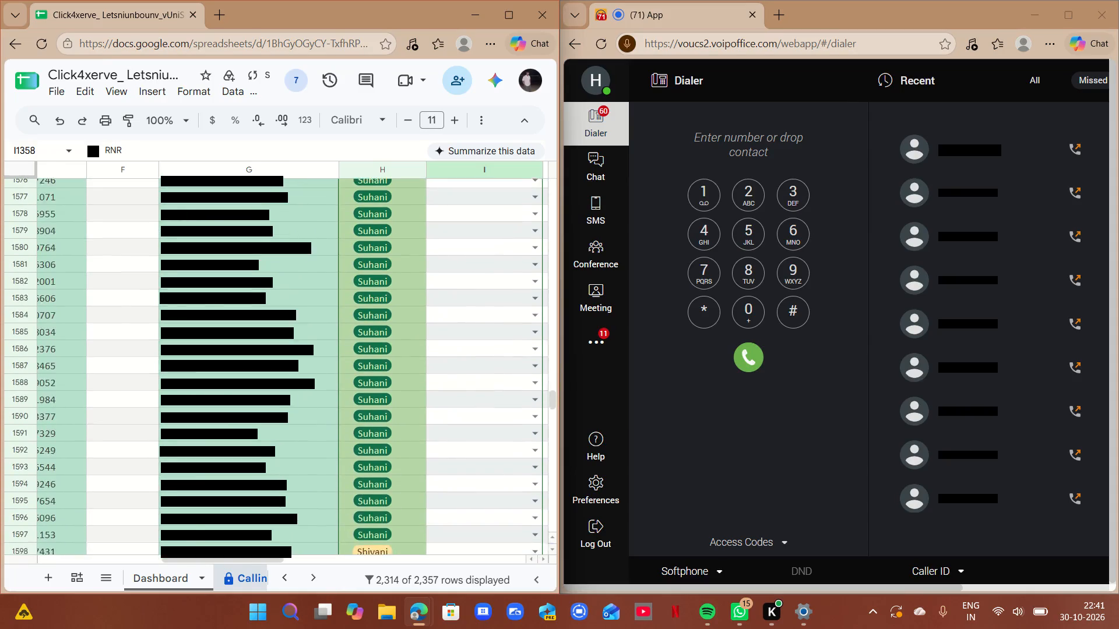
scroll(476, 193, down, 4)
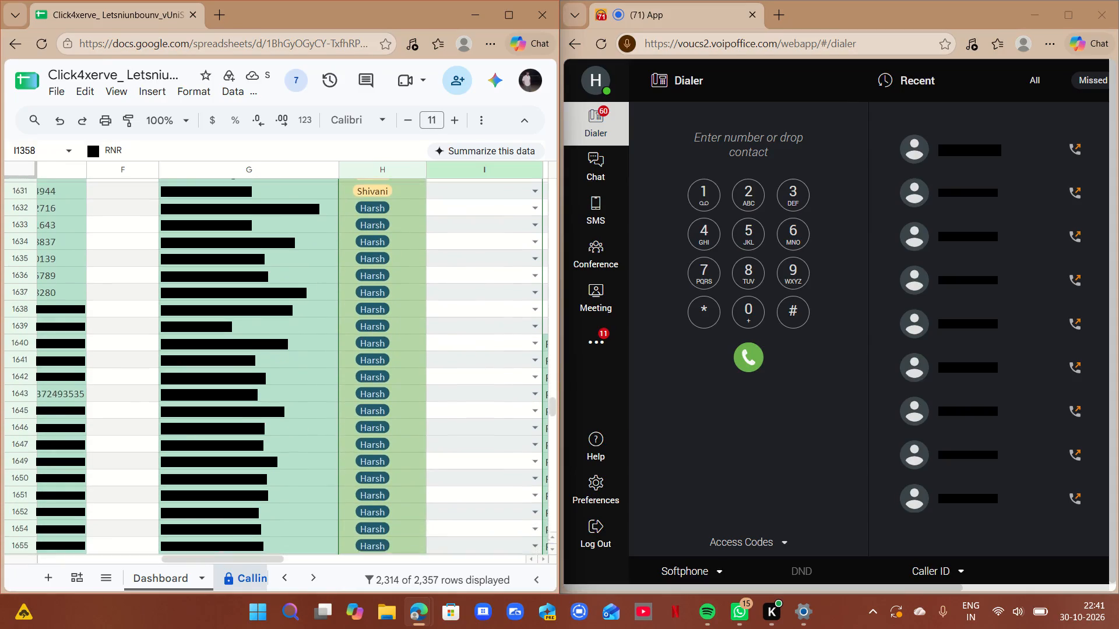
scroll(476, 193, down, 1)
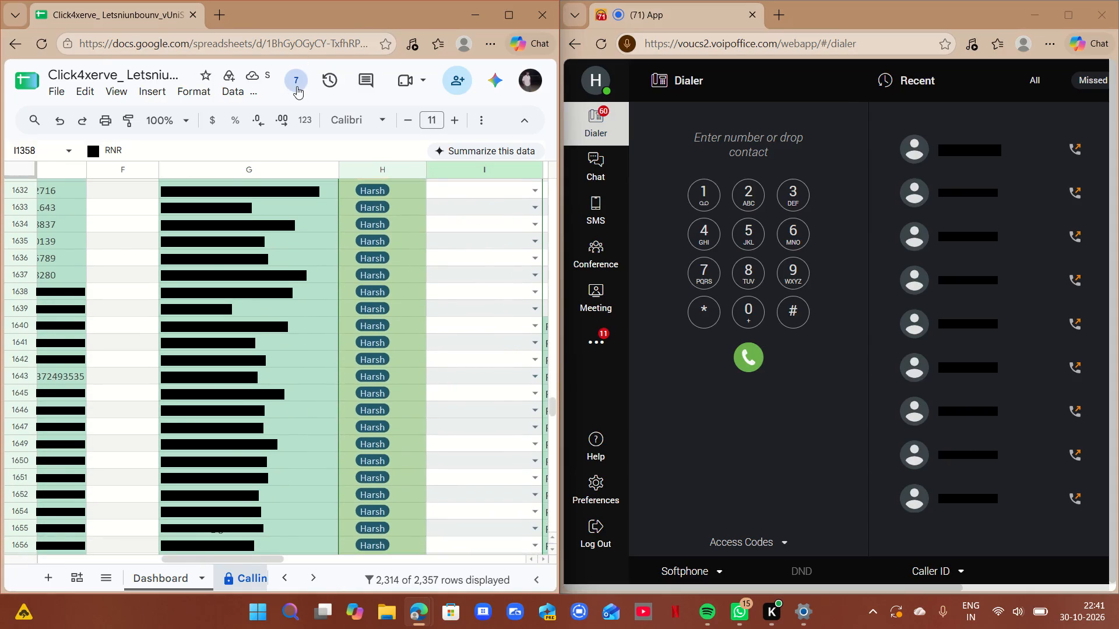
click(297, 86)
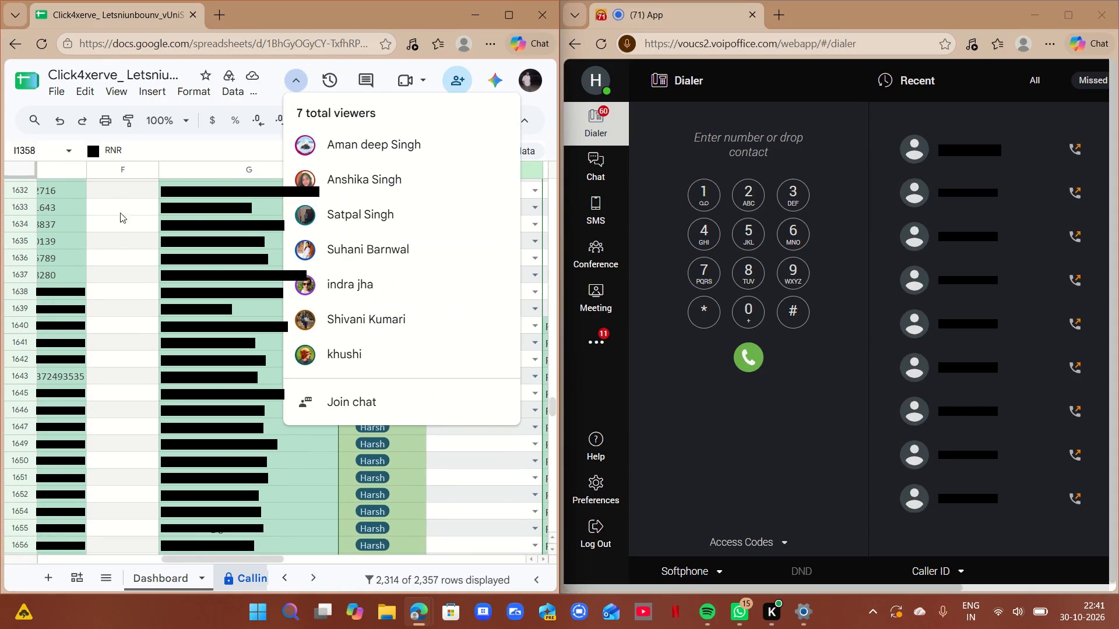
Copy the phone number from cell E1632 and call the row 1632 lead in the dialer.
click(59, 196)
key(ctrl+c)
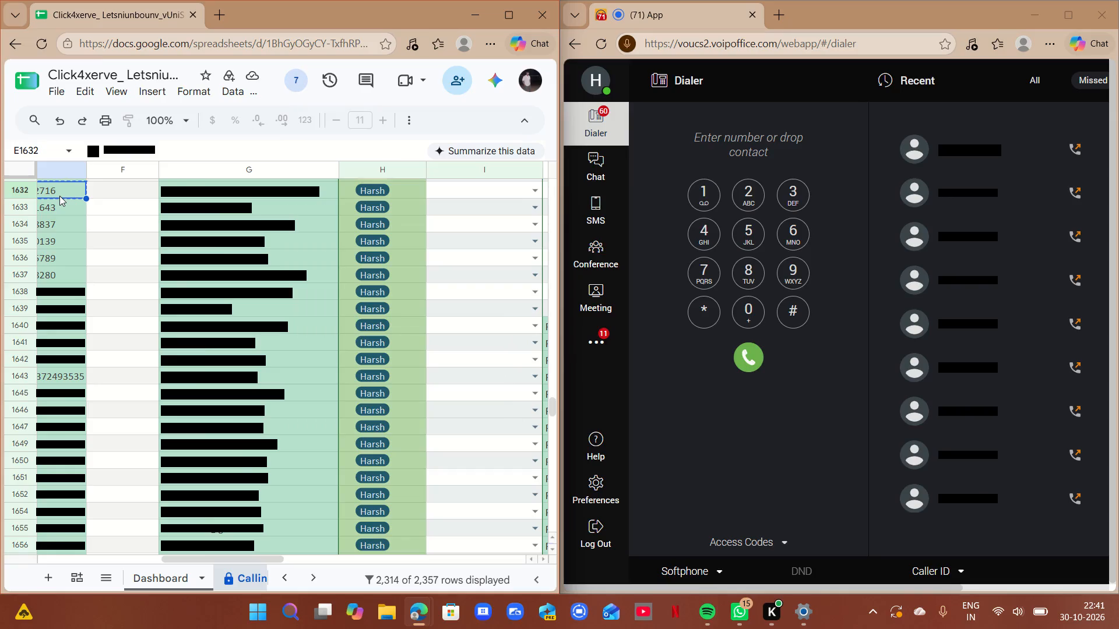
click(738, 160)
key(ctrl+v)
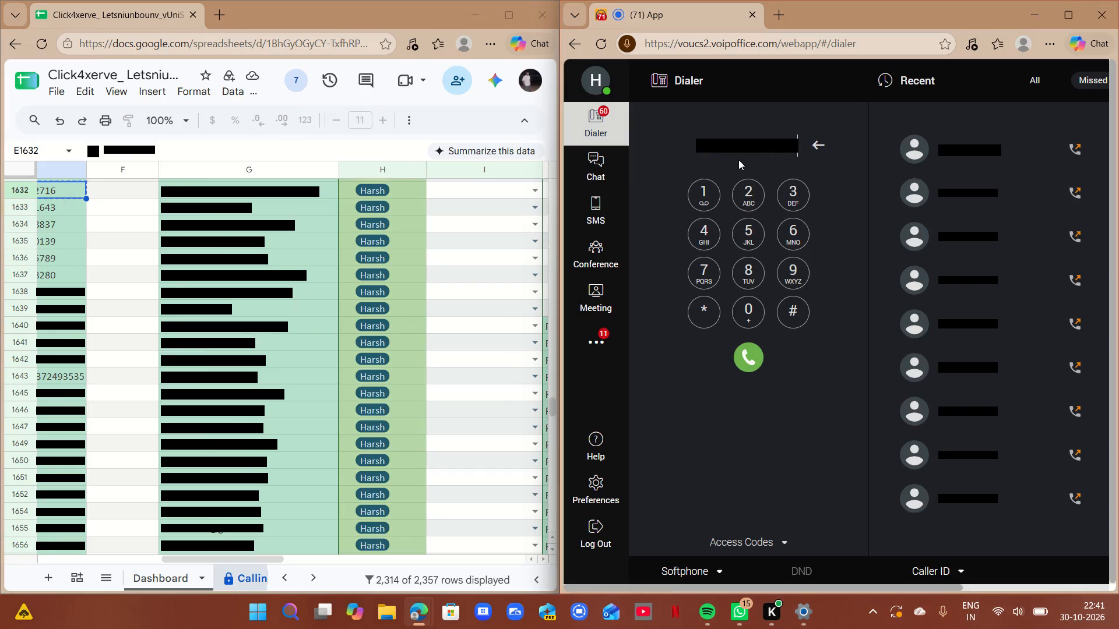
key(Return)
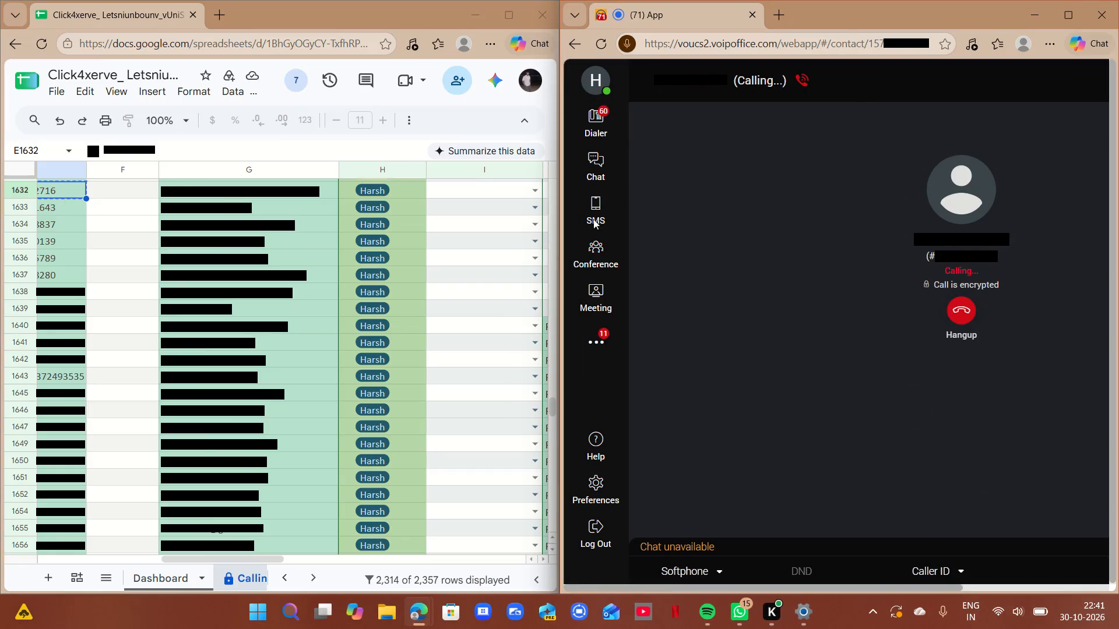
Copy the row 1633 lead's phone number from cell E1633 and check the Dashboard sheet before returning to Calling Master.
click(55, 216)
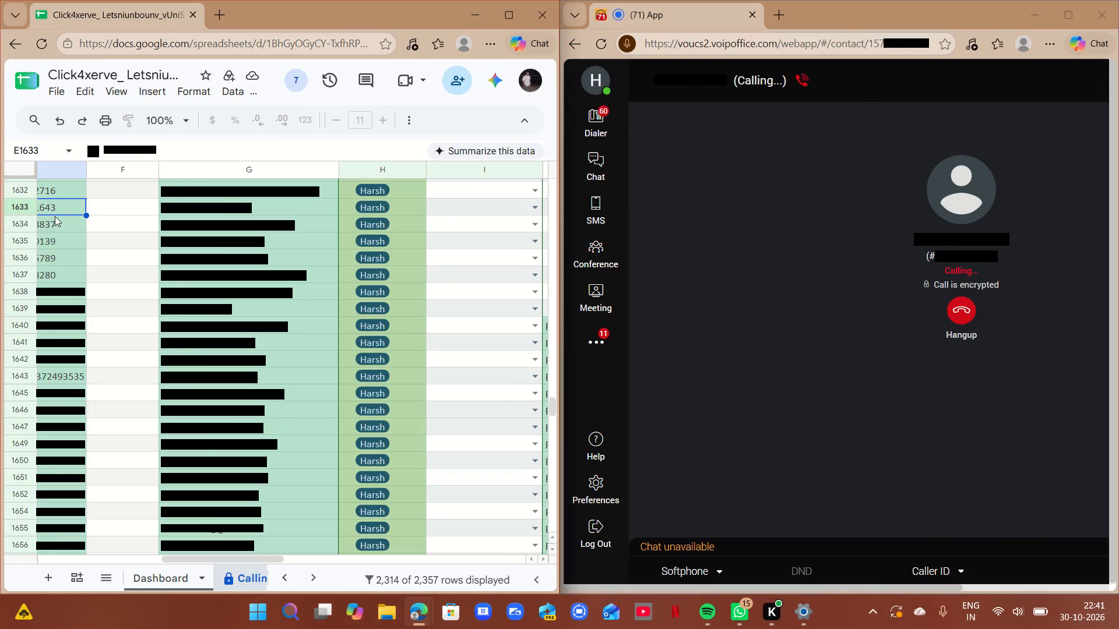
key(ctrl+c)
click(169, 580)
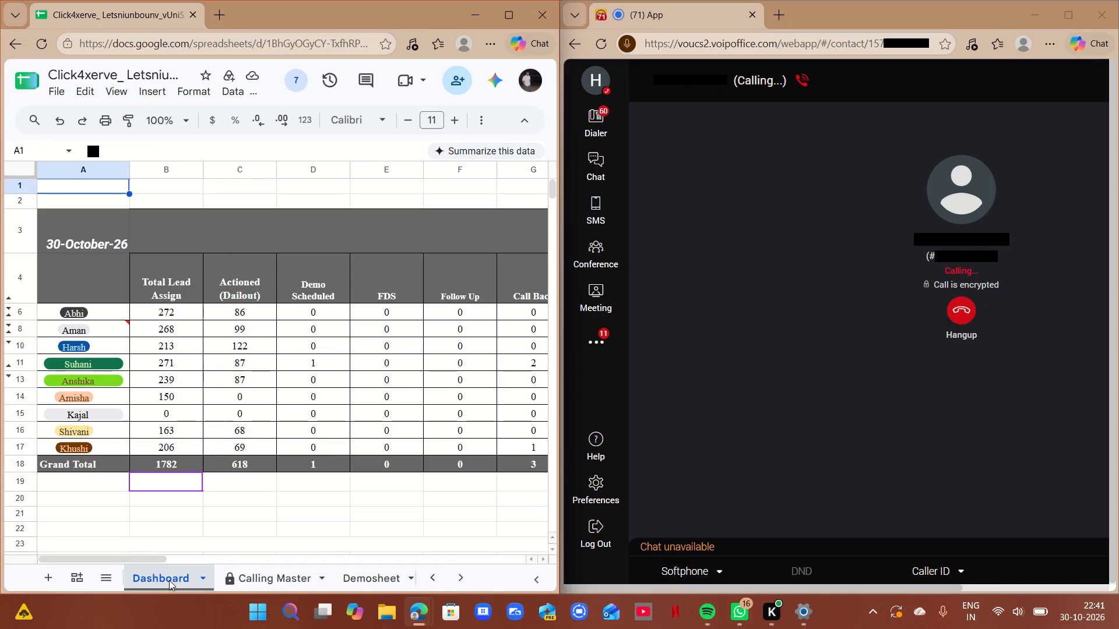
click(291, 578)
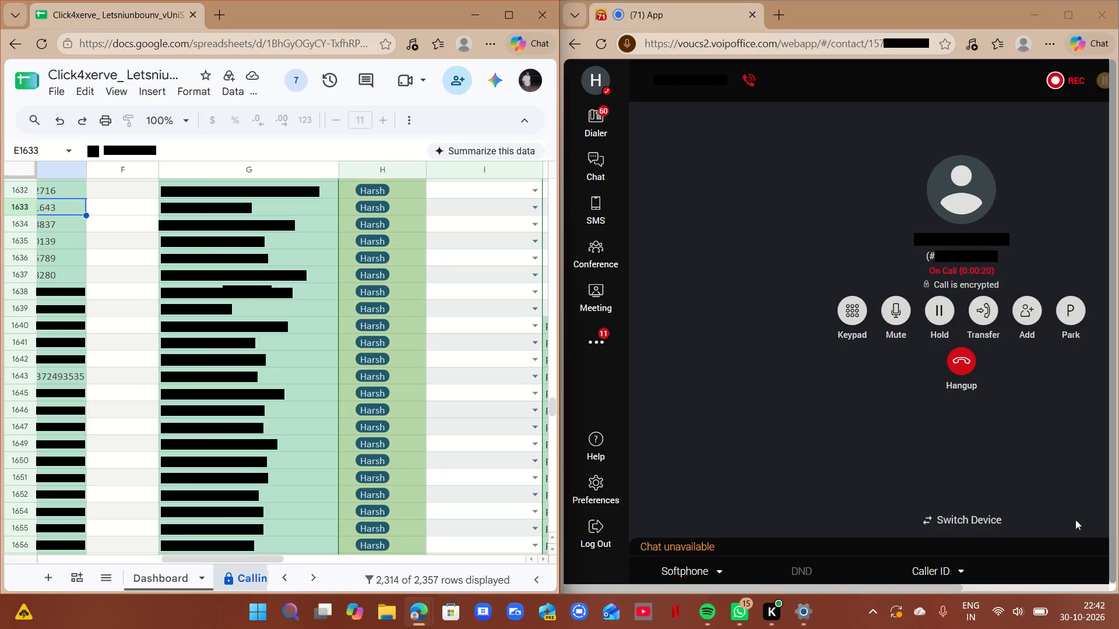
End the current call and call the row 1633 lead using the copied number.
click(966, 365)
click(734, 166)
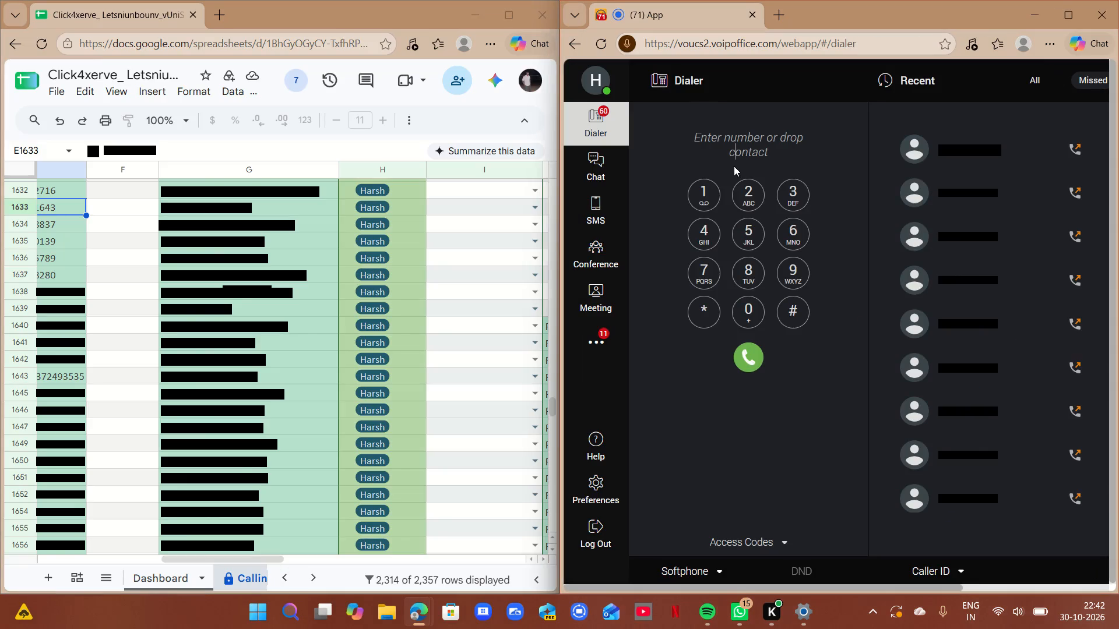
key(ctrl+v)
key(Return)
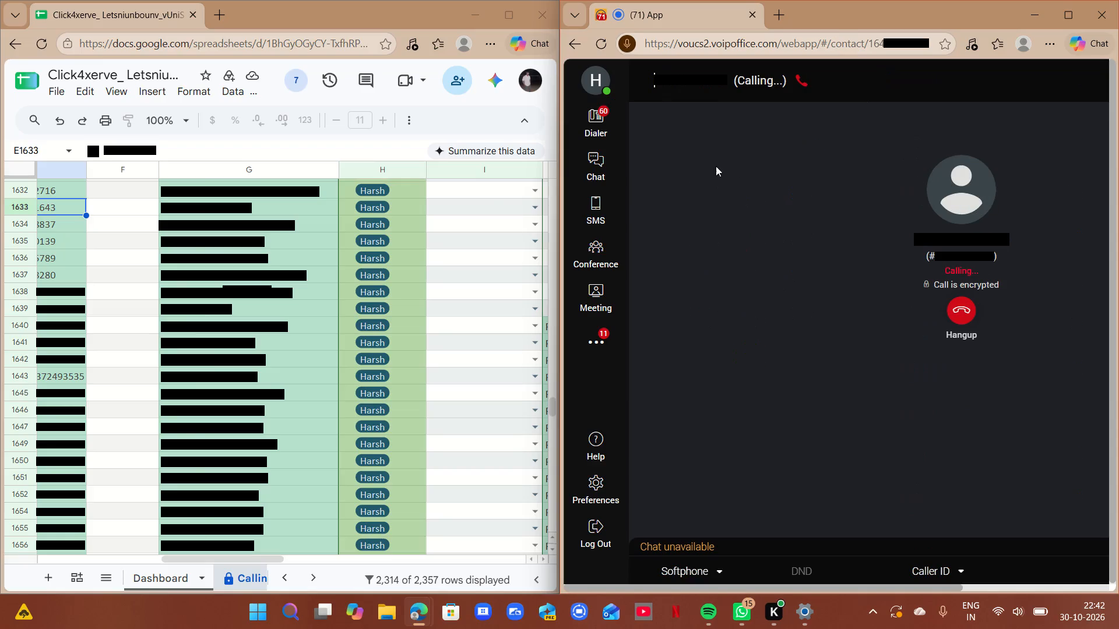
Set the outcome in cell I1632 to Ni (Not Intersted).
click(482, 187)
key(n)
key(Return)
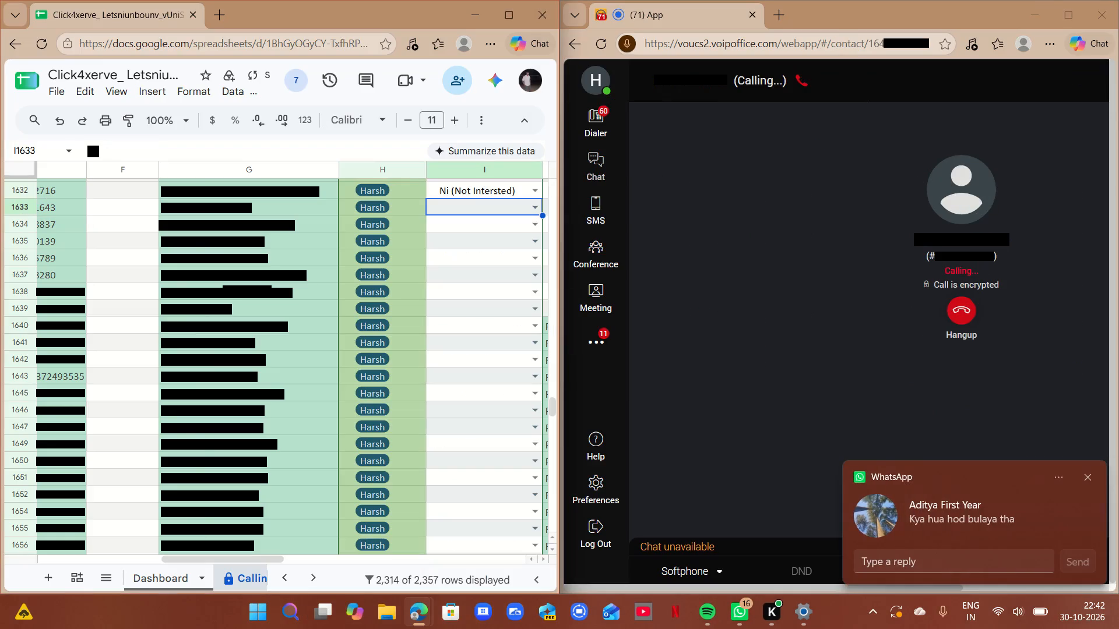
Copy the row 1634 lead's phone number from cell E1634.
scroll(482, 187, down, 1)
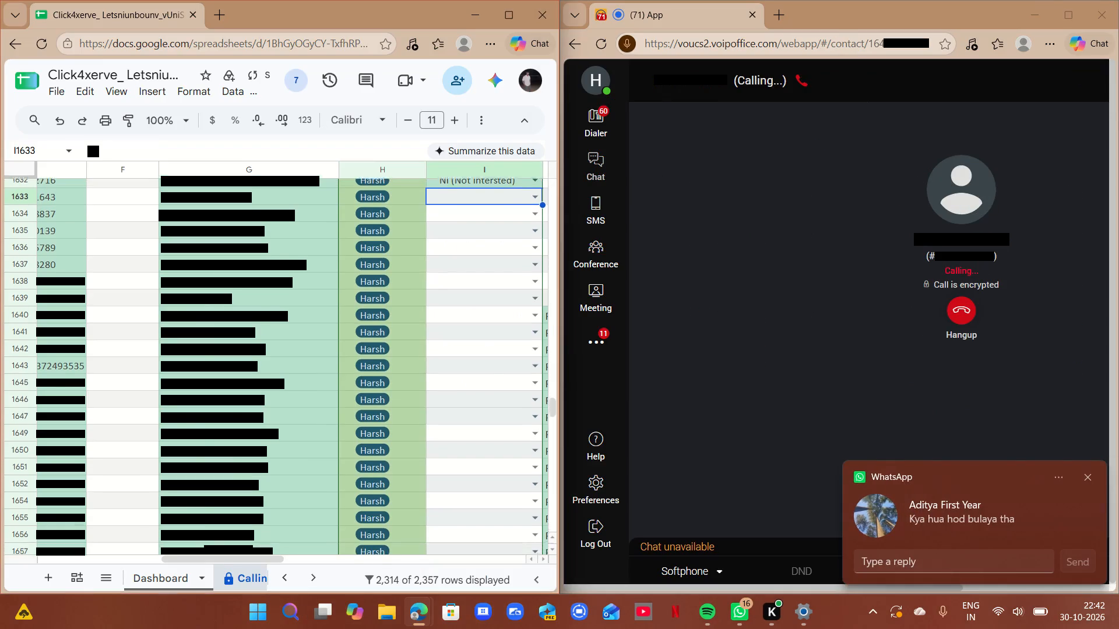
scroll(482, 187, down, 1)
click(58, 203)
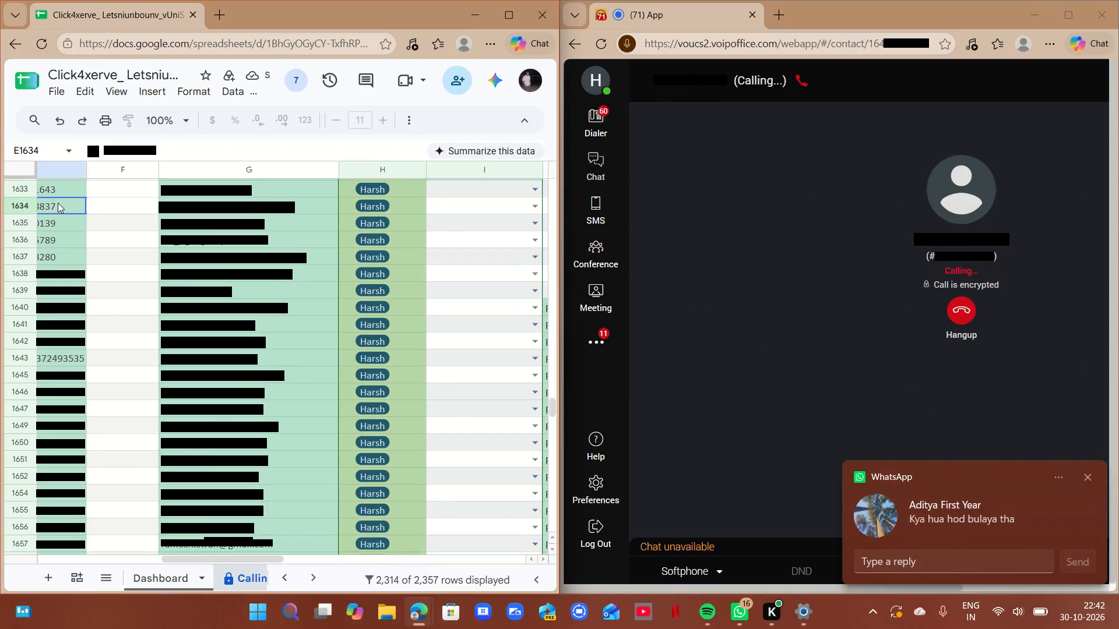
key(ctrl+c)
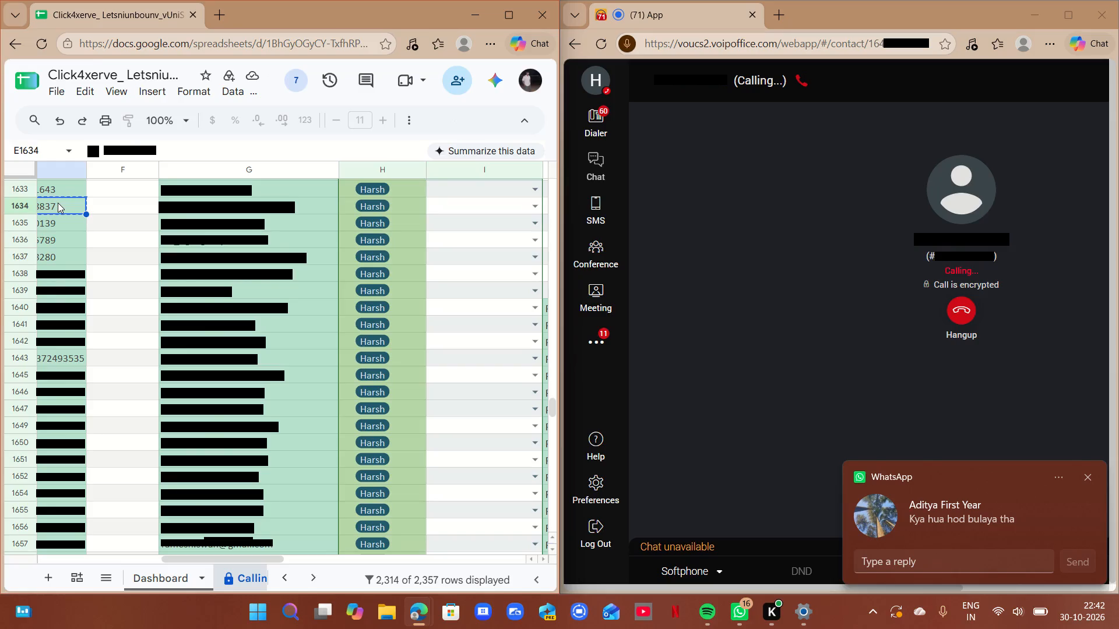
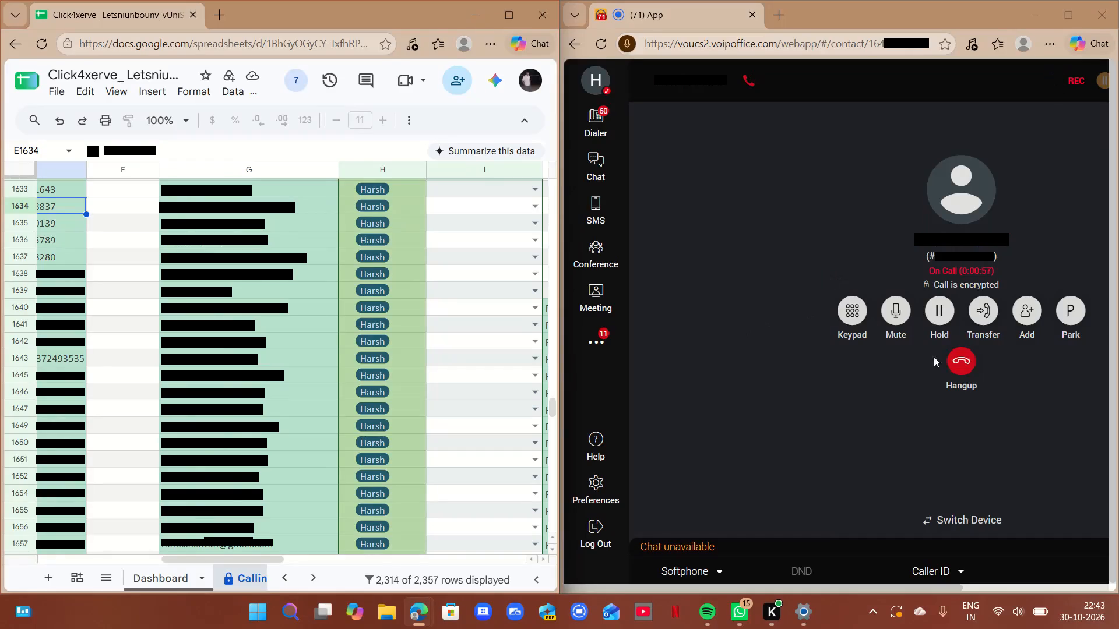
End the current call and call the row 1634 lead using the copied number.
click(973, 361)
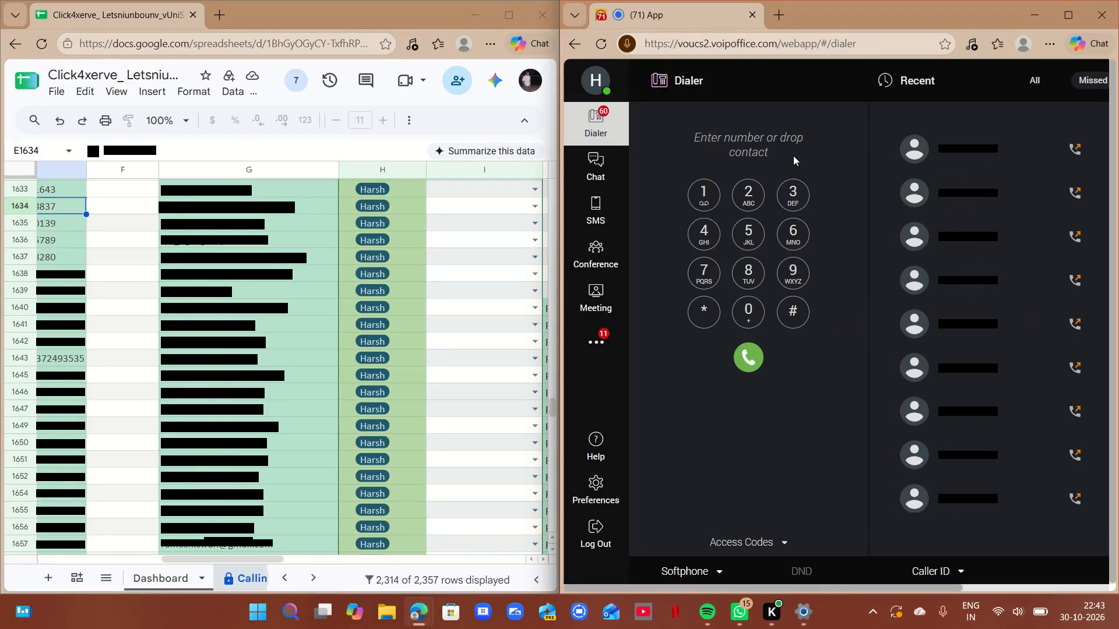
click(793, 156)
key(ctrl+v)
key(Return)
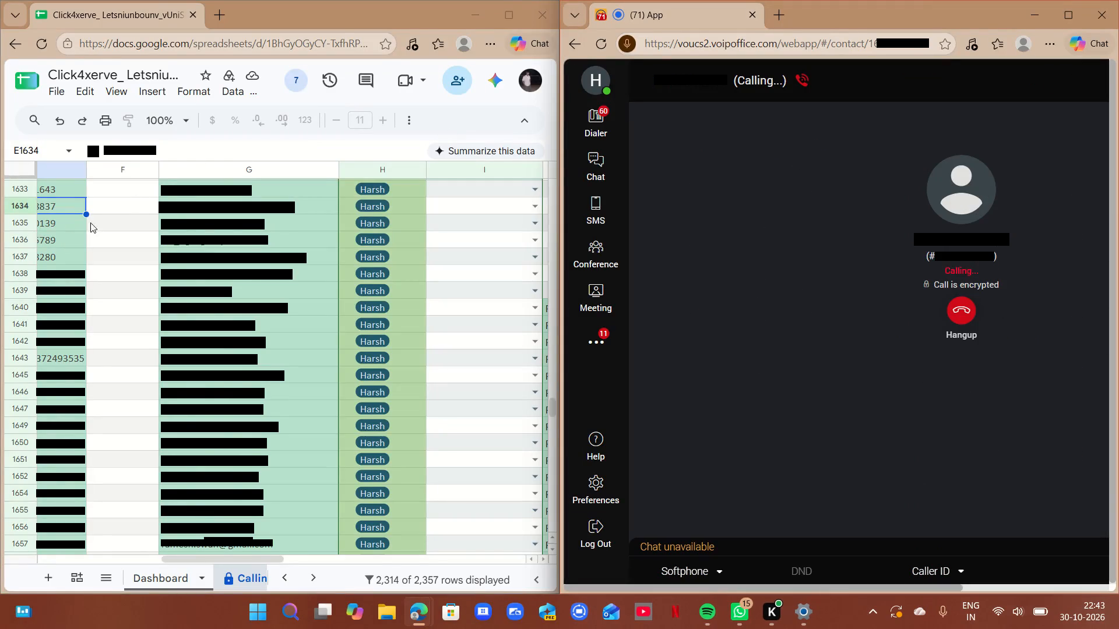
key(backslash)
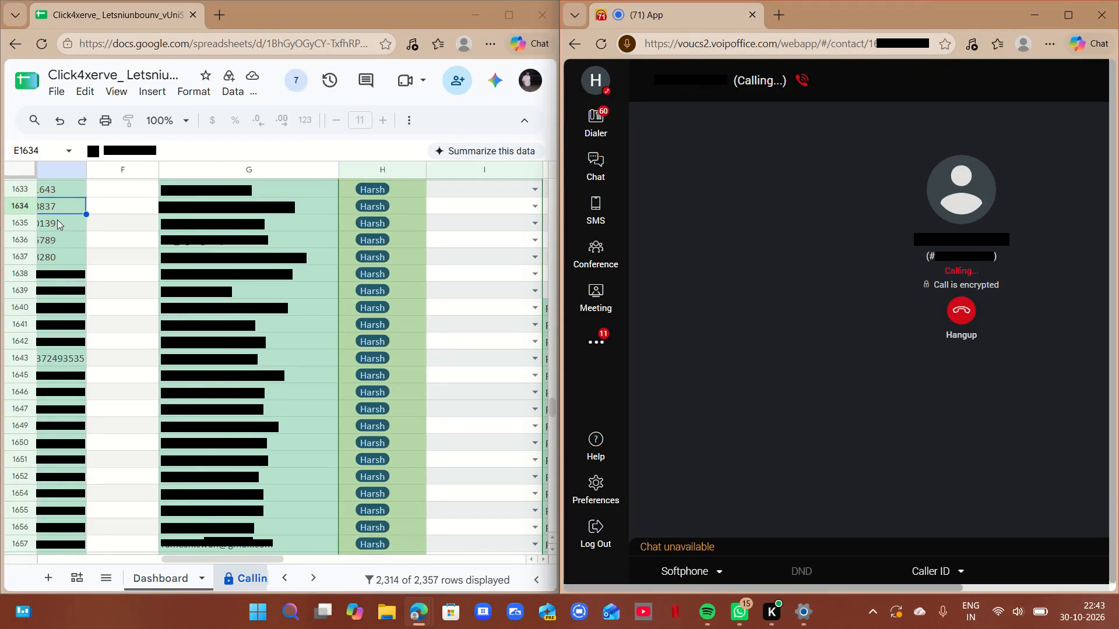
Copy the row 1635 lead's phone number from cell E1635.
click(57, 220)
key(ctrl+c)
key(backslash)
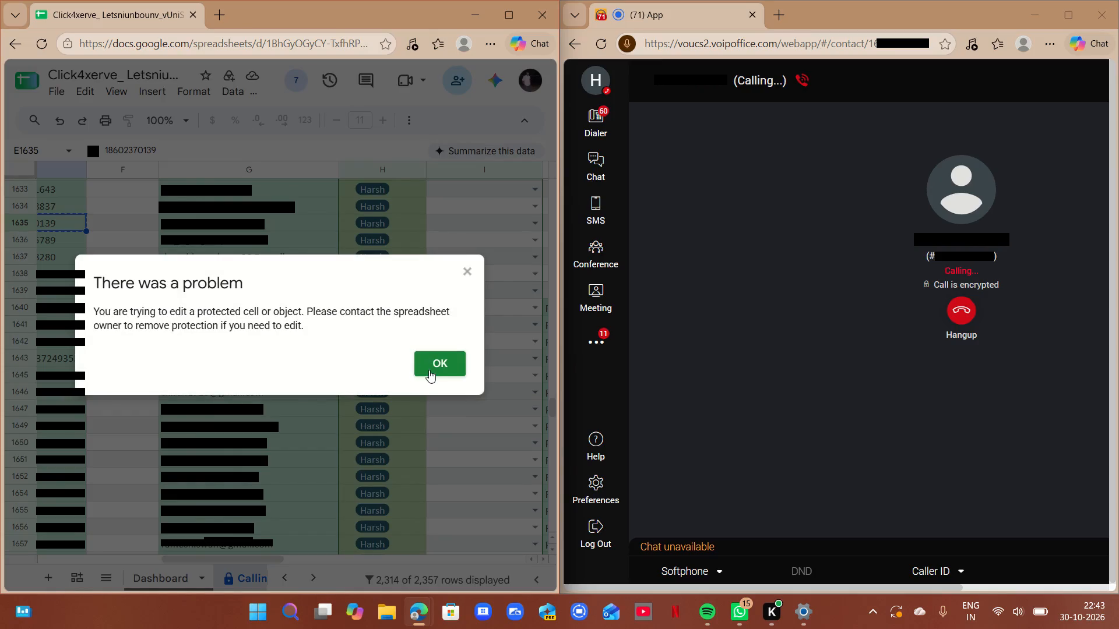
click(441, 353)
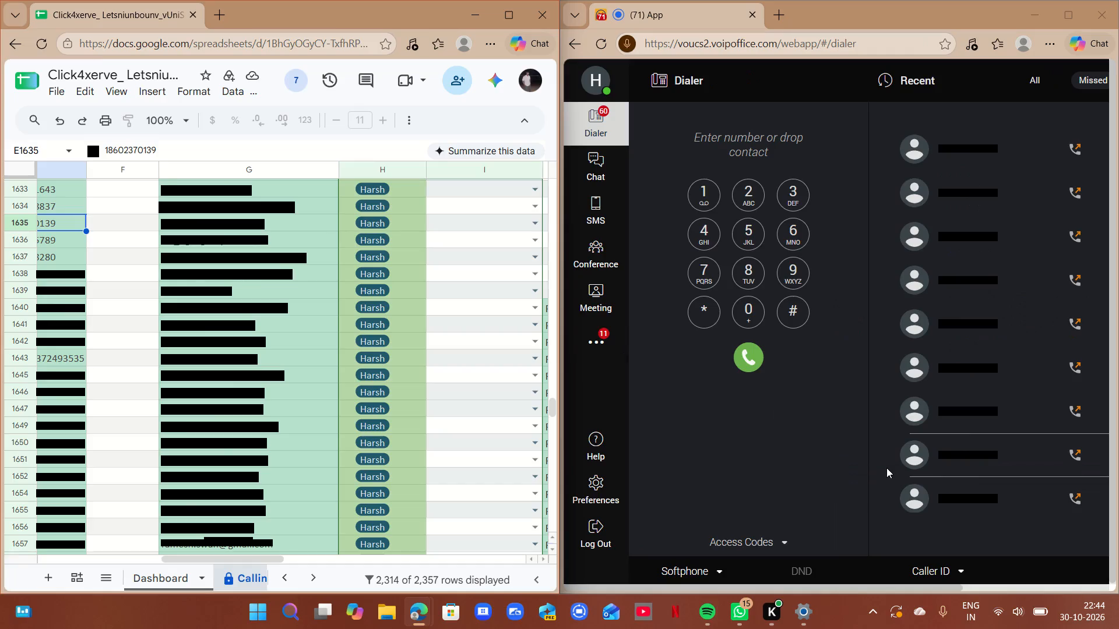
Enter the row 1635 lead's copied phone number in the dialer's number field.
click(733, 165)
key(ctrl+v)
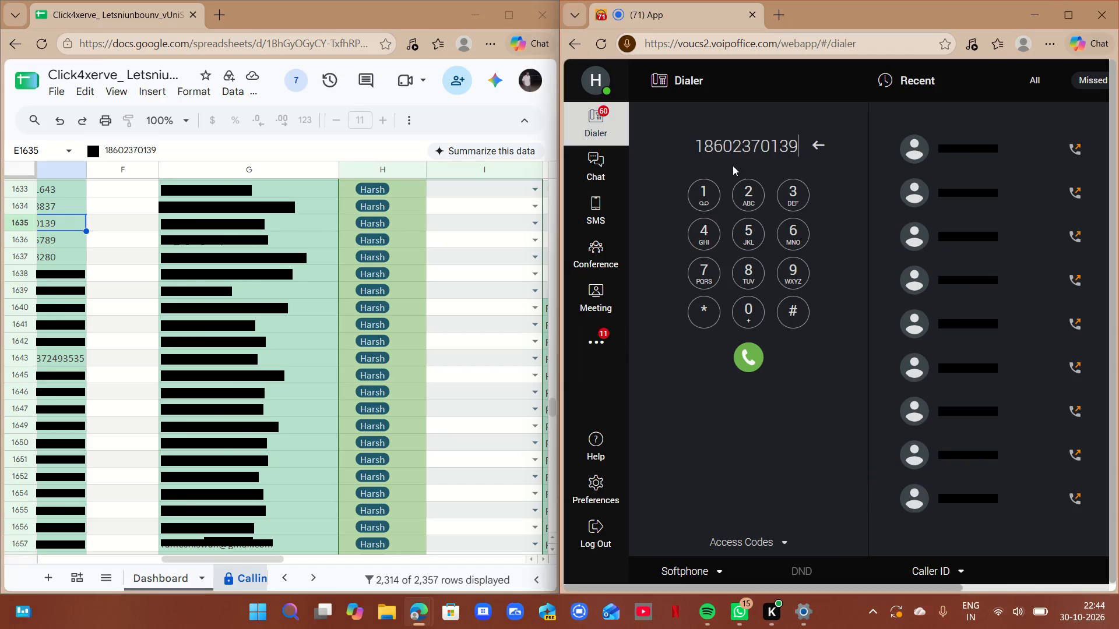
Call the row 1635 lead using the number entered in the dialer.
key(Return)
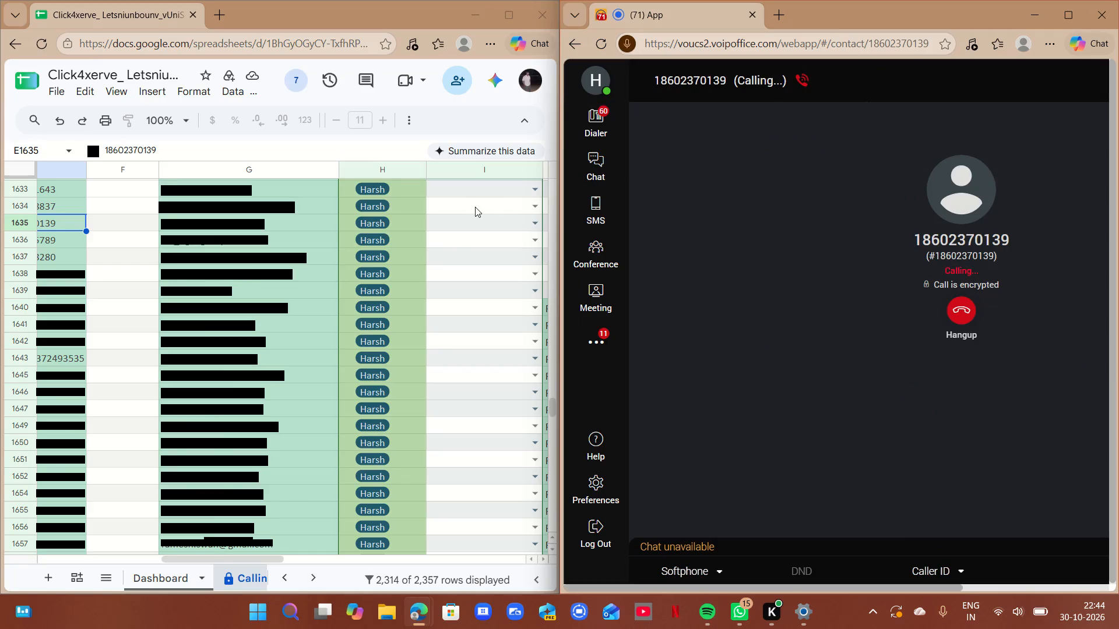
Set the outcome in cell I1634 to Ni (Not Intersted).
click(470, 207)
key(n)
key(Return)
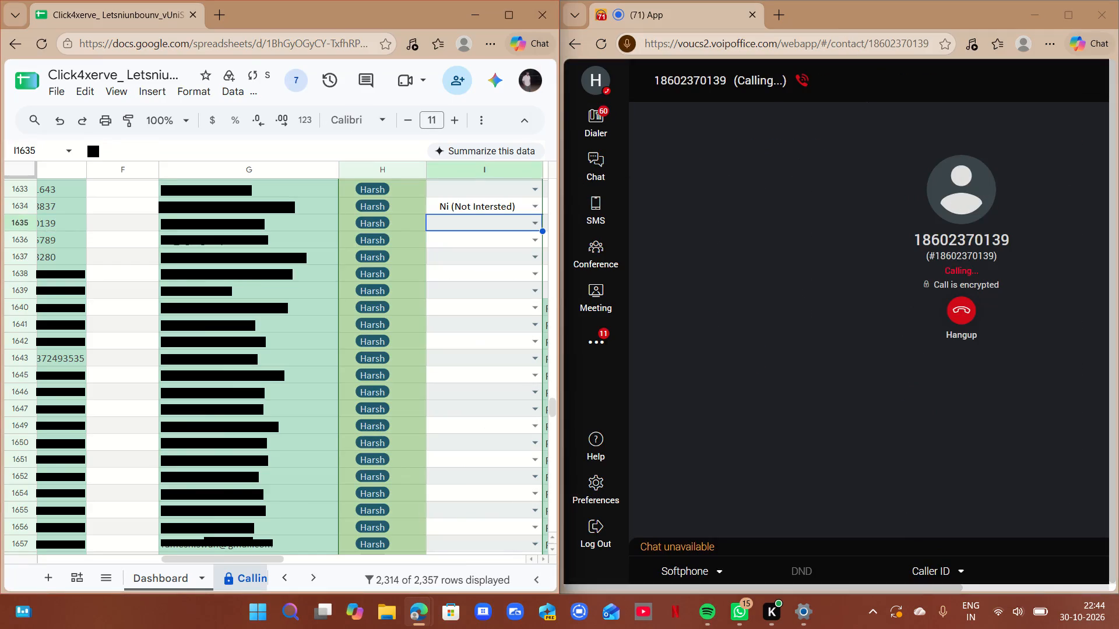
Set the outcome in cell I1633 to RNR.
double_click(470, 182)
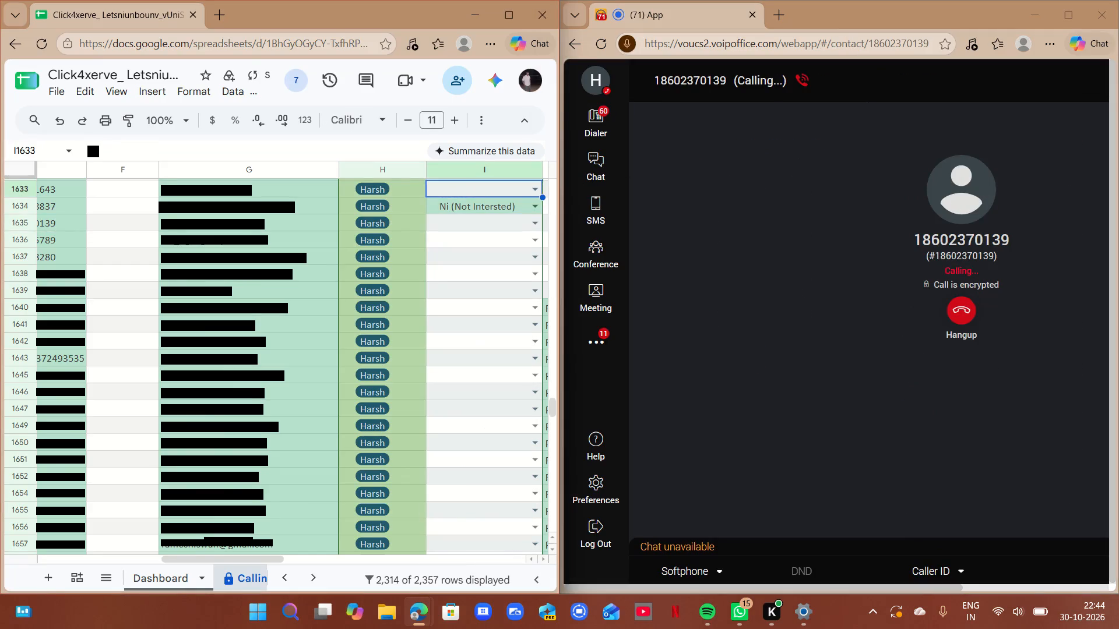
scroll(470, 182, up, 1)
key(r)
key(Return)
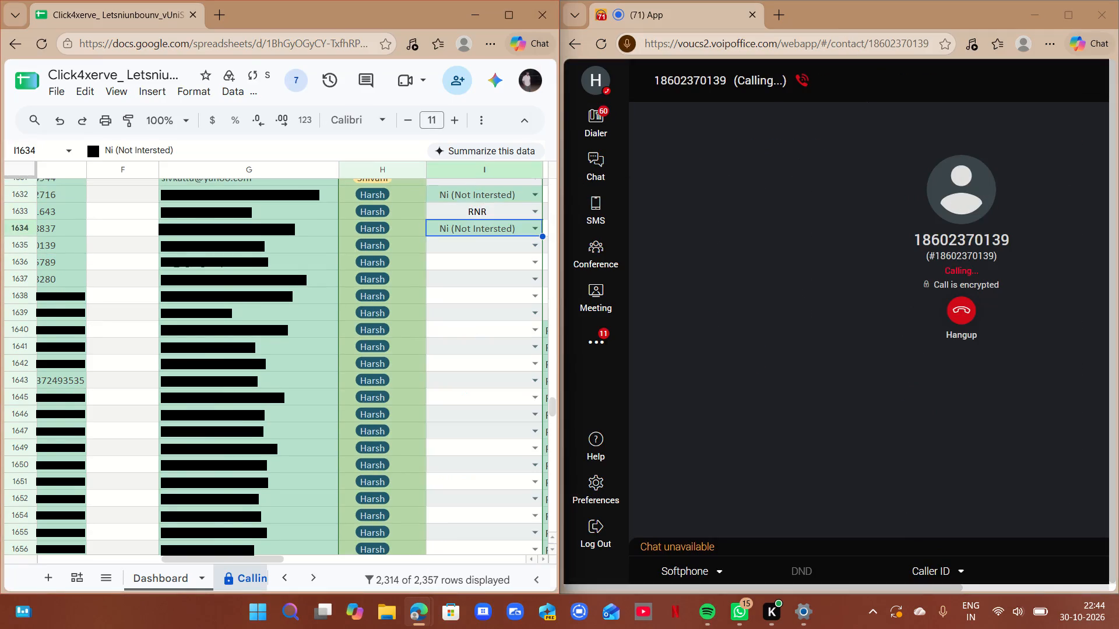
Copy the row 1636 lead's phone number from cell E1636.
scroll(470, 182, down, 1)
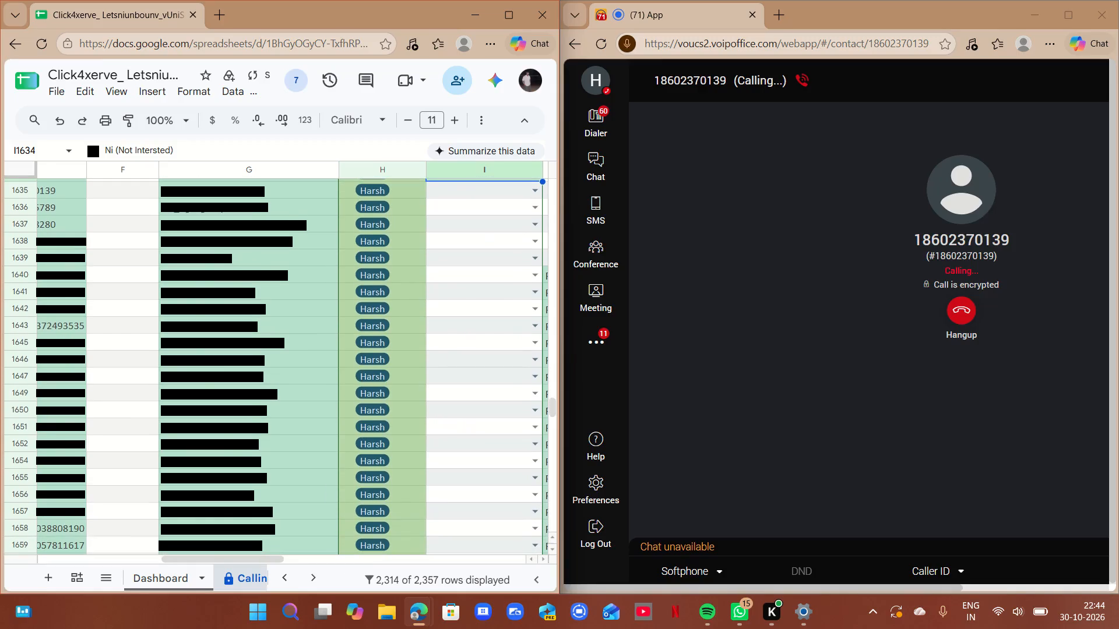
scroll(470, 182, down, 1)
click(54, 206)
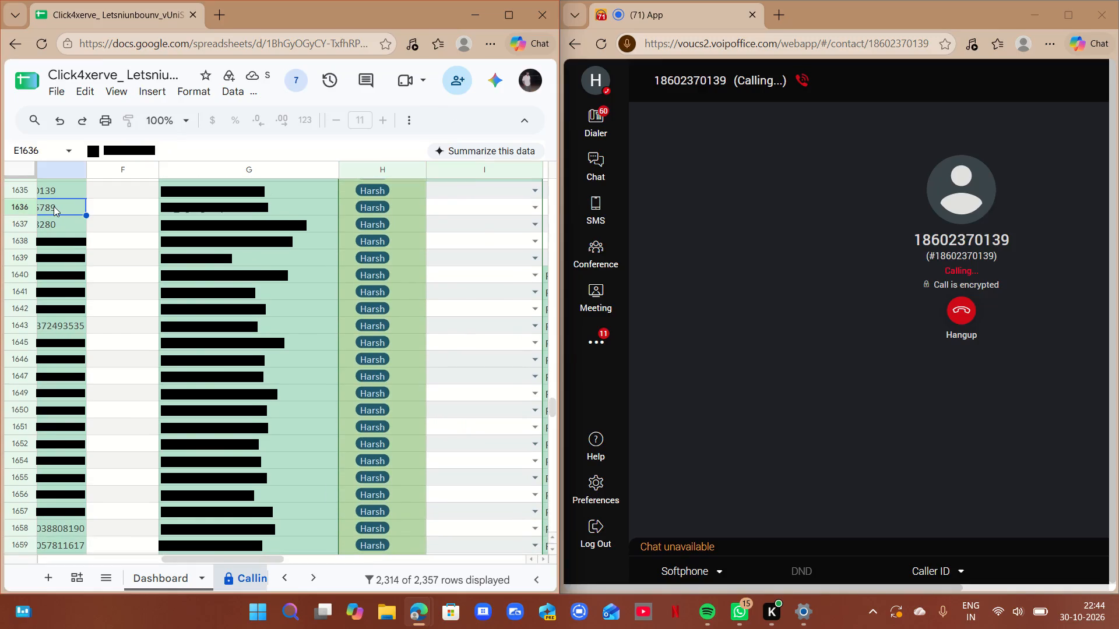
key(ctrl+c)
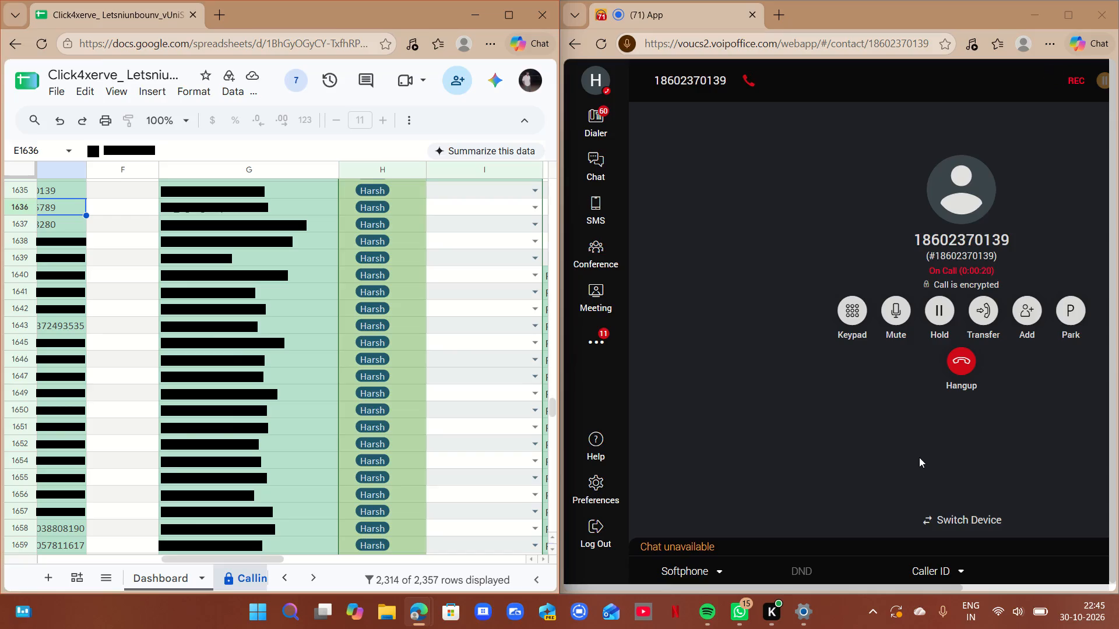
End the row 1635 call and call the row 1636 lead using the copied number.
click(967, 353)
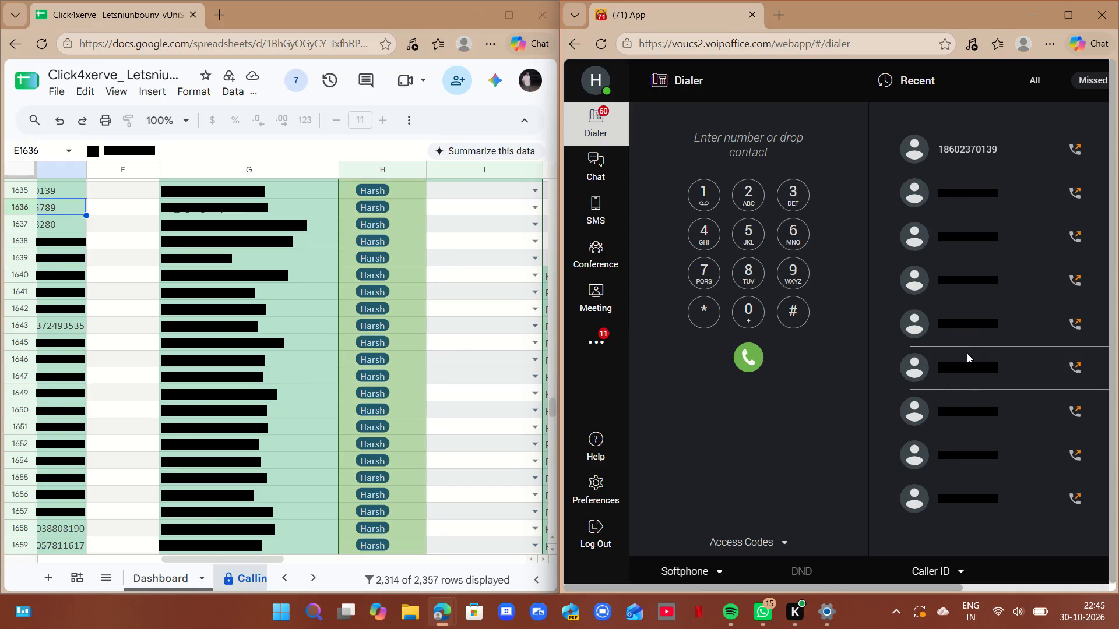
click(776, 156)
key(ctrl+v)
key(Return)
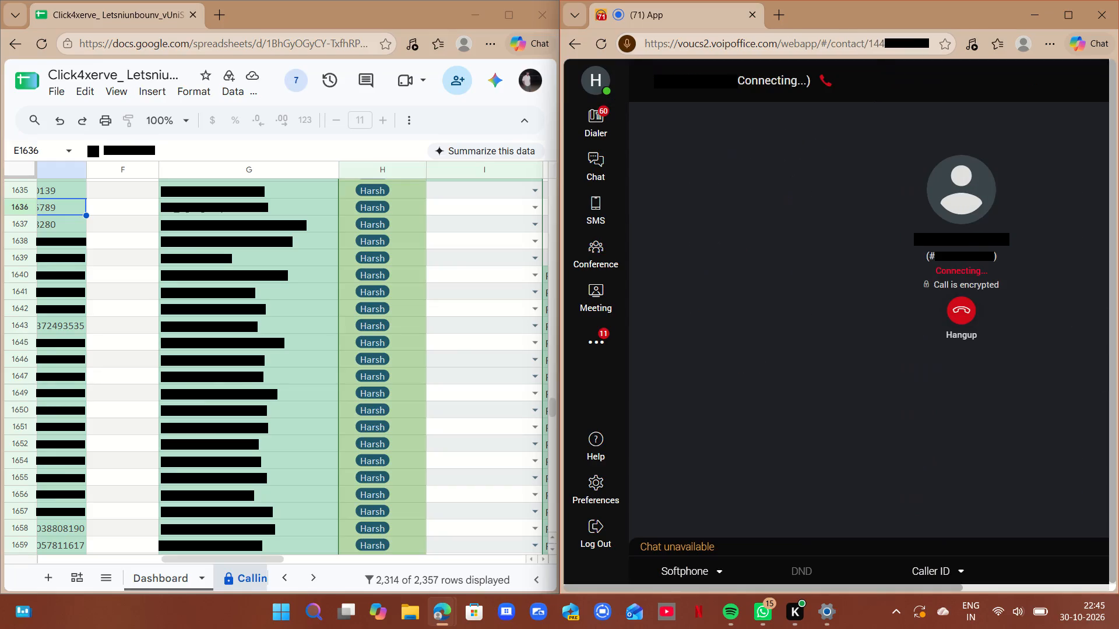
Copy the row 1637 lead's phone number from cell E1637.
click(66, 226)
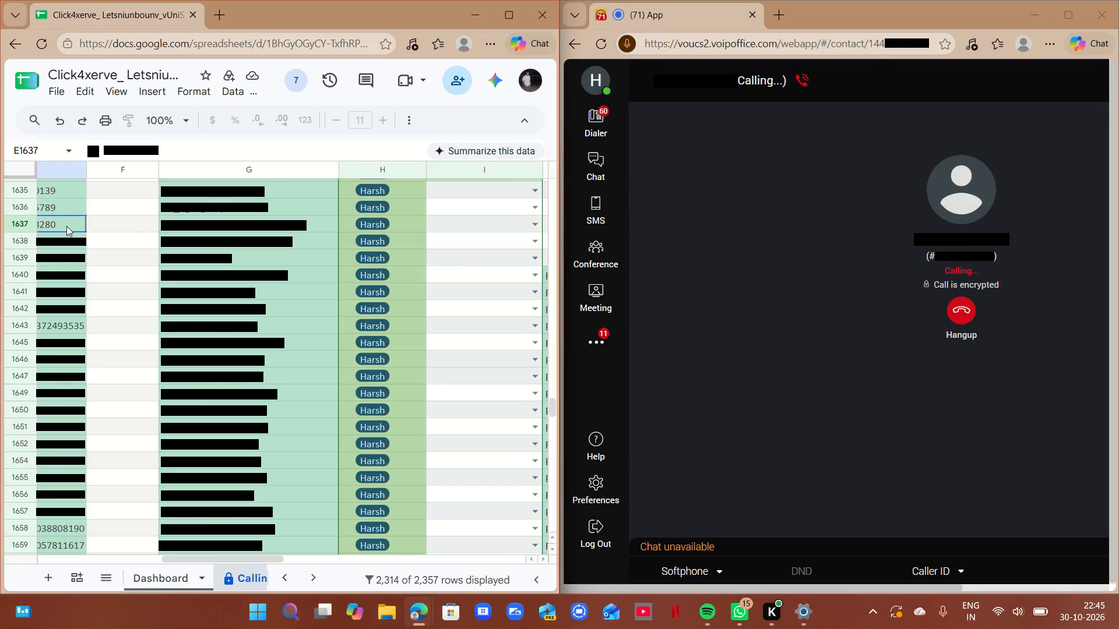
key(ctrl+c)
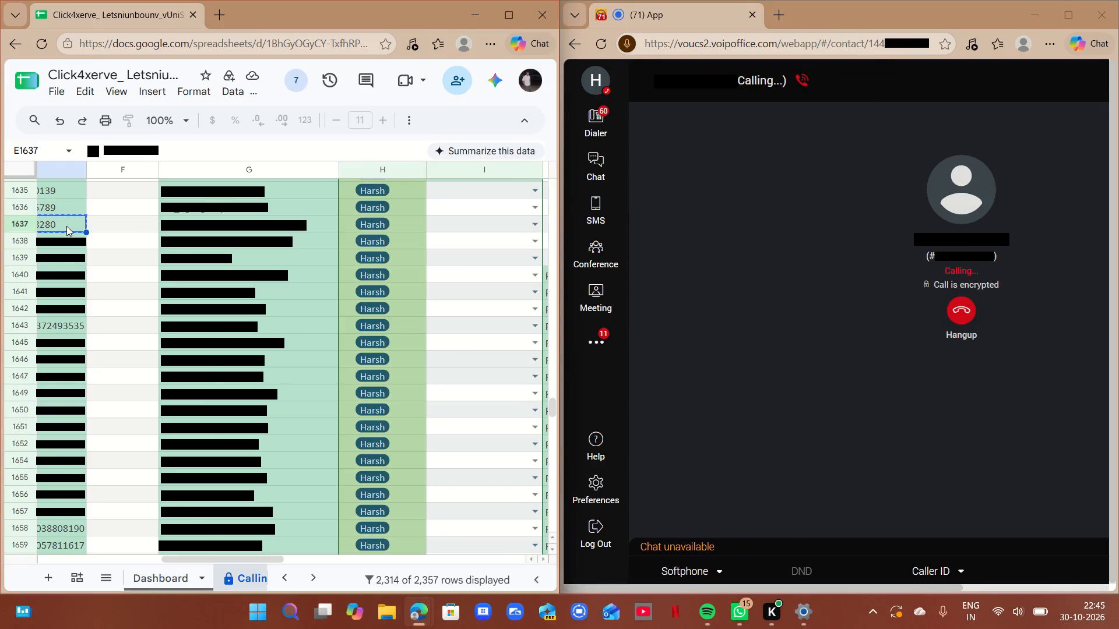
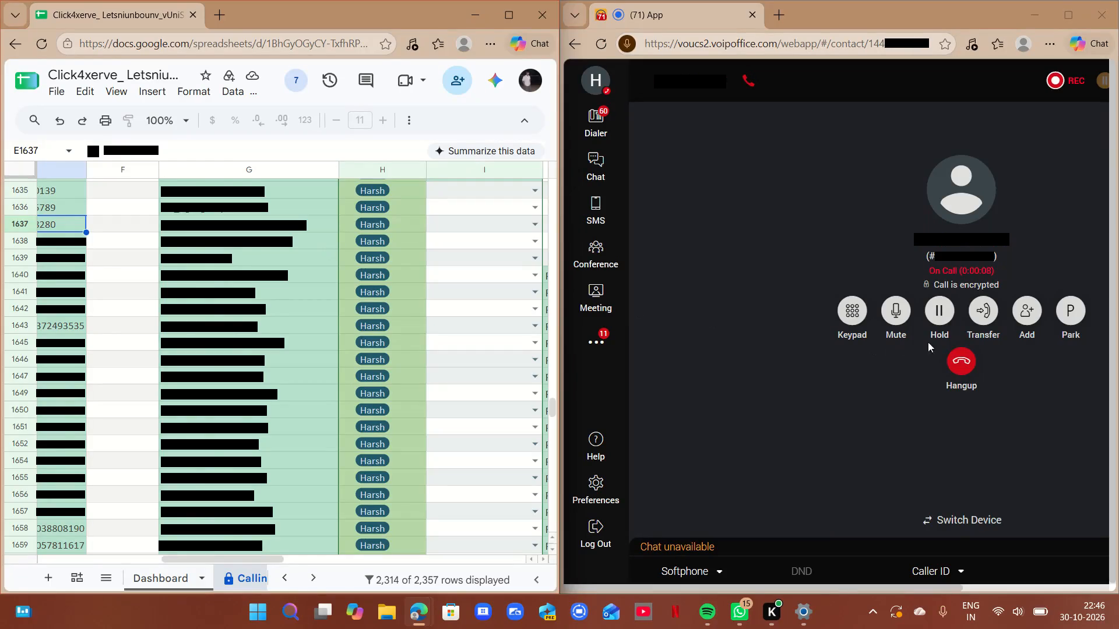
End the row 1636 call and call the row 1637 lead using the copied number.
click(960, 357)
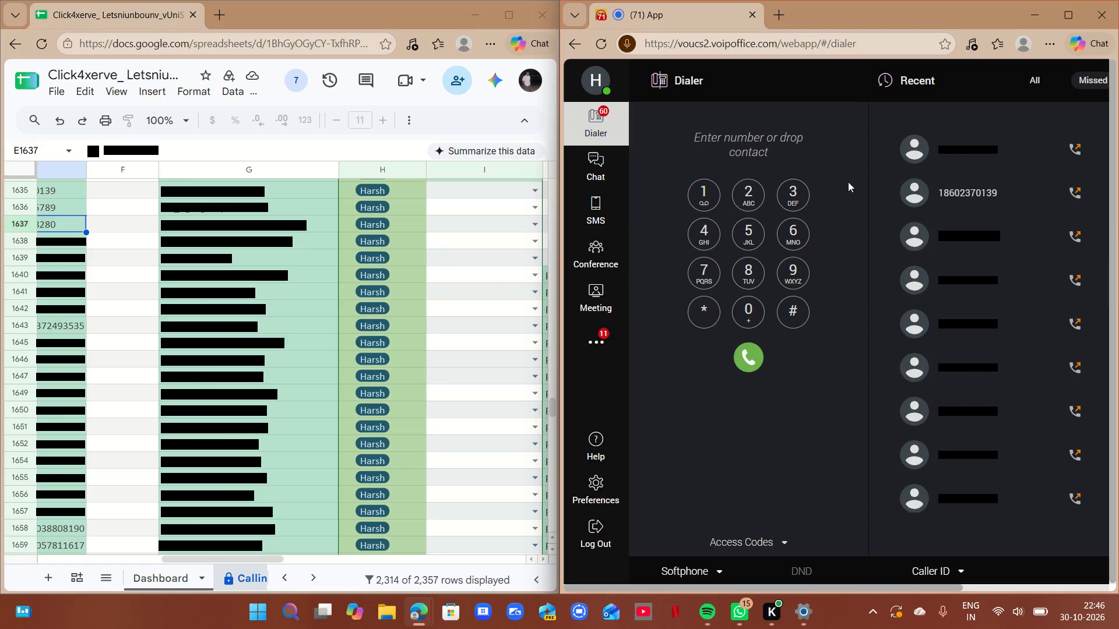
click(775, 149)
key(ctrl+v)
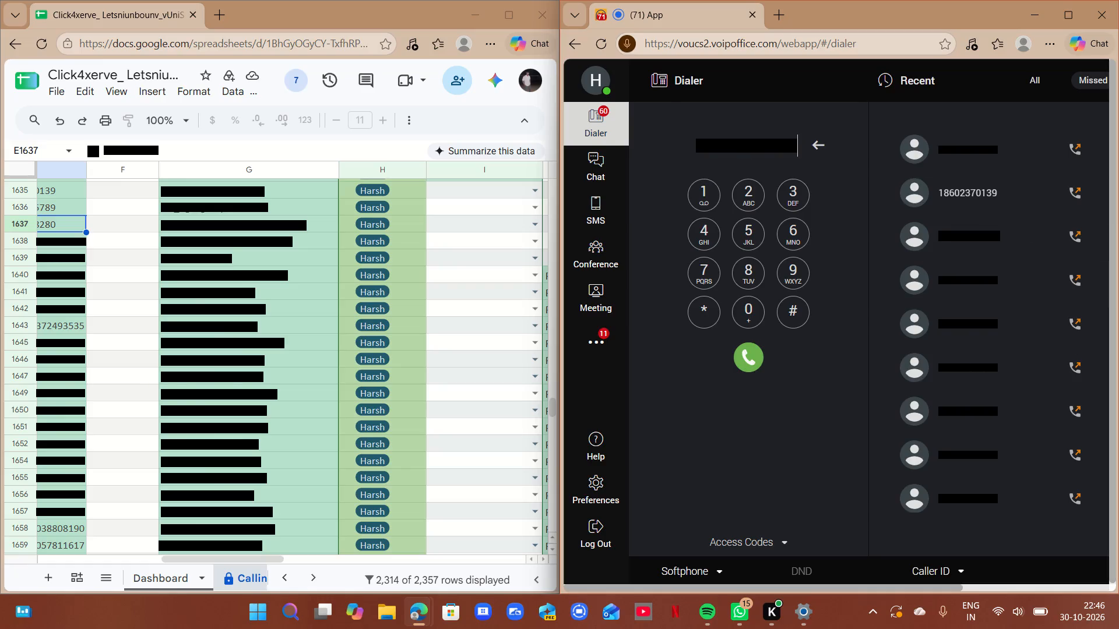
key(Return)
Copy the row 1638 lead's phone number from cell E1638 and call it from the web dialer.
click(60, 247)
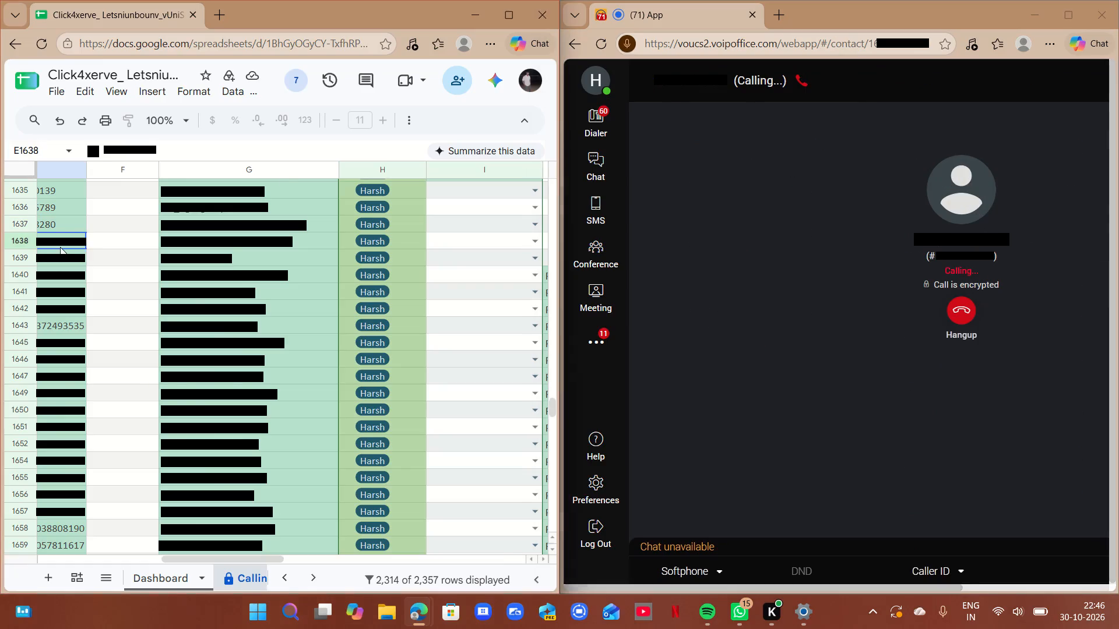
key(ctrl+c)
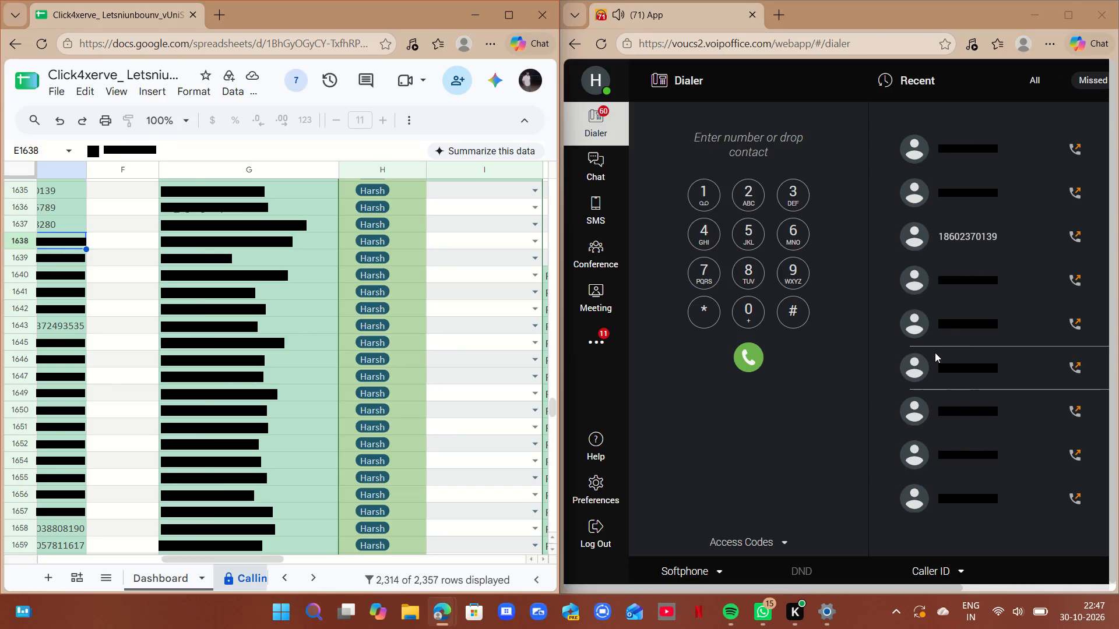
click(776, 142)
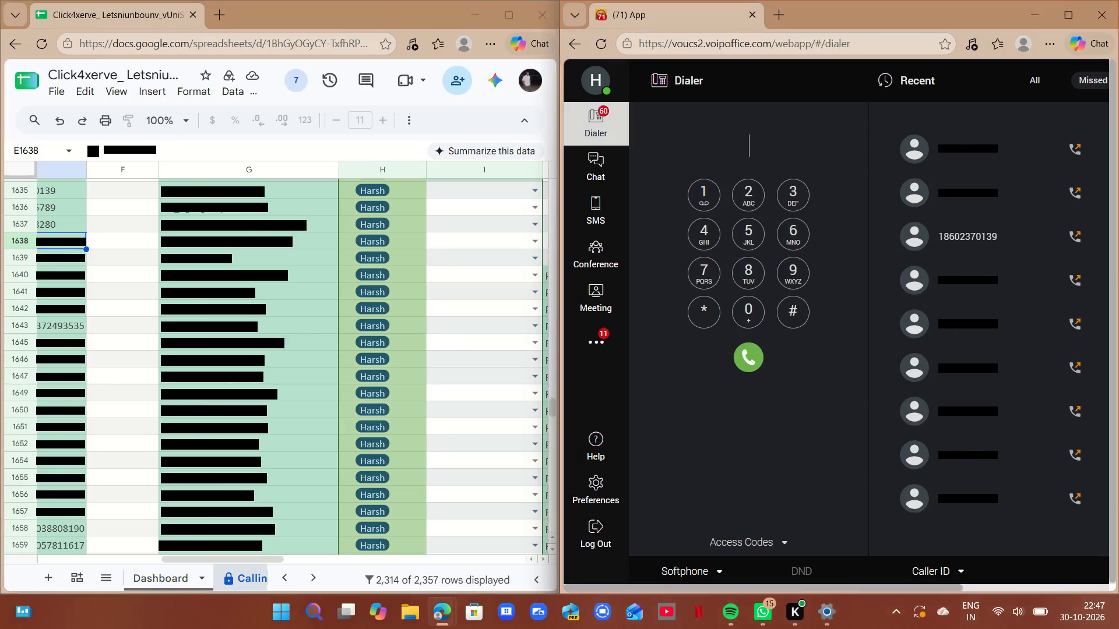
key(ctrl+v)
key(Return)
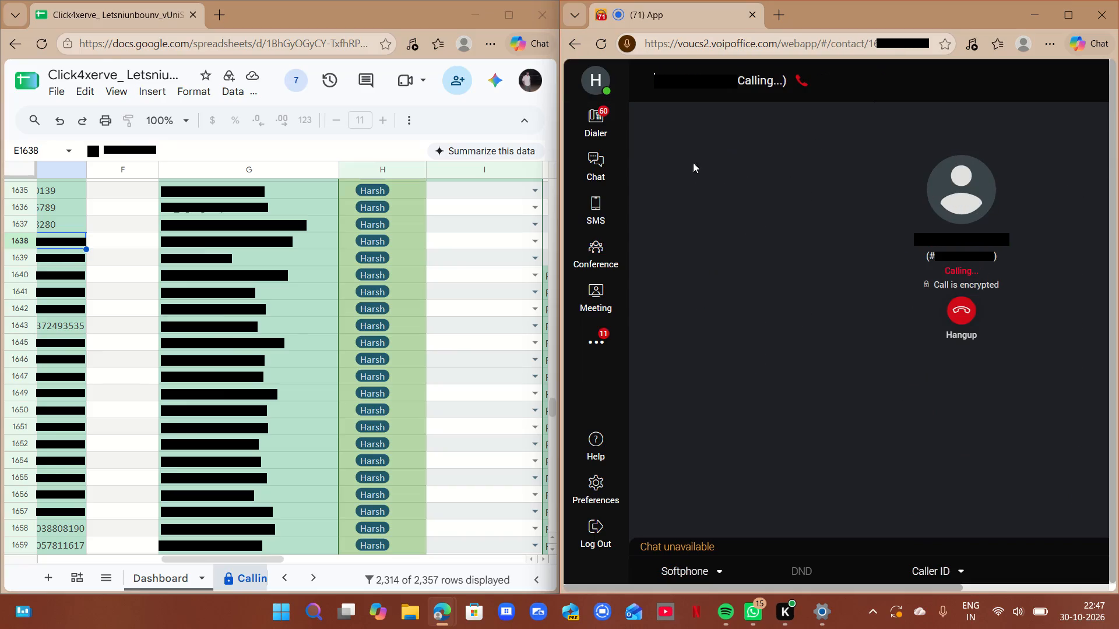
Set the outcome in cell I1637 to Ni (Not Intersted).
click(18, 221)
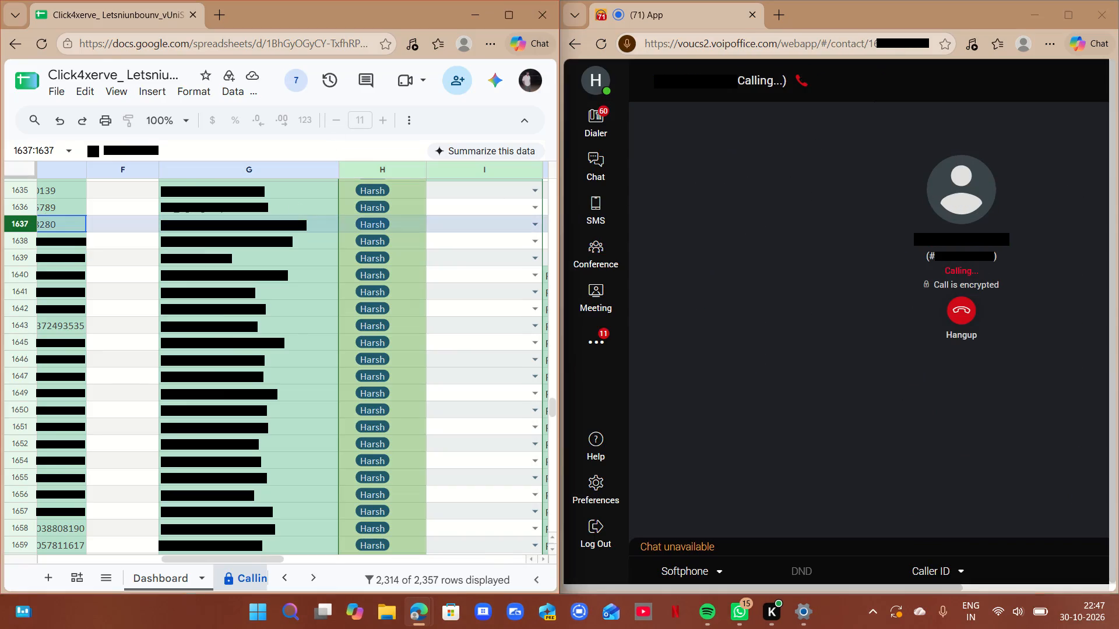
click(468, 221)
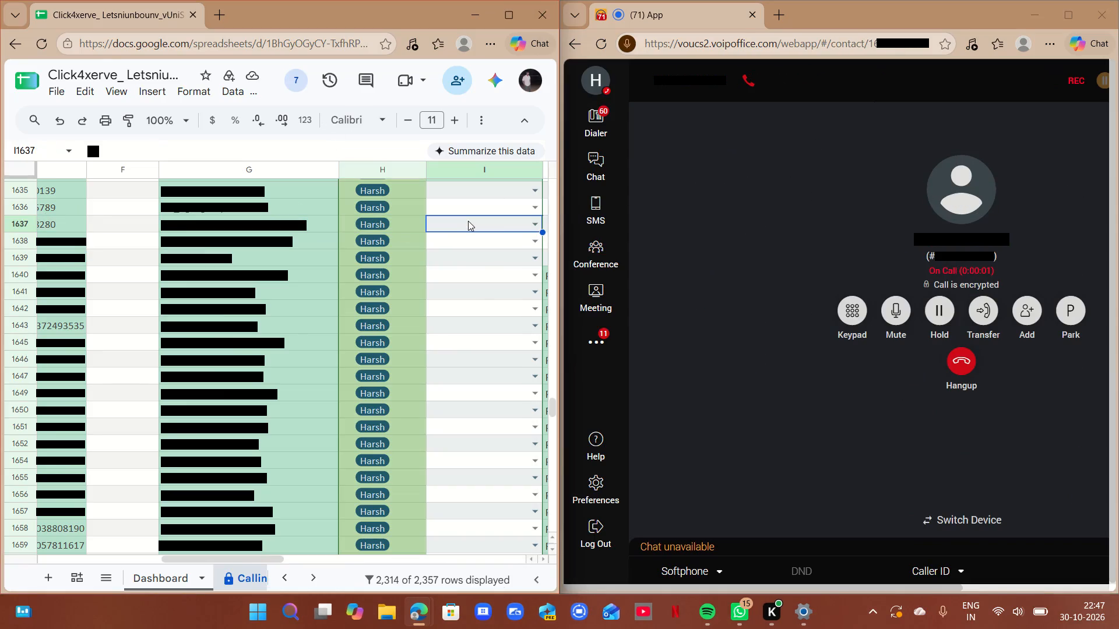
key(n)
key(Return)
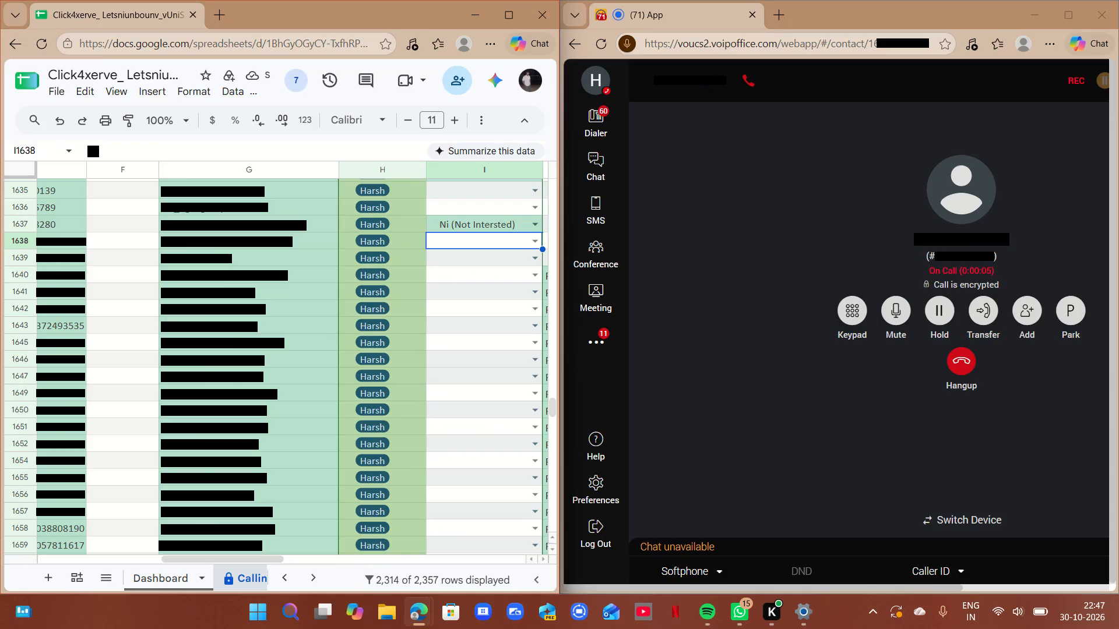
Set the outcome in cell I1635 to RNR and the one in cell I1636 to Voicemail.
click(446, 192)
key(r)
key(Return)
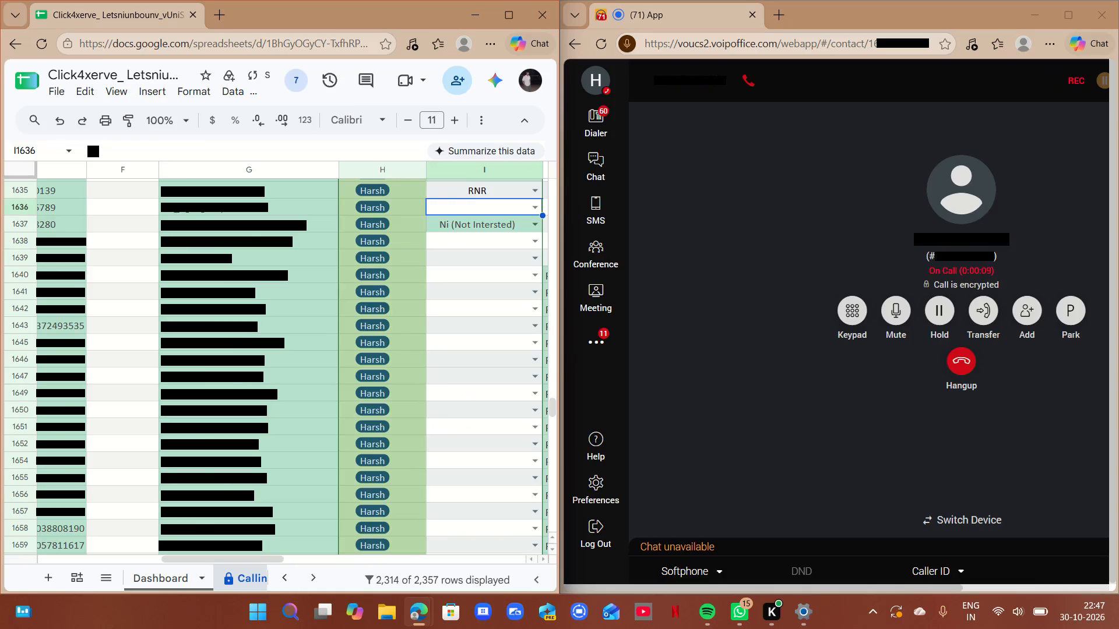
key(v)
key(Up)
key(Return)
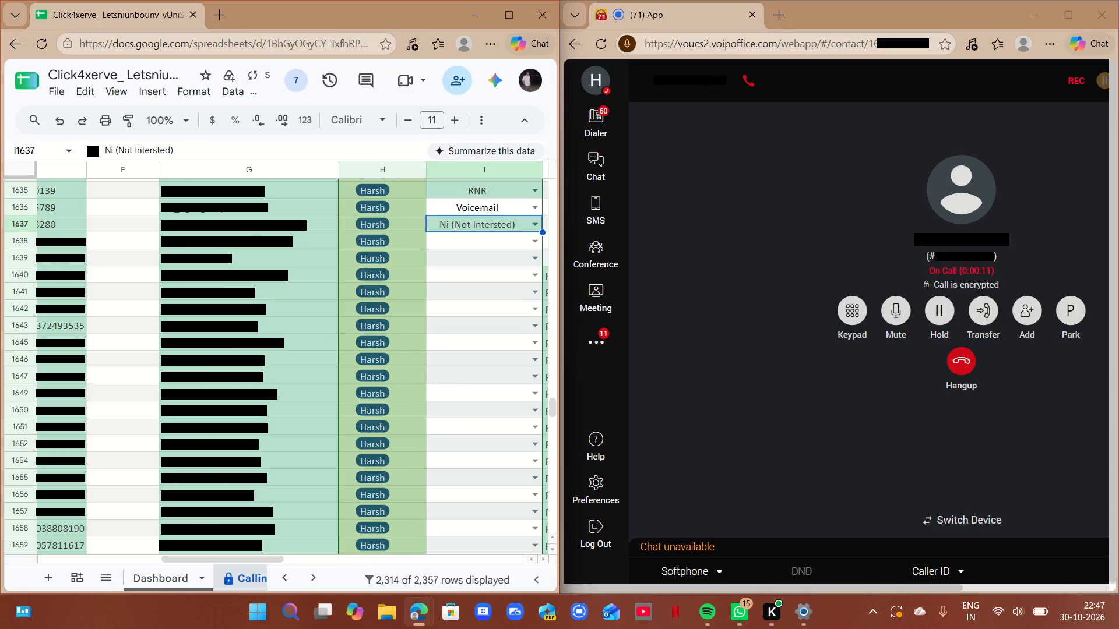
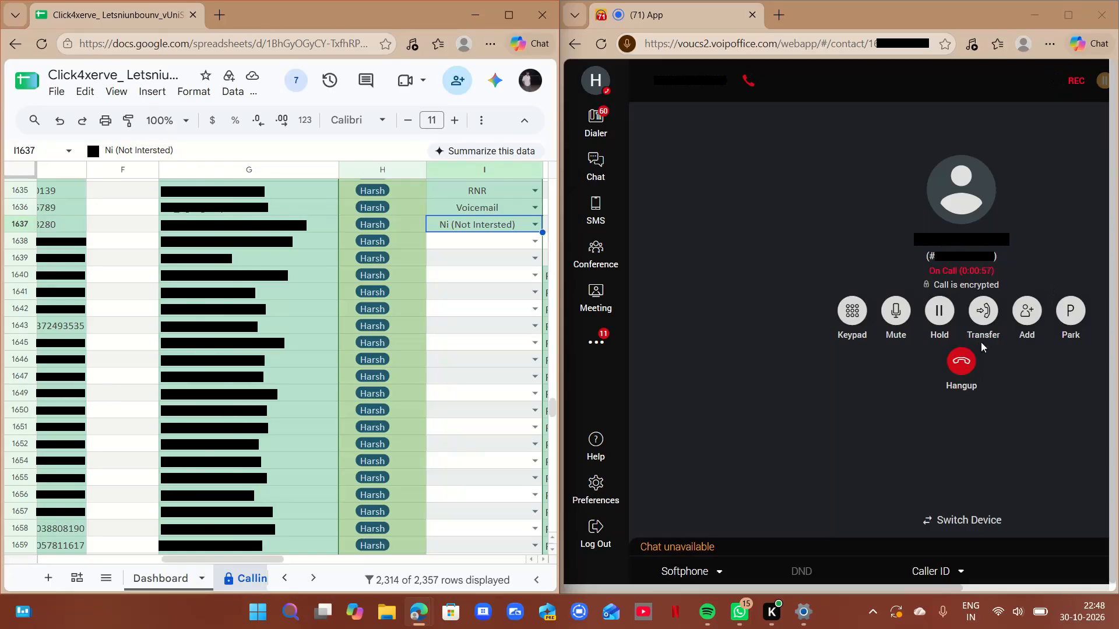
End the ongoing call with the row 1638 lead in the web dialer.
click(960, 353)
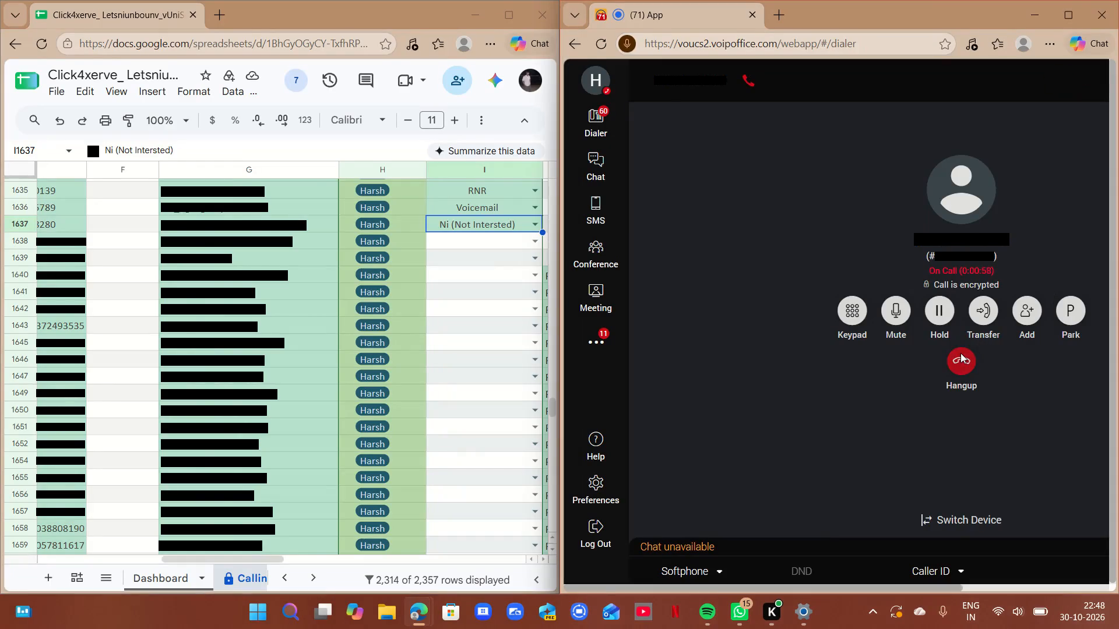
Copy the row 1638 lead's phone number from cell E1638 of the calling sheet.
scroll(181, 221, down, 1)
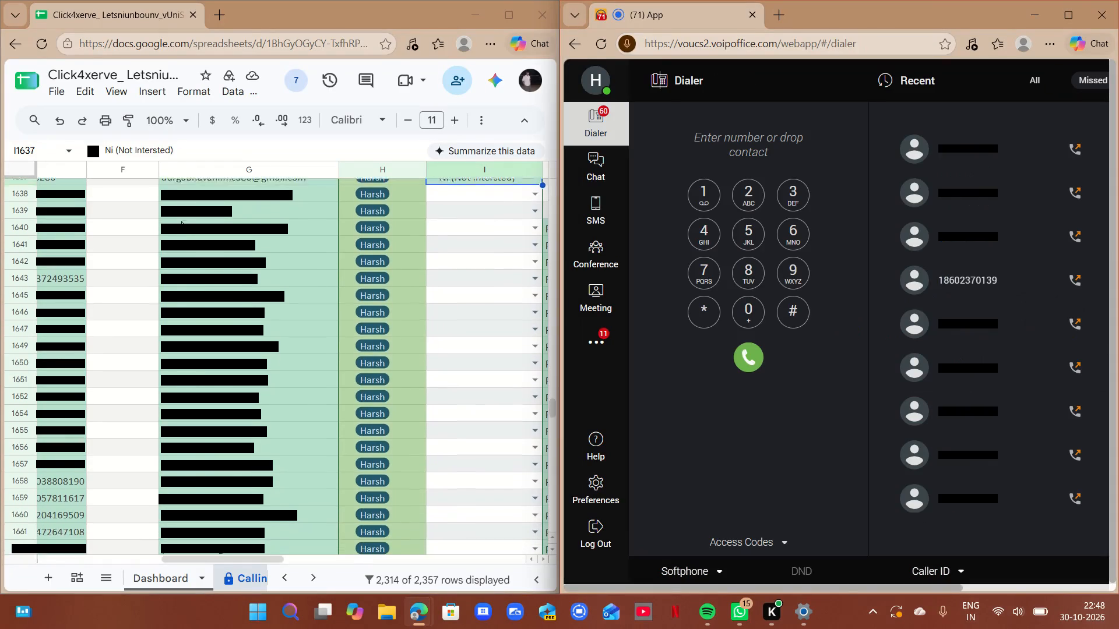
scroll(181, 221, down, 1)
click(71, 189)
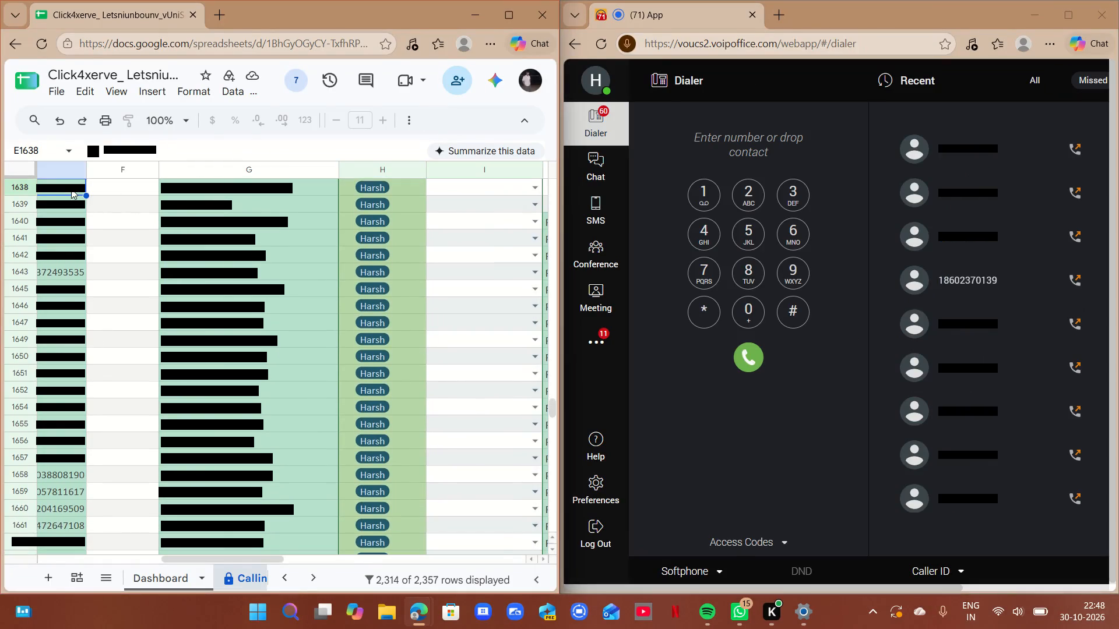
key(ctrl+c)
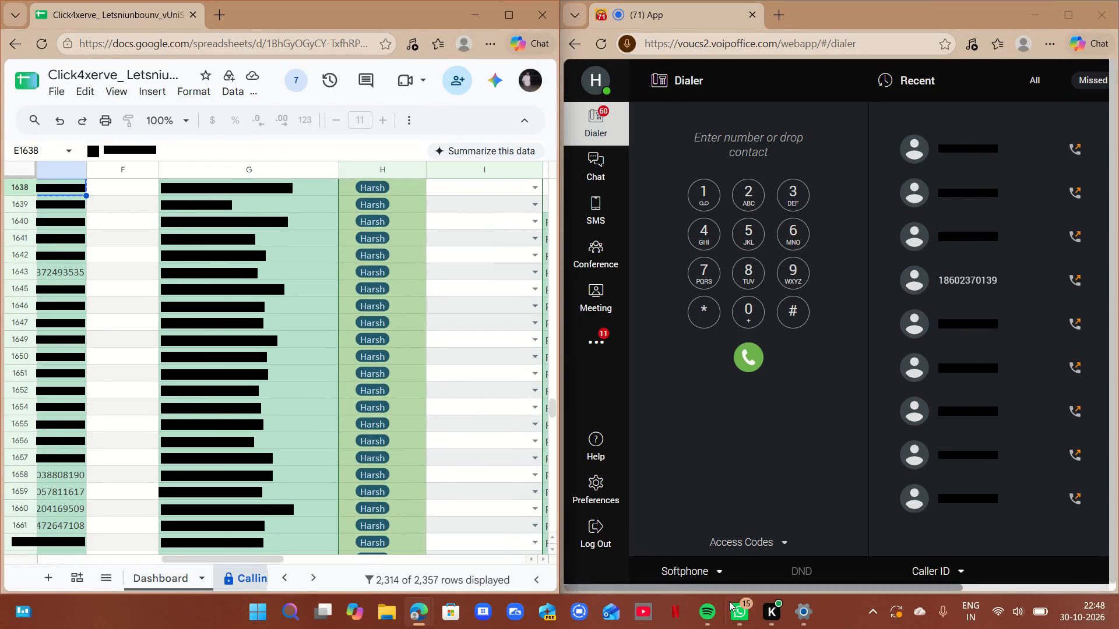
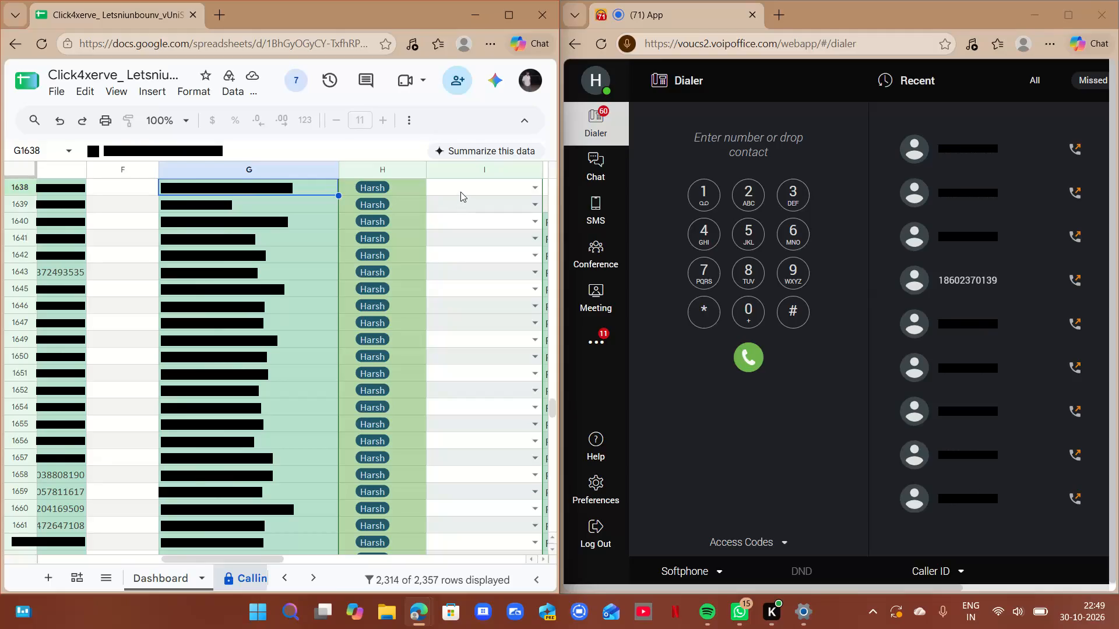
Set the outcome in cell I1638 to Follow Up.
click(460, 192)
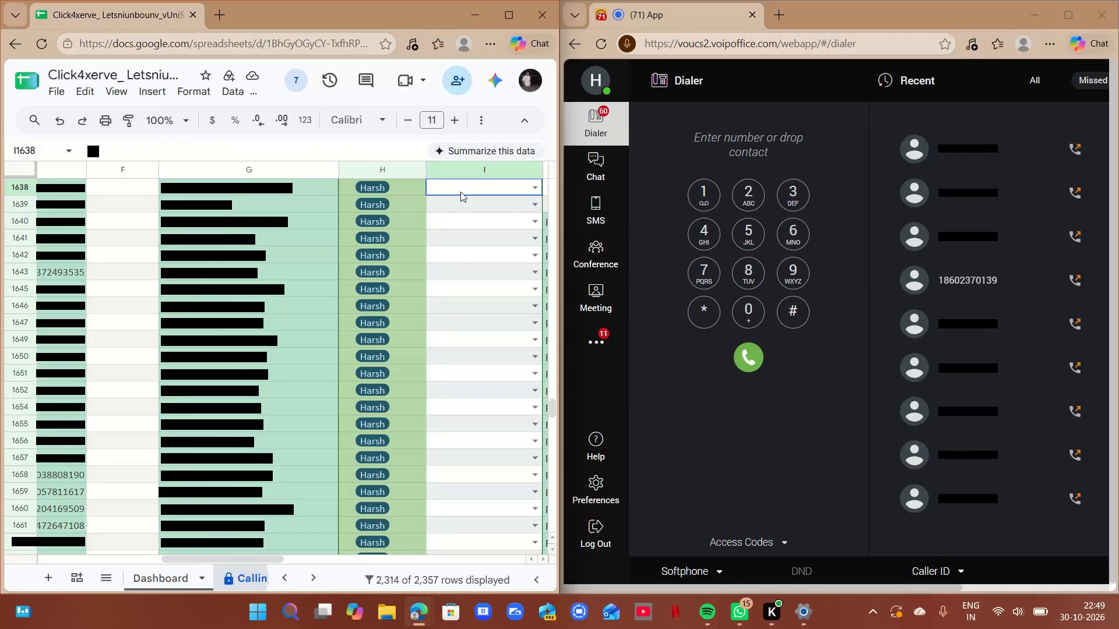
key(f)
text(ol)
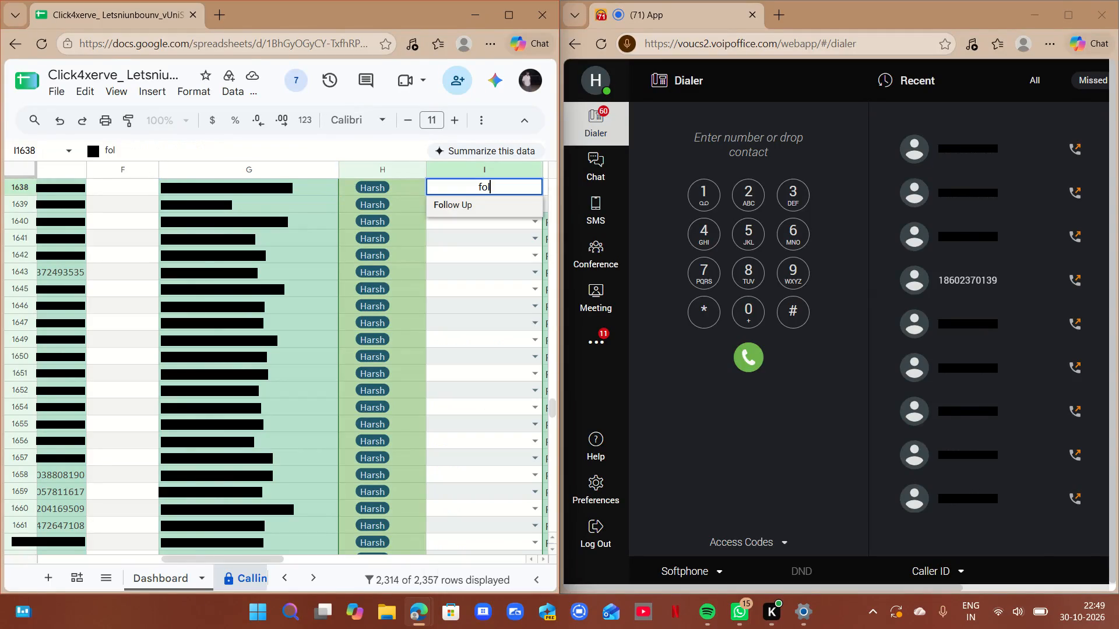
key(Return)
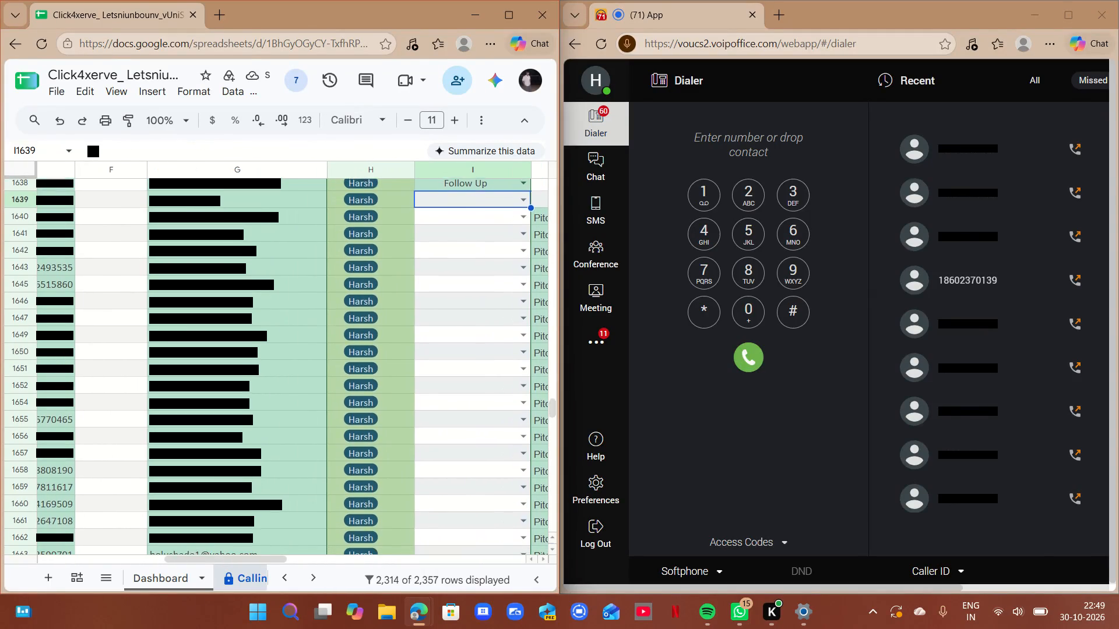
Enter a remark starting with "ved" in cell J1638 for the row 1638 lead.
scroll(460, 192, left, 2)
click(386, 179)
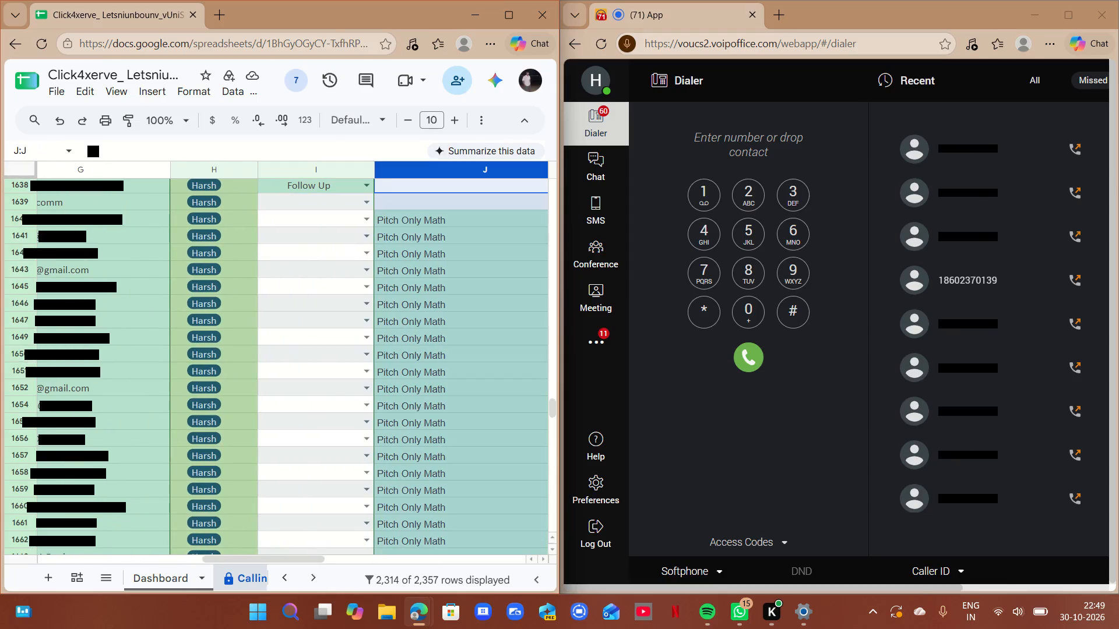
click(382, 185)
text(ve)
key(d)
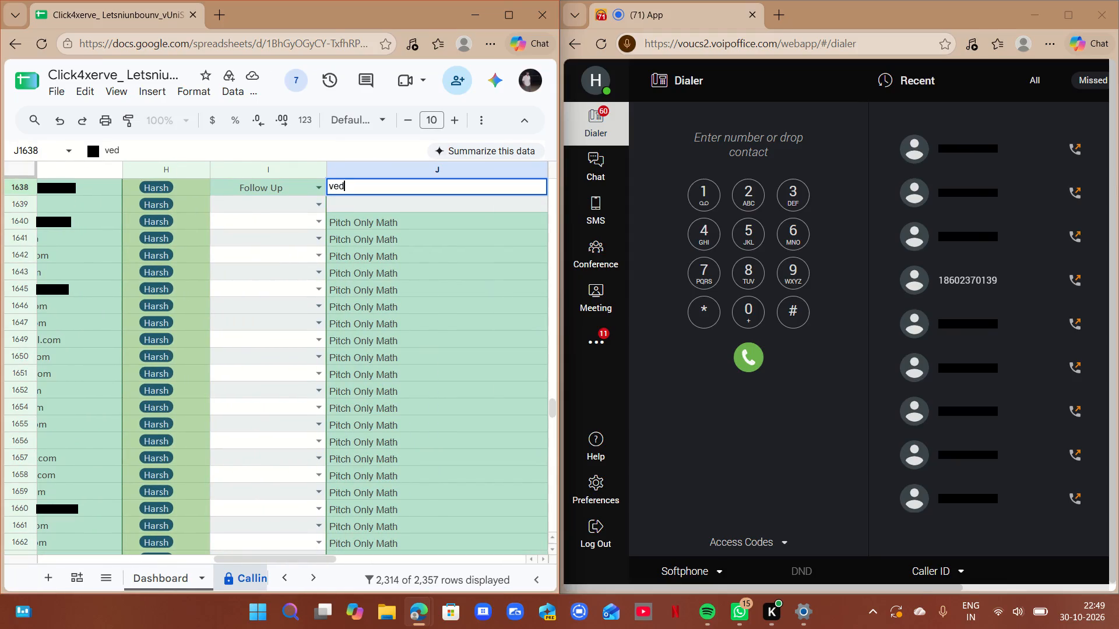
Enter the note ved in cell J1638.
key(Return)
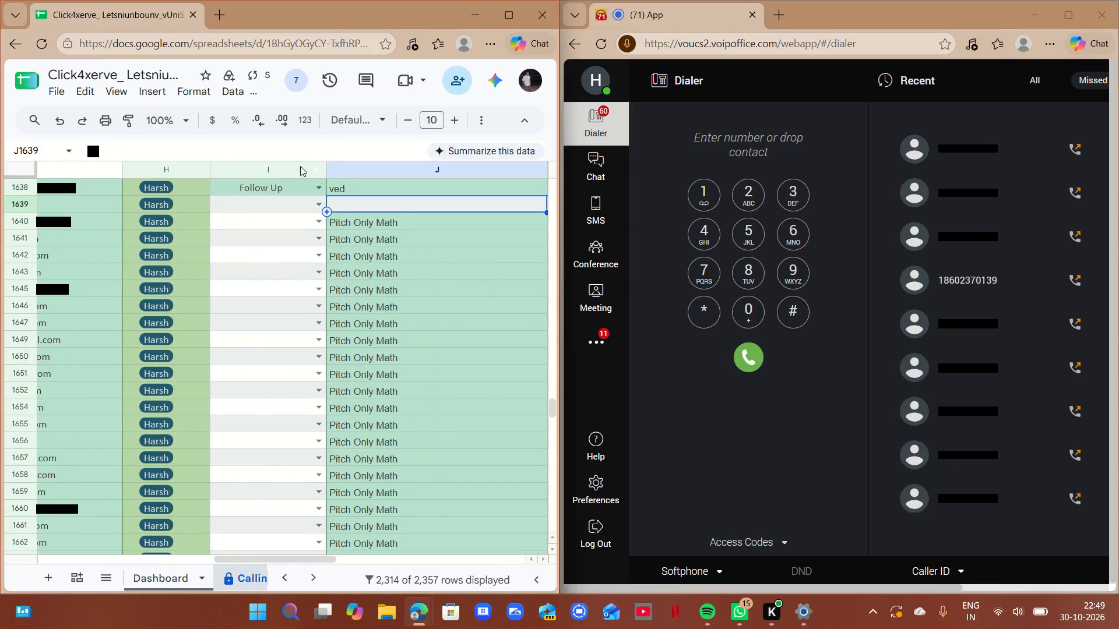
Copy the row 1639 lead's phone number from cell E1639 and call it from the web dialer.
click(240, 203)
scroll(240, 203, right, 1)
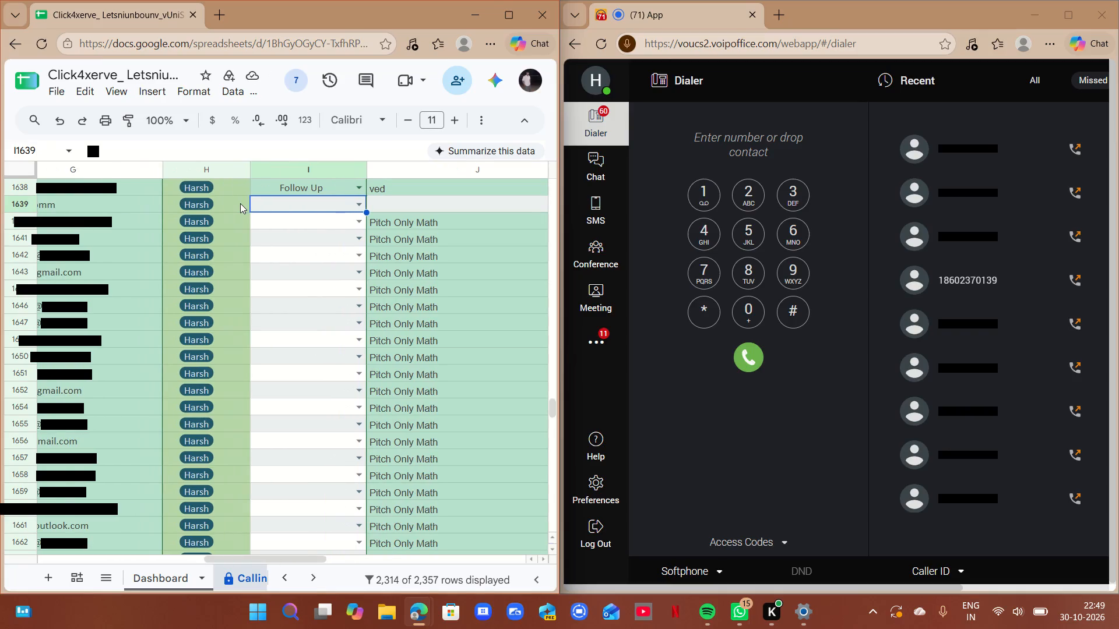
scroll(240, 203, down, 1)
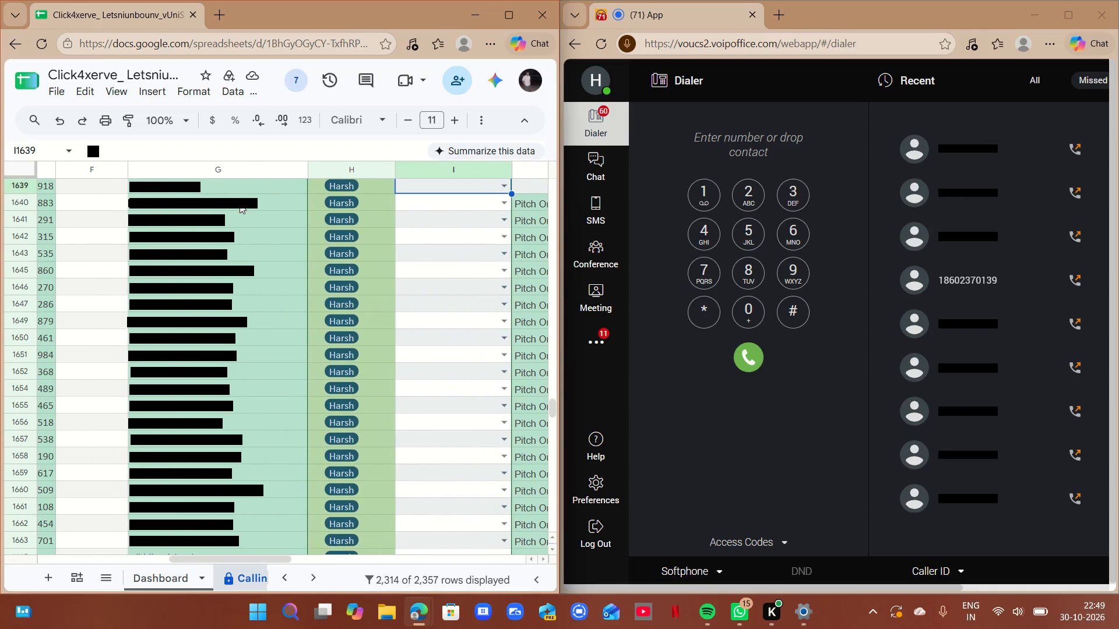
click(52, 184)
key(ctrl+c)
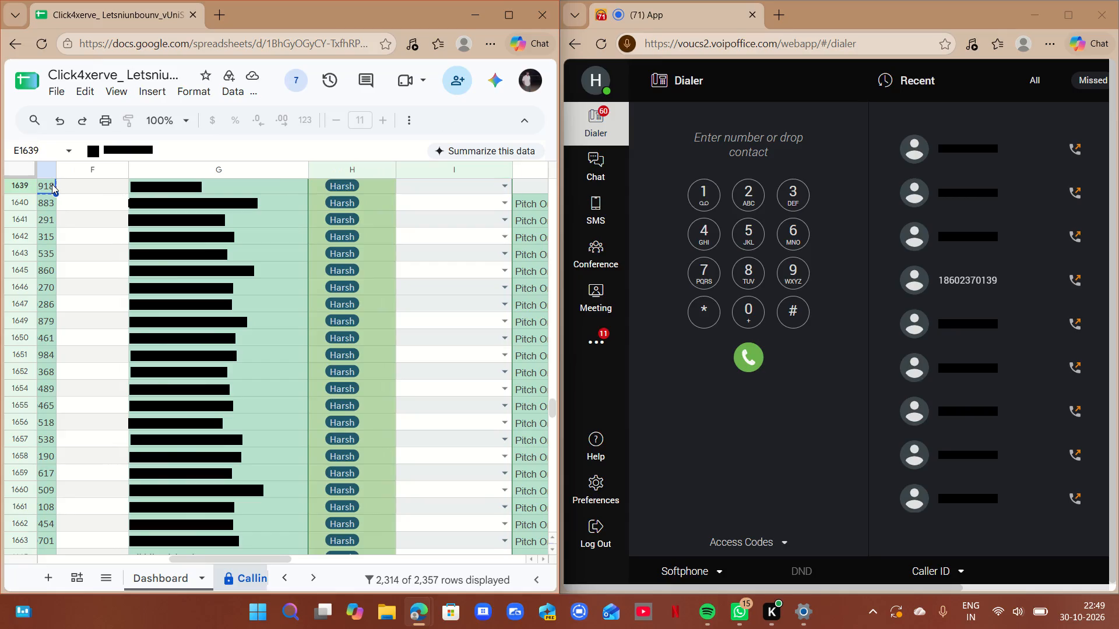
click(780, 135)
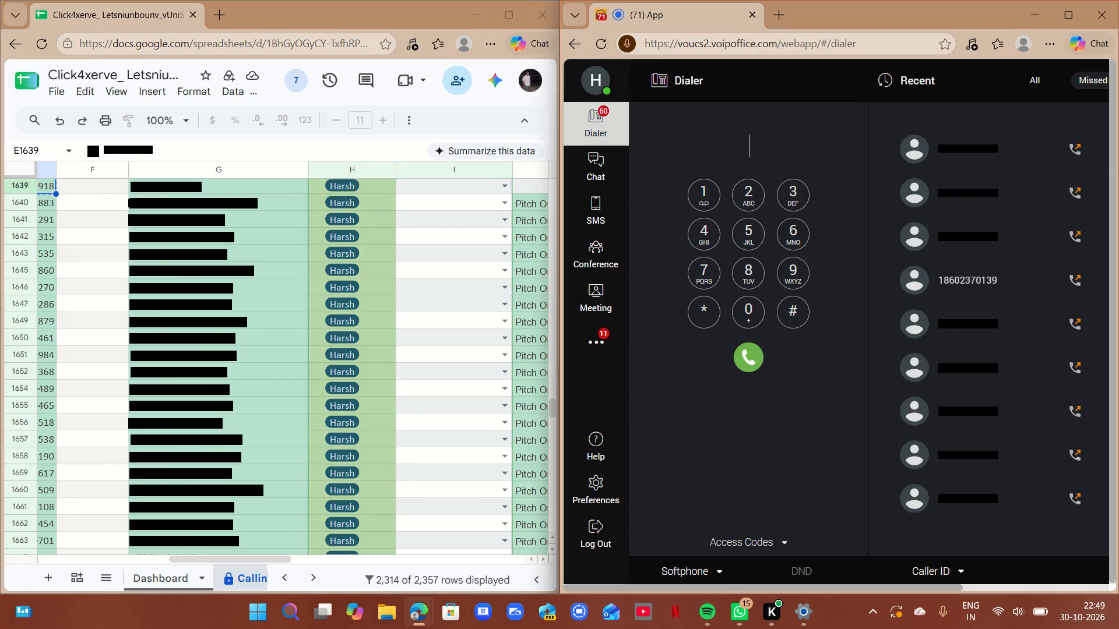
key(ctrl+v)
key(Return)
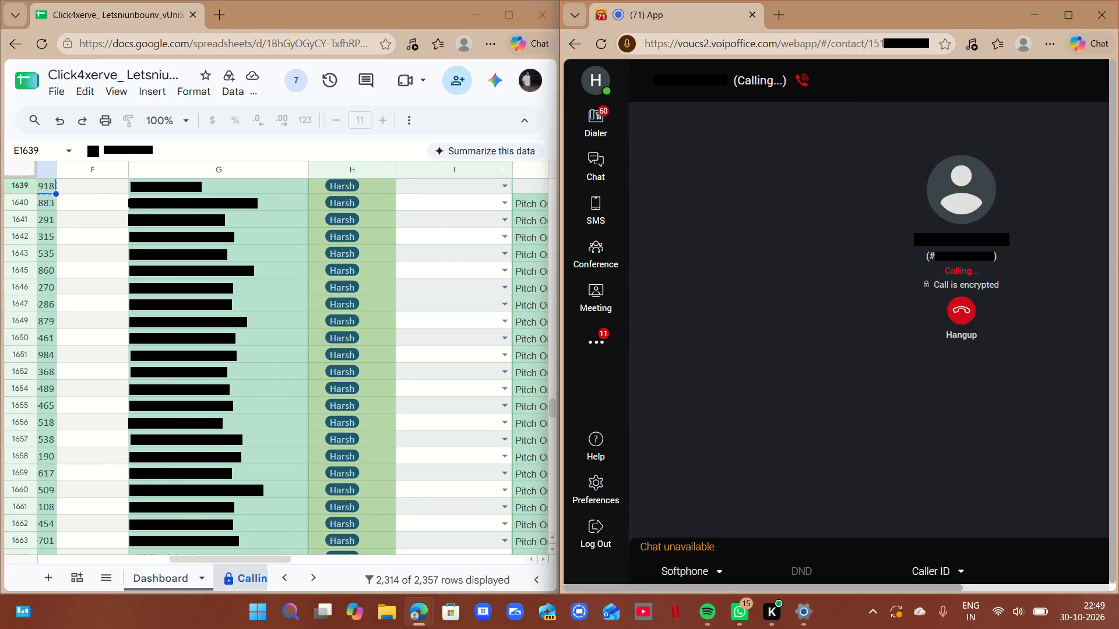
Copy the row 1640 lead's phone number from cell E1640, view the Dashboard sheet meanwhile, and call the number from the web dialer.
click(47, 208)
key(ctrl+c)
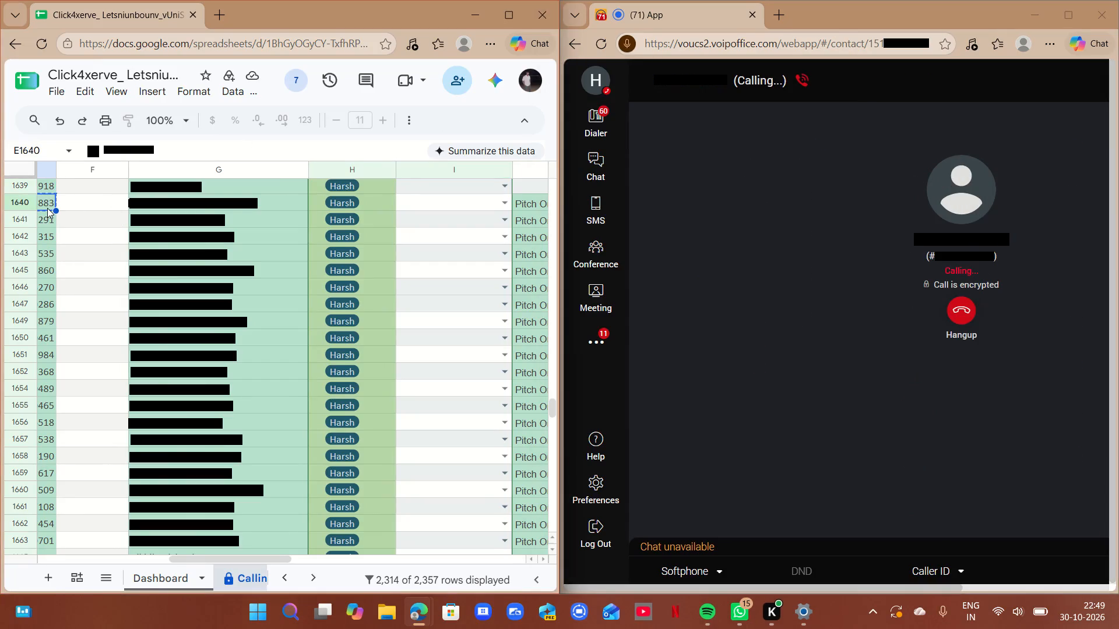
click(161, 574)
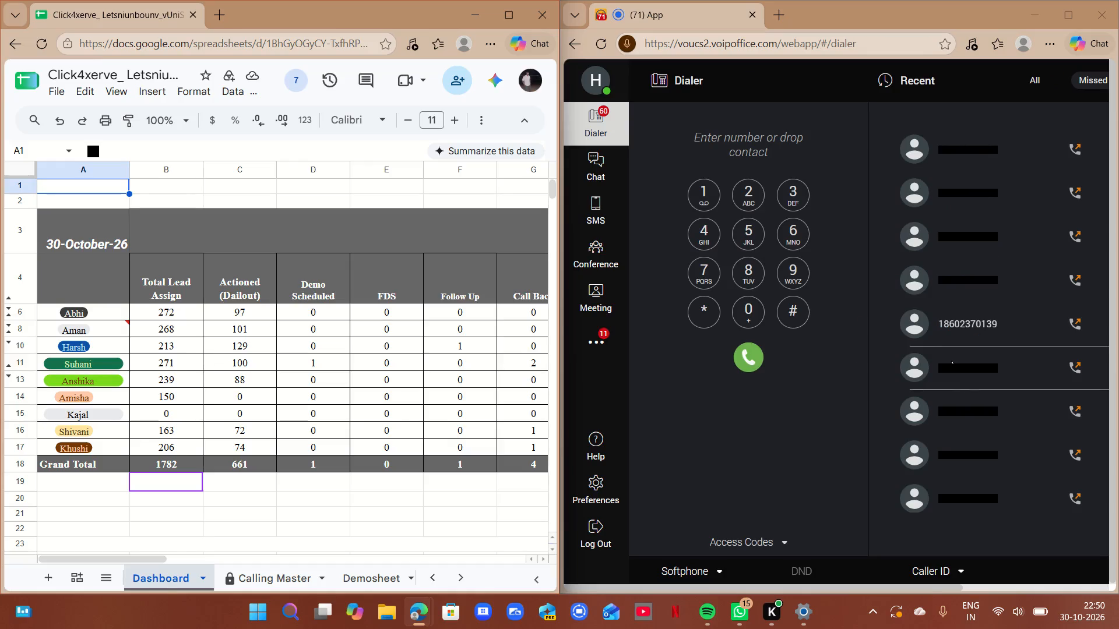
click(763, 153)
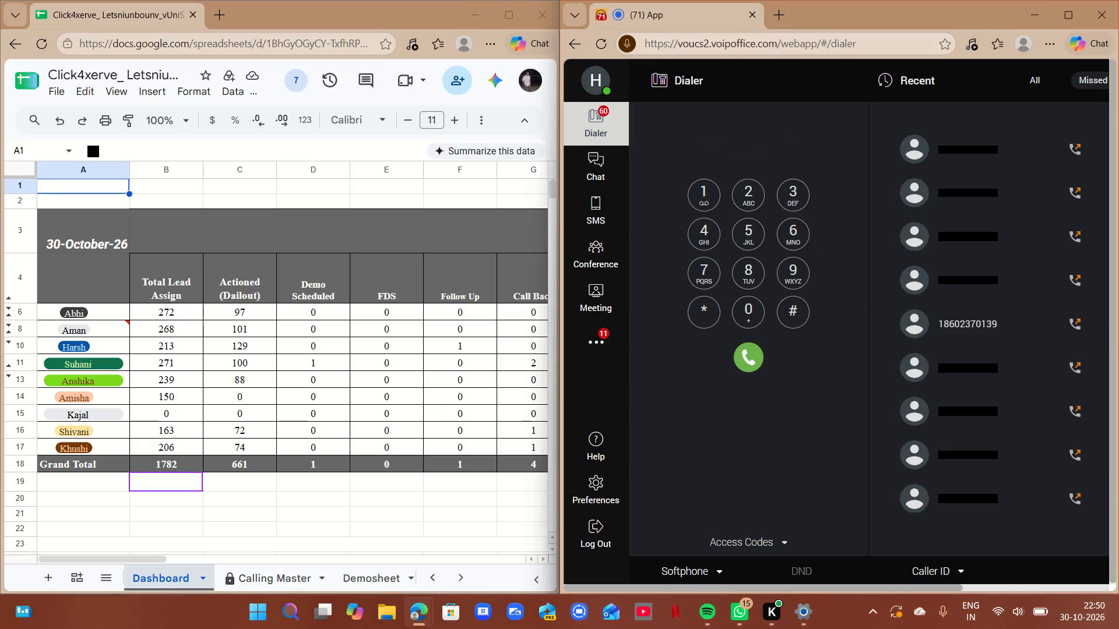
key(ctrl+v)
key(Return)
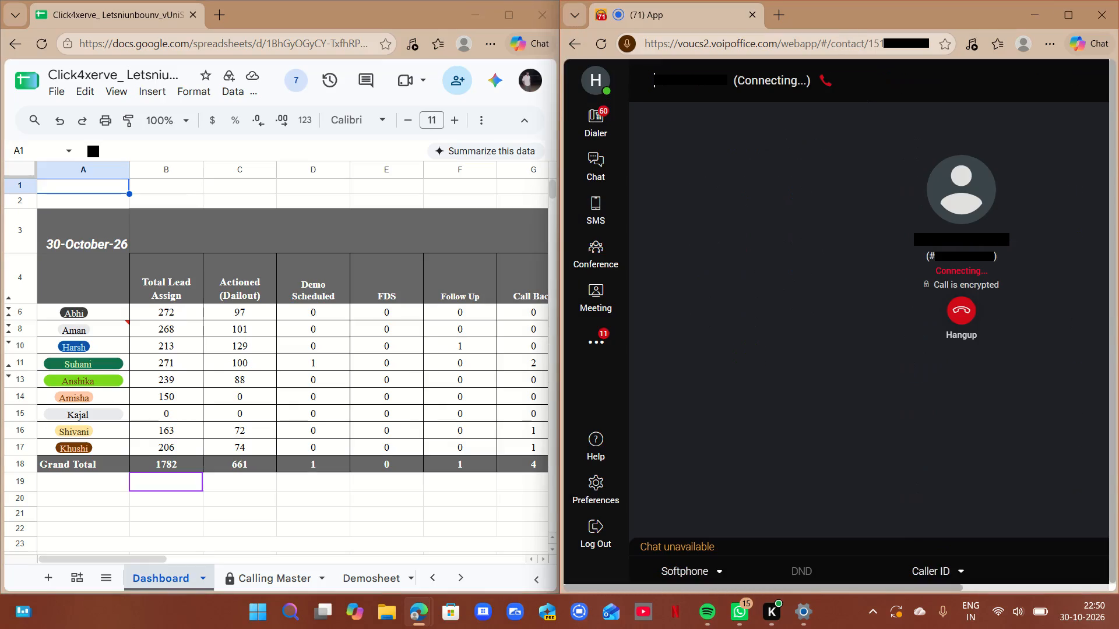
Return to the Calling Master sheet and set the outcome in cell I1639 to Ni (Not Intersted).
click(273, 568)
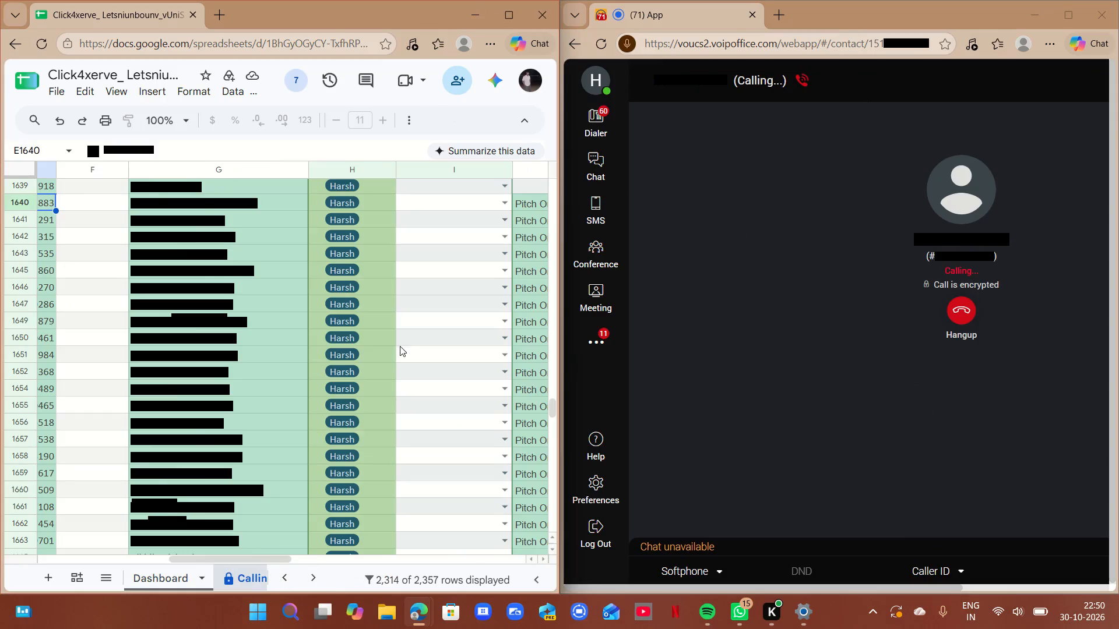
click(431, 193)
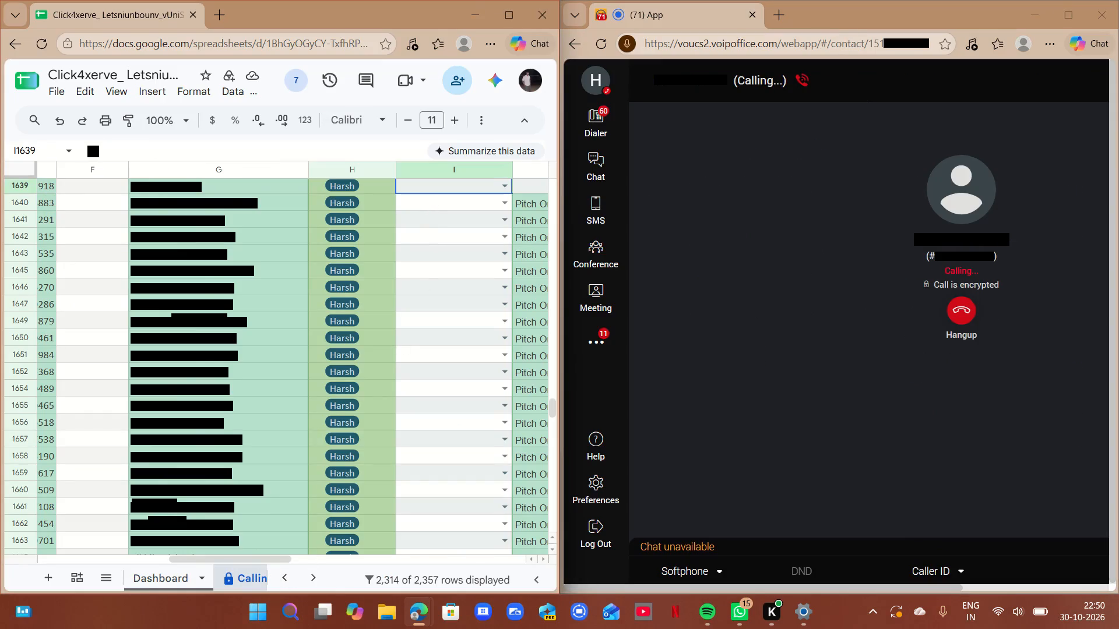
click(431, 193)
key(n)
key(Return)
Copy the row 1641 lead's phone number from cell E1641.
scroll(431, 193, down, 1)
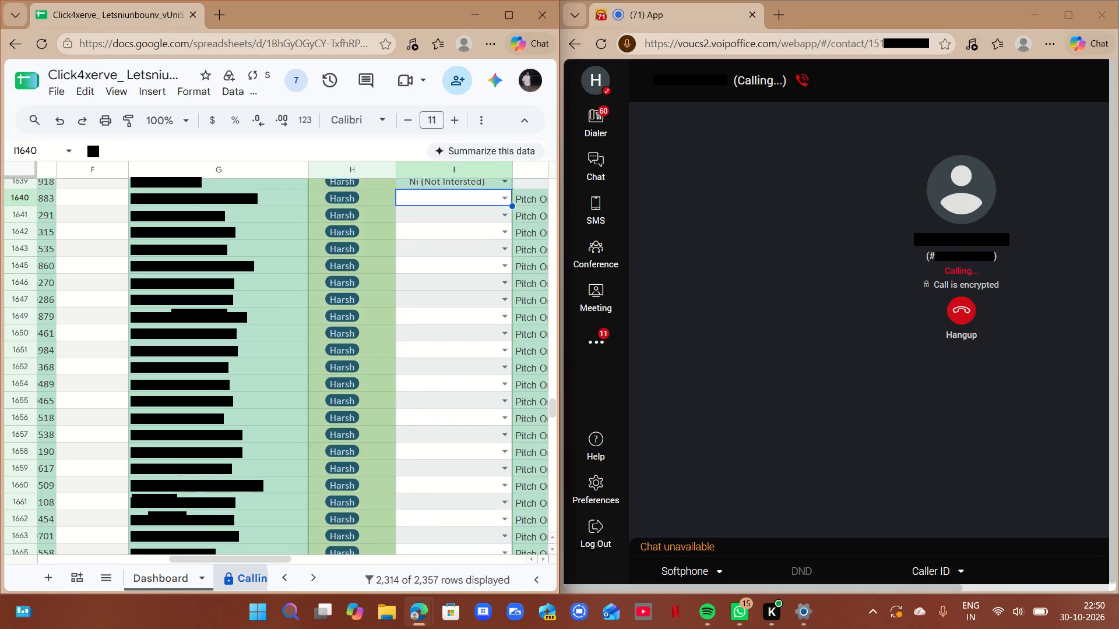
scroll(431, 193, down, 1)
click(54, 205)
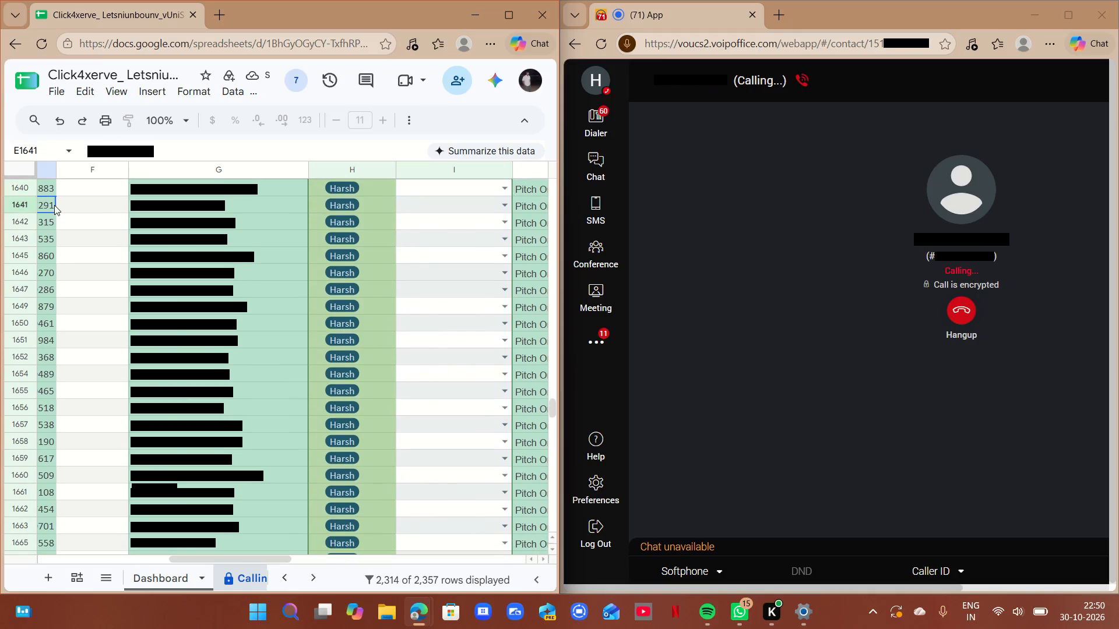
key(ctrl+c)
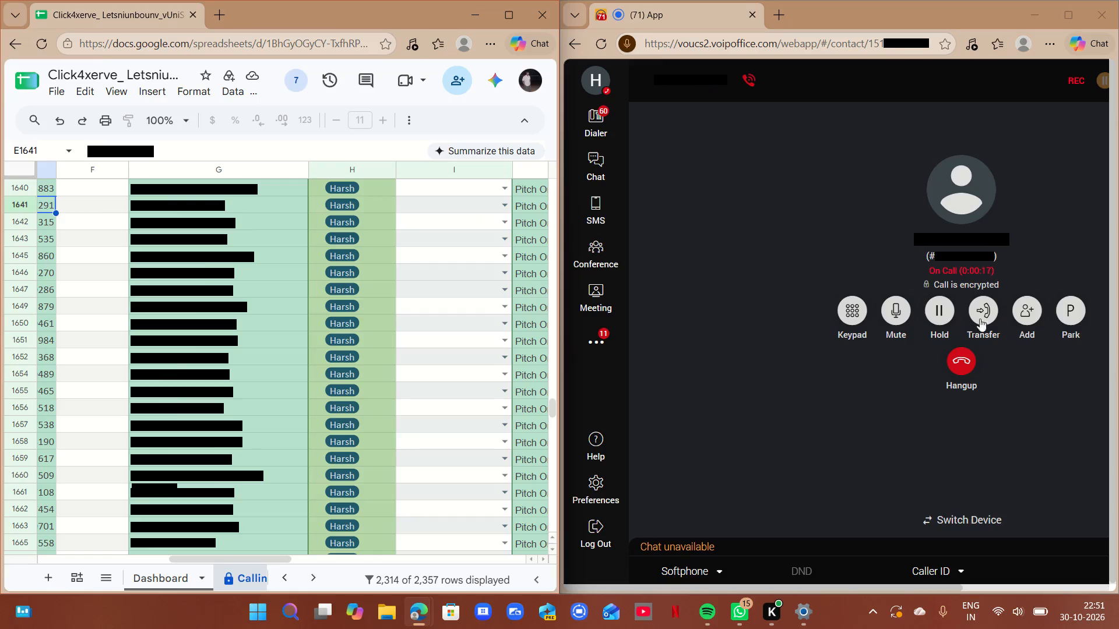
End the row 1640 call and call the row 1641 lead using the copied number.
click(957, 356)
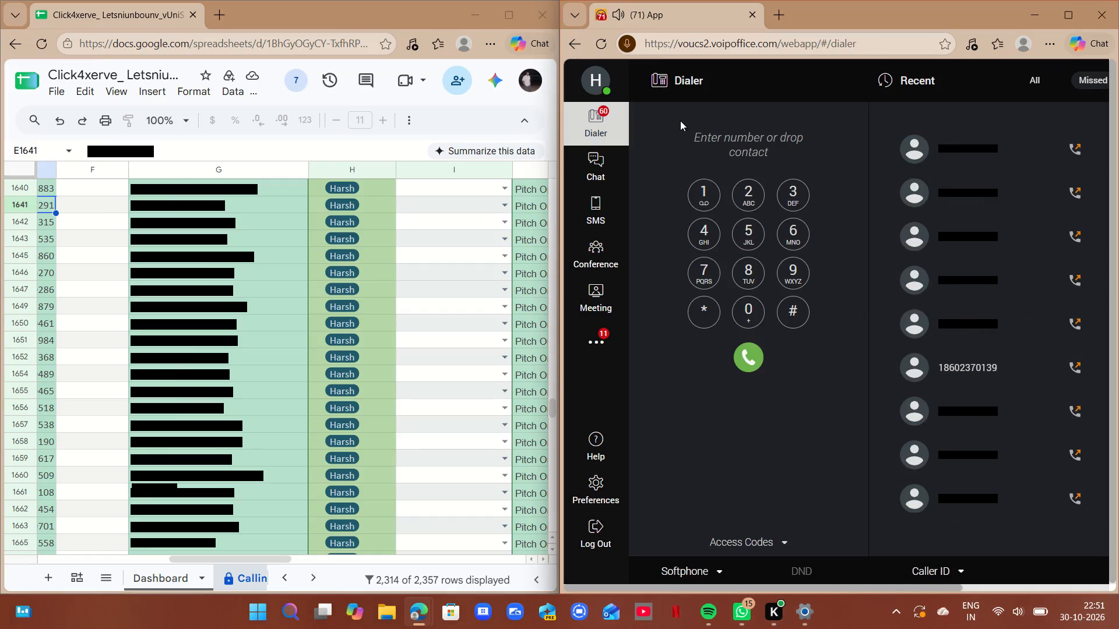
click(680, 121)
key(ctrl+v)
key(Return)
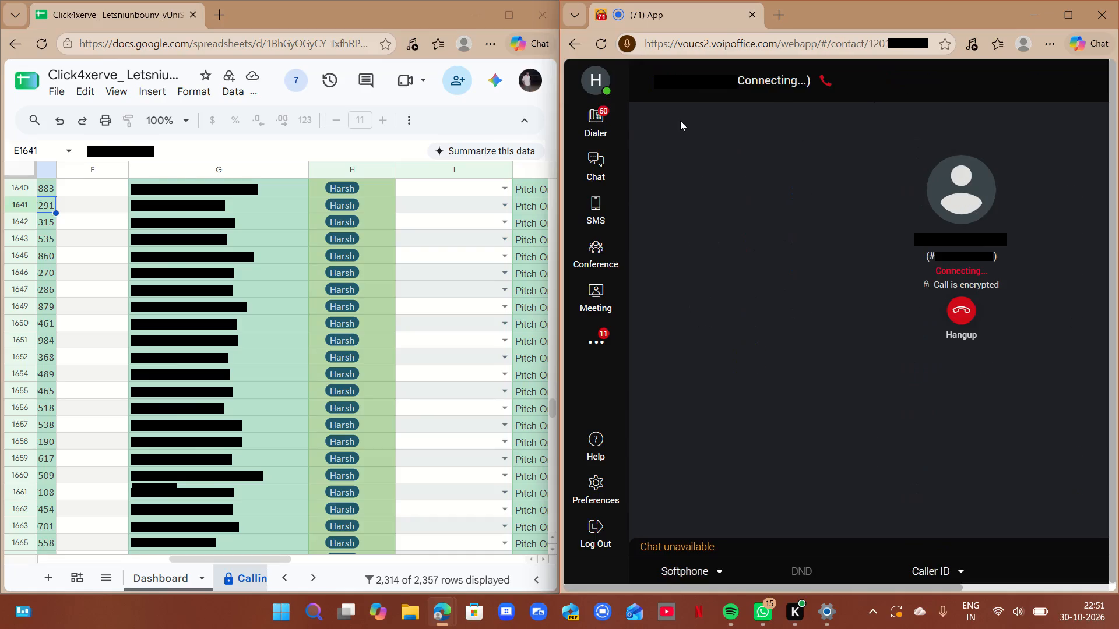
Set the outcome in cell I1640 to DNC.
click(406, 190)
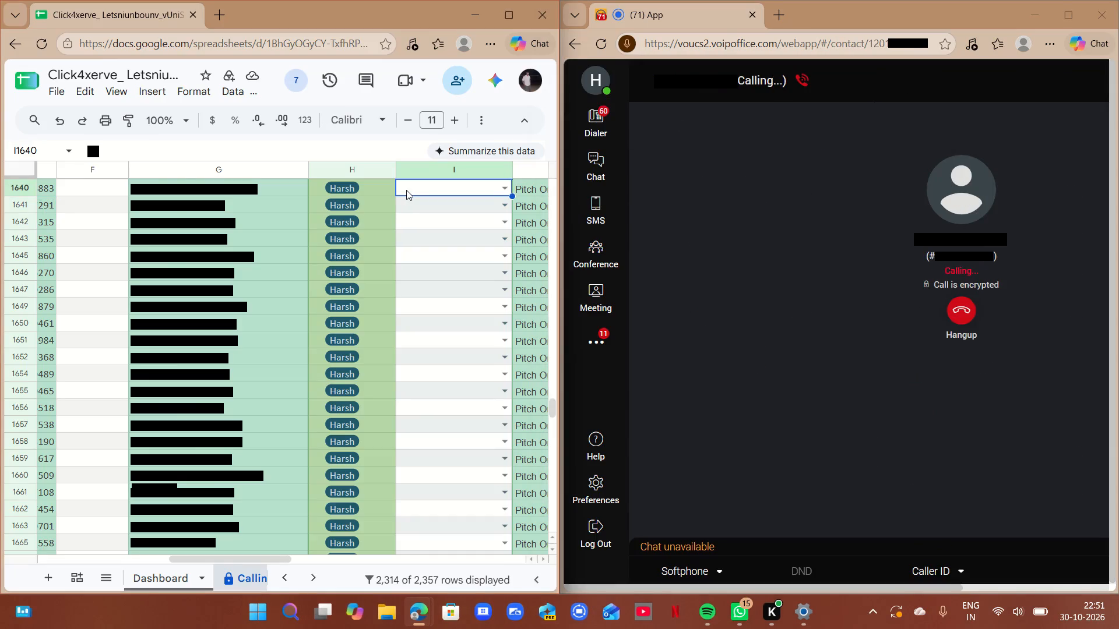
key(d)
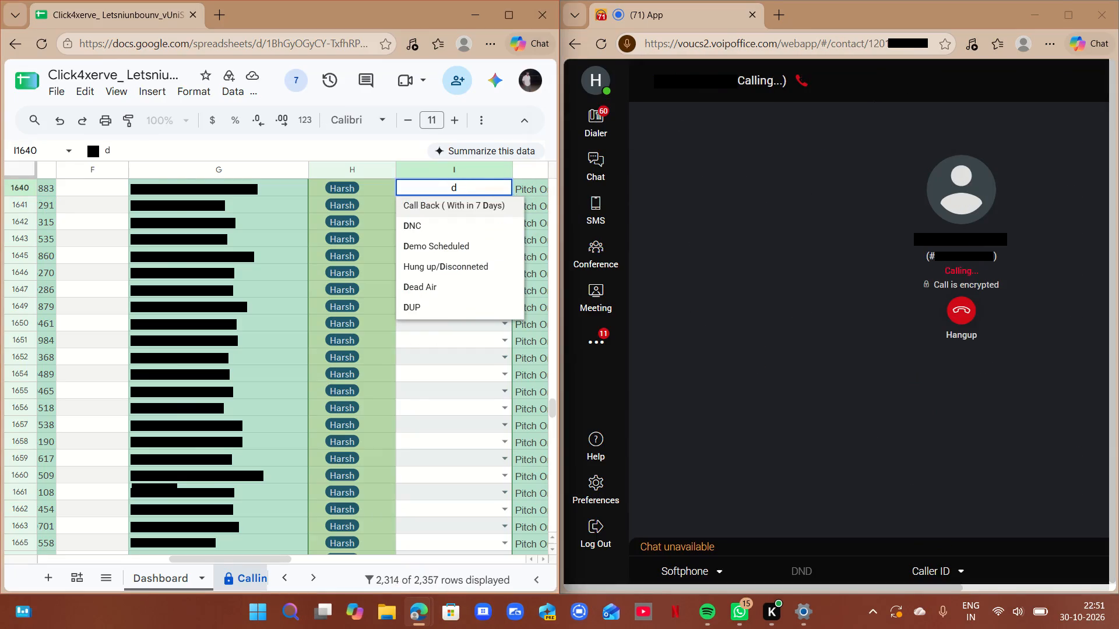
key(n)
key(Return)
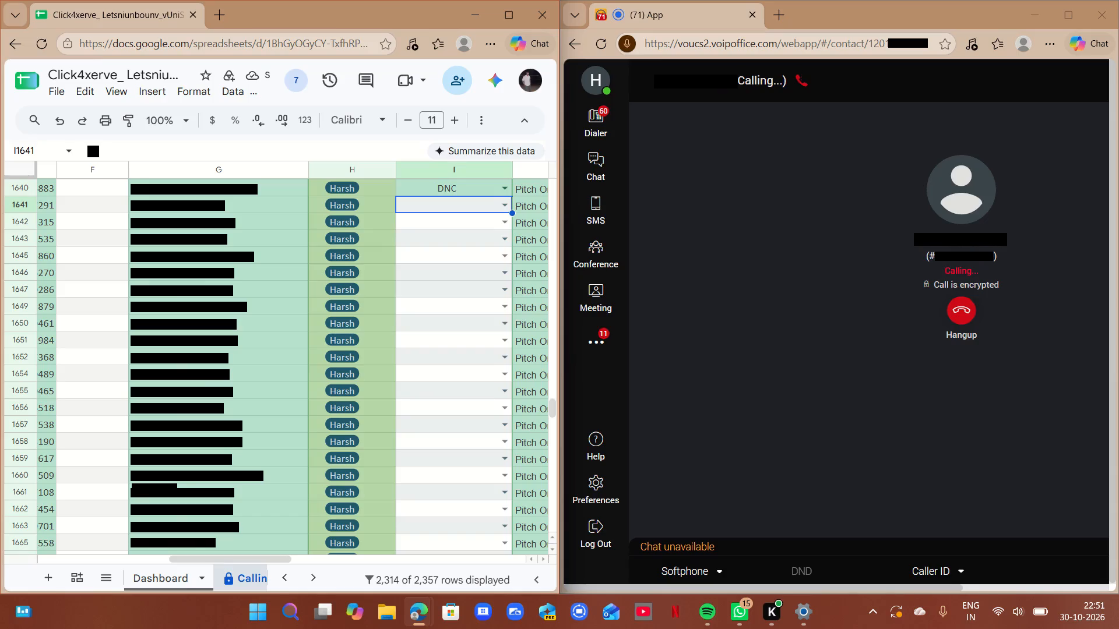
Copy the row 1642 lead's phone number from cell E1642.
scroll(406, 190, down, 1)
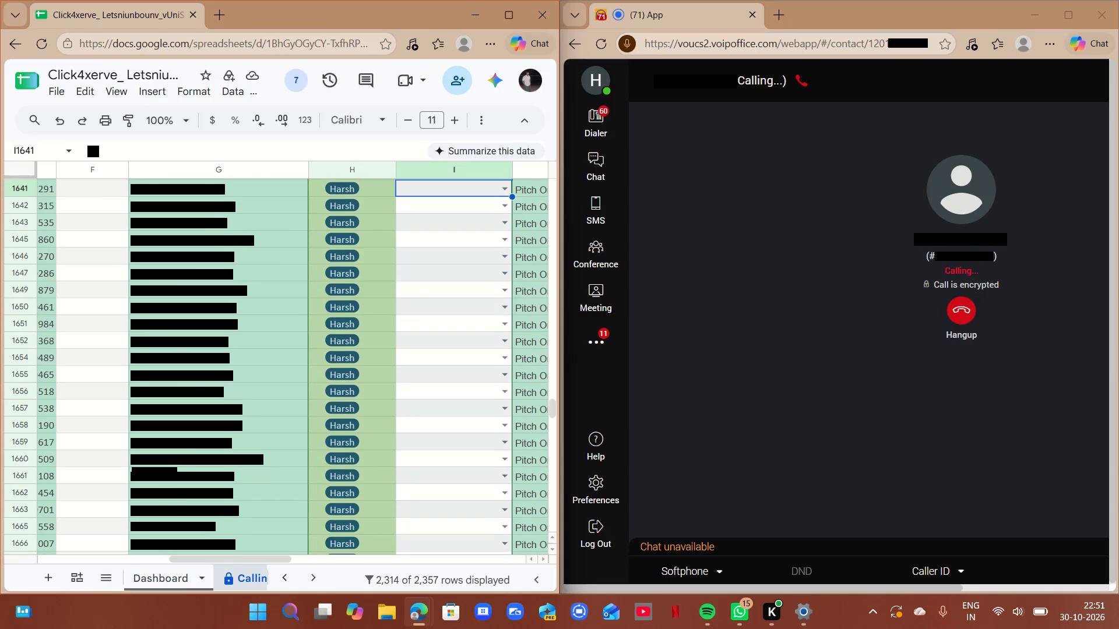
click(49, 204)
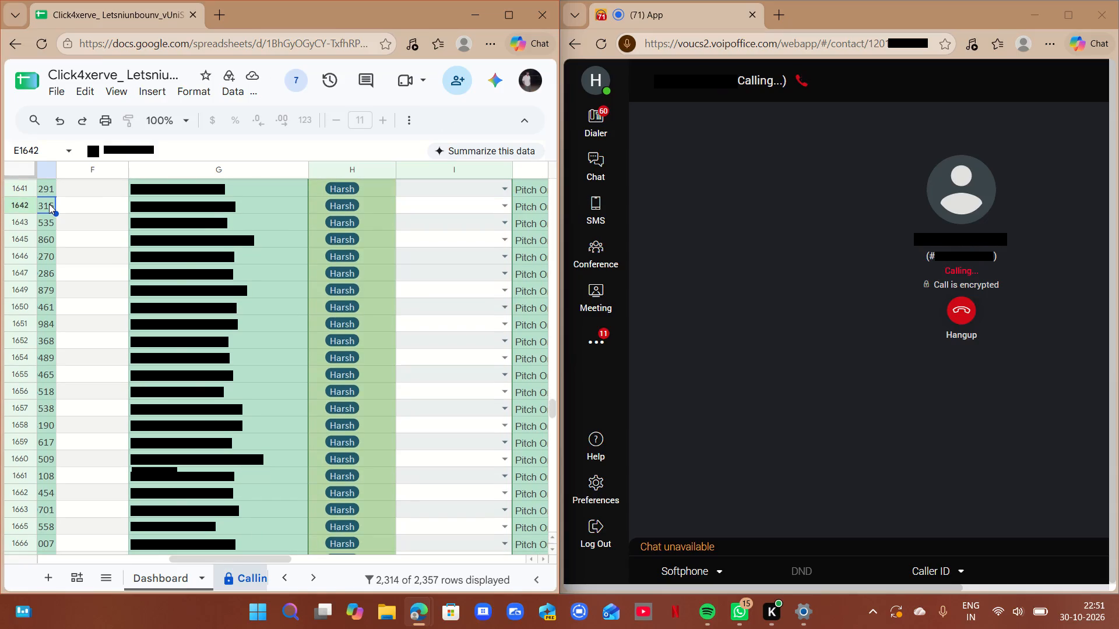
key(ctrl+c)
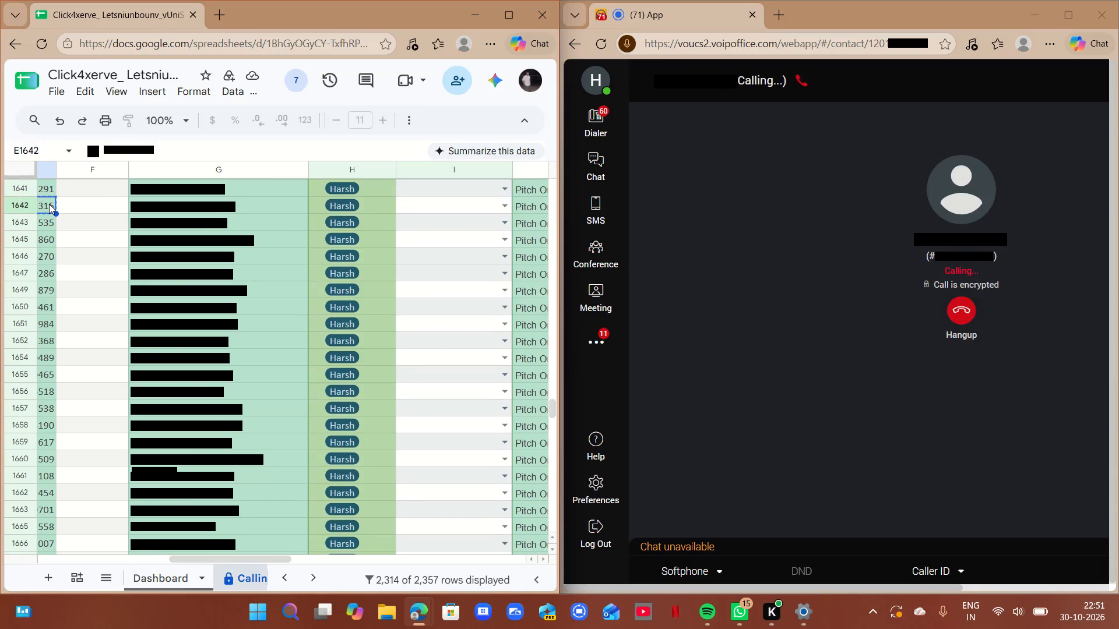
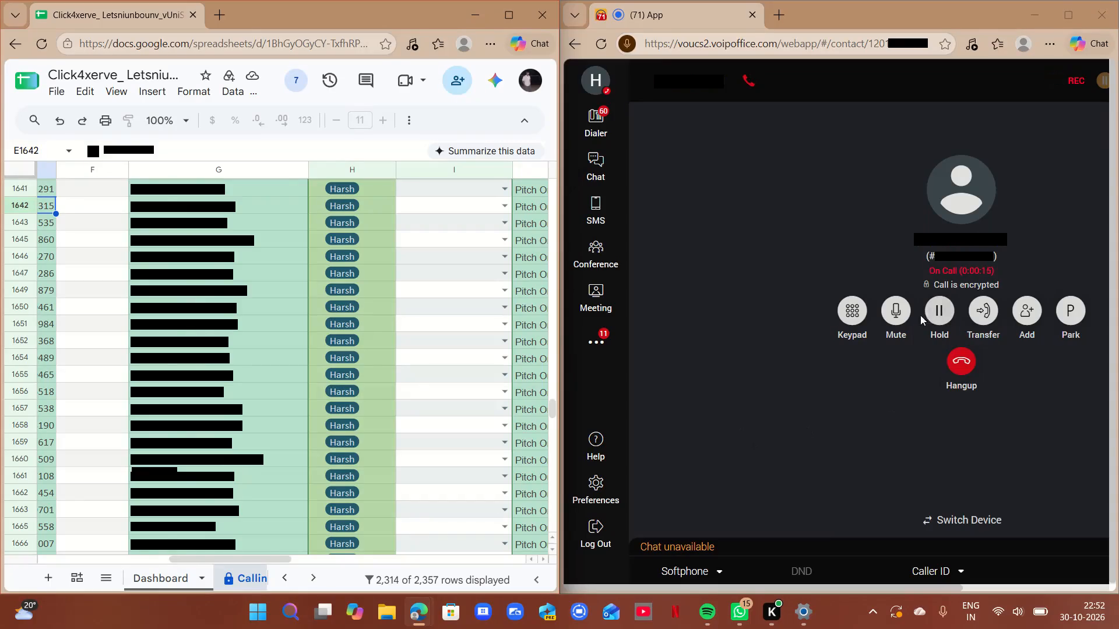
End the row 1641 call and call the row 1642 lead using the copied number.
click(959, 354)
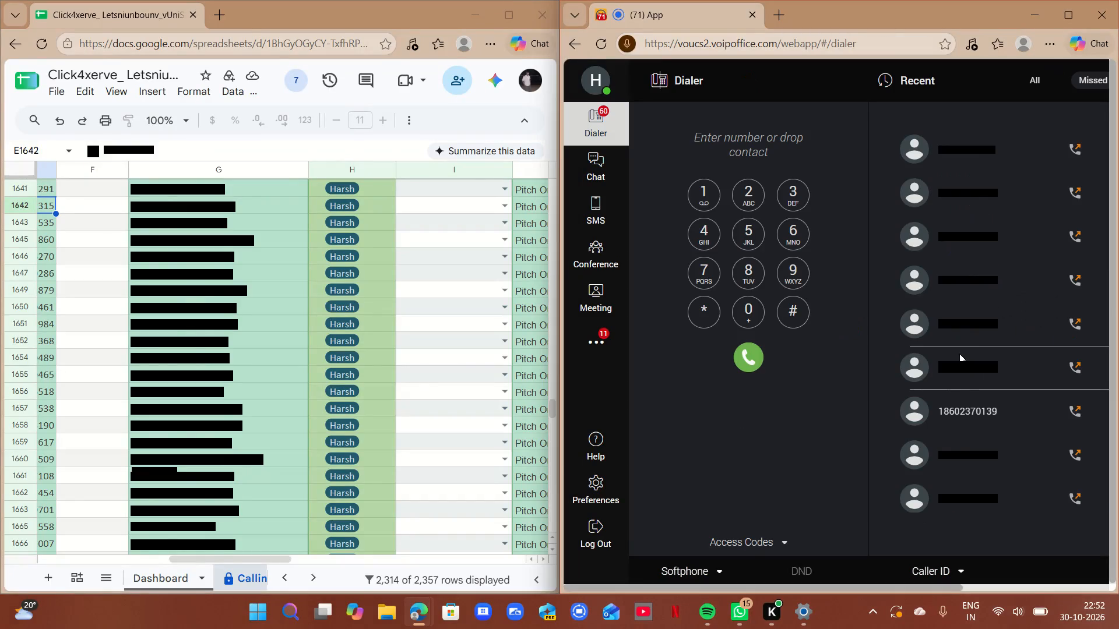
click(710, 150)
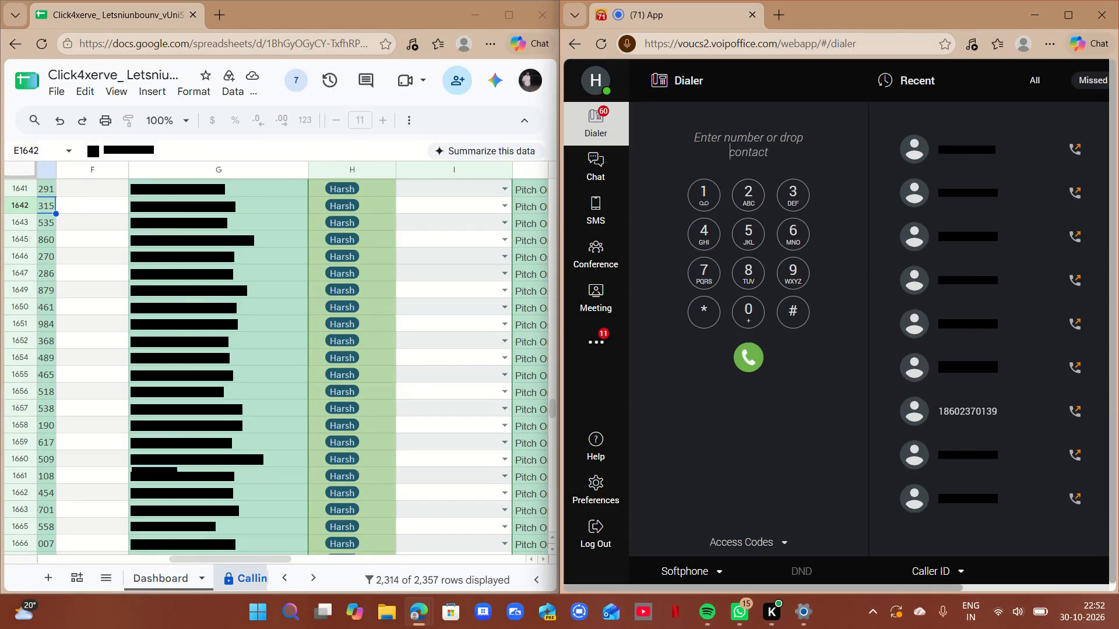
key(ctrl+v)
key(Return)
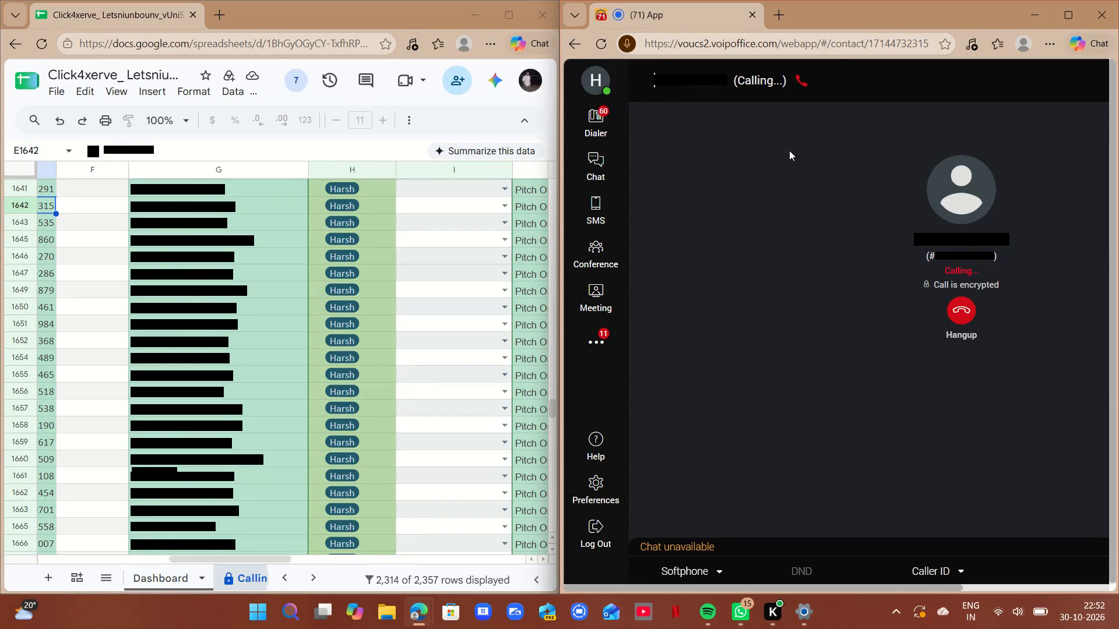
Copy the row 1643 lead's phone number from cell E1643 and call that lead with it.
click(47, 224)
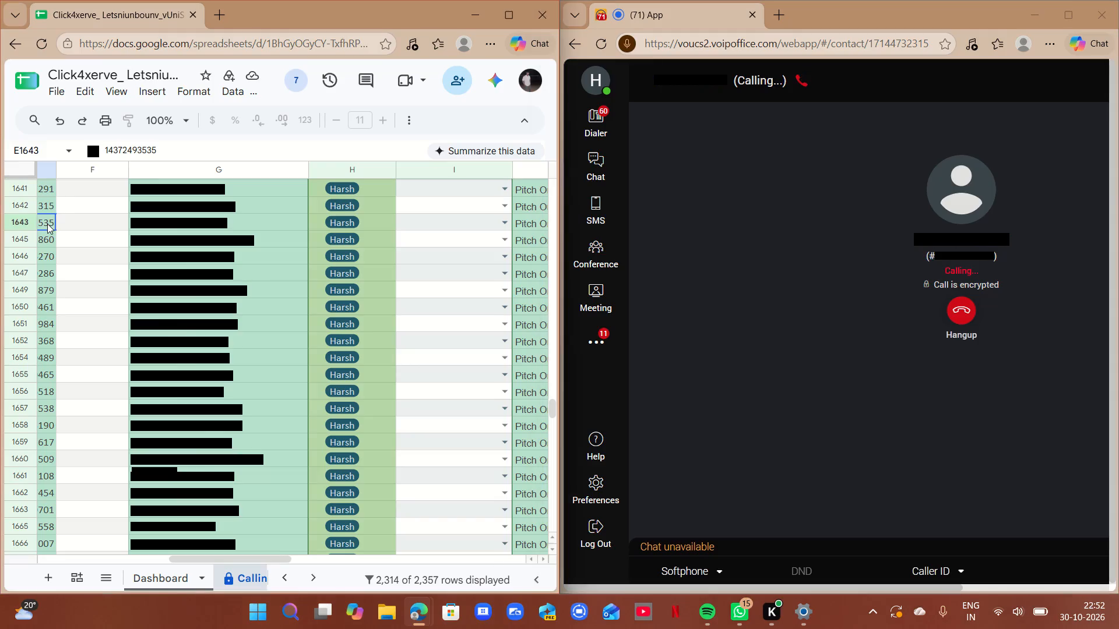
key(ctrl+c)
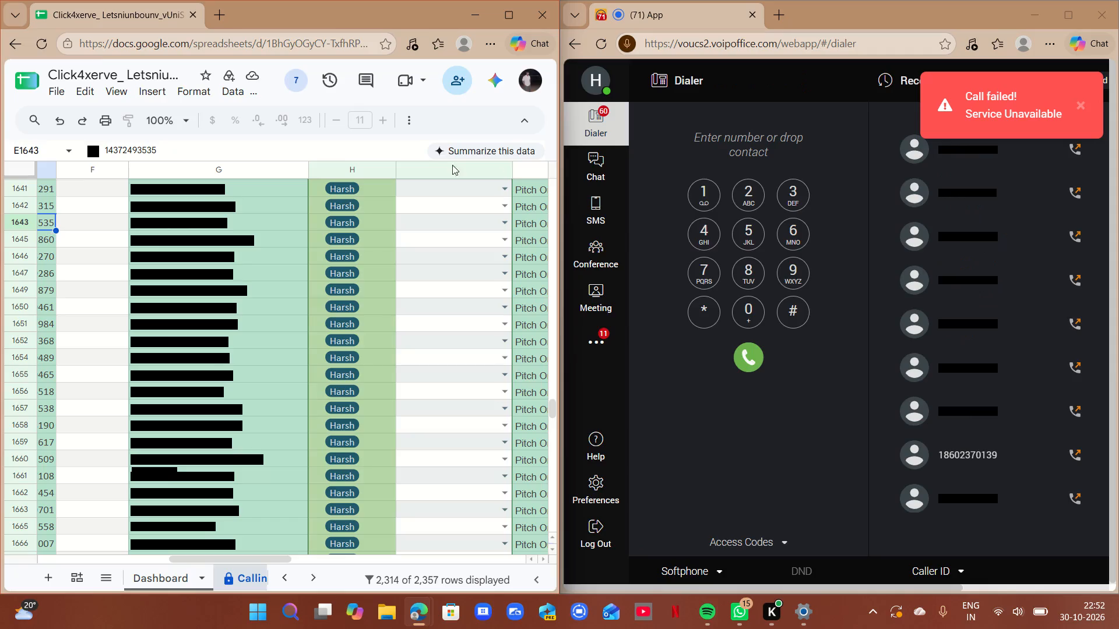
click(721, 142)
key(ctrl+v)
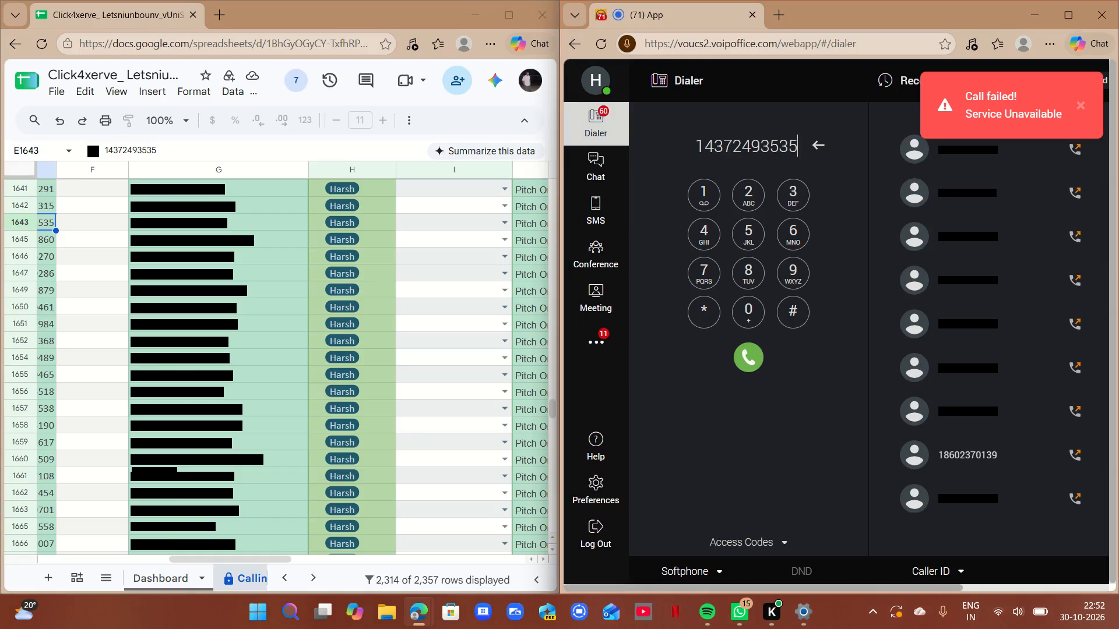
key(Return)
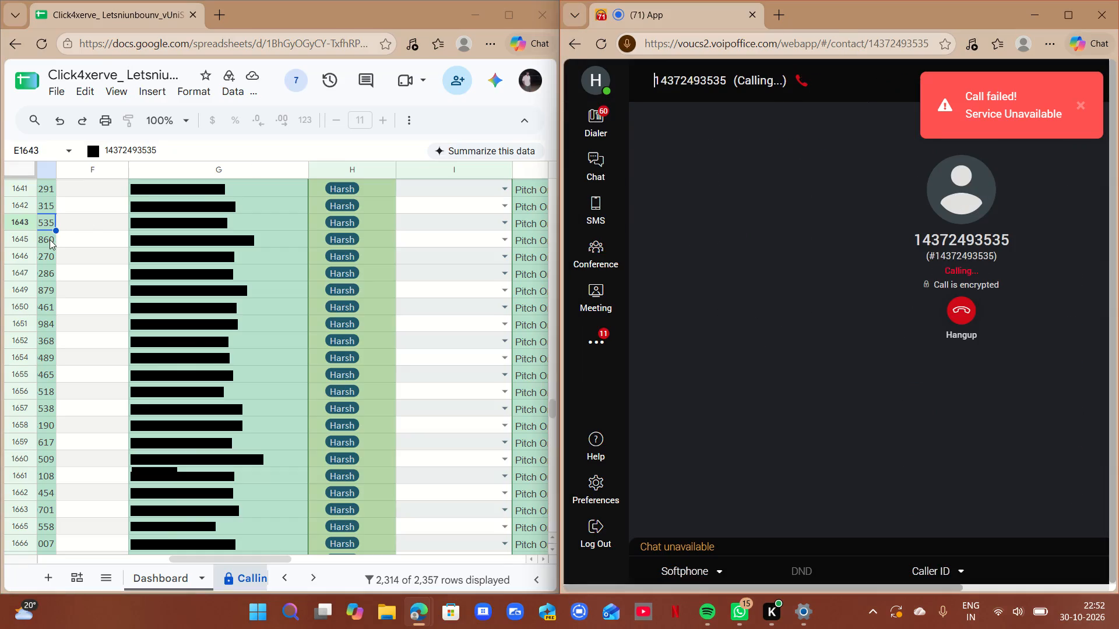
Copy the row 1645 lead's phone number from cell E1645.
click(50, 239)
ctrl+click(50, 239)
key(ctrl+c)
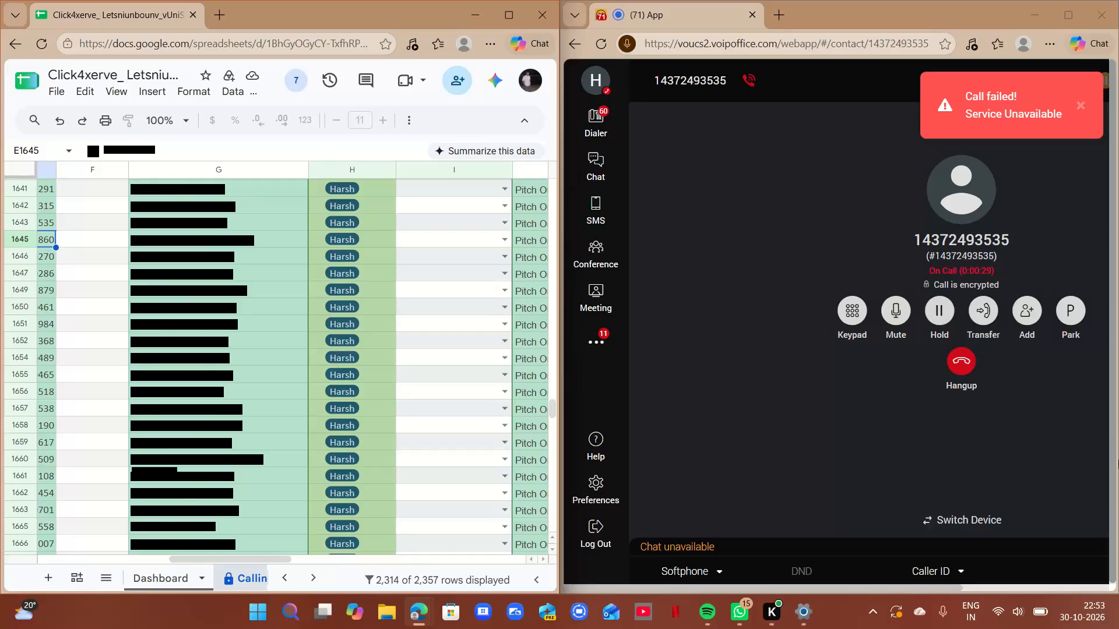
End the call with the row 1643 lead.
click(958, 377)
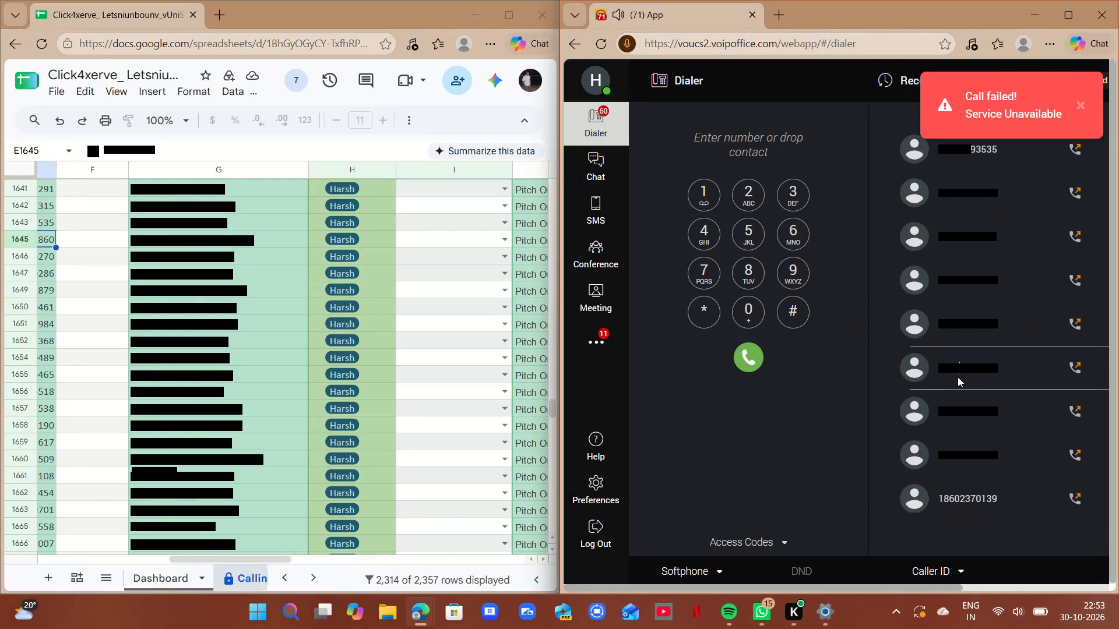
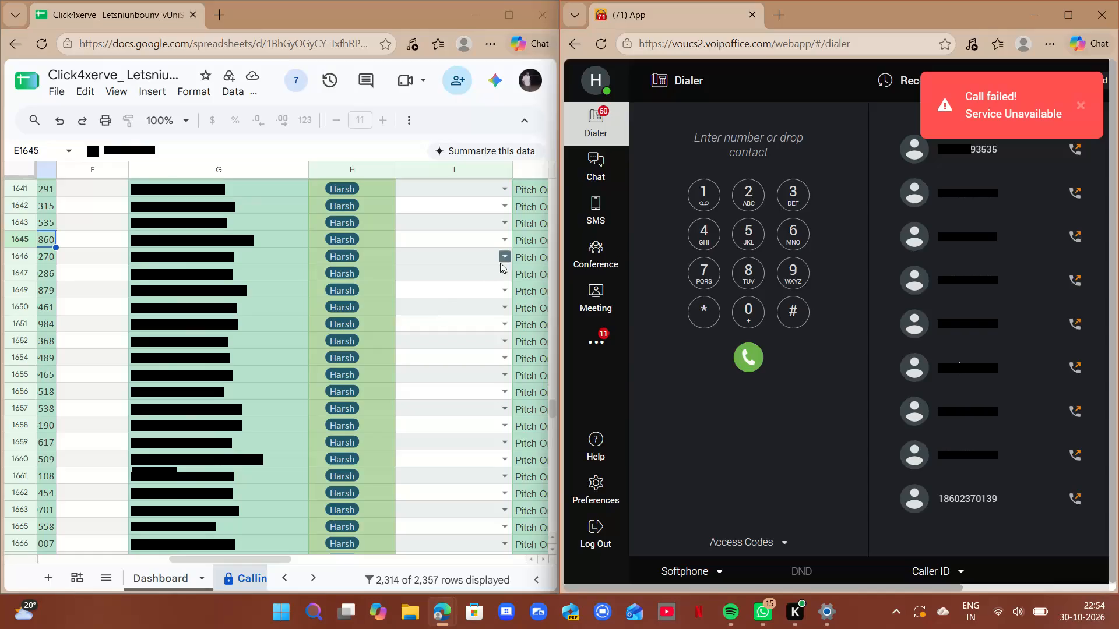
Record Ni (Not Intersted) as the call outcome for the row 1643 lead in column I.
click(442, 227)
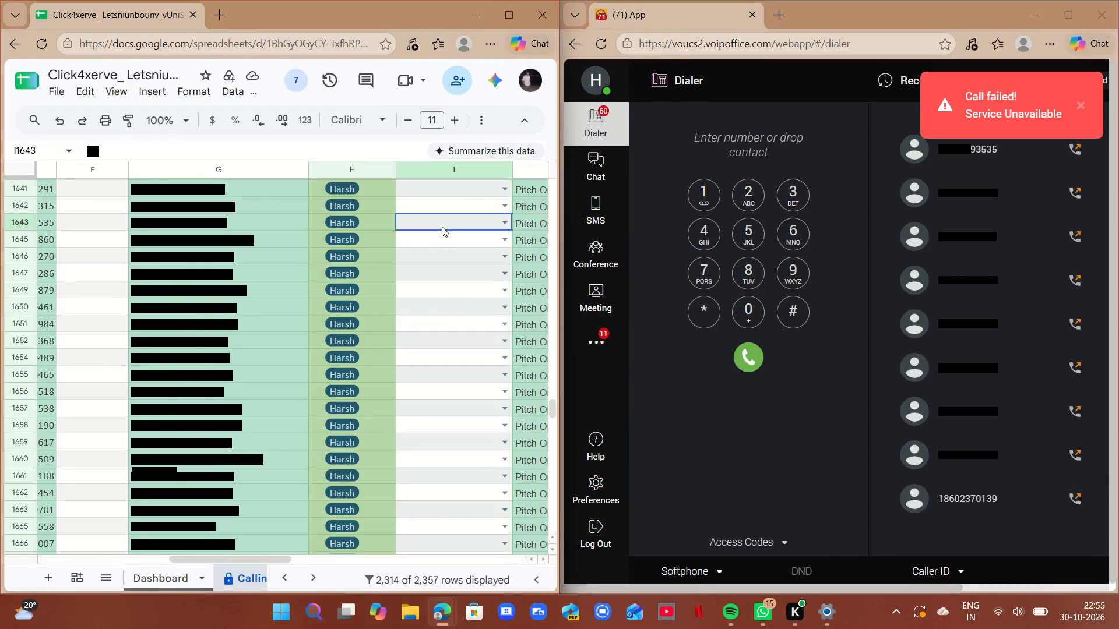
key(n)
key(Return)
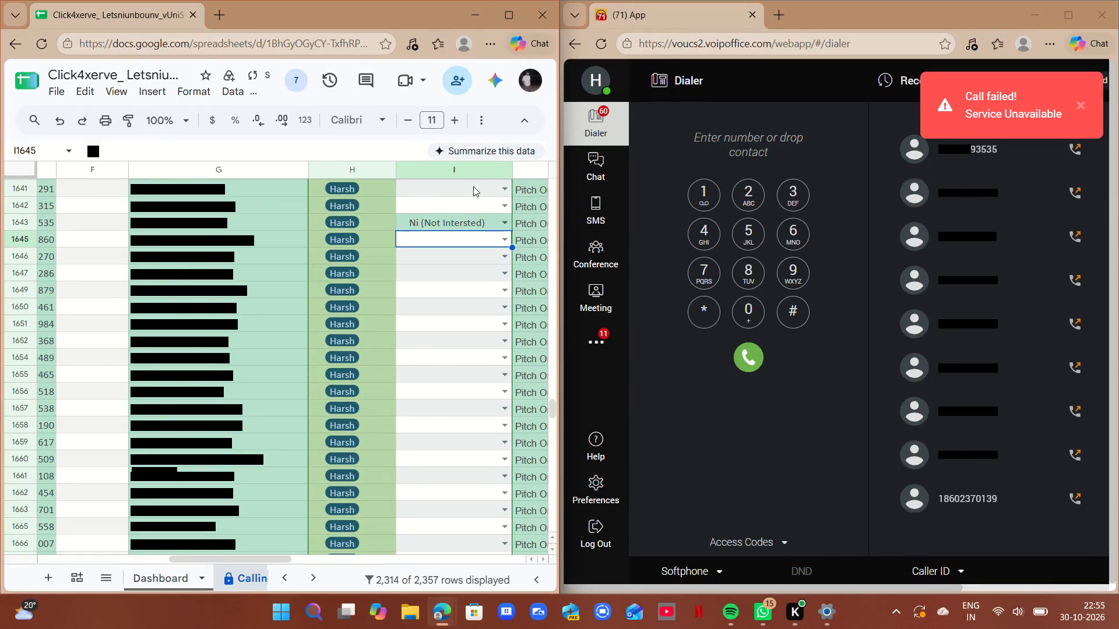
Record the call outcomes in column I as RNR for the row 1641 lead and Voicemail for the row 1642 lead.
click(473, 186)
key(r)
key(Return)
key(v)
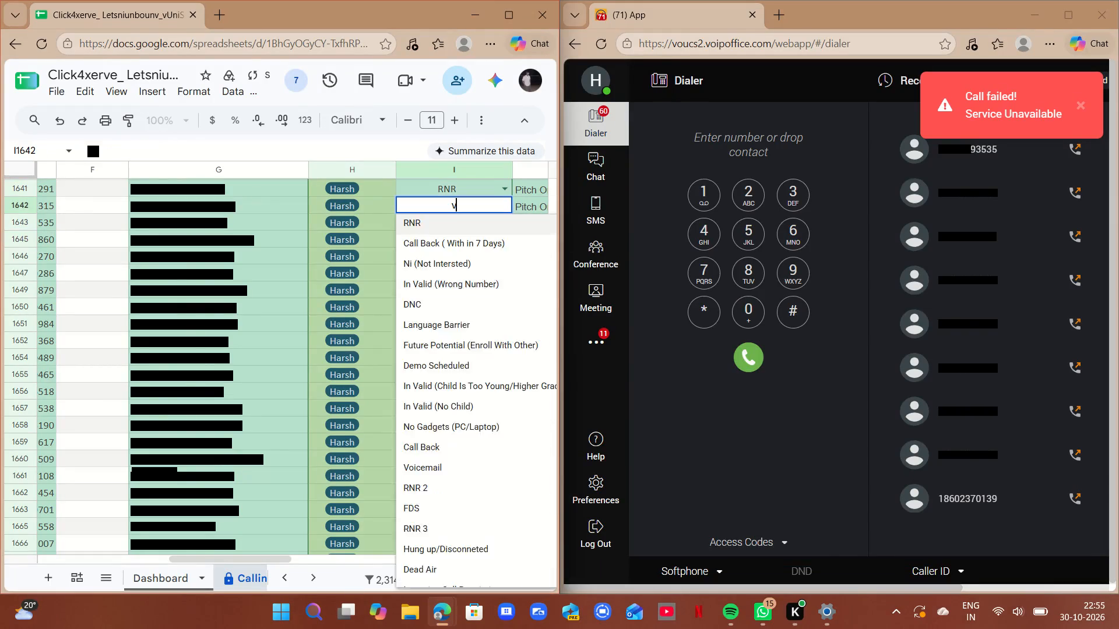
key(Up)
key(Return)
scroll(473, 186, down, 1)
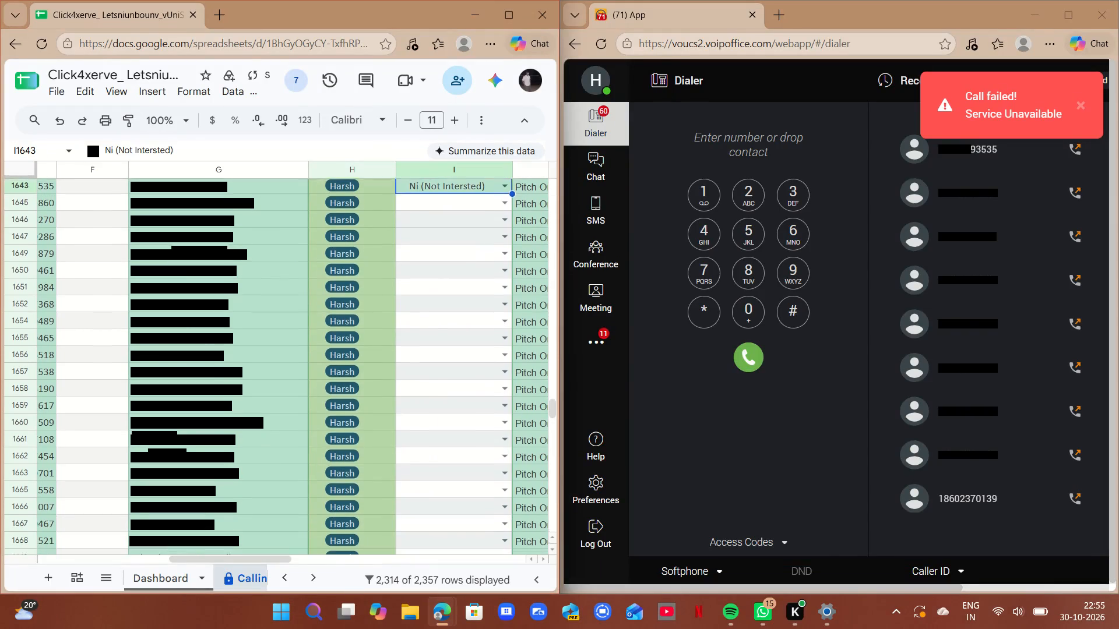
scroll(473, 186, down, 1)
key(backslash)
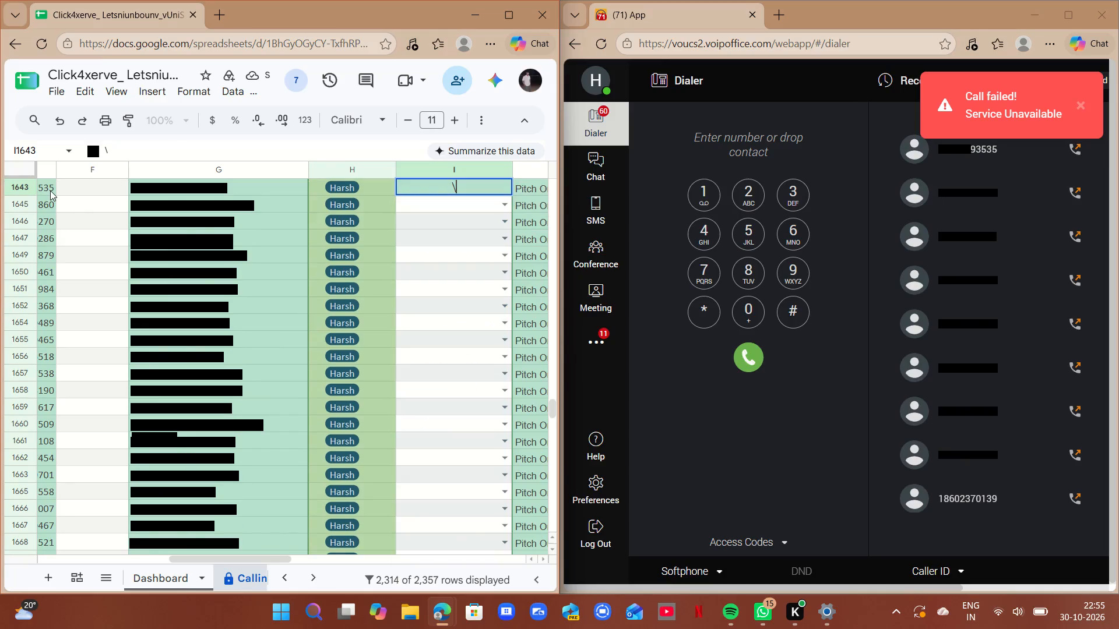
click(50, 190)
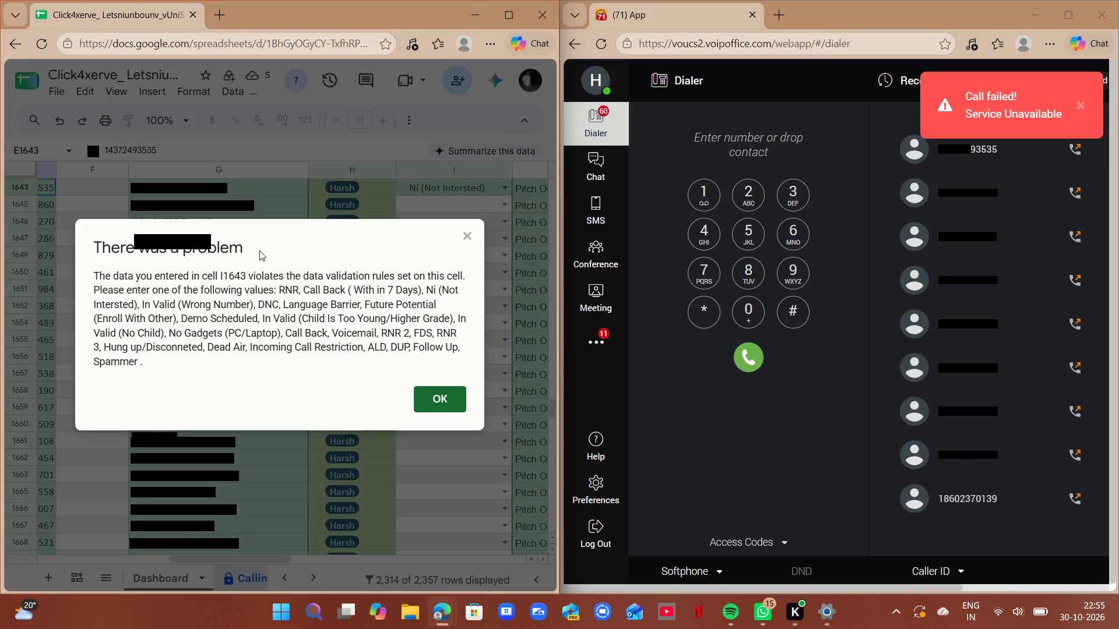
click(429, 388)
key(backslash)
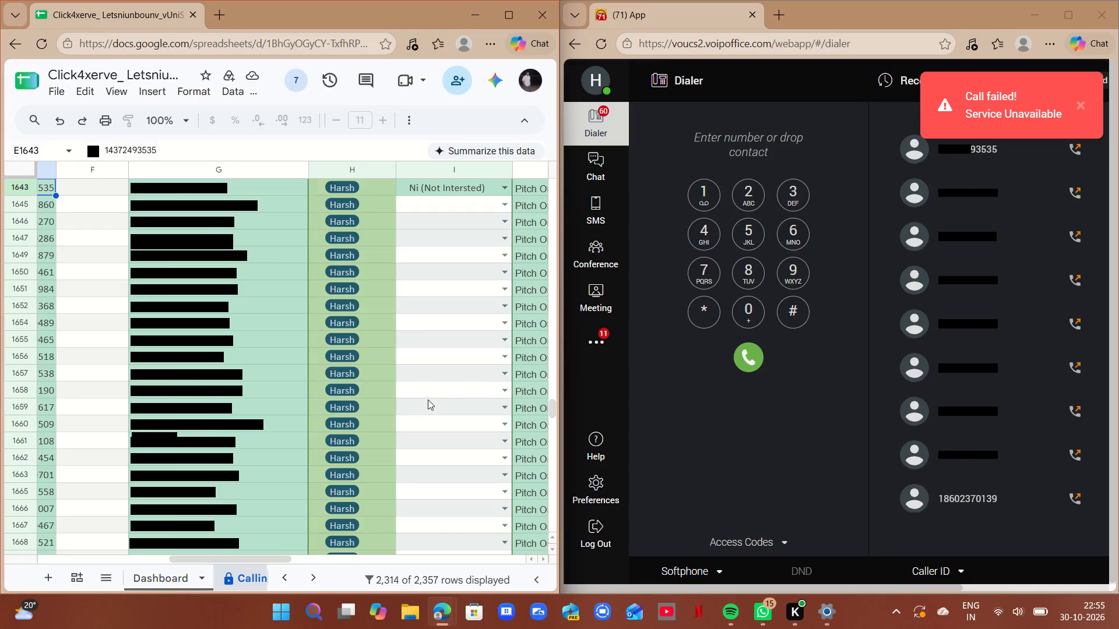
Copy the row 1645 lead's phone number from cell E1645 and call that lead with it.
scroll(224, 259, down, 1)
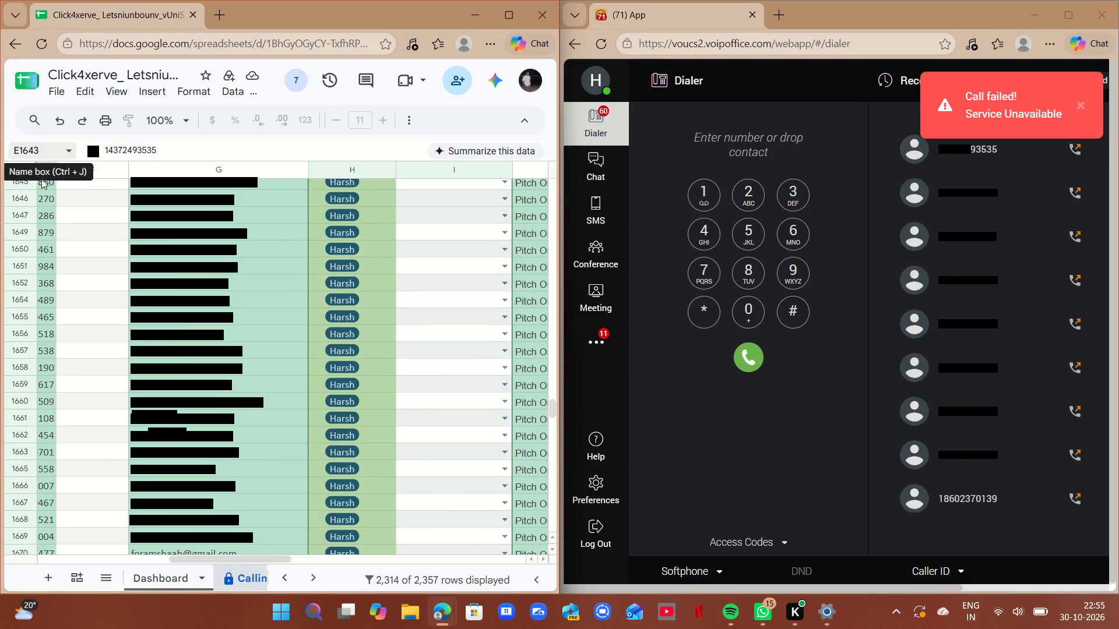
click(43, 182)
key(ctrl+c)
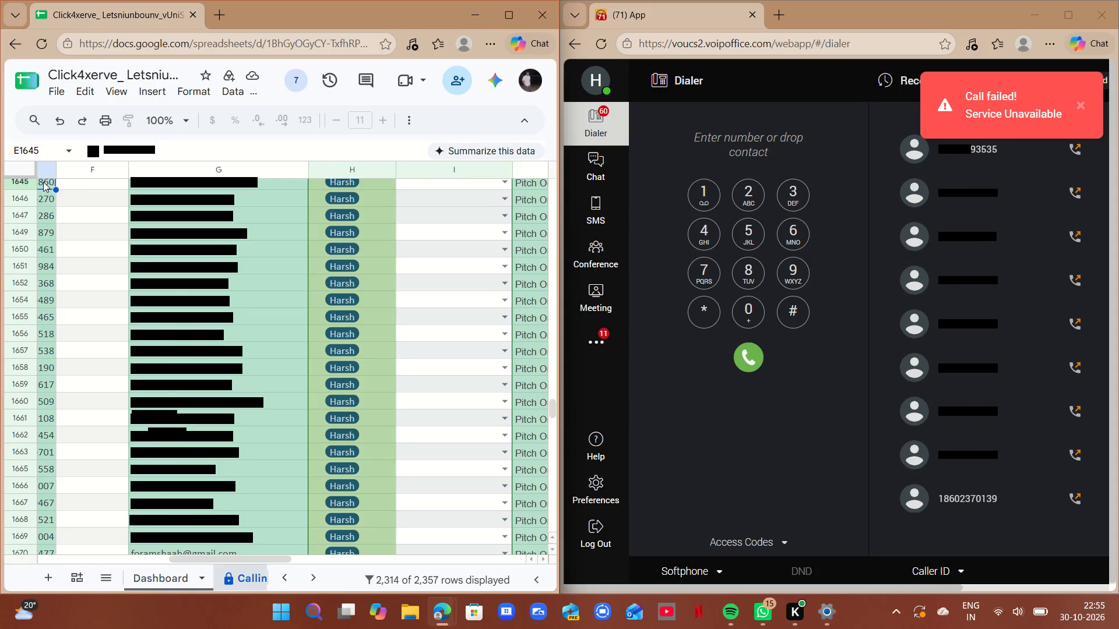
click(729, 150)
key(ctrl+v)
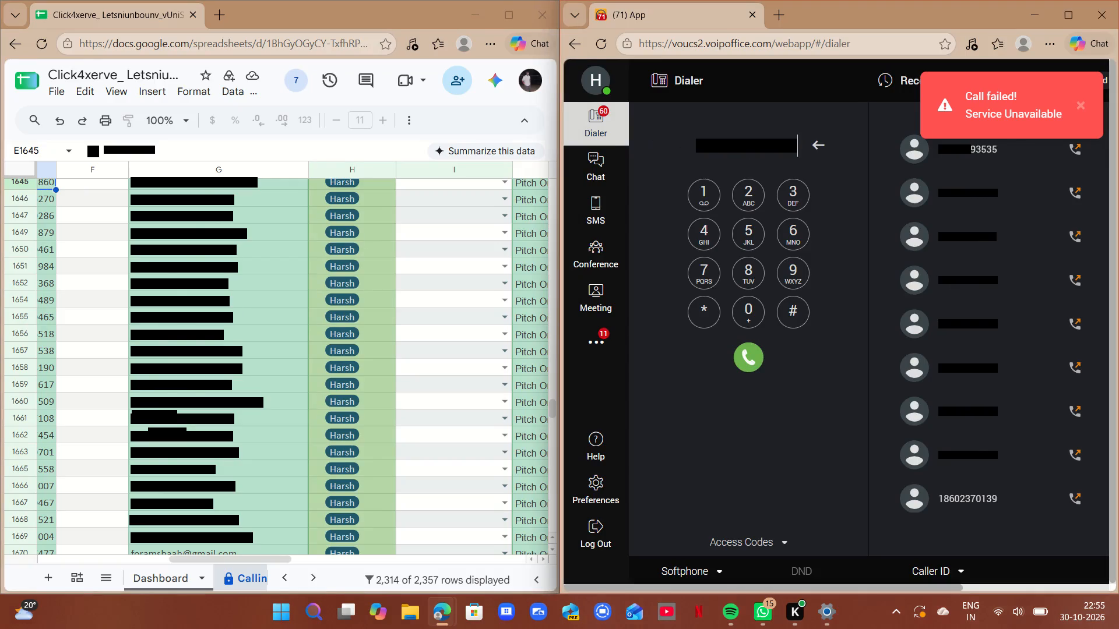
key(Return)
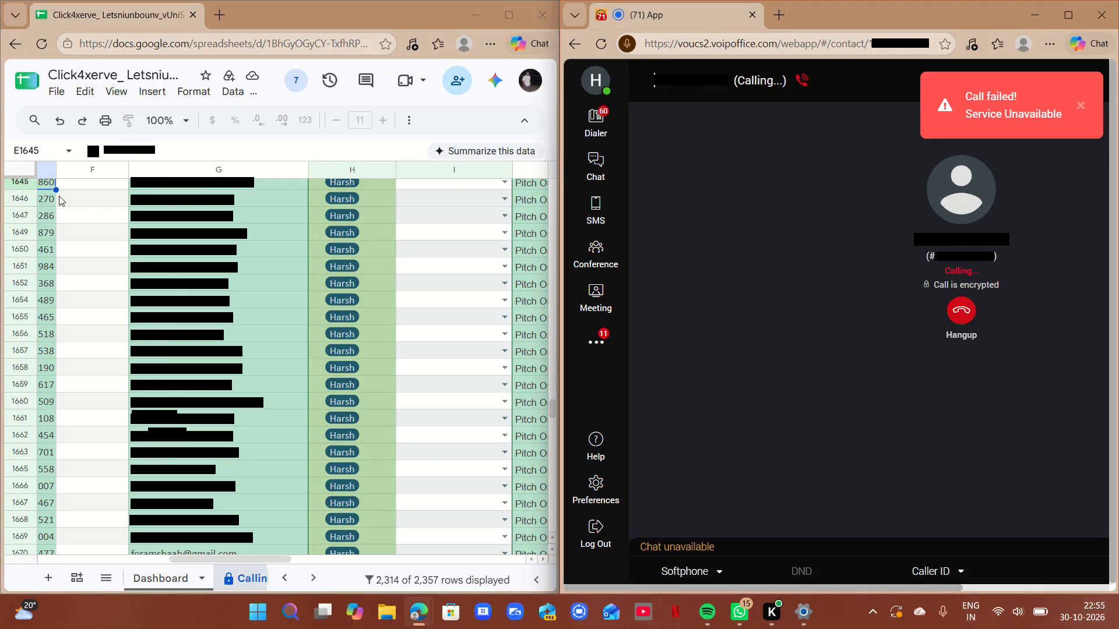
Copy the row 1646 lead's phone number from cell E1646.
click(48, 199)
key(ctrl+c)
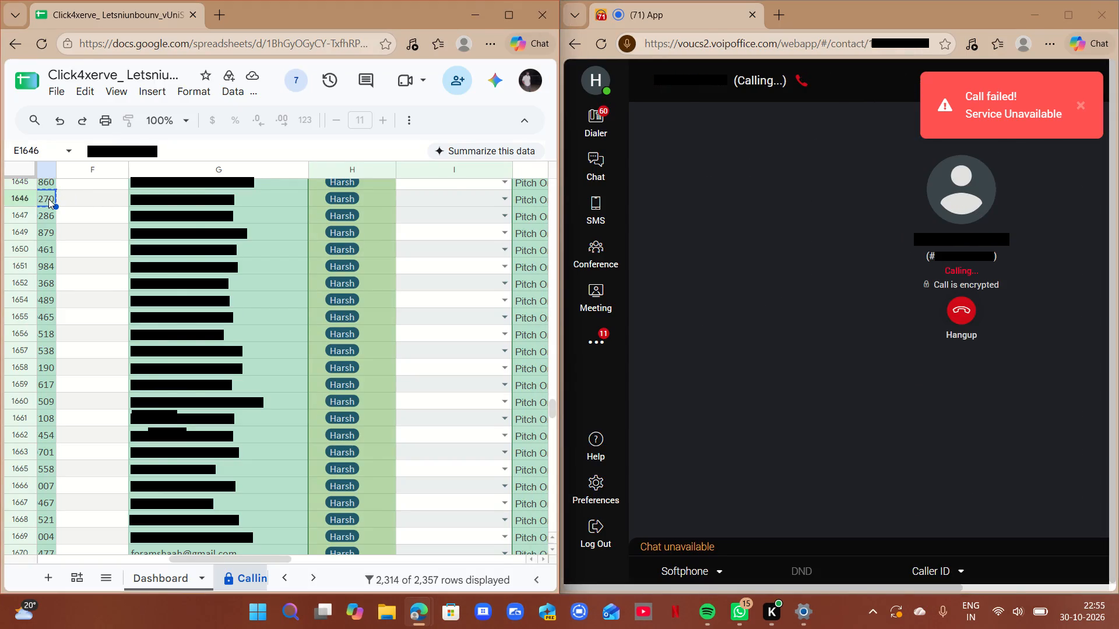
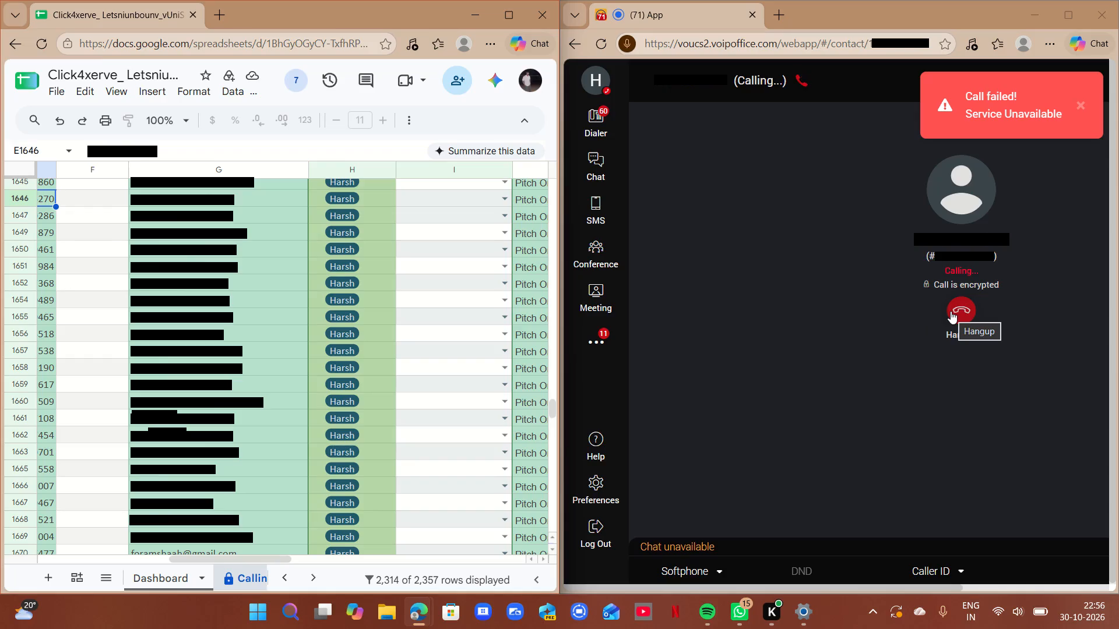
Hang up the ongoing call attempt and call the row 1646 lead using the copied phone number.
click(951, 311)
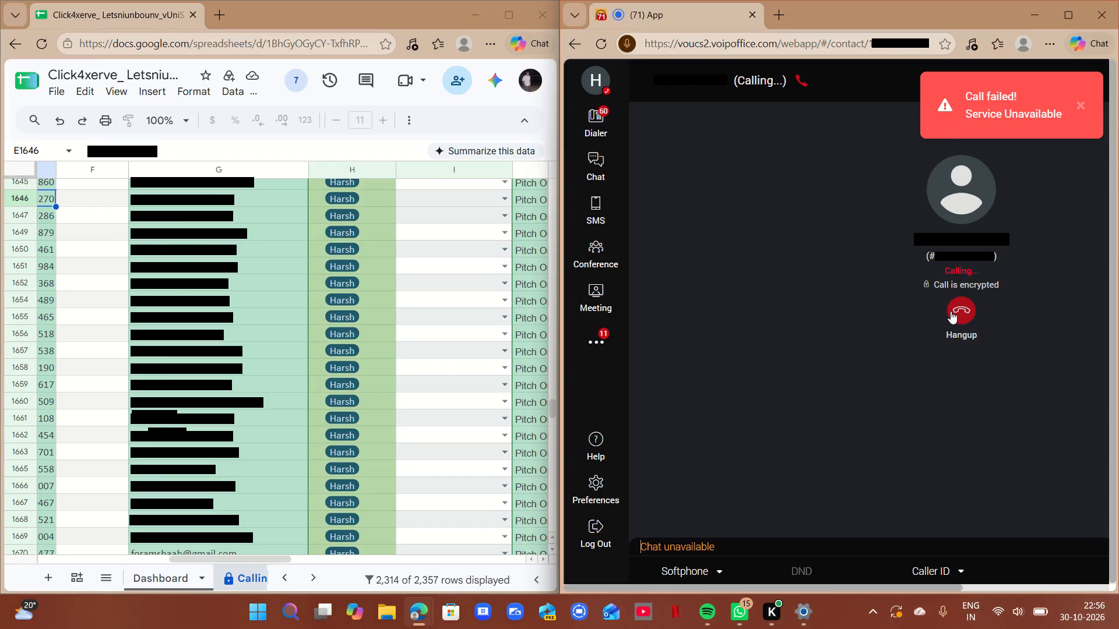
click(788, 160)
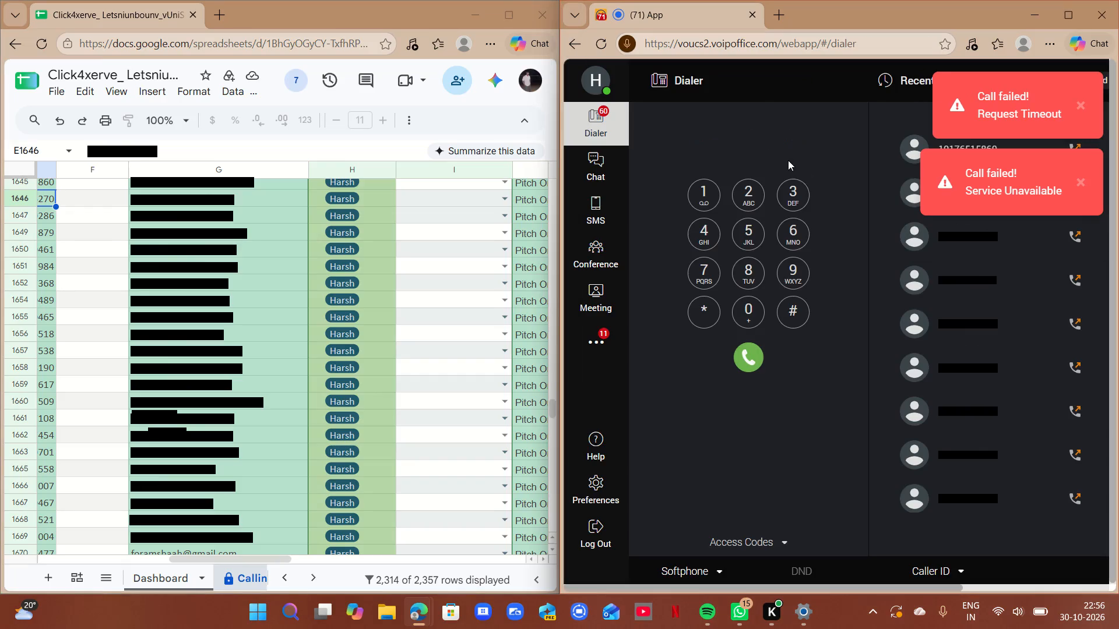
key(ctrl+v)
key(Return)
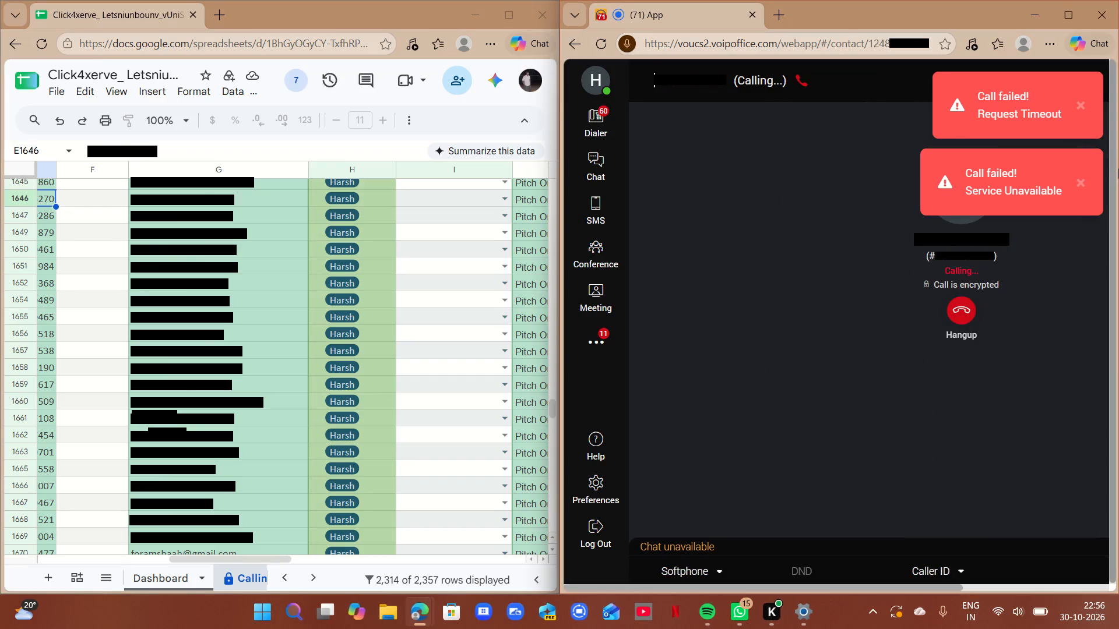
Dismiss both call failure notifications in the web dialer.
text(\\\\)
key(backslash)
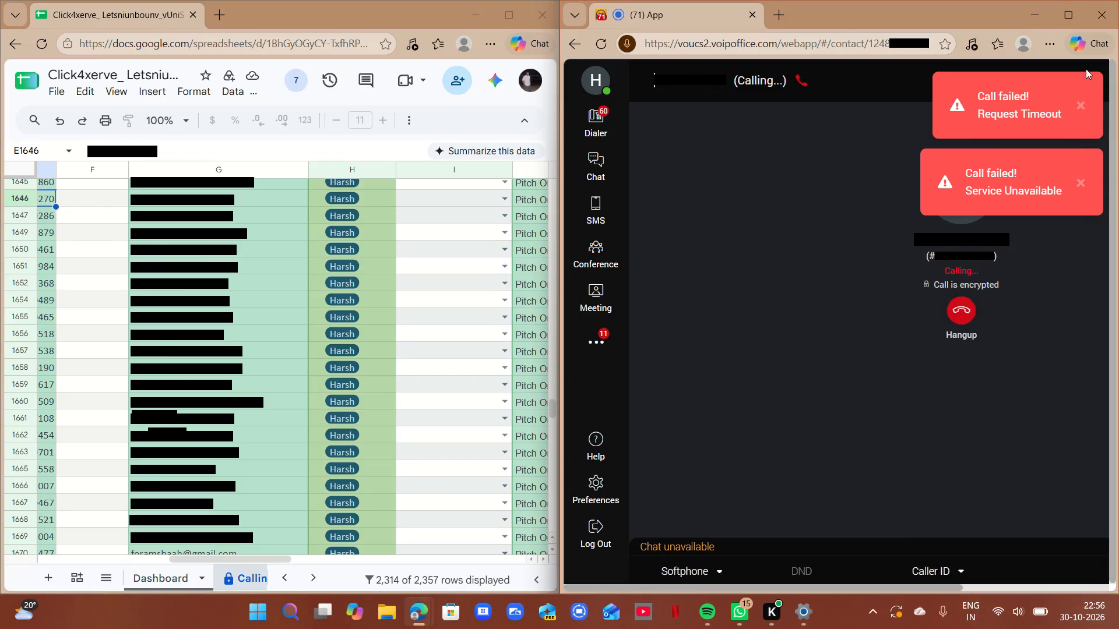
key(backslash)
click(1081, 111)
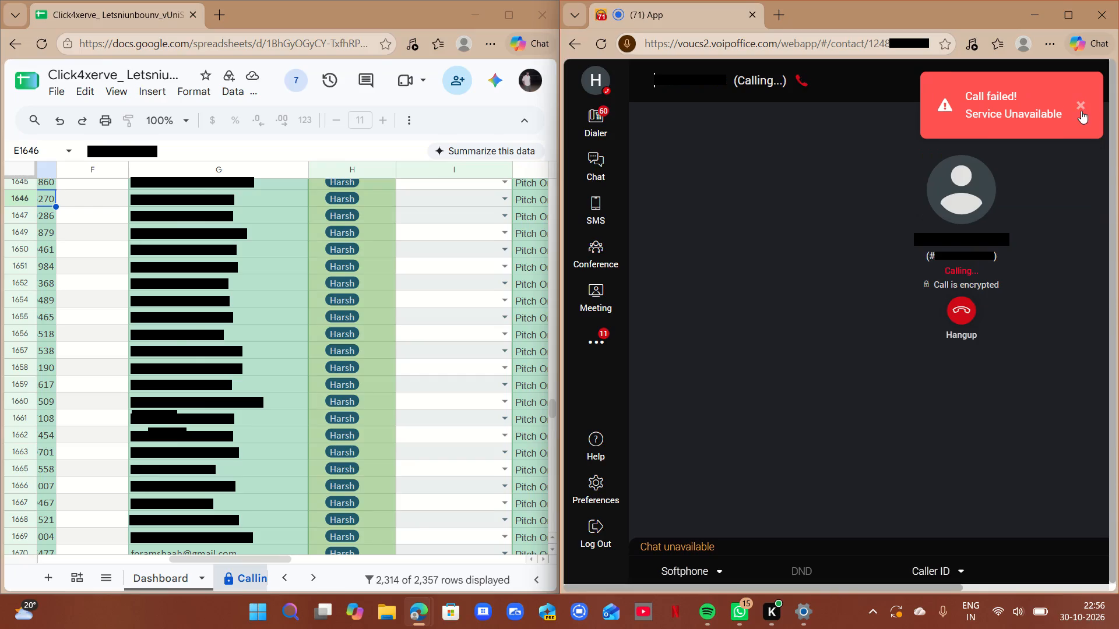
click(1085, 111)
key(backslash)
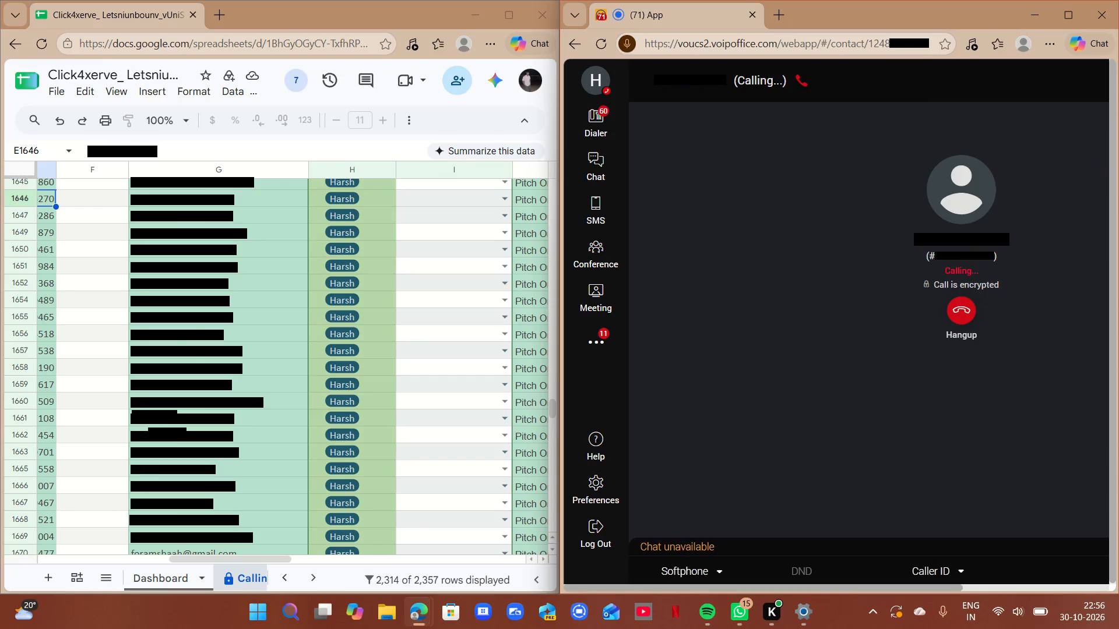
Copy the row 1647 lead's phone number from cell E1647.
click(37, 218)
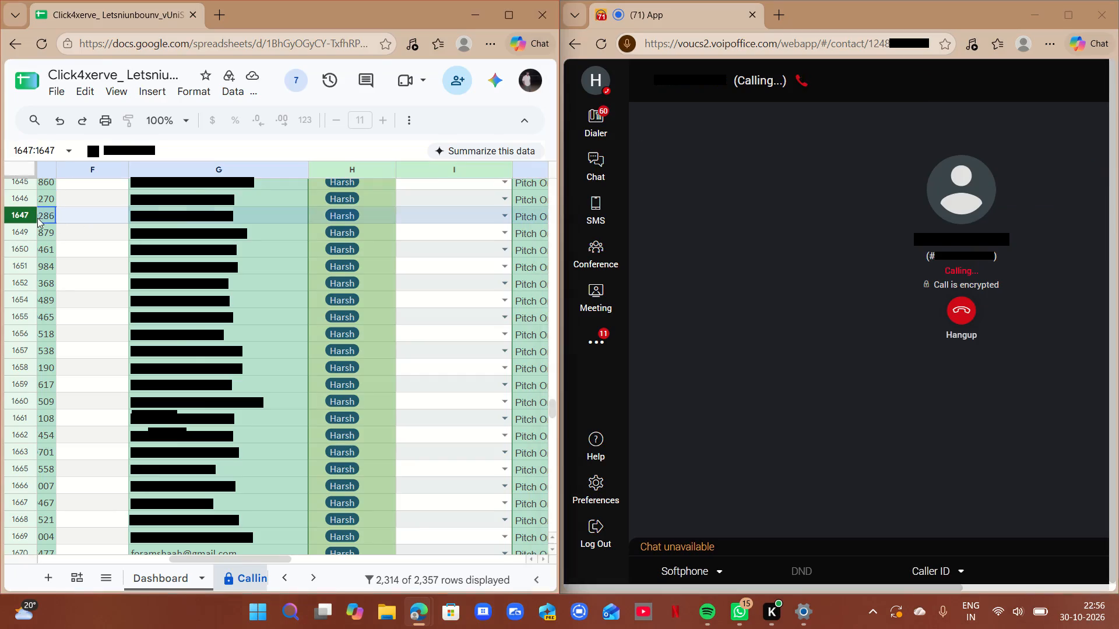
click(51, 215)
key(ctrl+c)
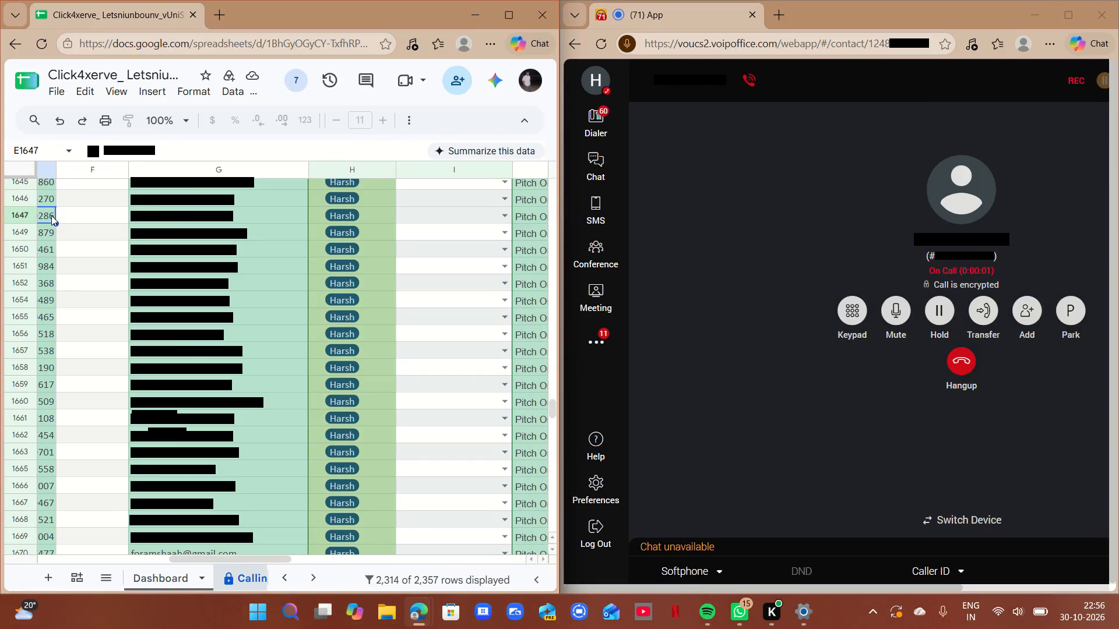
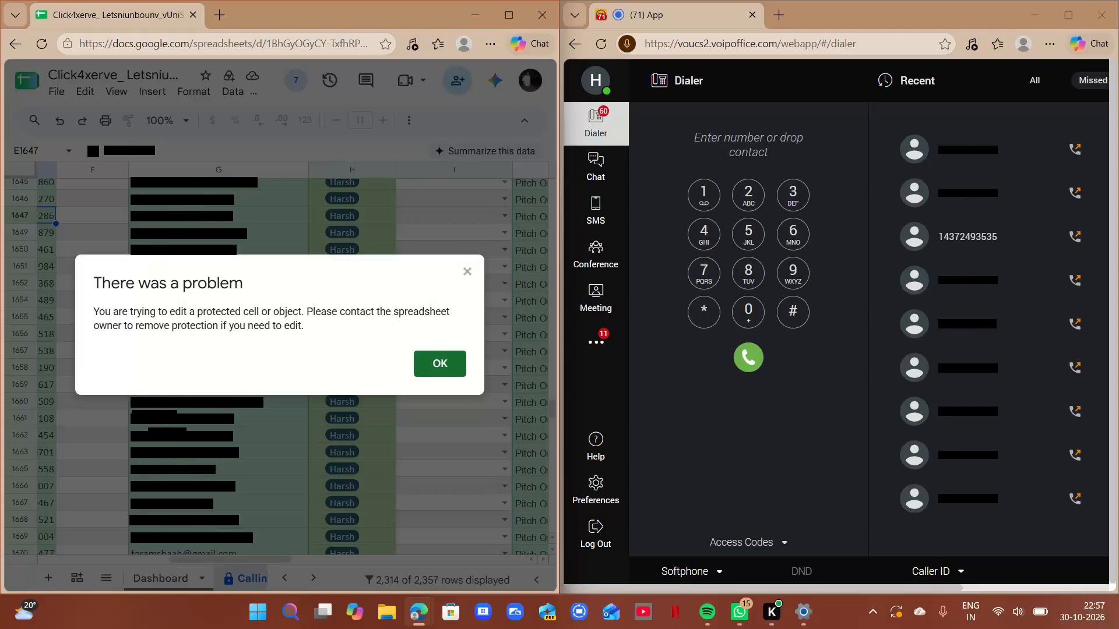
Dismiss the protected-cell alert in the Calling Master spreadsheet.
key(Return)
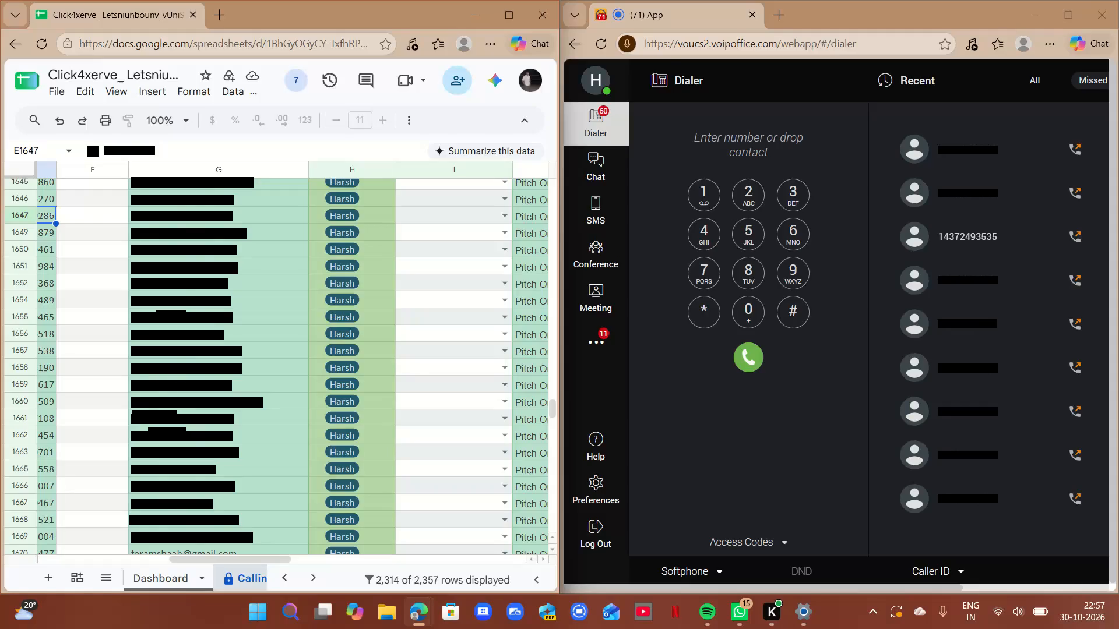
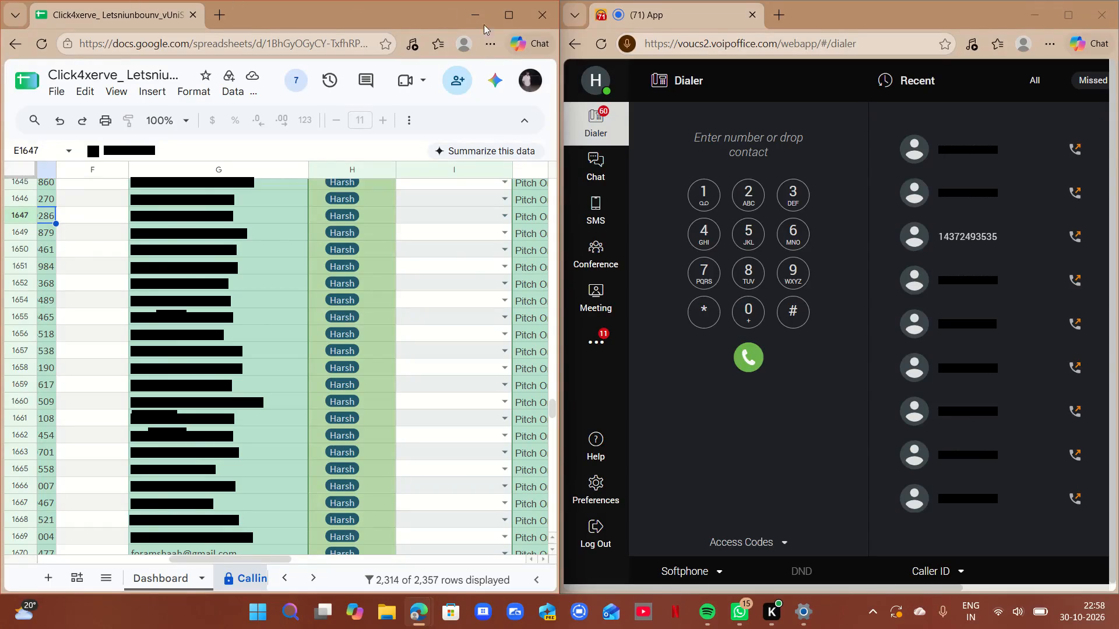
Call the copied phone number of the lead in row 1647 through the web dialer.
click(738, 126)
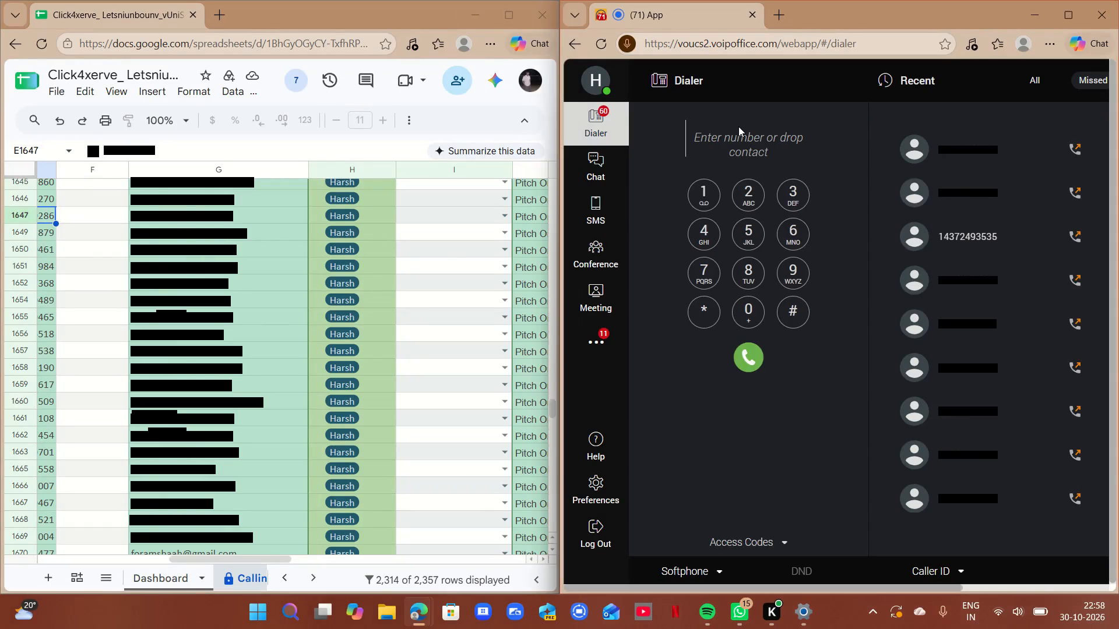
key(ctrl+v)
key(Return)
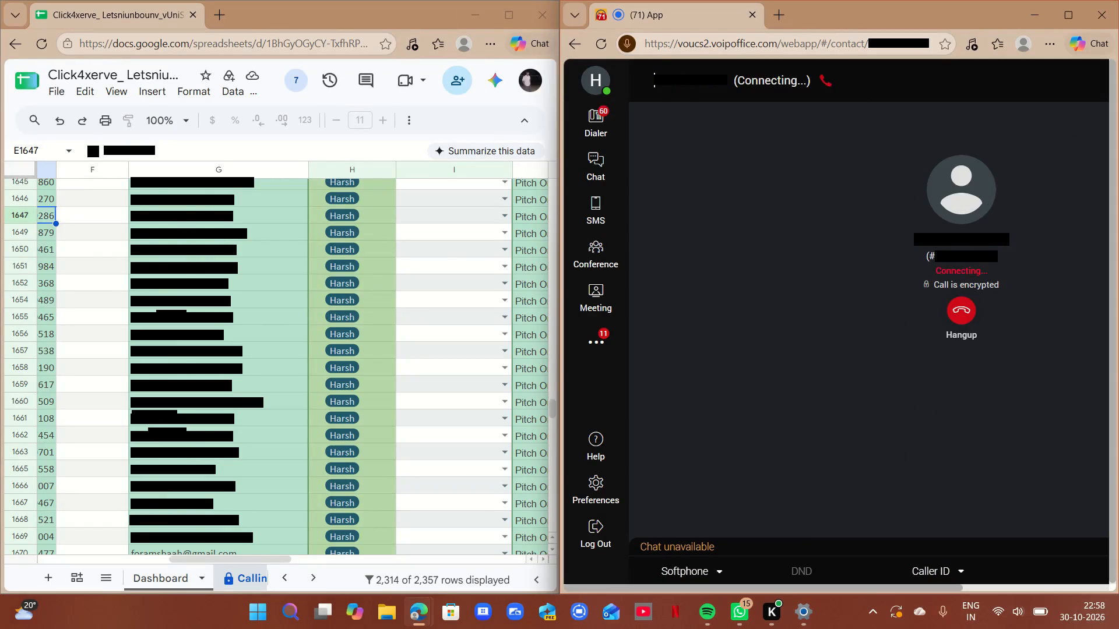
Copy the phone number from E1649, hang up the current call and dial the copied number.
click(50, 231)
key(ctrl+c)
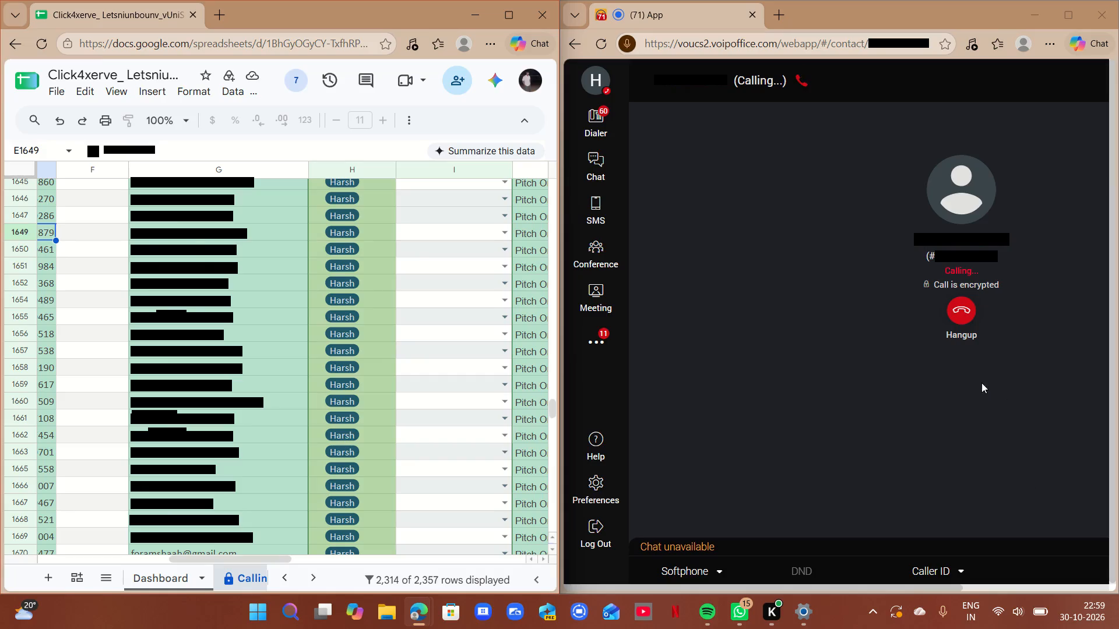
click(970, 310)
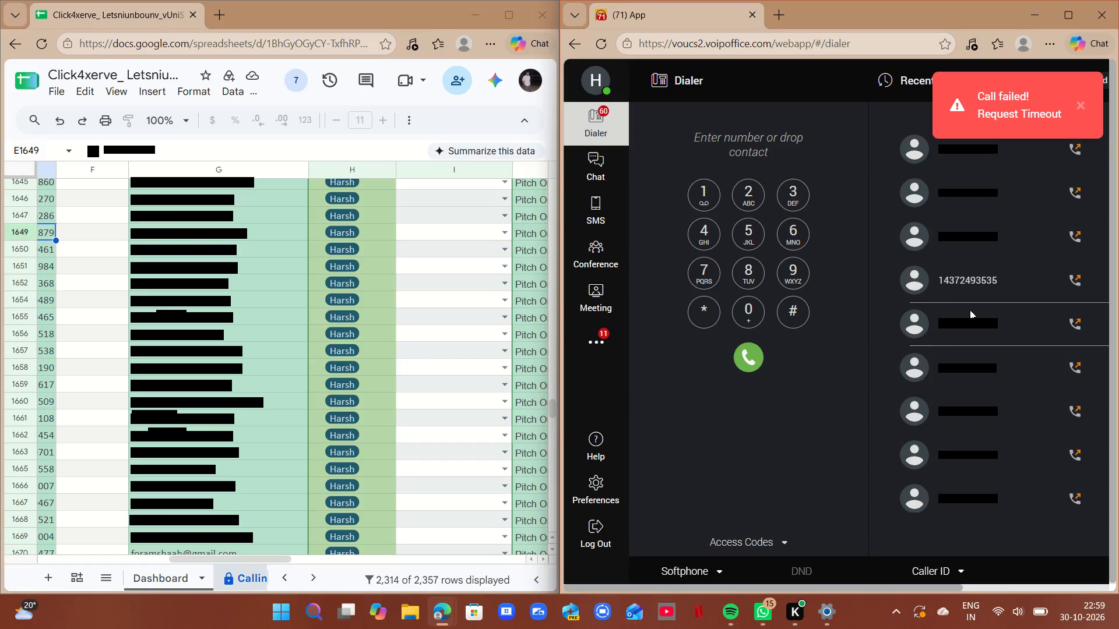
click(758, 150)
key(ctrl+v)
key(Return)
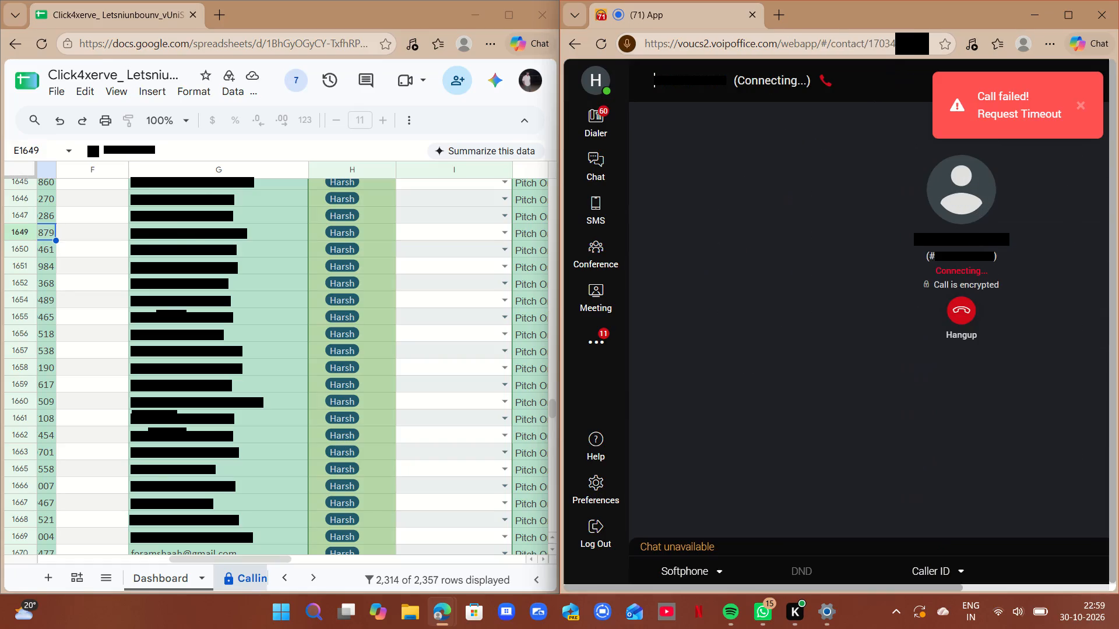
Copy the phone number from E1650, mute and unmute the ongoing call, and dial the copied number once it ends.
click(46, 252)
key(ctrl+c)
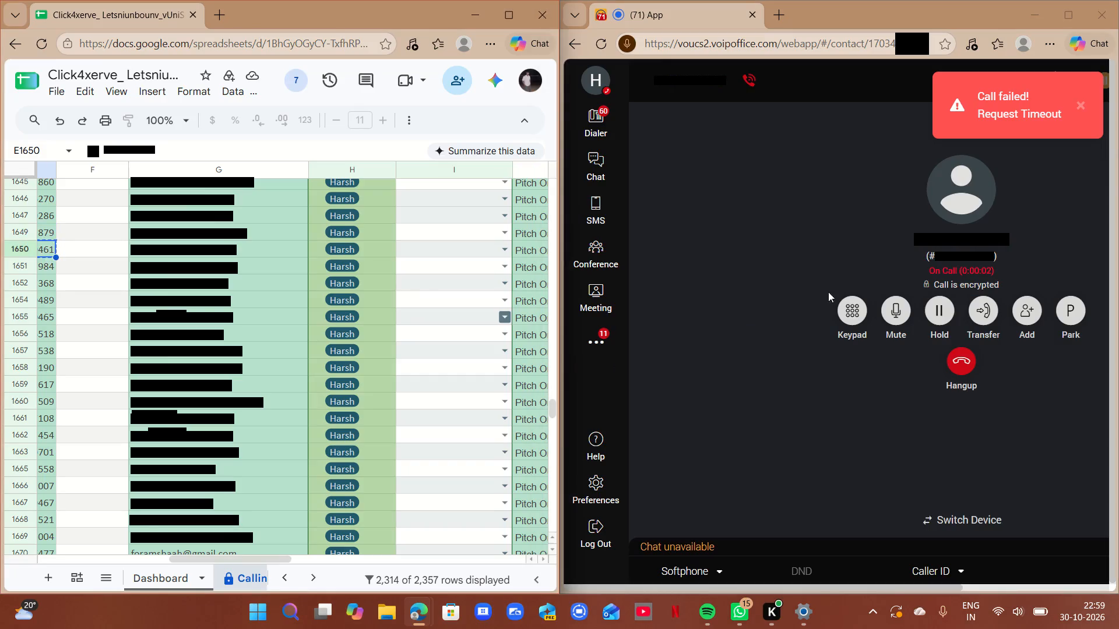
click(892, 312)
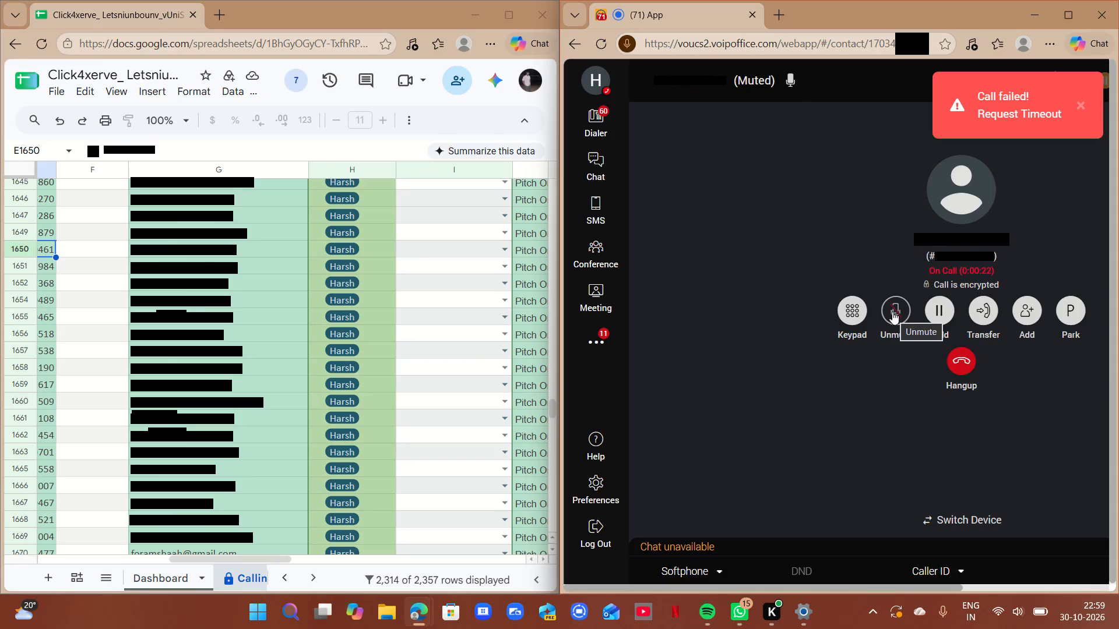
click(892, 312)
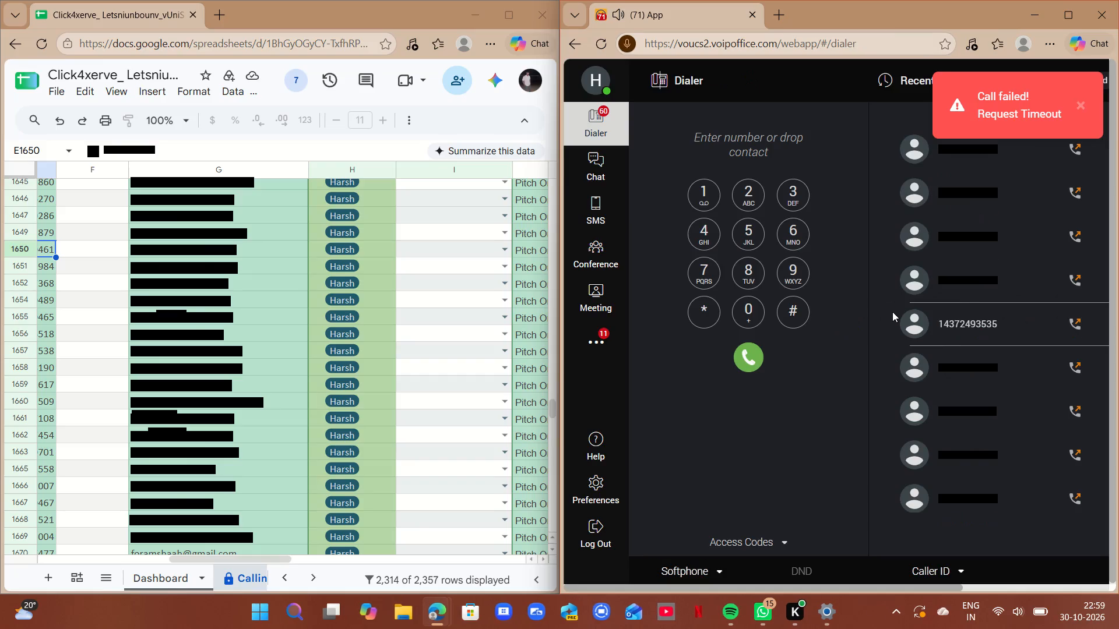
click(787, 147)
key(ctrl+v)
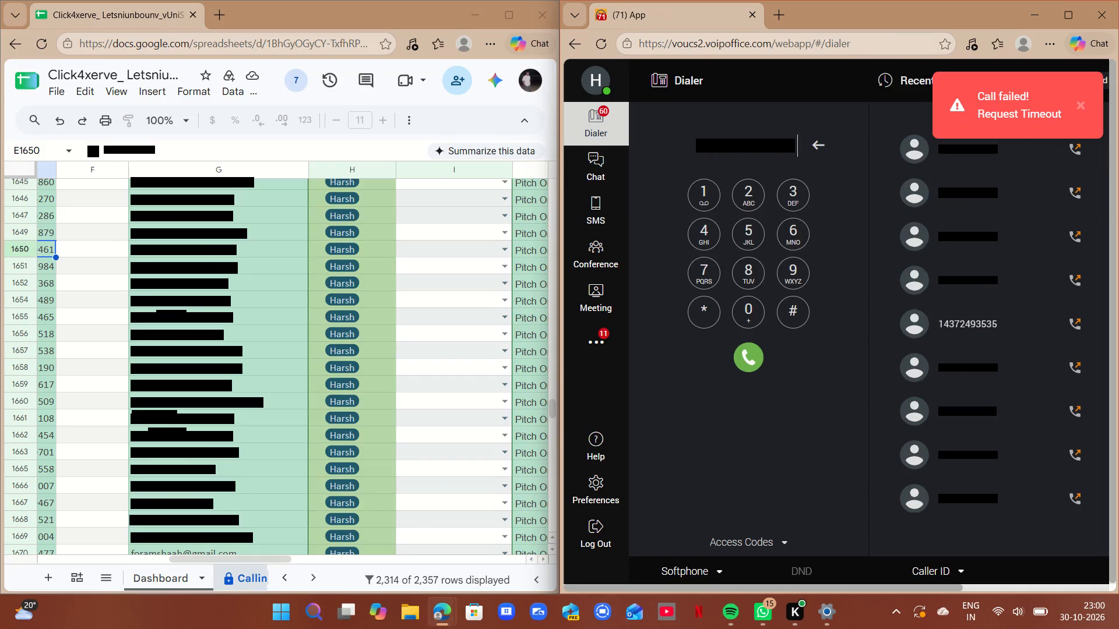
key(Return)
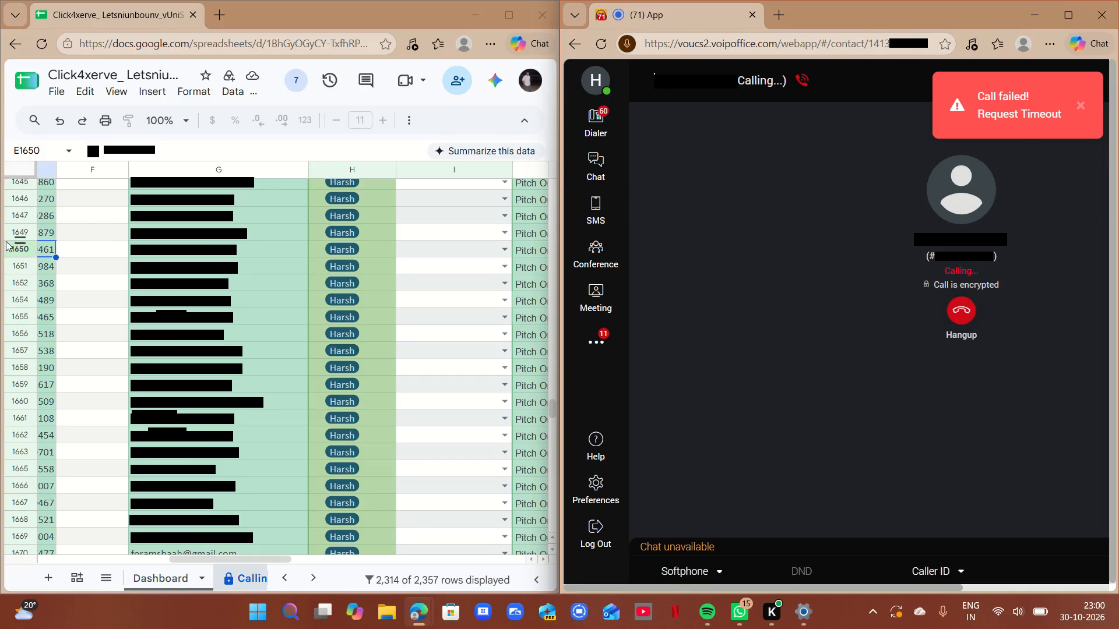
Record the call outcome for row 1649 in column I as Ni (Not Intersted).
click(10, 231)
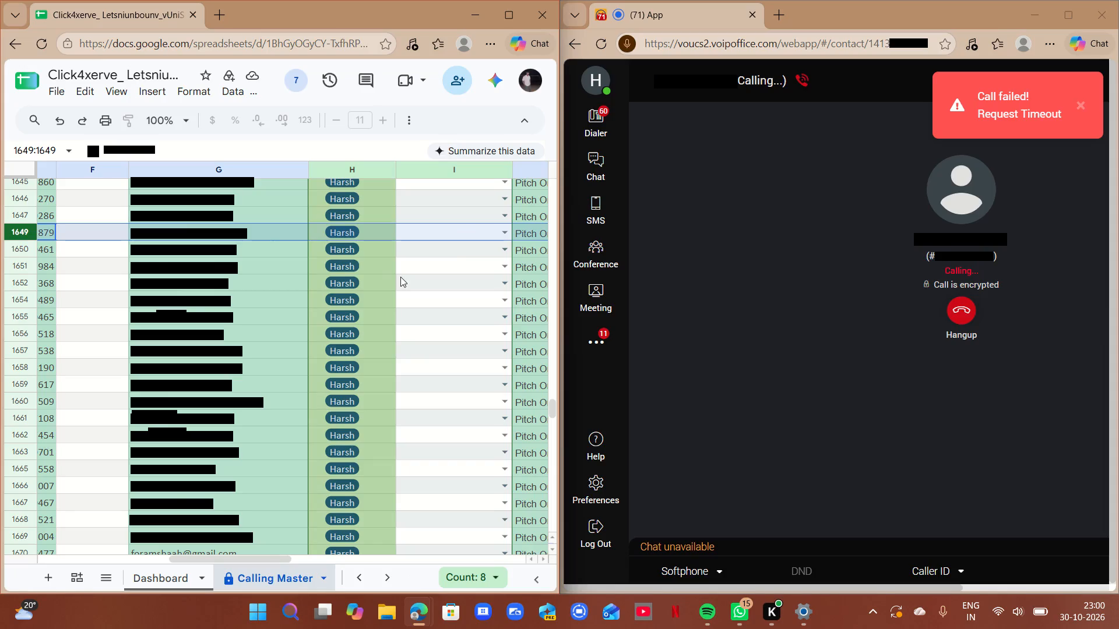
click(469, 228)
key(n)
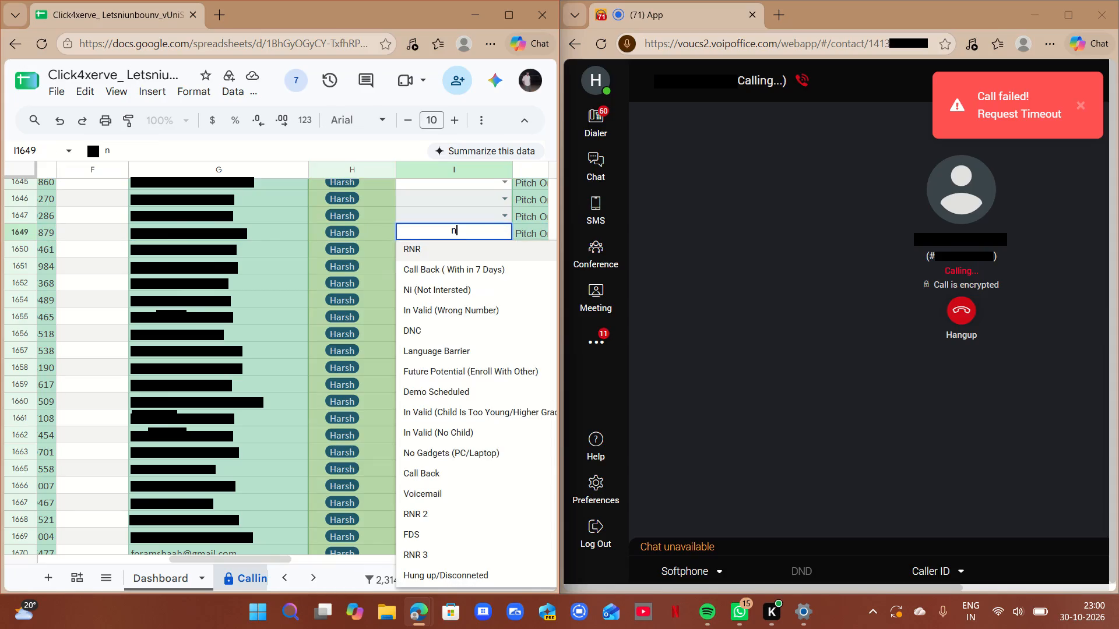
key(Return)
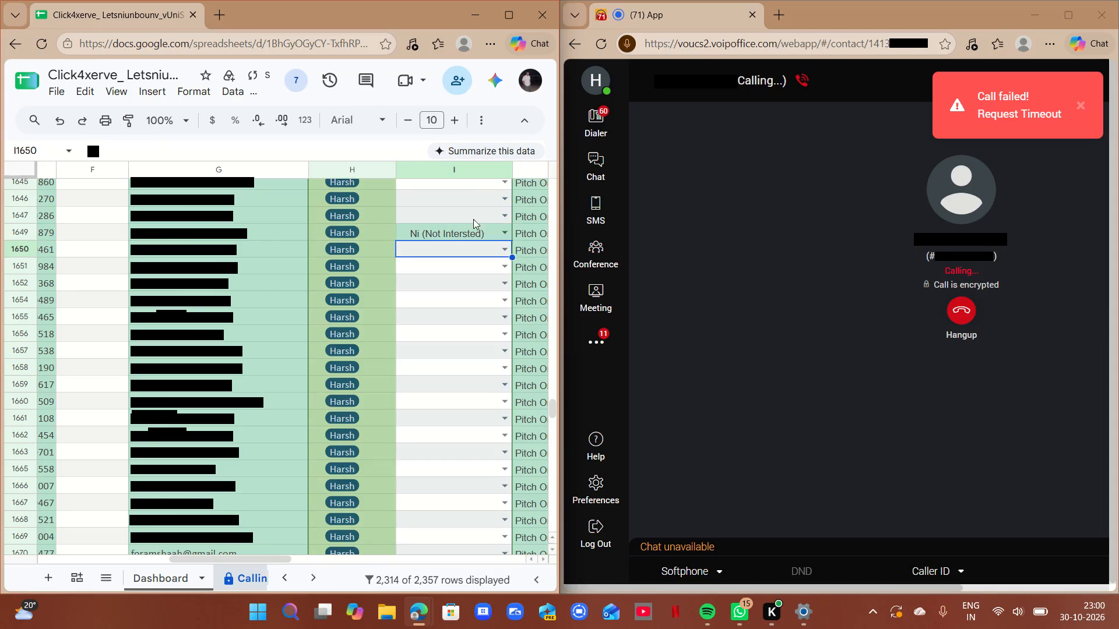
Set the column I outcome in row 1645 to Voicemail and fill it down through row 1647.
click(455, 189)
key(v)
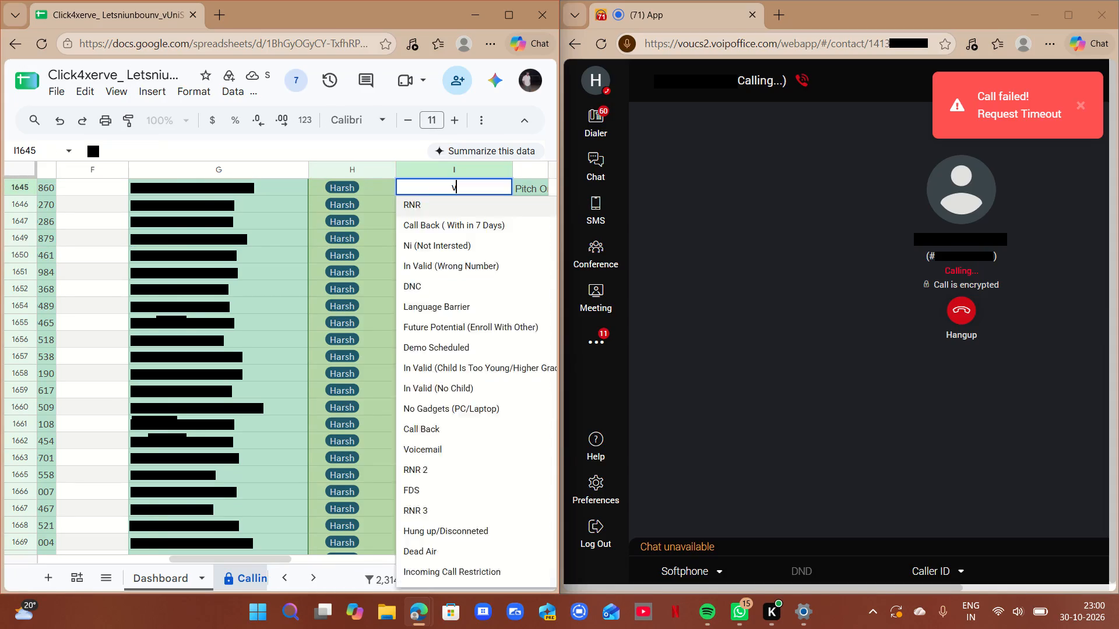
key(Up)
key(Return)
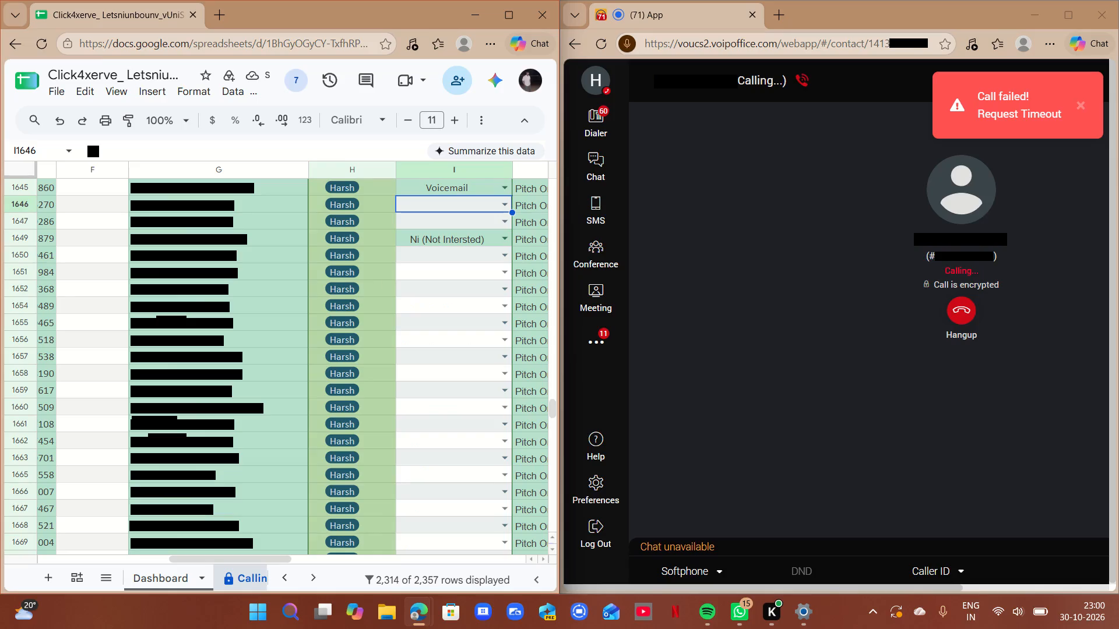
click(467, 186)
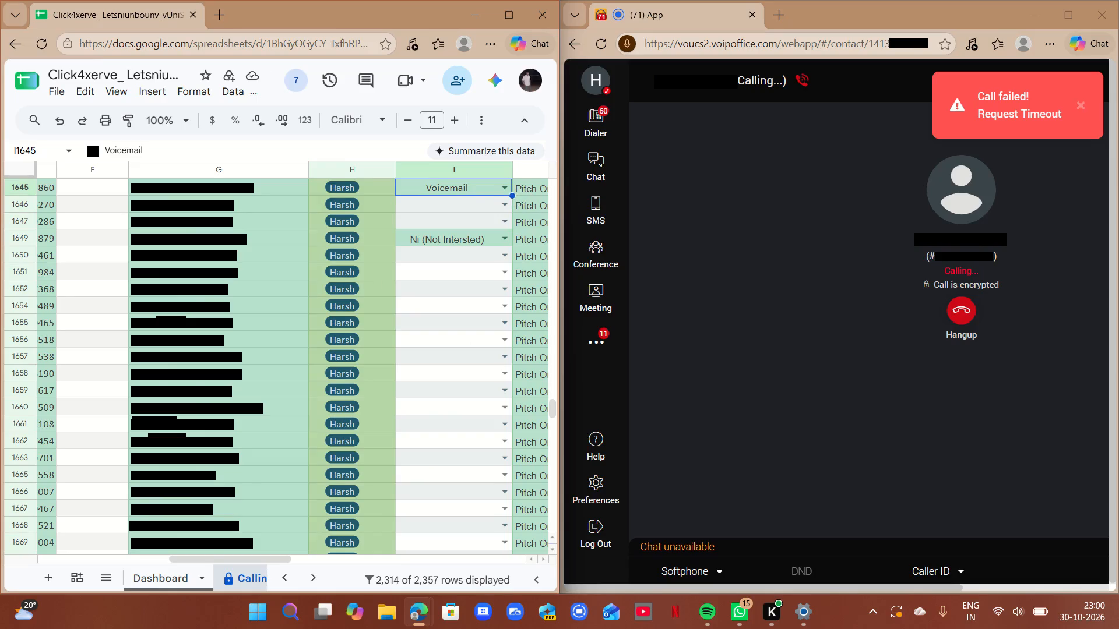
drag(512, 193, 494, 220)
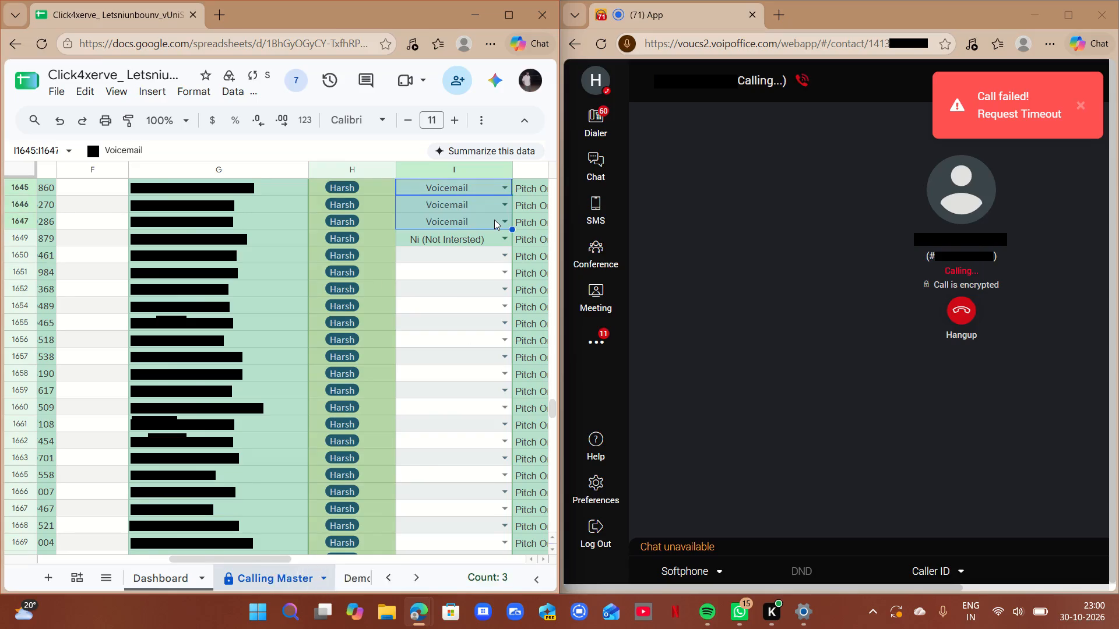
Copy the phone number from E1651, hang up the current call and dial the copied number.
scroll(494, 220, down, 2)
scroll(494, 220, right, 1)
click(74, 209)
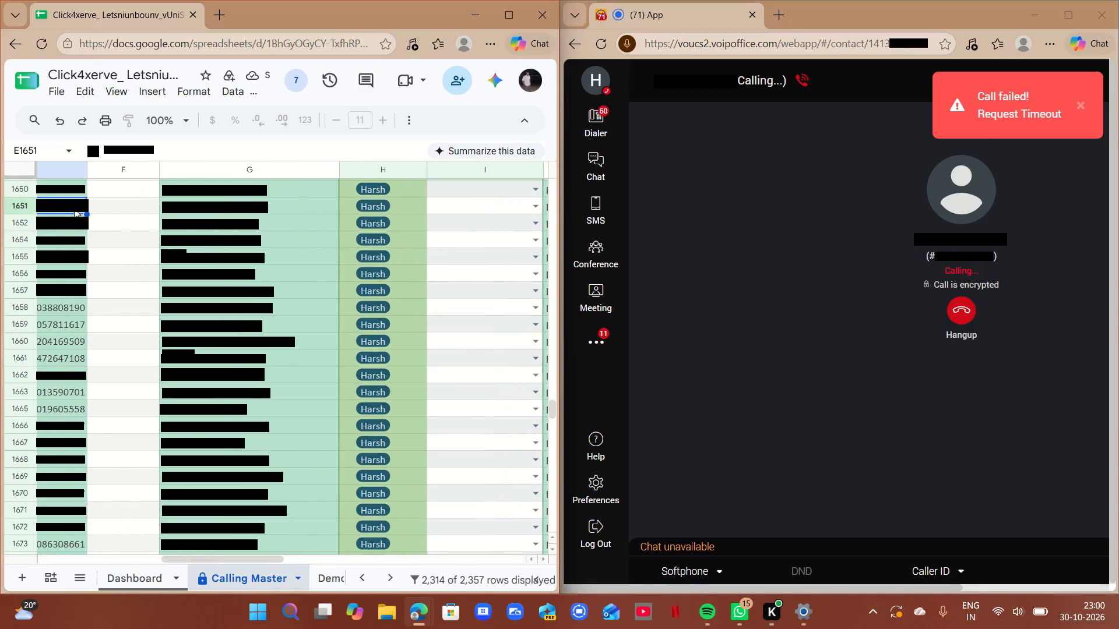
key(ctrl+c)
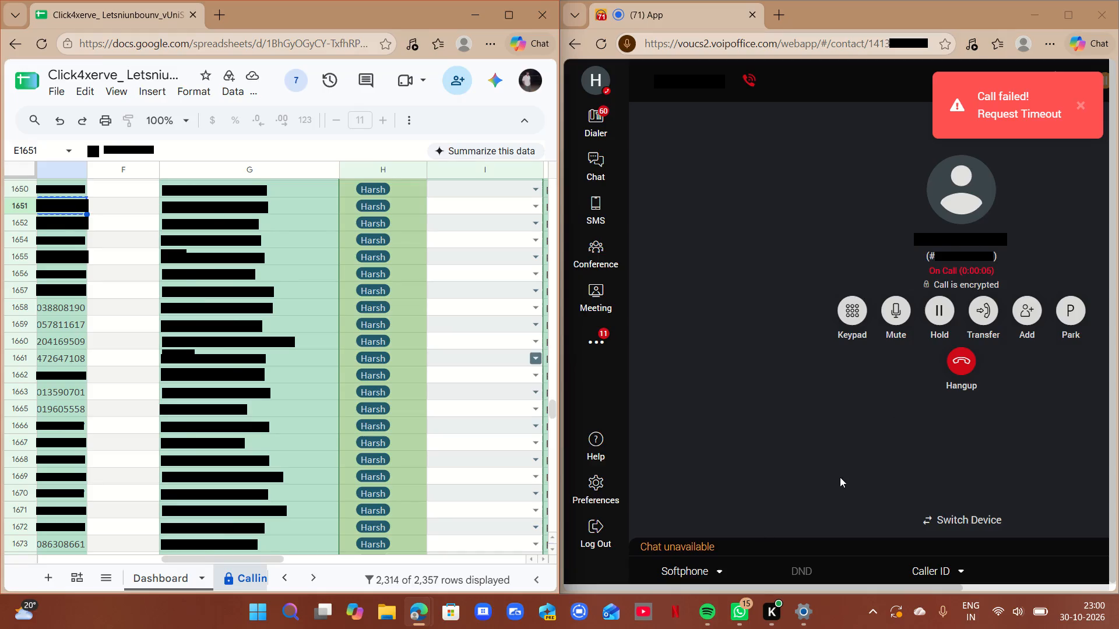
click(967, 366)
click(748, 148)
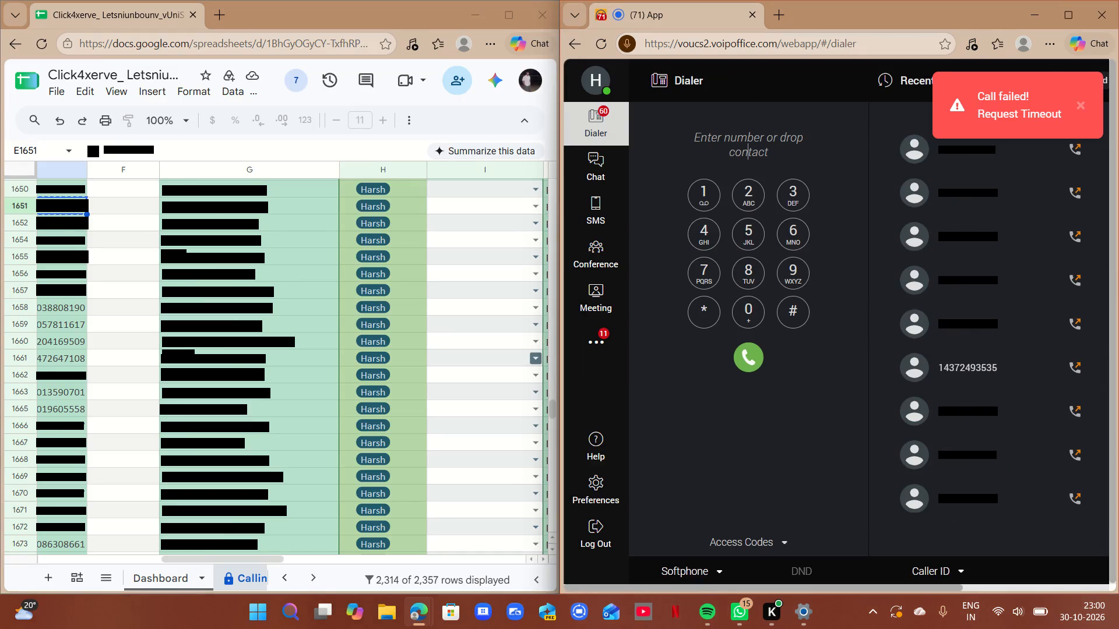
key(ctrl+v)
key(Return)
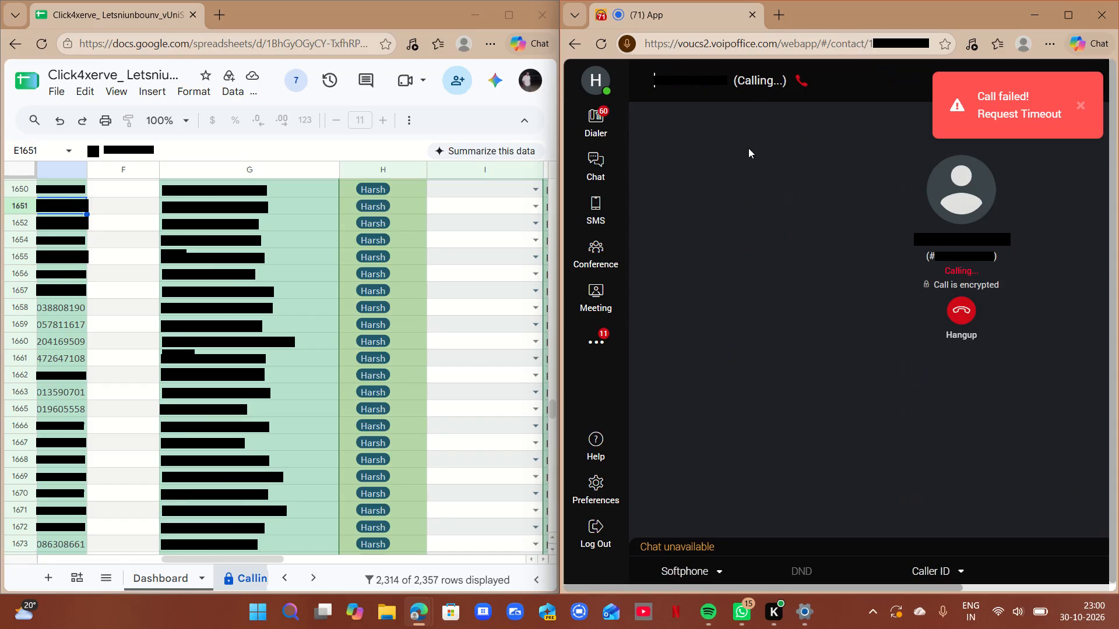
Copy the phone number from E1652, dismiss the failed-call notice, hang up the current call and dial the copied number.
click(72, 222)
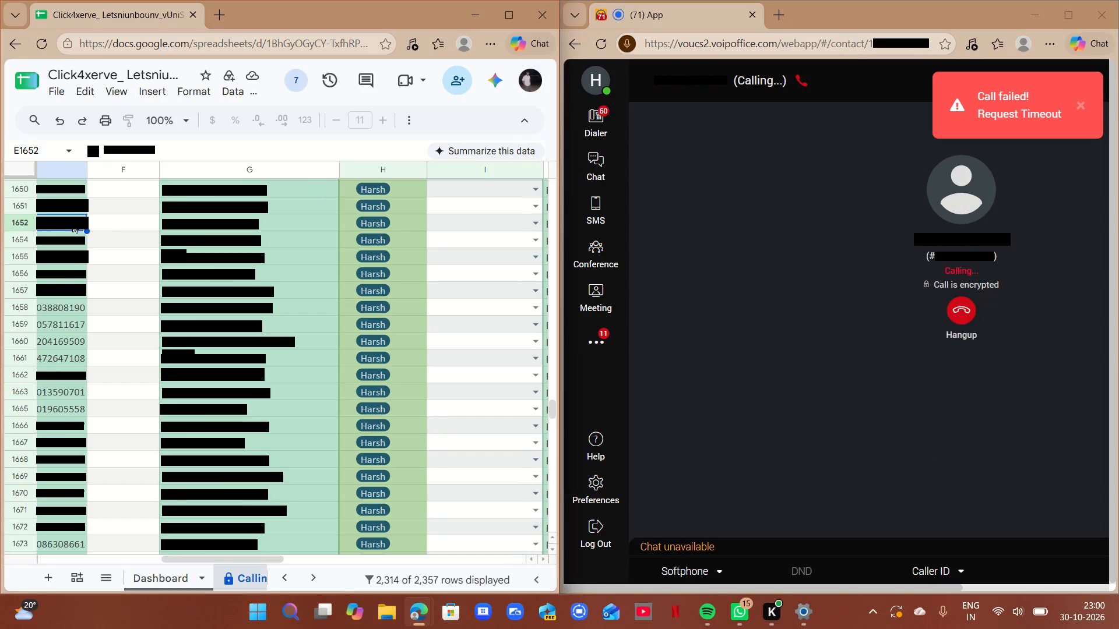
key(ctrl+c)
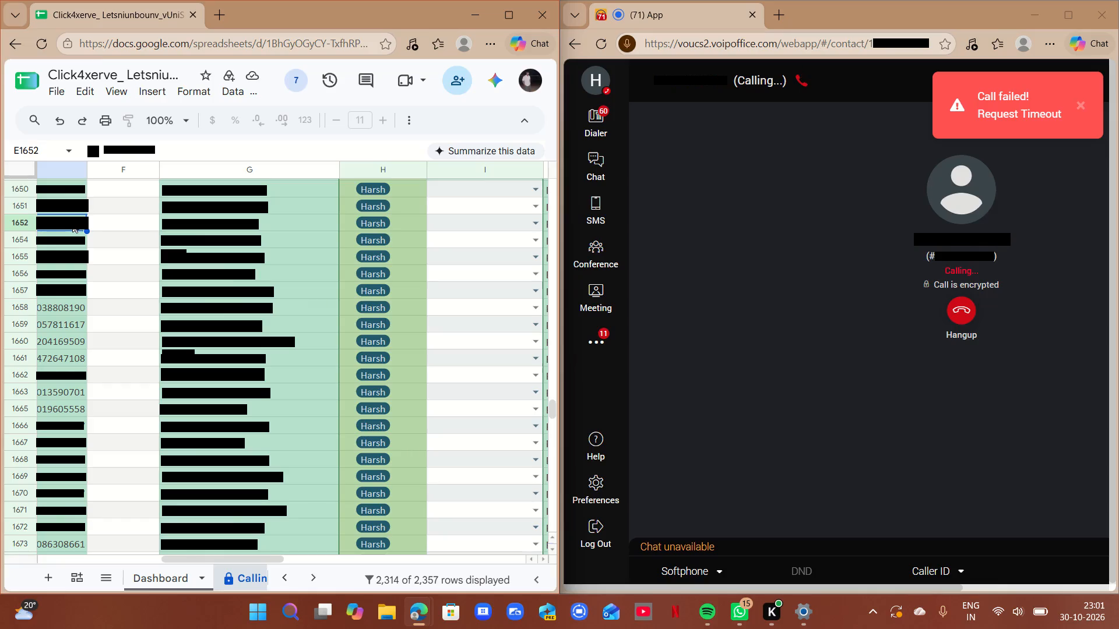
click(1079, 109)
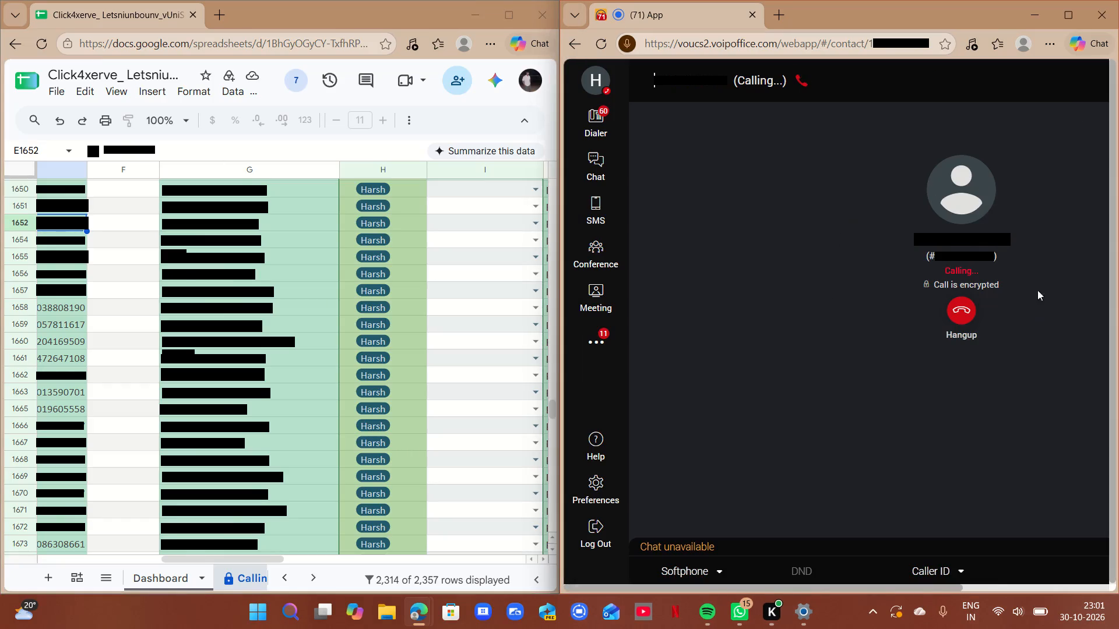
click(965, 316)
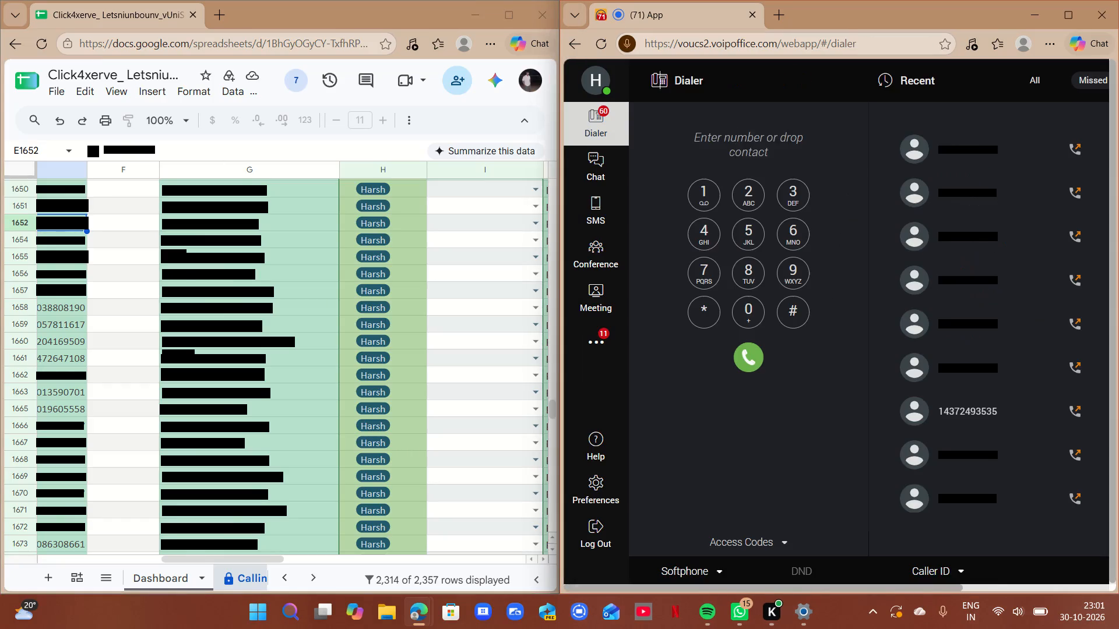
click(733, 150)
key(ctrl+v)
key(Return)
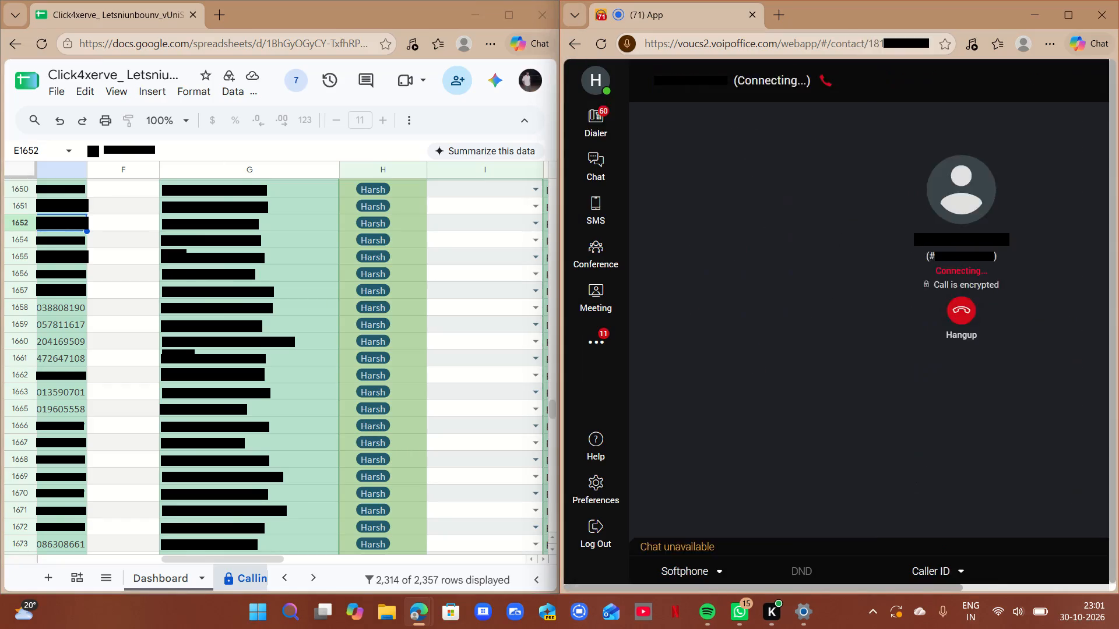
key(backslash)
key(backslash)
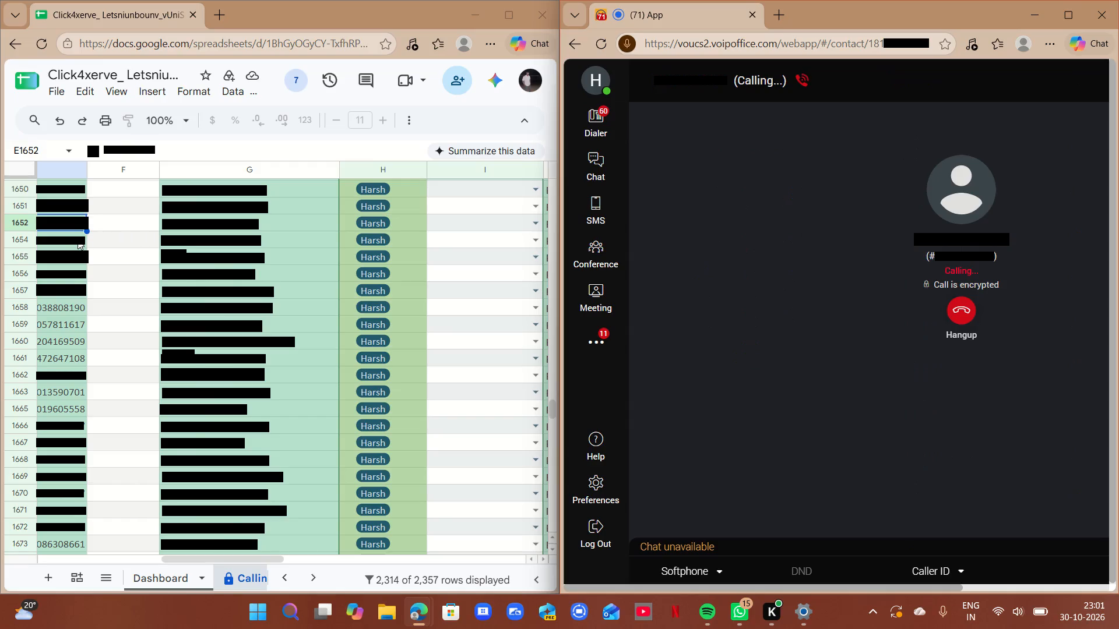
Copy the phone number from E1654, dismiss the protected-cell alert, hang up the current call and dial the copied number.
click(78, 239)
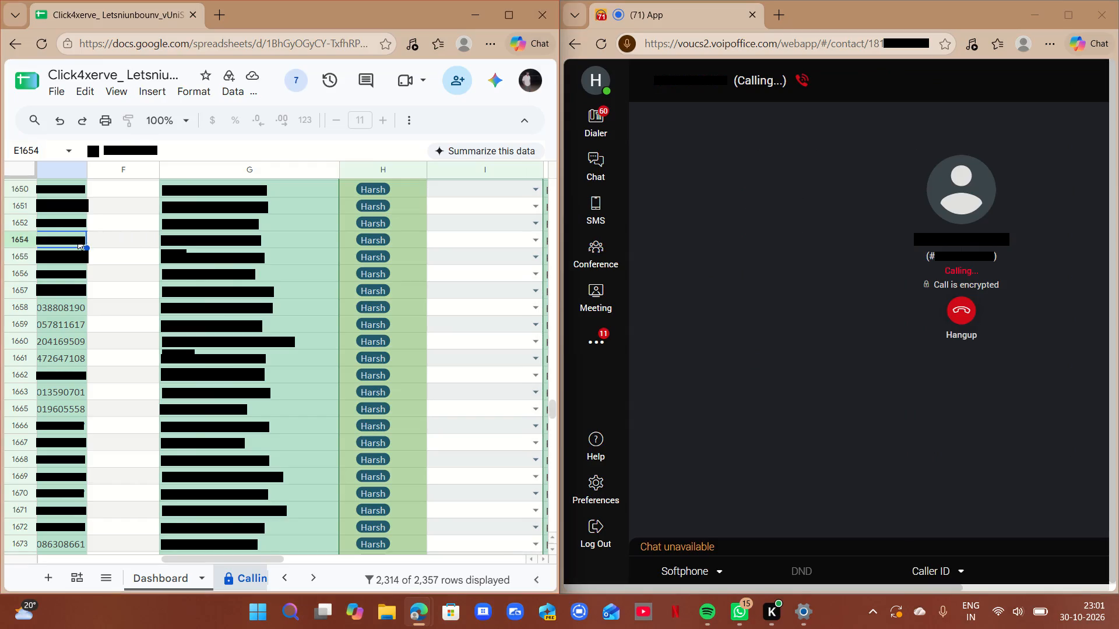
key(ctrl+c)
key(backslash)
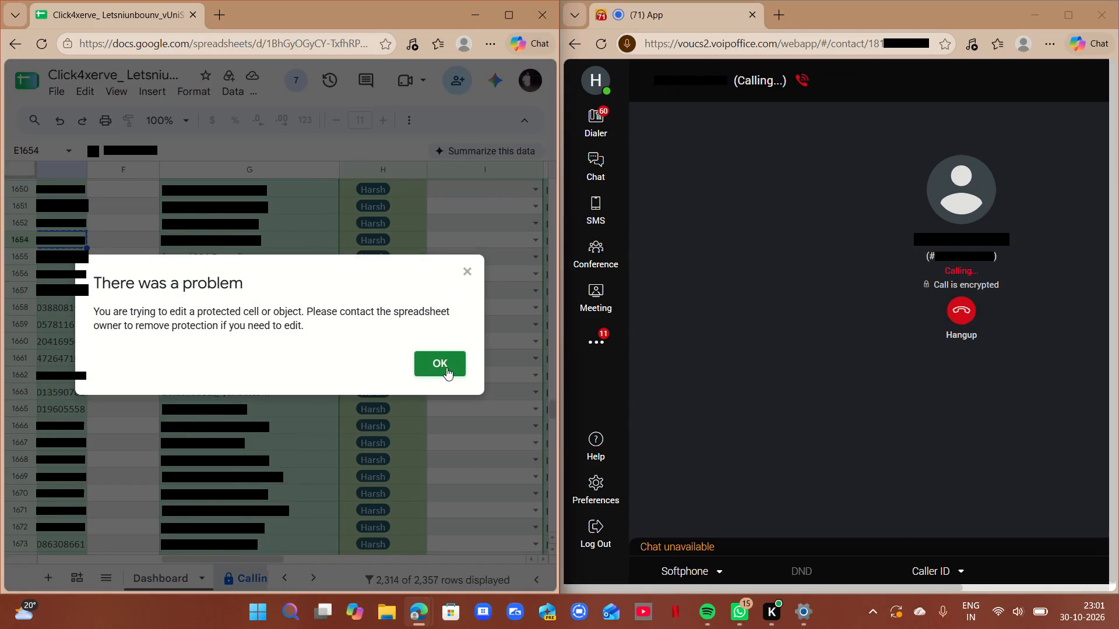
click(446, 367)
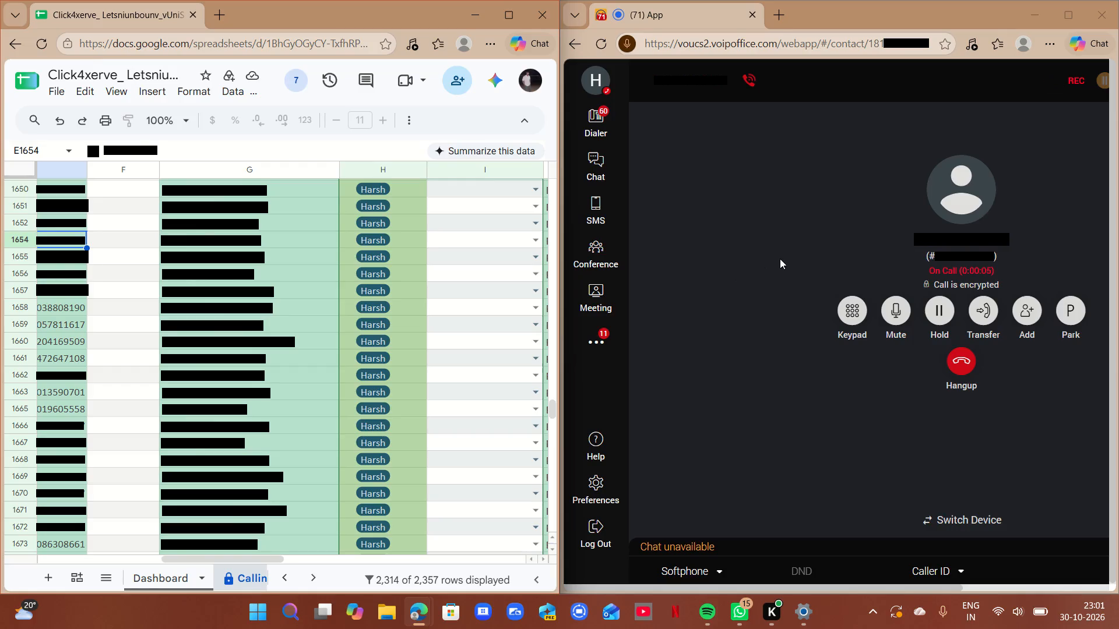
click(960, 362)
click(749, 161)
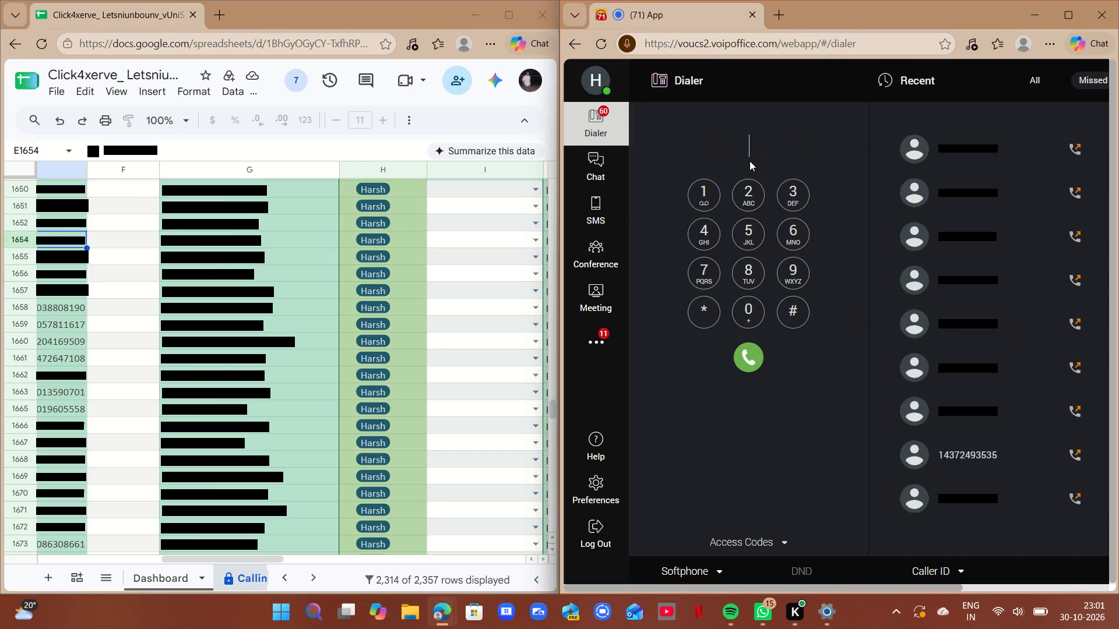
key(ctrl+v)
key(Return)
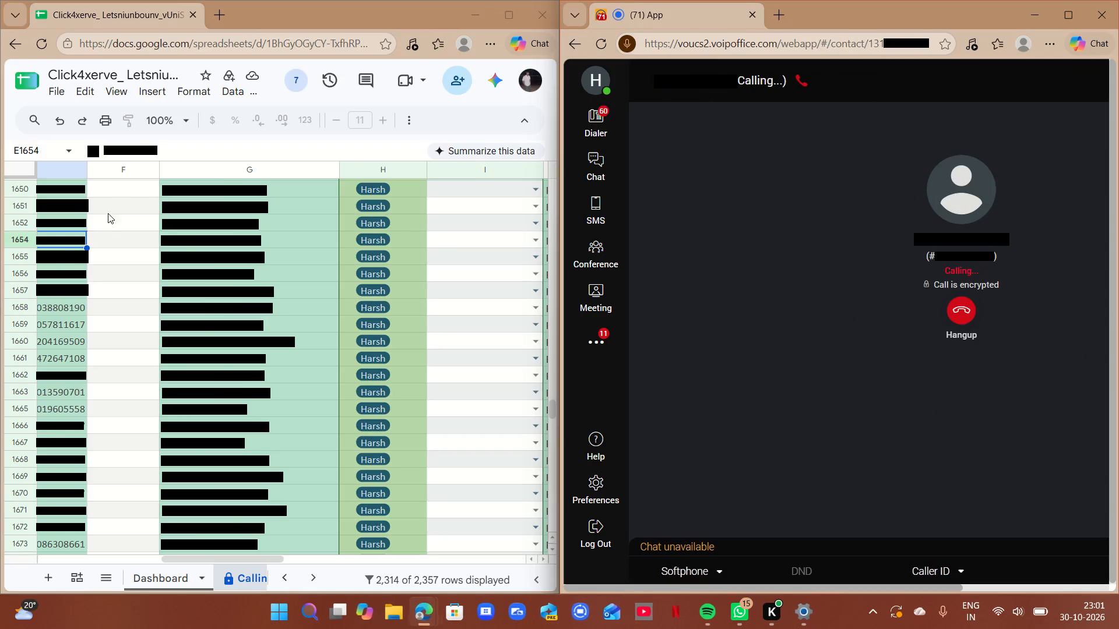
Copy the phone number from E1655, hang up the current call and dial the copied number.
click(55, 259)
key(ctrl+c)
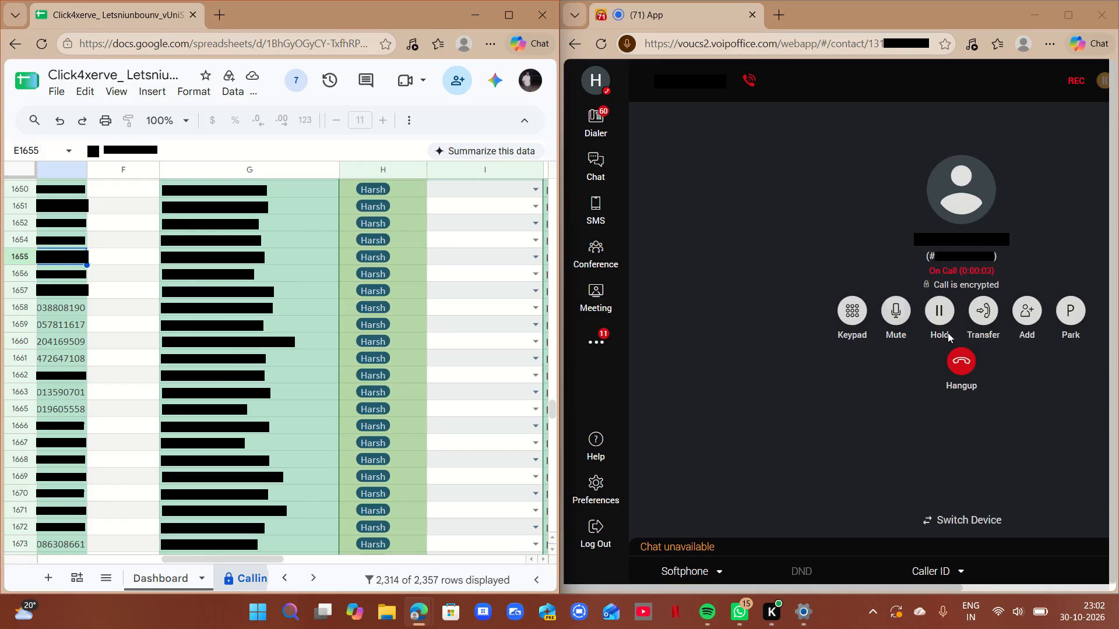
click(965, 364)
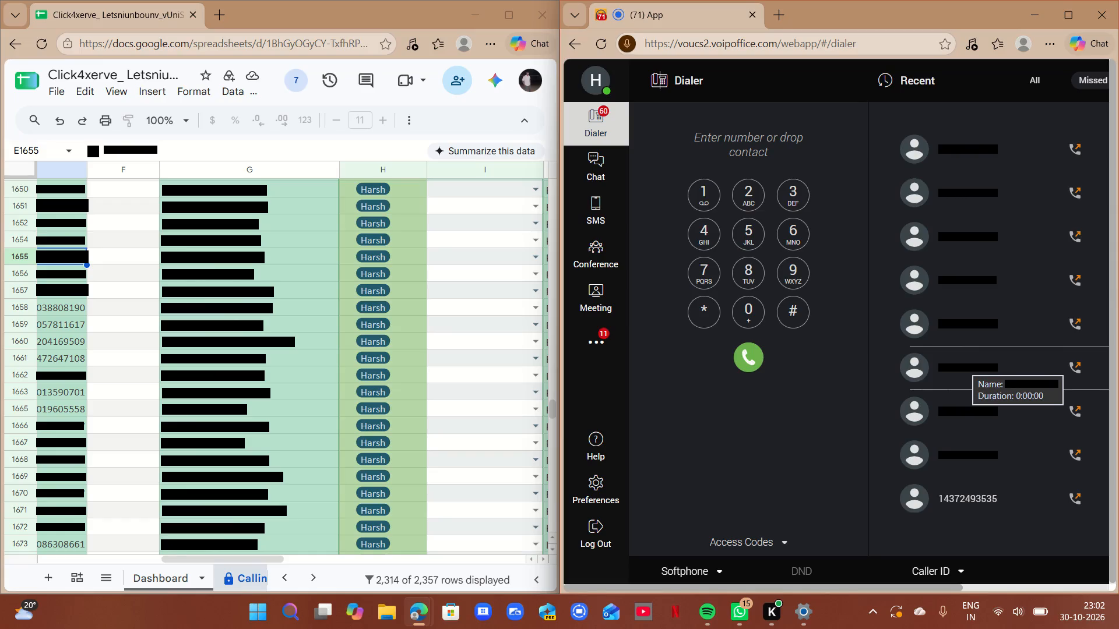
click(788, 153)
key(ctrl+v)
key(Return)
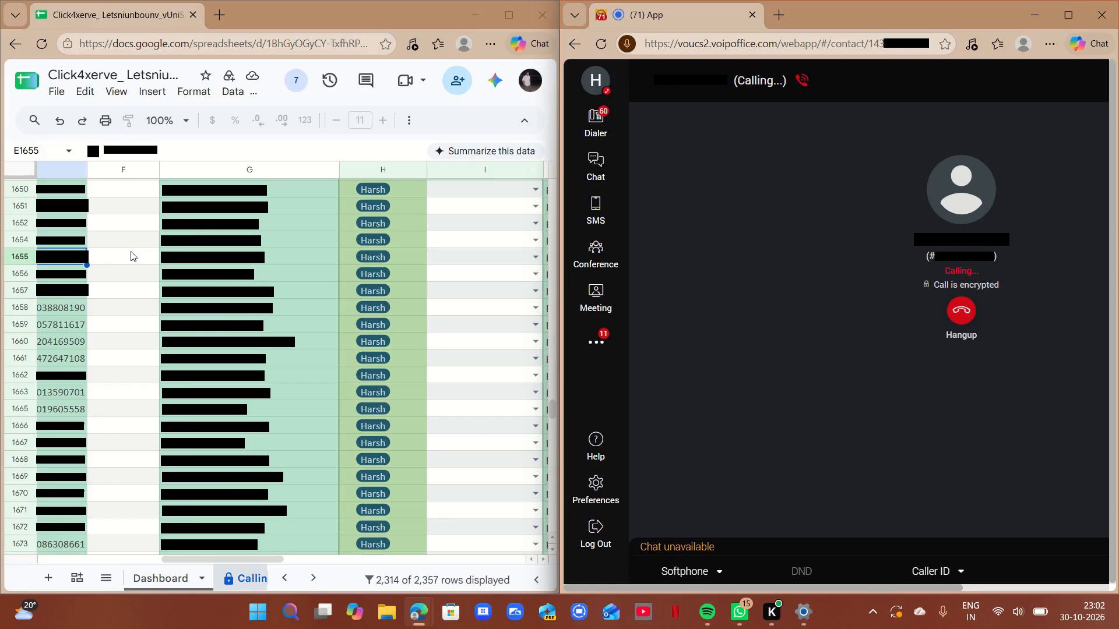
Copy the phone number from E1656, hang up the current call and dial the copied number.
click(75, 272)
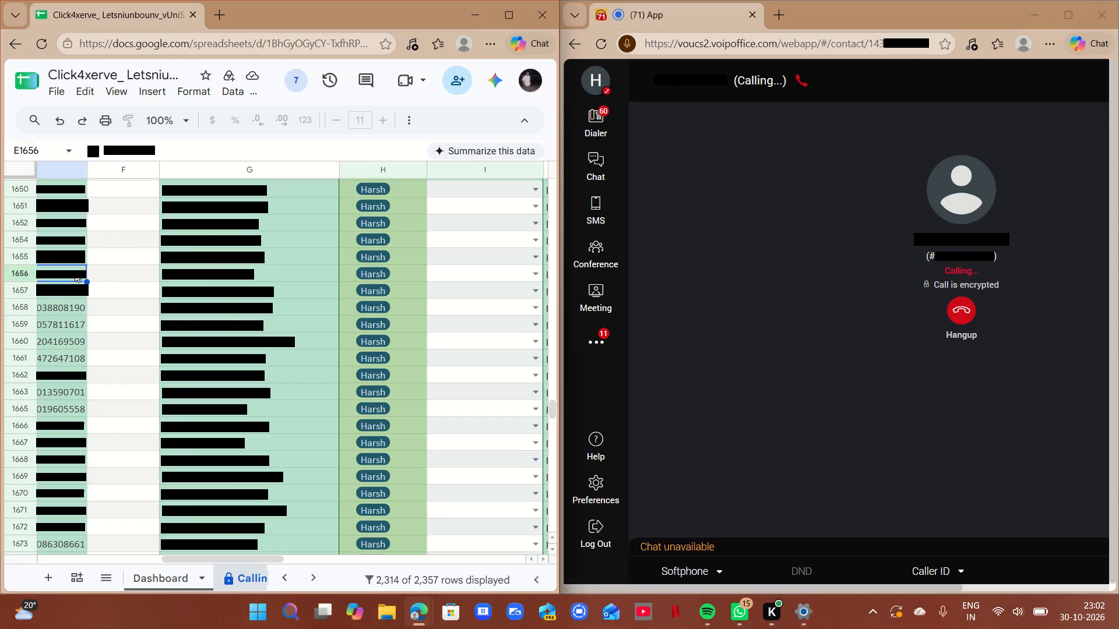
key(ctrl+c)
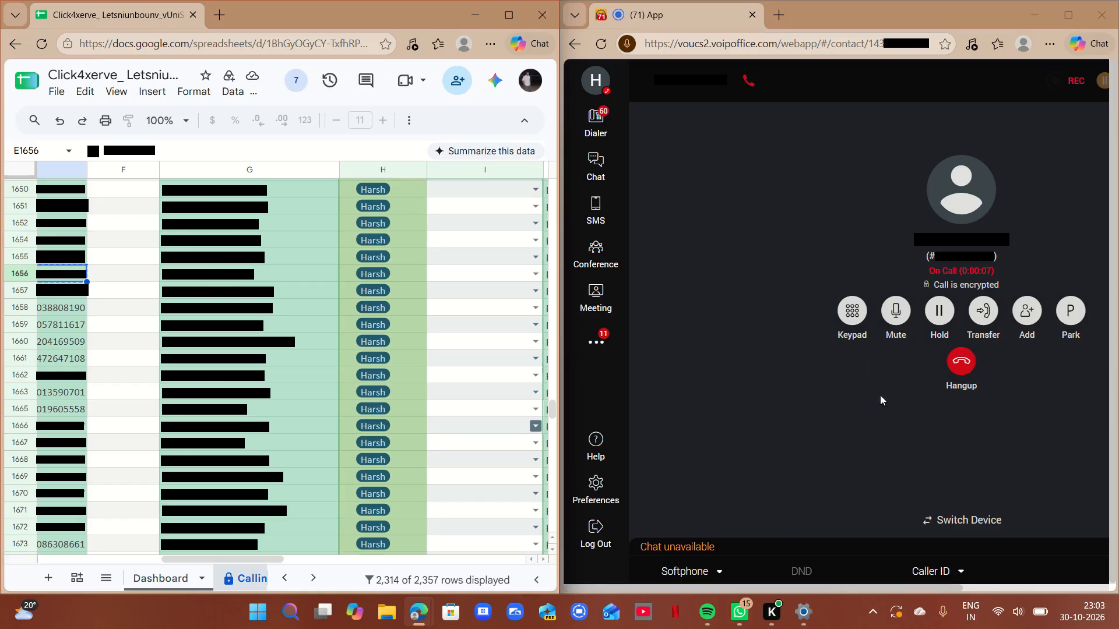
click(958, 365)
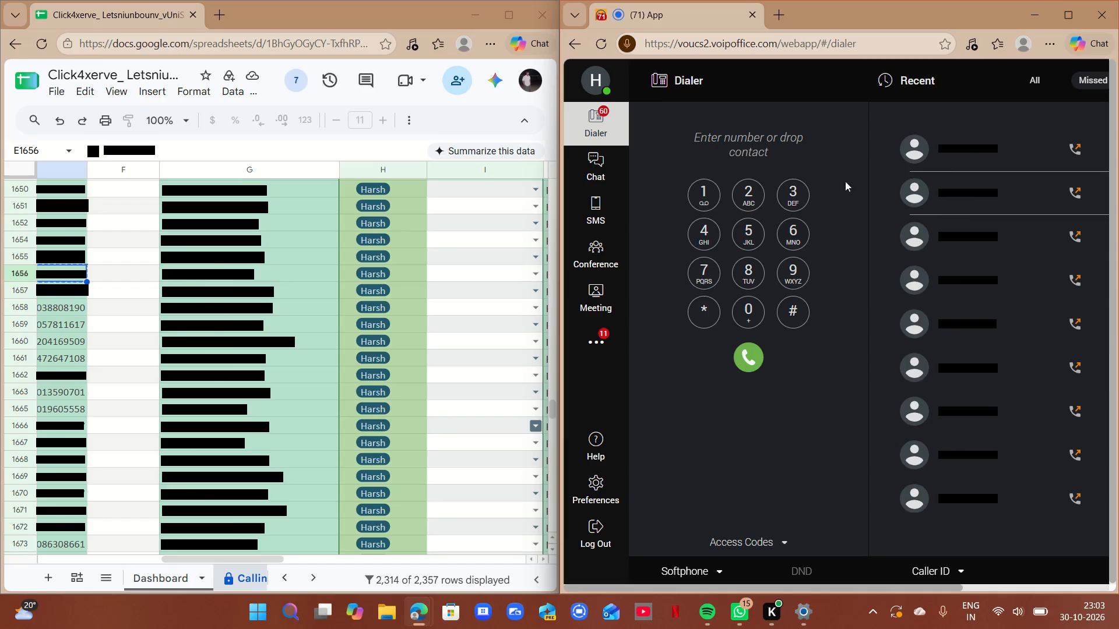
click(756, 153)
key(ctrl+v)
key(Return)
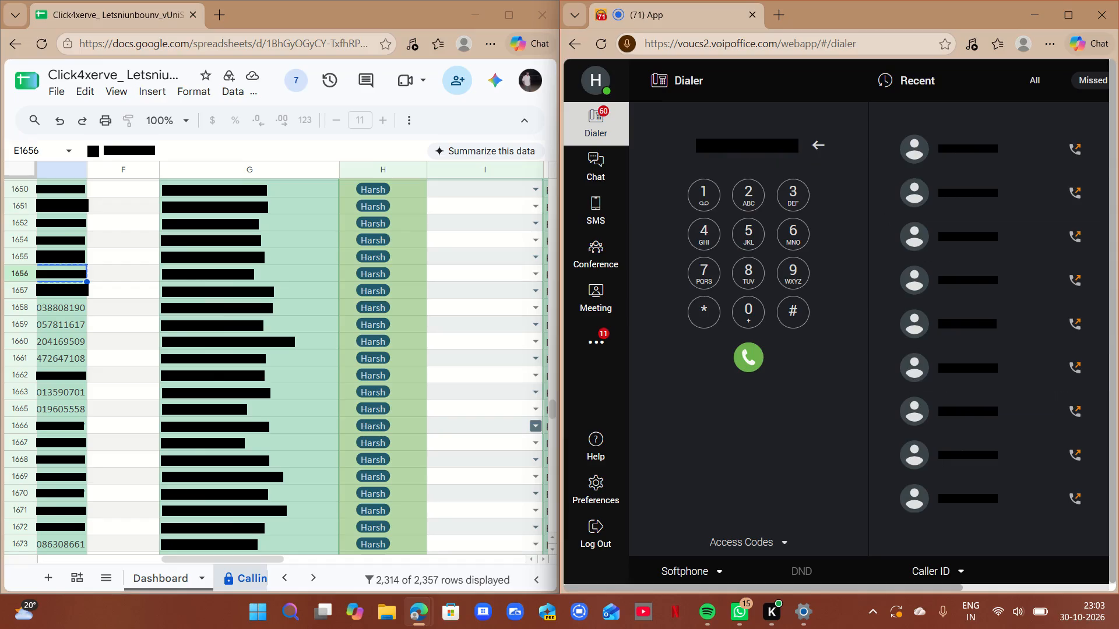
Copy the phone number from E1657 for the next call.
click(68, 291)
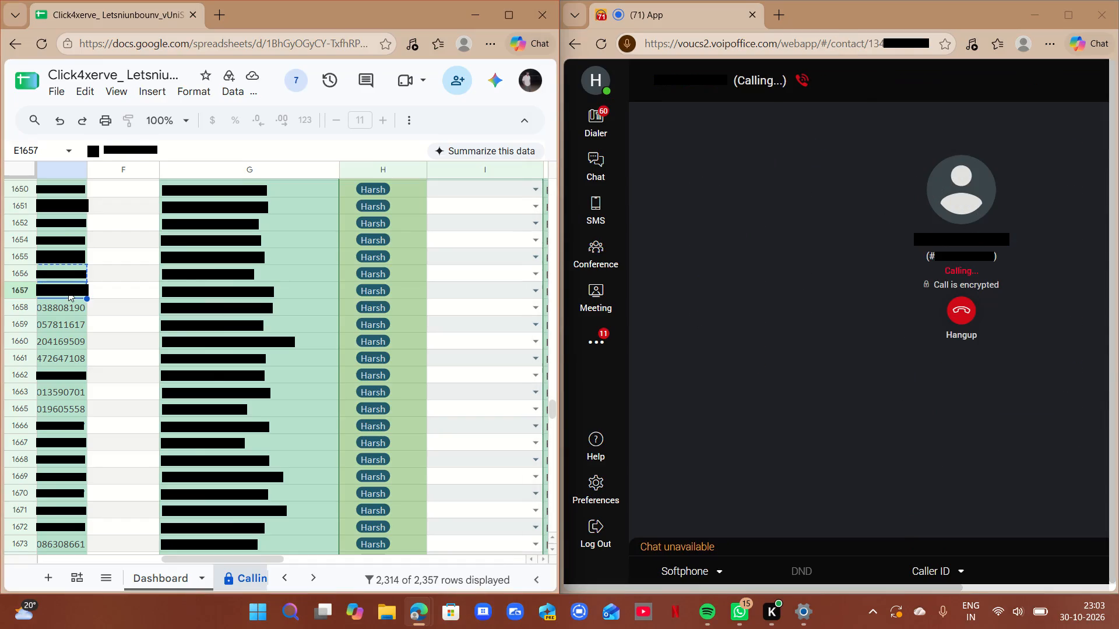
key(ctrl+c)
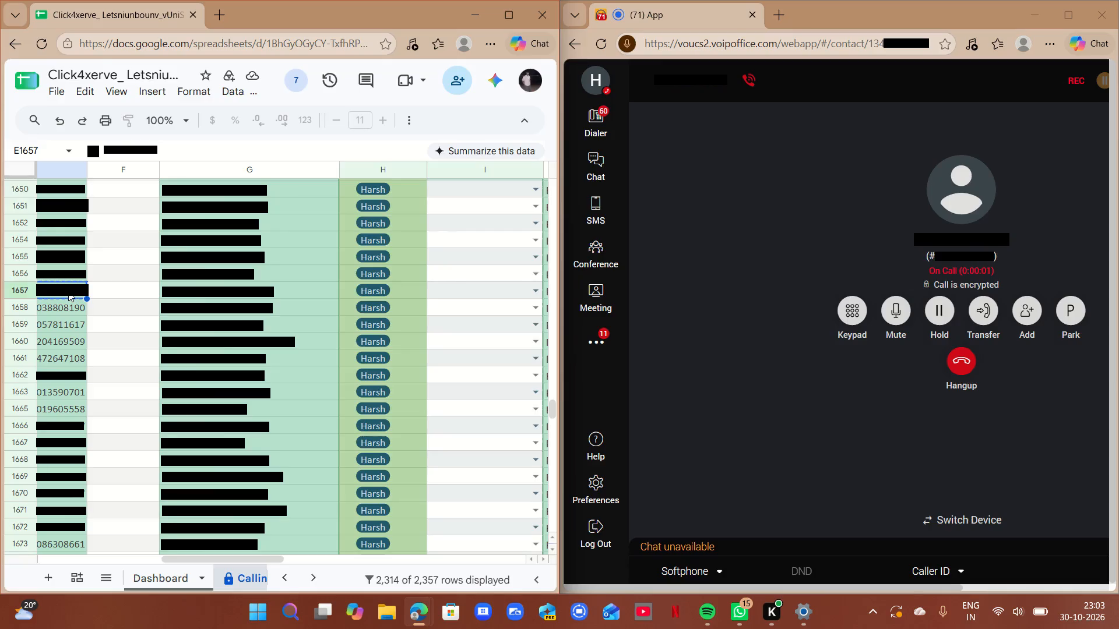
key(backslash)
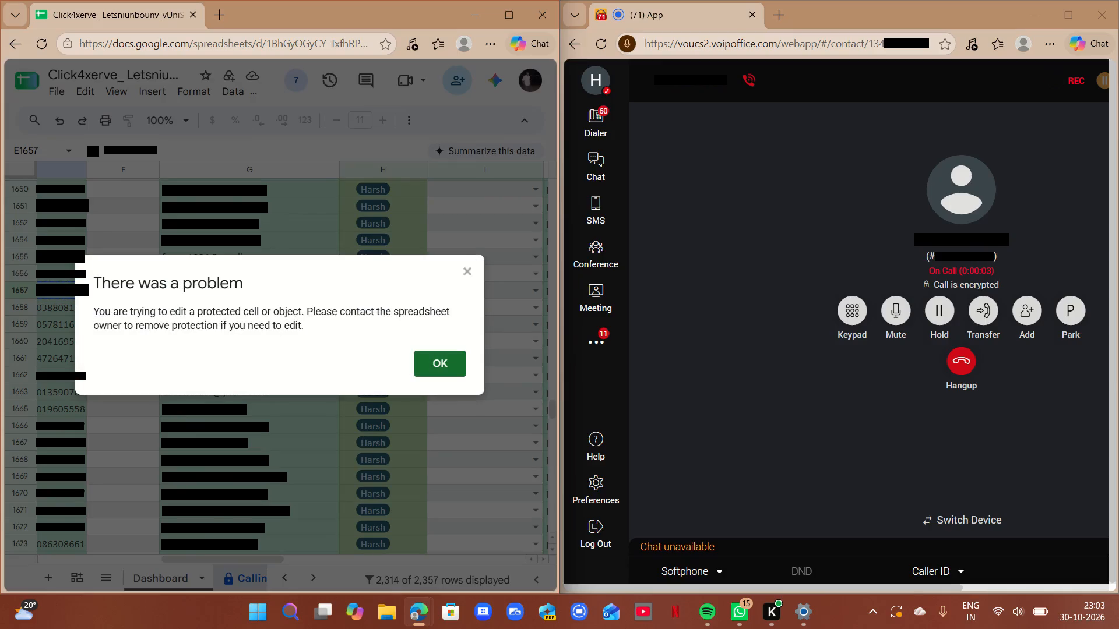
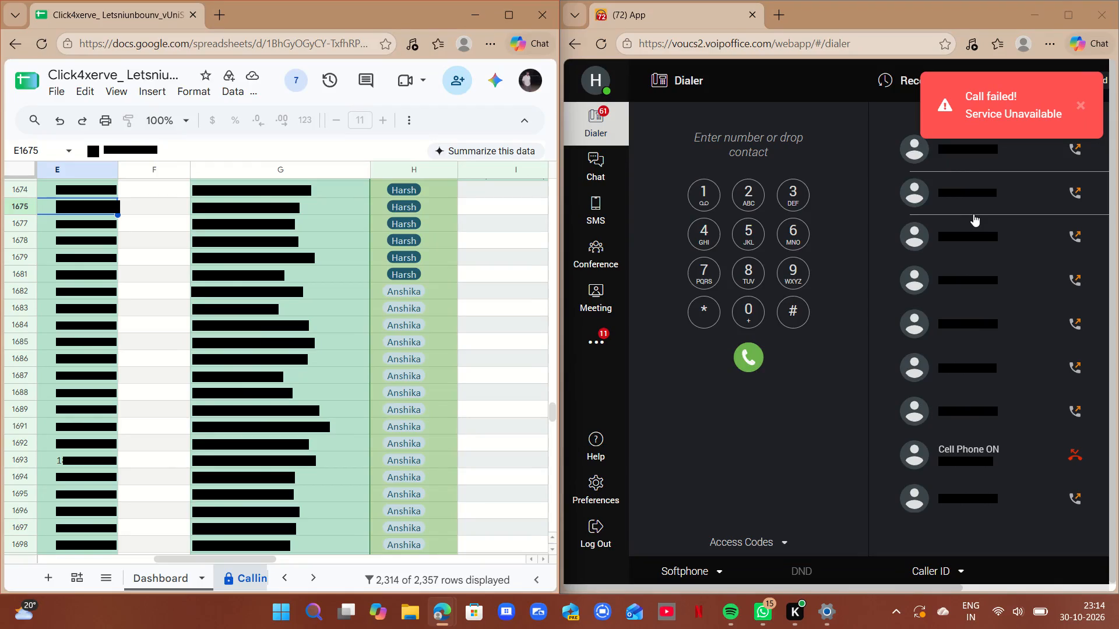
Call the copied phone number from cell E1675 in the web dialer.
click(712, 139)
key(ctrl+v)
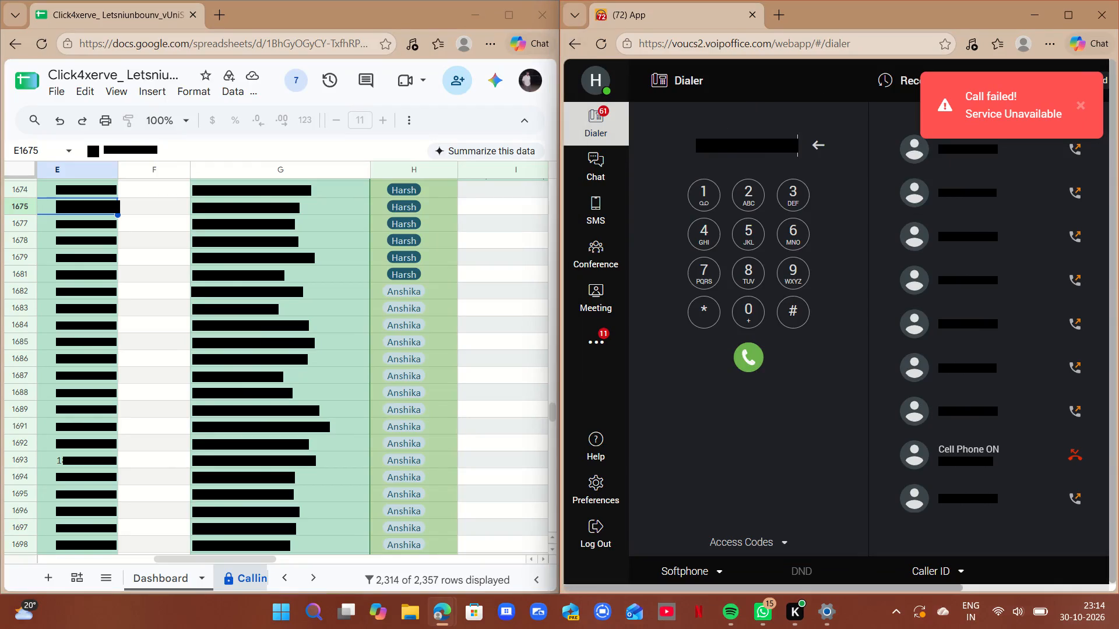
key(Return)
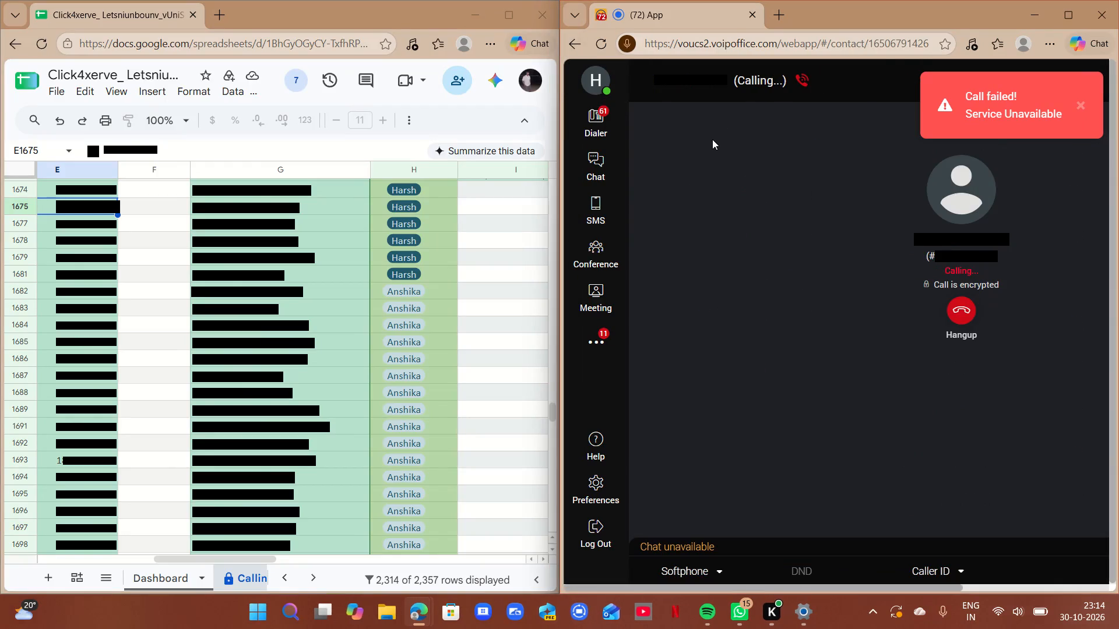
Copy the phone number from cell E1677, hang up the ongoing call, and call the copied number.
click(95, 225)
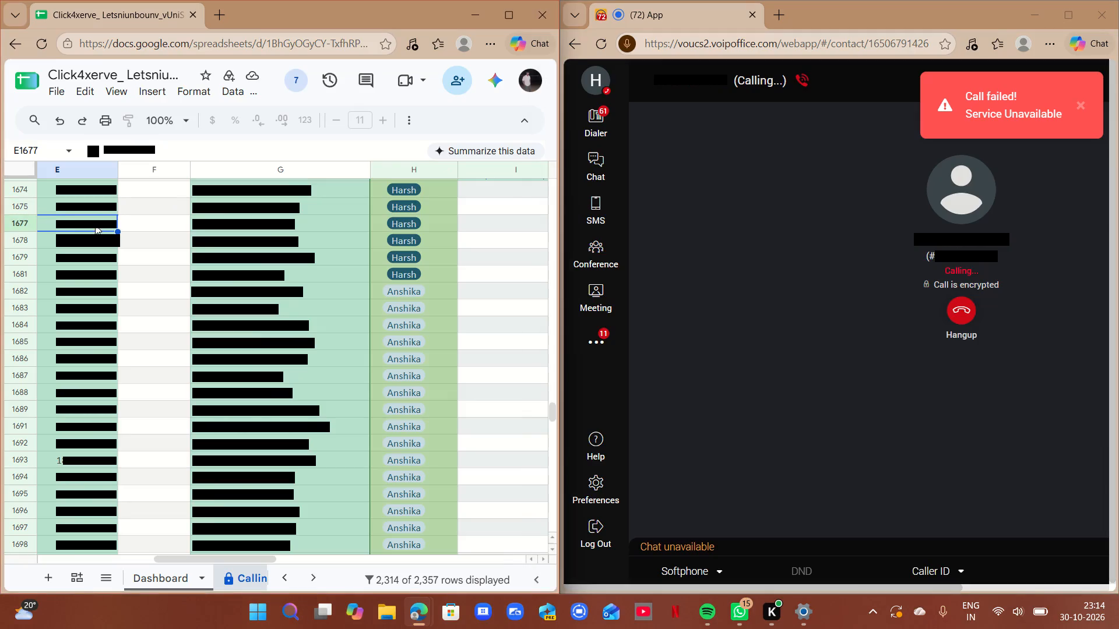
key(ctrl+c)
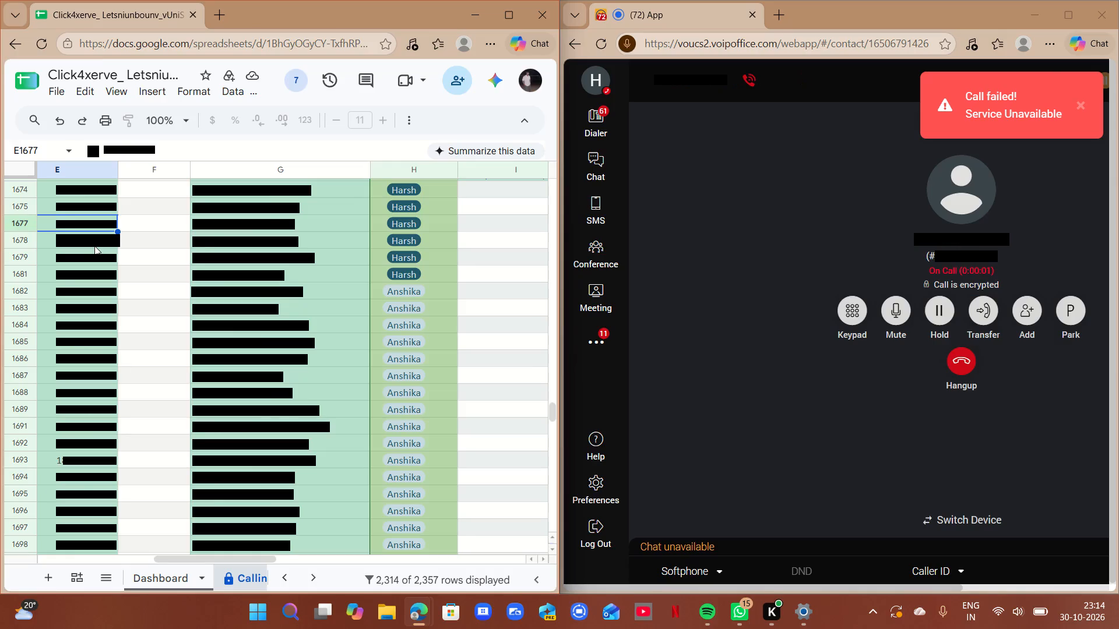
click(967, 354)
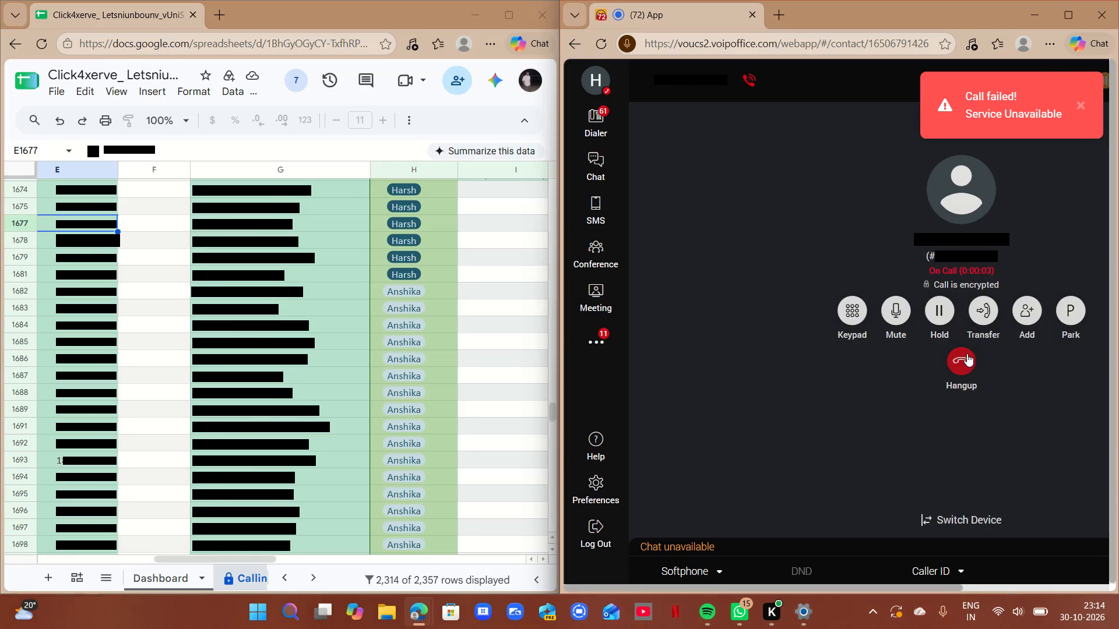
click(755, 140)
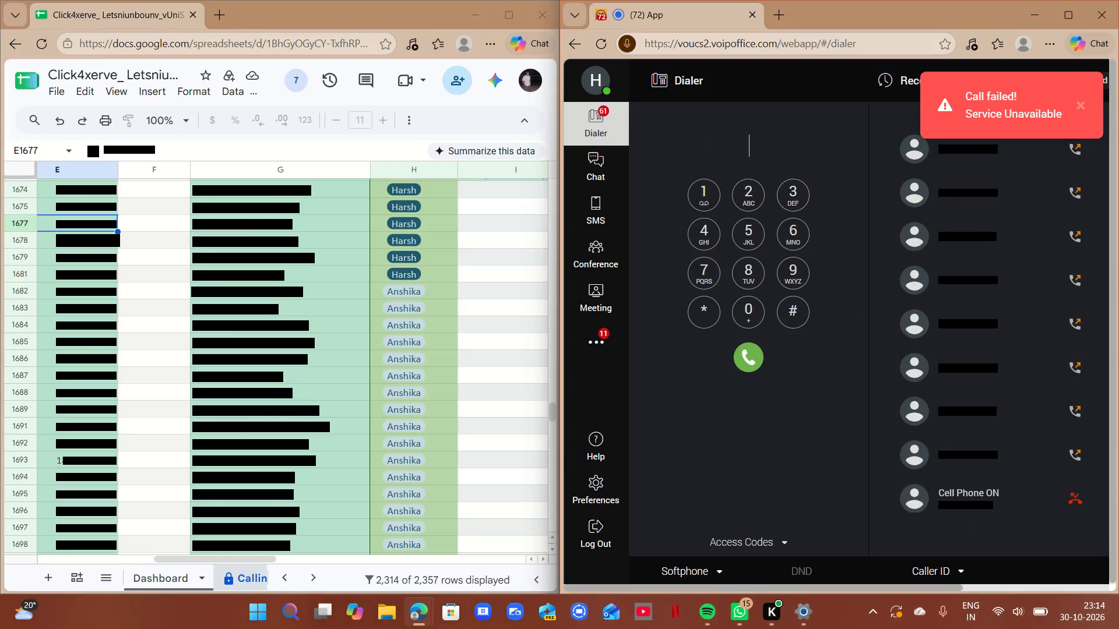
key(ctrl+v)
key(Return)
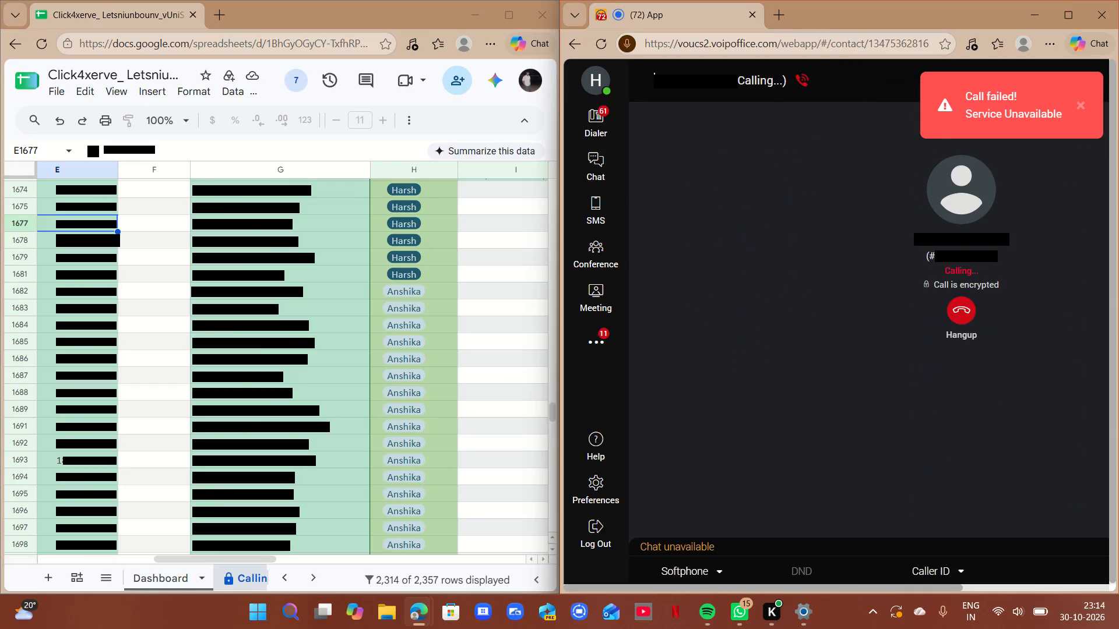
Copy the phone number from cell E1678, hang up the ongoing call, and call the copied number.
click(105, 242)
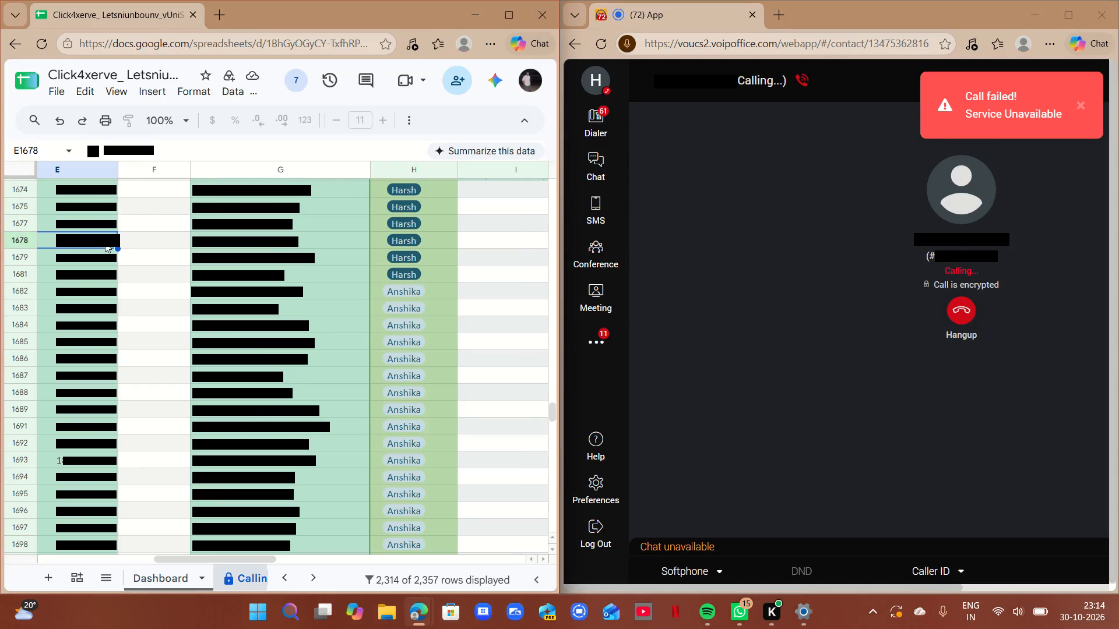
key(ctrl+c)
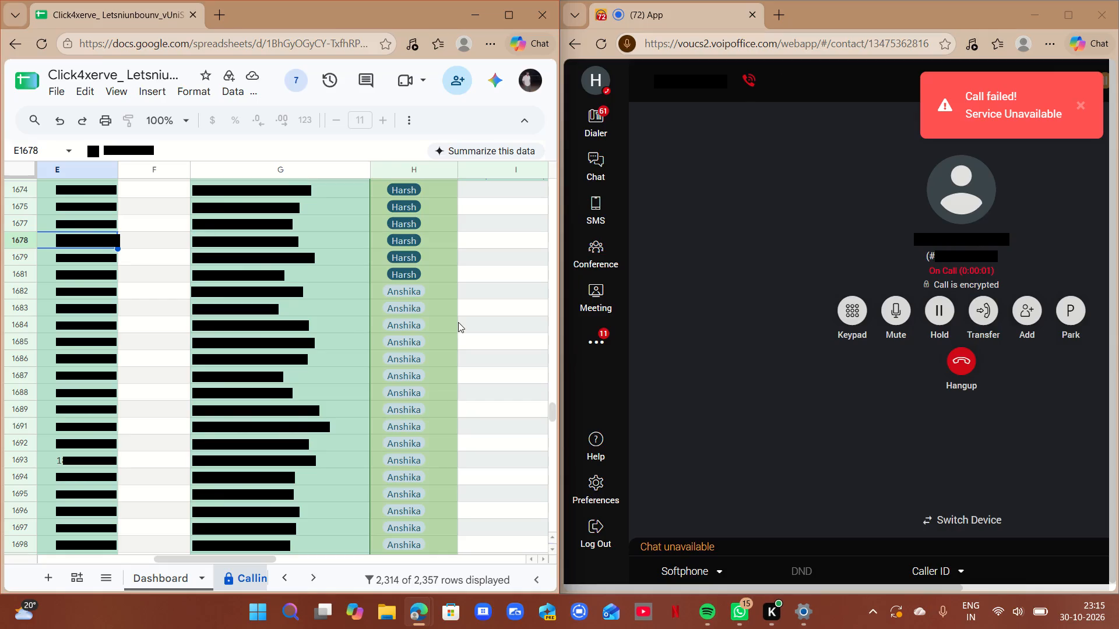
click(958, 355)
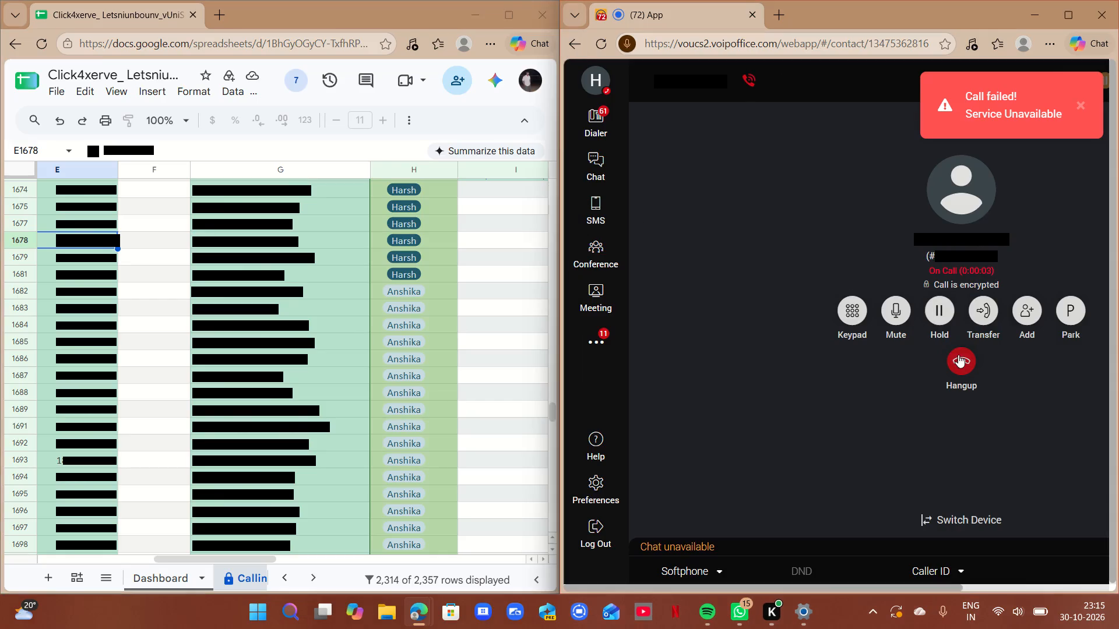
click(718, 137)
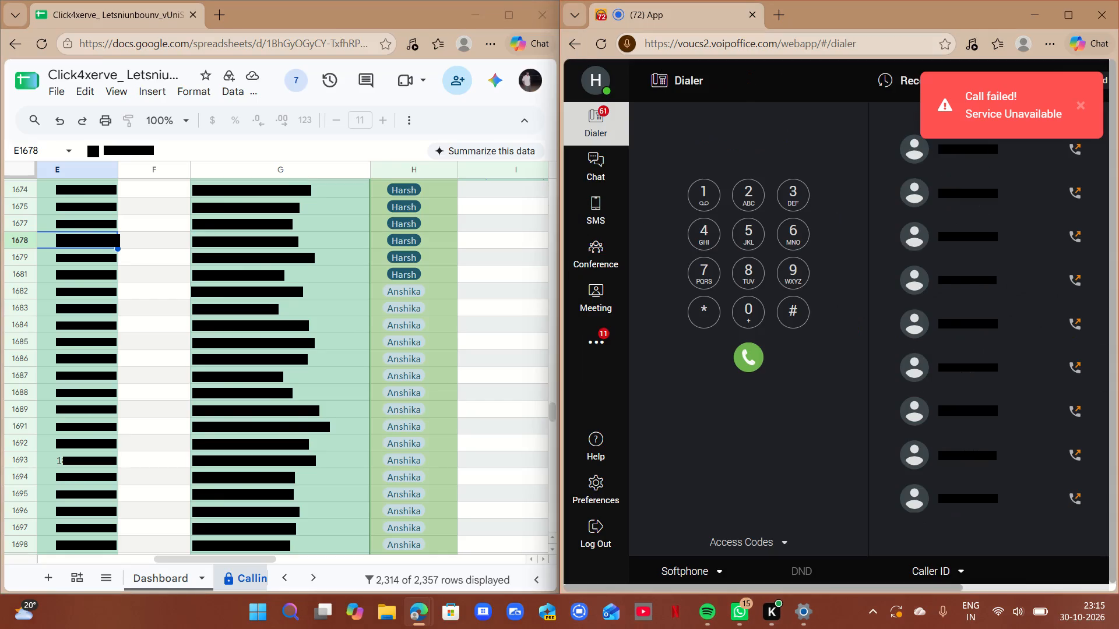
key(ctrl+v)
click(718, 137)
key(Return)
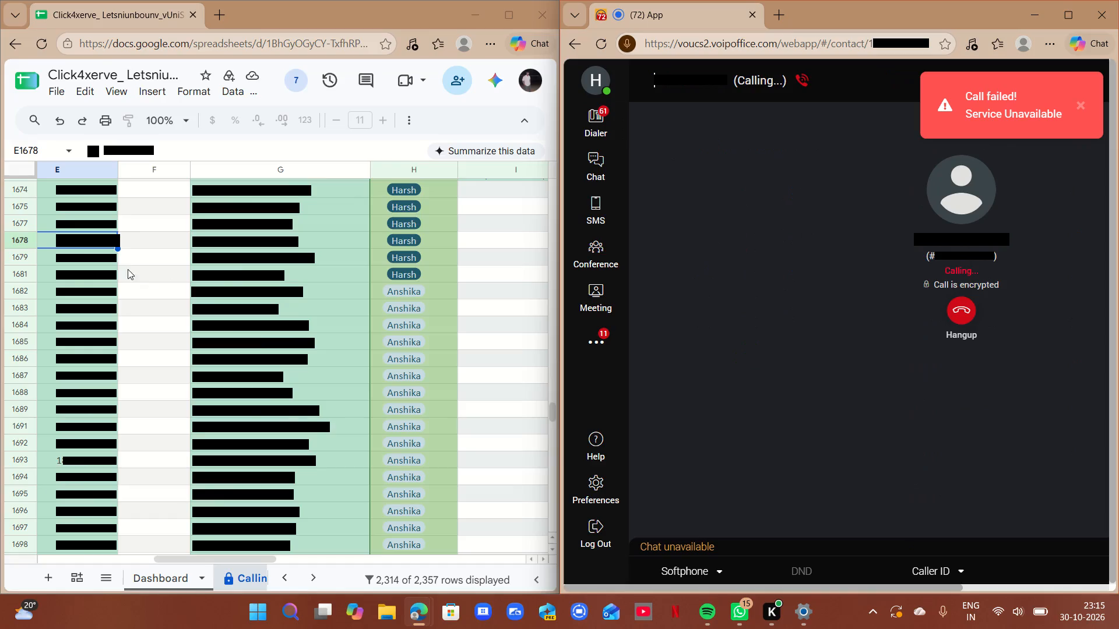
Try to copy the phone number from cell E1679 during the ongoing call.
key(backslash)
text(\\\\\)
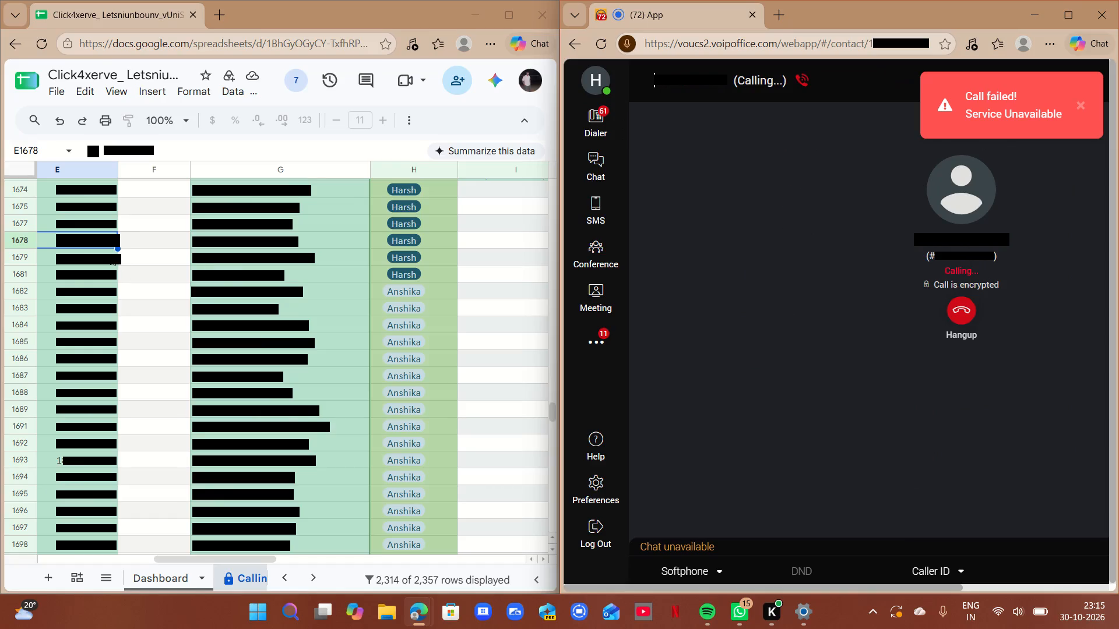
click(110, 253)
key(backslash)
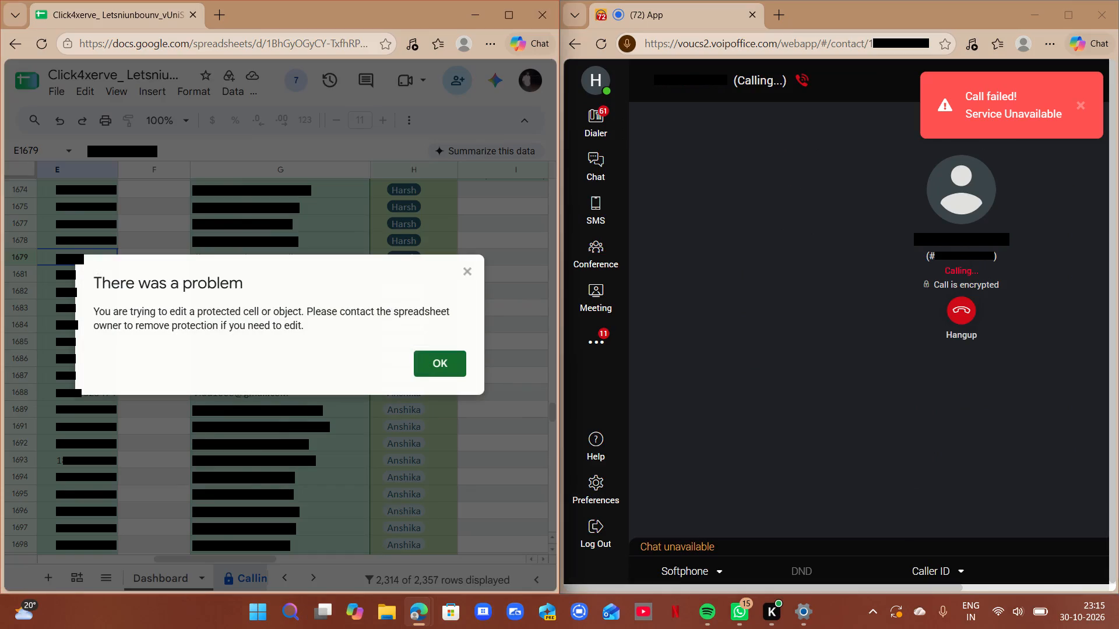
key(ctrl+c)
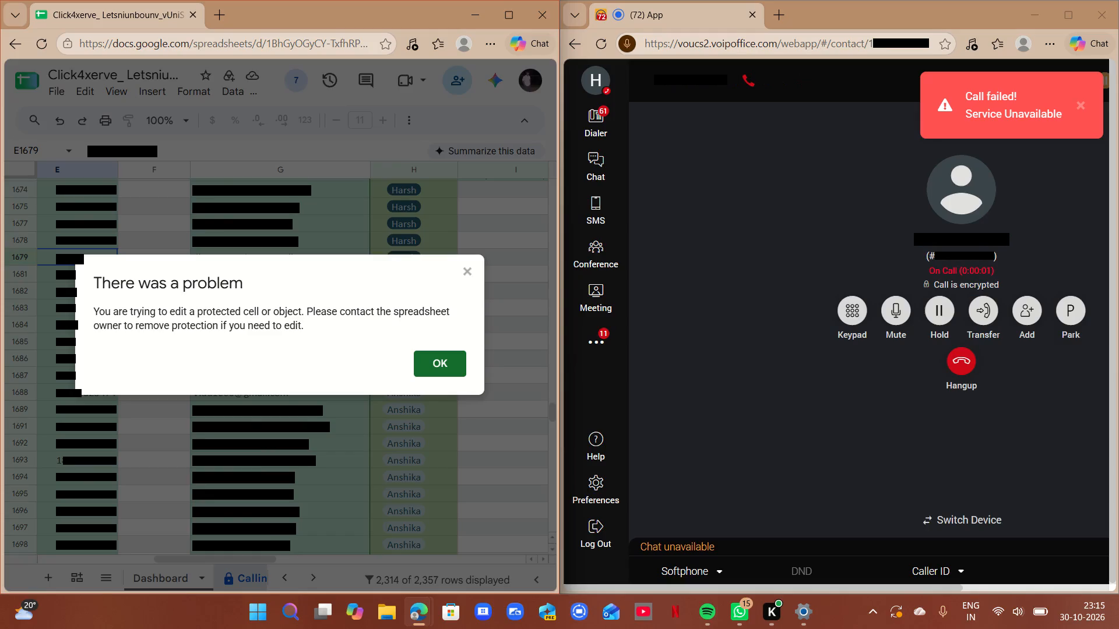
Hang up, call the number held on the clipboard, hang up that call too, and dismiss the protected-cell notice in the sheet.
click(968, 354)
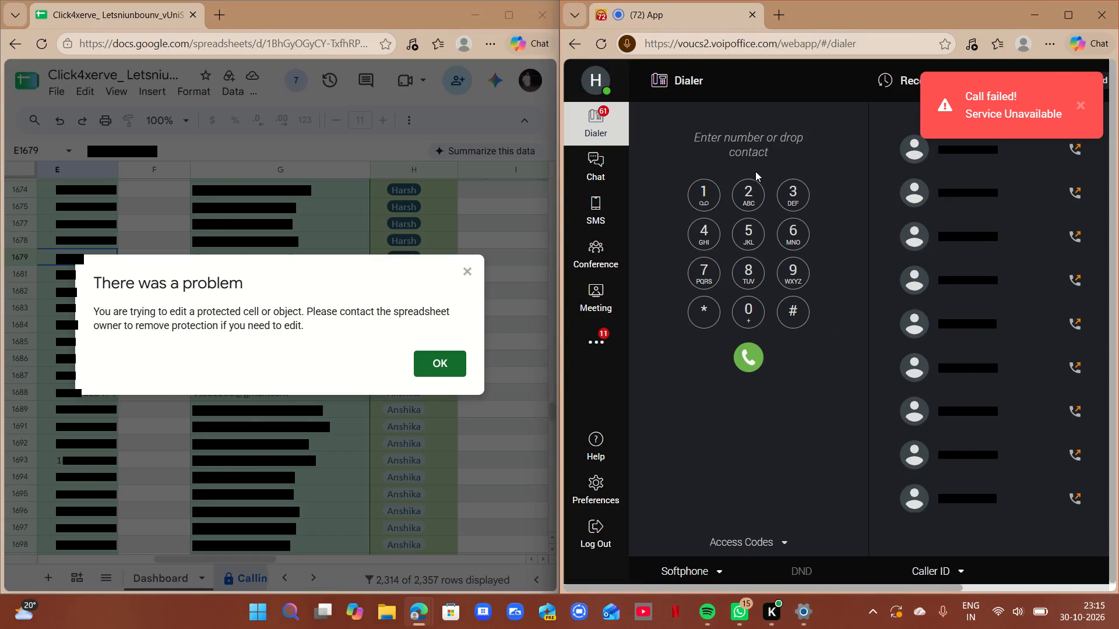
click(755, 171)
key(ctrl+v)
key(Return)
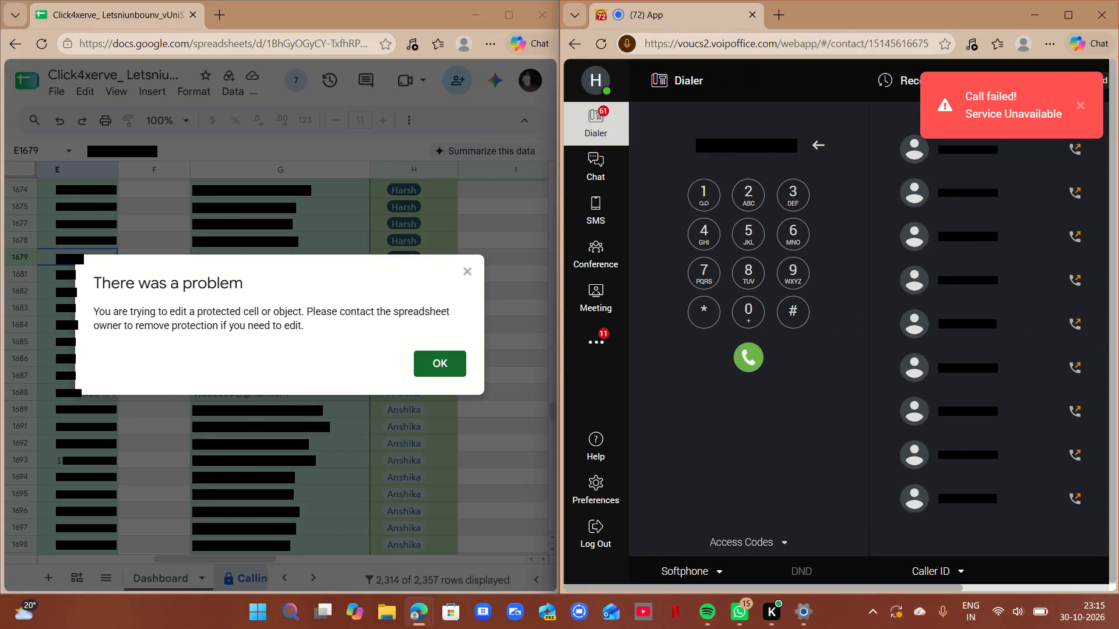
click(959, 310)
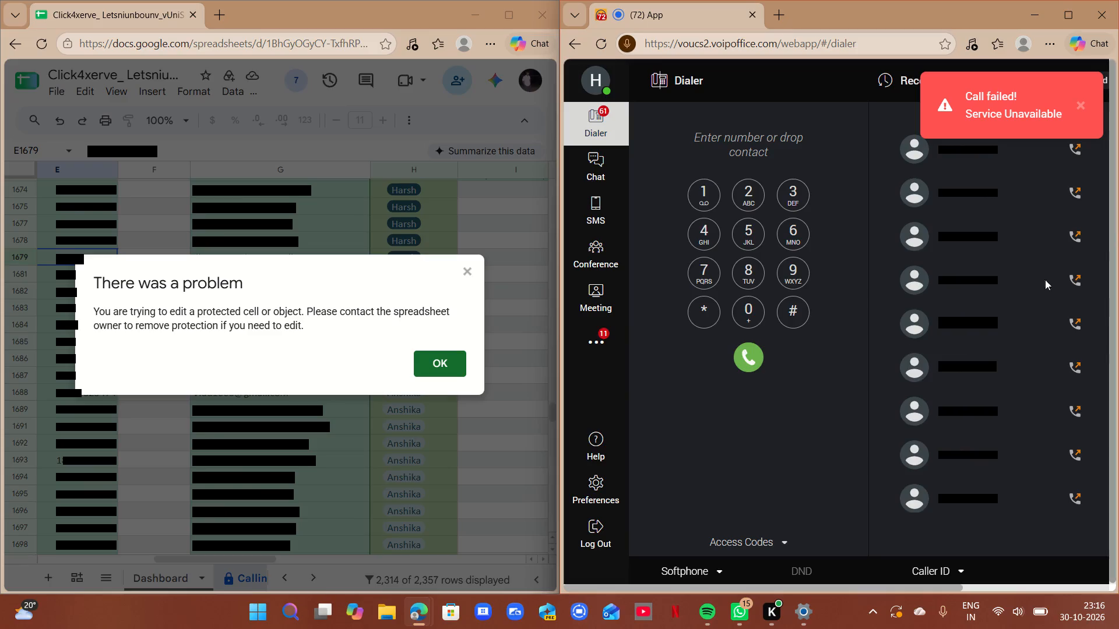
click(453, 369)
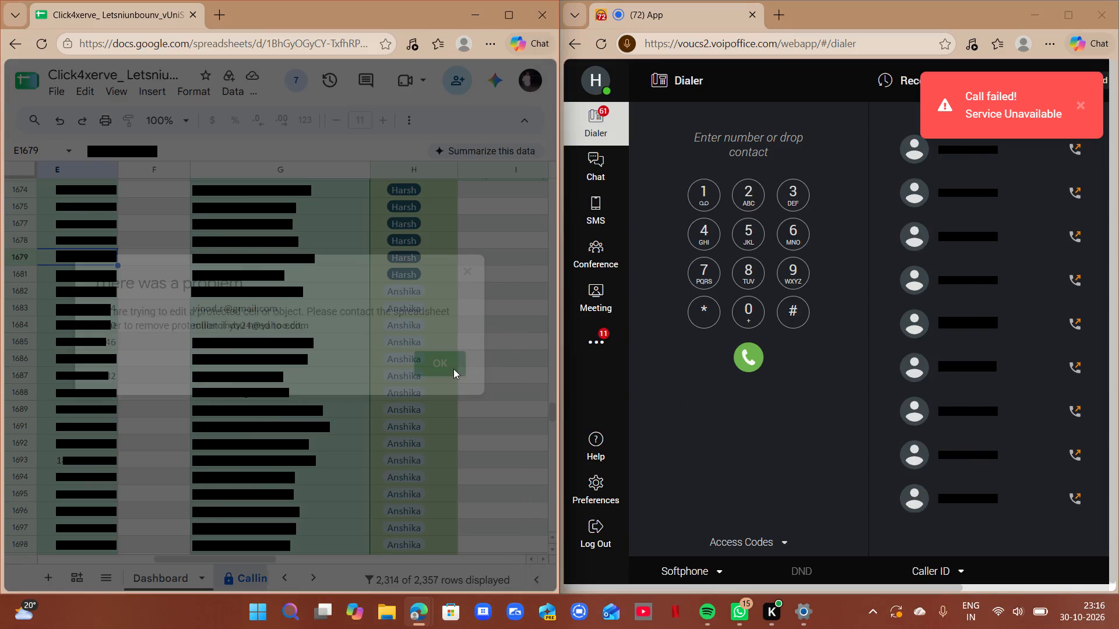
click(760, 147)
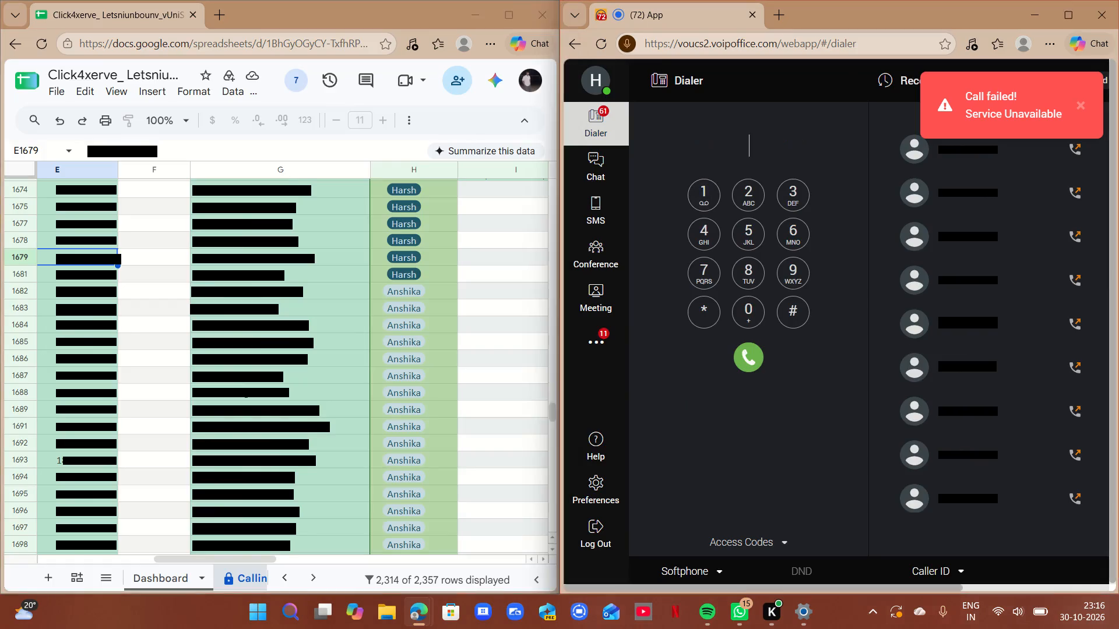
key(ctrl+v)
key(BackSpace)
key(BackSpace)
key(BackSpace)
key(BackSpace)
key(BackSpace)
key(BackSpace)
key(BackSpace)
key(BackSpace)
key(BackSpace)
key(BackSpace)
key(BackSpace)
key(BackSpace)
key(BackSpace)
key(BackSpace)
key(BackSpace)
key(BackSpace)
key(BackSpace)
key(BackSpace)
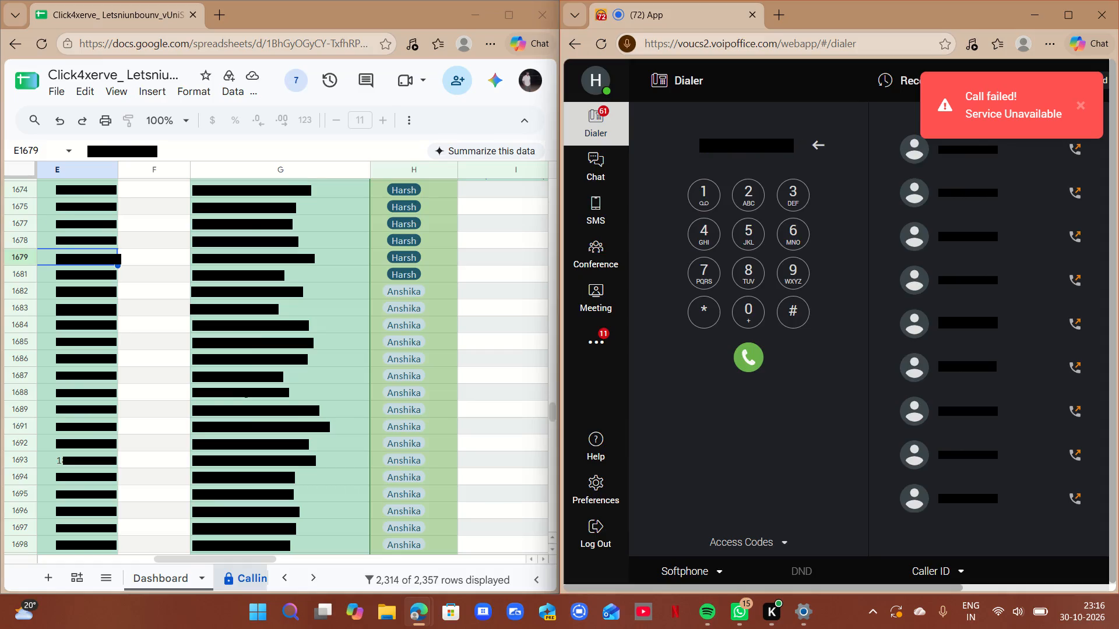
Copy the phone number from cell E1679 and call it in the dialer.
click(89, 260)
key(ctrl+c)
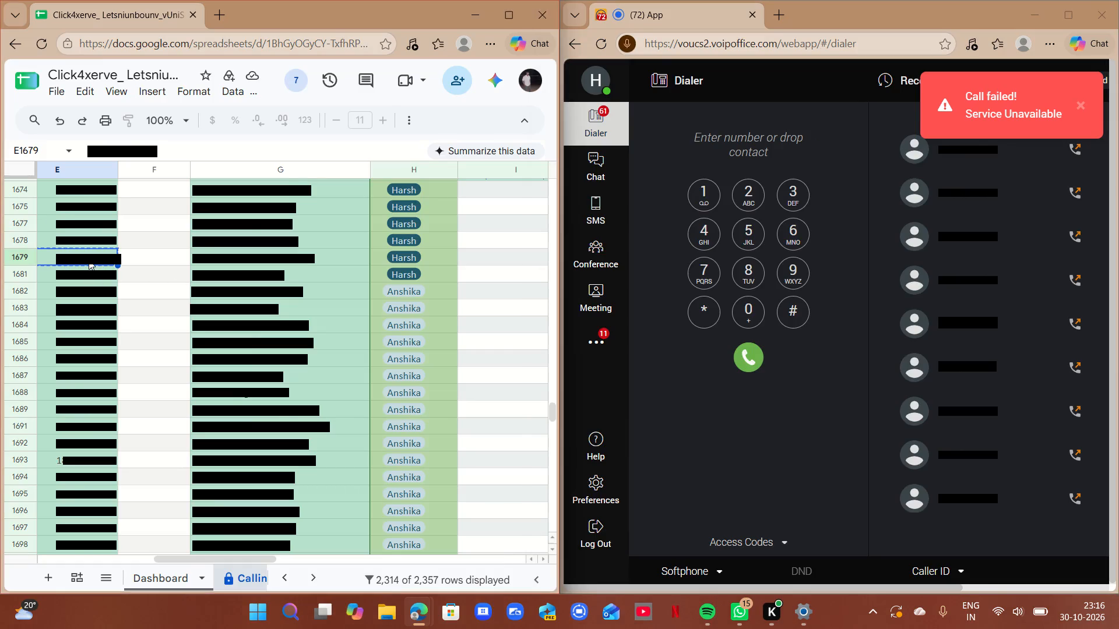
click(716, 130)
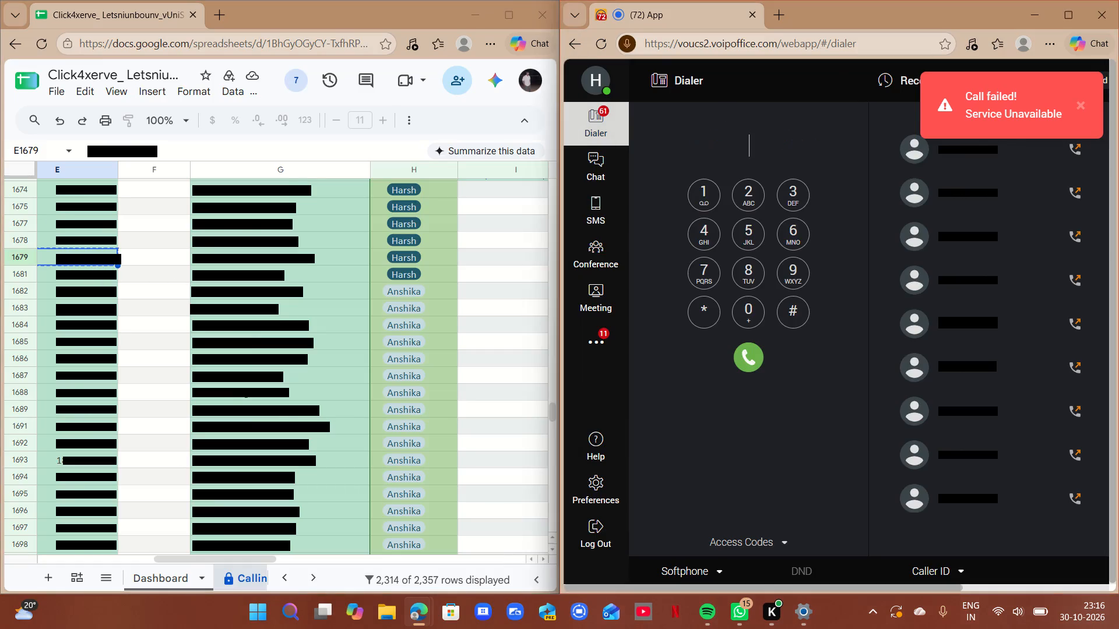
key(ctrl+v)
key(Return)
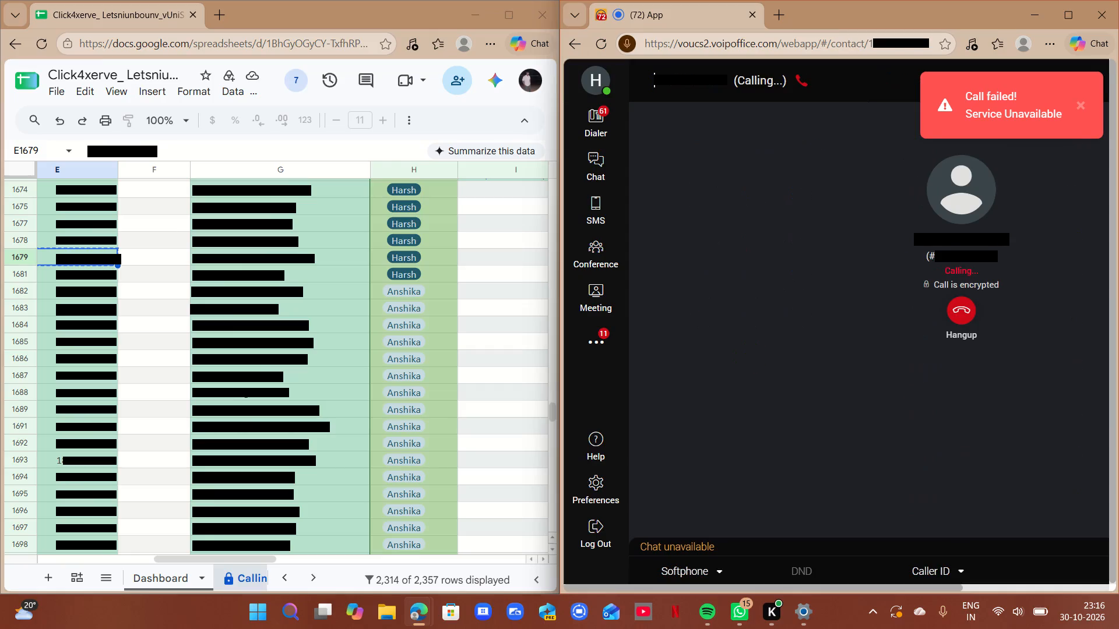
Set the call status in column I of row 1679 to Voicemail.
click(21, 255)
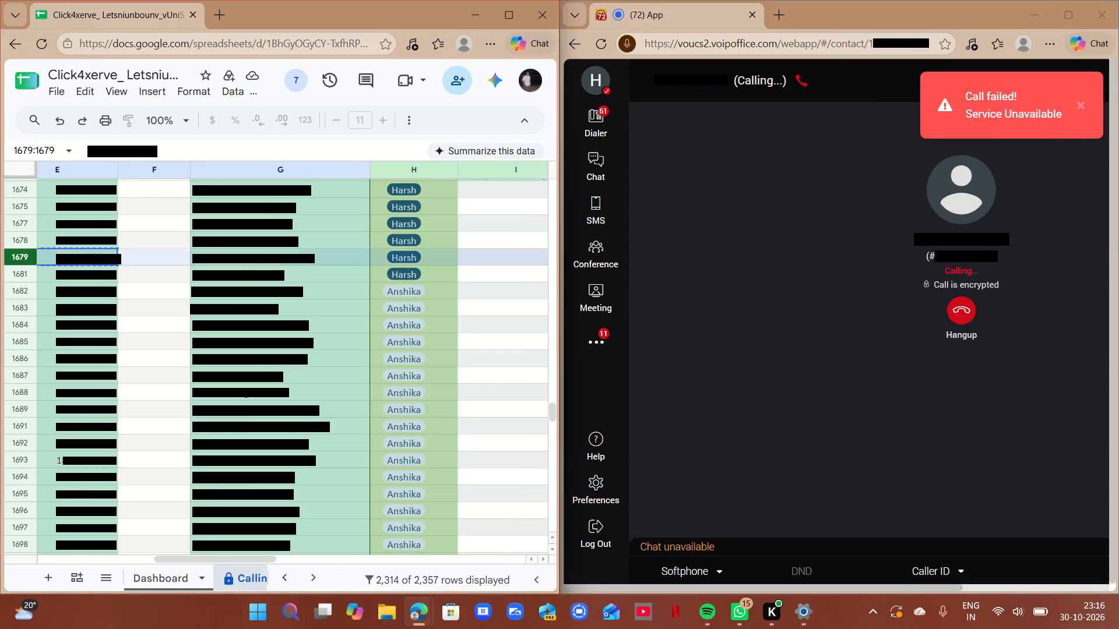
click(500, 256)
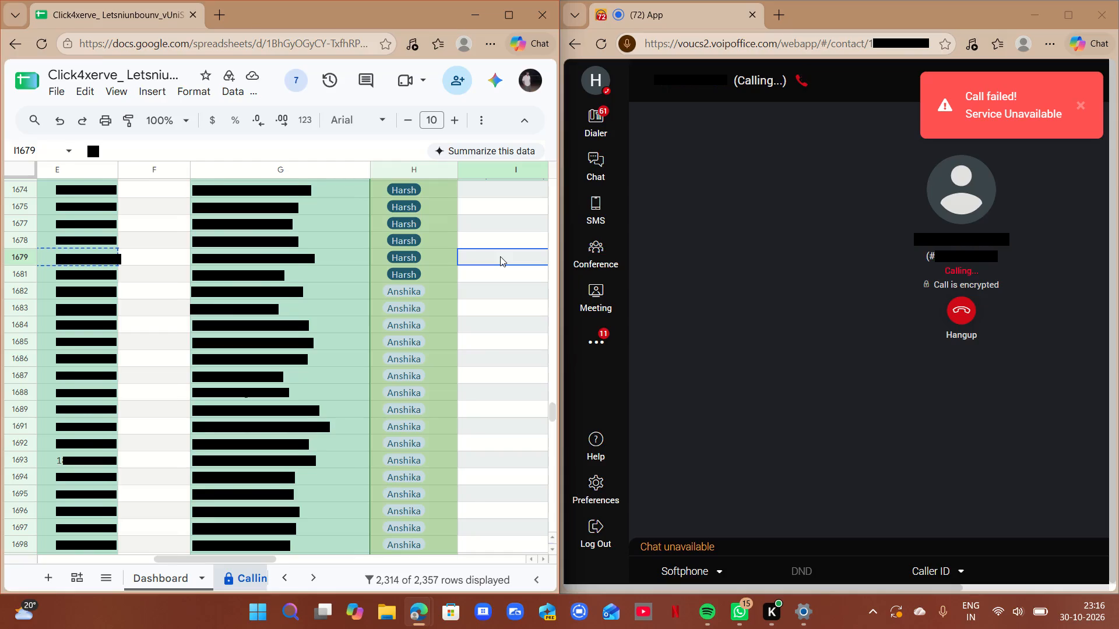
key(v)
key(Up)
key(Return)
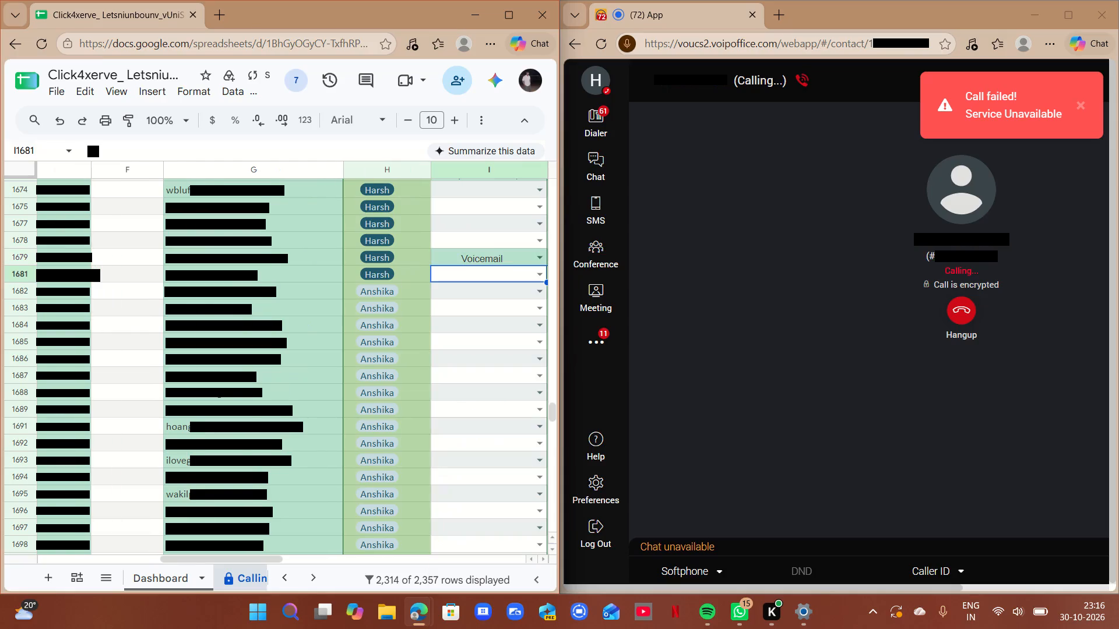
Fill the Voicemail status from cell I1679 upward through I1674.
click(504, 252)
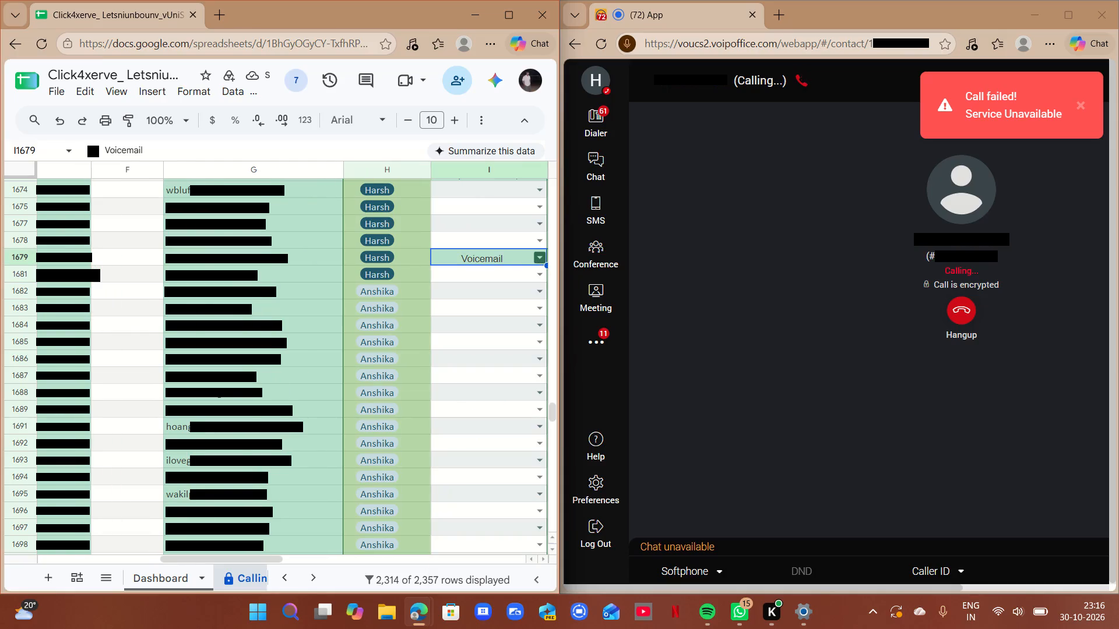
drag(546, 262, 519, 206)
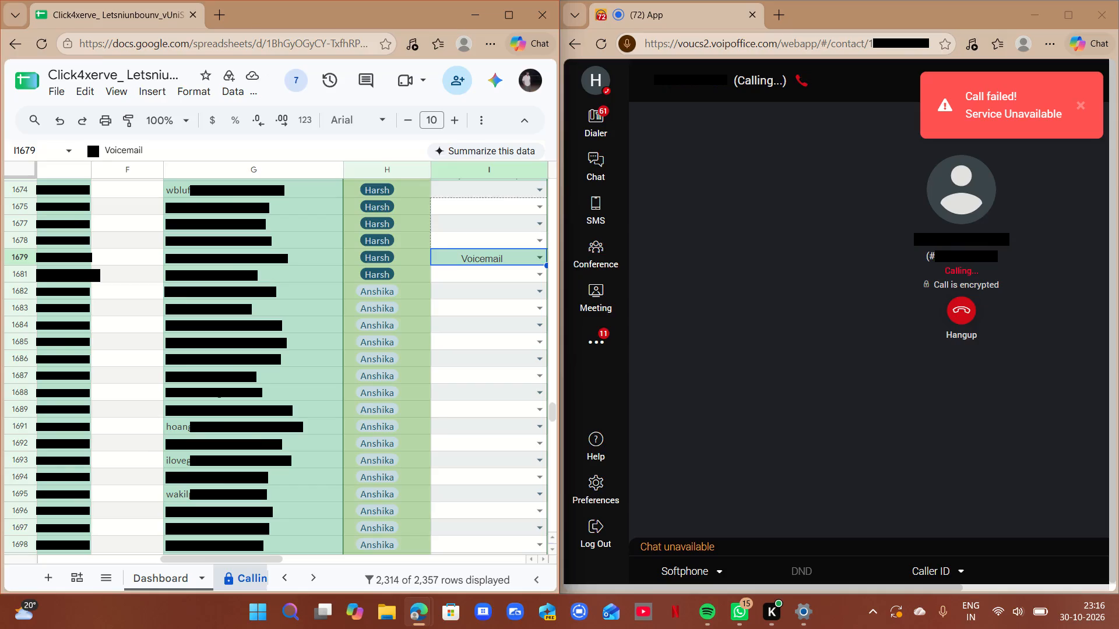
drag(519, 206, 519, 194)
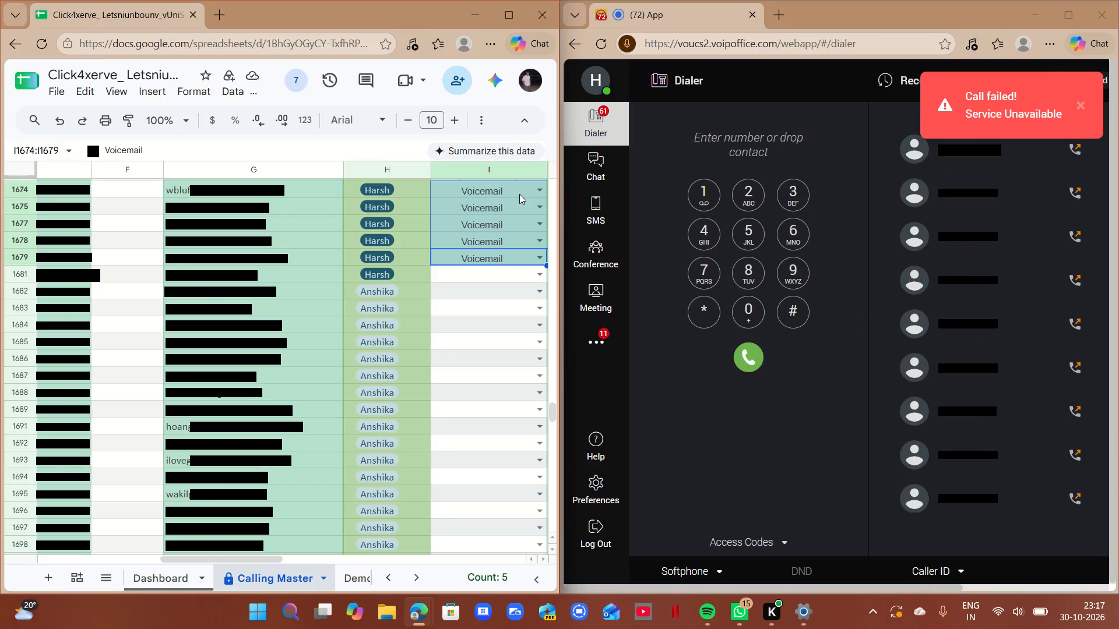
Set the call status in cell I1679 to Hung up/Disconneted.
scroll(425, 247, down, 1)
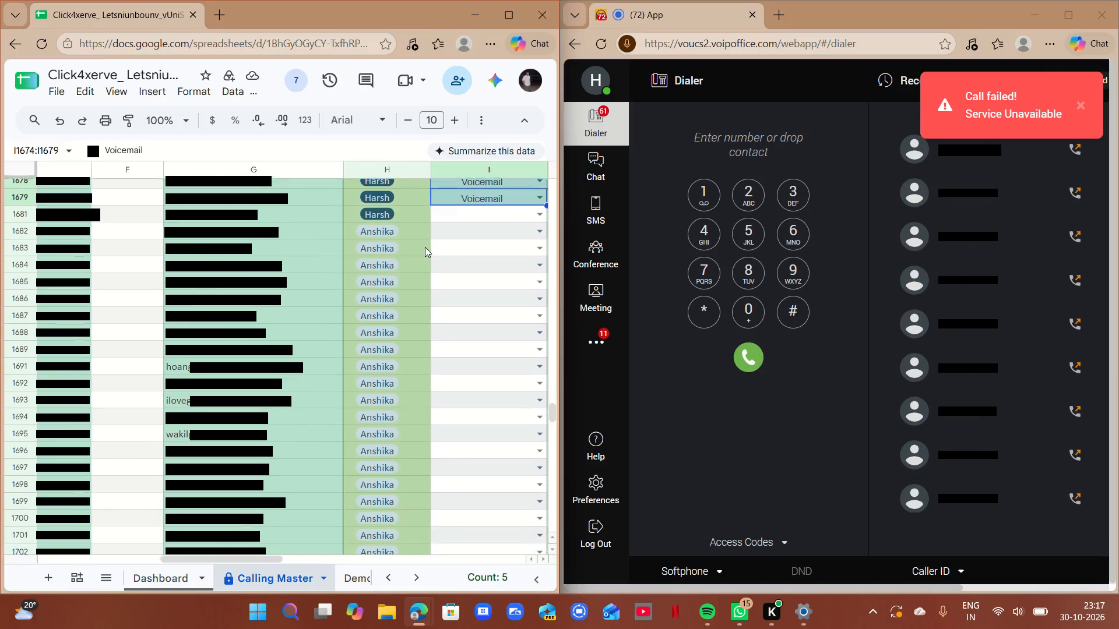
scroll(425, 247, down, 1)
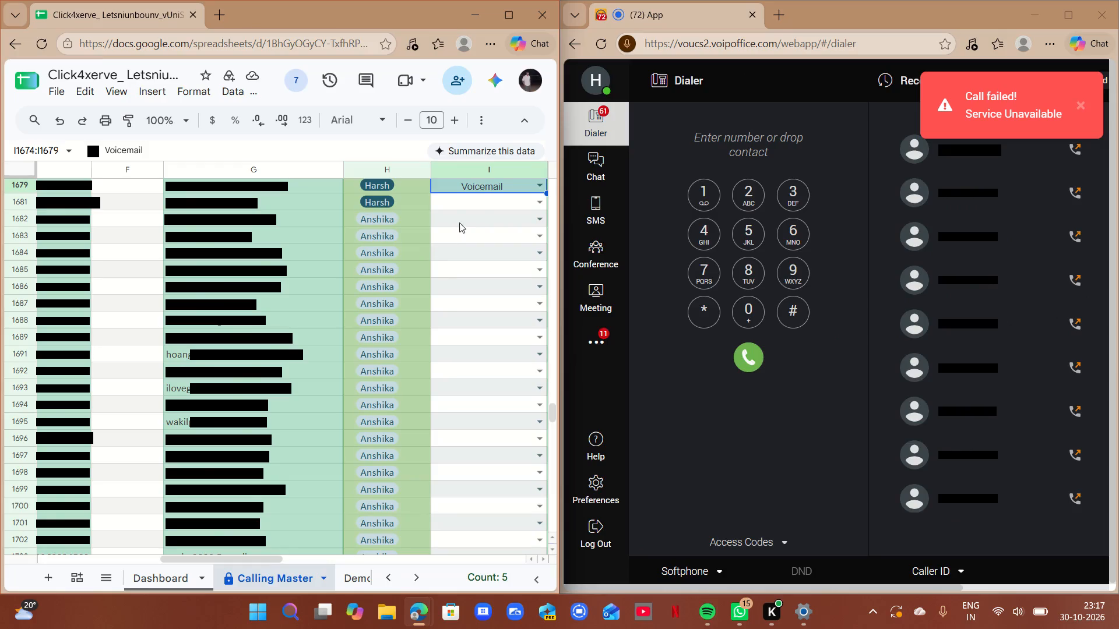
click(485, 190)
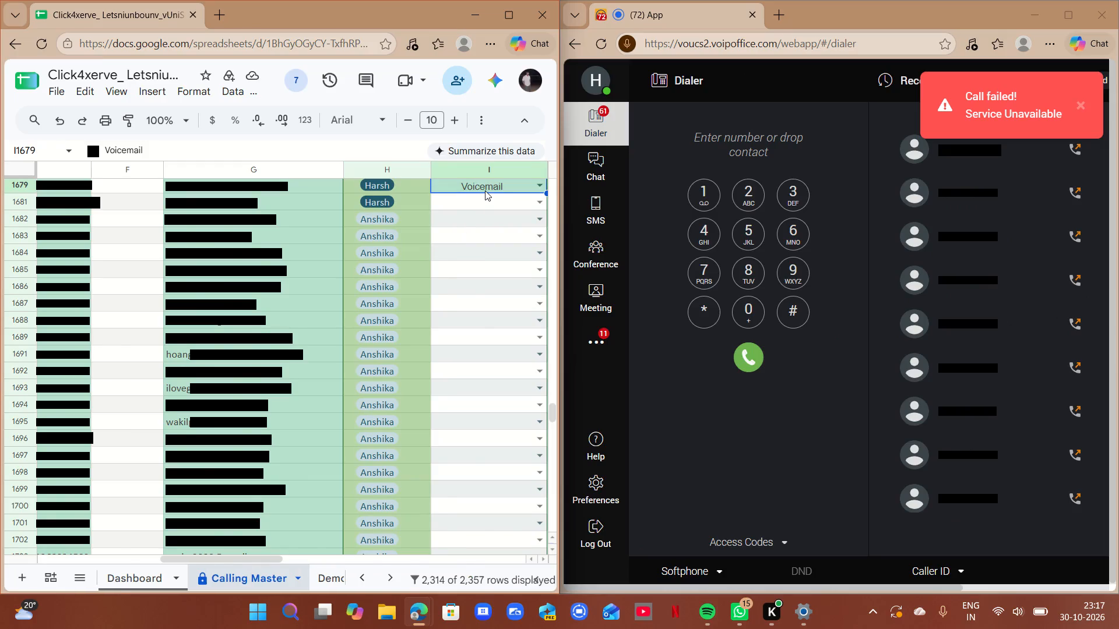
key(h)
key(Up)
key(Return)
Copy the phone number from cell E1681 and call it in the dialer.
scroll(485, 190, down, 1)
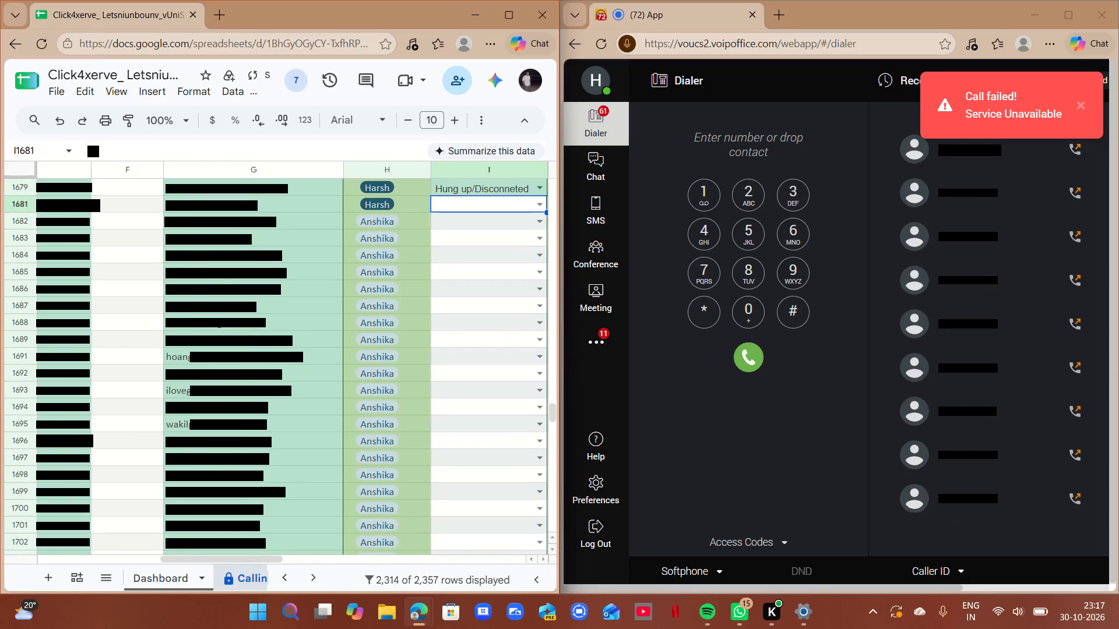
scroll(485, 190, down, 1)
click(83, 189)
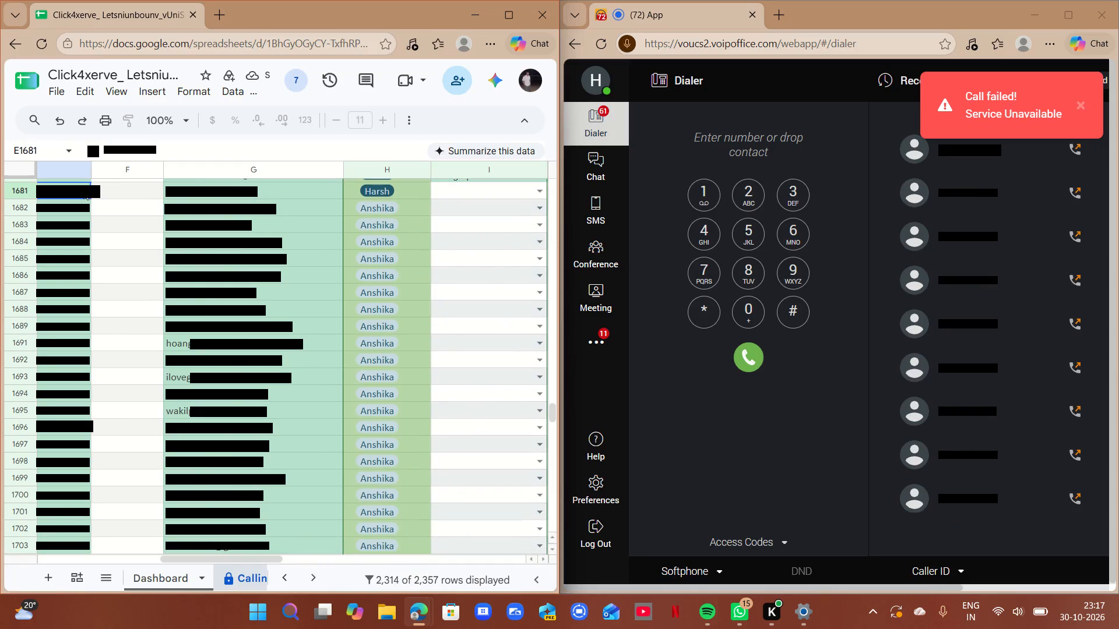
key(ctrl+c)
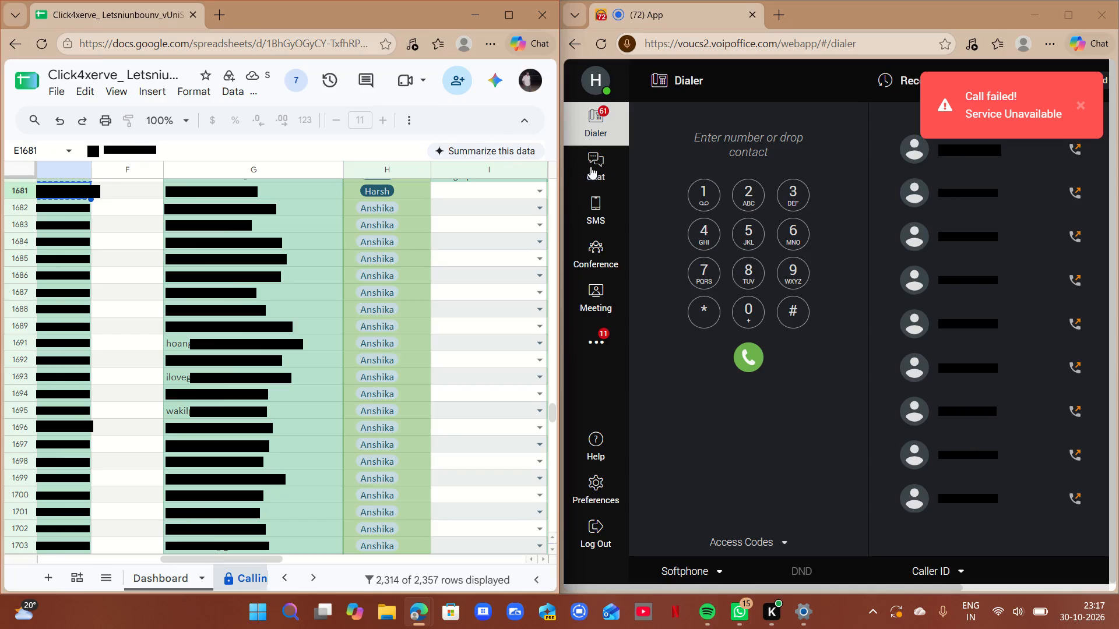
click(706, 163)
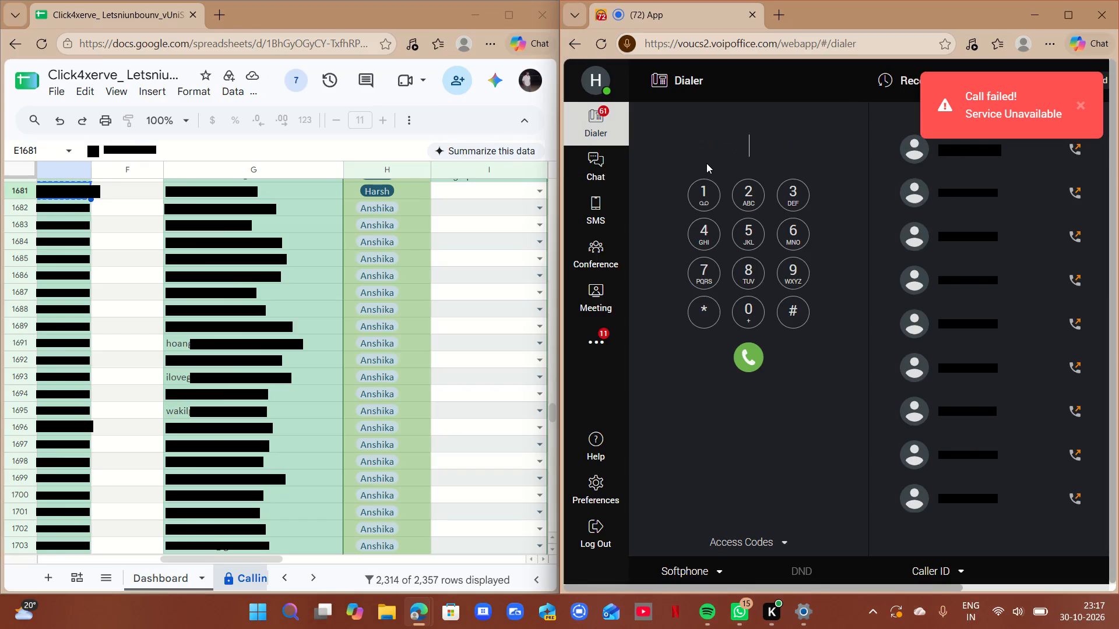
key(ctrl+v)
key(Return)
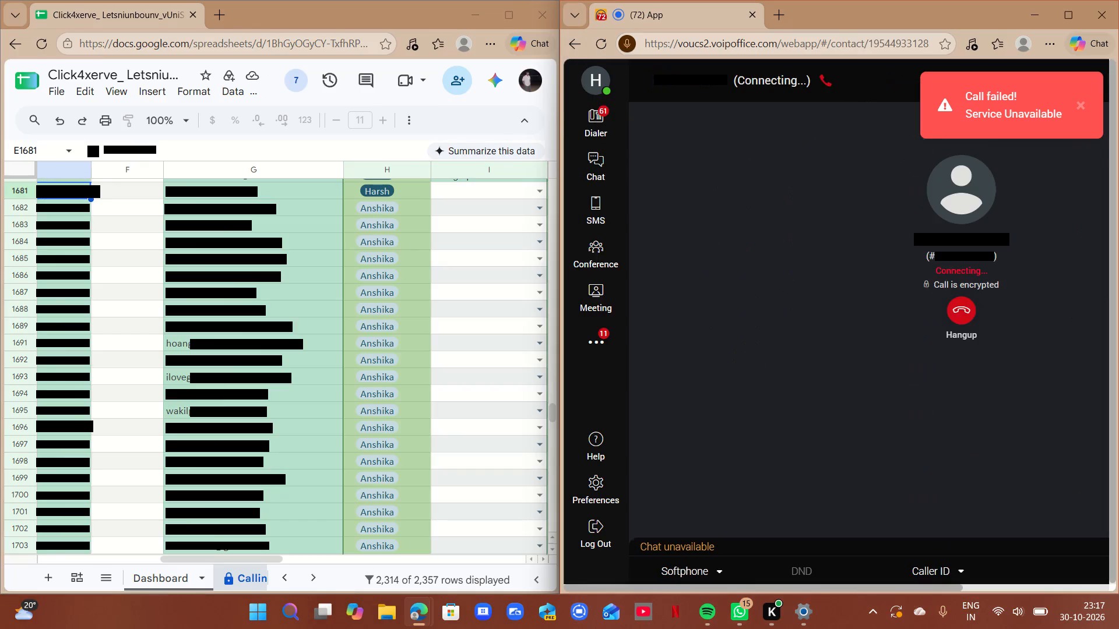
Set the call status in cell I1681 to RNR.
click(483, 192)
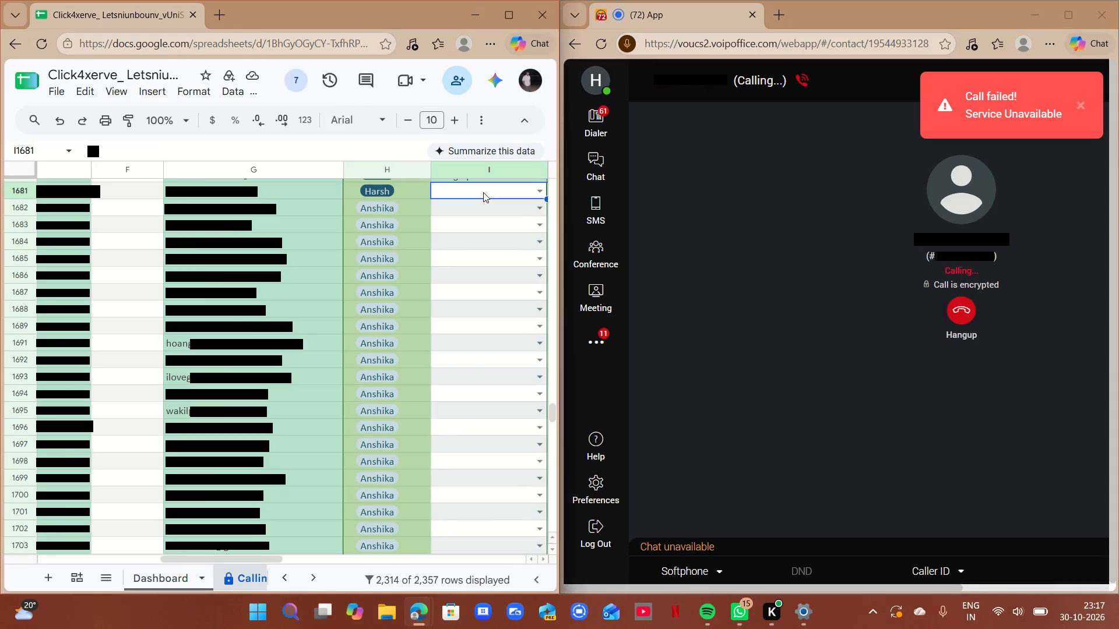
key(r)
key(Return)
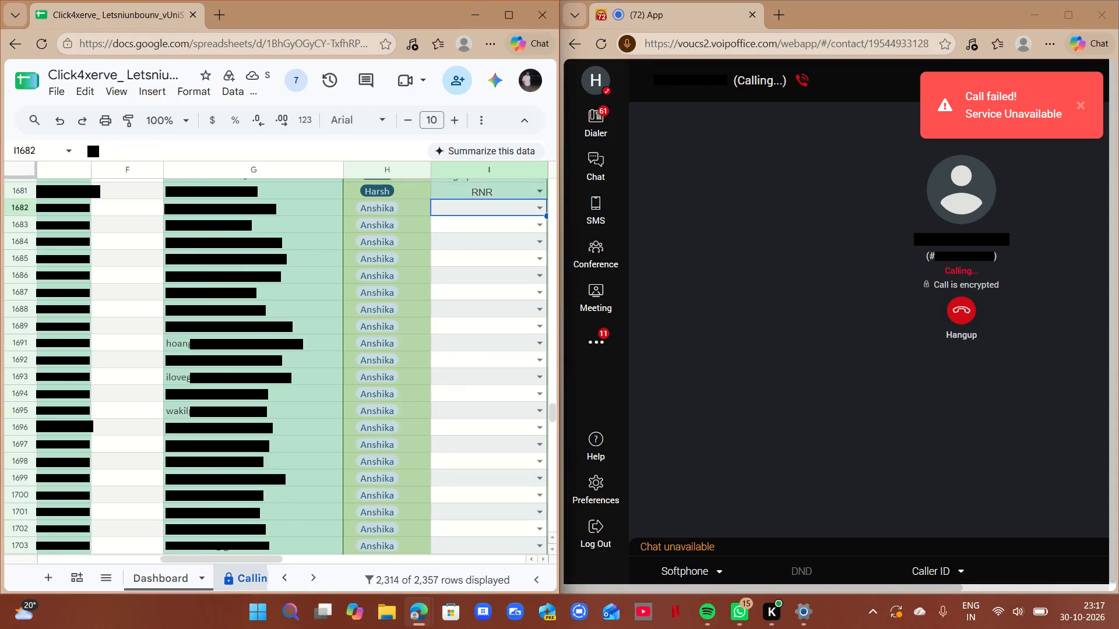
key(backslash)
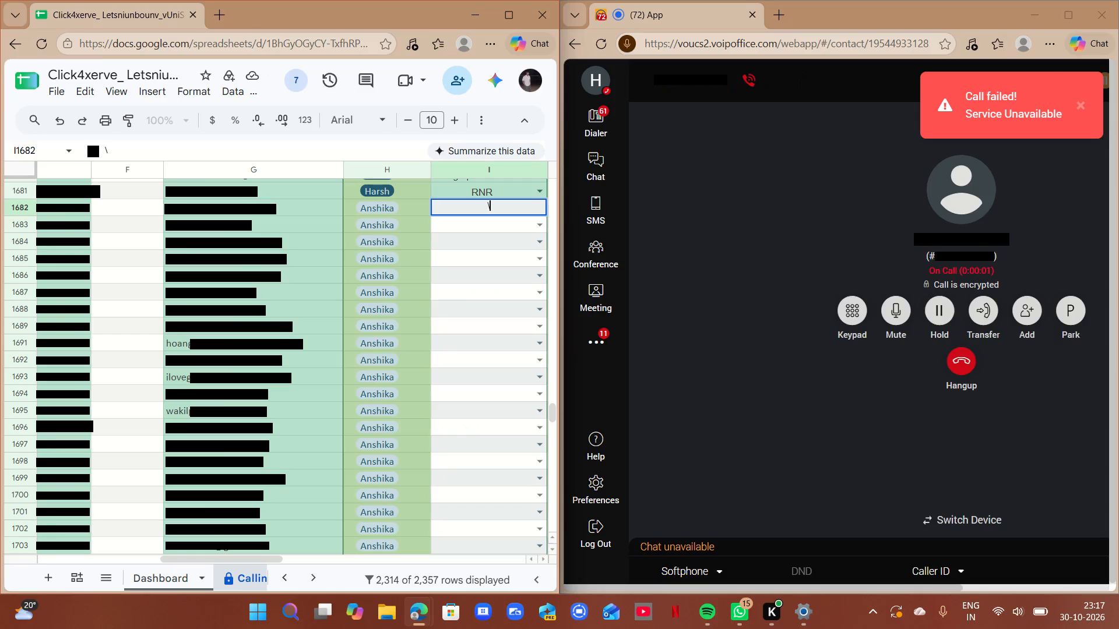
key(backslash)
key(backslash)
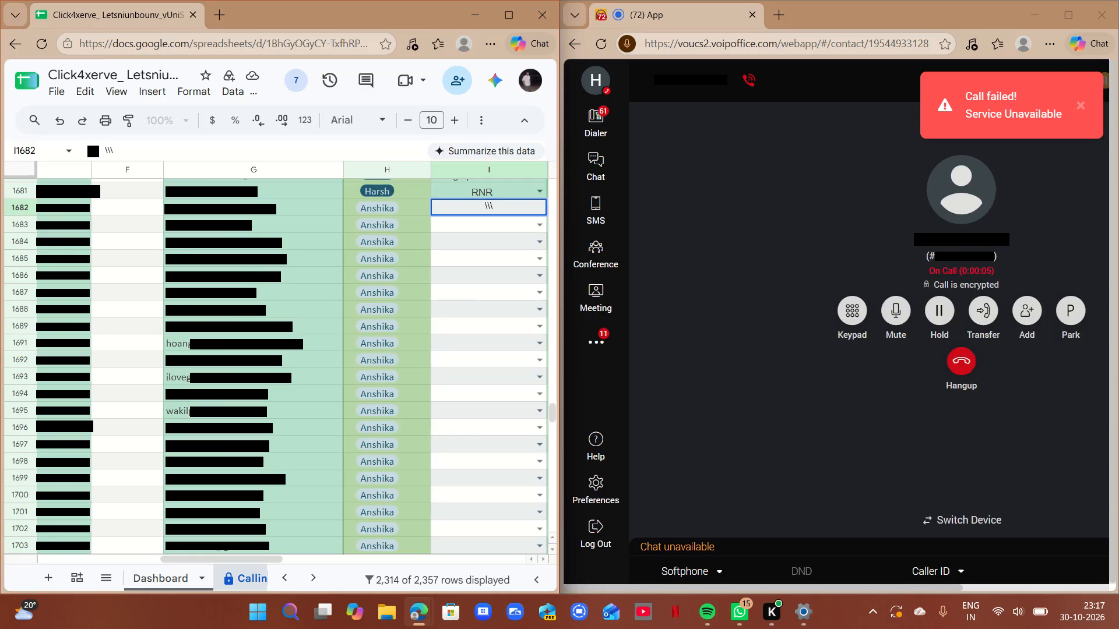
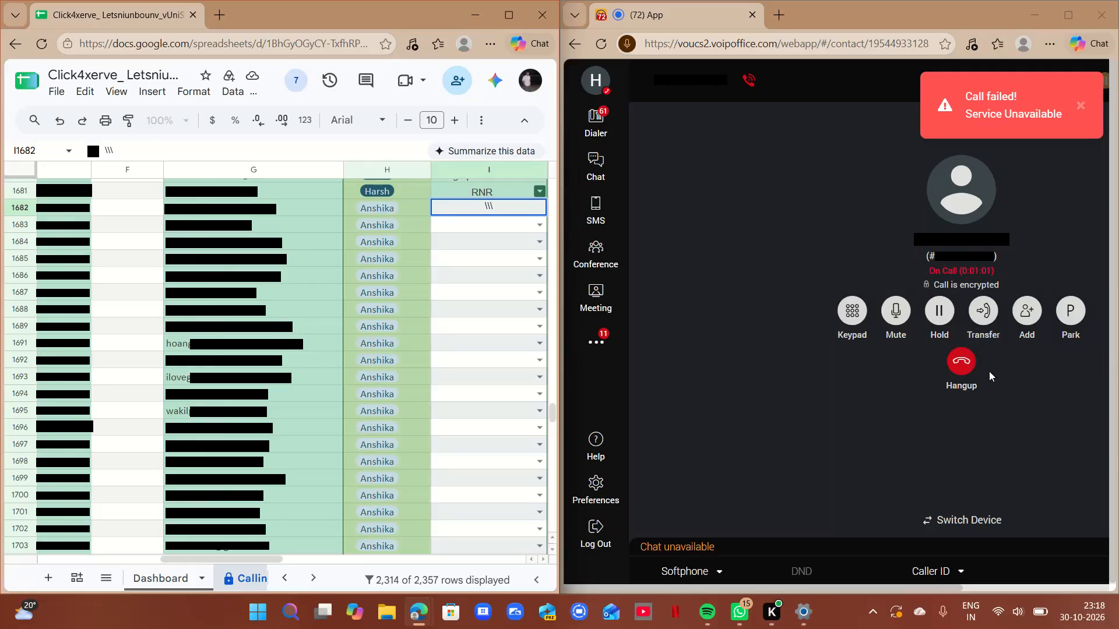
Hang up the ongoing call in the dialer.
click(957, 361)
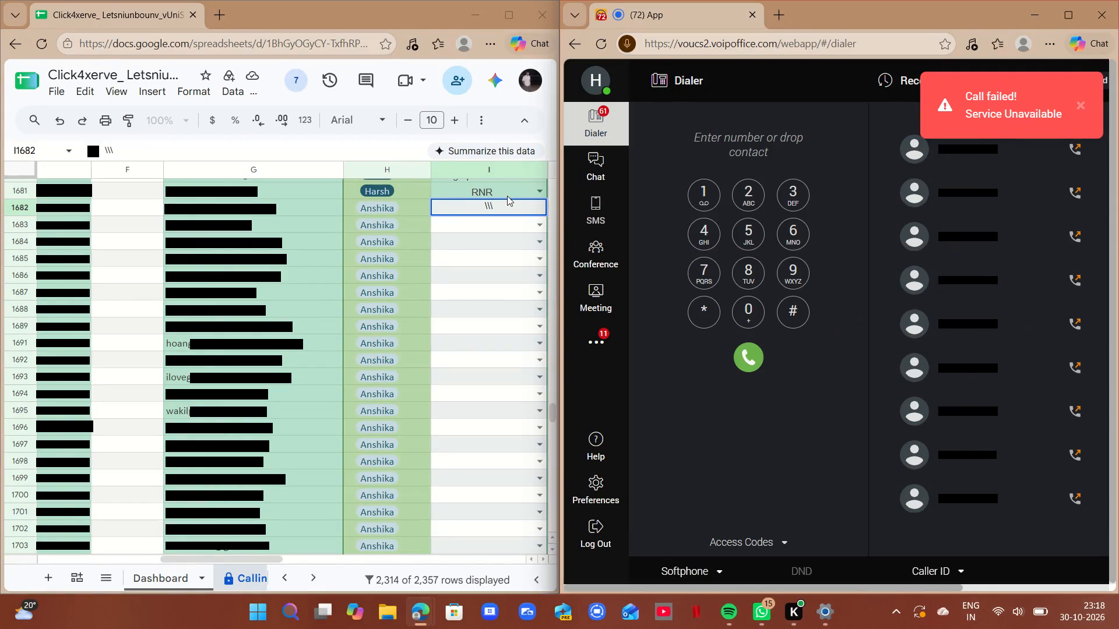
Discard the invalid entry in cell I1682 and set the call status in cell I1681 to Ni (Not Intersted).
click(494, 196)
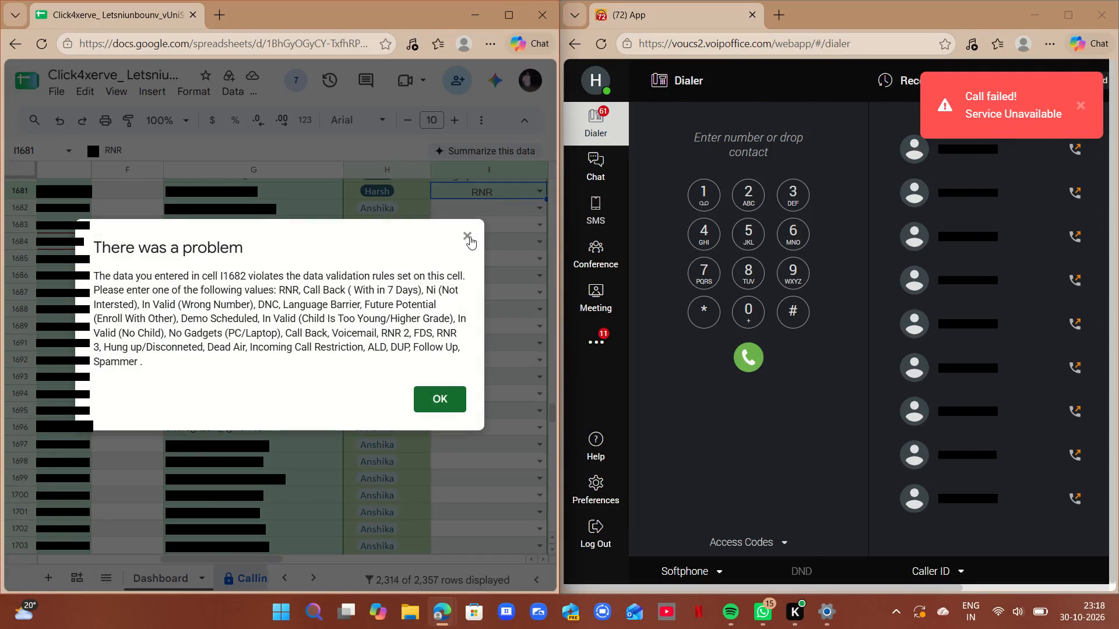
click(469, 236)
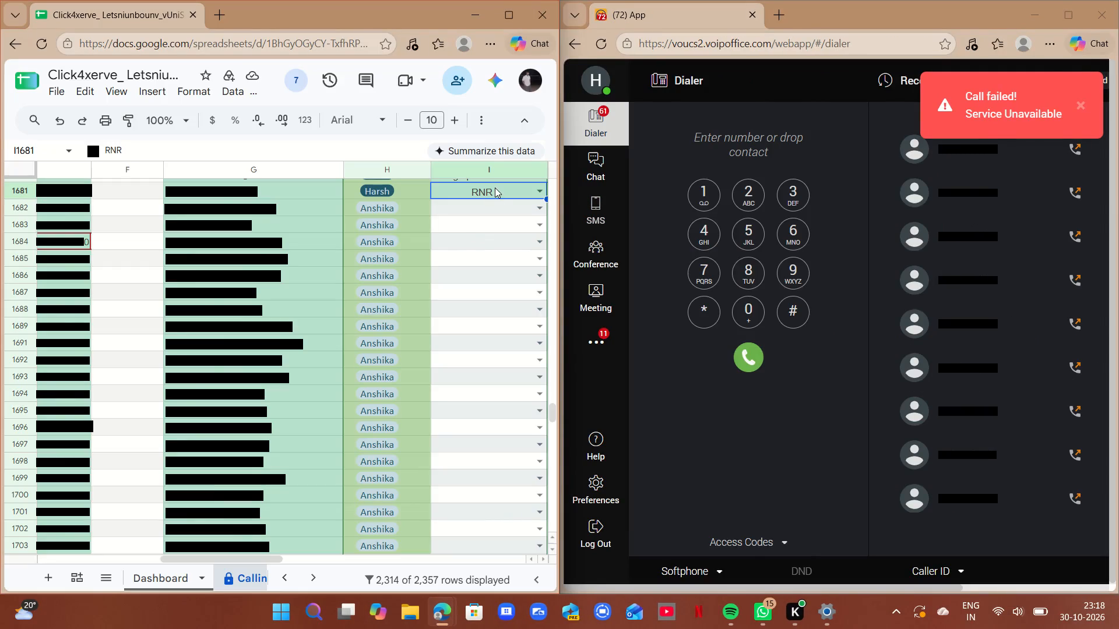
click(495, 188)
key(n)
key(Return)
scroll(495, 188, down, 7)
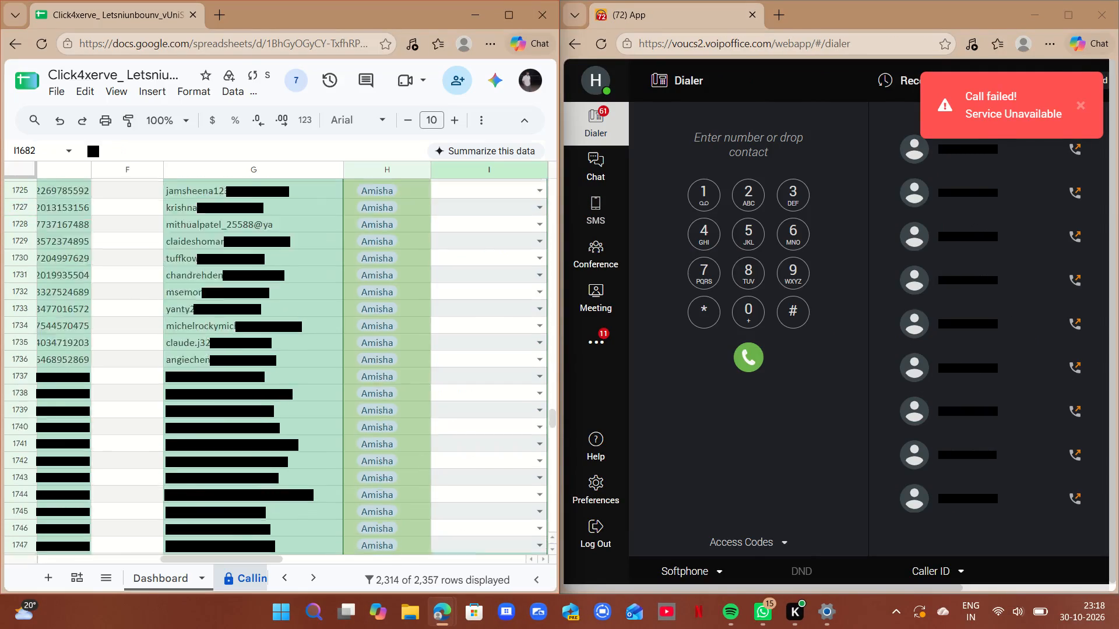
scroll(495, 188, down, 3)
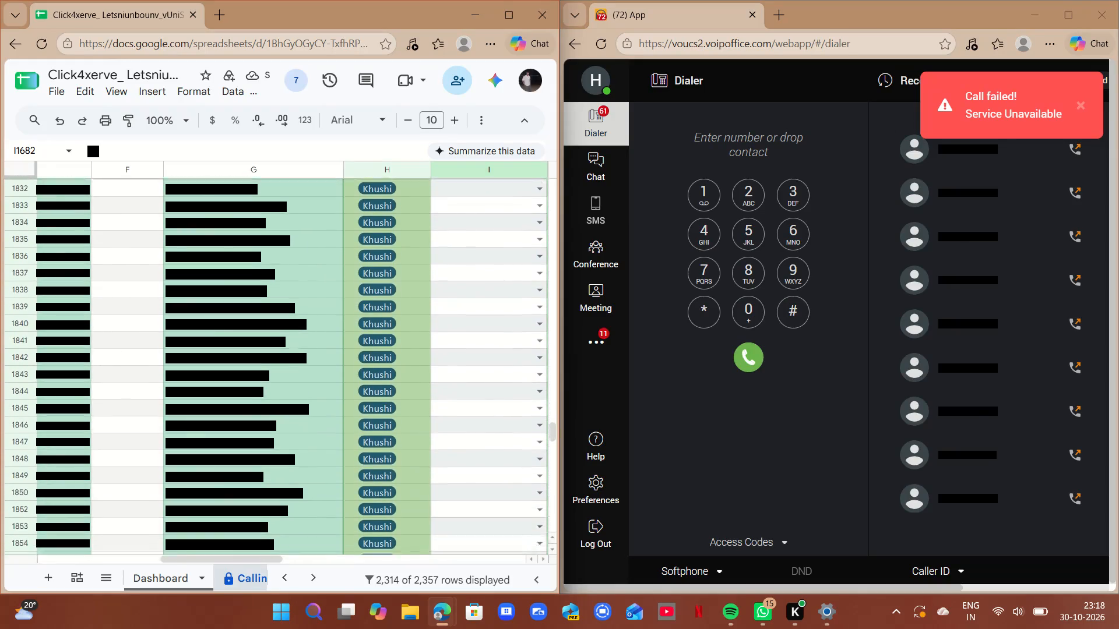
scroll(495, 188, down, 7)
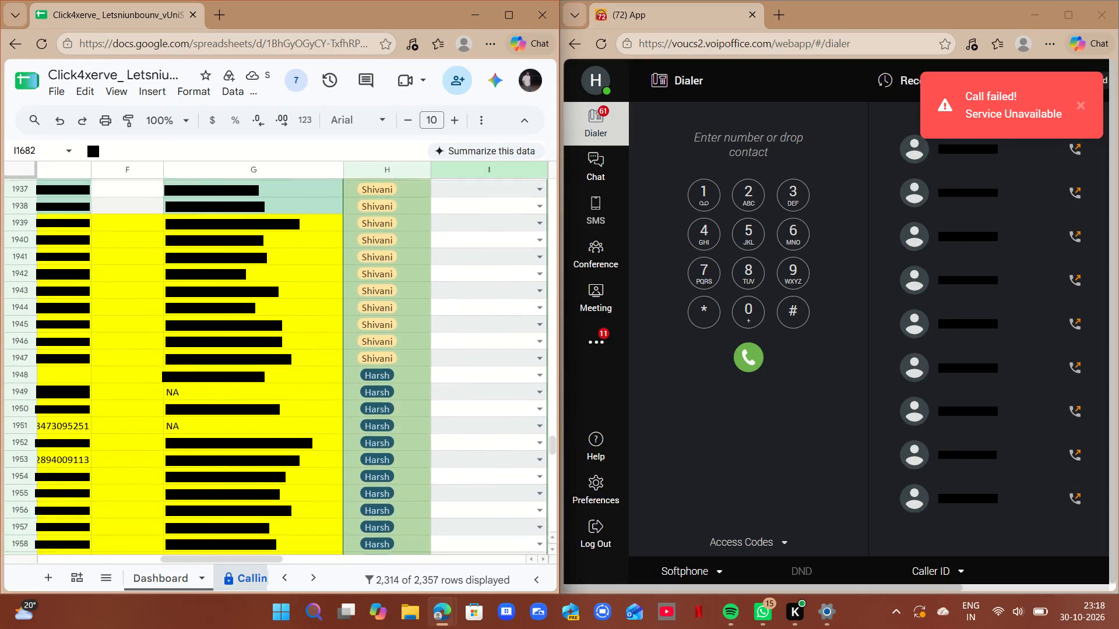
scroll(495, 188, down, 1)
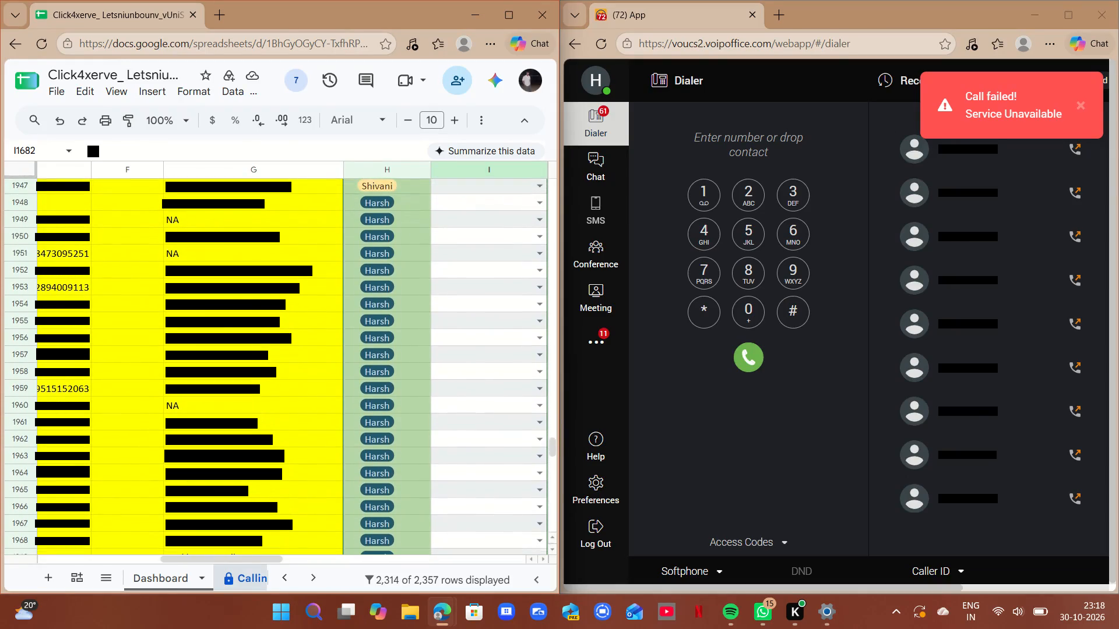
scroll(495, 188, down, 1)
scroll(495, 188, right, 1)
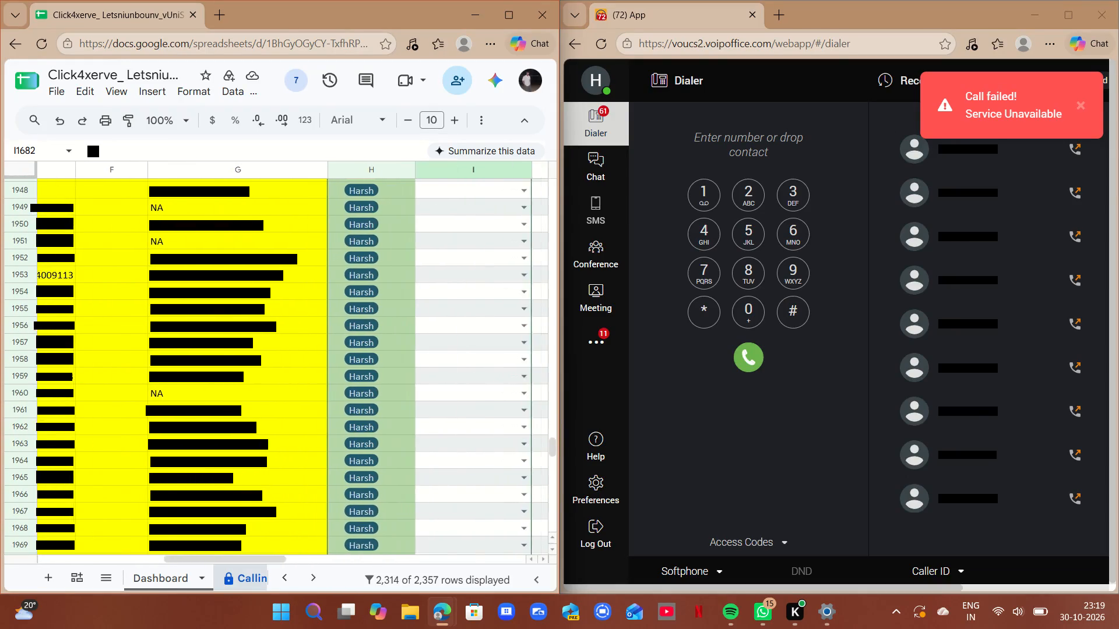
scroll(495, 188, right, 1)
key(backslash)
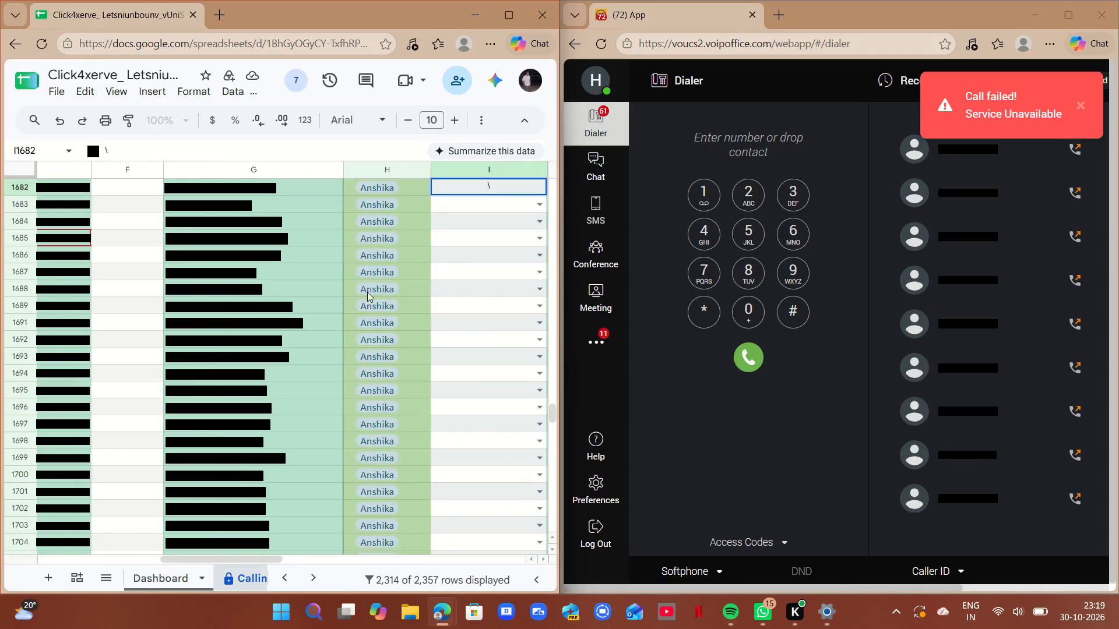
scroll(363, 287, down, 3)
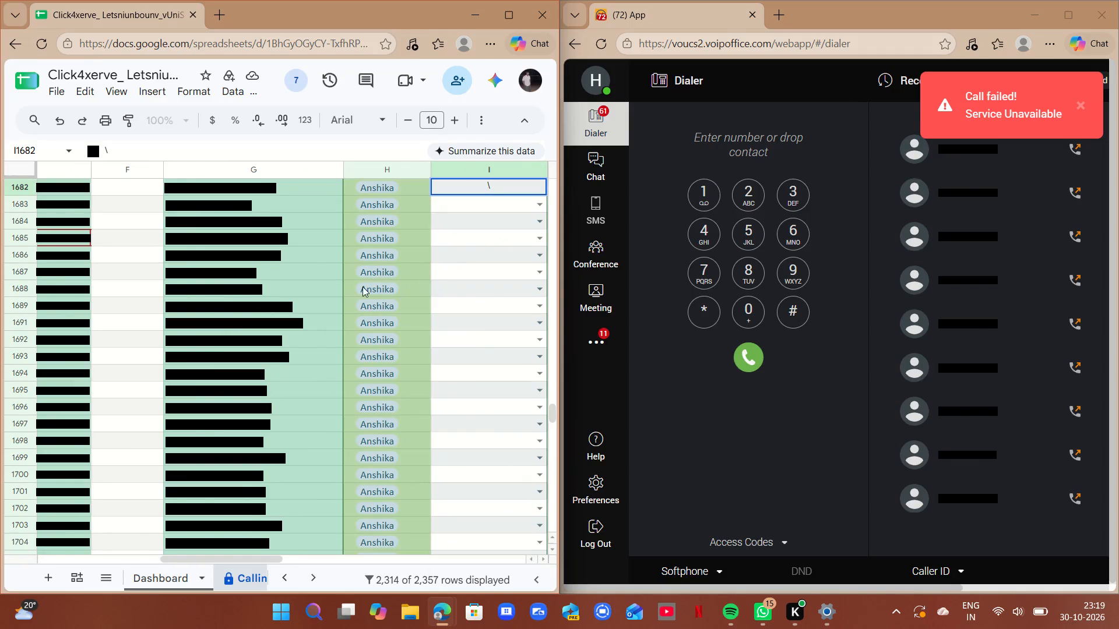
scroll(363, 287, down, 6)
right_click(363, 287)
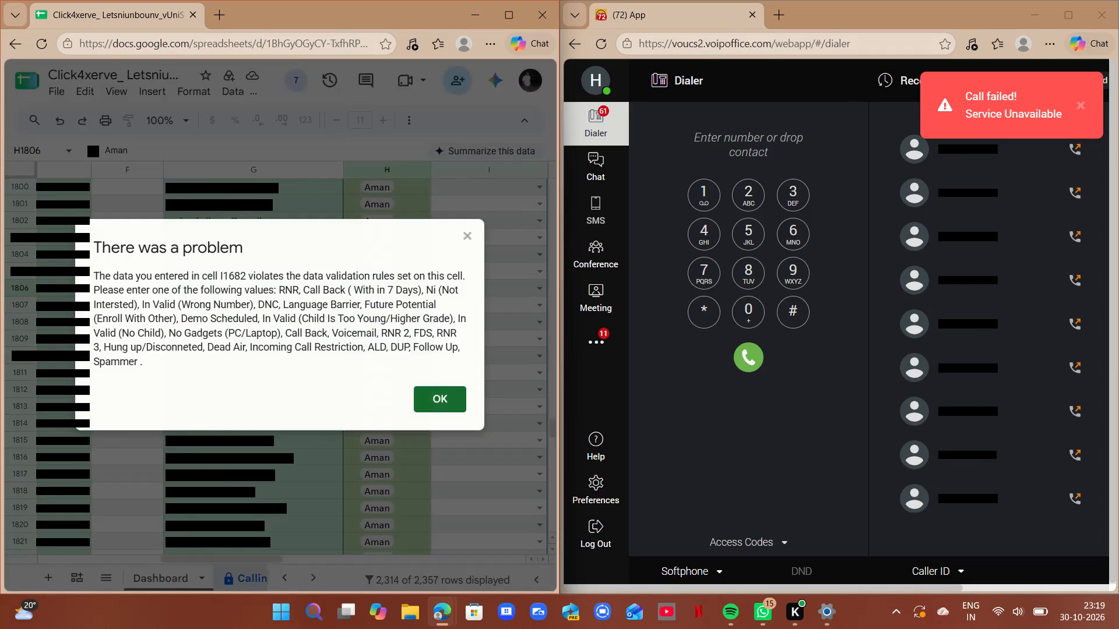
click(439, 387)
Locate the next block of leads assigned to Harsh in the yellow rows and select phone number cell E1948.
scroll(439, 387, down, 2)
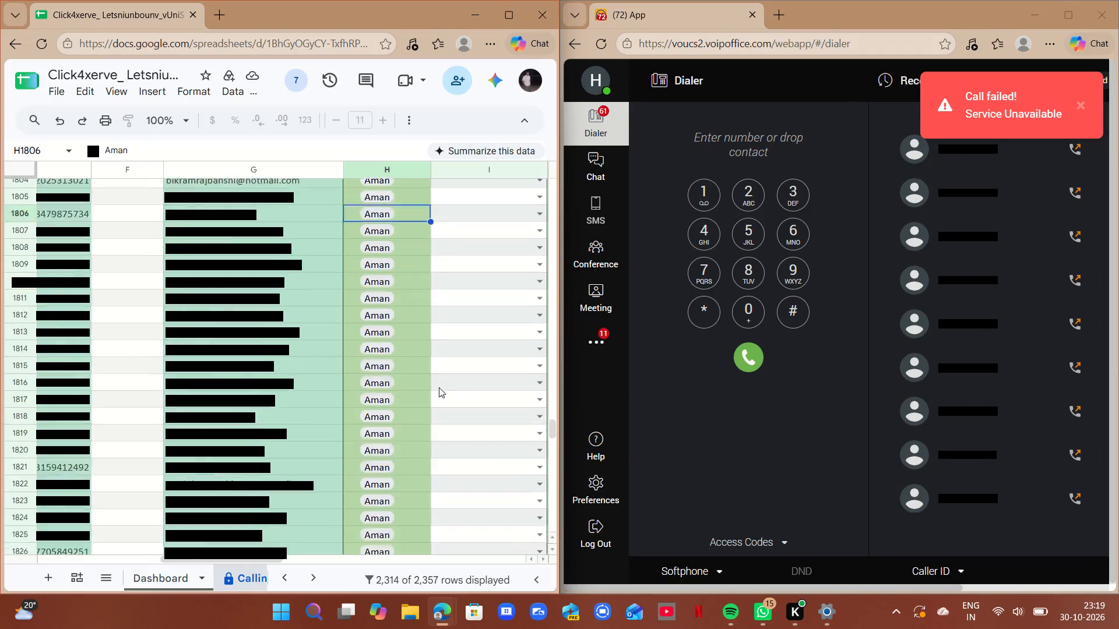
scroll(439, 387, down, 6)
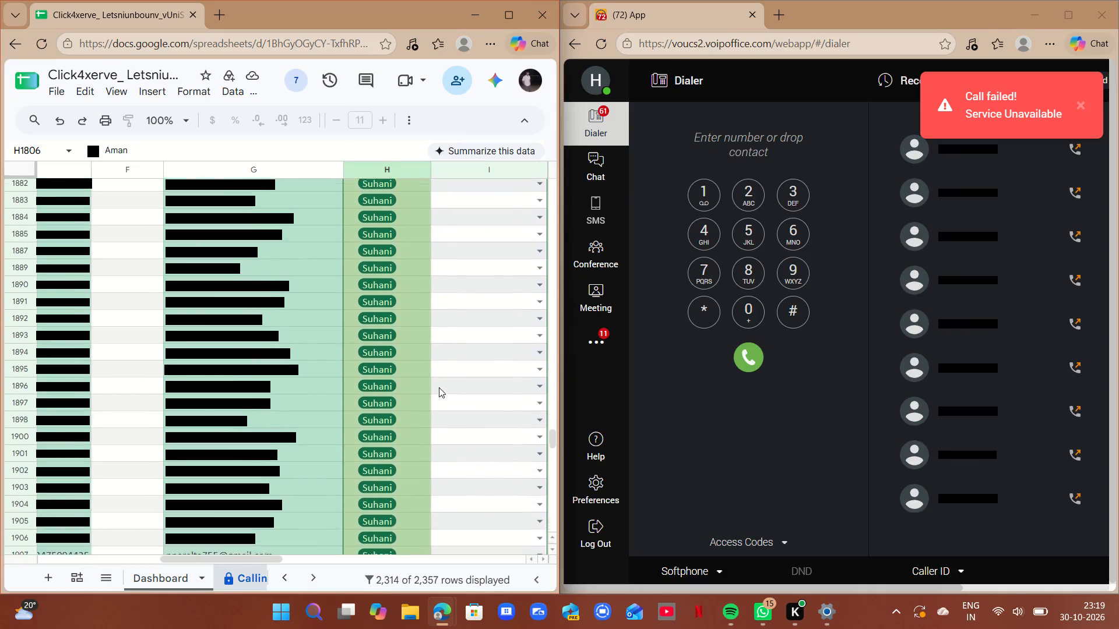
scroll(439, 387, down, 2)
scroll(439, 387, up, 1)
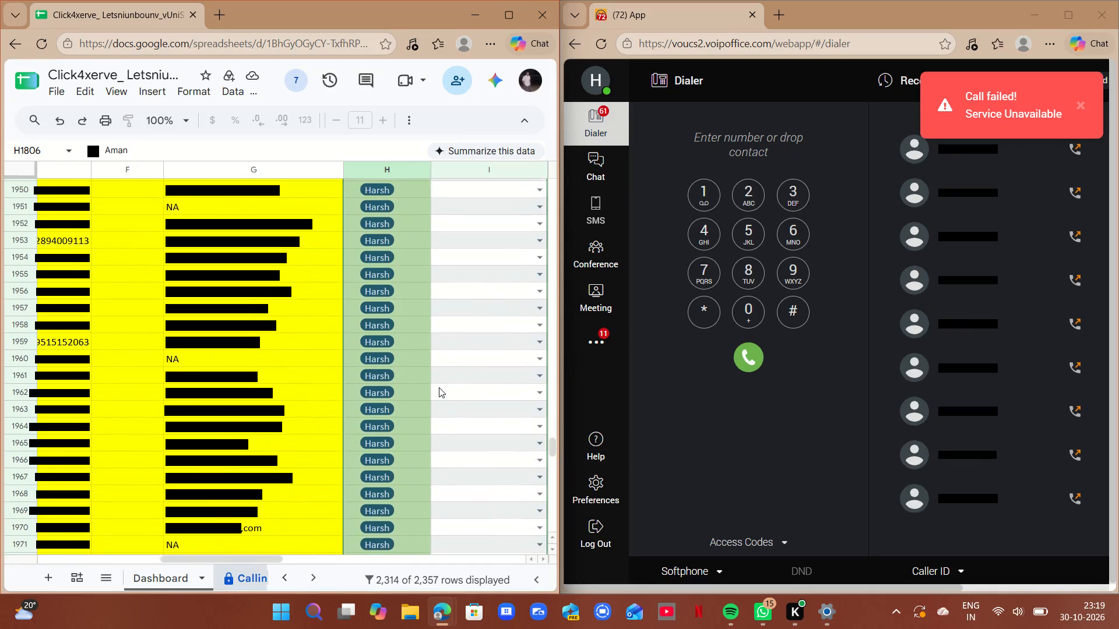
scroll(439, 387, up, 1)
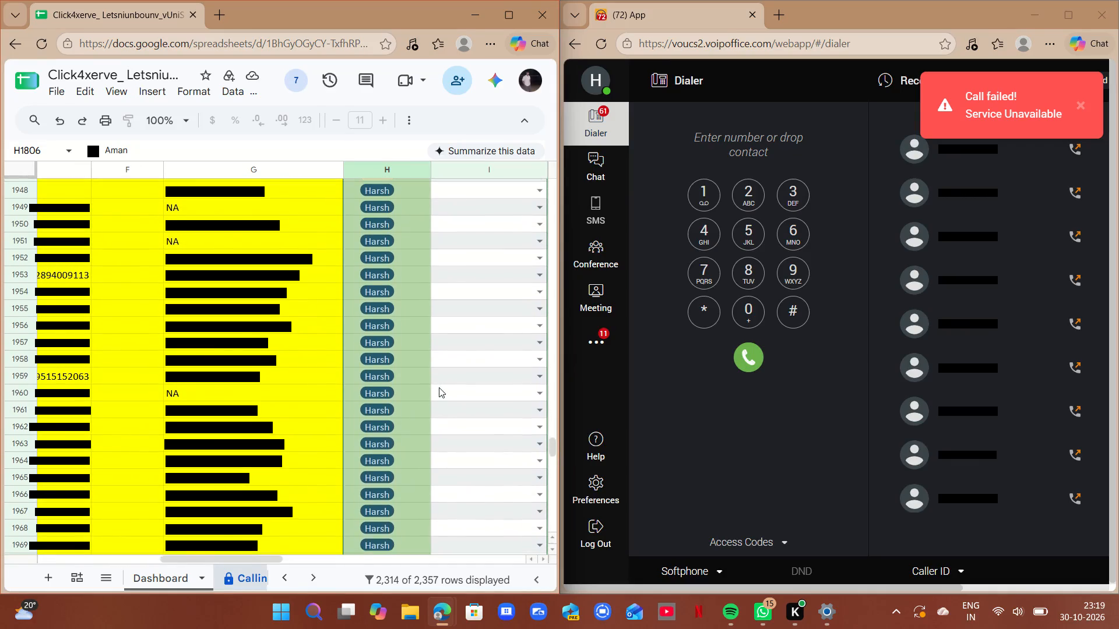
scroll(439, 387, up, 1)
scroll(439, 387, right, 1)
click(154, 185)
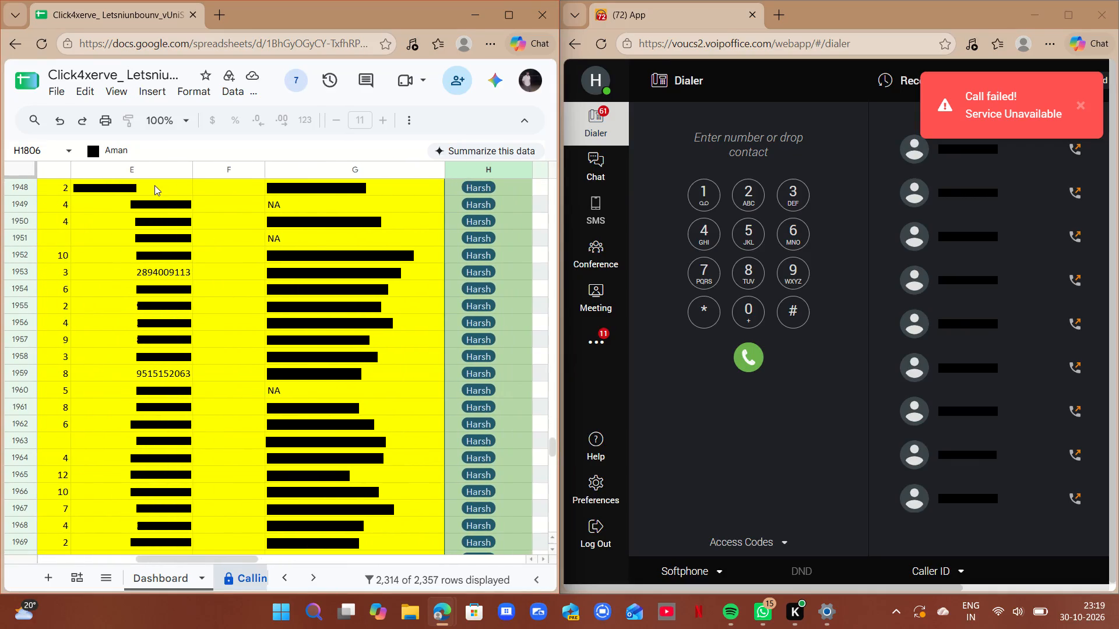
Open the Dashboard sheet to review the lead and call counts per agent.
click(152, 565)
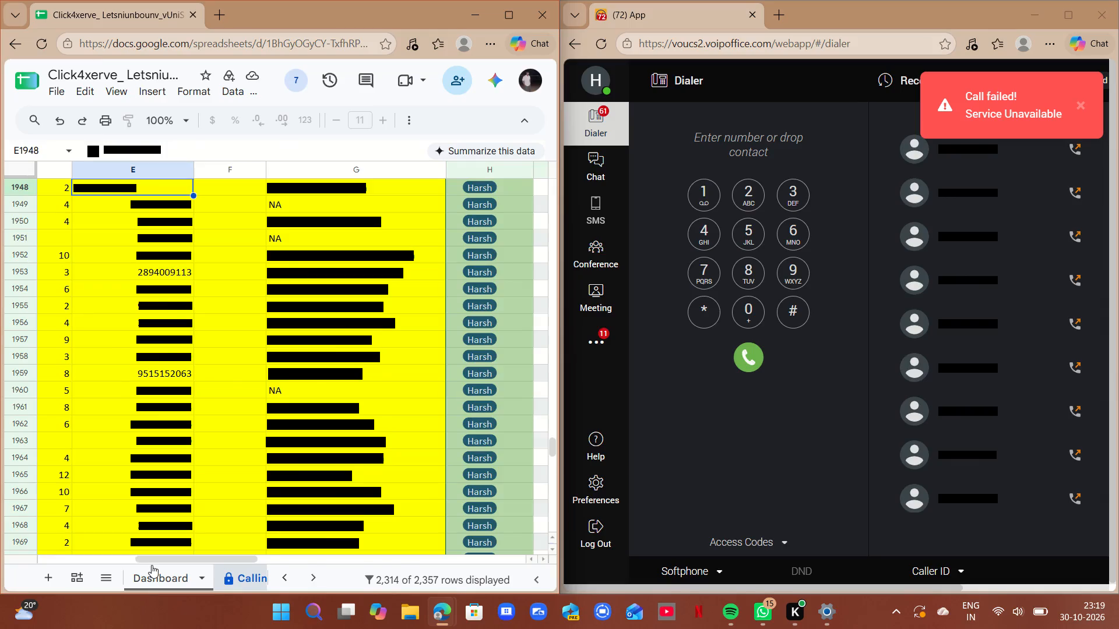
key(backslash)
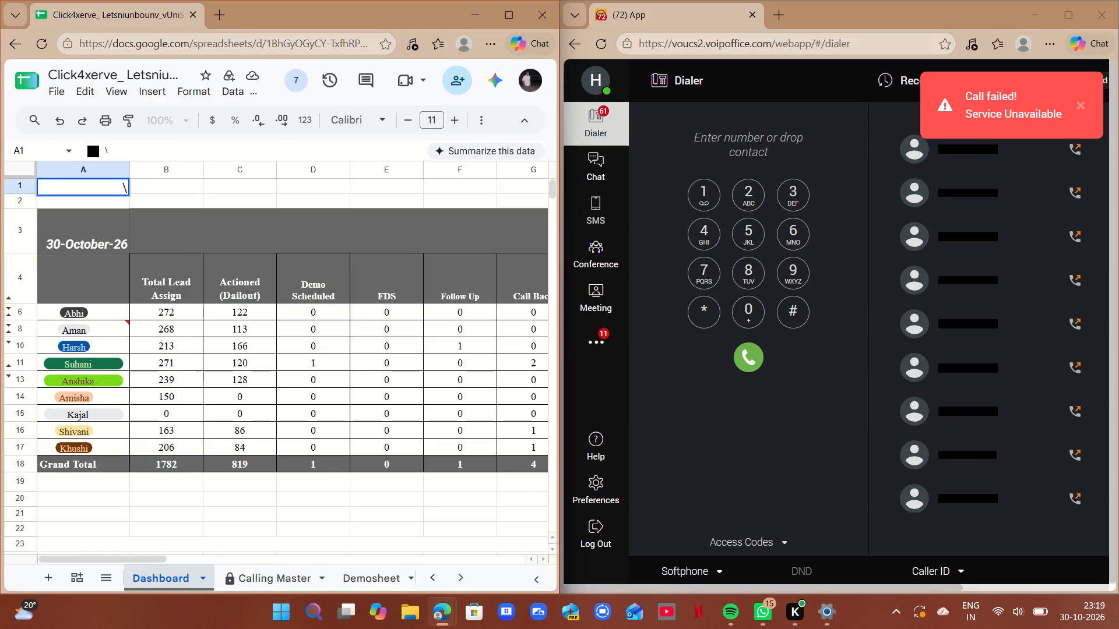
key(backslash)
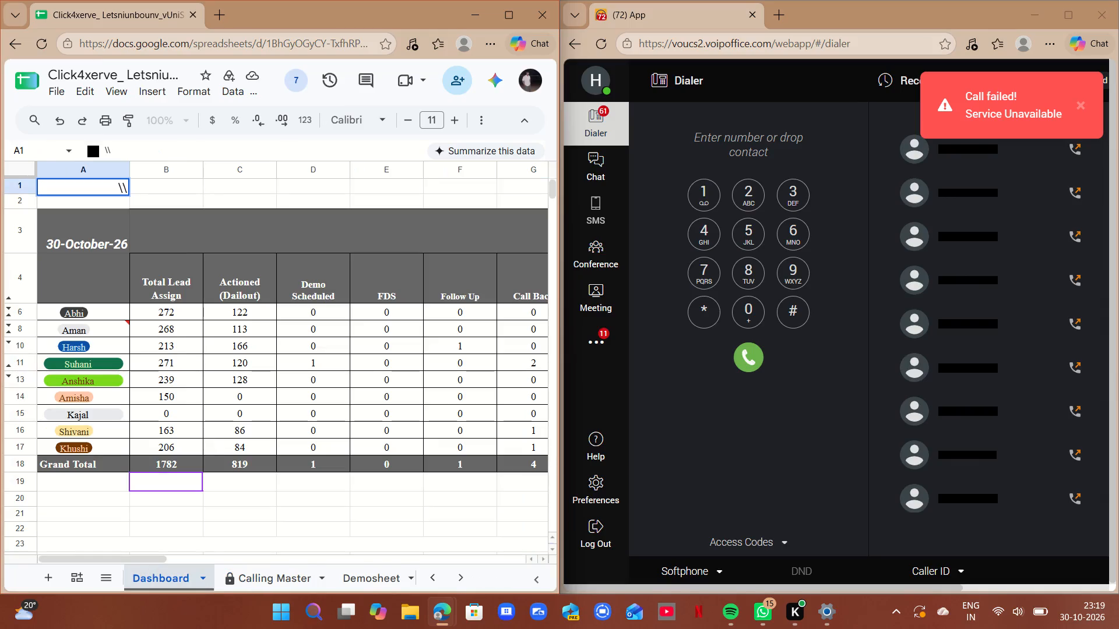
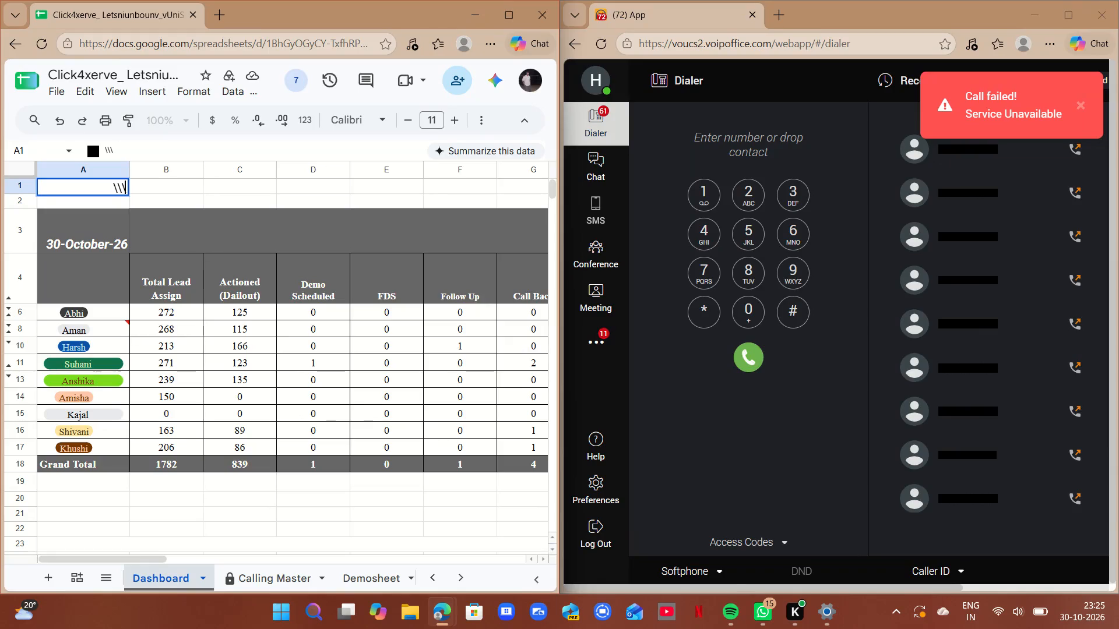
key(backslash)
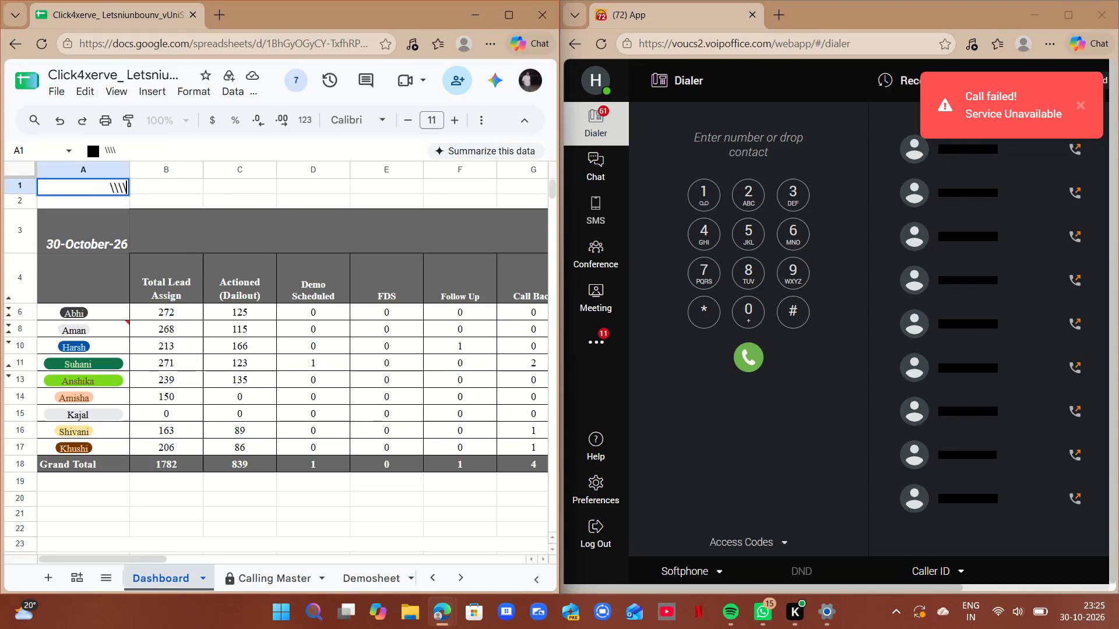
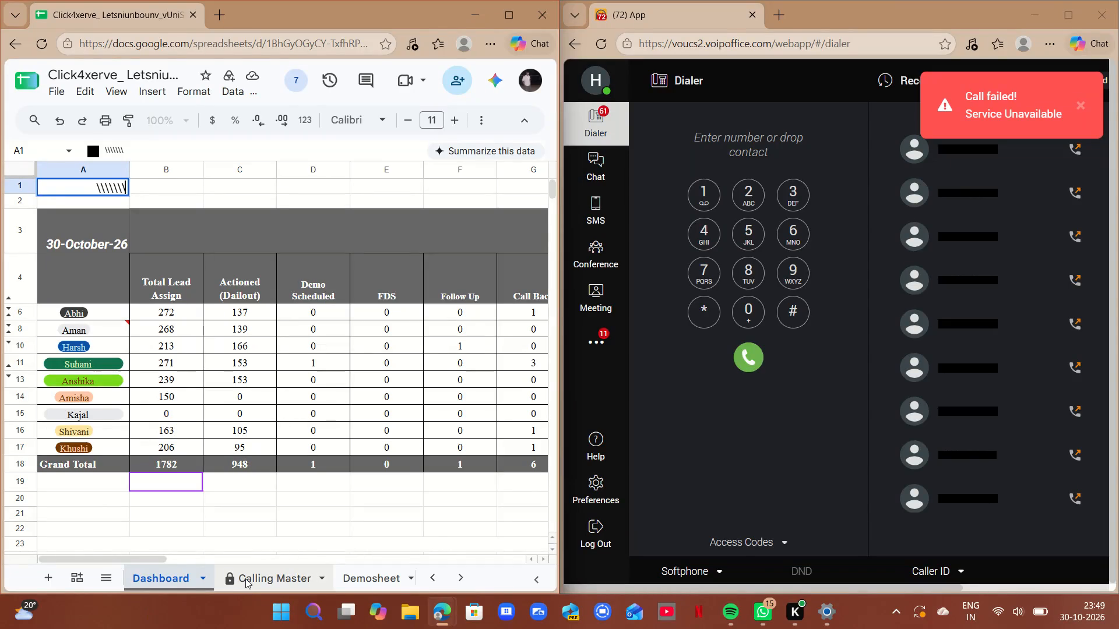
Copy the phone number from cell E1948 of the Calling Master sheet into the web dialer and call it.
click(245, 578)
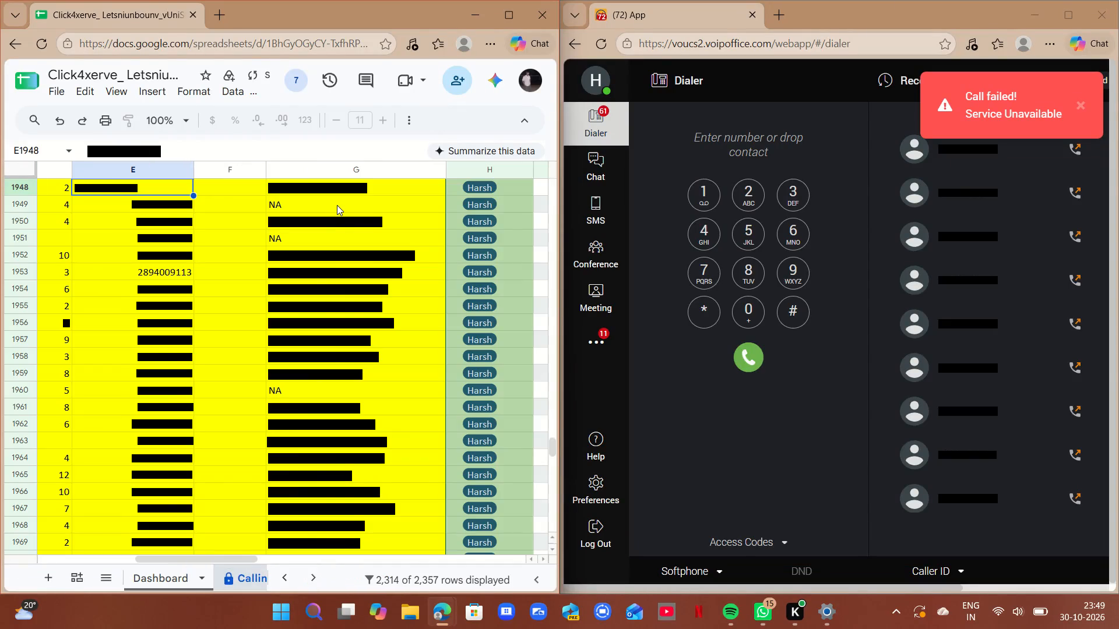
click(174, 191)
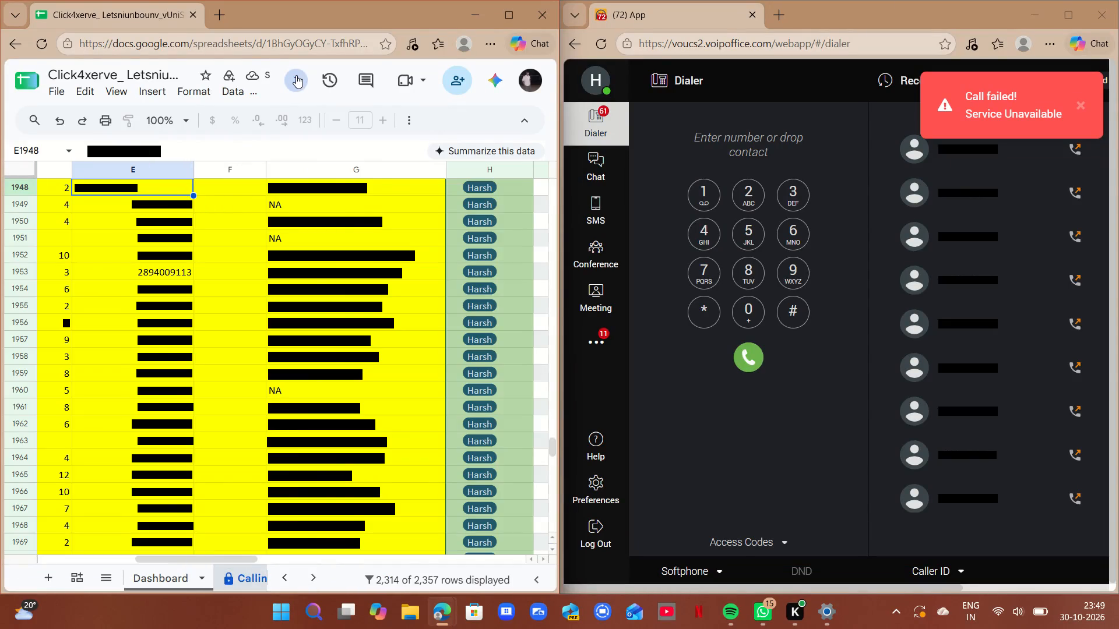
click(296, 75)
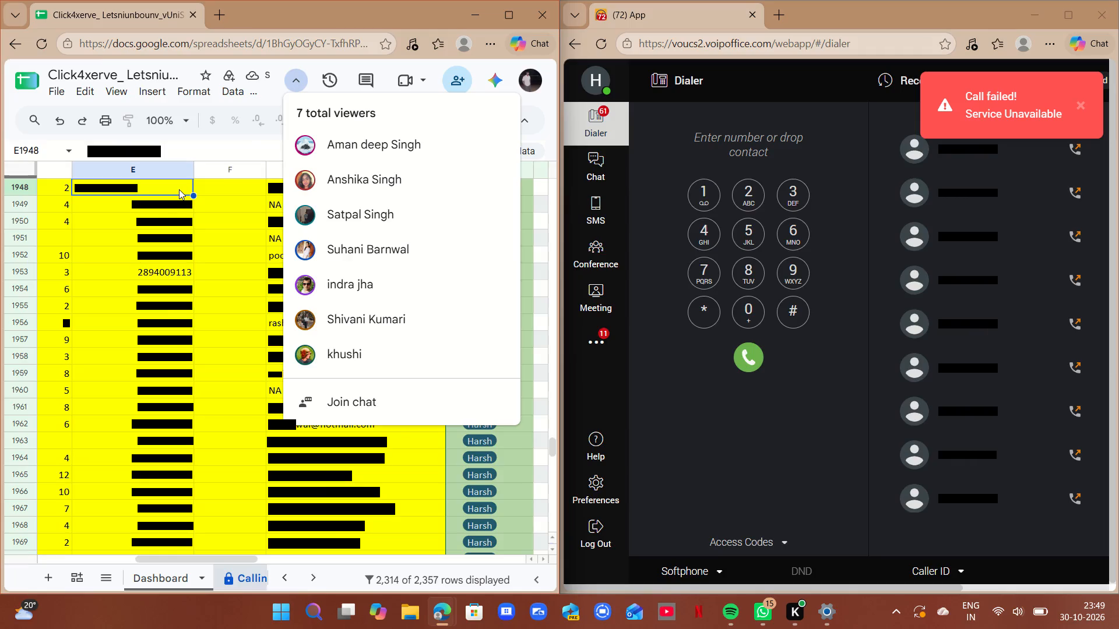
click(179, 189)
key(ctrl+c)
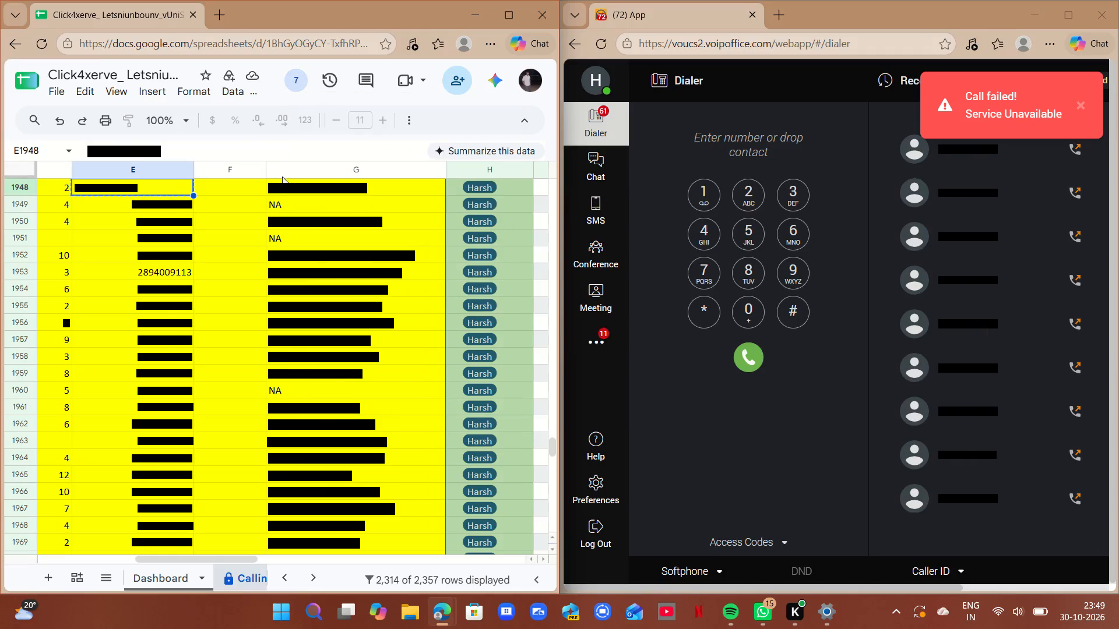
click(833, 121)
key(ctrl+v)
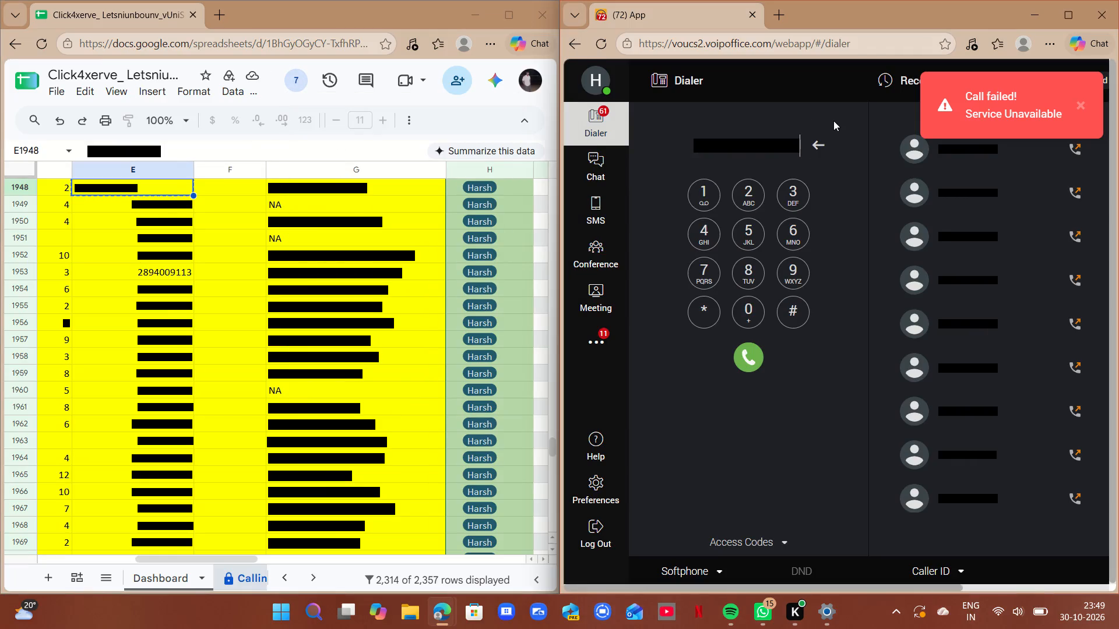
key(Return)
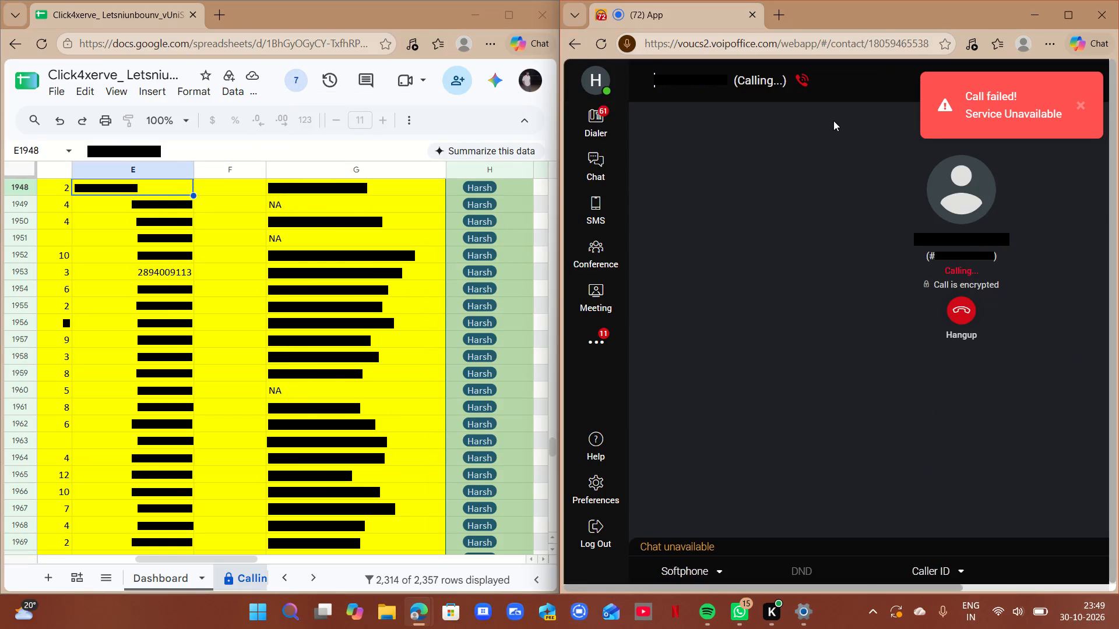
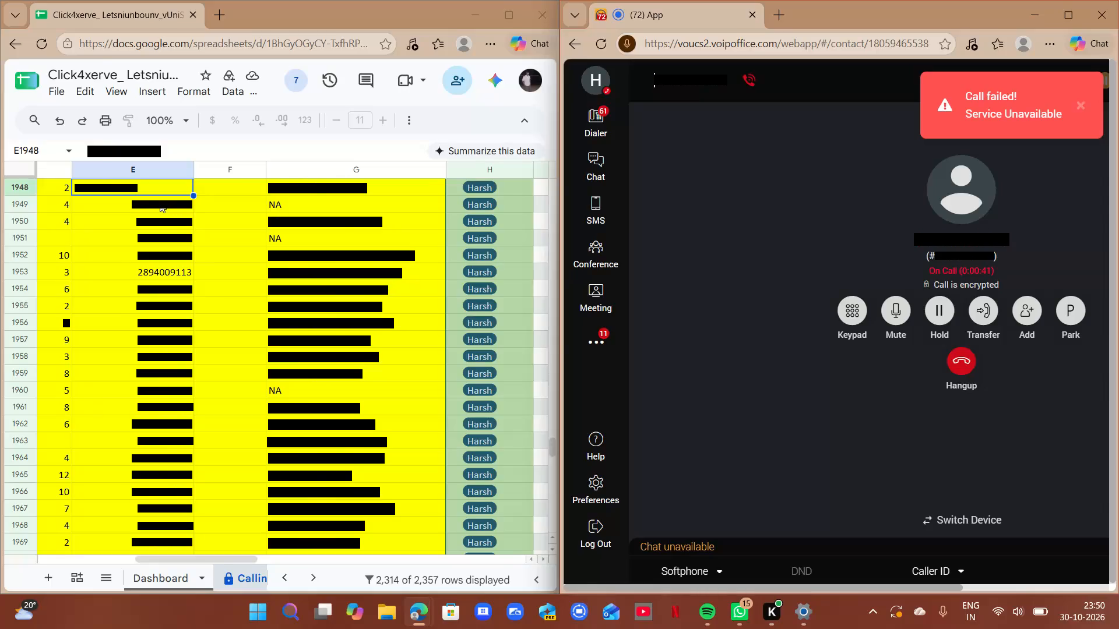
Copy the phone number from cell E1949, hang up the current call and call the copied number in the web dialer.
click(160, 202)
key(ctrl+c)
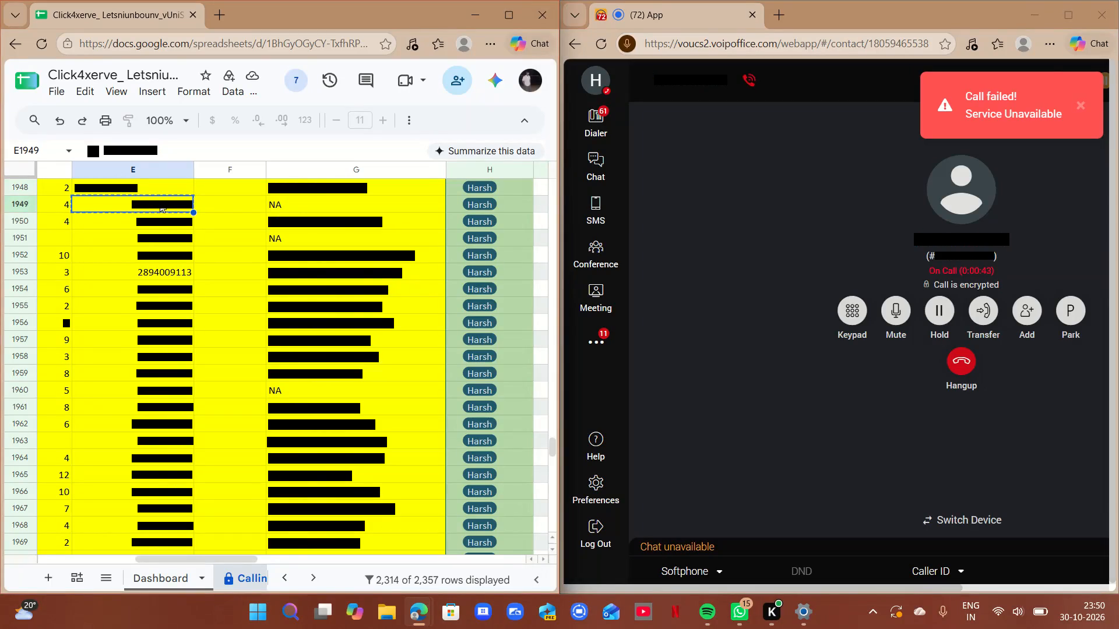
text(\\\\)
key(backslash)
key(backslash)
key(backslash)
key(backslash)
text(\\\\\\\\\)
click(956, 365)
text(\\)
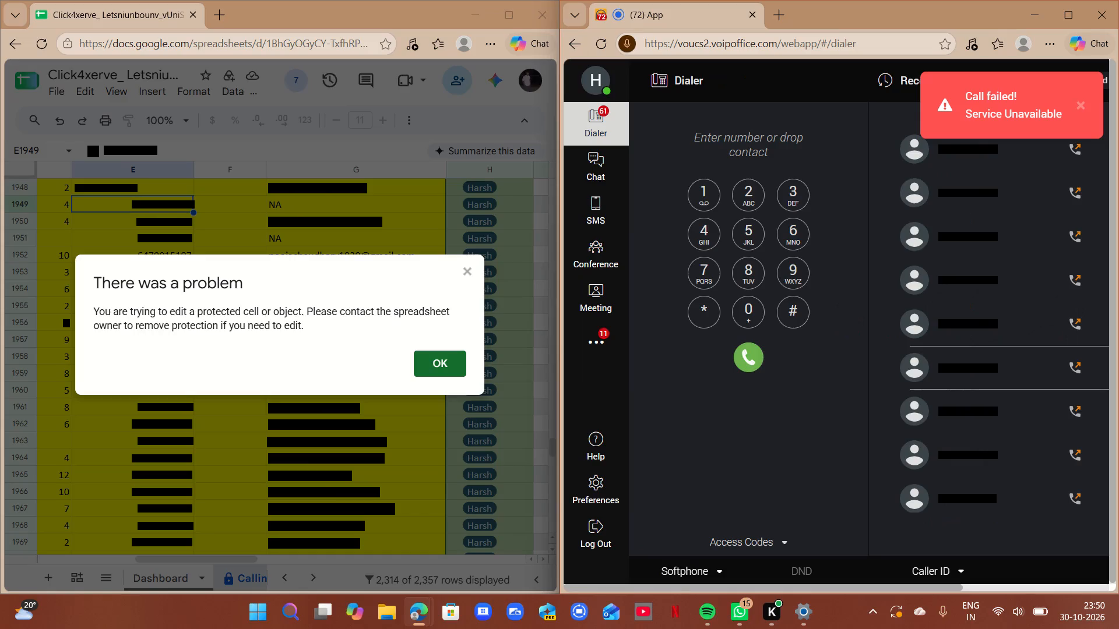
key(ctrl+backslash)
key(ctrl+v)
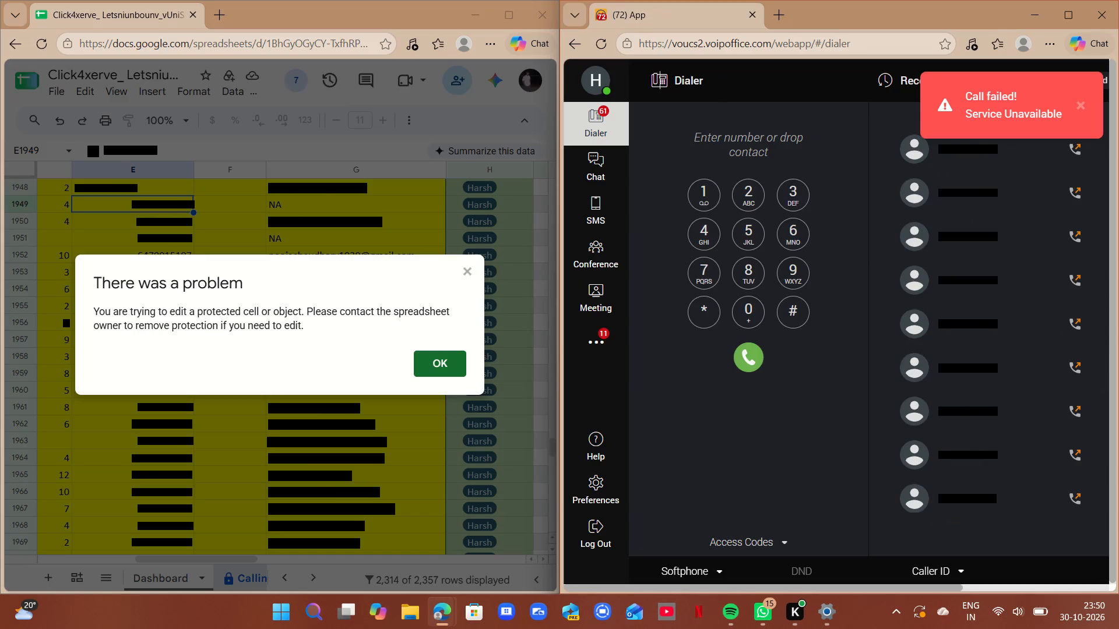
key(backslash)
click(750, 147)
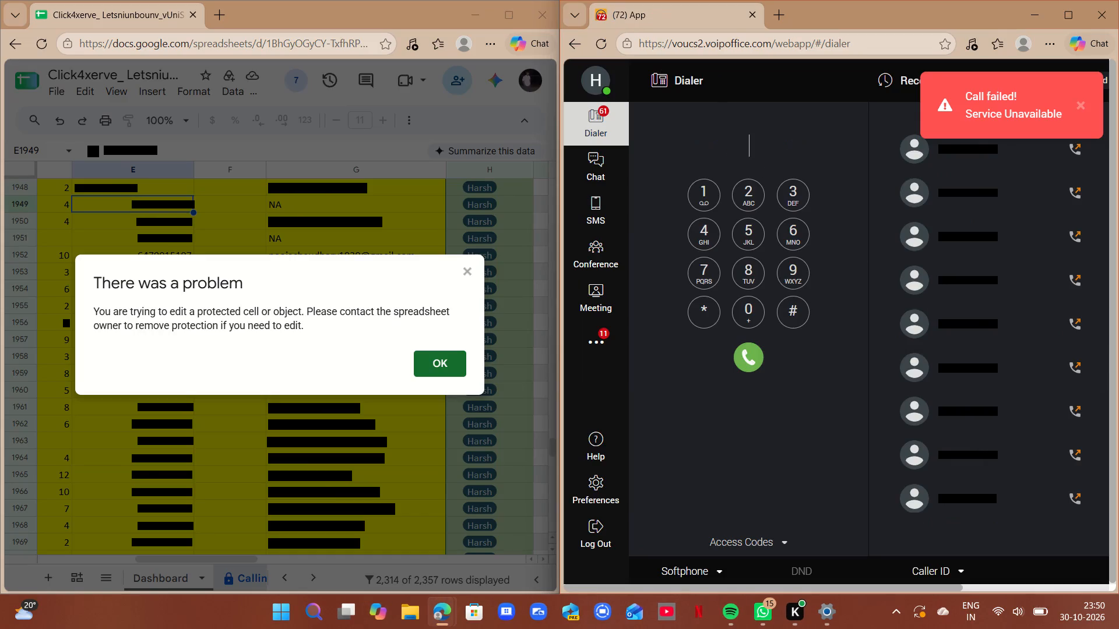
key(ctrl+v)
key(Return)
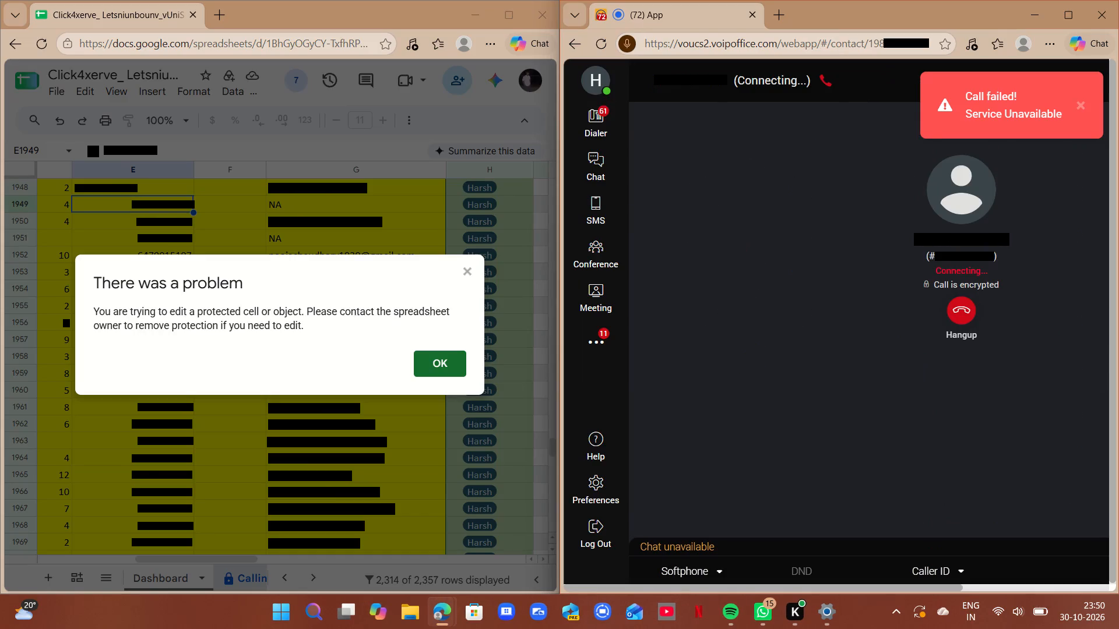
click(426, 360)
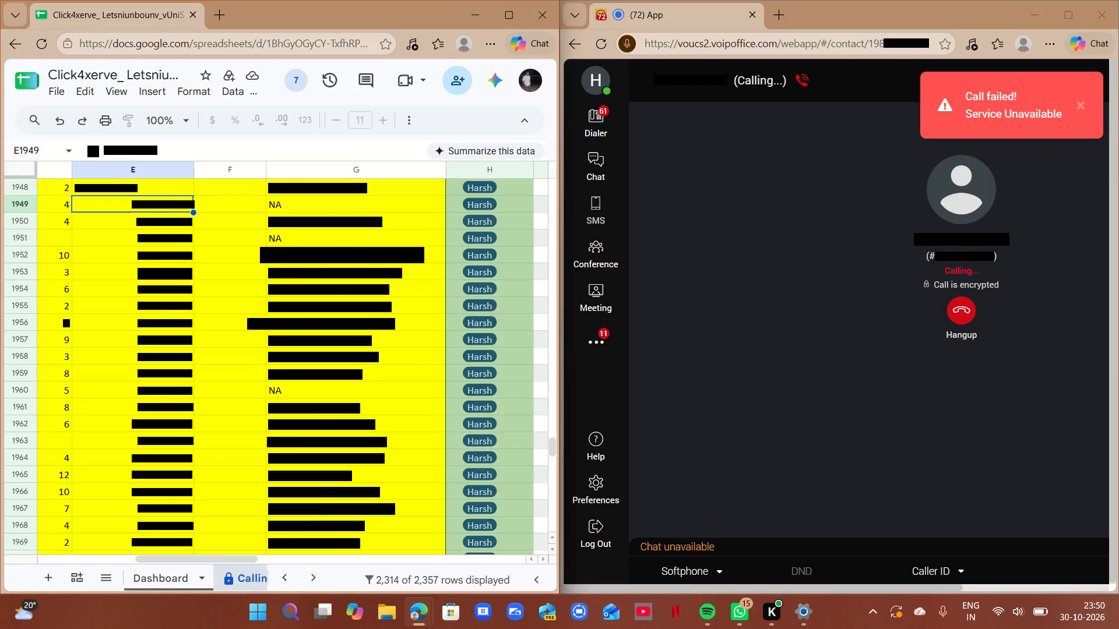
Copy the phone number from cell E1950, dismiss the failed-call notification and call the copied number in the web dialer.
click(159, 228)
key(ctrl+c)
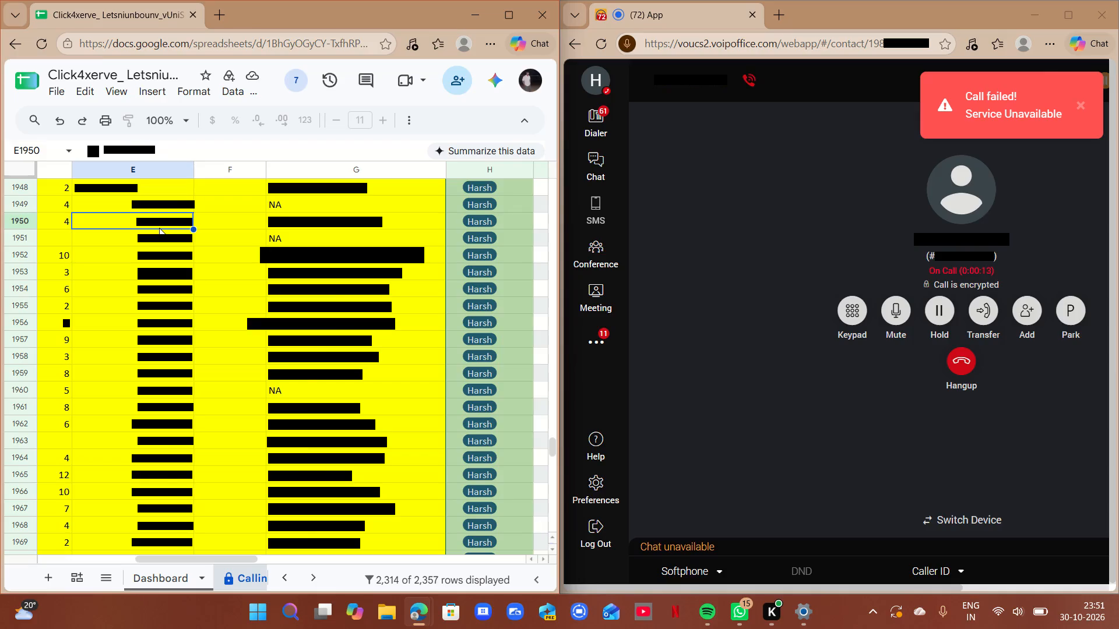
click(1084, 111)
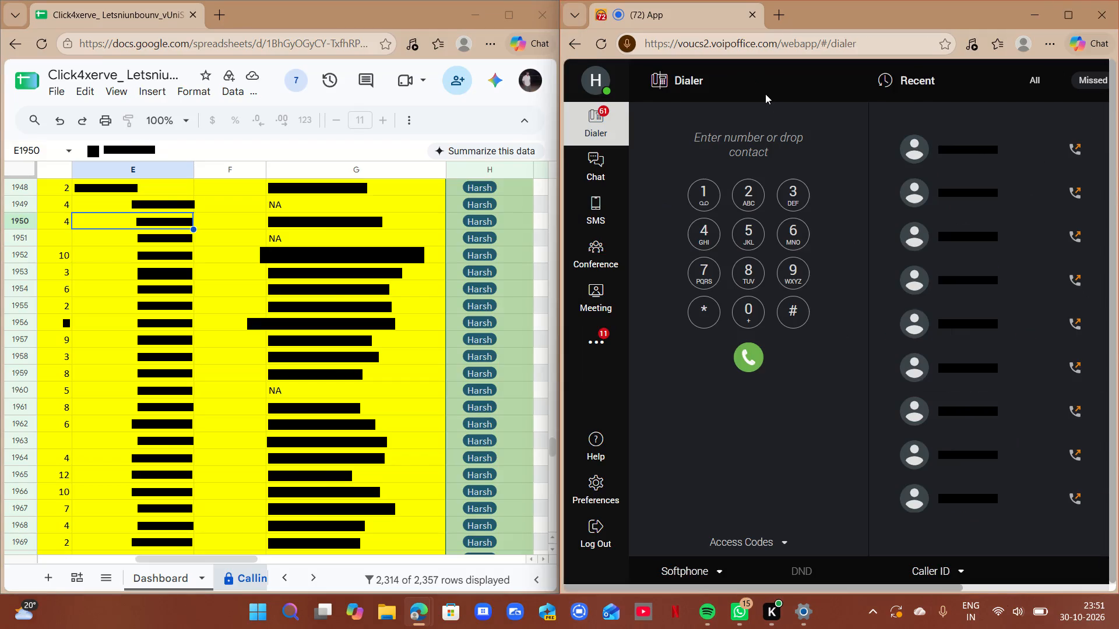
click(755, 138)
key(ctrl+v)
key(Return)
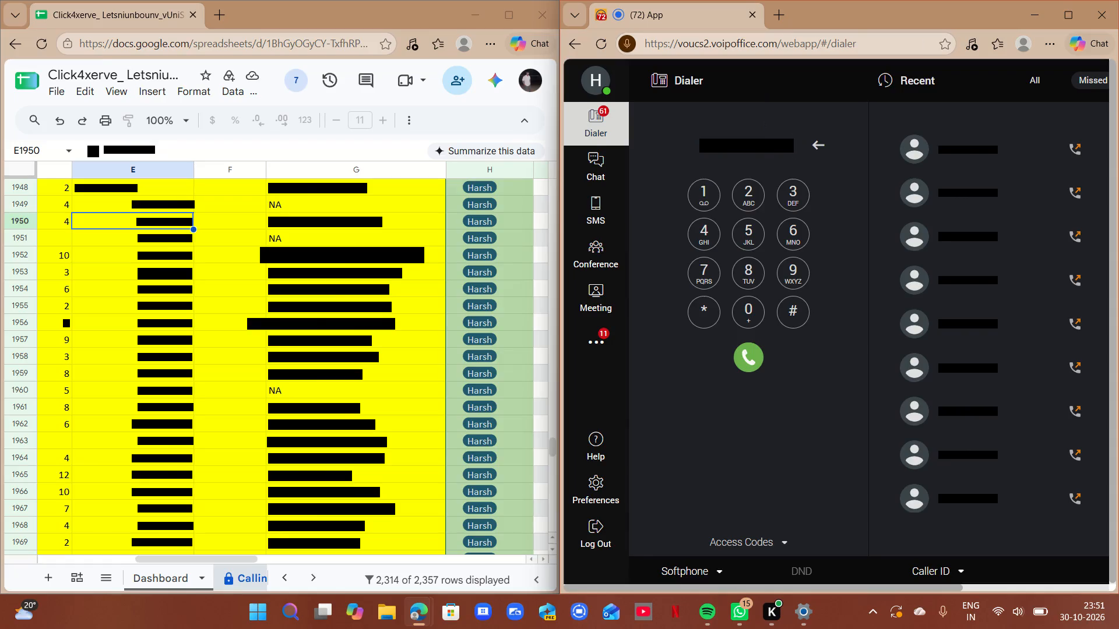
Record the call outcomes in column I: Ni (Not Intersted) for row 1949 and RNR for row 1948.
click(543, 202)
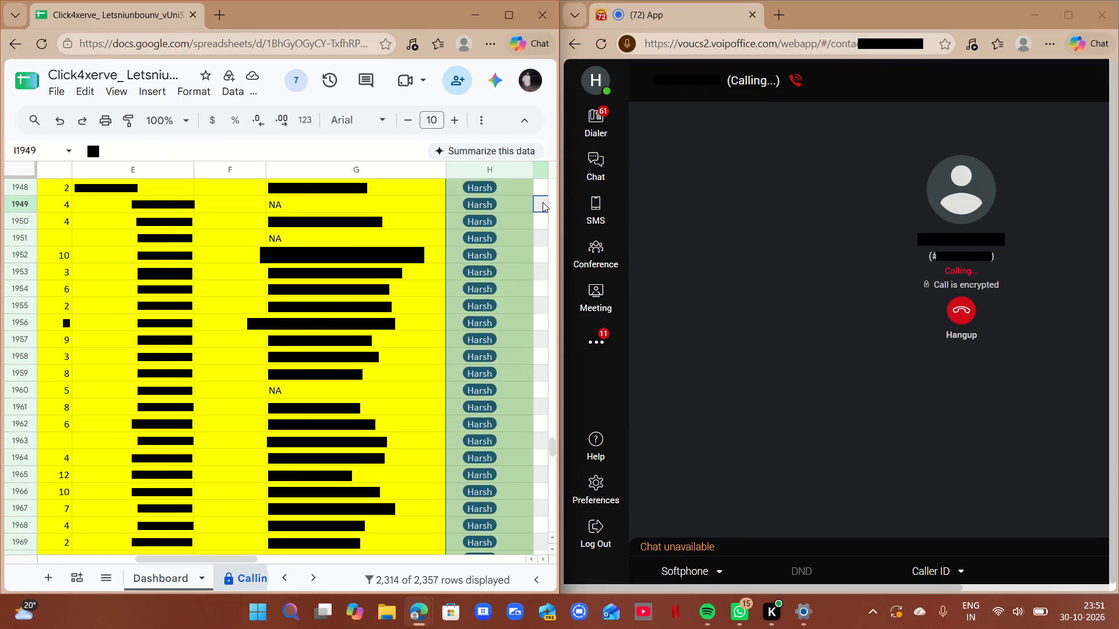
key(n)
key(Return)
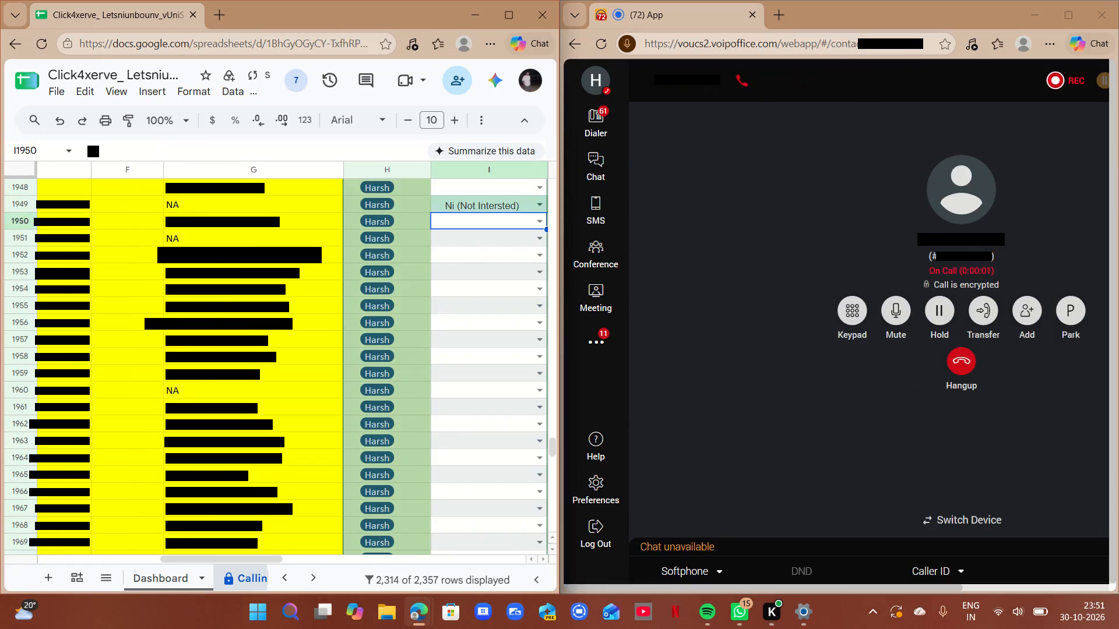
click(494, 189)
key(r)
key(Return)
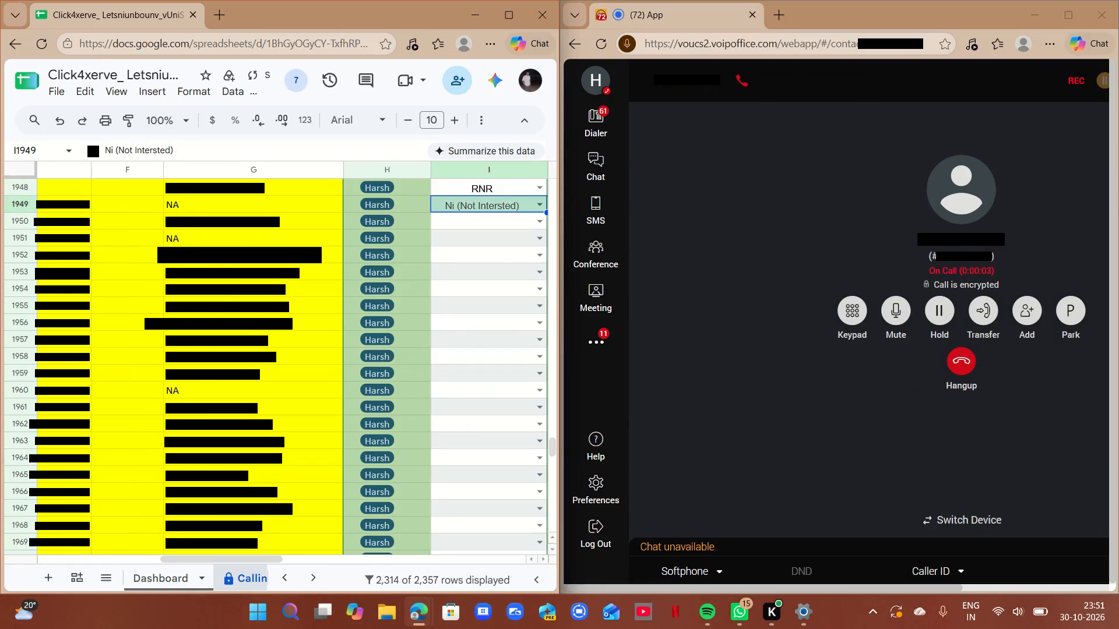
Copy the phone number from cell E1951, hang up the current call and call the copied number in the web dialer.
scroll(494, 189, down, 1)
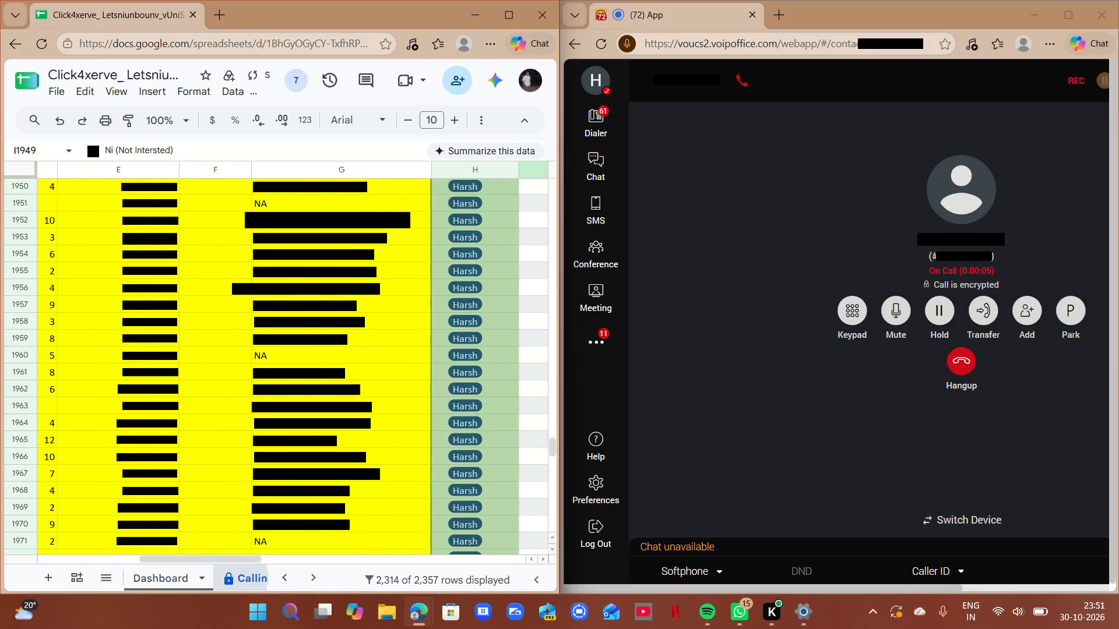
scroll(494, 189, down, 1)
click(182, 208)
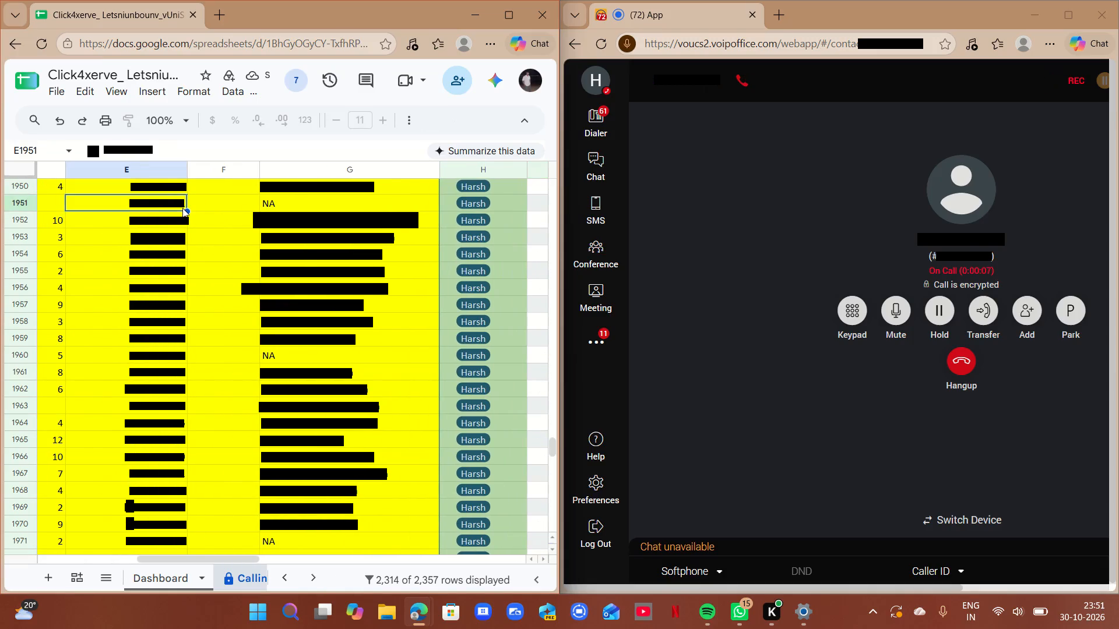
key(ctrl+c)
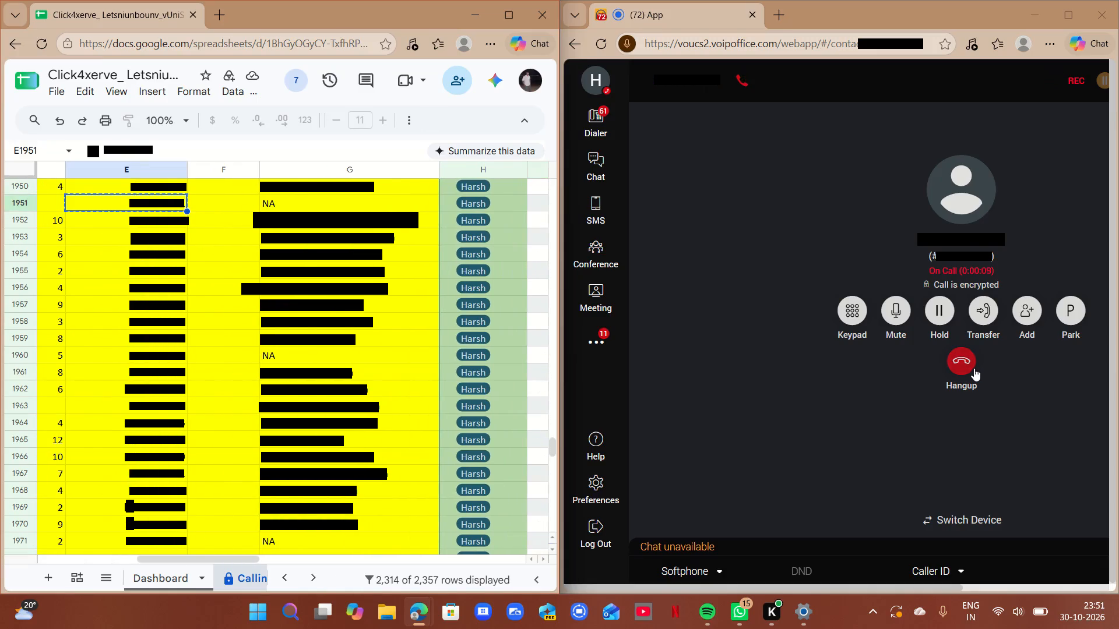
click(973, 367)
click(751, 147)
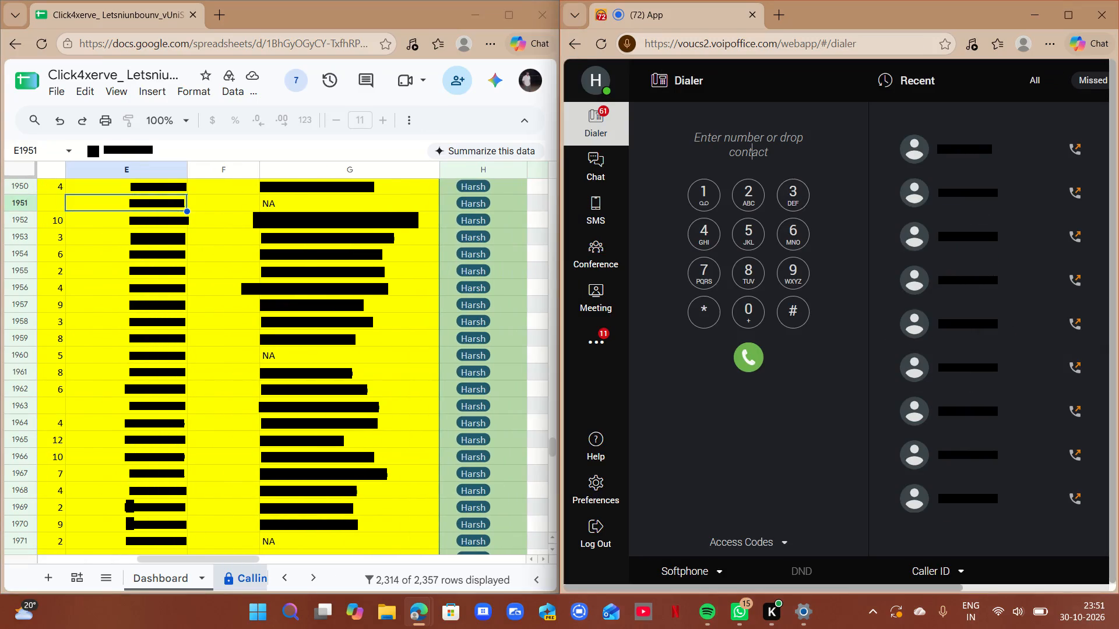
key(ctrl+v)
key(Return)
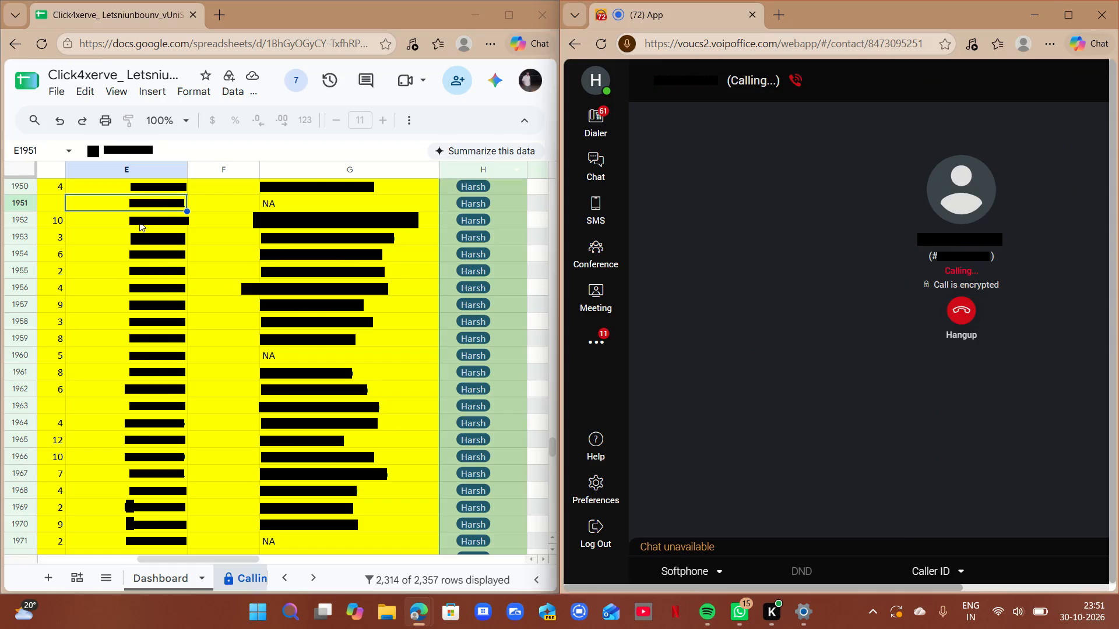
Copy the phone number from cell E1952 of the Calling Master sheet.
click(139, 221)
key(backslash)
key(ctrl+c)
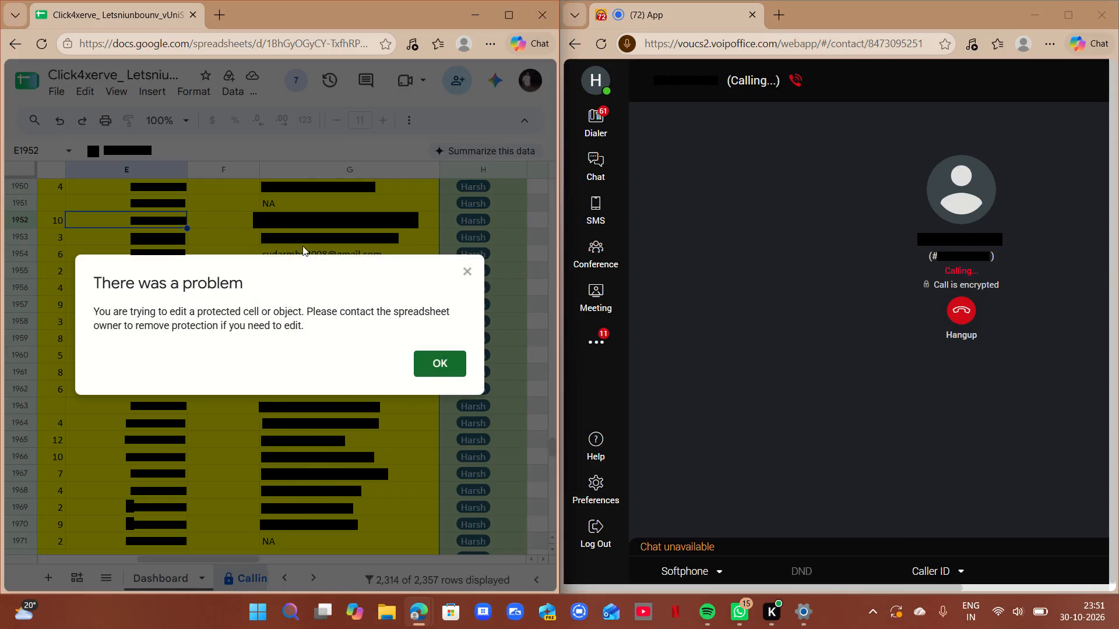
key(backslash)
key(backslash)
key(backslash)
key(backslash)
key(backslash)
click(435, 375)
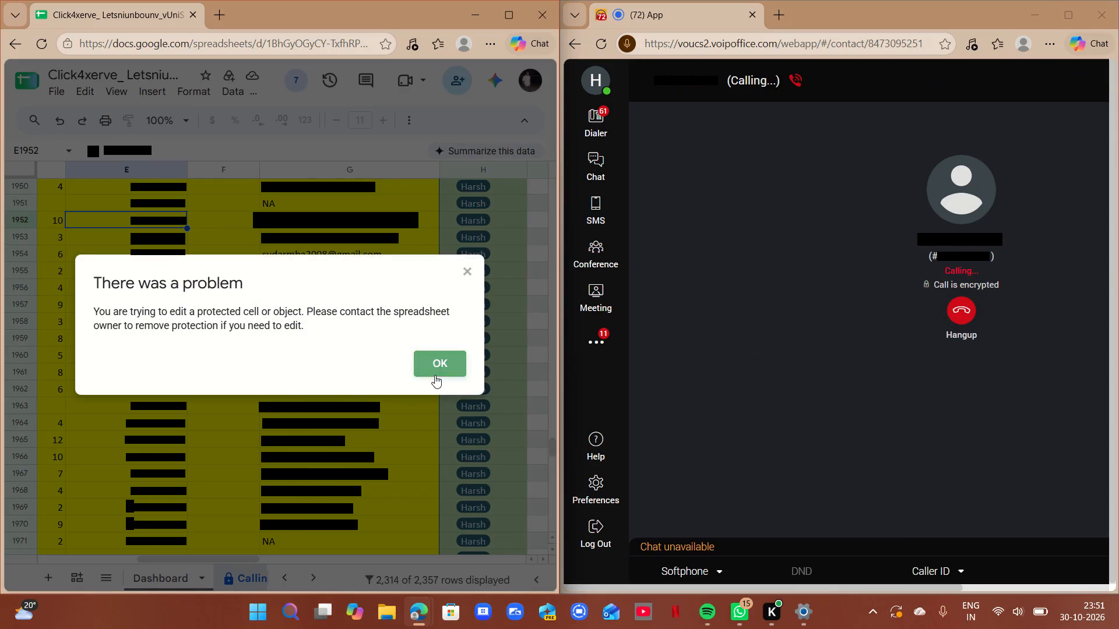
click(171, 226)
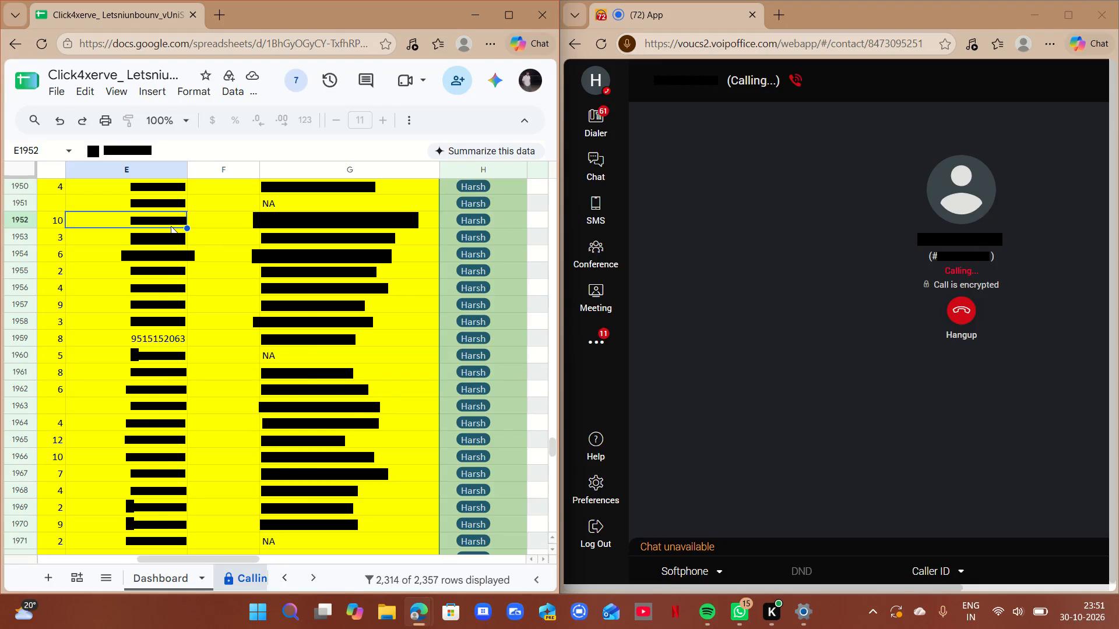
key(ctrl+c)
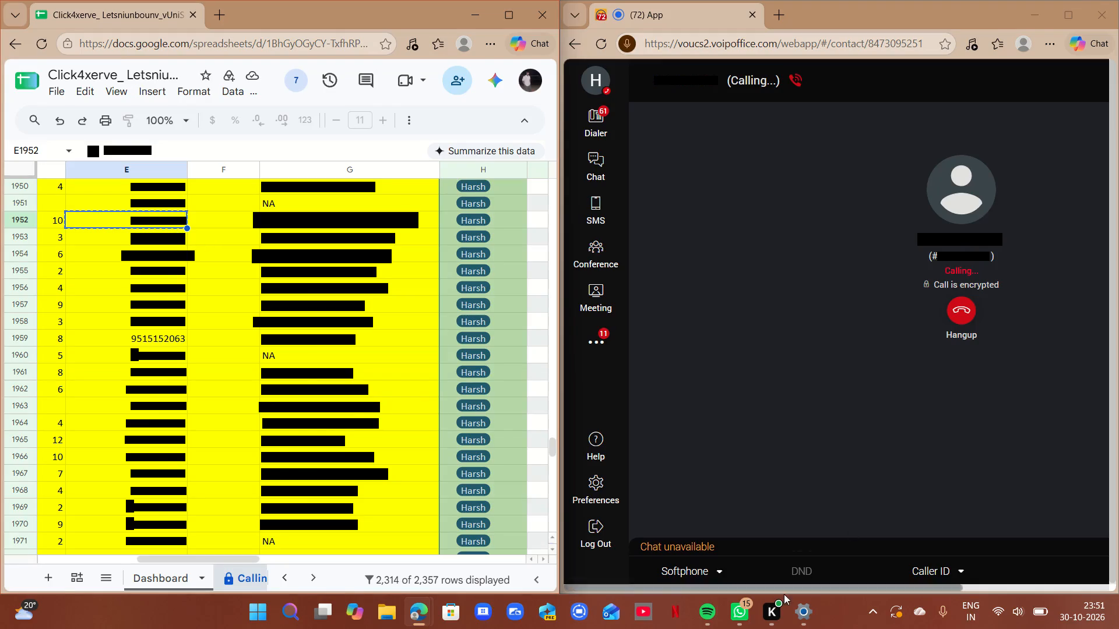
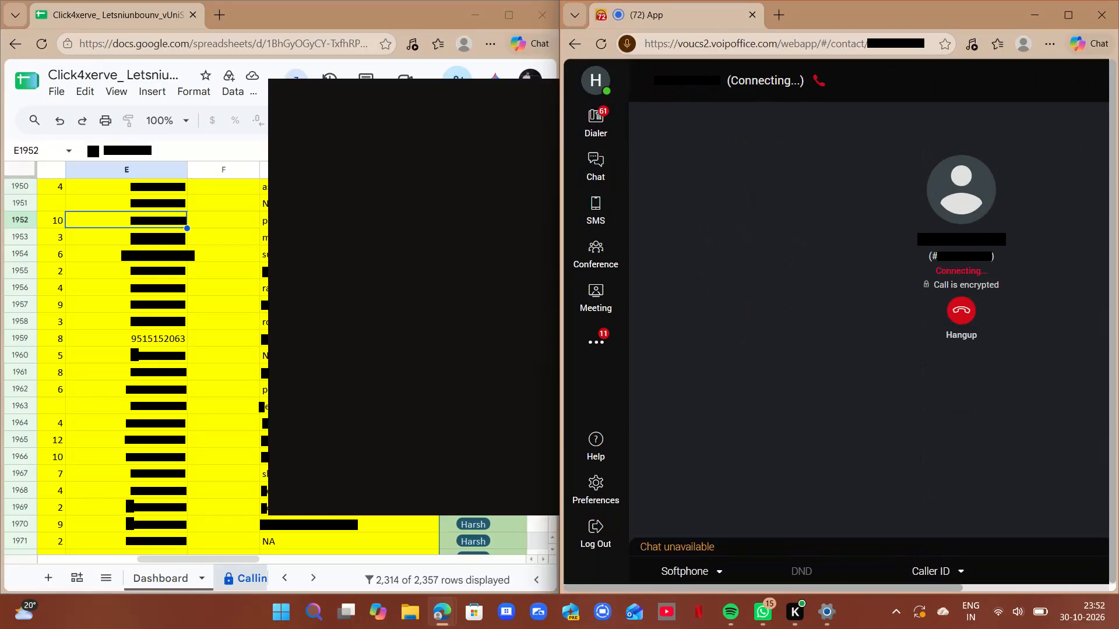
Copy the phone number from cell E1953, hang up the current call and call the copied number in the web dialer.
click(181, 236)
key(ctrl+c)
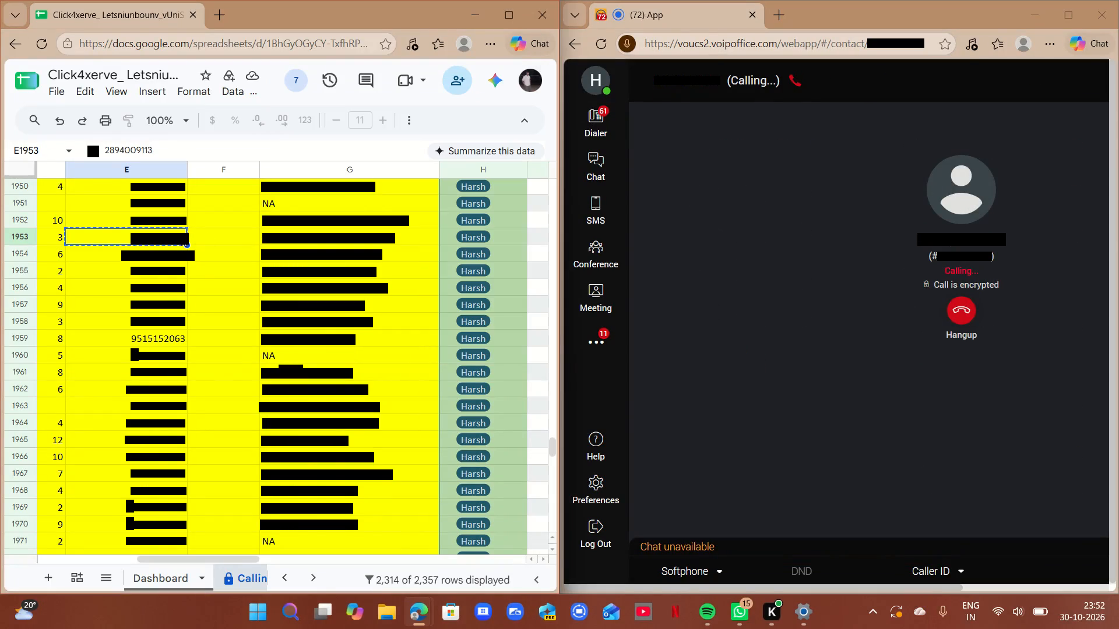
click(301, 86)
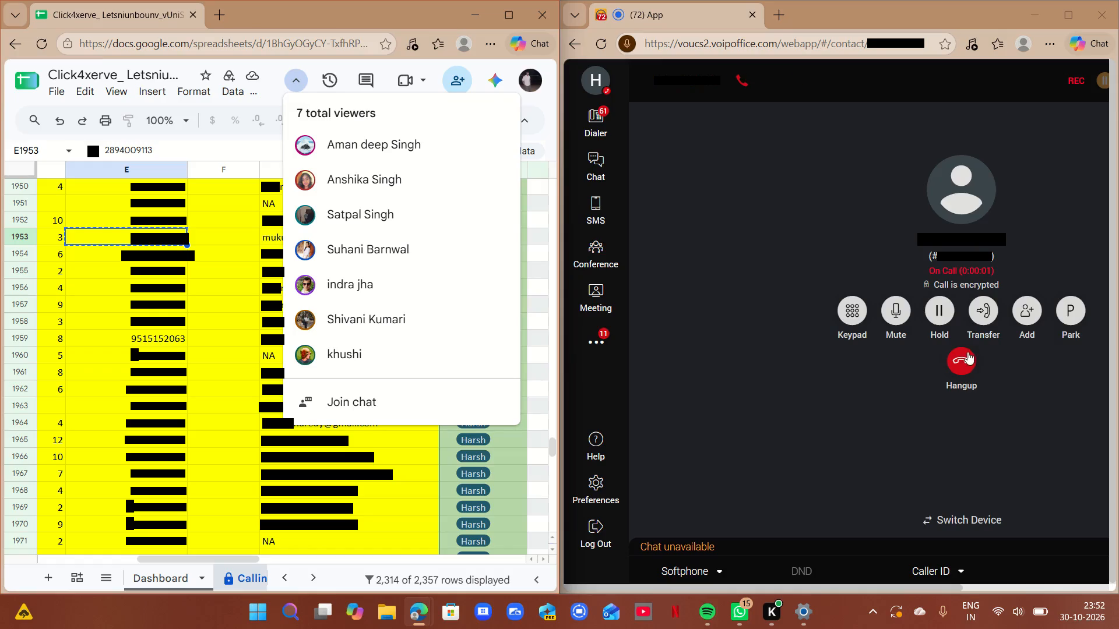
click(962, 360)
click(748, 163)
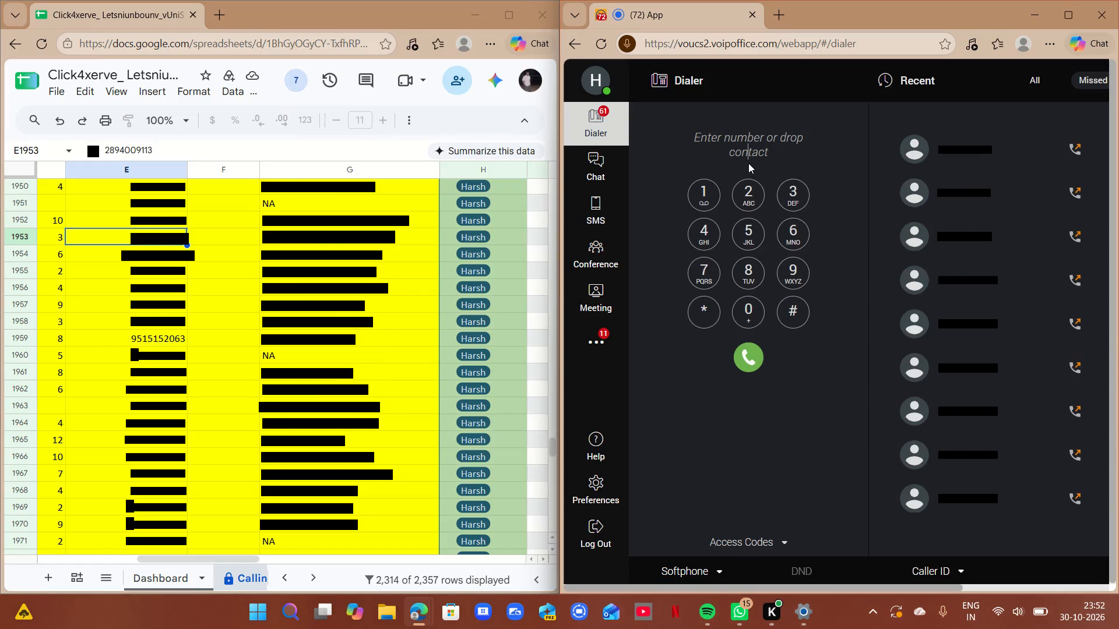
key(ctrl+v)
key(Return)
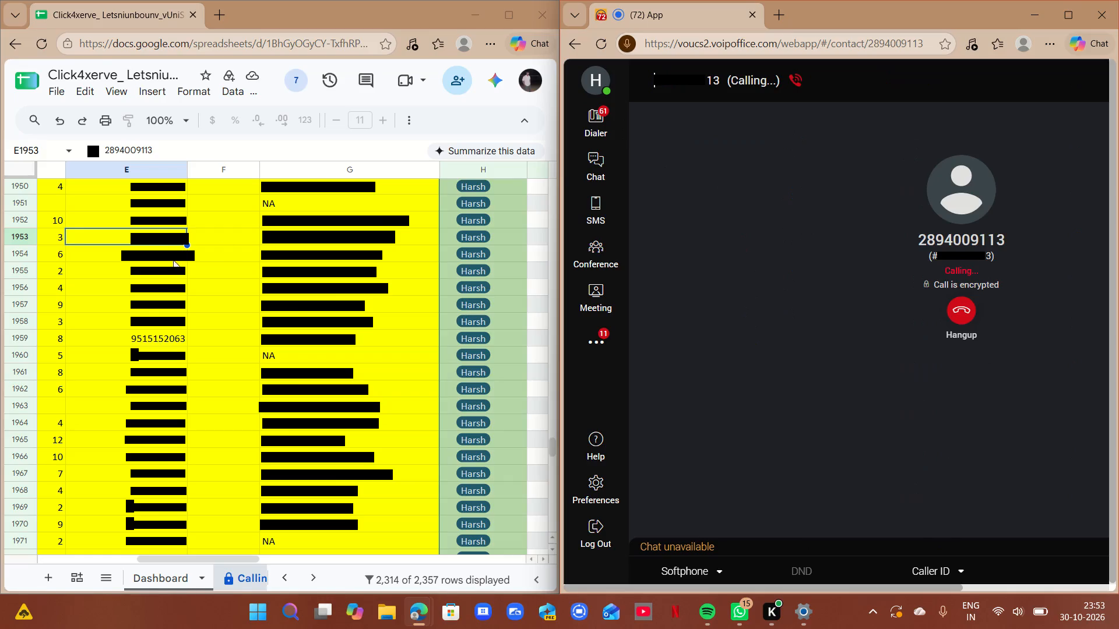
Copy the phone number from cell E1954 of the Calling Master sheet.
click(161, 256)
key(ctrl+c)
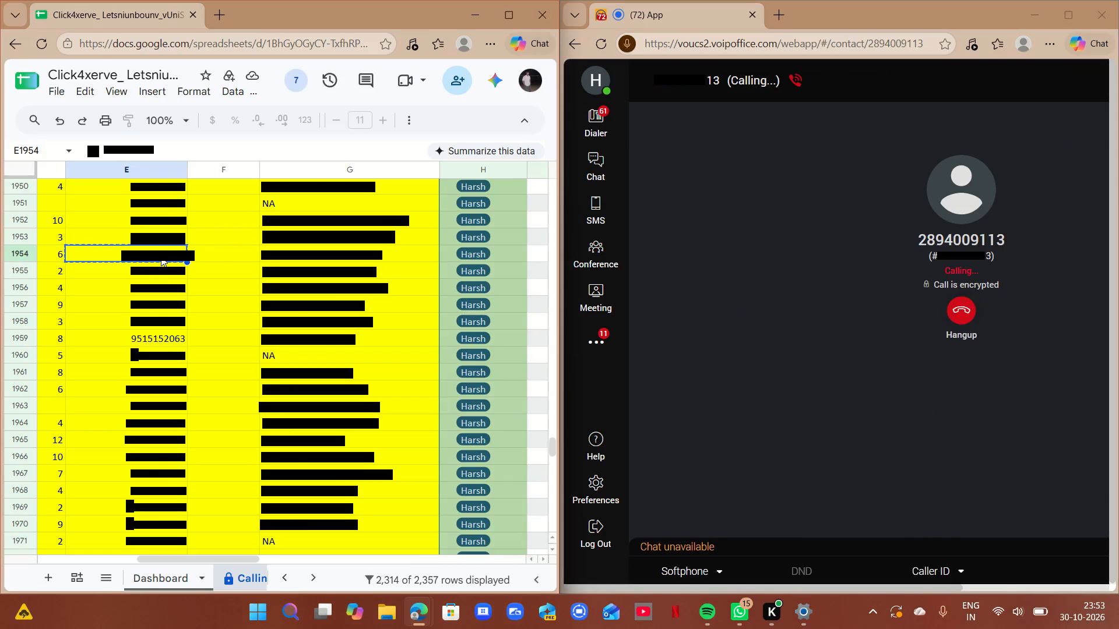
Record Voicemail as the call outcome in cell I1954 and fill it up through cell I1950.
scroll(161, 256, left, 1)
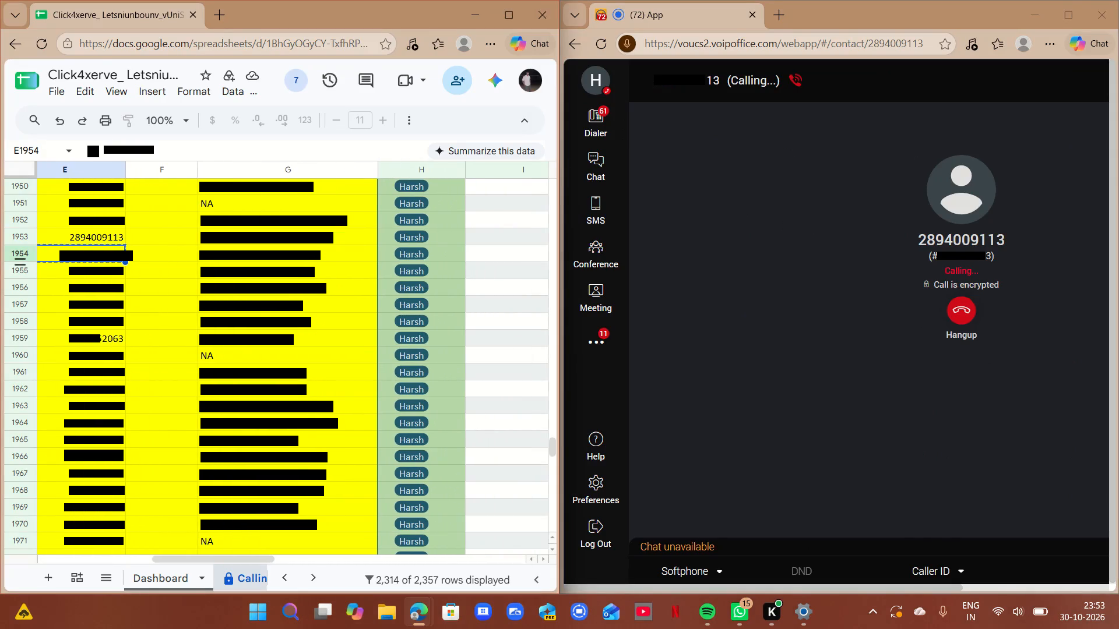
click(23, 258)
click(23, 254)
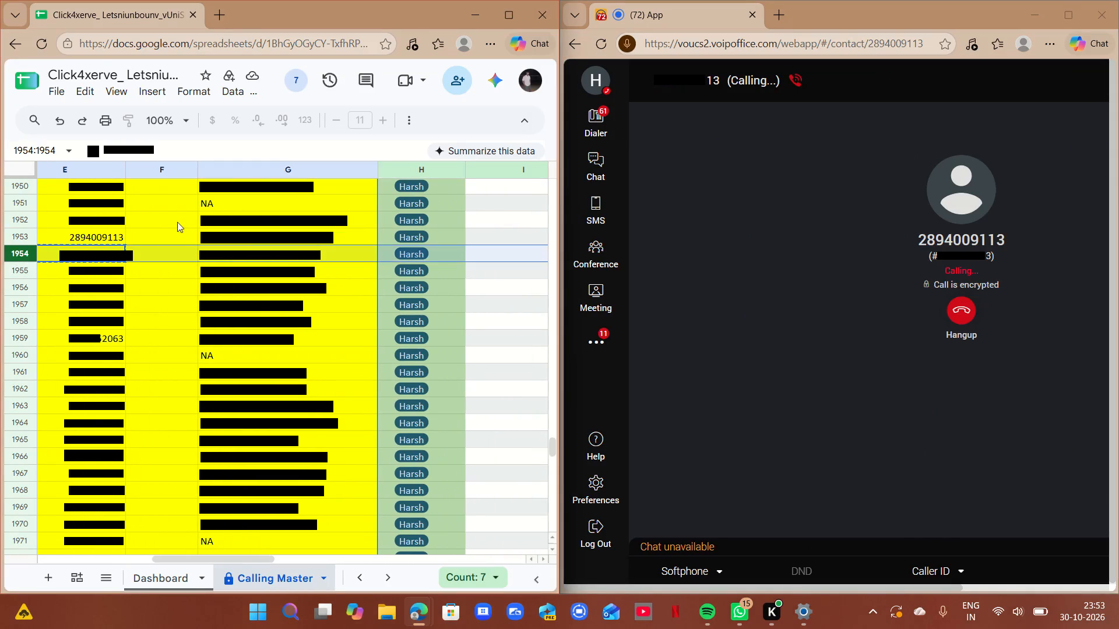
click(494, 253)
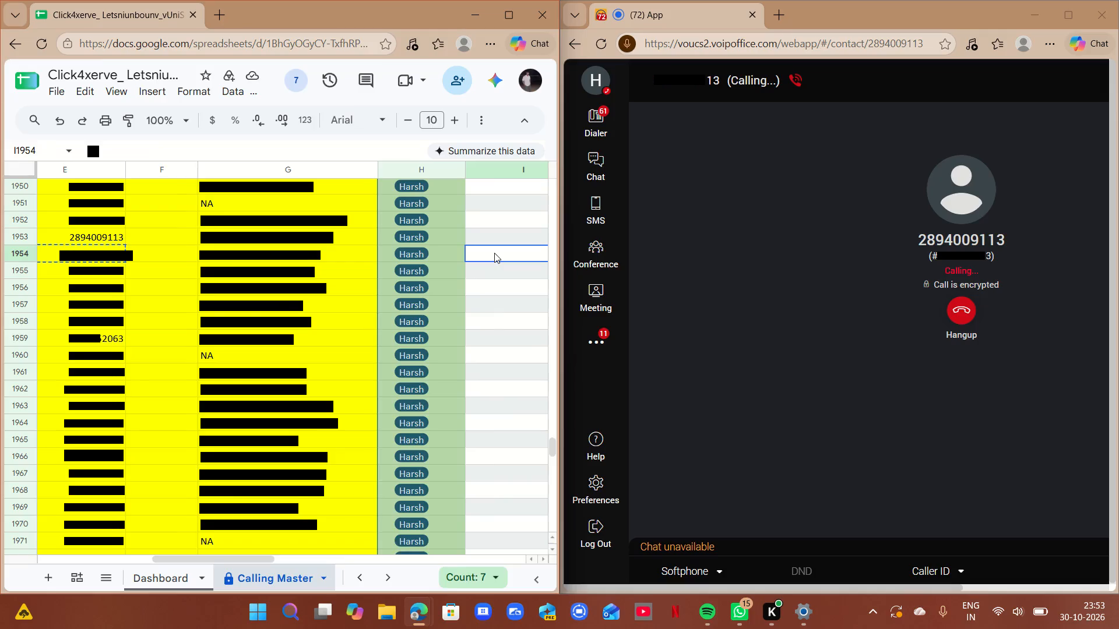
key(v)
key(Up)
key(Return)
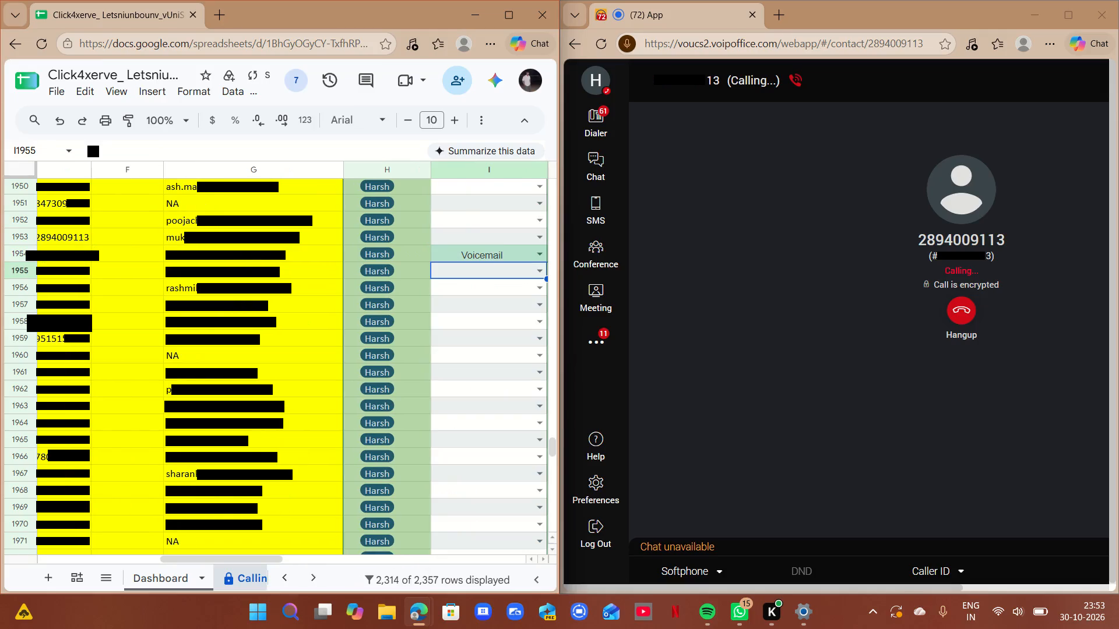
click(502, 250)
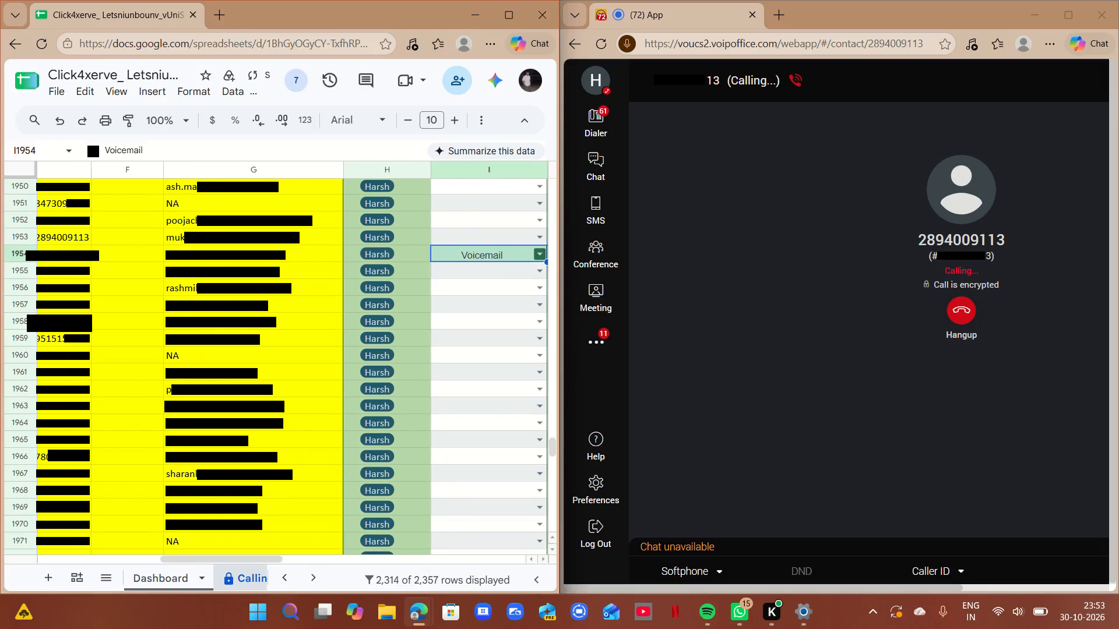
drag(545, 262, 522, 193)
drag(522, 193, 516, 186)
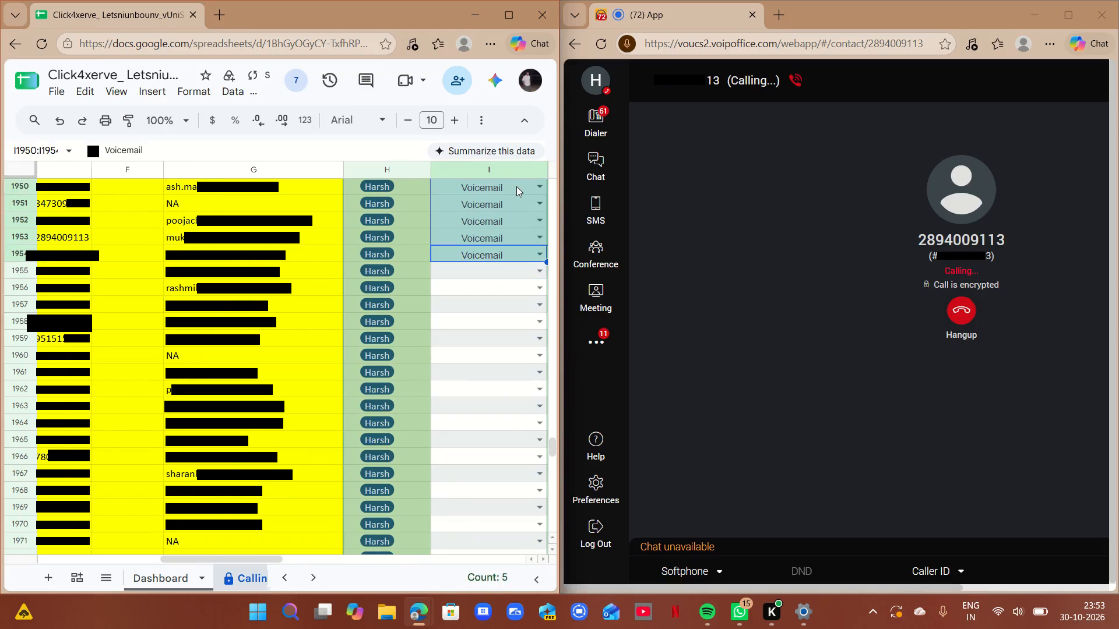
Hang up the current call and call the number copied from cell E1954 in the web dialer.
scroll(516, 186, down, 1)
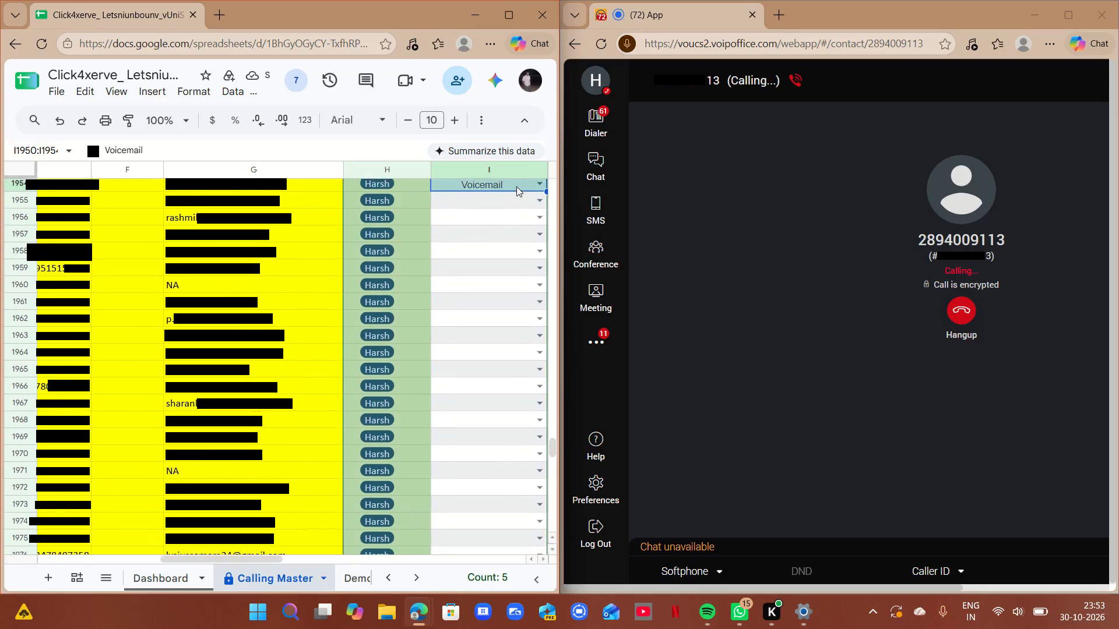
scroll(516, 186, down, 1)
scroll(516, 186, right, 1)
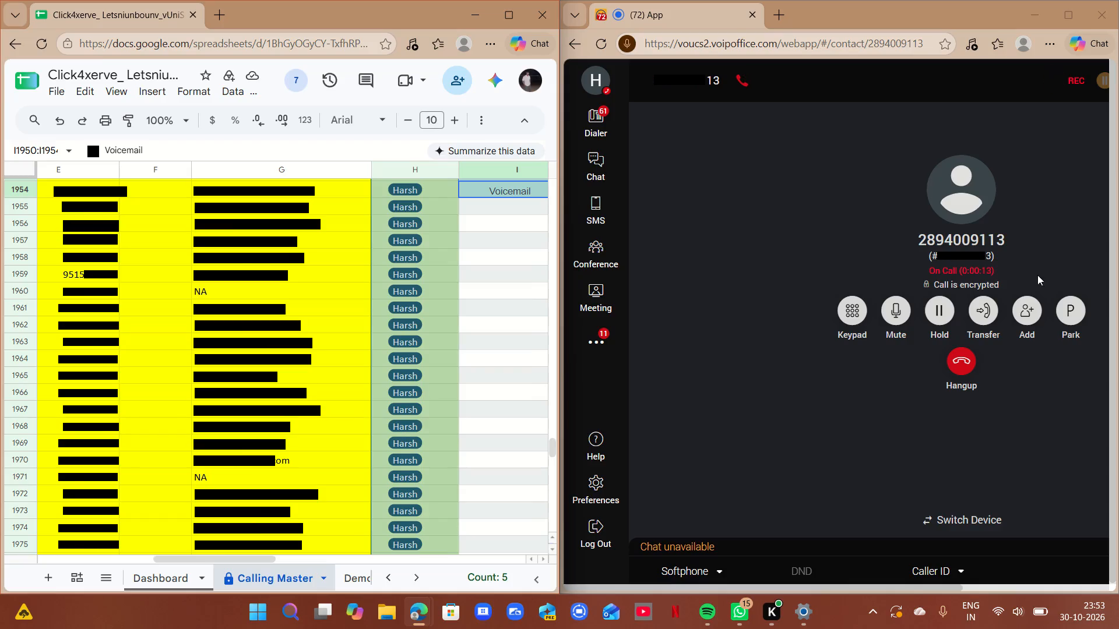
click(973, 369)
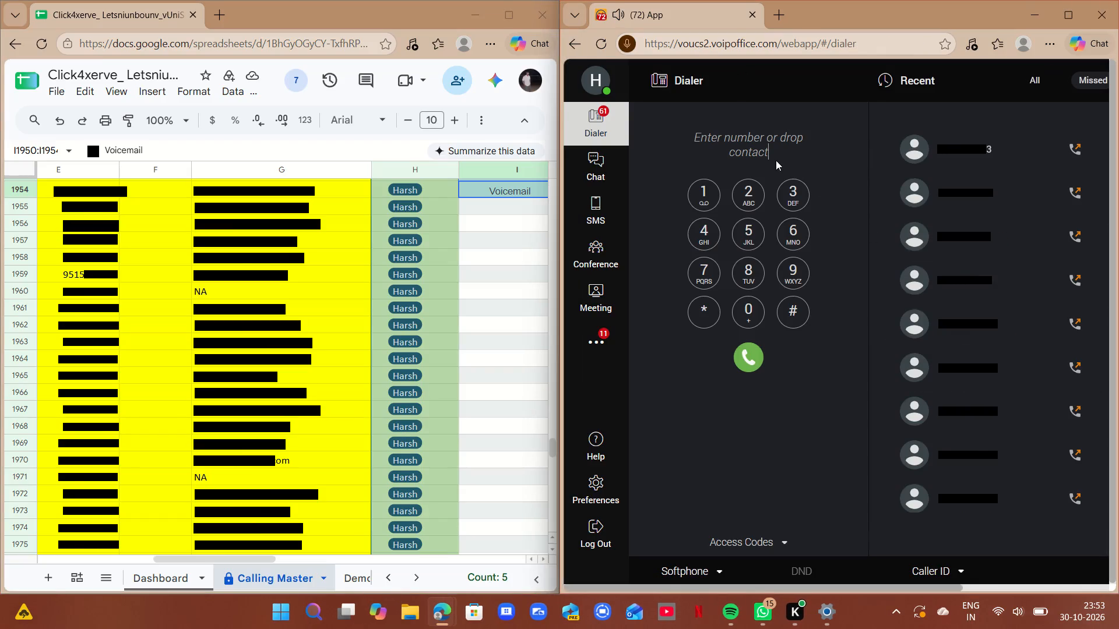
click(776, 160)
key(ctrl+v)
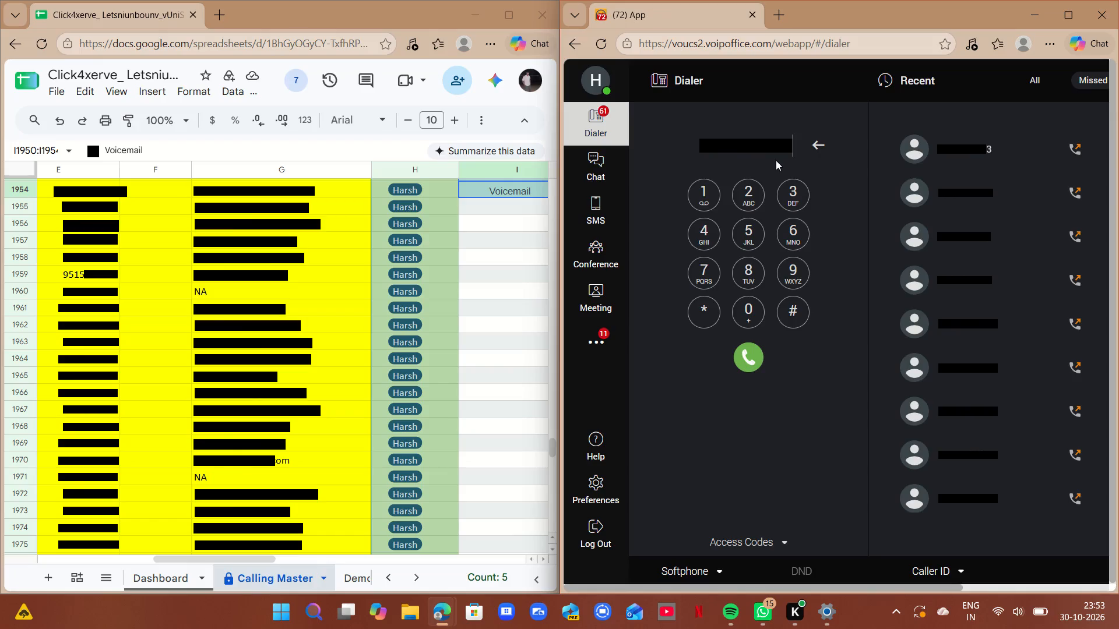
click(776, 160)
key(Return)
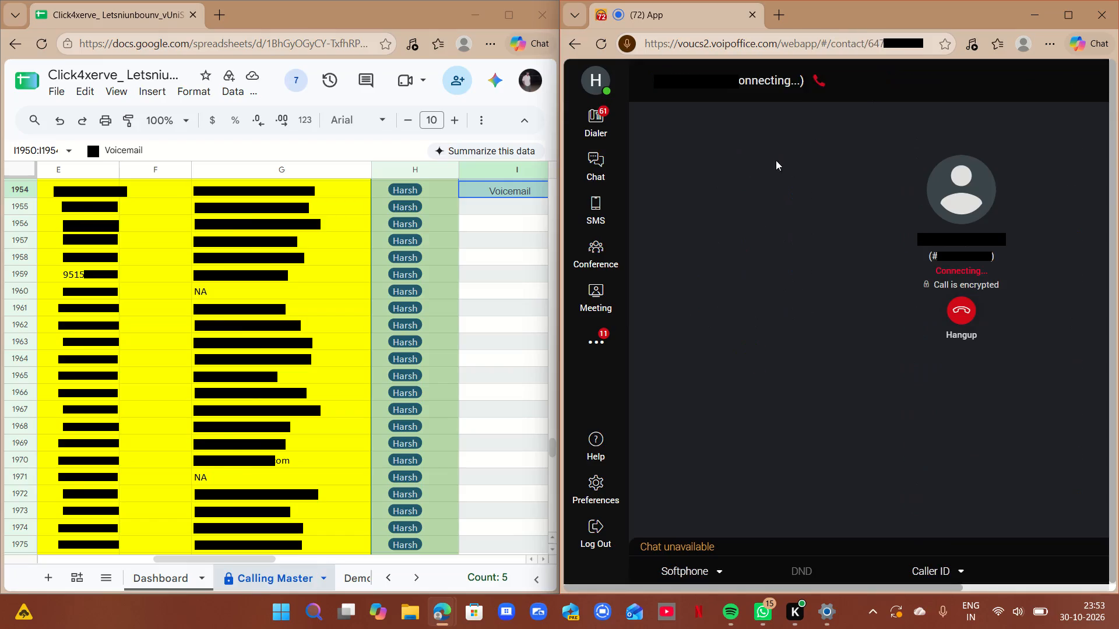
Copy the phone number from cell E1955, hang up the current call and call the copied number in the web dialer.
click(101, 210)
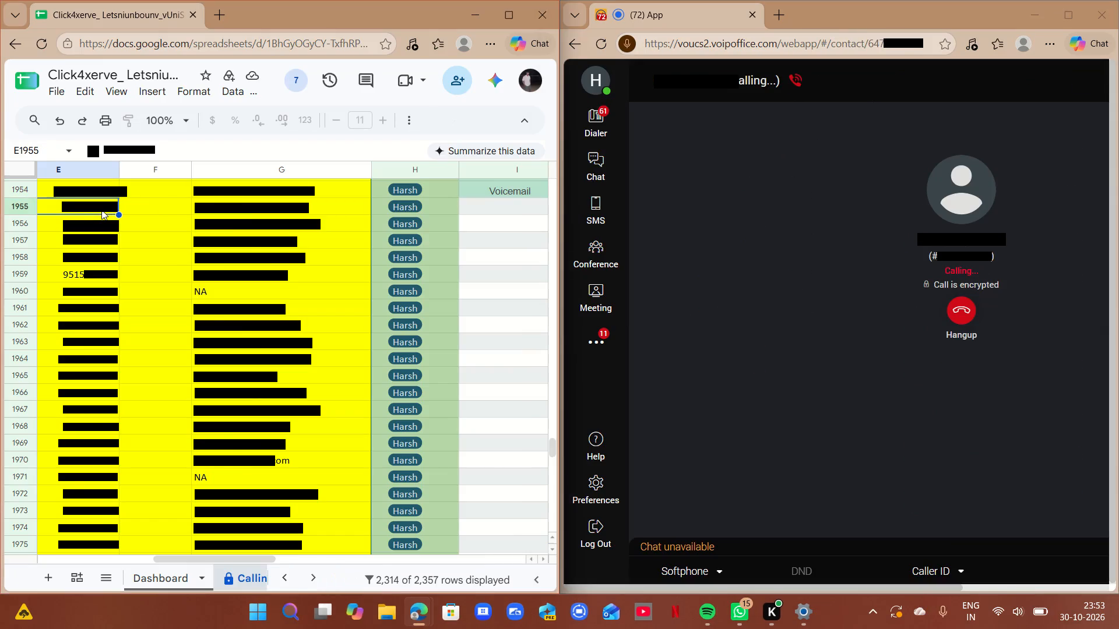
key(ctrl+c)
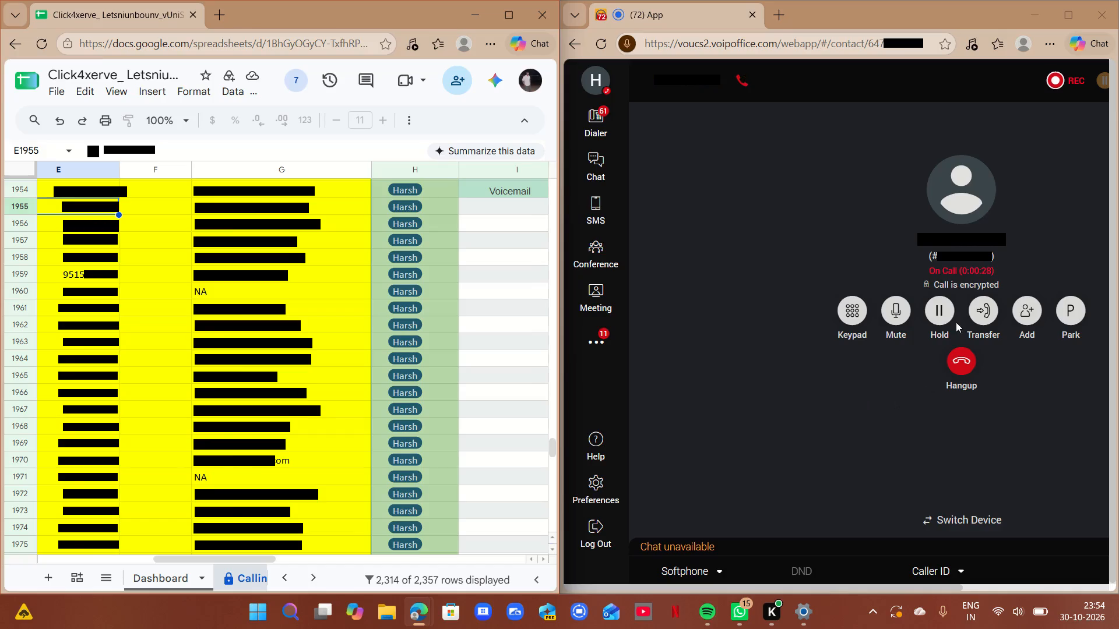
click(960, 356)
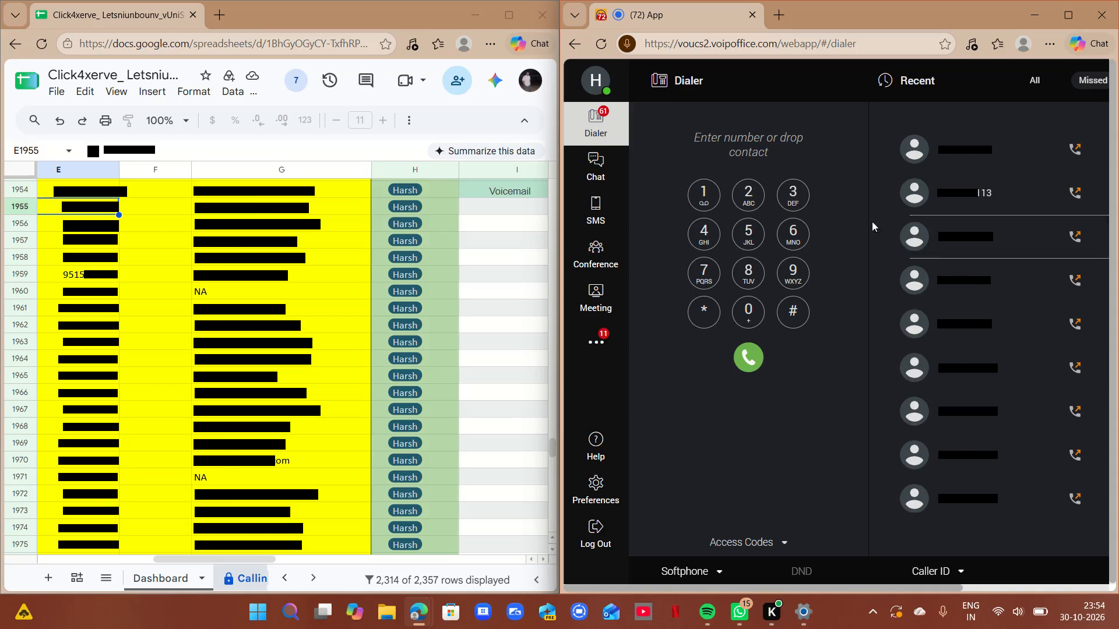
click(769, 143)
key(ctrl+v)
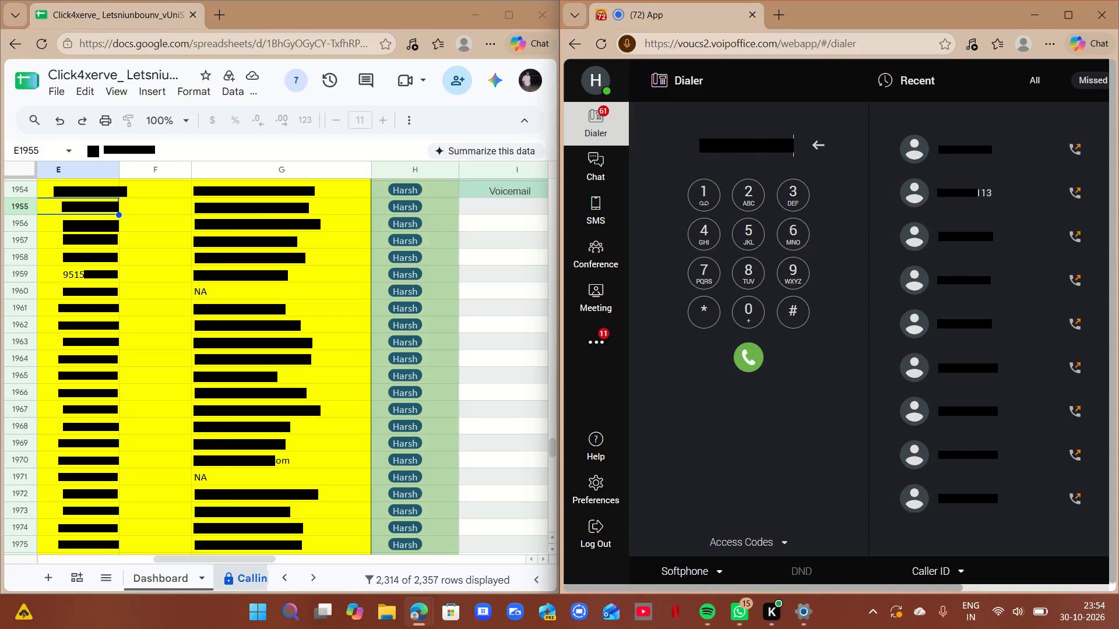
key(Return)
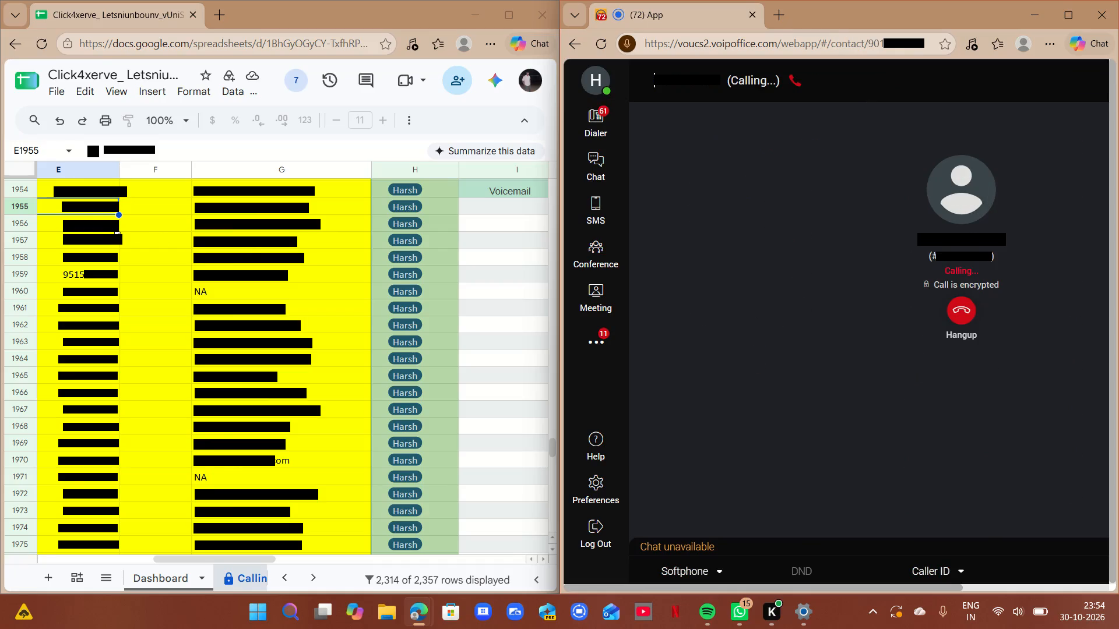
Copy the phone number from cell E1956 of the Calling Master sheet.
click(114, 227)
key(ctrl+c)
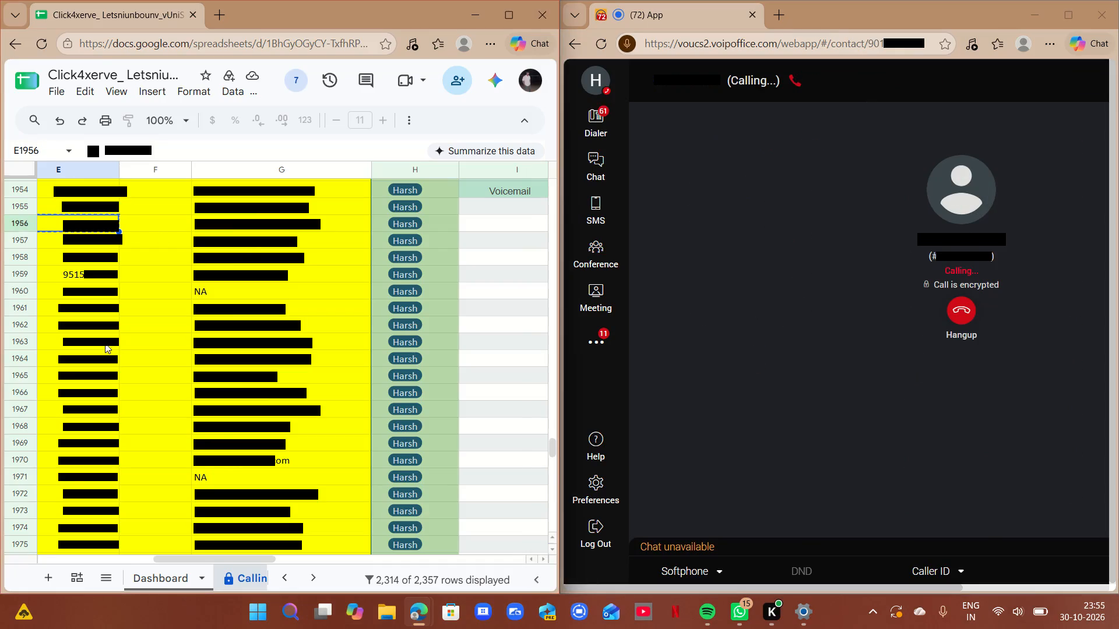
Clear the stray characters from cell A1 of the Dashboard sheet.
click(158, 586)
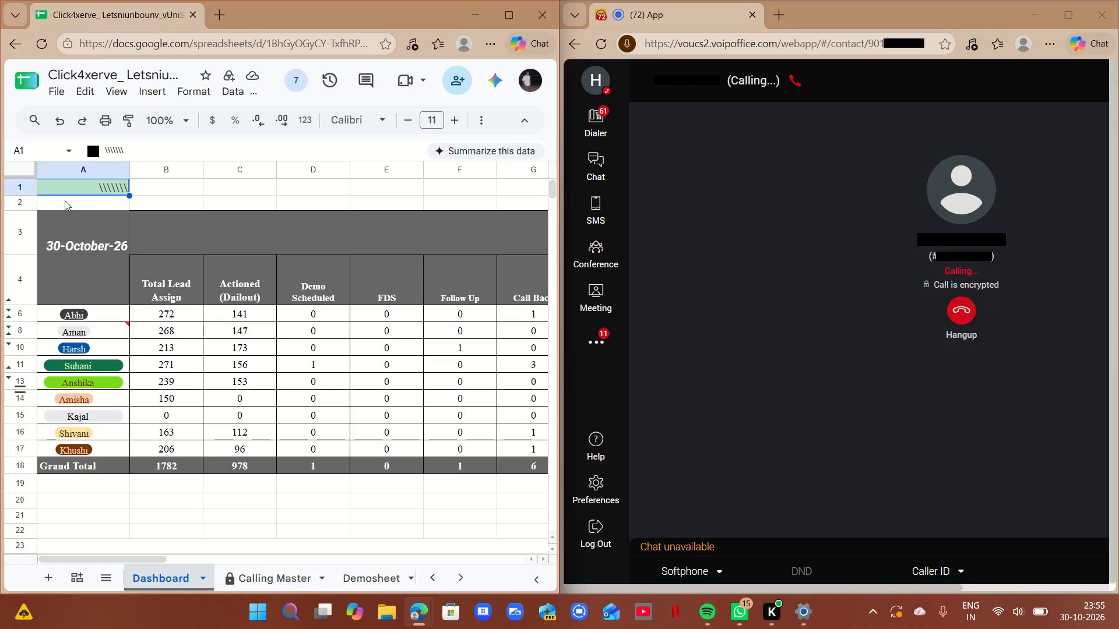
click(101, 189)
key(BackSpace)
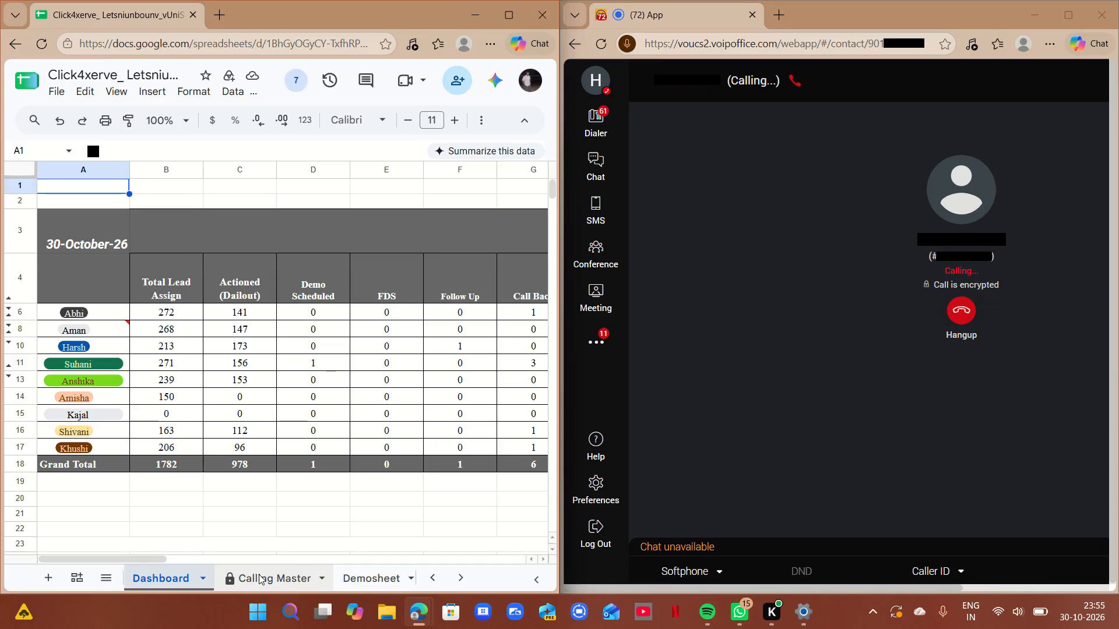
Look through the Calling Master, Demosheet, Agent Report and Oct Missed leads sheets while the call is ringing.
click(259, 574)
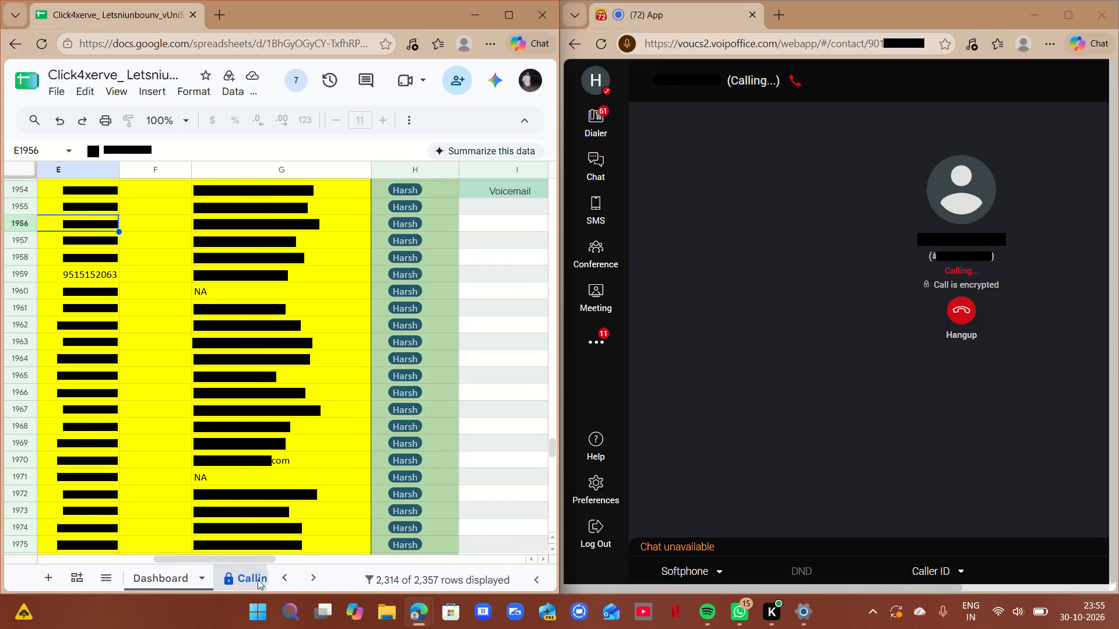
scroll(258, 579, left, 1)
click(258, 579)
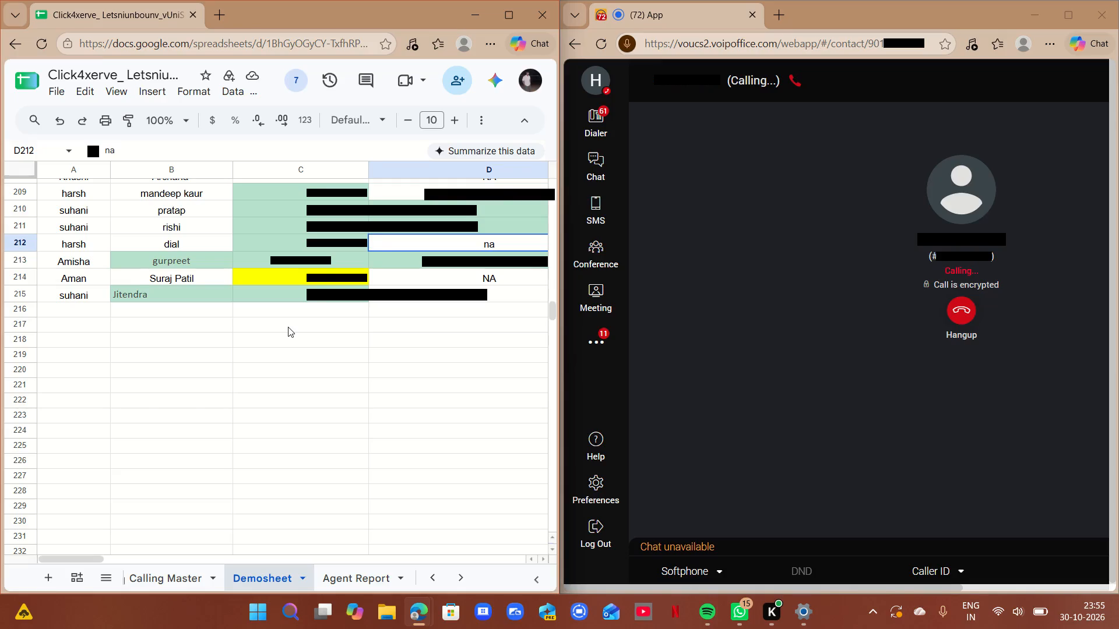
scroll(288, 327, left, 7)
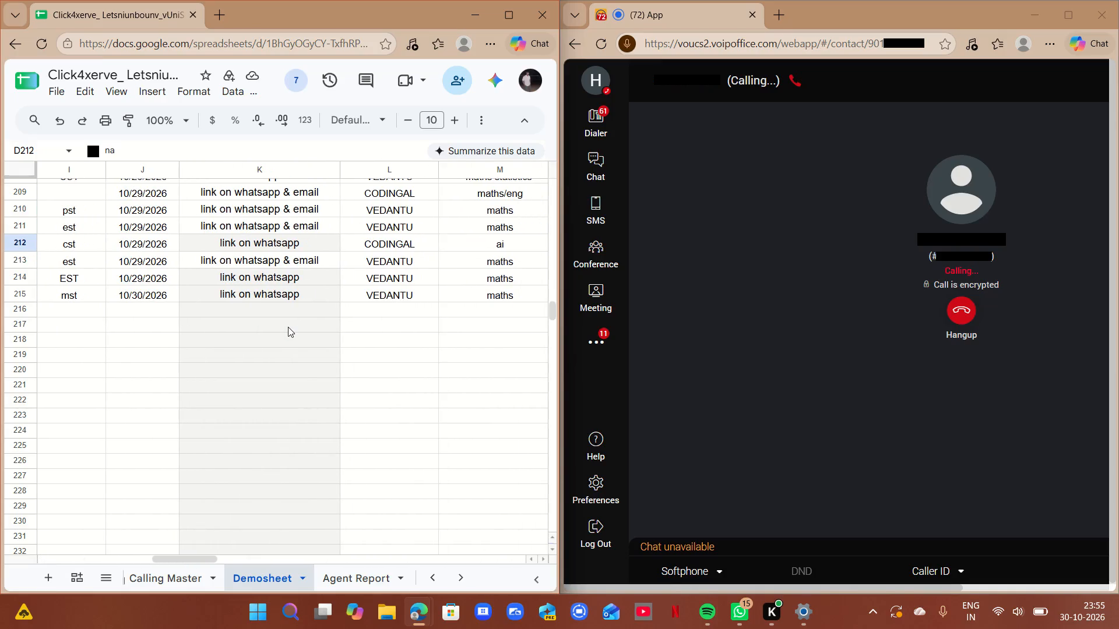
click(358, 573)
scroll(358, 573, left, 2)
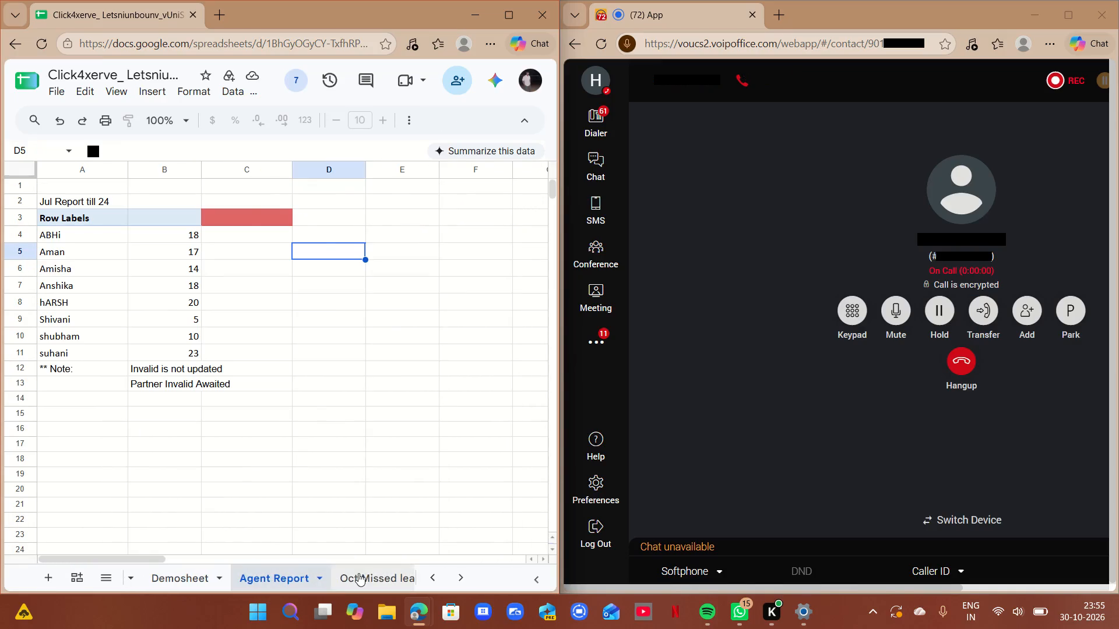
click(358, 573)
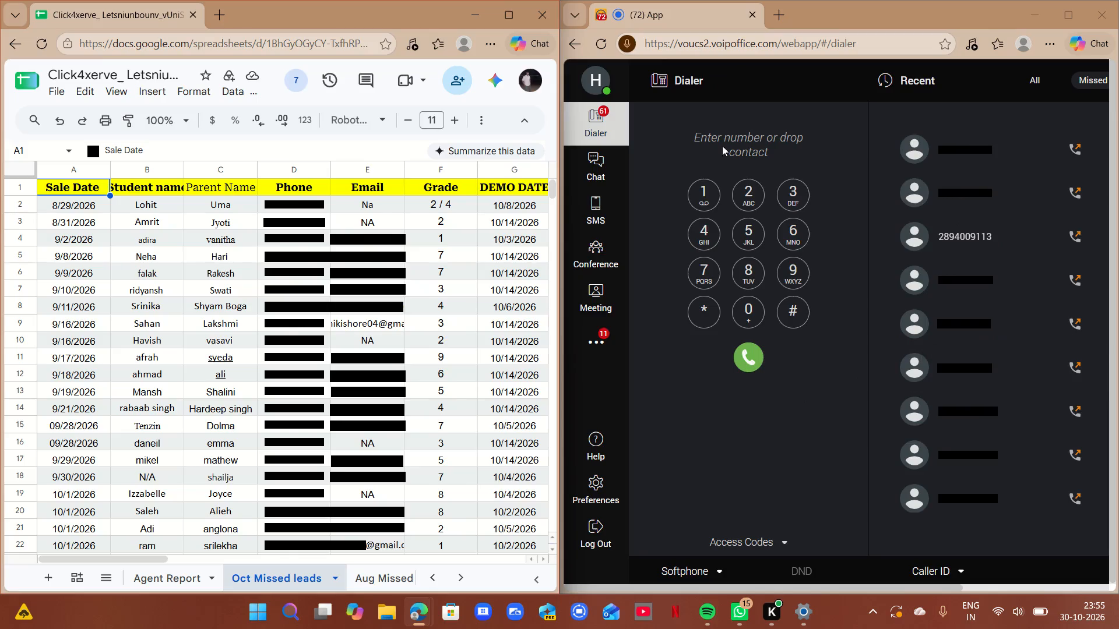
Call the number copied from cell E1956 in the web dialer.
click(734, 148)
key(ctrl+v)
key(Return)
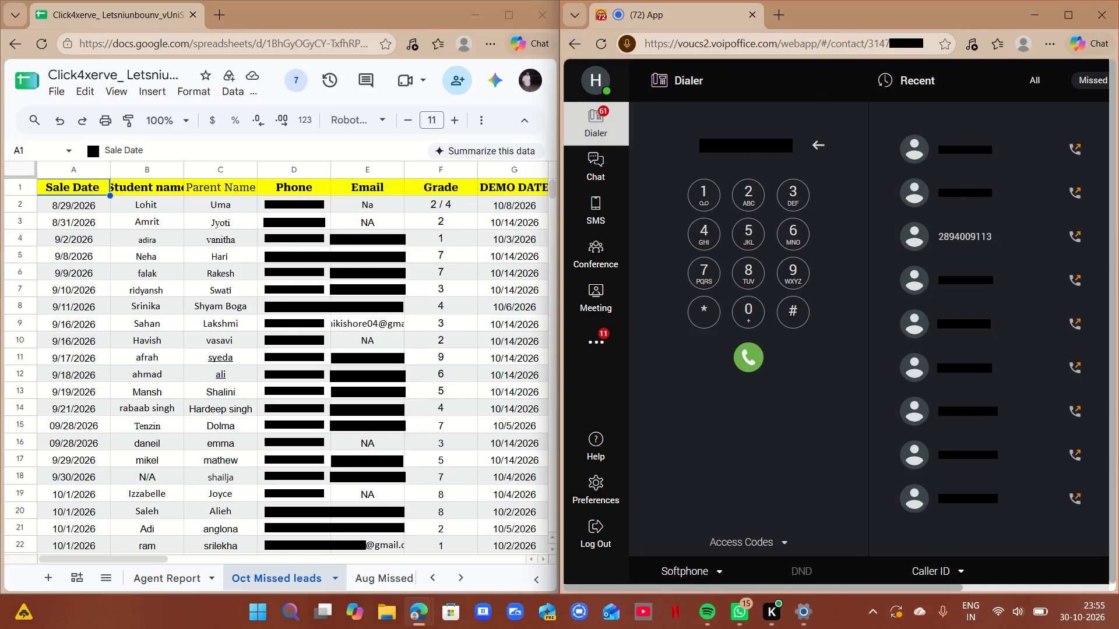
Look through the demo statuses, remarks and demo times in the Oct Missed leads sheet, down to about row 102, during the call.
scroll(239, 368, left, 7)
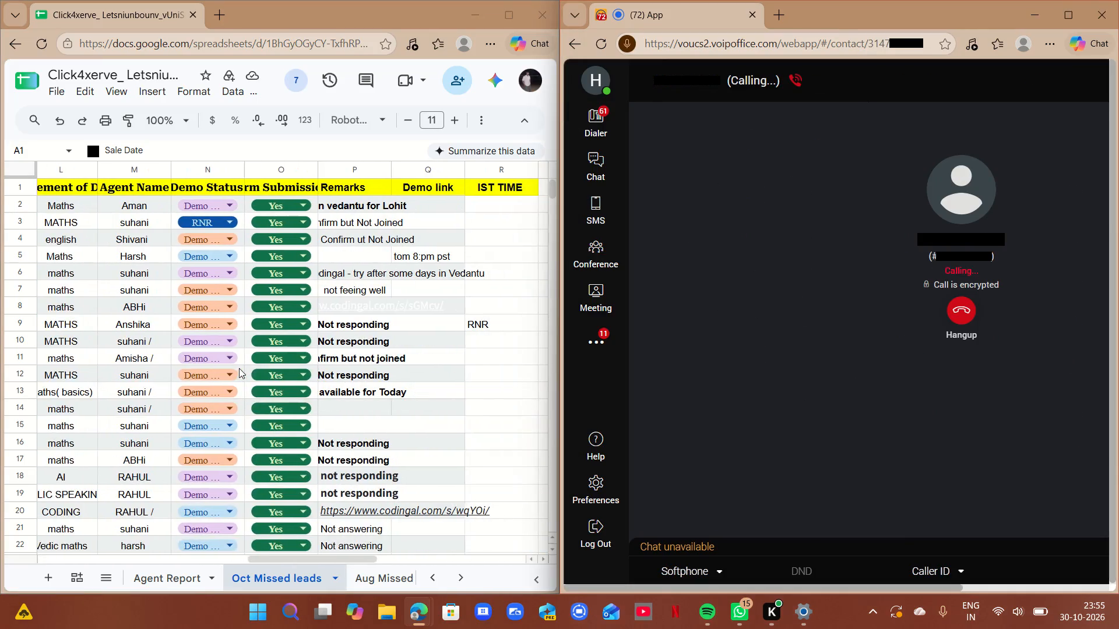
scroll(239, 368, left, 3)
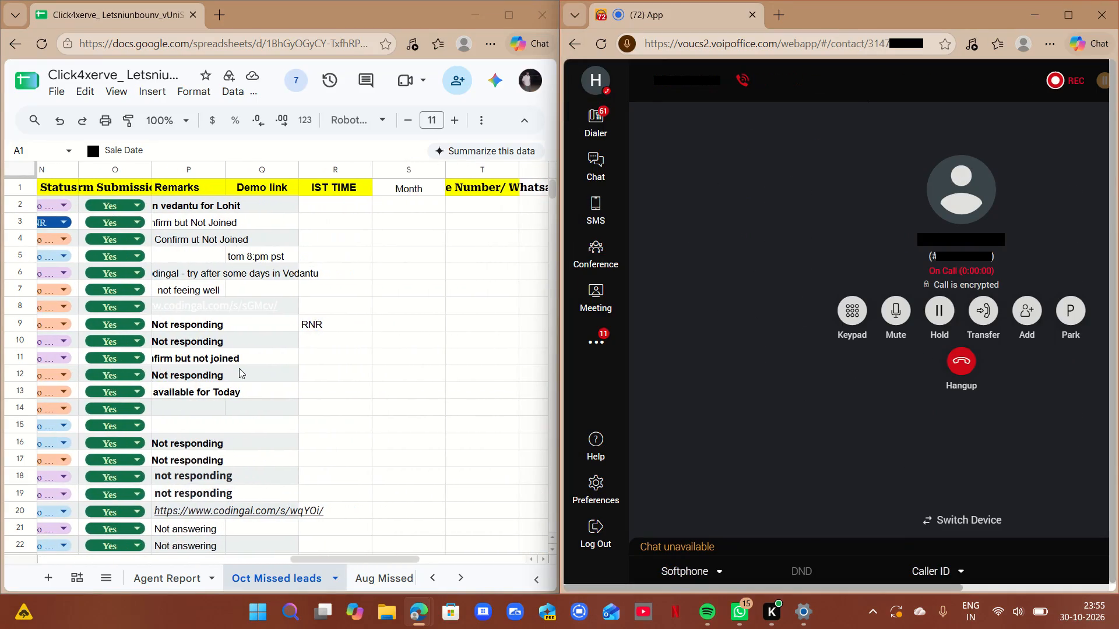
scroll(239, 368, down, 6)
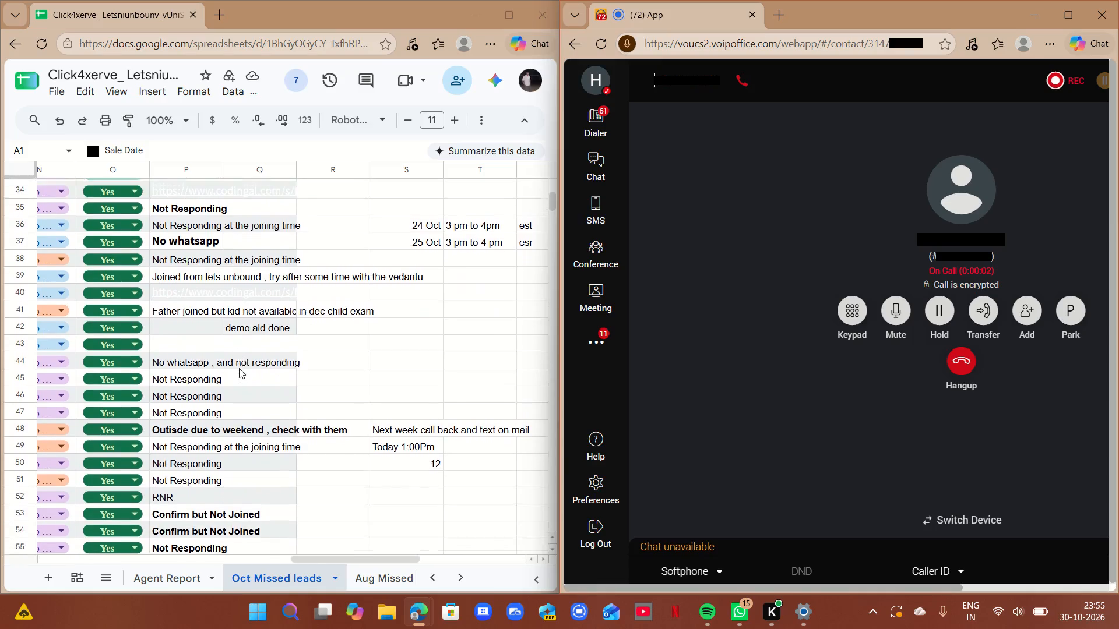
scroll(239, 368, down, 1)
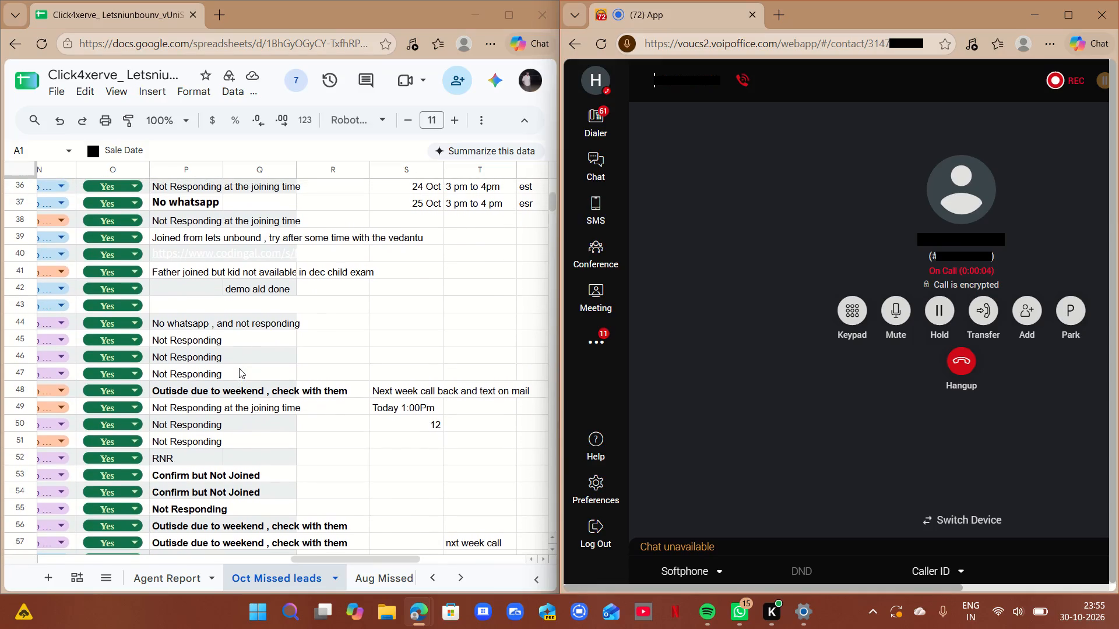
scroll(239, 368, down, 1)
scroll(239, 368, right, 1)
scroll(239, 368, left, 1)
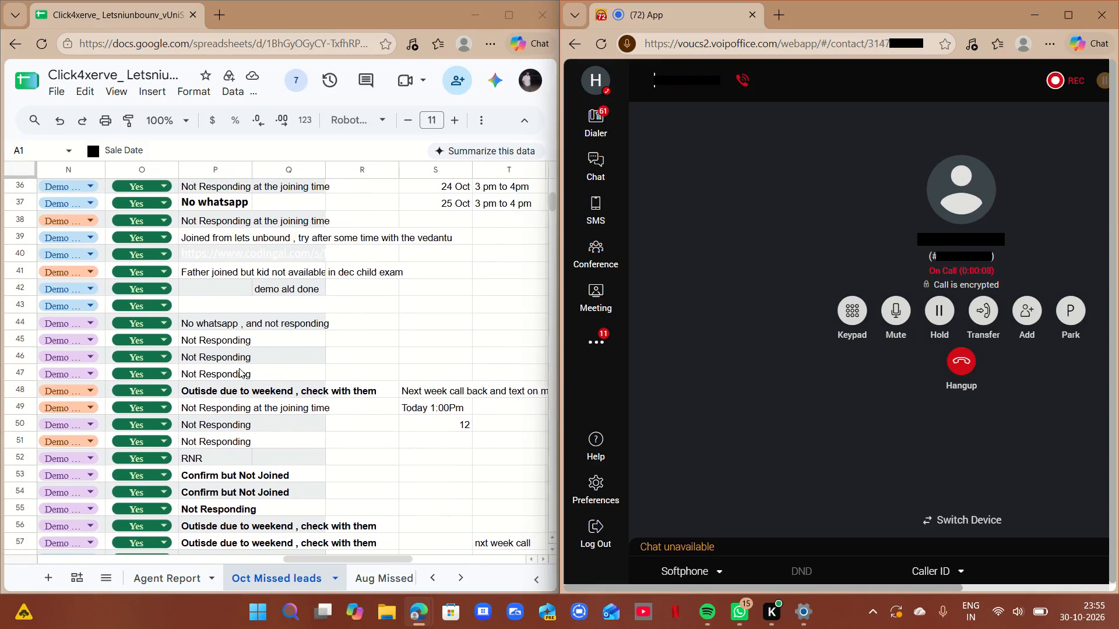
scroll(239, 368, left, 1)
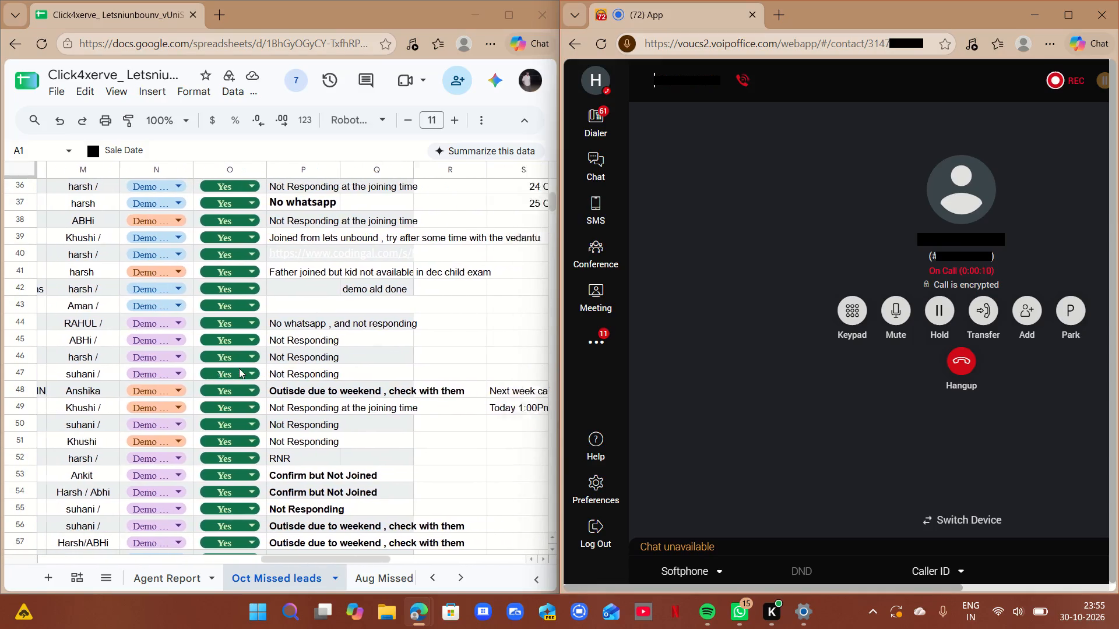
scroll(239, 368, left, 1)
scroll(239, 368, down, 4)
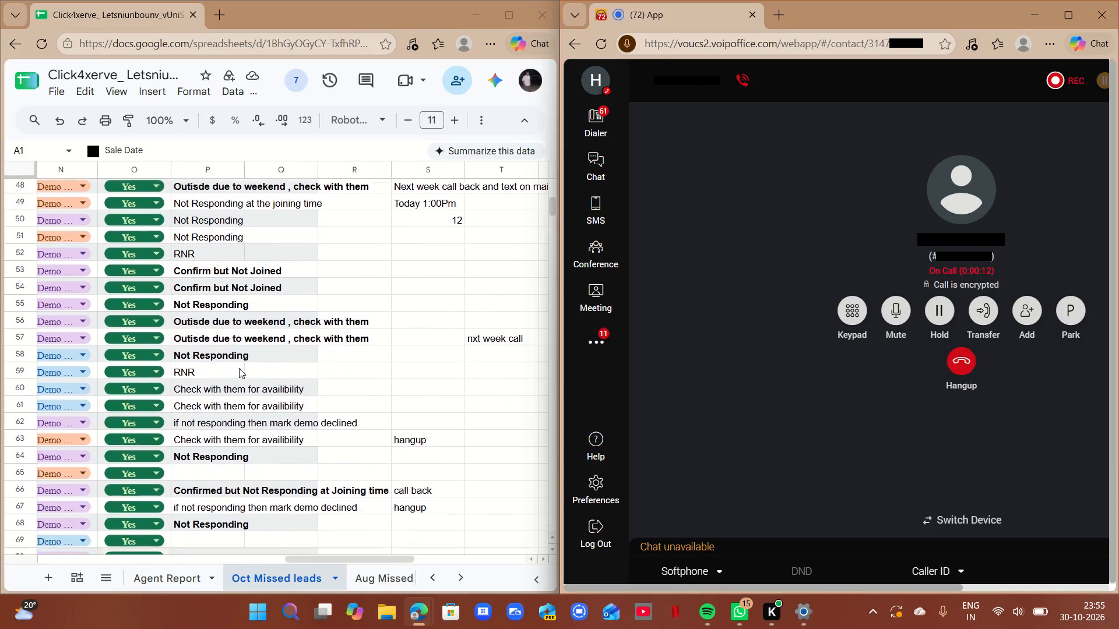
scroll(239, 368, down, 3)
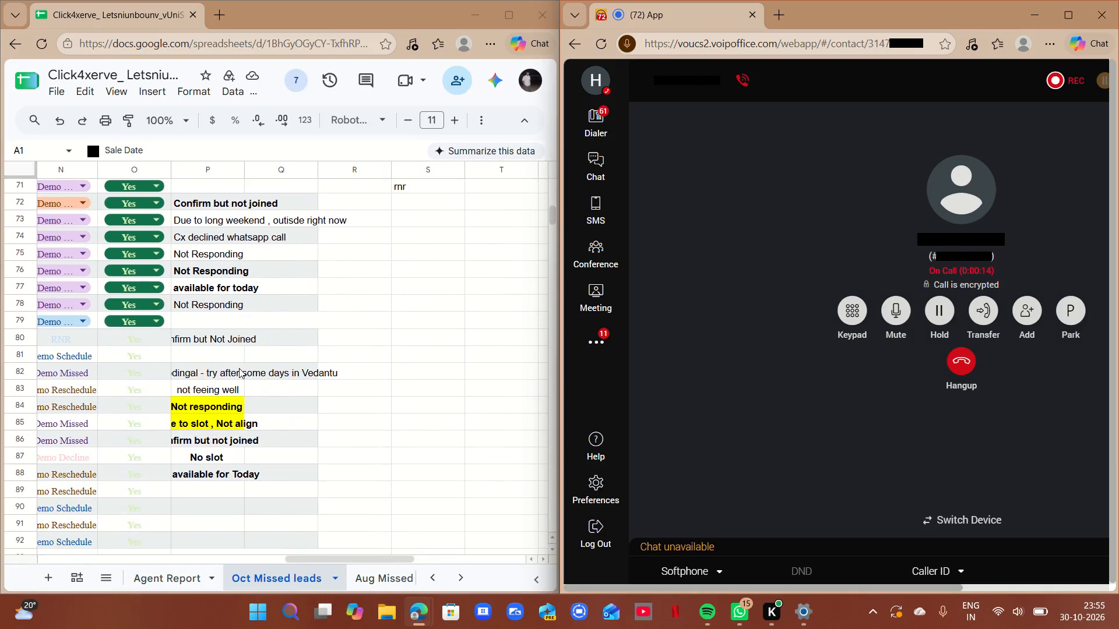
scroll(239, 368, down, 1)
scroll(239, 368, right, 7)
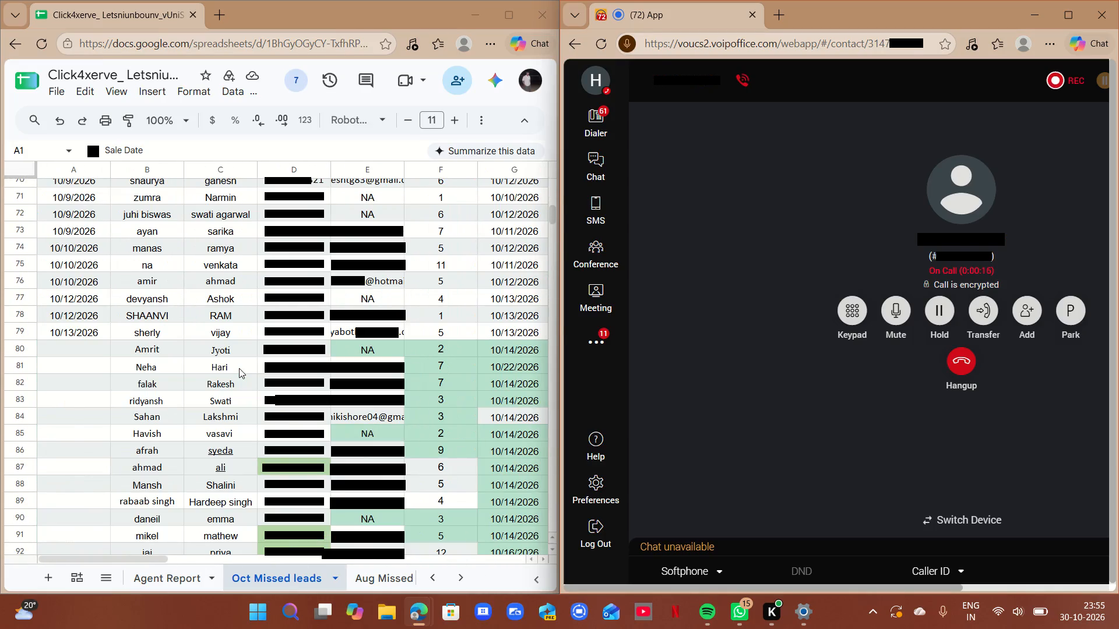
scroll(239, 368, left, 5)
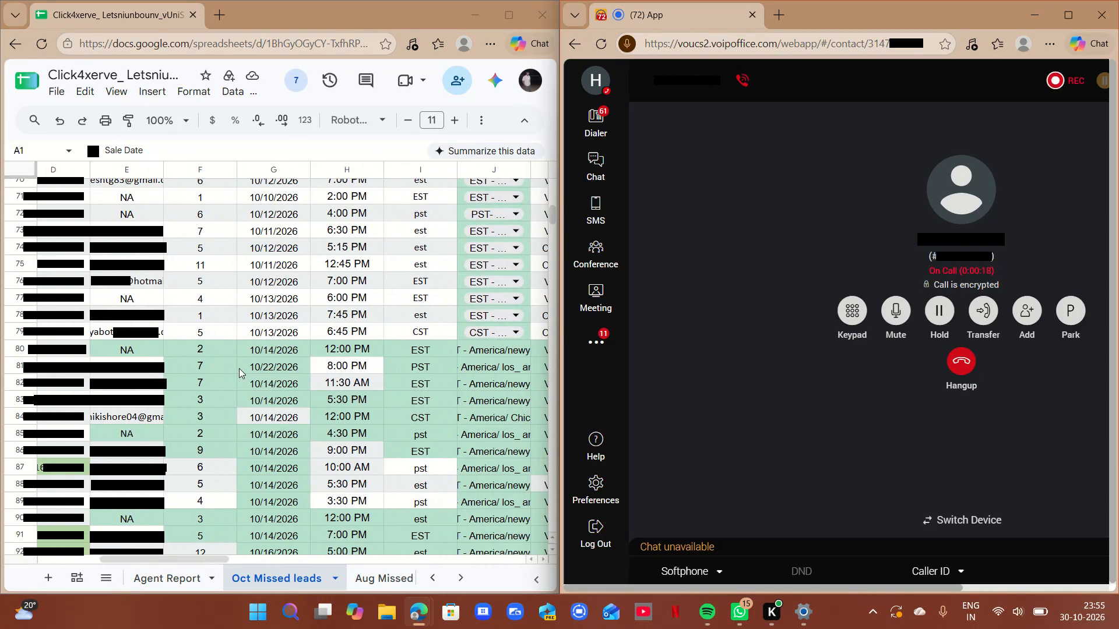
scroll(239, 368, down, 2)
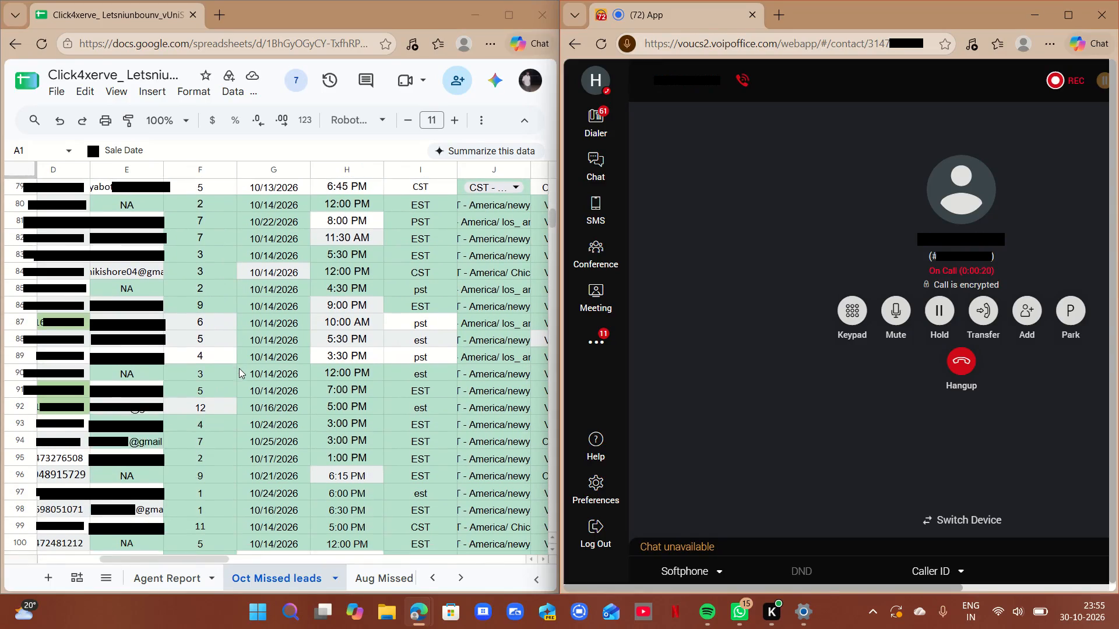
scroll(239, 368, down, 1)
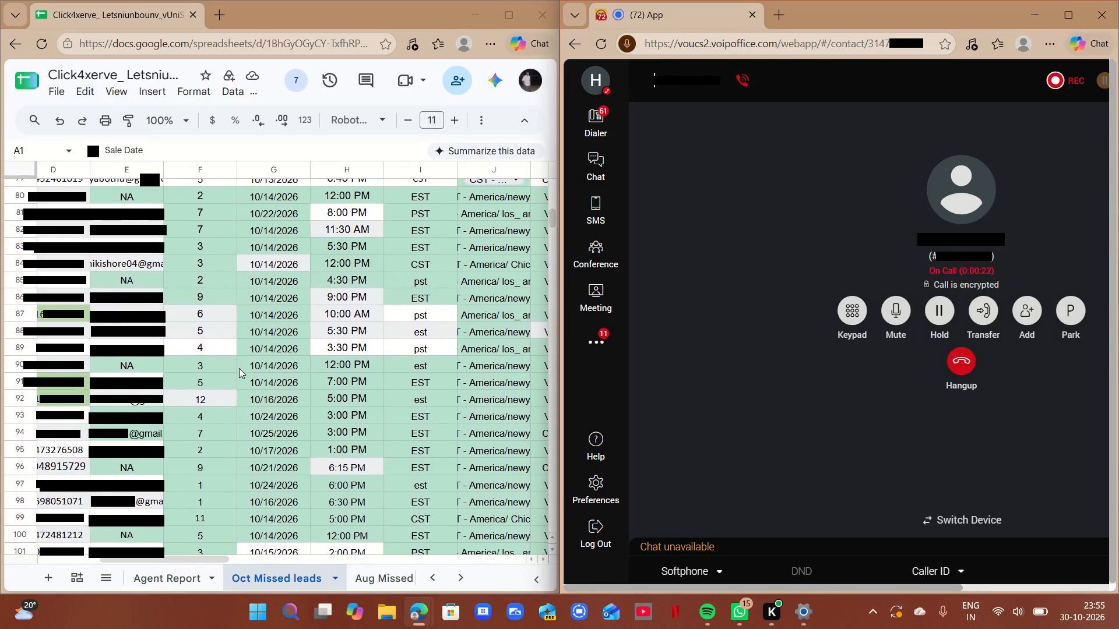
scroll(239, 368, left, 6)
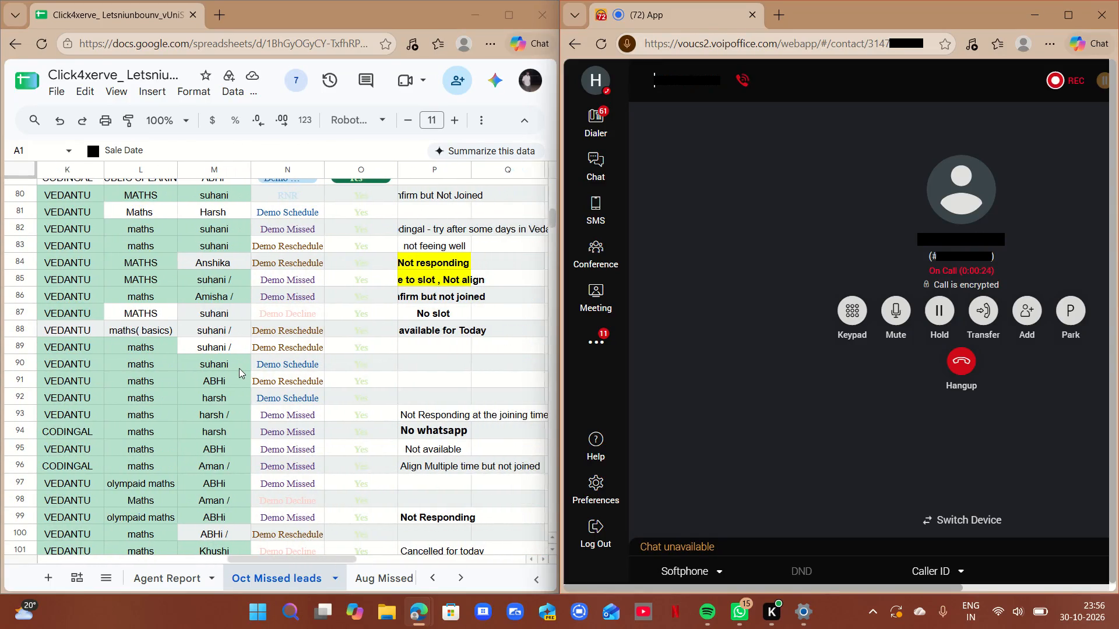
scroll(239, 368, left, 1)
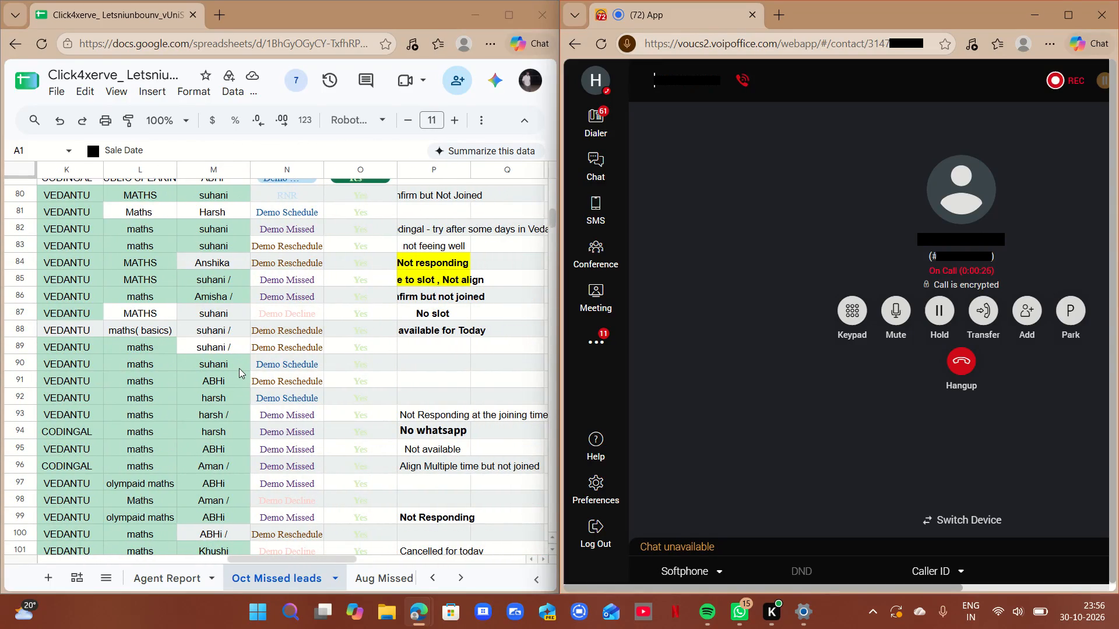
scroll(239, 368, down, 1)
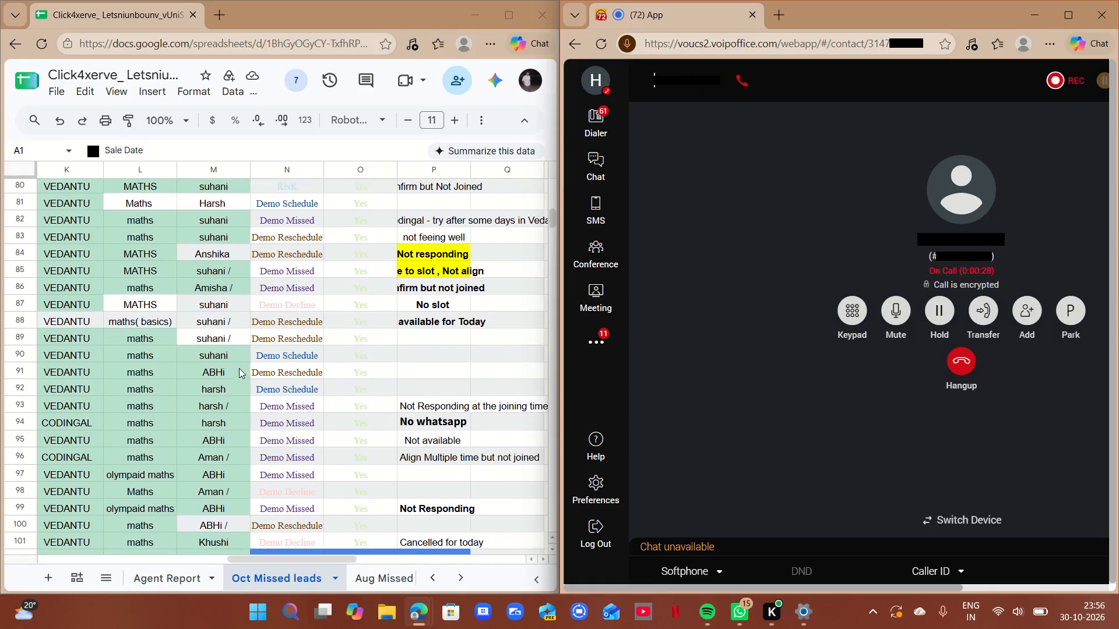
scroll(239, 368, down, 1)
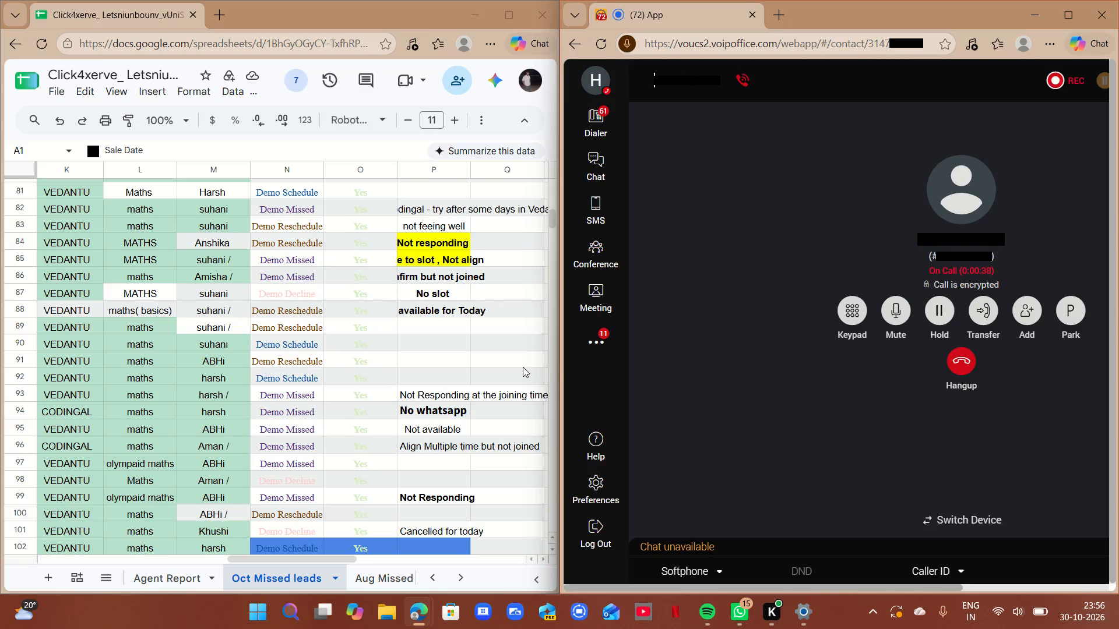
Hang up the ongoing call in the web dialer.
click(951, 362)
Examine the last entries of the Oct Missed leads sheet, from the student details across to the agent names, demo statuses and remarks.
scroll(266, 337, down, 3)
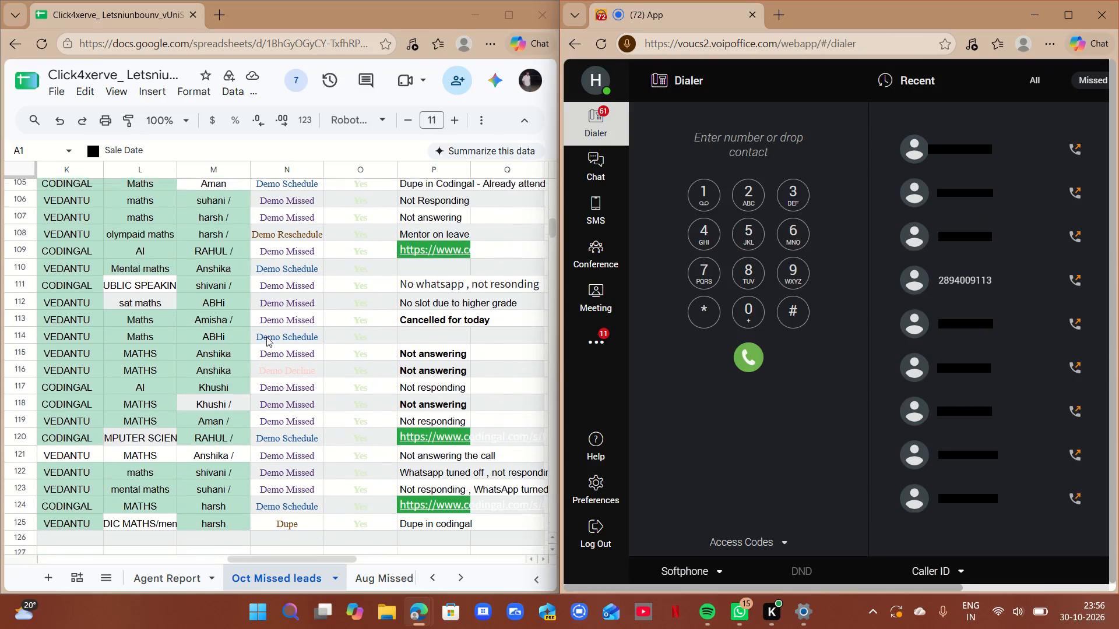
scroll(189, 435, right, 3)
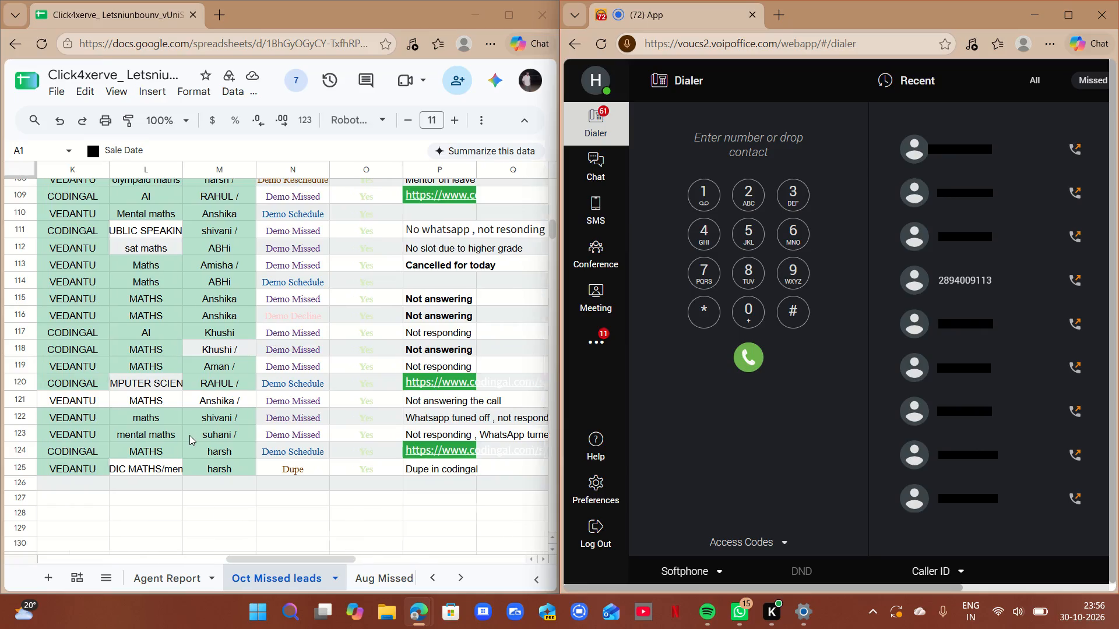
scroll(189, 435, right, 4)
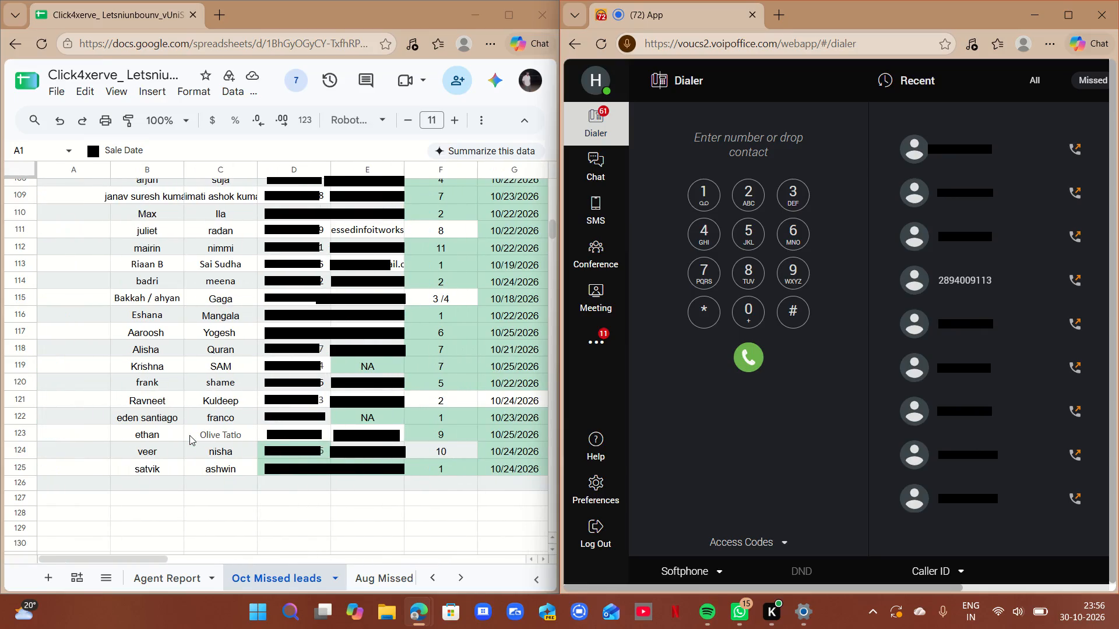
scroll(189, 435, left, 4)
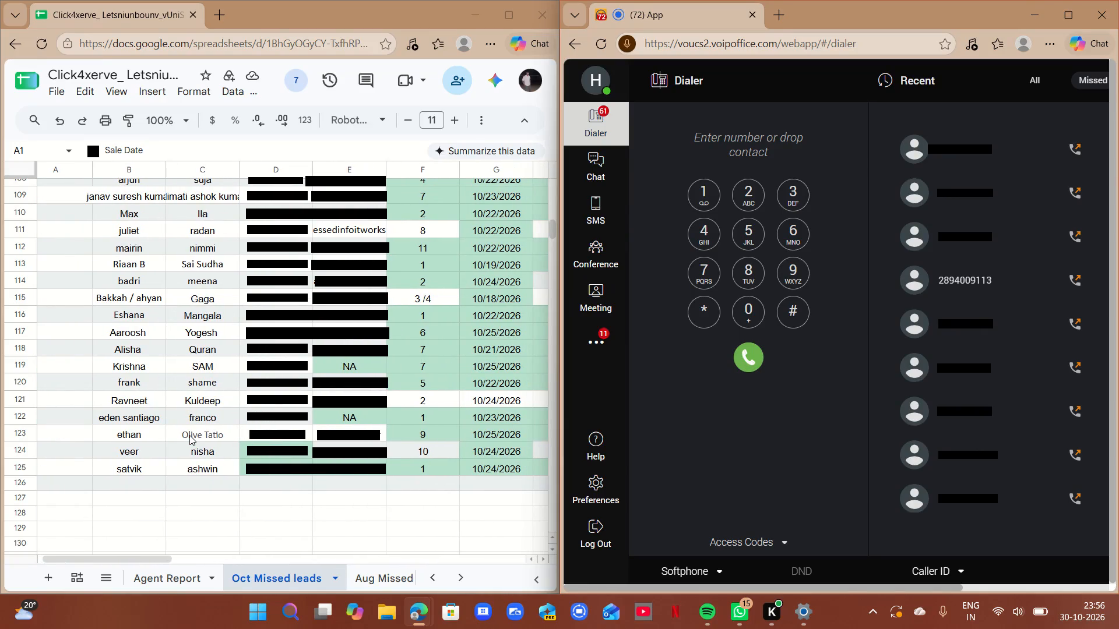
scroll(189, 435, left, 6)
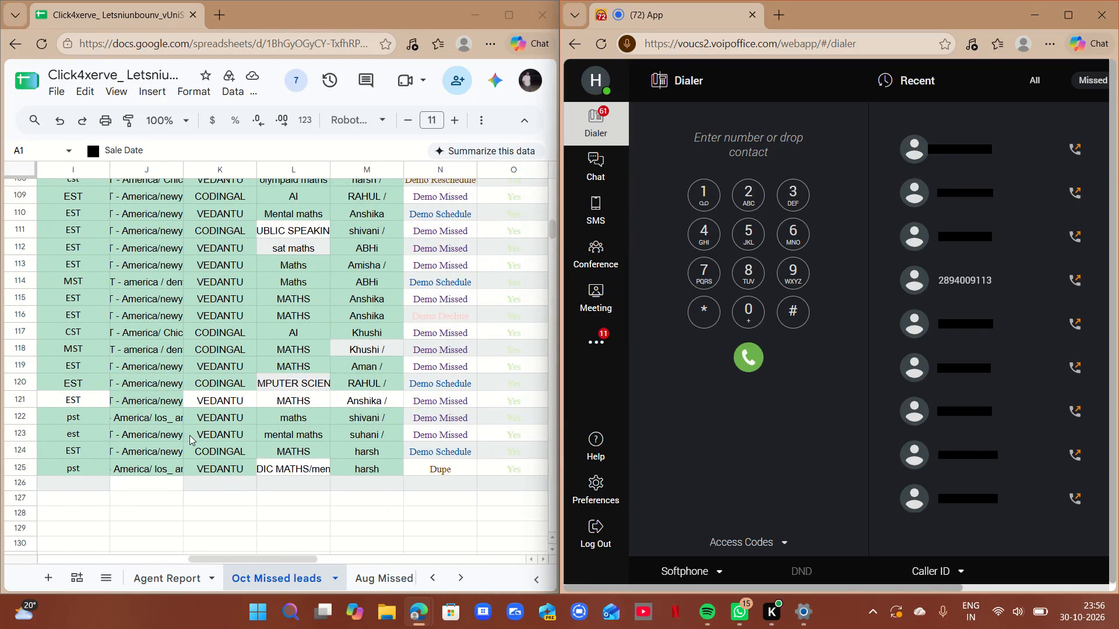
scroll(189, 435, left, 2)
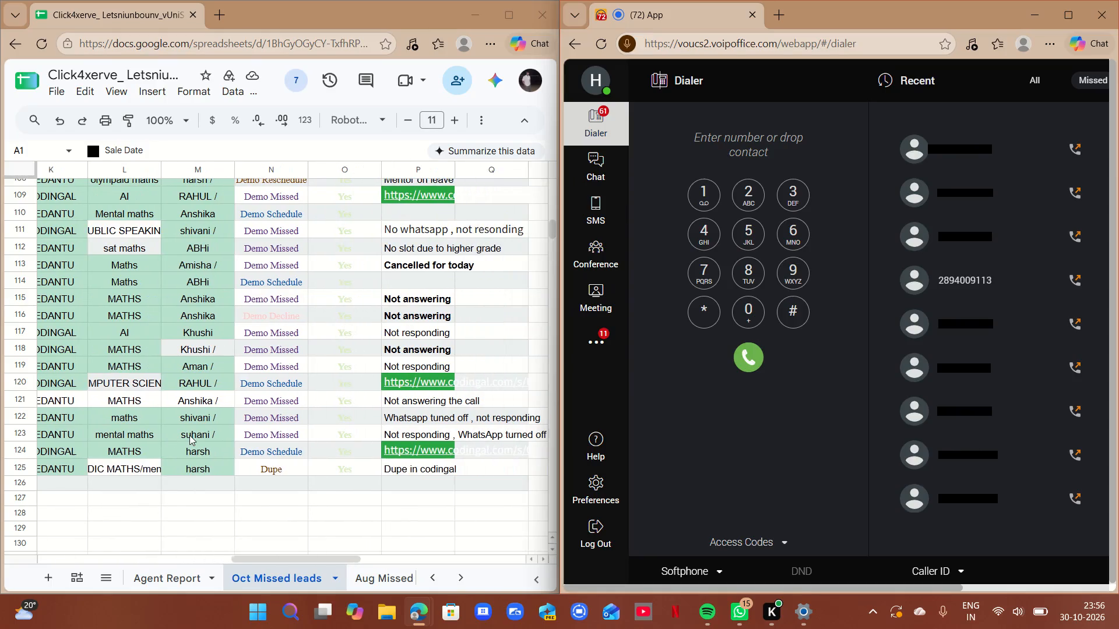
scroll(189, 435, left, 1)
scroll(189, 435, up, 1)
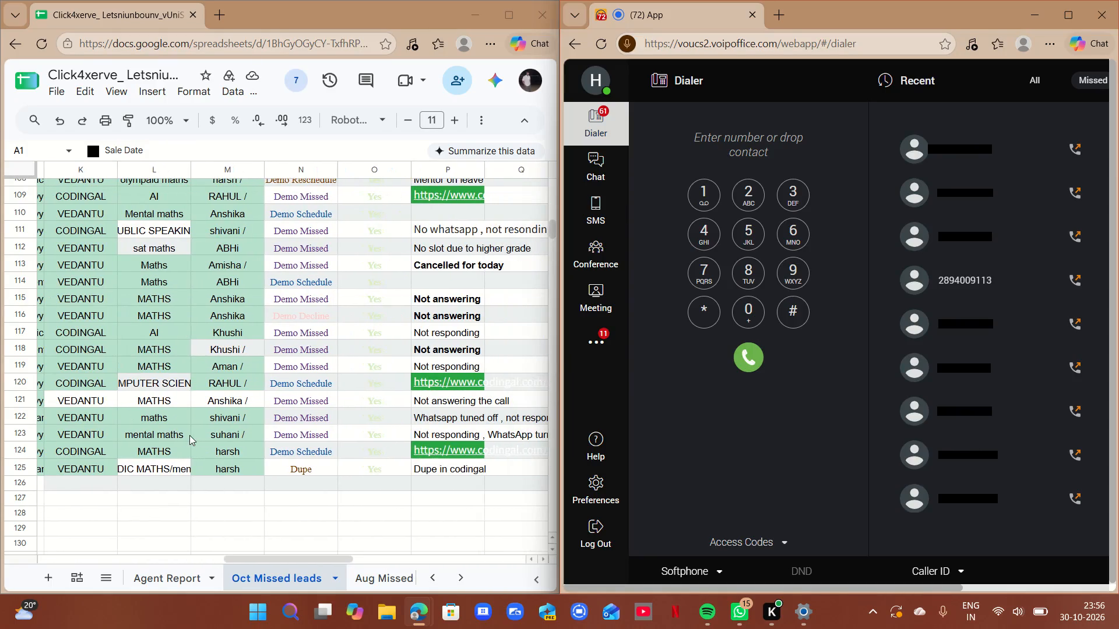
scroll(189, 435, up, 2)
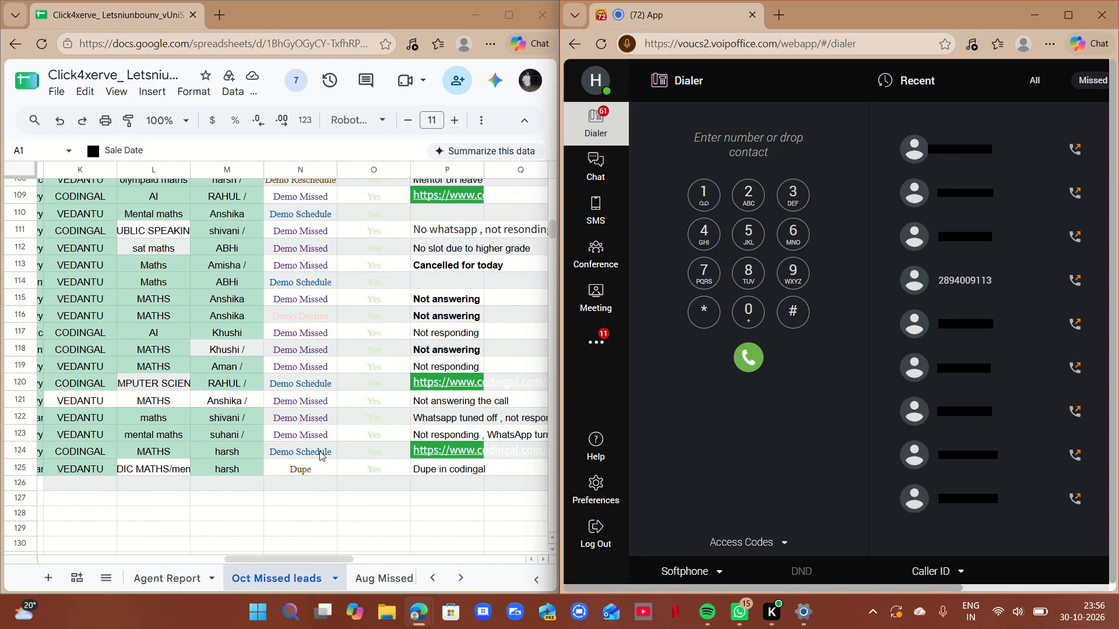
scroll(319, 451, left, 1)
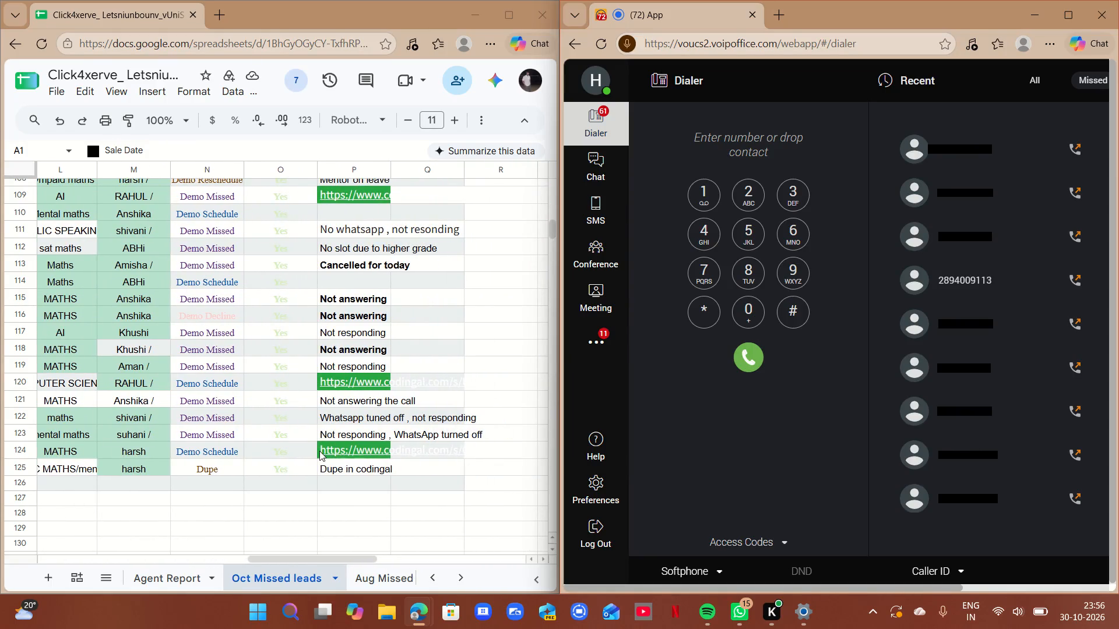
Search the Oct Missed leads sheet for "harsh".
key(ctrl+f)
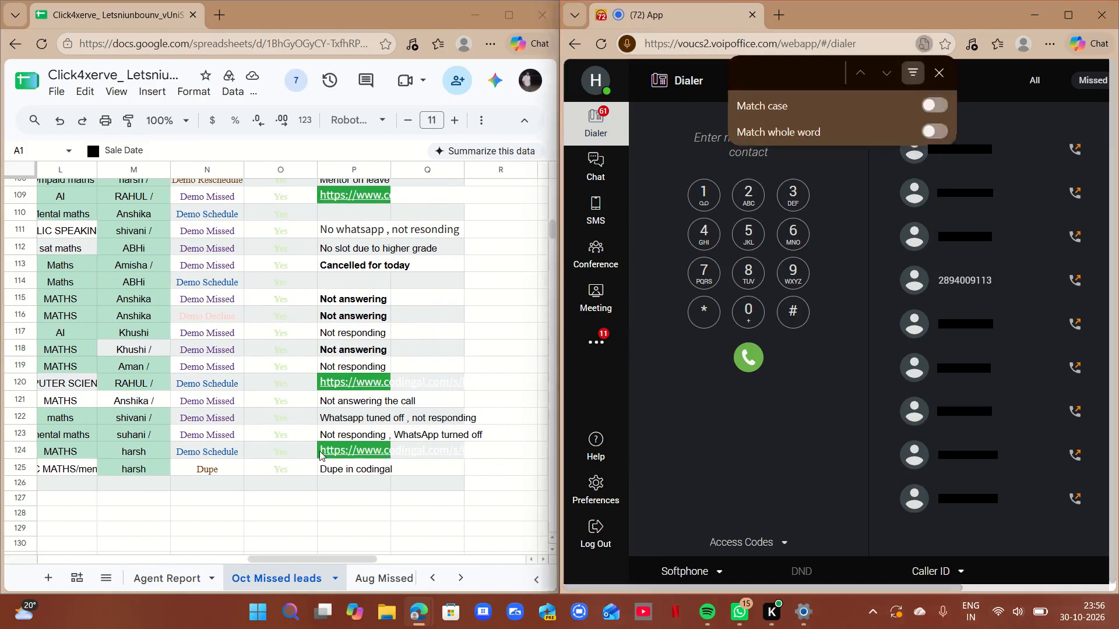
click(360, 340)
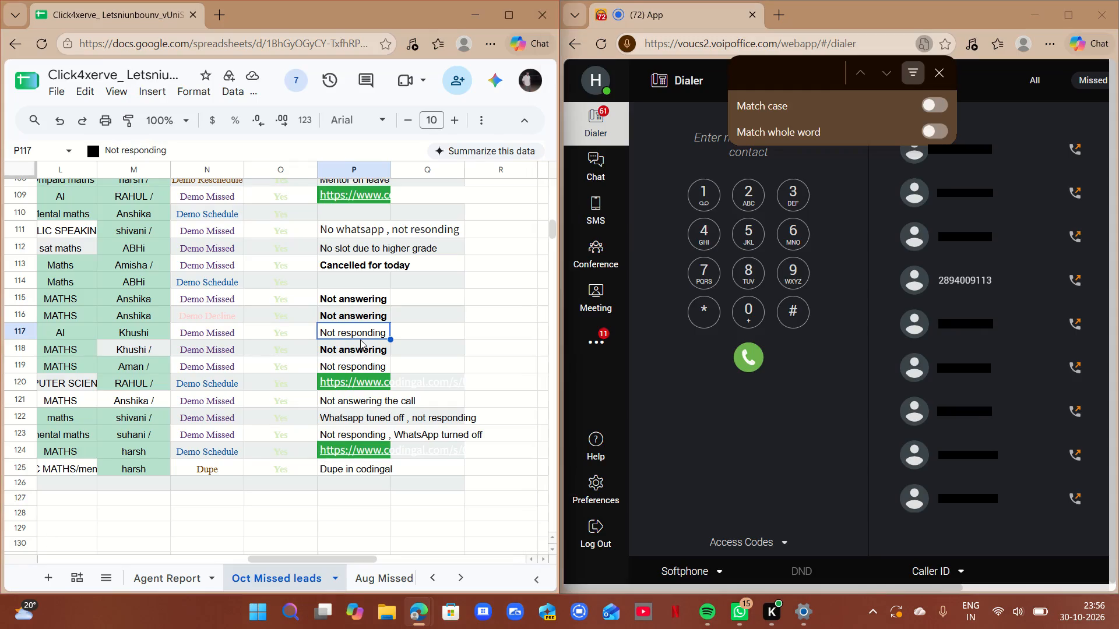
key(ctrl+f)
text(hars)
key(h)
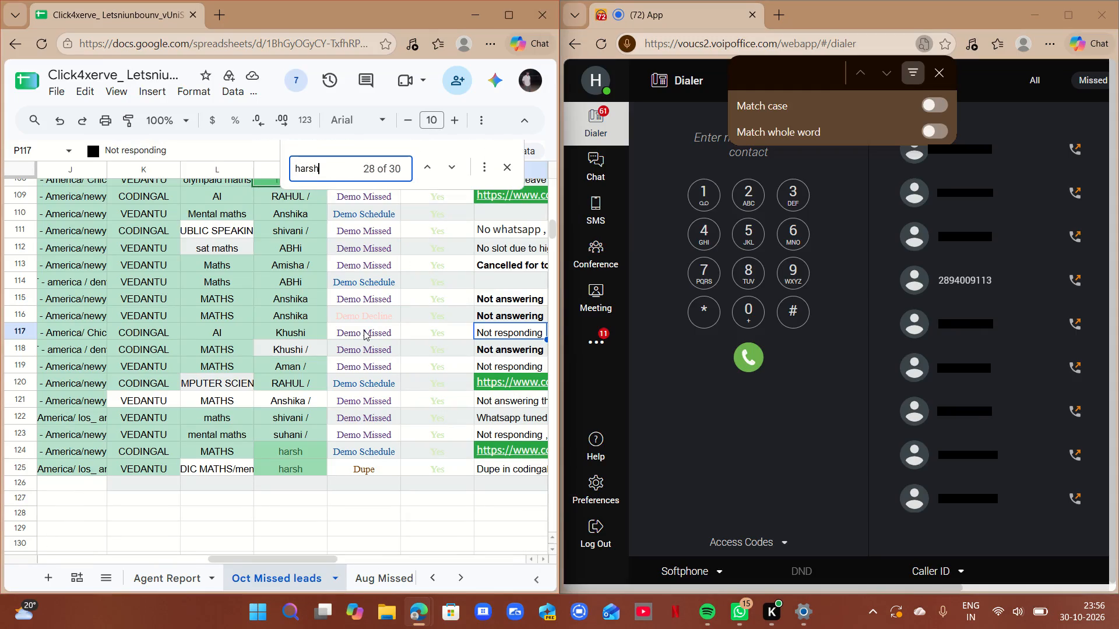
Review the entries matching "harsh" across the Oct Missed leads sheet, checking their subjects, demo statuses and remarks.
scroll(364, 330, up, 2)
scroll(364, 330, down, 1)
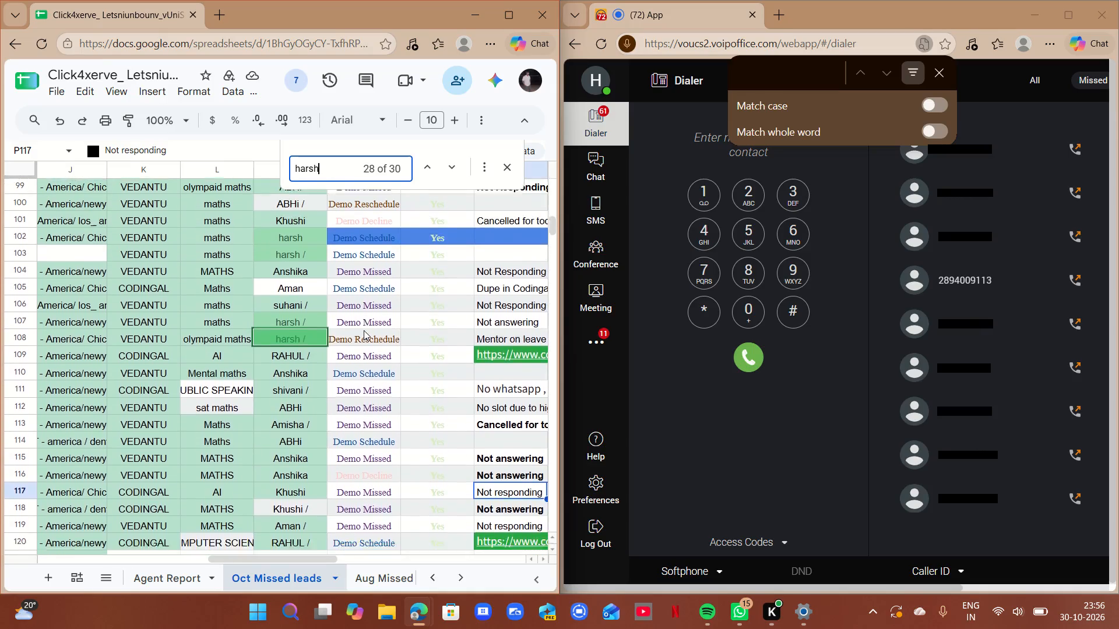
scroll(364, 330, down, 1)
scroll(364, 330, up, 5)
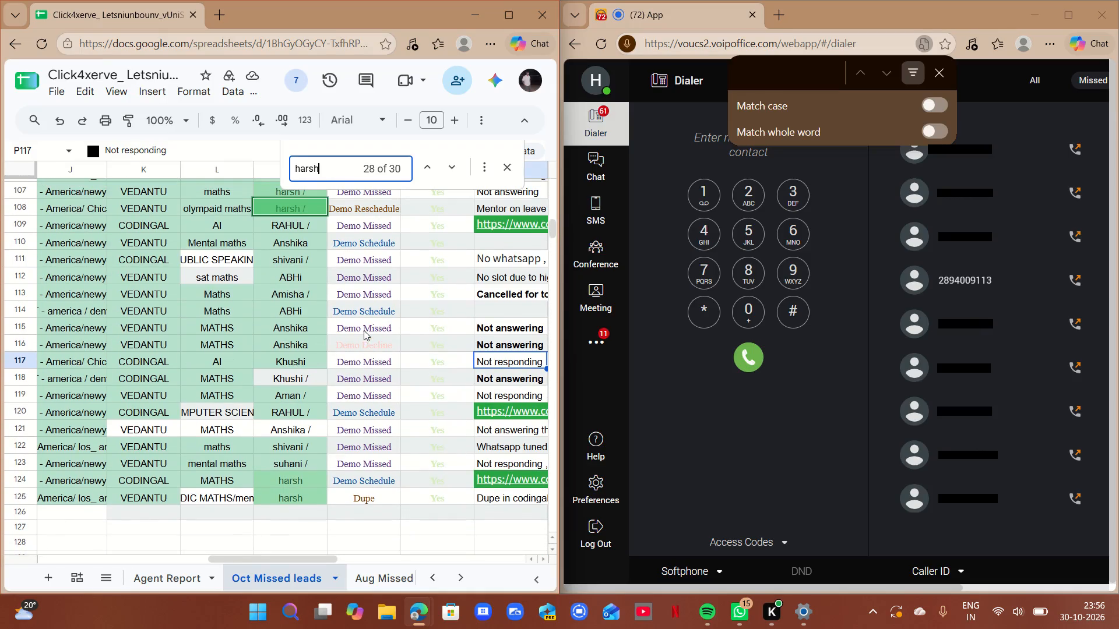
scroll(290, 280, up, 1)
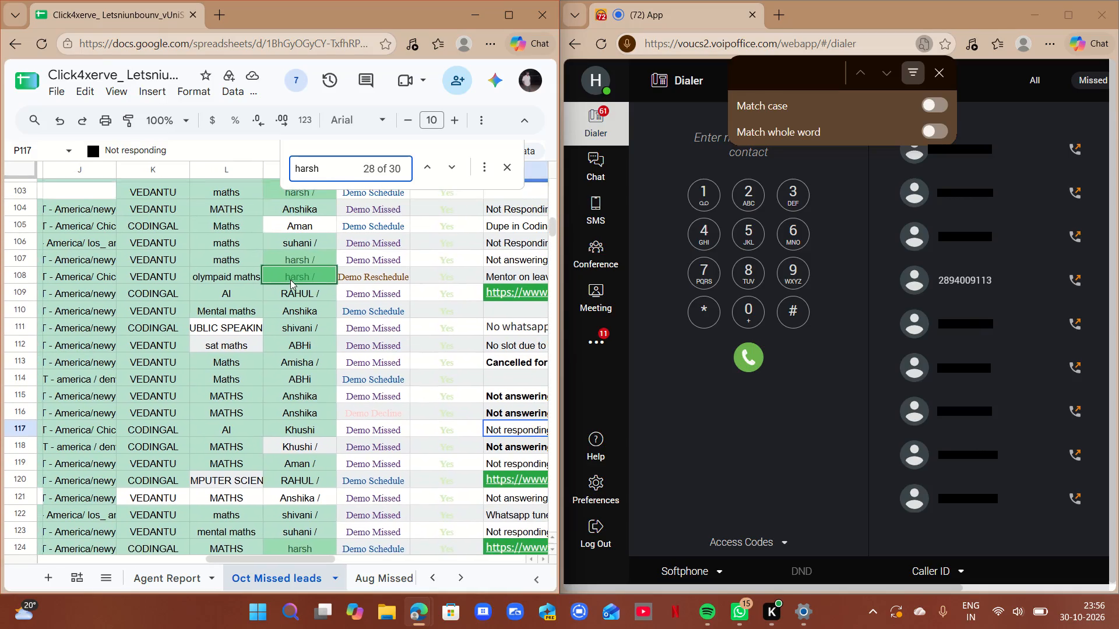
scroll(290, 280, up, 4)
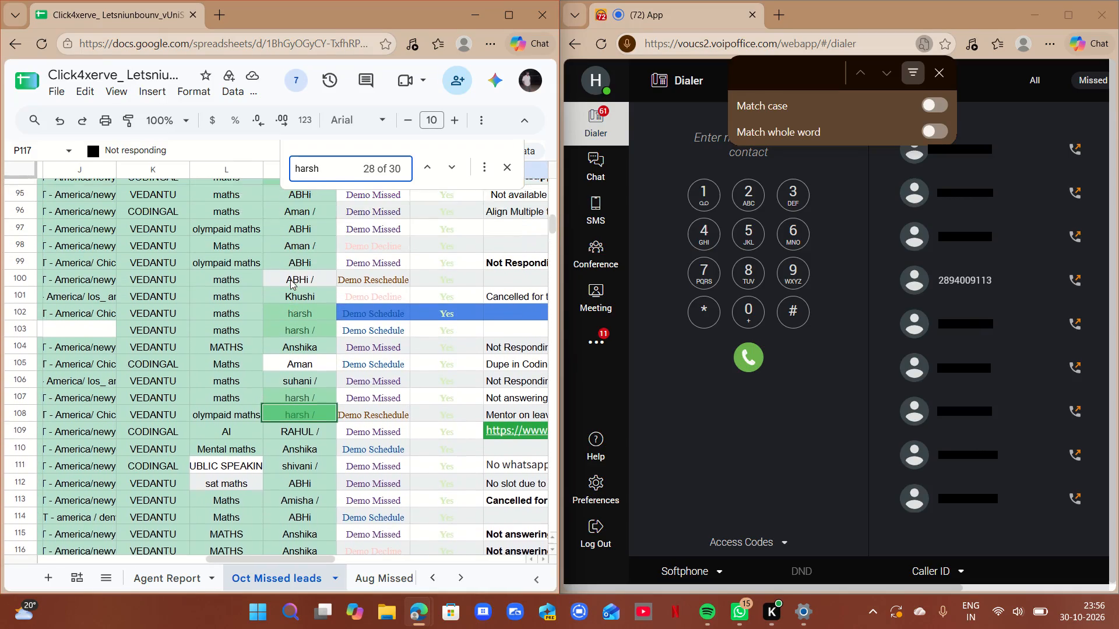
scroll(290, 280, up, 5)
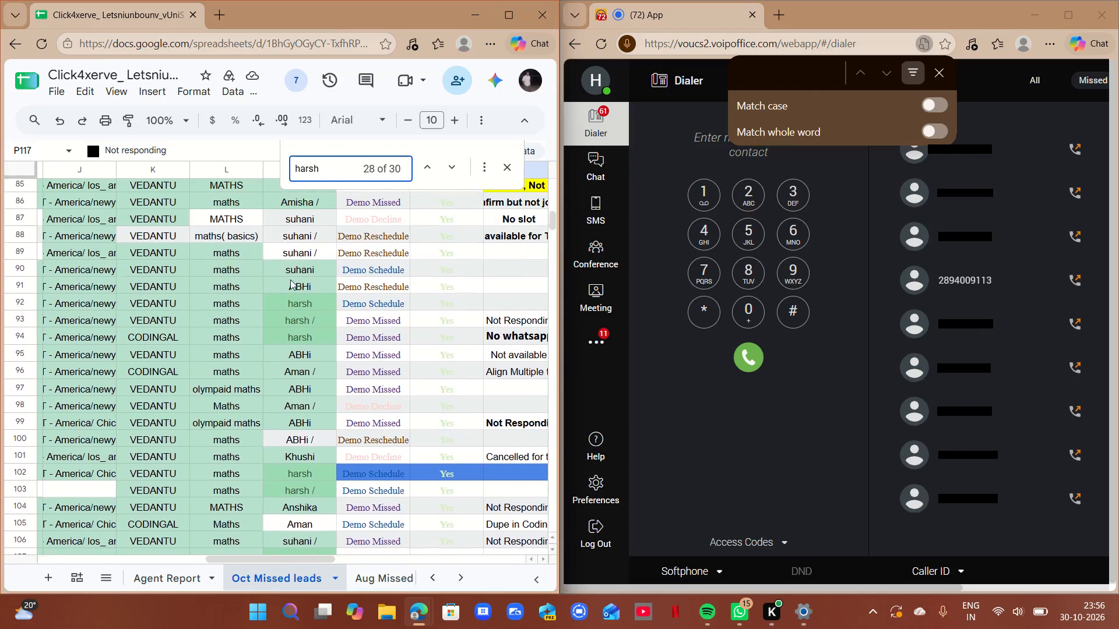
scroll(290, 280, up, 5)
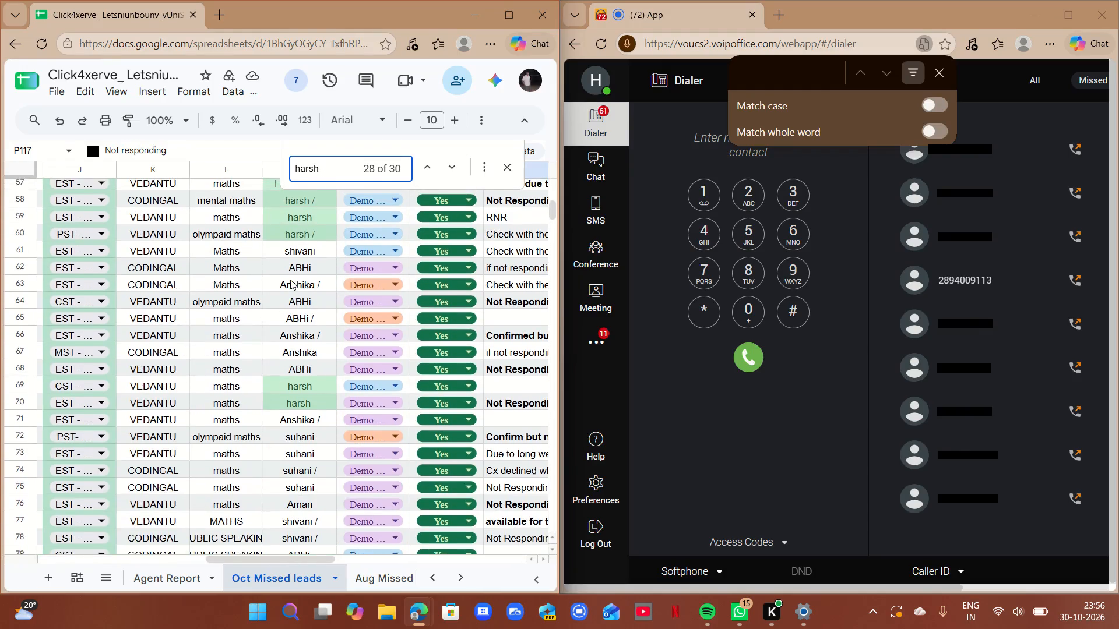
scroll(290, 280, up, 1)
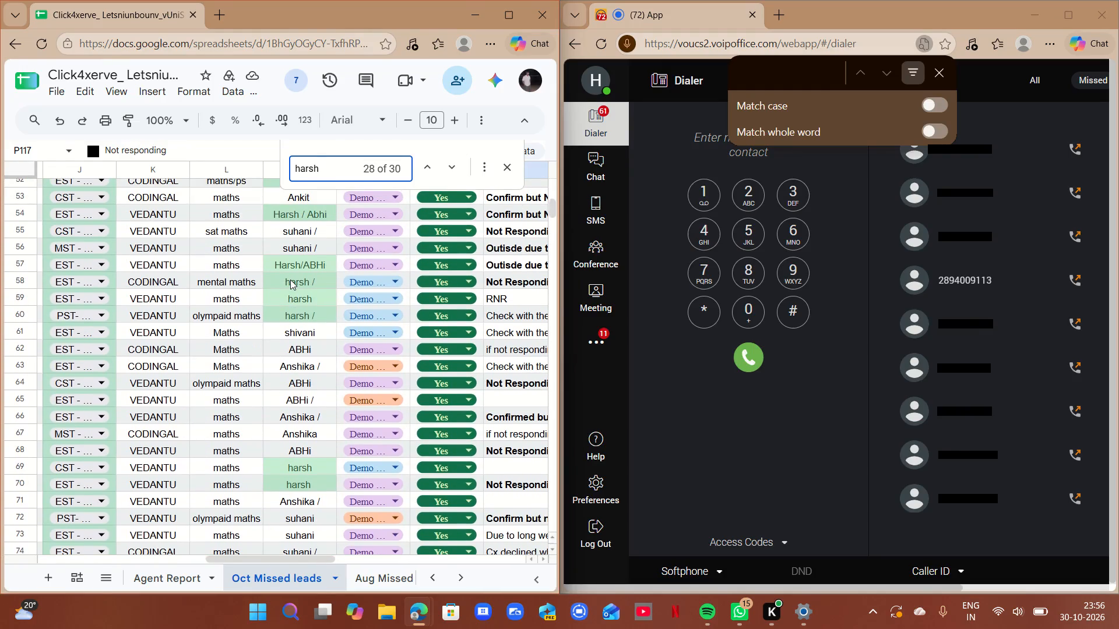
scroll(290, 280, up, 4)
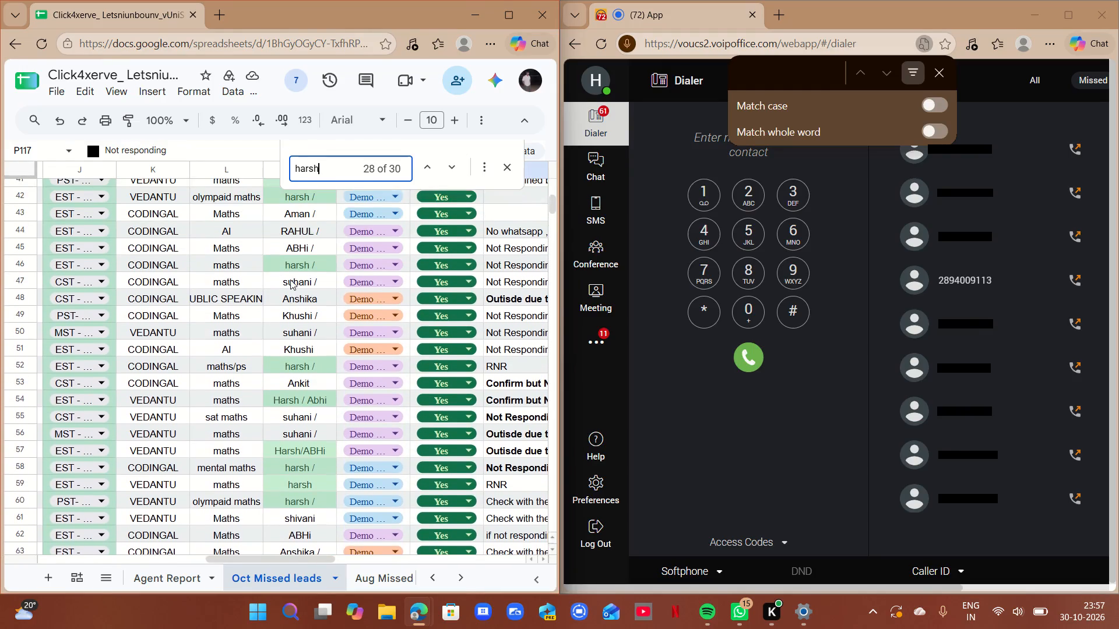
scroll(290, 280, up, 6)
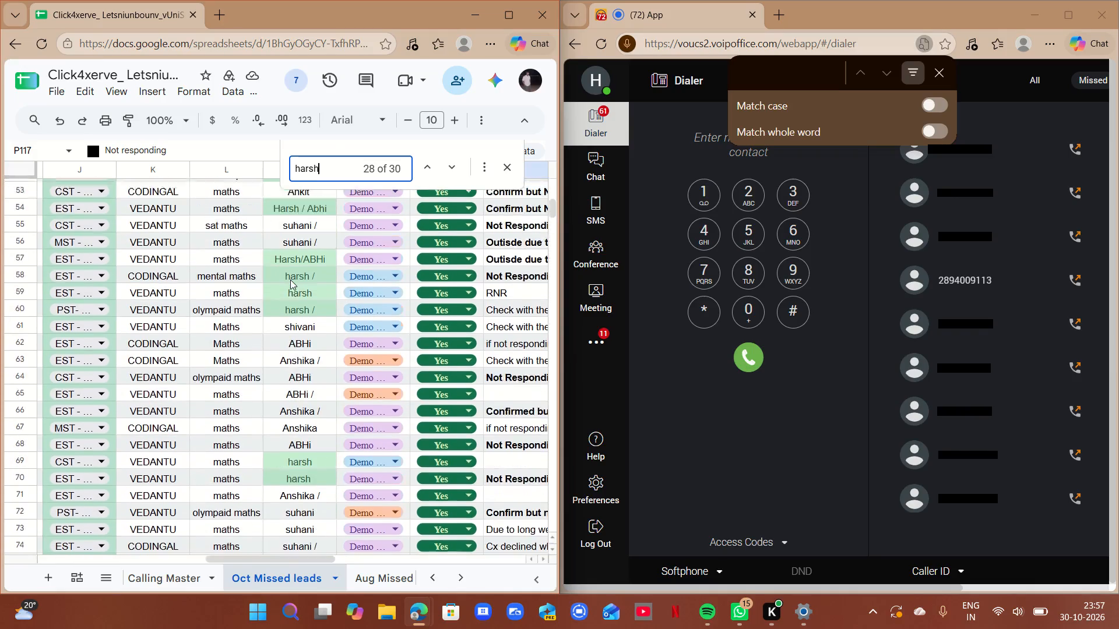
scroll(290, 280, up, 2)
scroll(290, 280, down, 5)
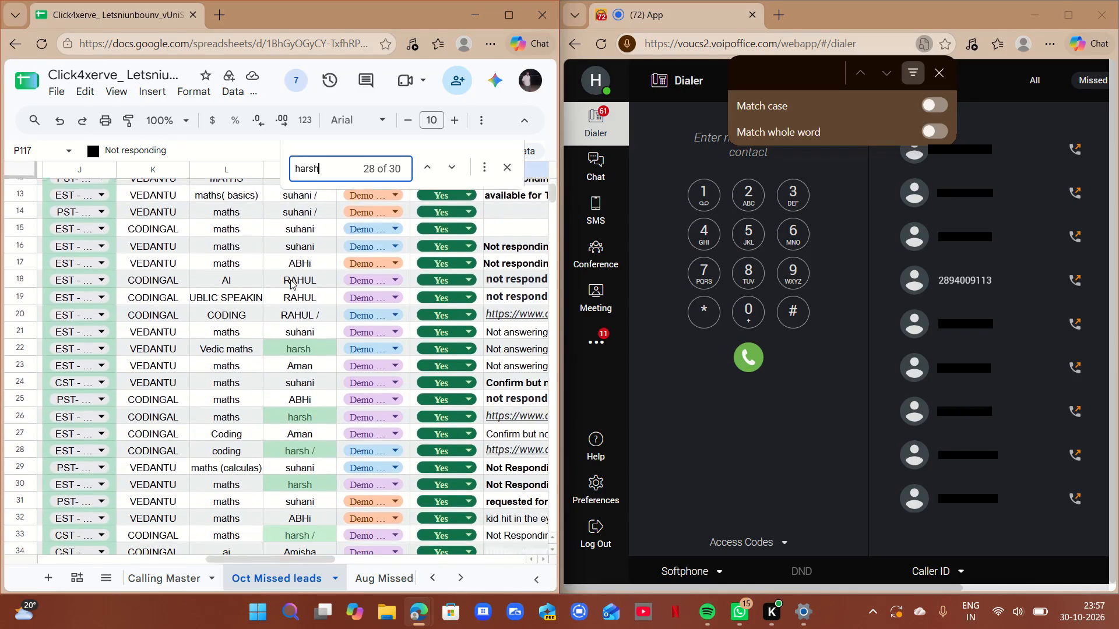
scroll(290, 280, down, 1)
scroll(290, 280, right, 1)
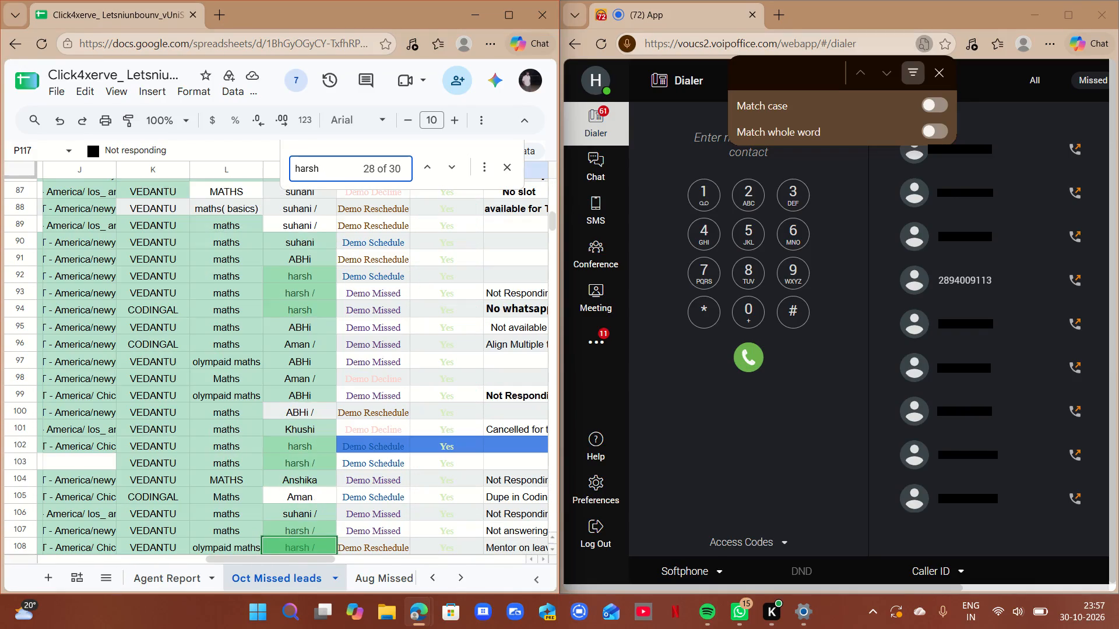
Search the Oct Missed leads sheet for "suhani" instead.
click(330, 176)
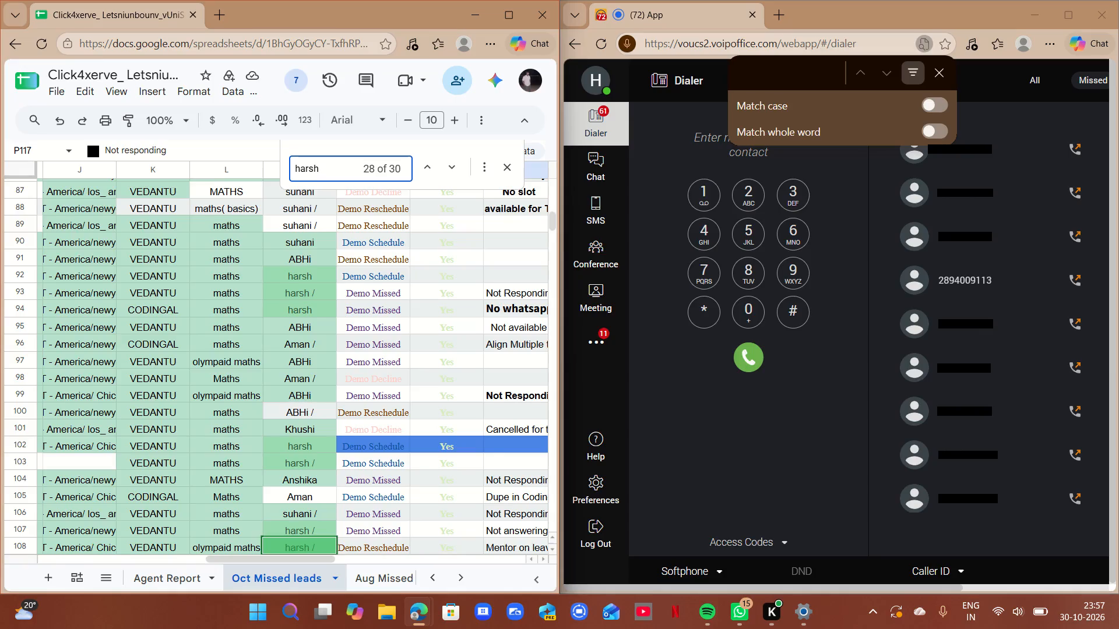
key(BackSpace)
key(BackSpace)
key(BackSpace)
key(BackSpace)
key(BackSpace)
text(sy)
key(BackSpace)
text(uha)
text(ni)
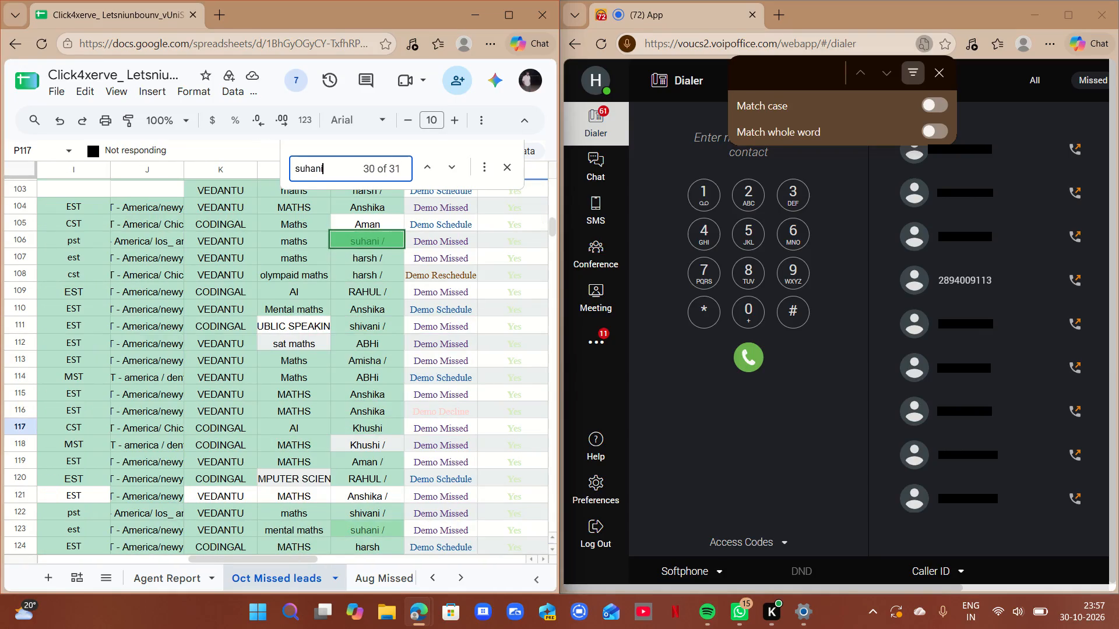
Review the entries matching "suhani" from the first row of the Oct Missed leads sheet to the last, including demo statuses and remarks.
scroll(343, 287, left, 3)
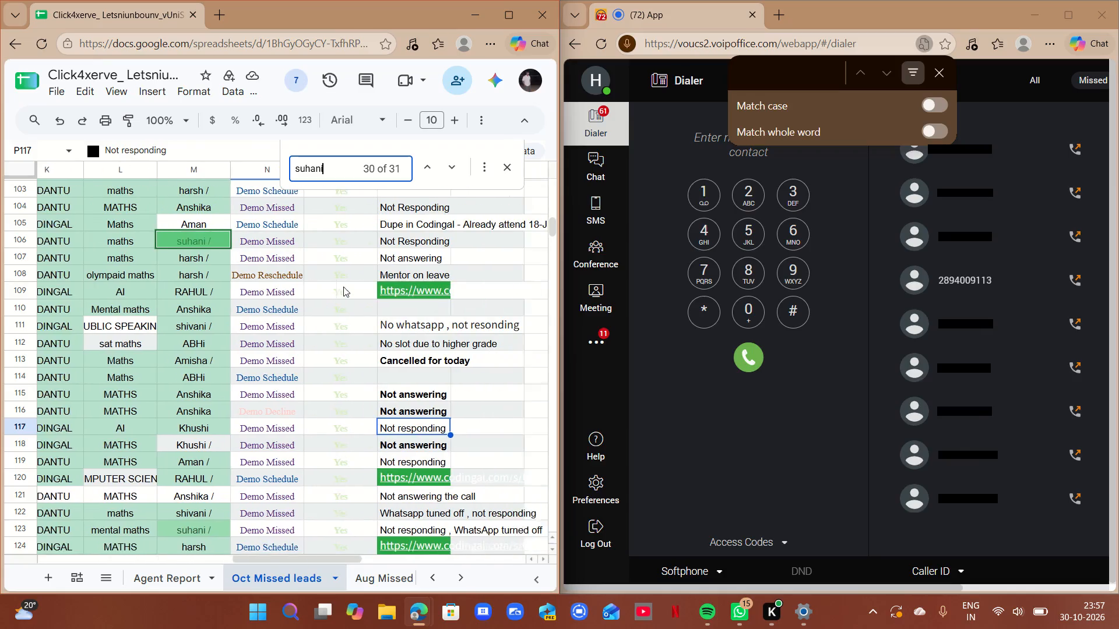
scroll(343, 287, left, 1)
scroll(343, 287, up, 10)
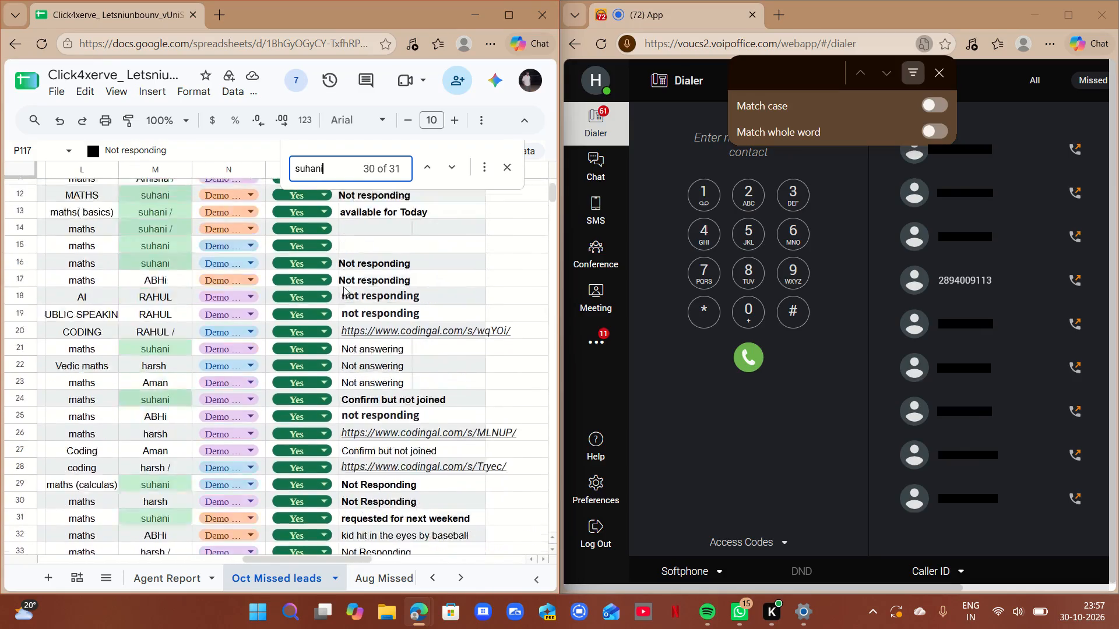
scroll(343, 287, up, 1)
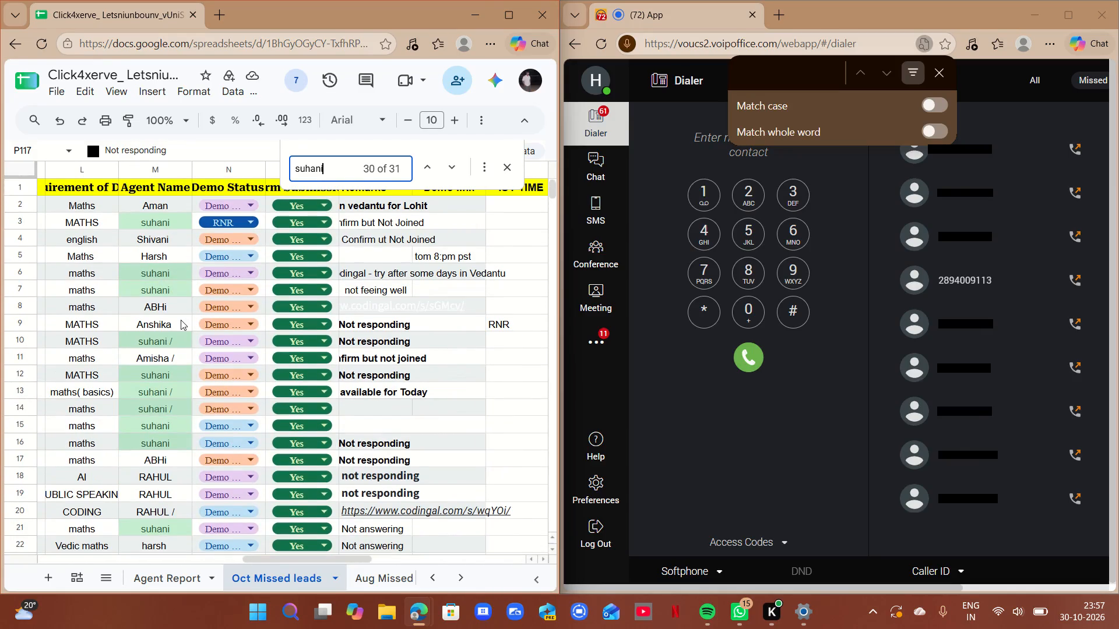
scroll(181, 320, down, 6)
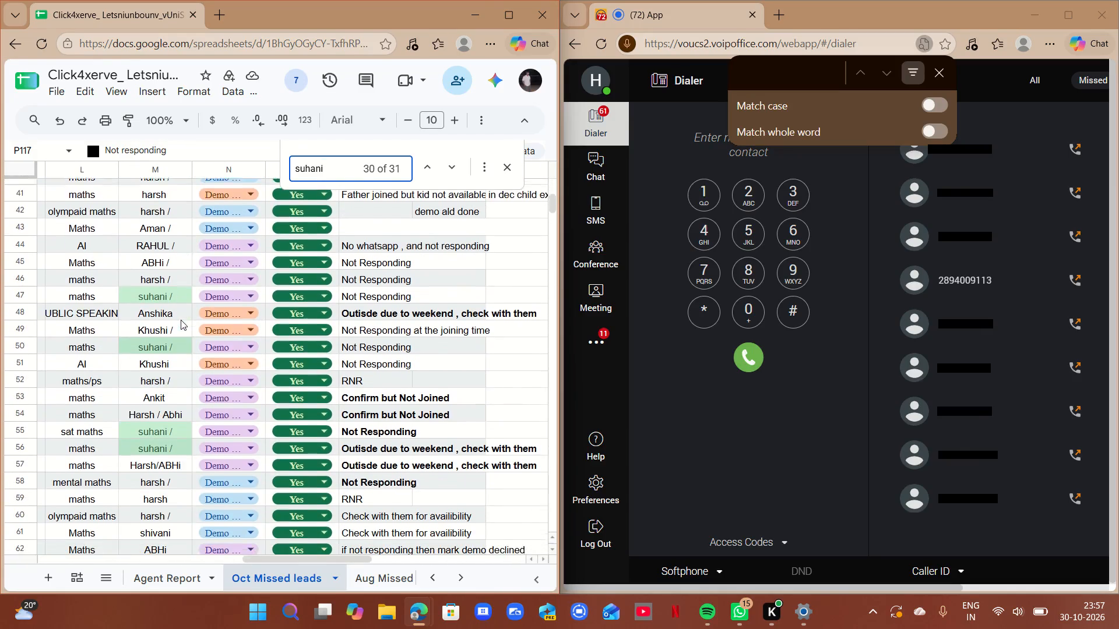
scroll(181, 320, down, 10)
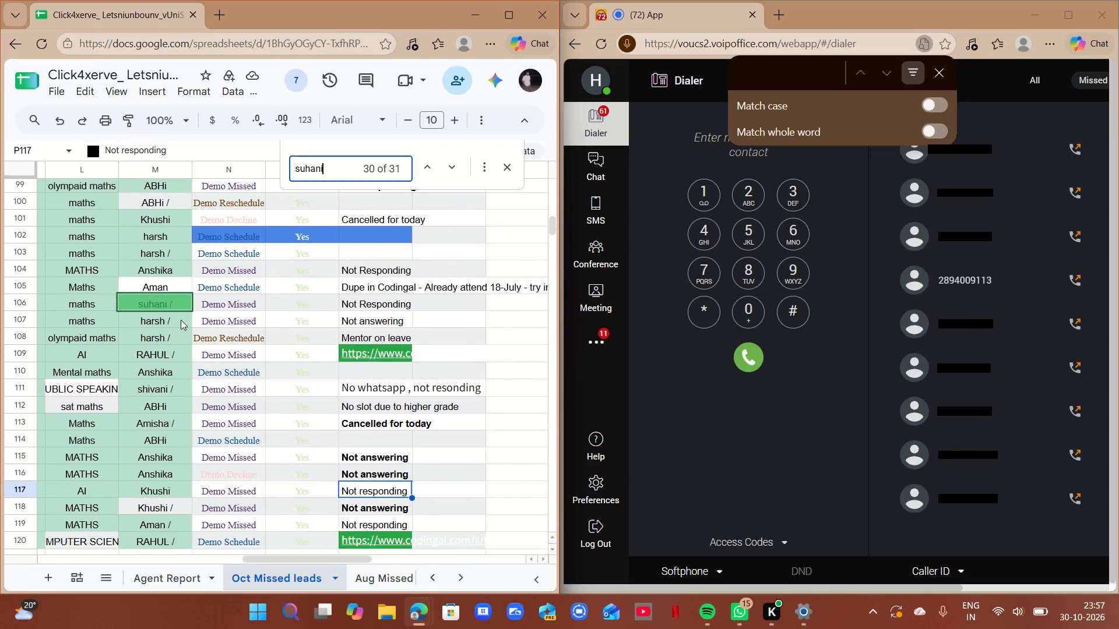
scroll(181, 320, down, 1)
scroll(181, 320, up, 1)
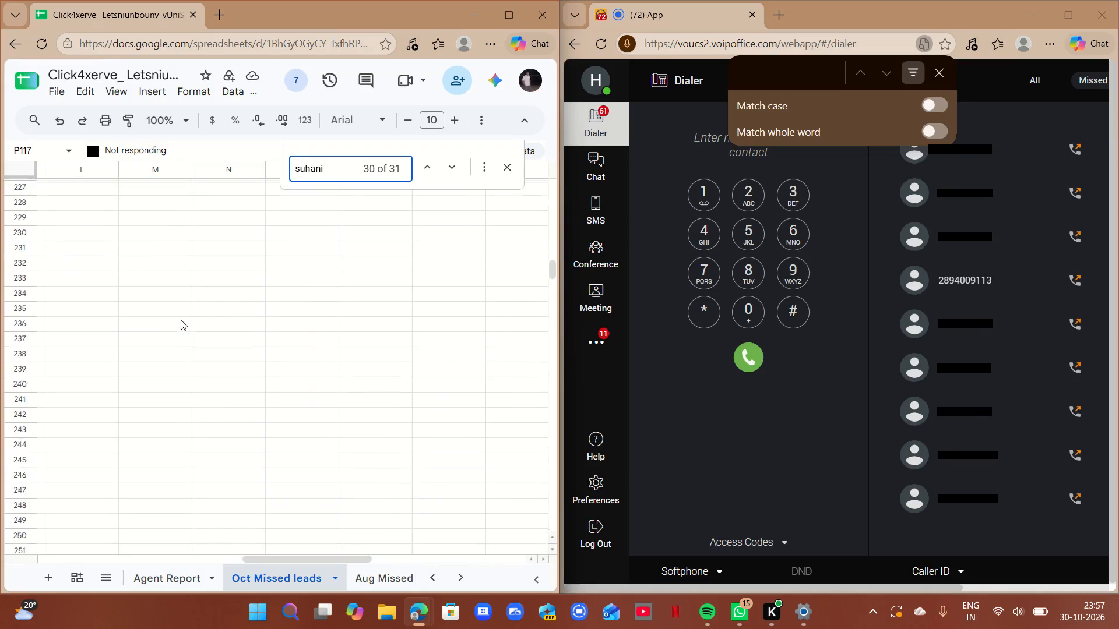
Examine the last entries of the Oct Missed leads sheet, from the student details and demo dates across to the agent names.
scroll(181, 320, up, 6)
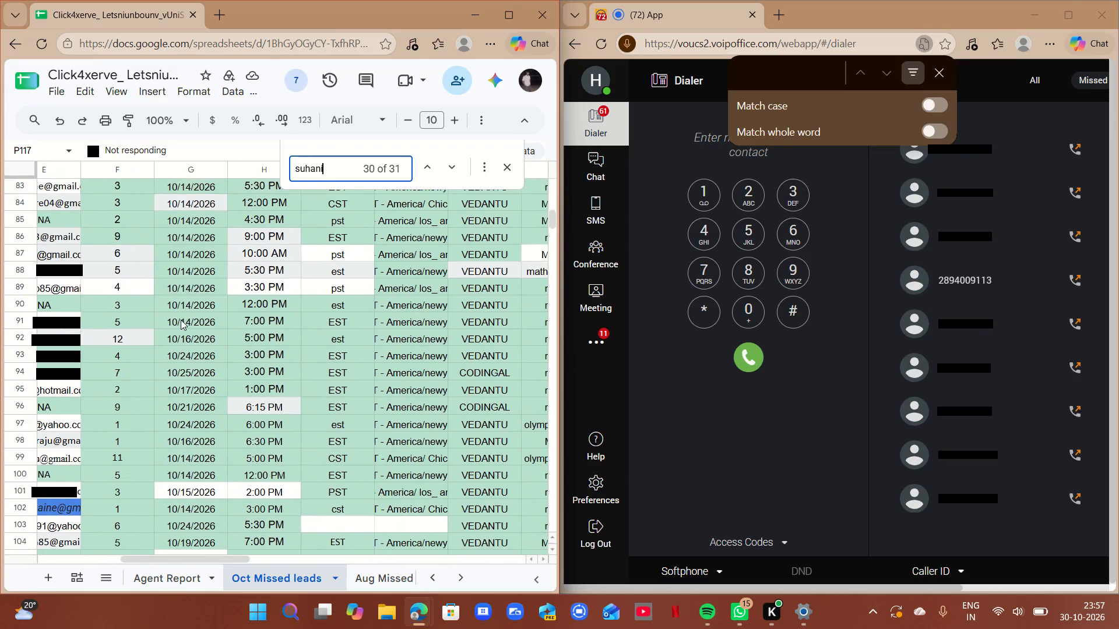
scroll(181, 320, down, 6)
key(backslash)
scroll(181, 320, right, 4)
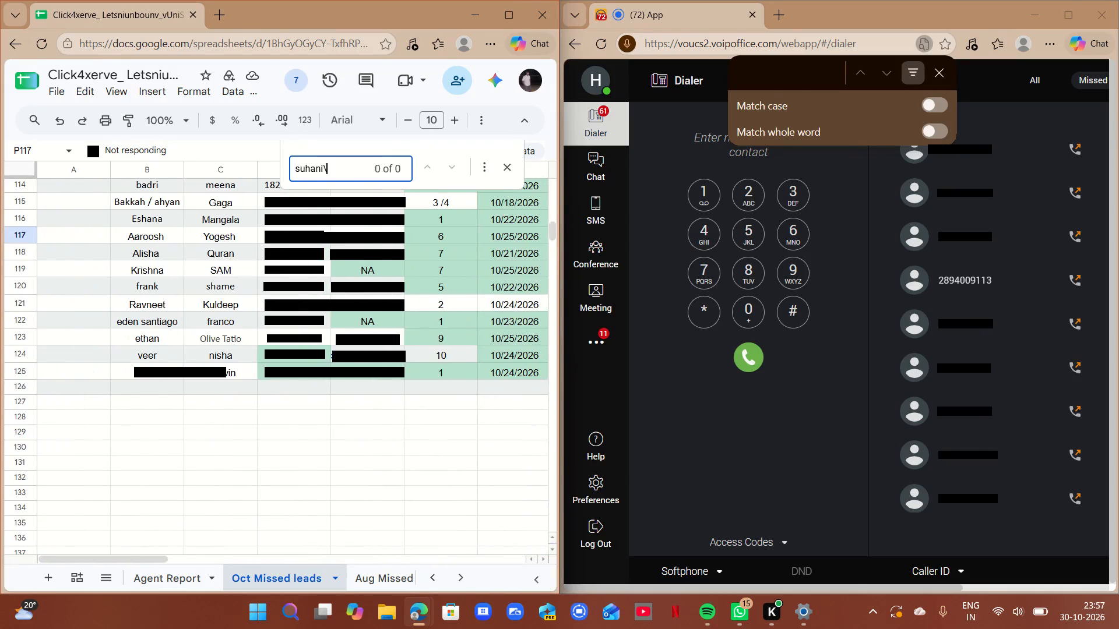
scroll(181, 320, right, 3)
key(backslash)
key(backslash)
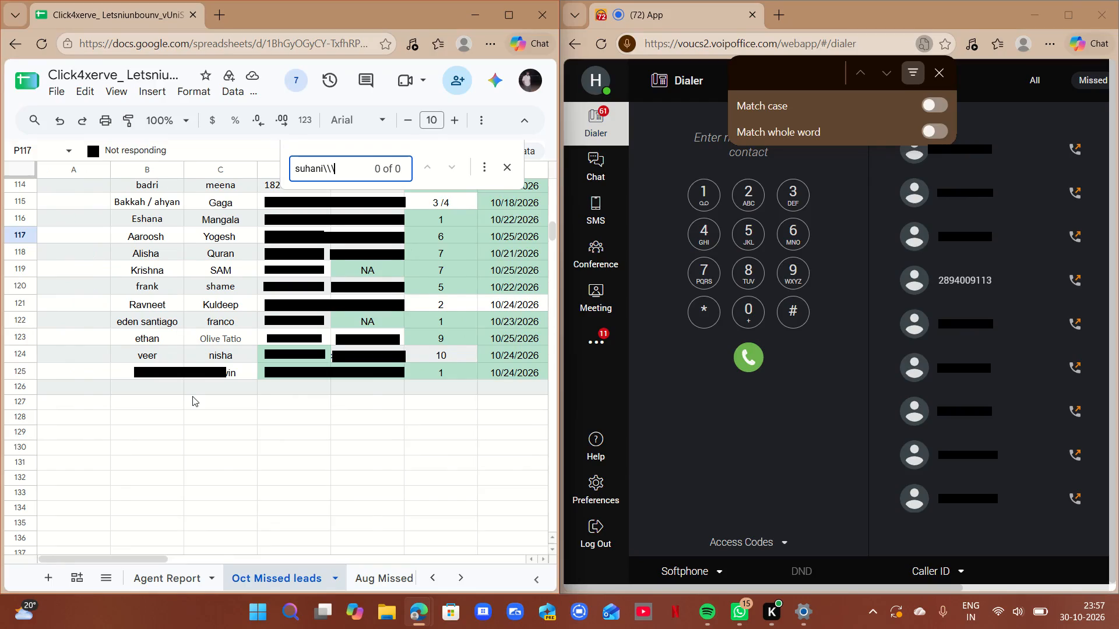
scroll(192, 396, left, 7)
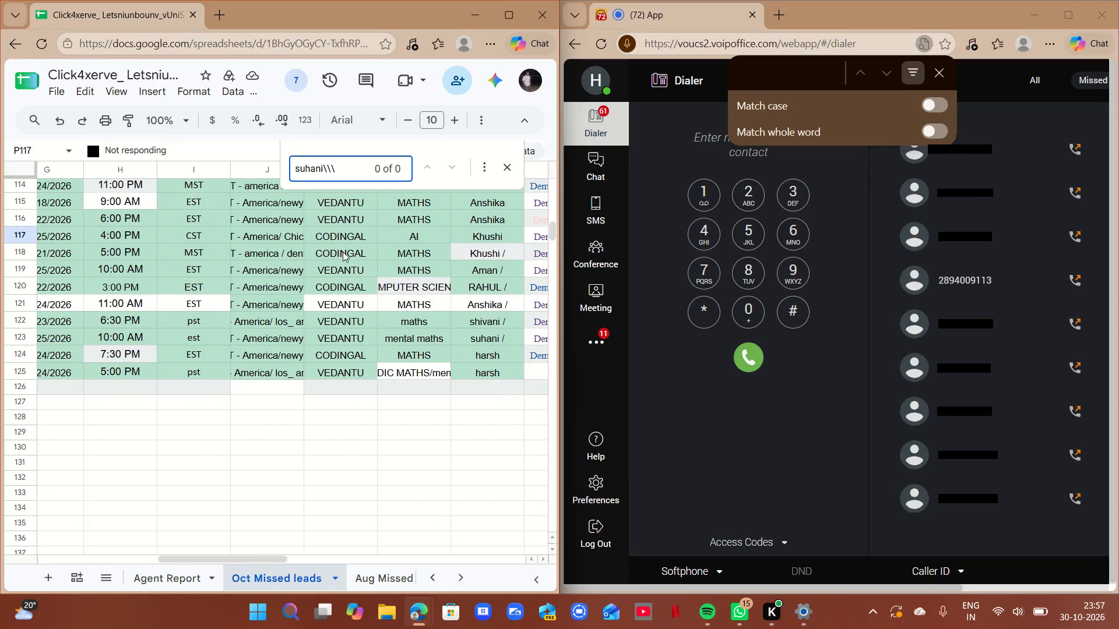
Close the search in the sheet and the page search in the web dialer window.
click(503, 168)
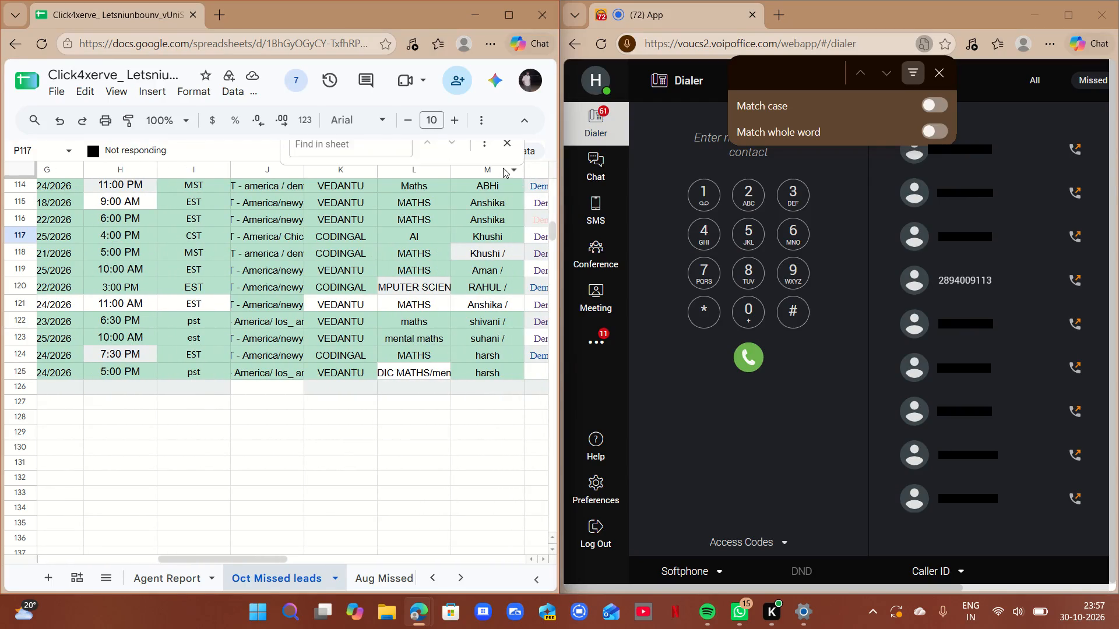
click(936, 72)
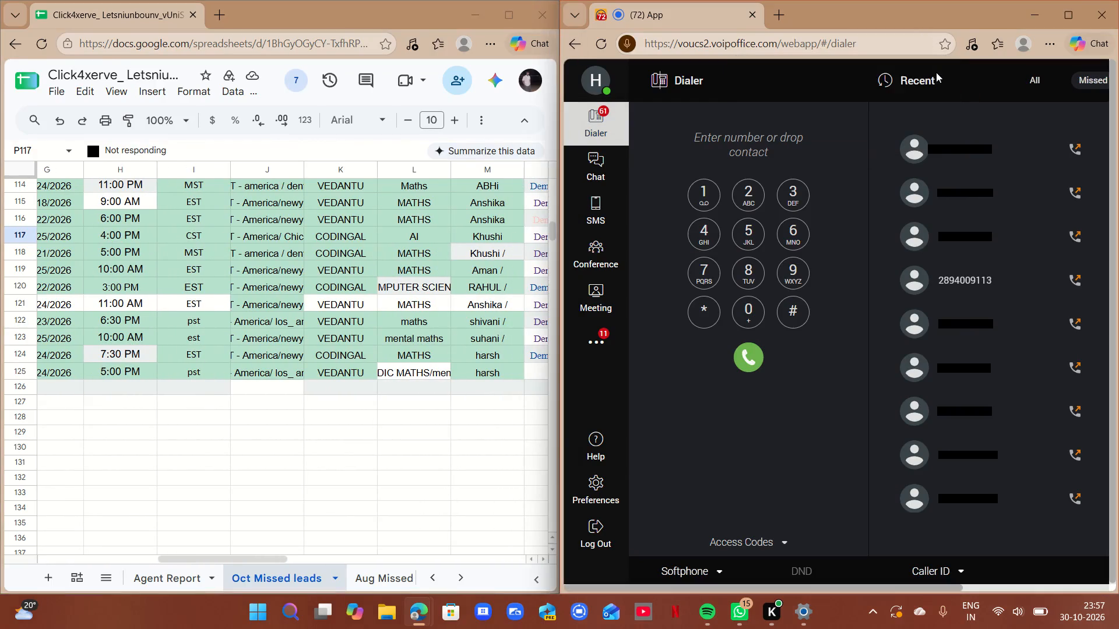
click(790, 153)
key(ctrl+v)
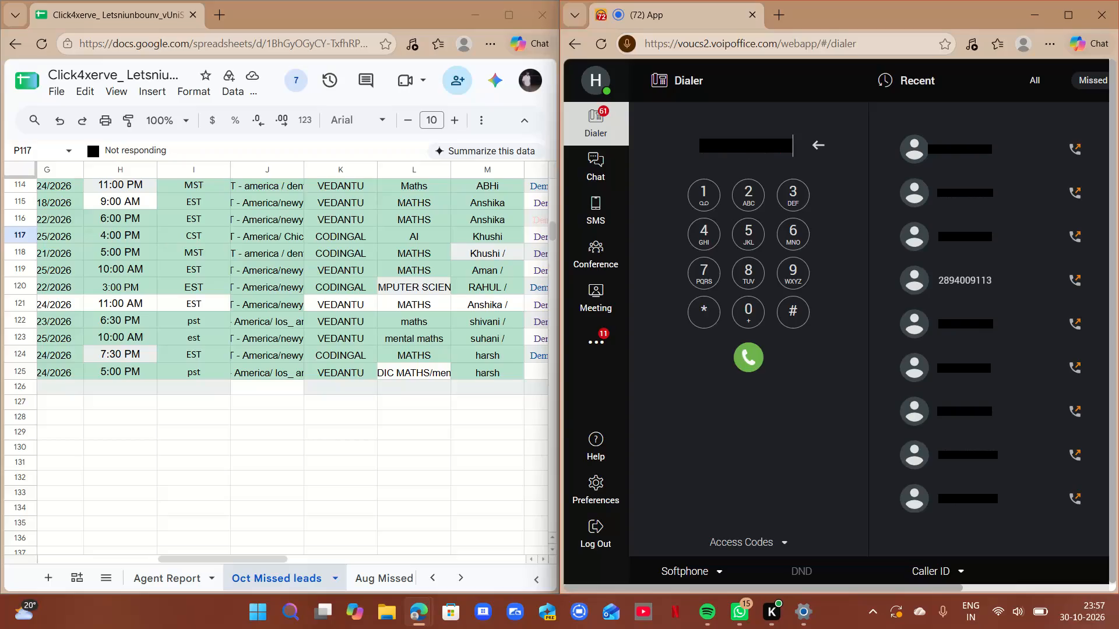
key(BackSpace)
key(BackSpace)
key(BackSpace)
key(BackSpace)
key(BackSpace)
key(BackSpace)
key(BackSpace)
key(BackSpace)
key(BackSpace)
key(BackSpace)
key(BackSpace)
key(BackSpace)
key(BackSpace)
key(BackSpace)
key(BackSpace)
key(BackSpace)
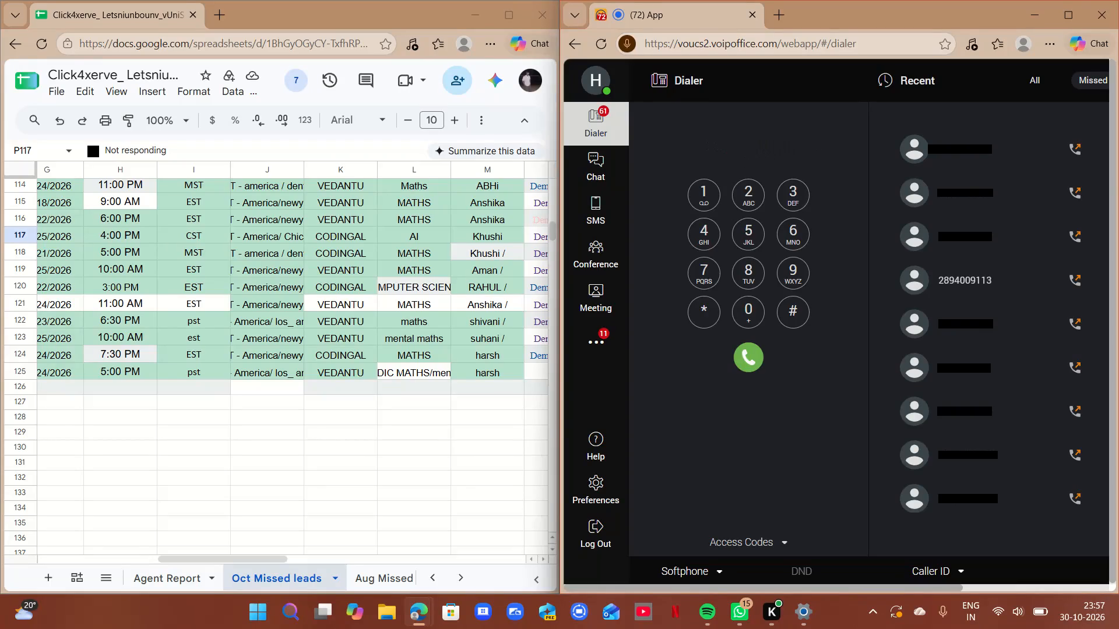
Call the lead in row 1957 of the Calling Master sheet from the web dialer, using the phone number in column E.
scroll(173, 582, right, 2)
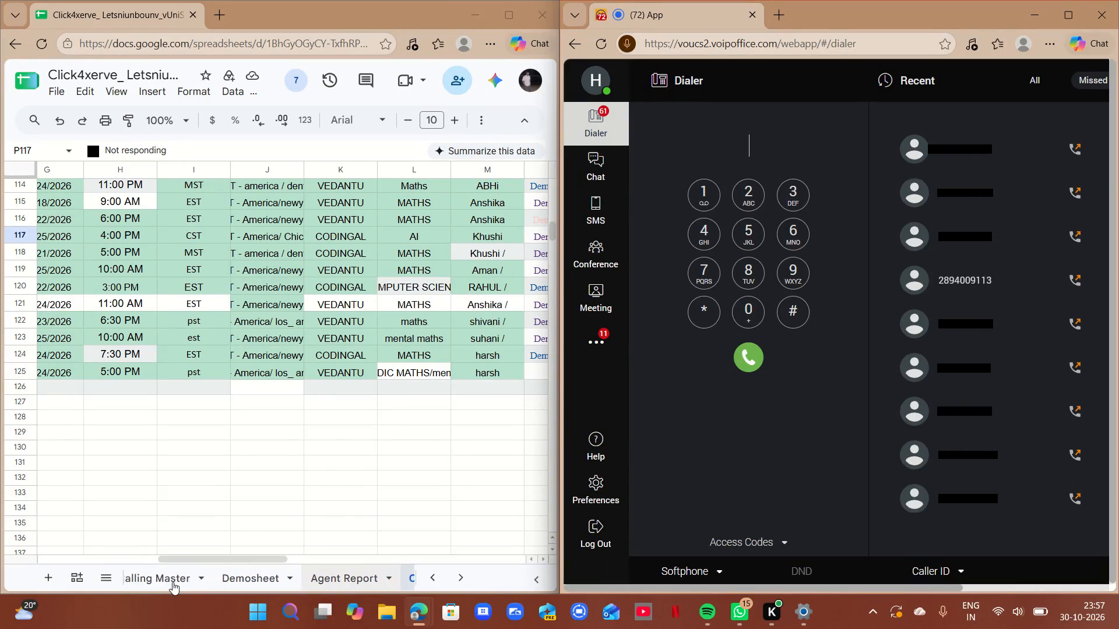
scroll(173, 582, right, 1)
click(166, 576)
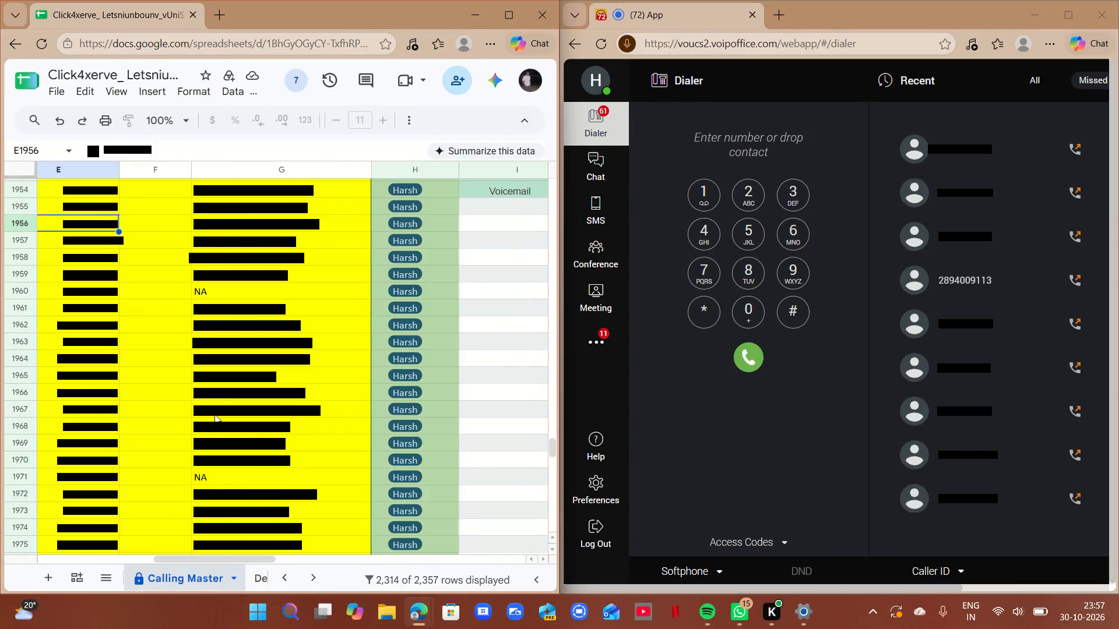
click(107, 239)
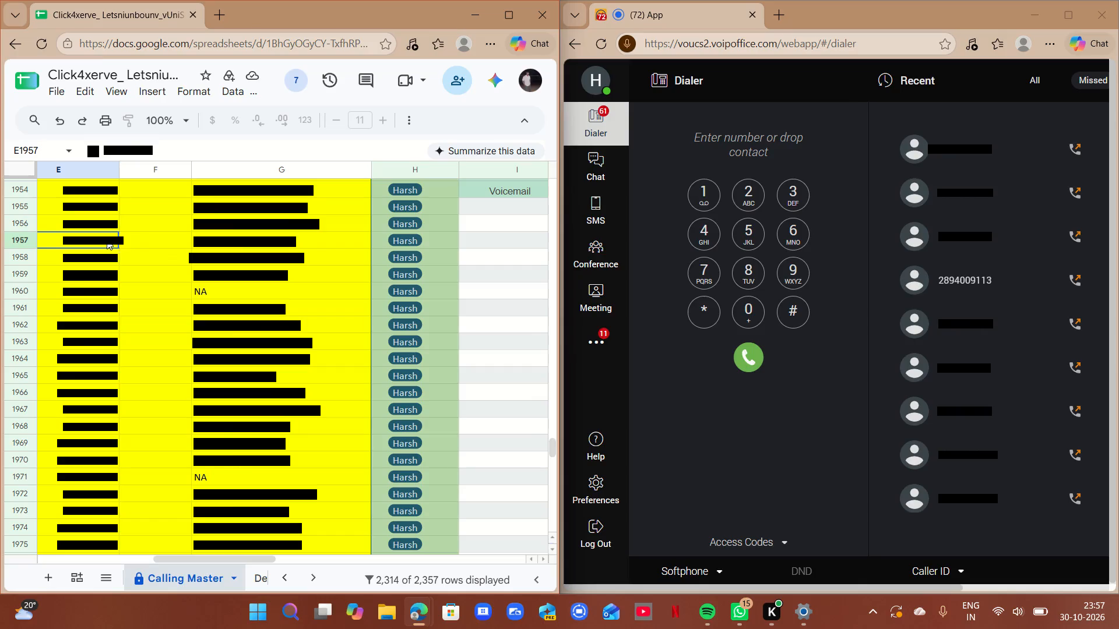
key(ctrl+c)
click(786, 109)
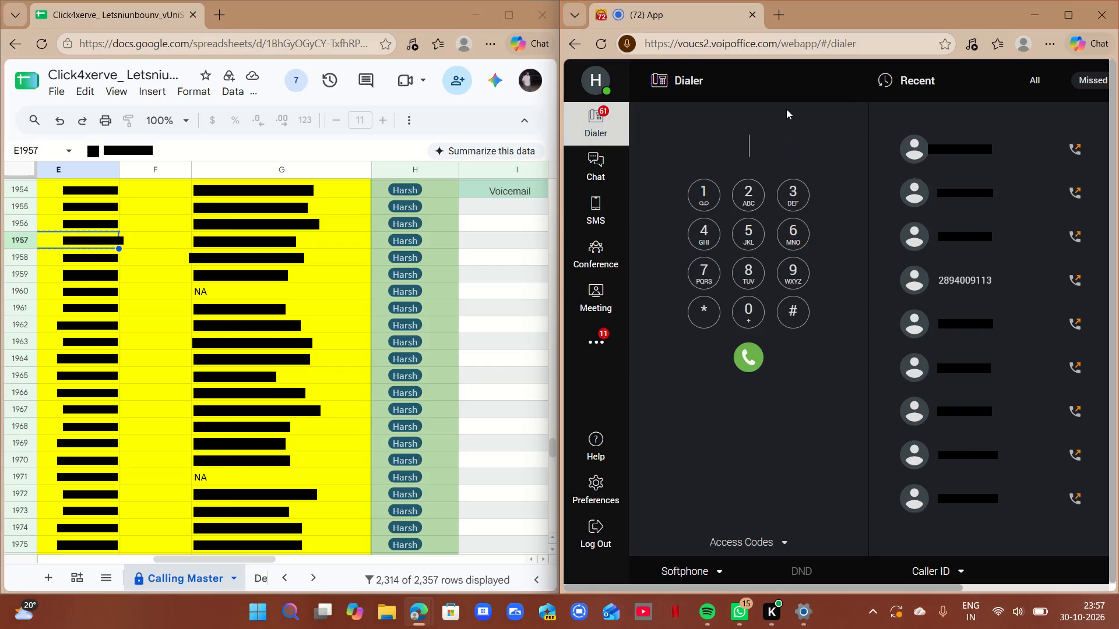
key(ctrl+v)
key(Return)
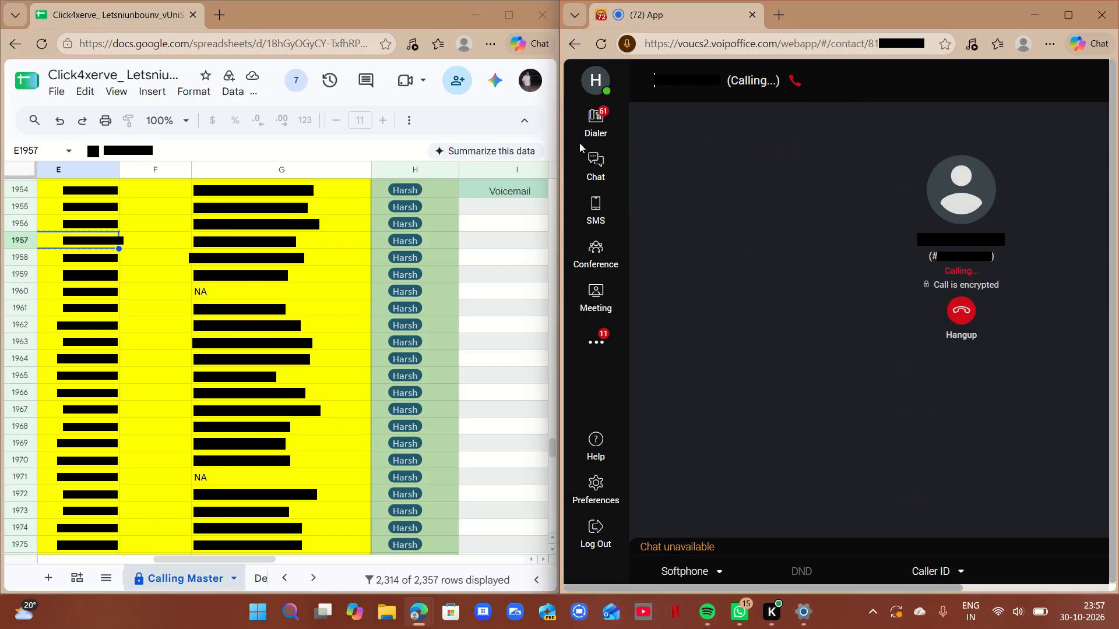
Copy the phone number in column E of row 1958 in the Calling Master sheet while the call is ringing.
scroll(249, 284, down, 1)
key(backslash)
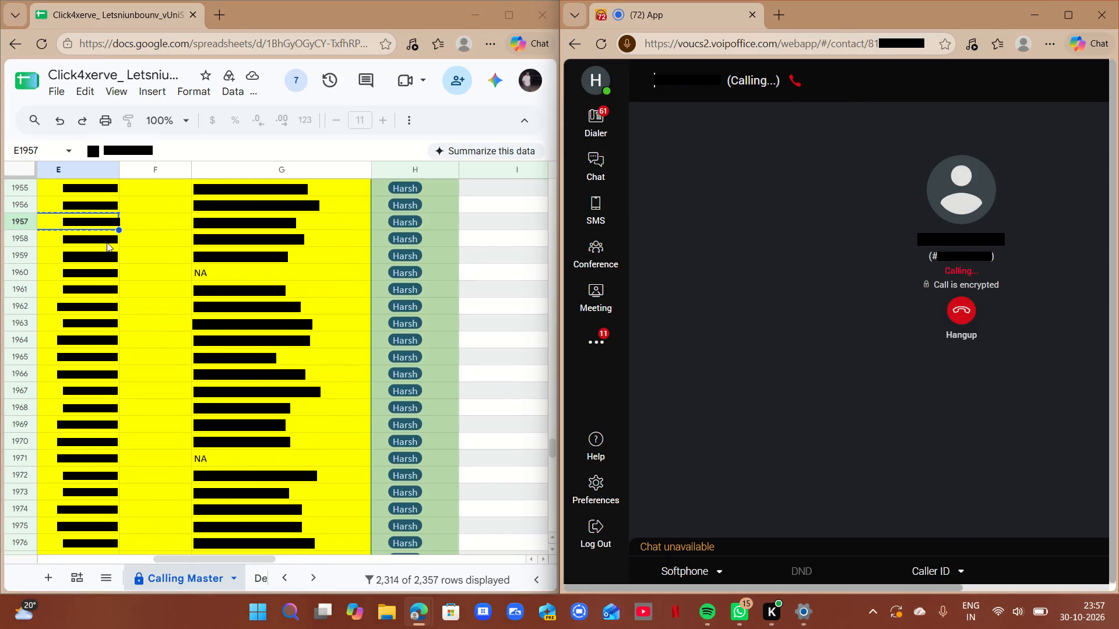
click(92, 242)
key(ctrl+c)
key(backslash)
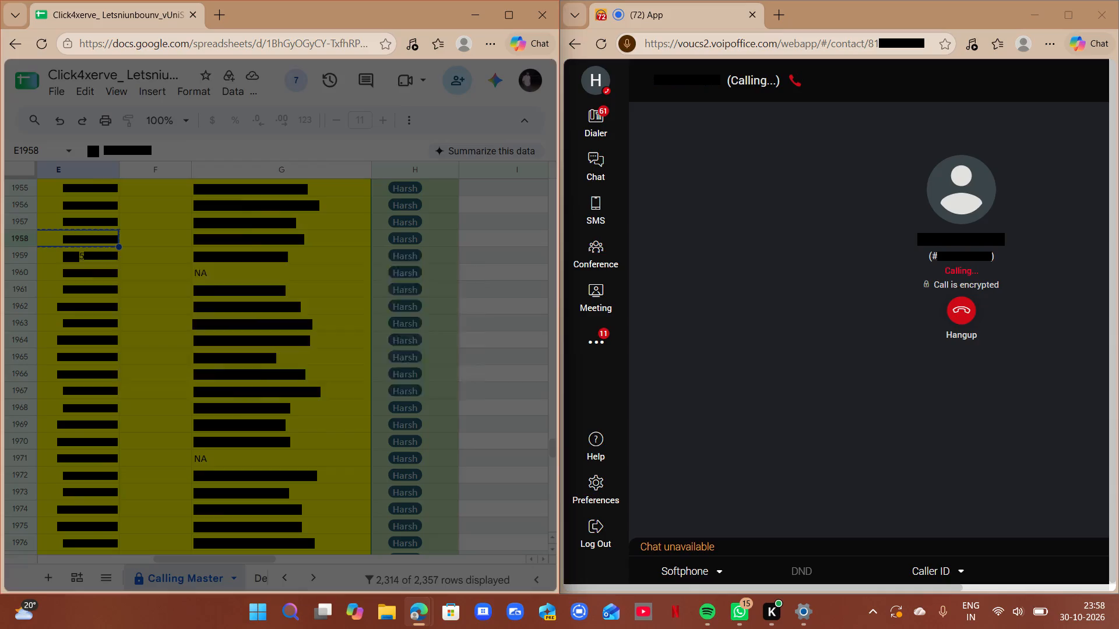
click(451, 361)
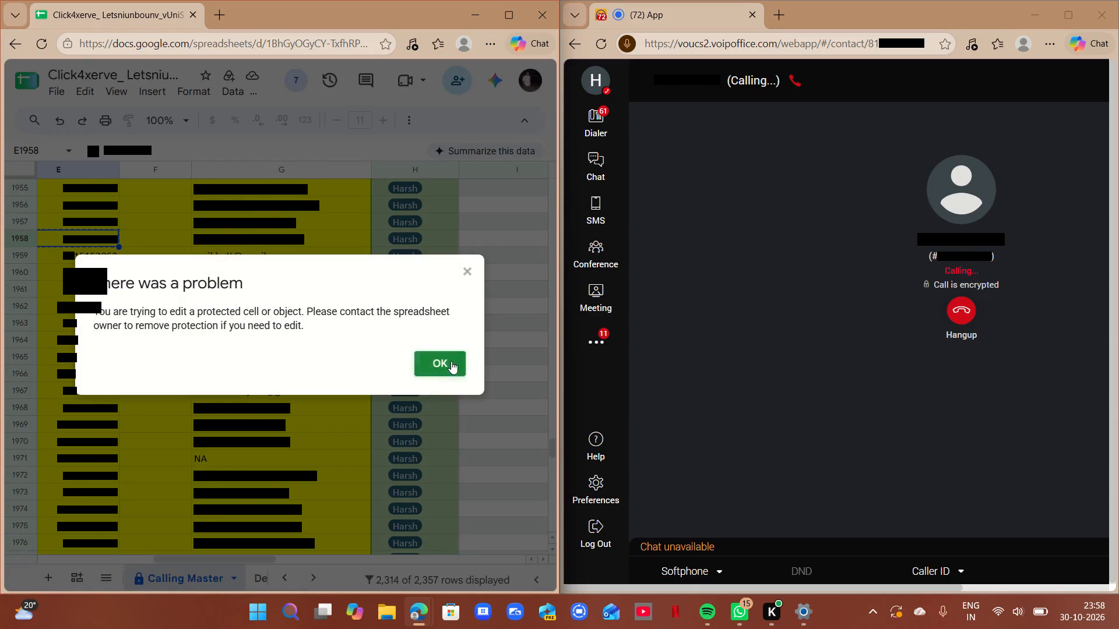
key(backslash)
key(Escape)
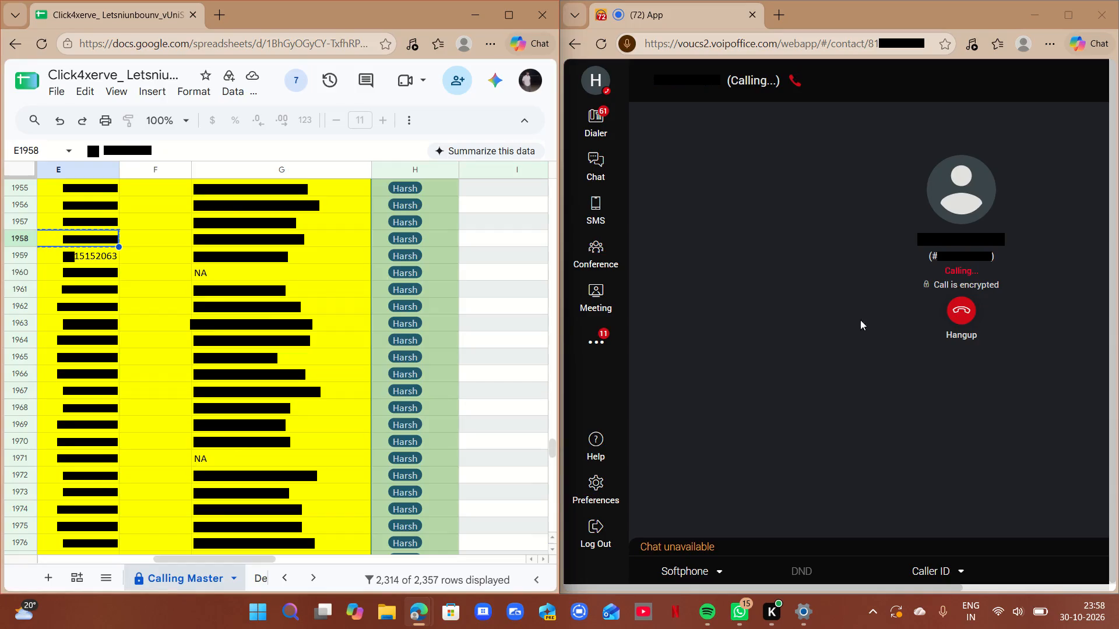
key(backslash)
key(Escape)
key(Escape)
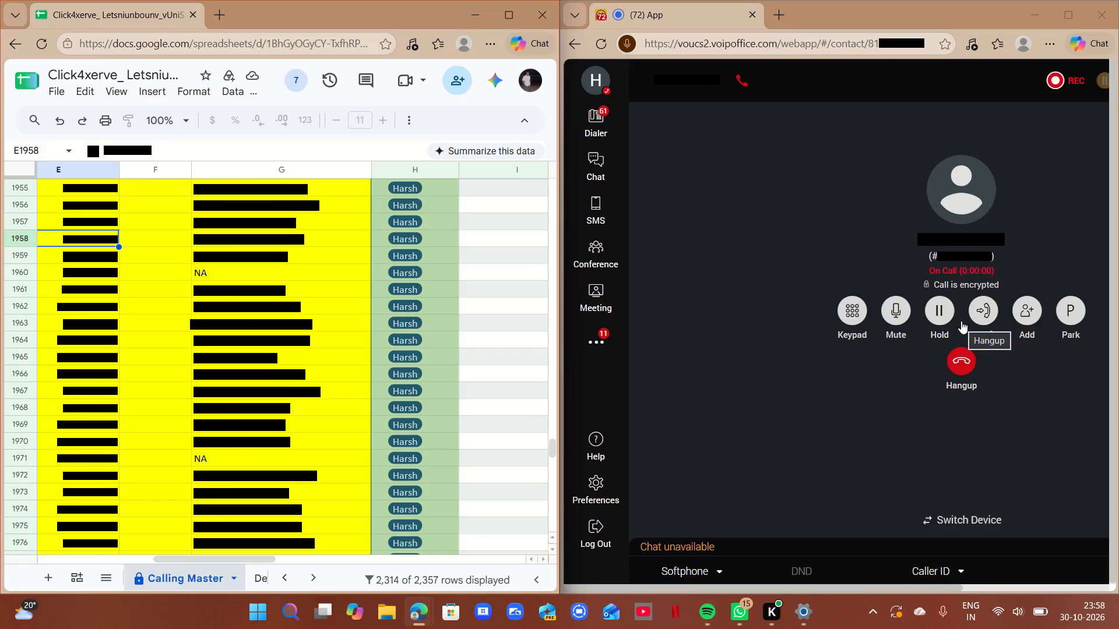
End the ongoing call and call the lead in row 1958 from the web dialer, using the copied phone number.
click(960, 370)
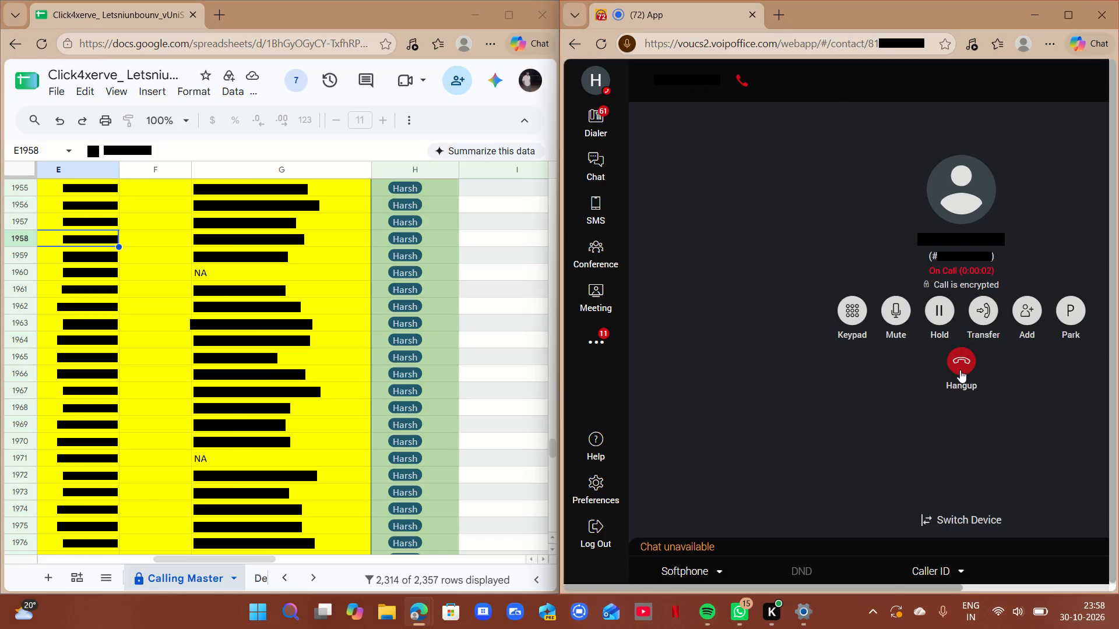
click(757, 157)
key(ctrl+v)
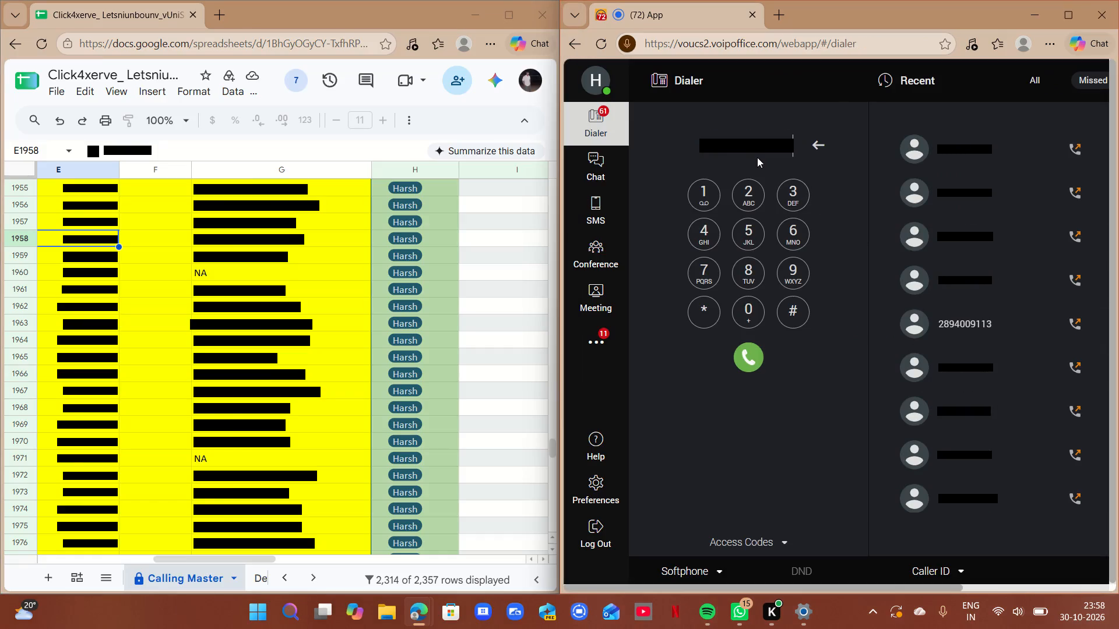
key(Return)
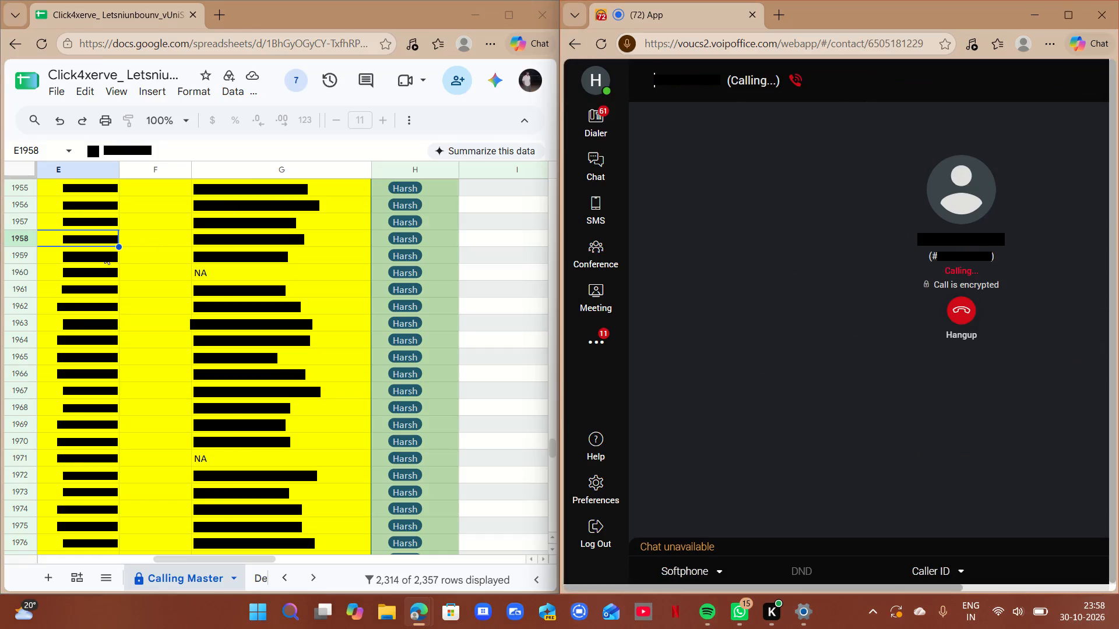
Copy the phone number in column E of row 1959 in the Calling Master sheet.
click(94, 258)
key(ctrl+c)
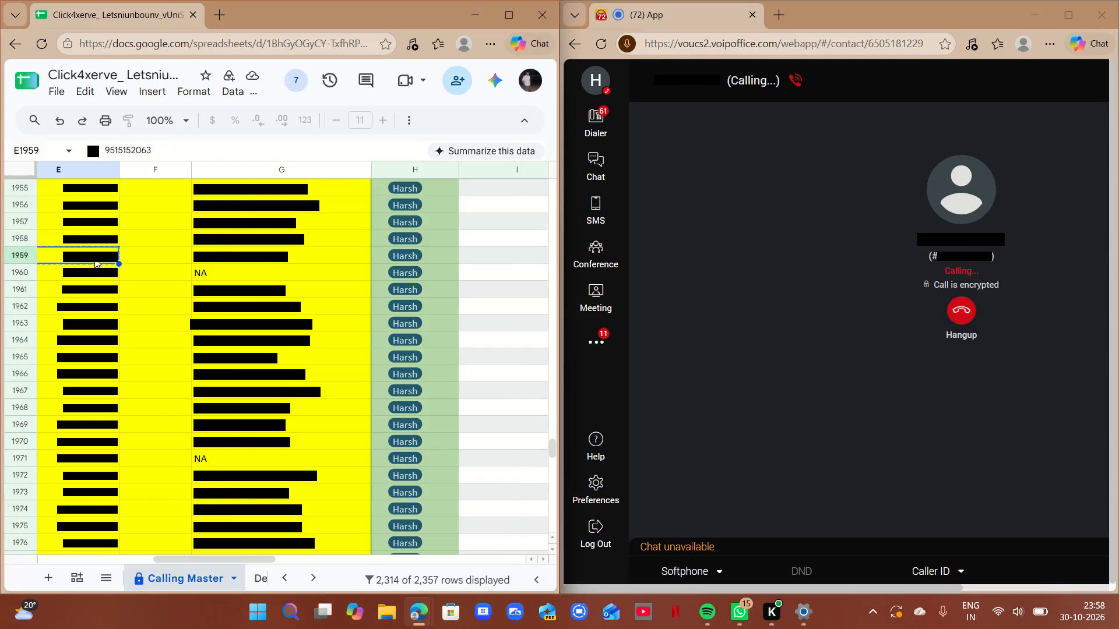
Check the agents' lead and dial-out figures in the Dashboard sheet, and return to the Calling Master sheet.
scroll(160, 582, right, 1)
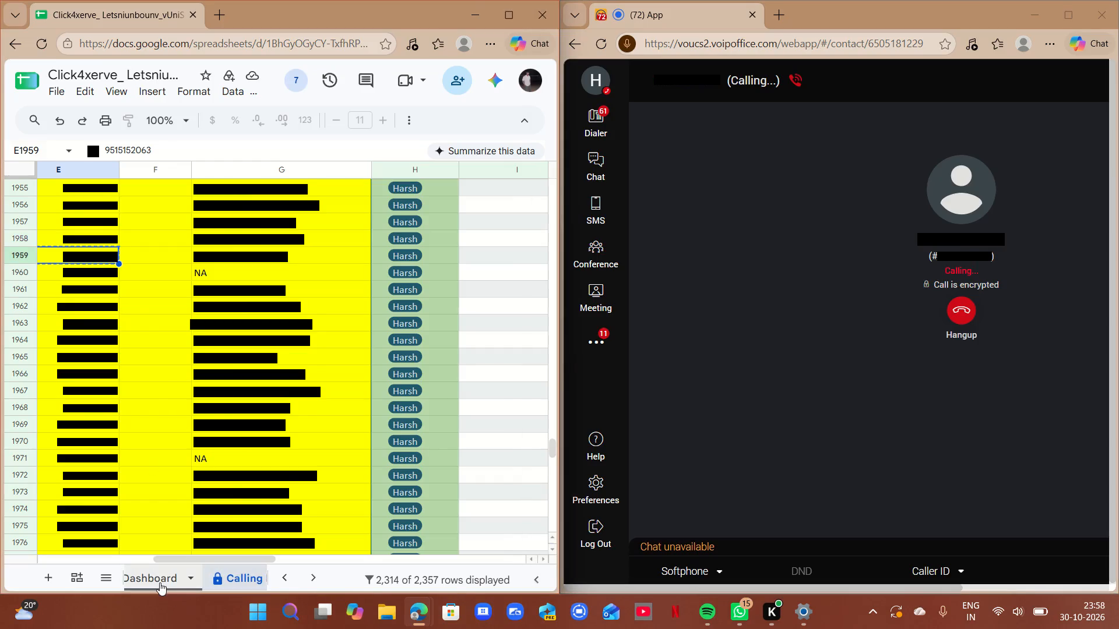
click(160, 582)
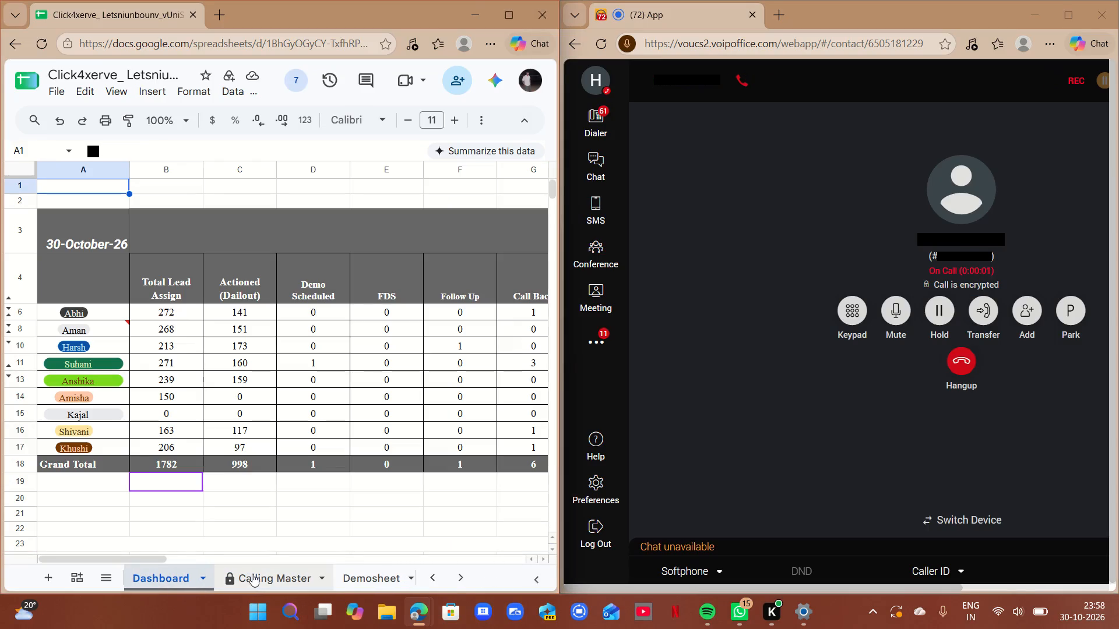
click(255, 574)
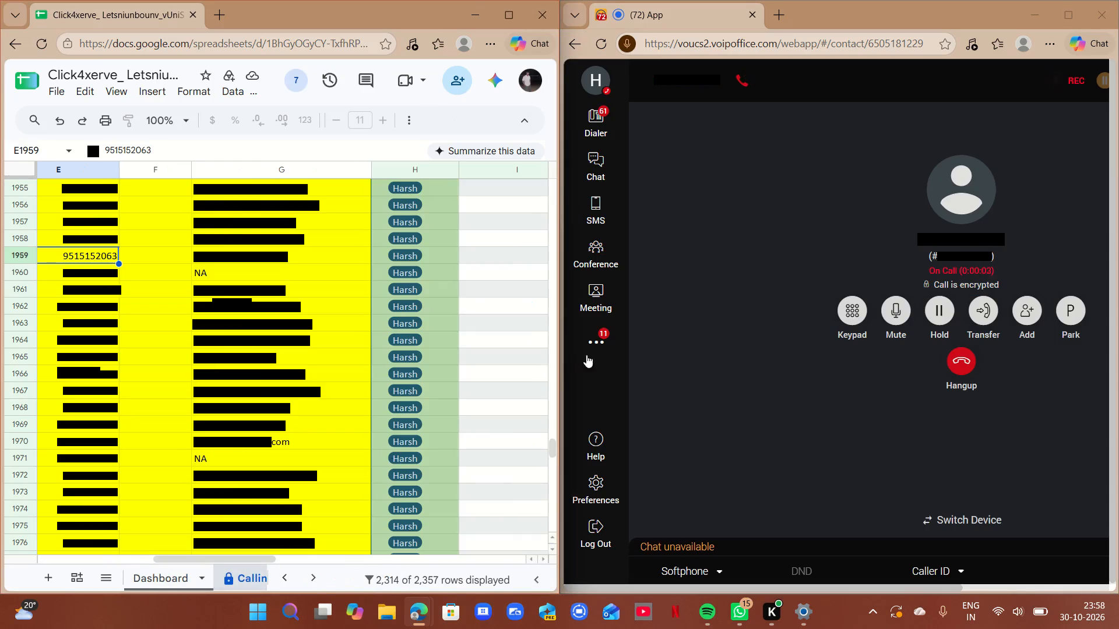
End the ongoing call and call the lead in row 1959 from the web dialer, using the copied phone number.
click(962, 352)
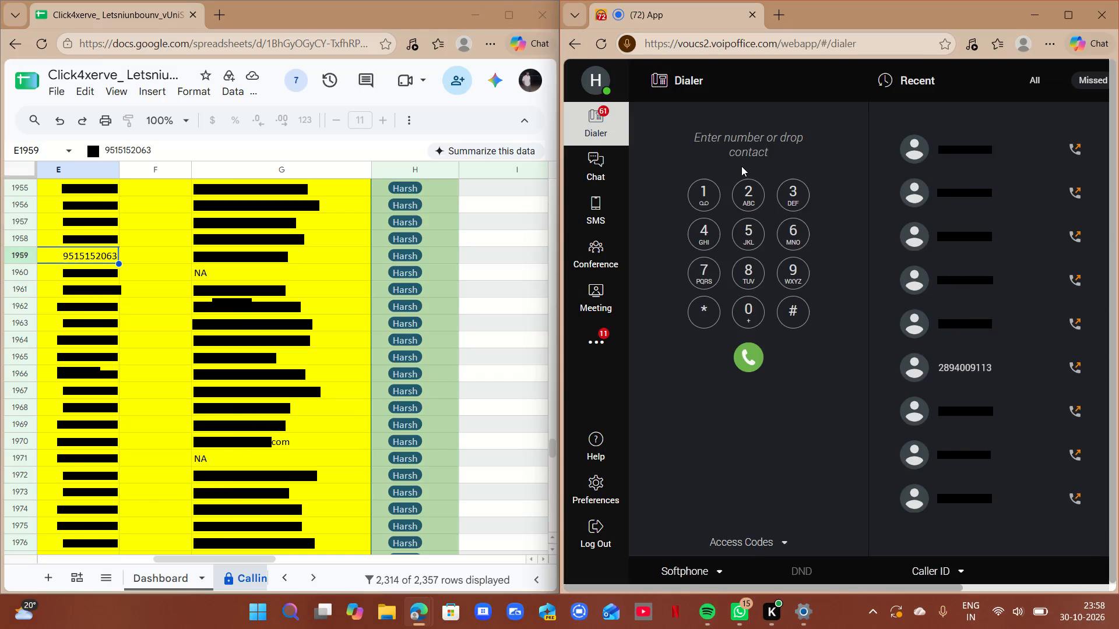
click(738, 161)
key(ctrl+v)
key(Return)
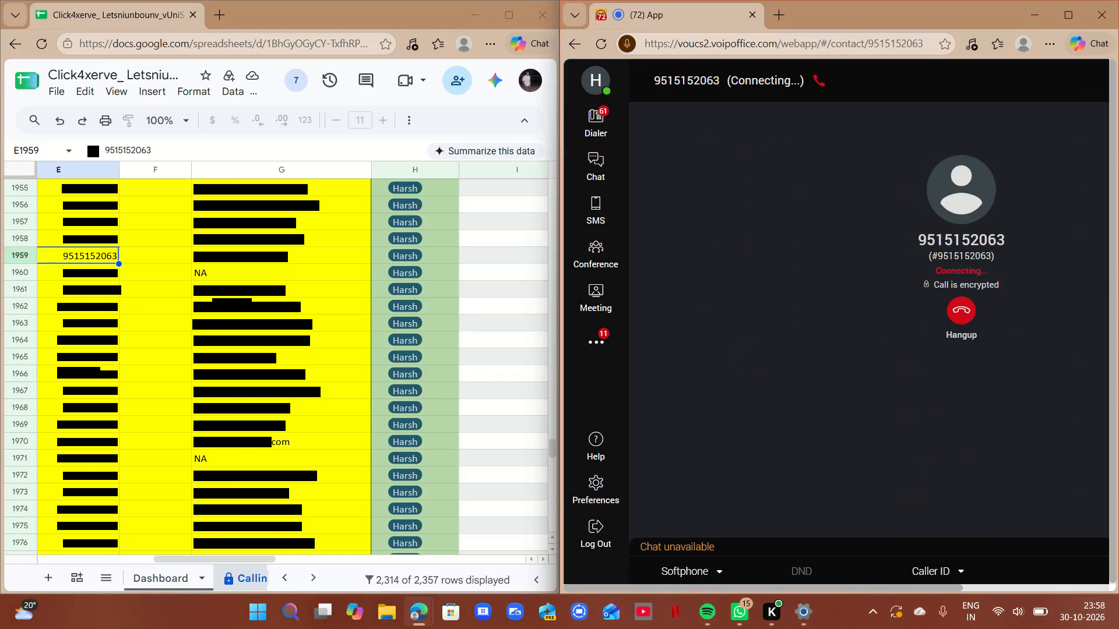
Replace the ongoing call with a call to the lead in row 1960, using the phone number in column E.
click(107, 271)
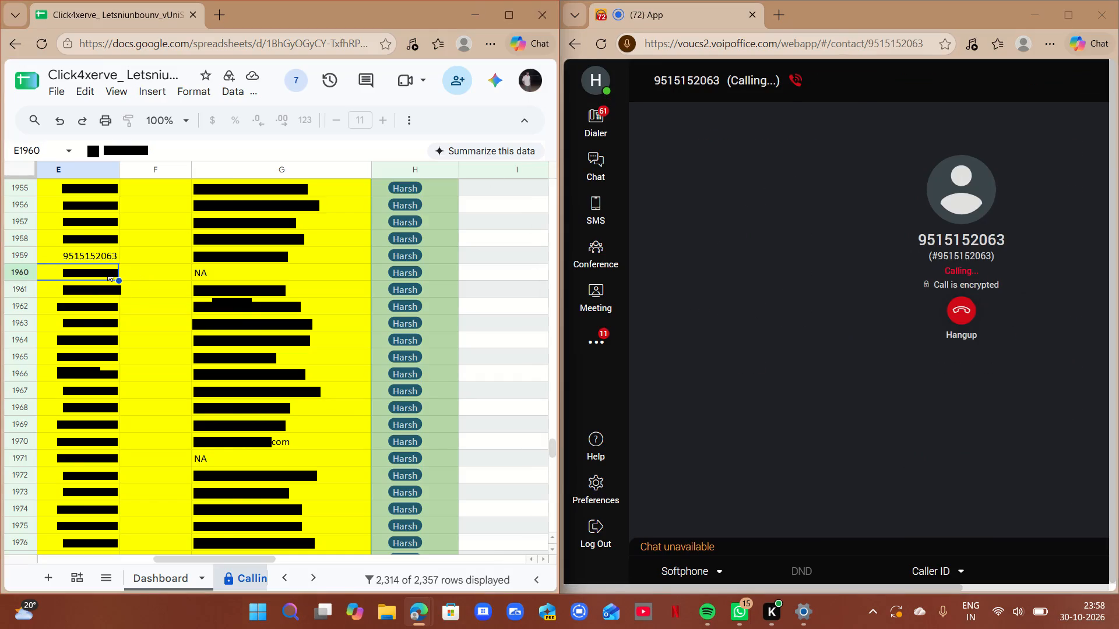
key(ctrl+c)
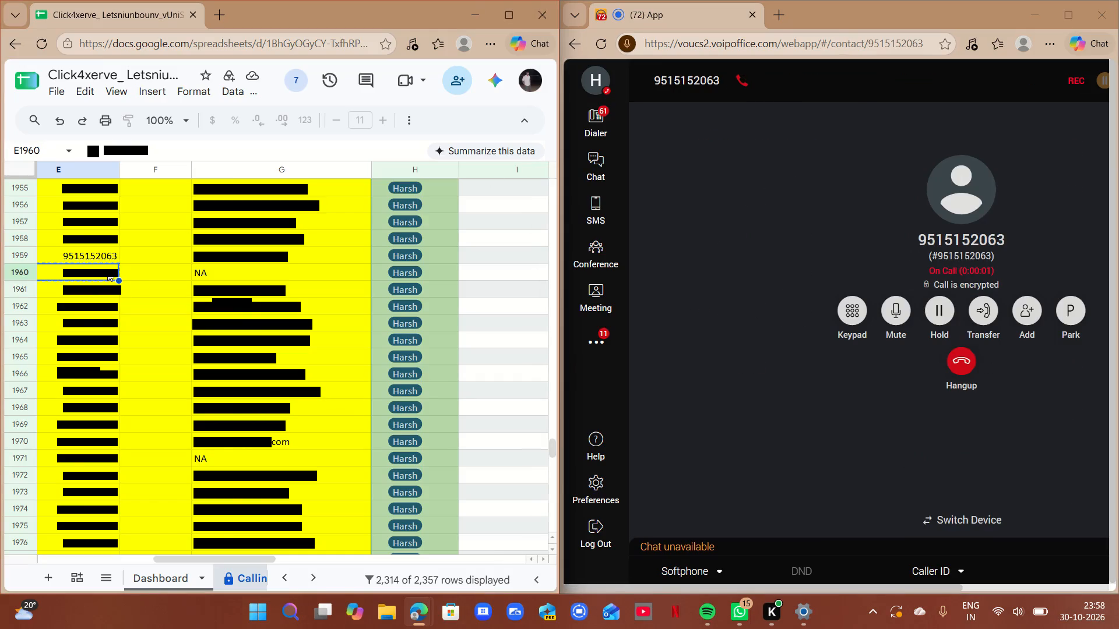
click(24, 274)
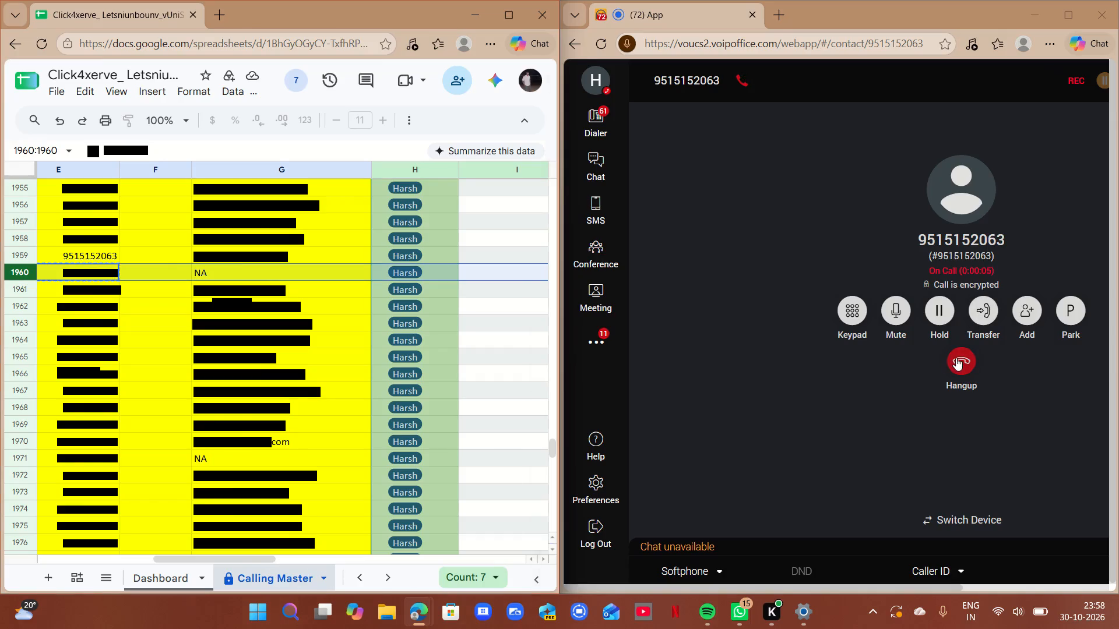
click(956, 358)
click(783, 142)
key(ctrl+v)
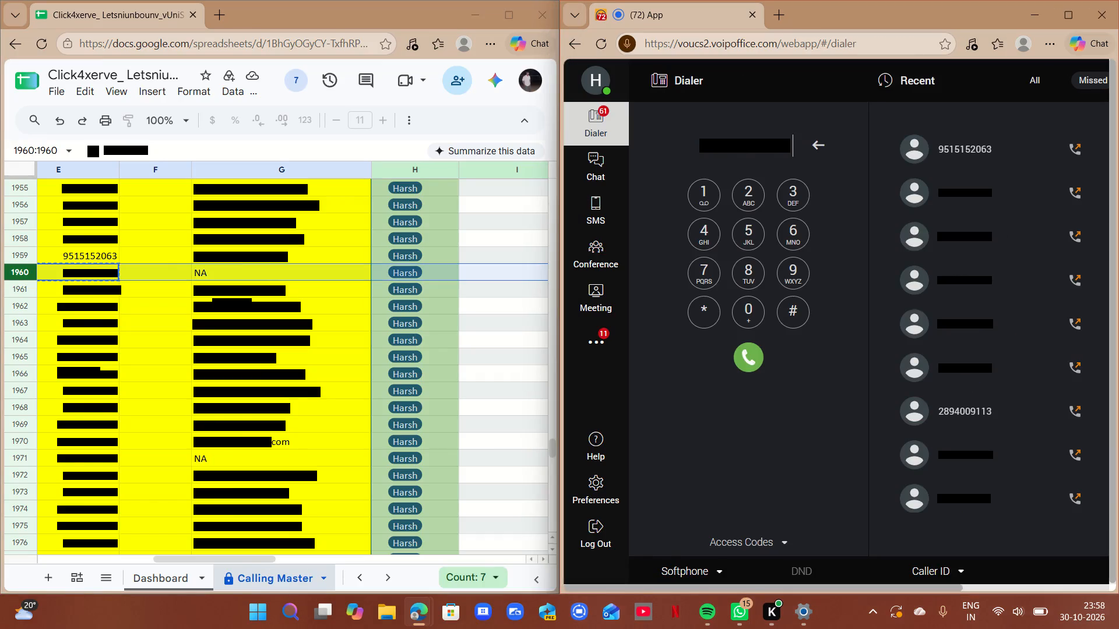
key(Return)
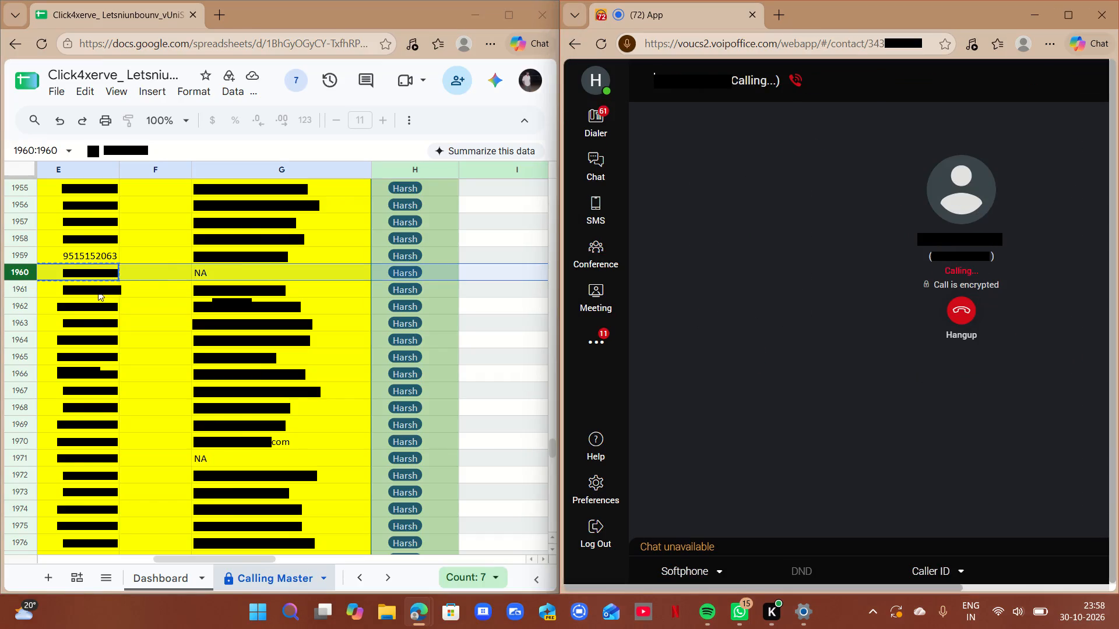
Copy the phone number in column E of row 1961 in the Calling Master sheet.
click(97, 291)
key(ctrl+c)
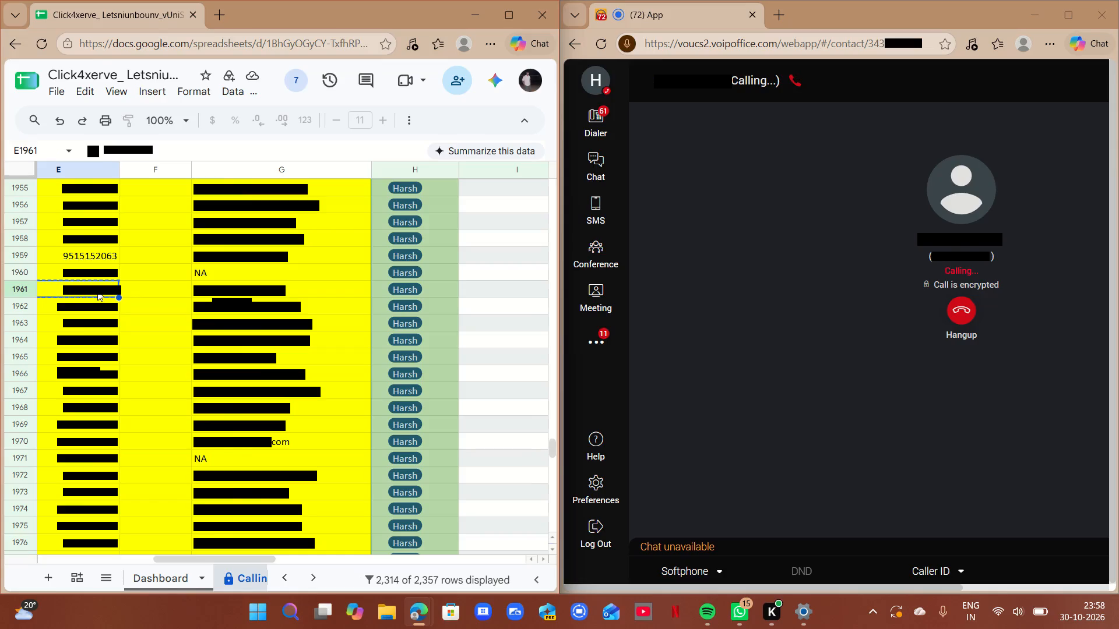
click(16, 291)
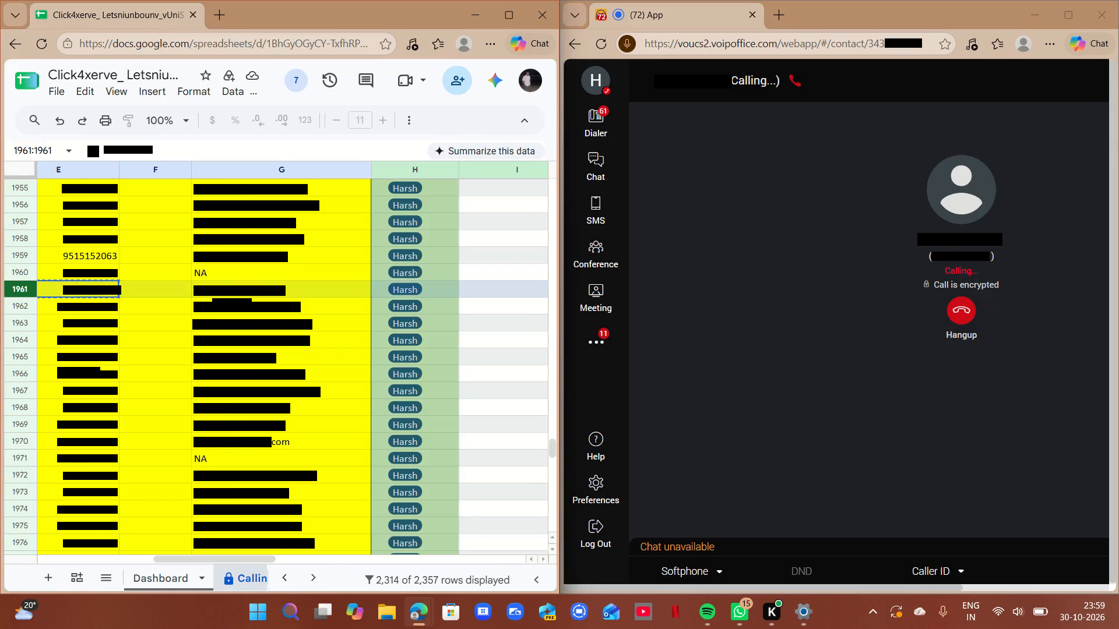
Record Voicemail as the outcome in column I of row 1961 and fill it upward through row 1955.
click(480, 284)
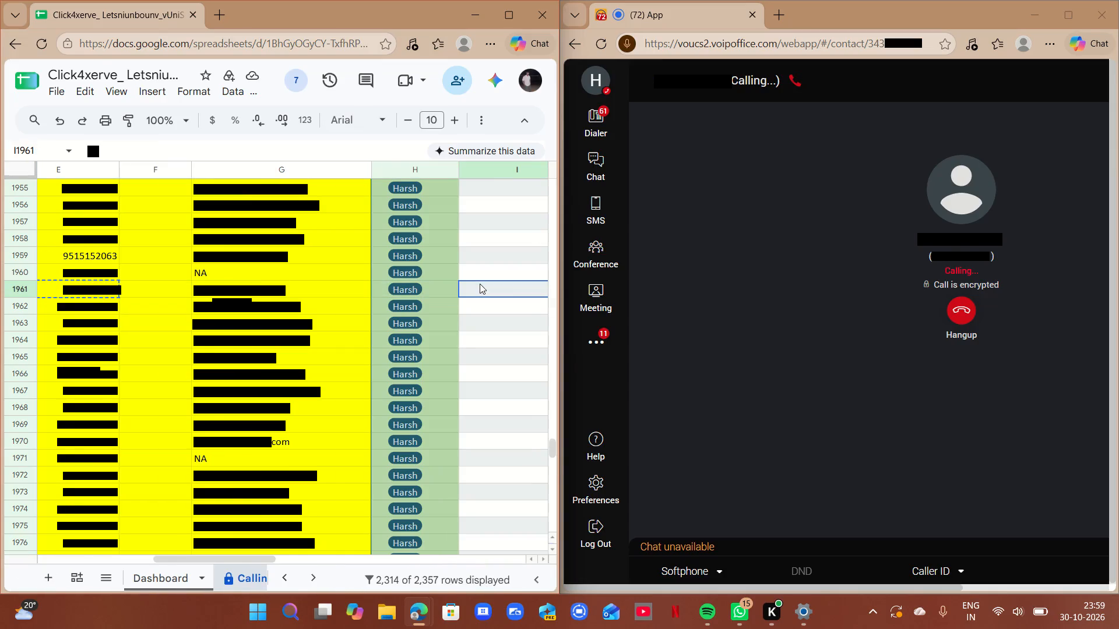
key(v)
key(Up)
key(Return)
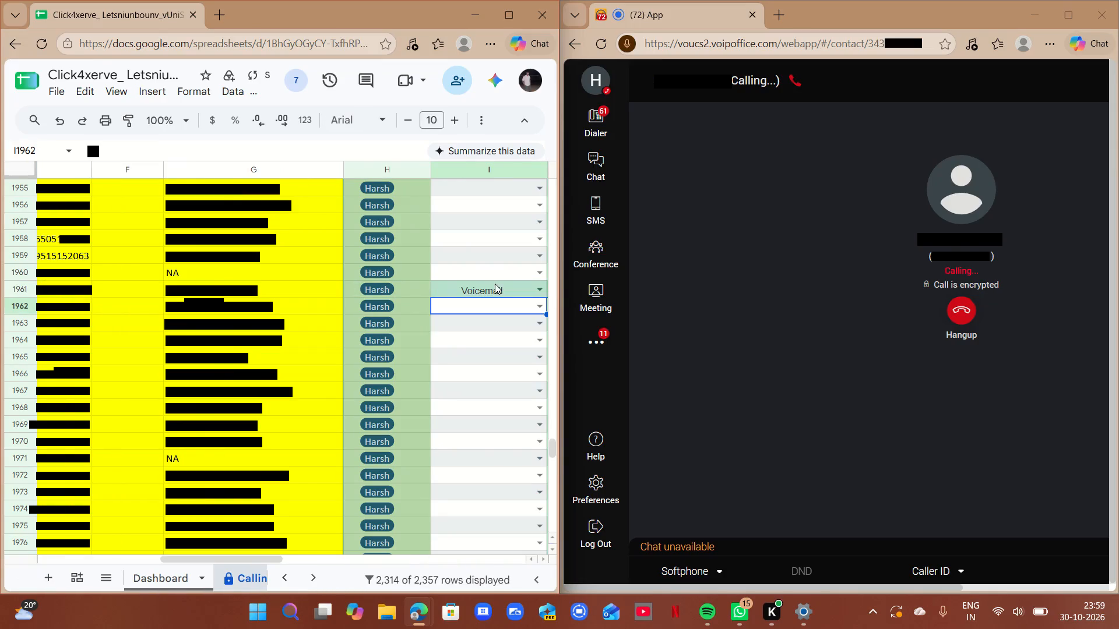
click(495, 283)
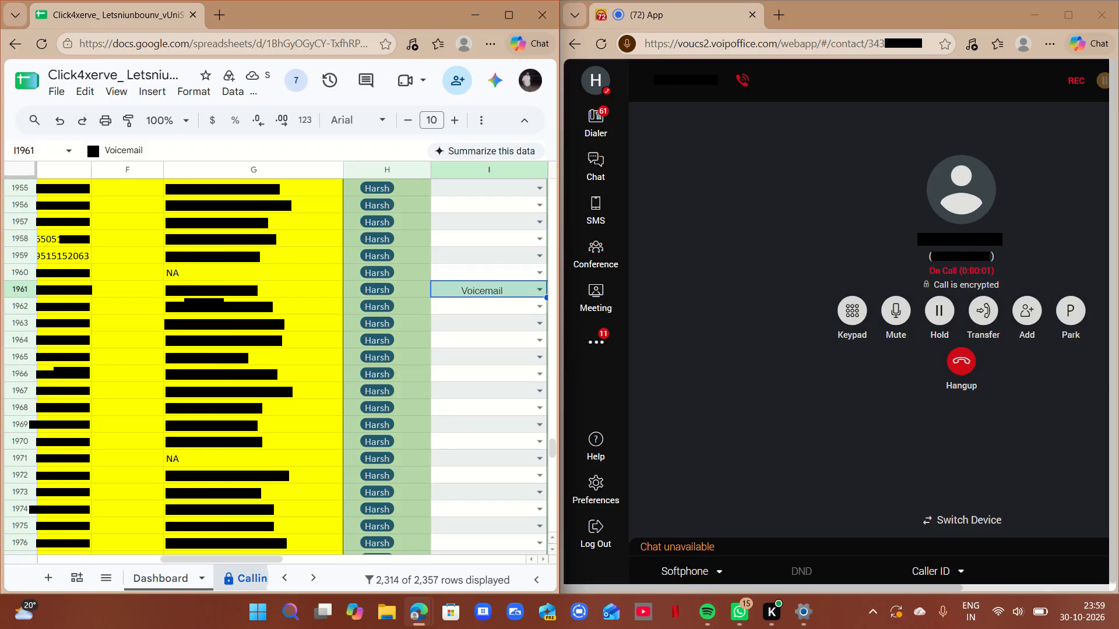
drag(545, 296, 508, 187)
drag(508, 187, 502, 195)
Call the lead in row 1961 from the web dialer, using the copied phone number.
scroll(502, 195, down, 1)
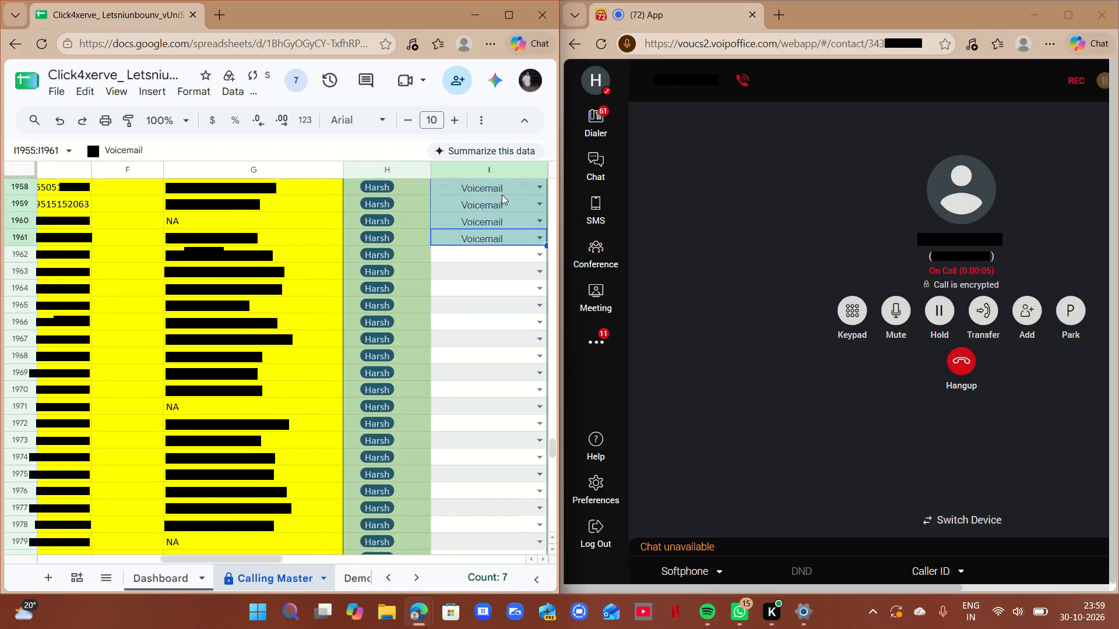
scroll(502, 195, down, 2)
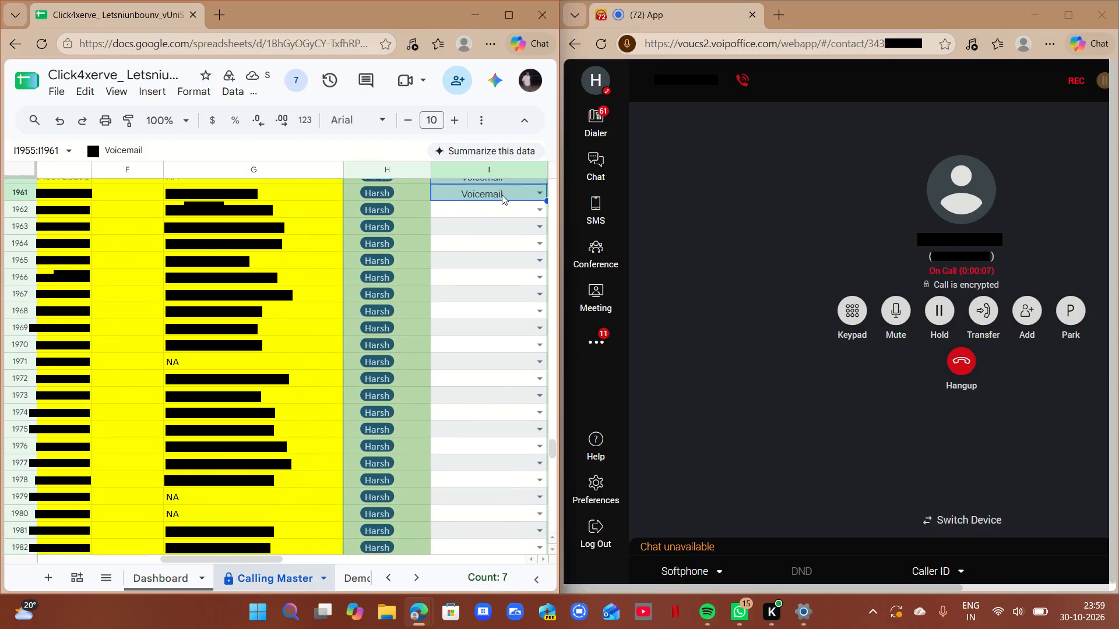
scroll(502, 195, down, 1)
scroll(502, 195, right, 1)
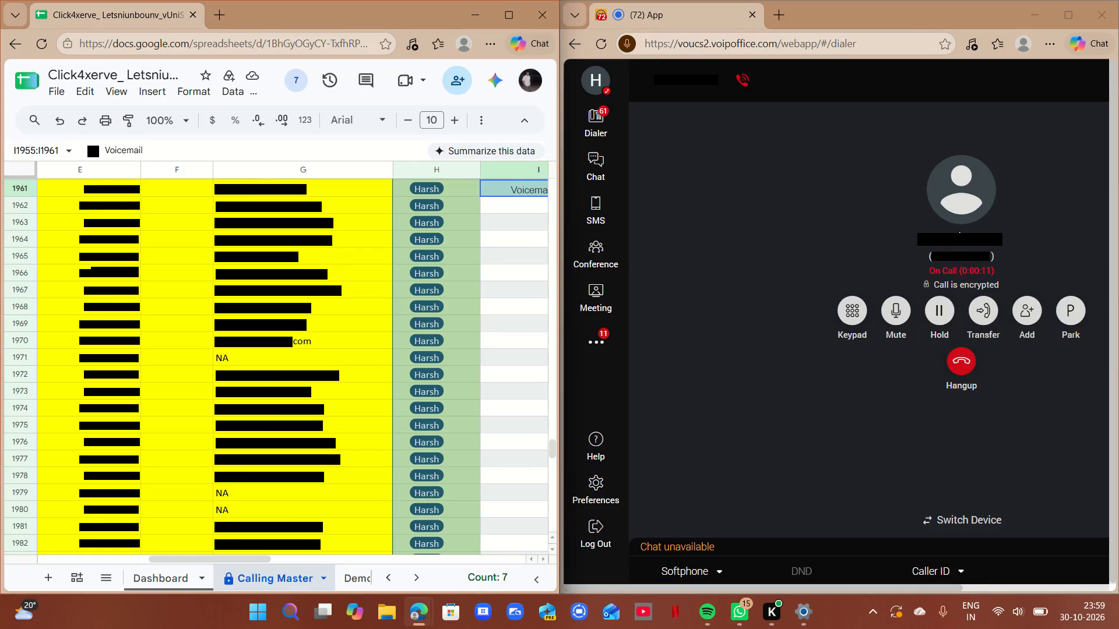
click(747, 153)
key(ctrl+v)
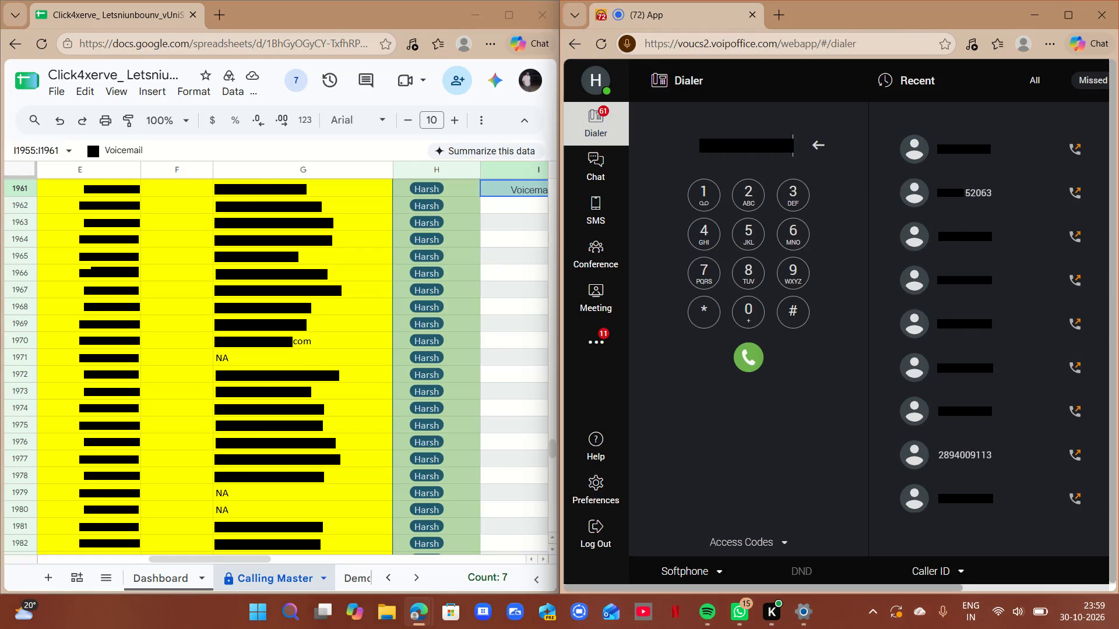
key(Return)
Change the call outcome in column I of row 1960 to the last option matching "h".
scroll(466, 213, up, 1)
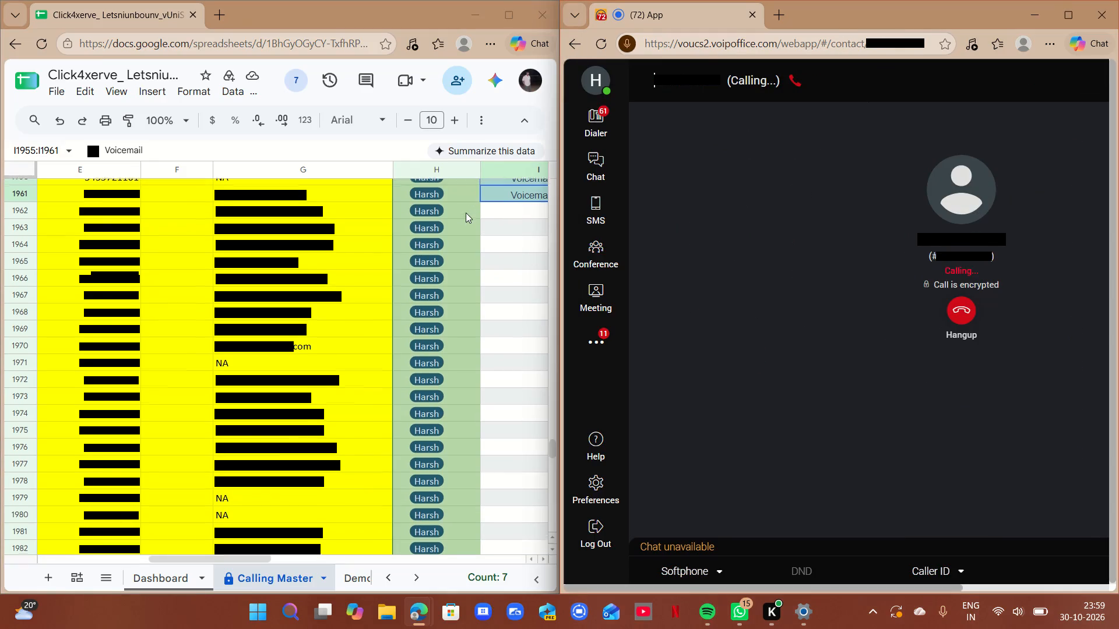
scroll(466, 213, up, 1)
click(515, 188)
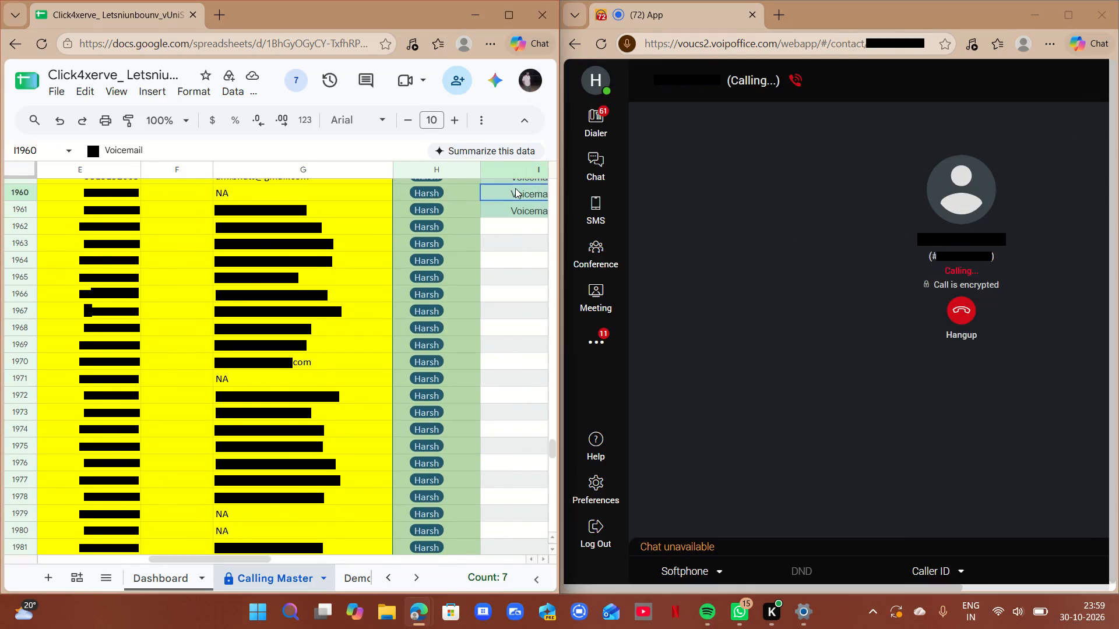
key(h)
key(Up)
key(Return)
Copy the phone number in column E of row 1962 in the Calling Master sheet.
scroll(515, 188, down, 1)
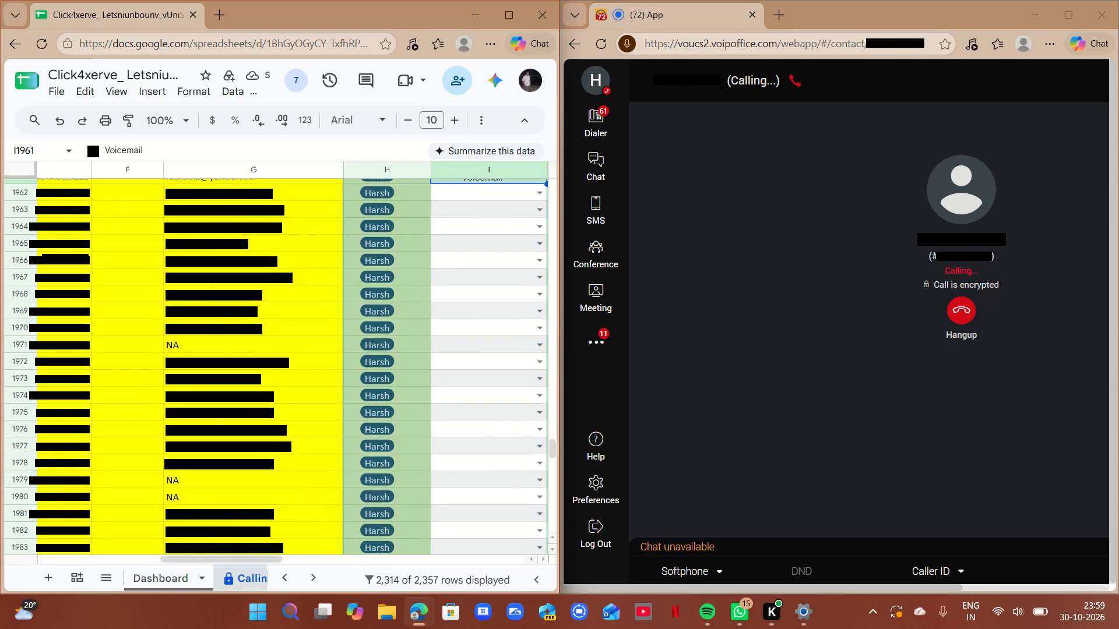
scroll(515, 188, down, 1)
click(85, 195)
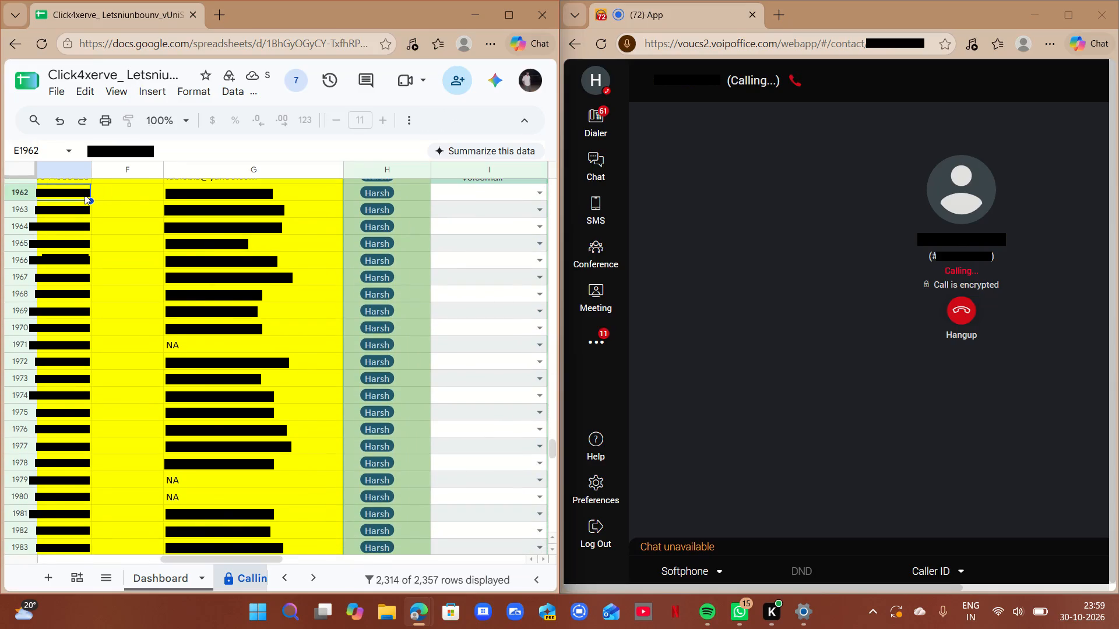
key(ctrl+c)
Open the Dashboard sheet to check the agents' lead and dial-out figures.
click(161, 578)
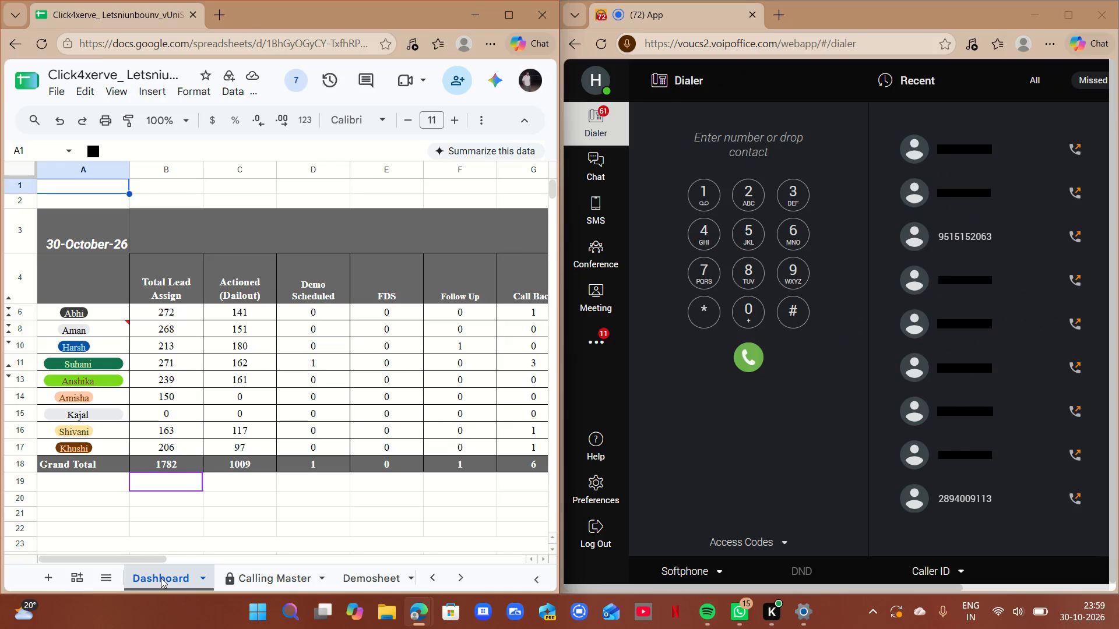
Call the lead in row 1962 from the web dialer, using the copied phone number.
click(733, 151)
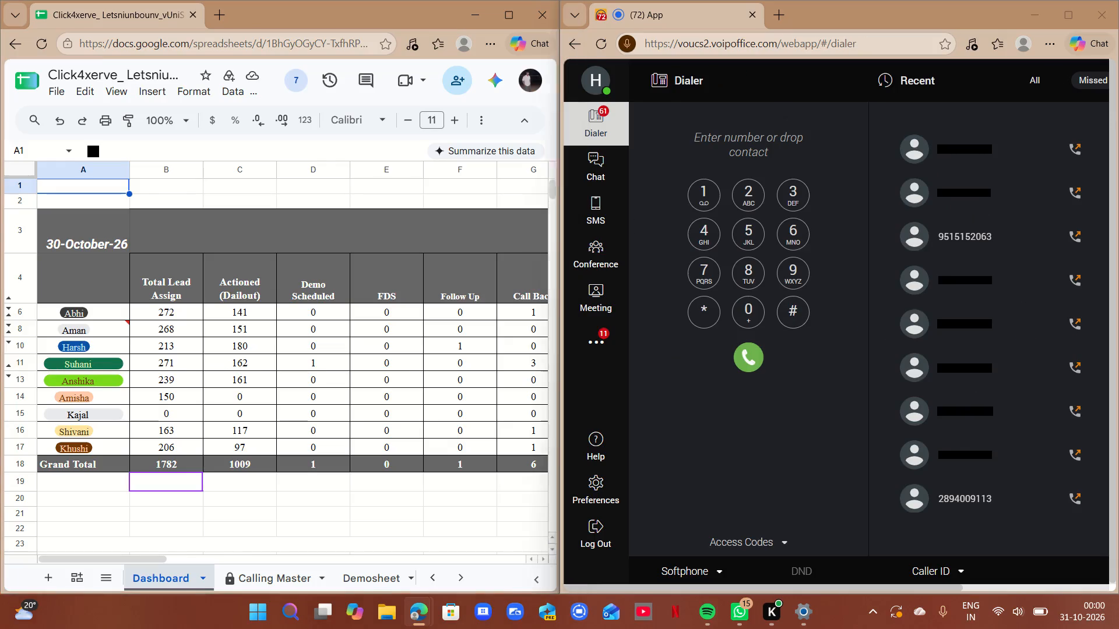
key(ctrl+v)
key(Return)
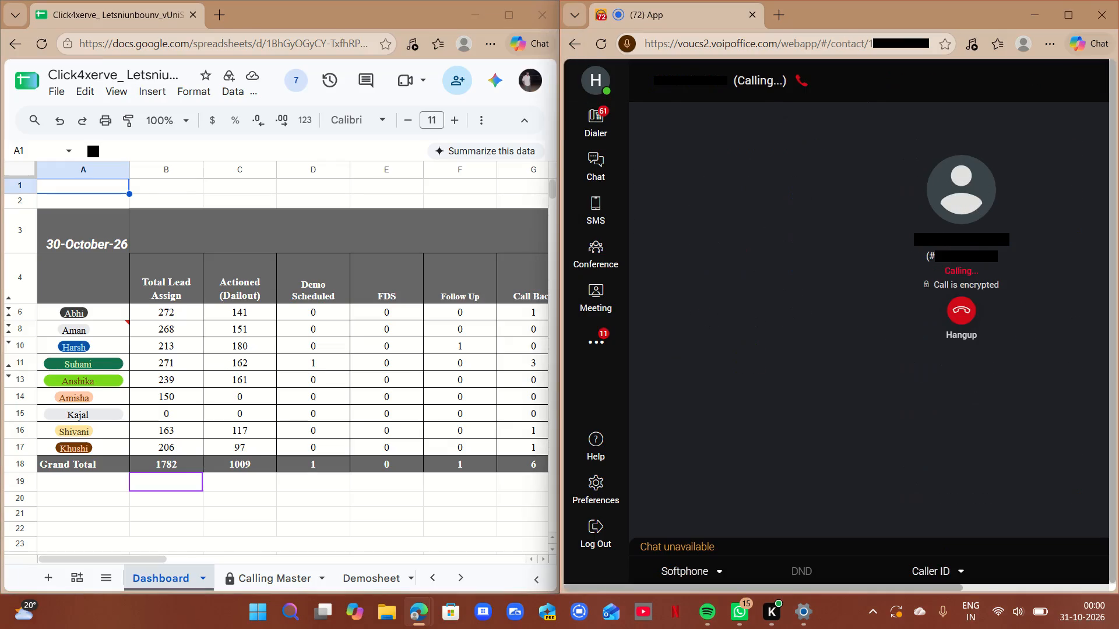
Change the call outcome in column I of row 1961 in the Calling Master sheet to Hung up/Disconneted.
click(248, 578)
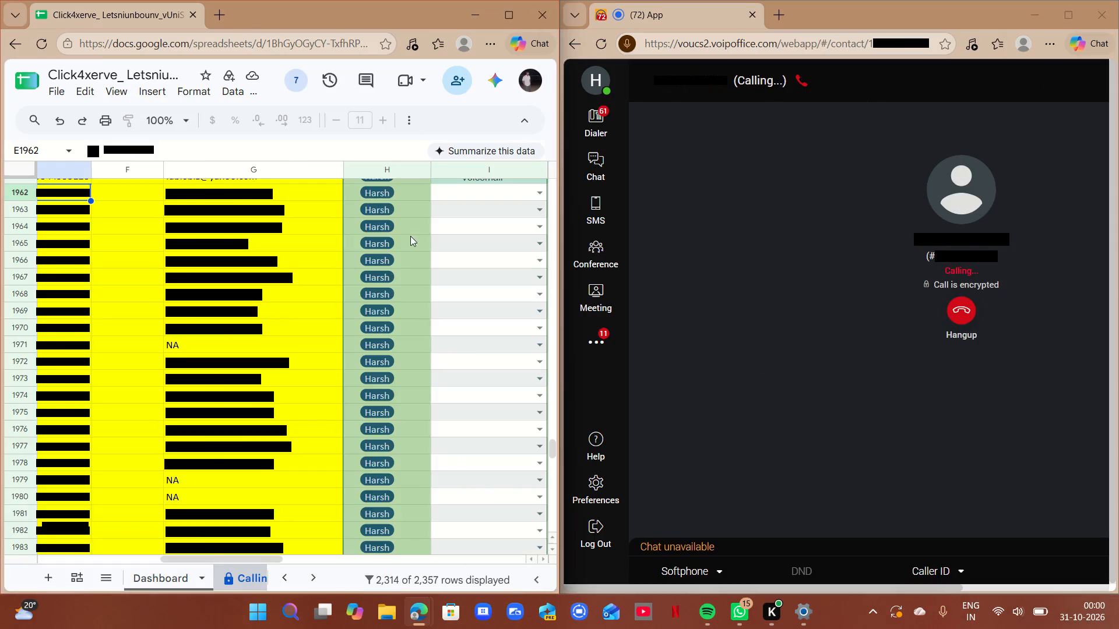
scroll(406, 238, up, 1)
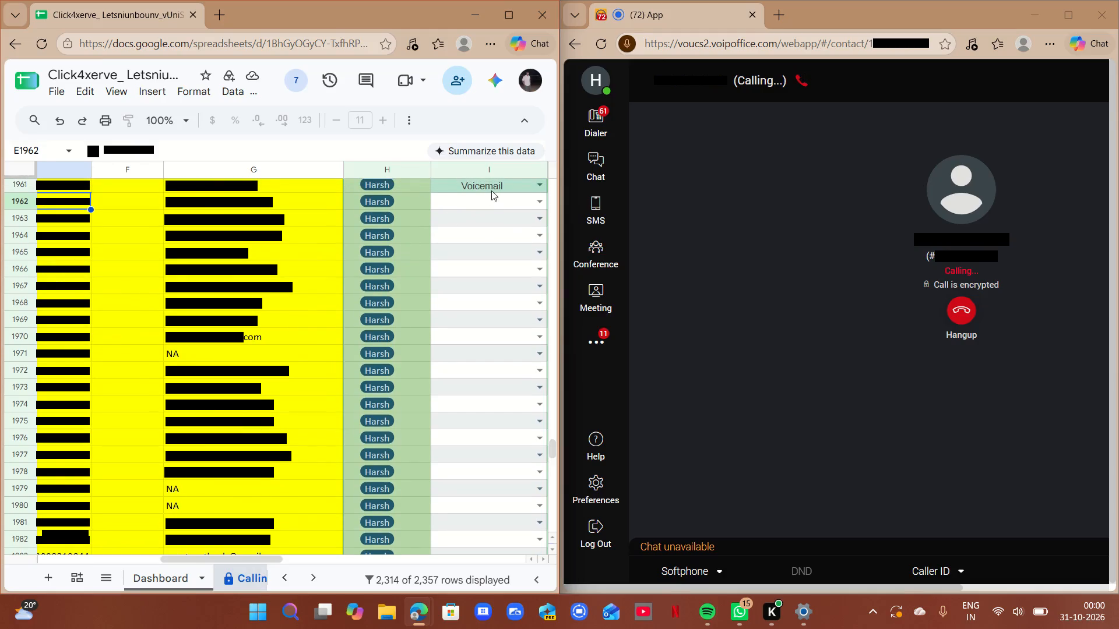
click(491, 190)
key(h)
key(Up)
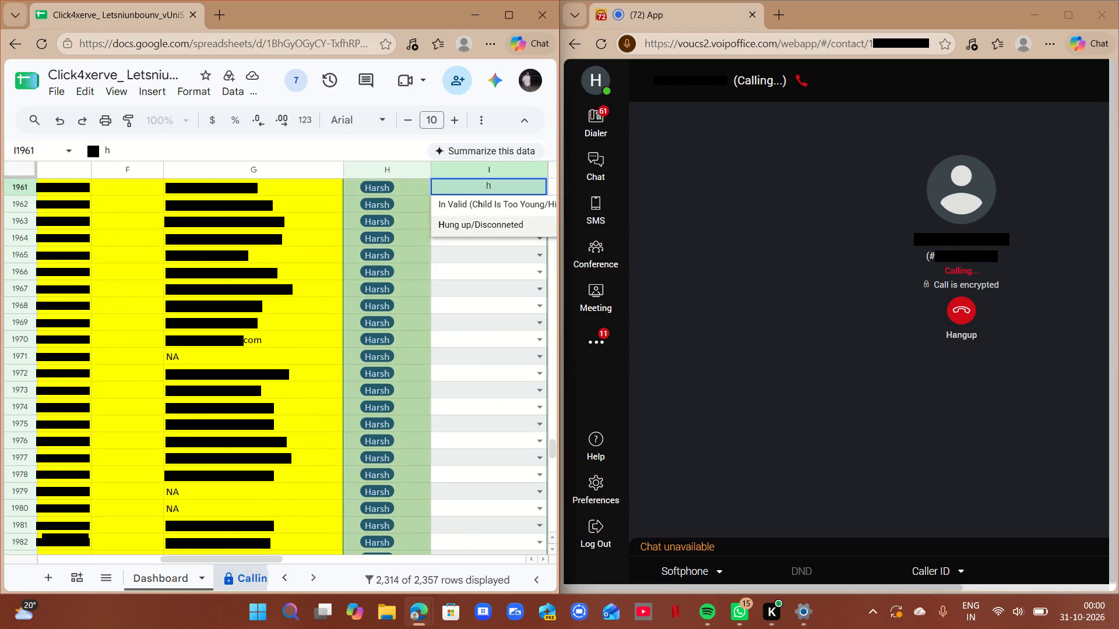
key(Return)
Call the lead in row 1963 from the web dialer, using the phone number copied from column E.
scroll(491, 190, down, 1)
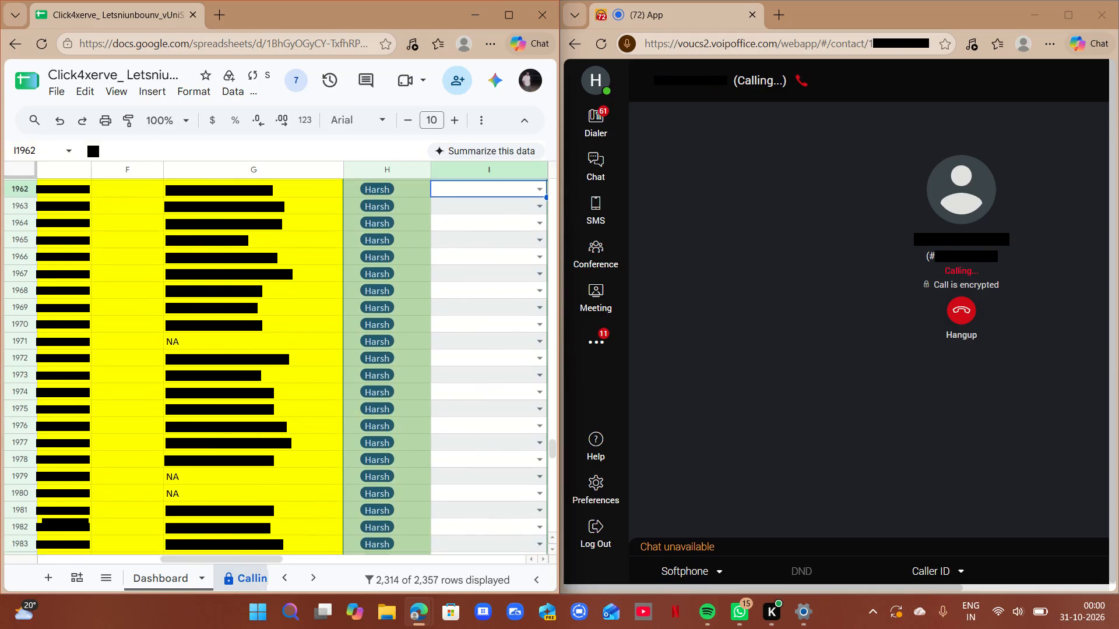
click(77, 210)
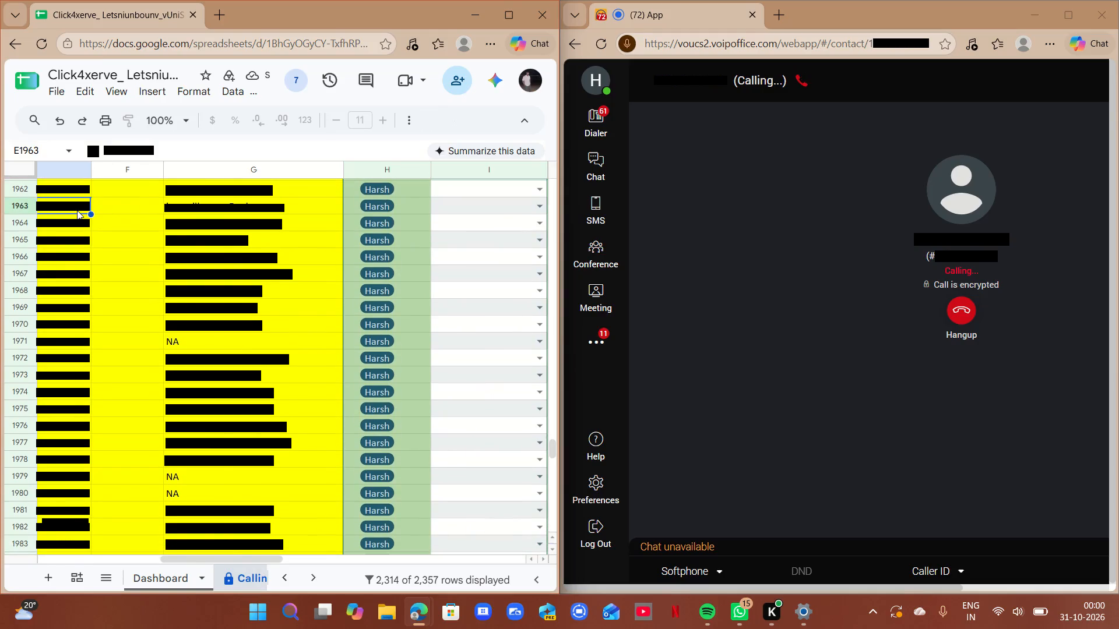
key(ctrl+c)
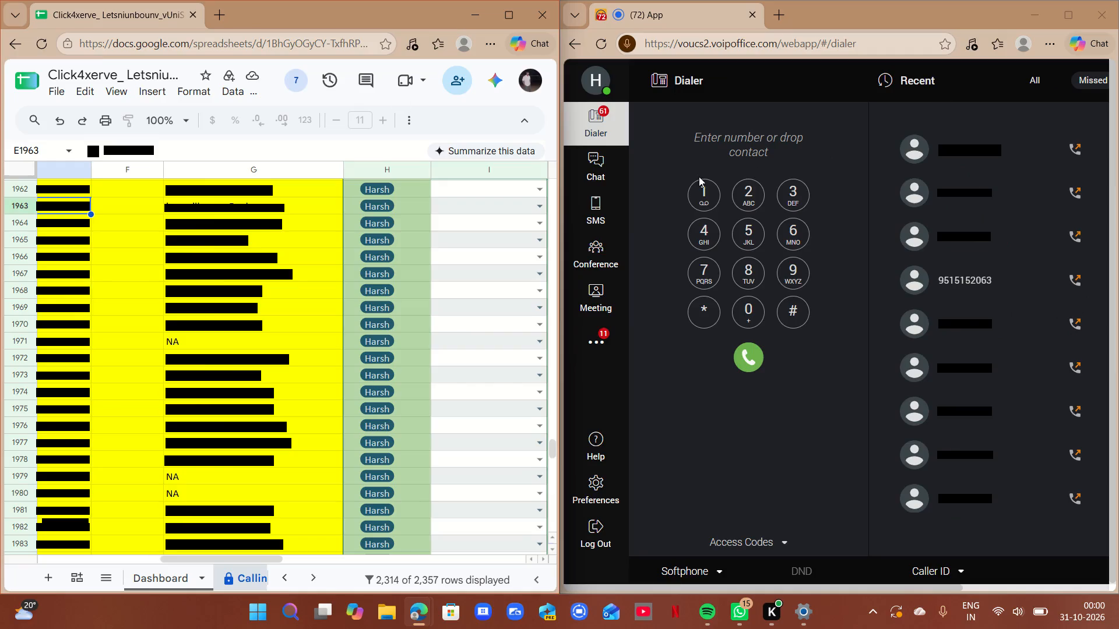
click(755, 151)
key(ctrl+v)
key(Return)
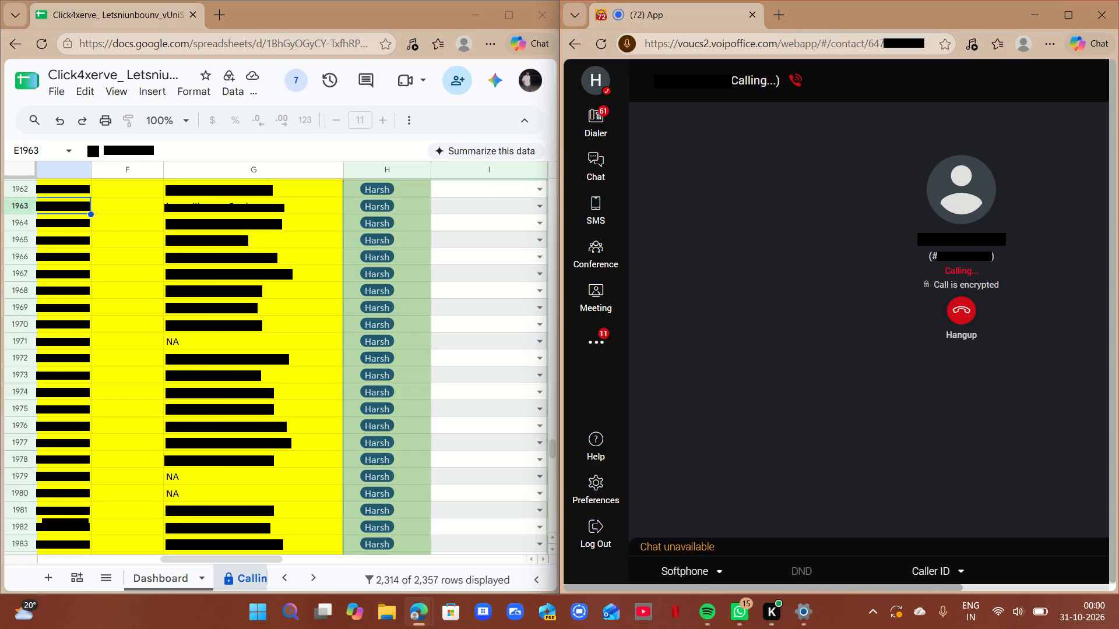
Set the call outcome in column I of row 1962 to Hung up/Disconneted.
click(485, 198)
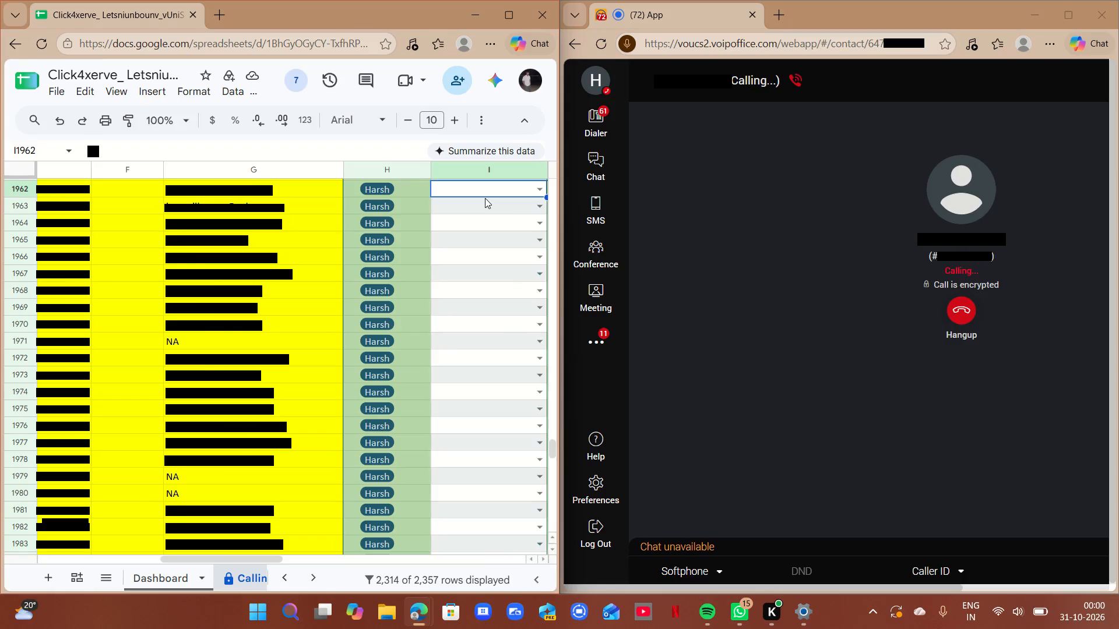
key(h)
key(Up)
key(Return)
Copy the phone number in column E of row 1964 and call that lead from the web dialer once the current call ends.
scroll(485, 198, down, 1)
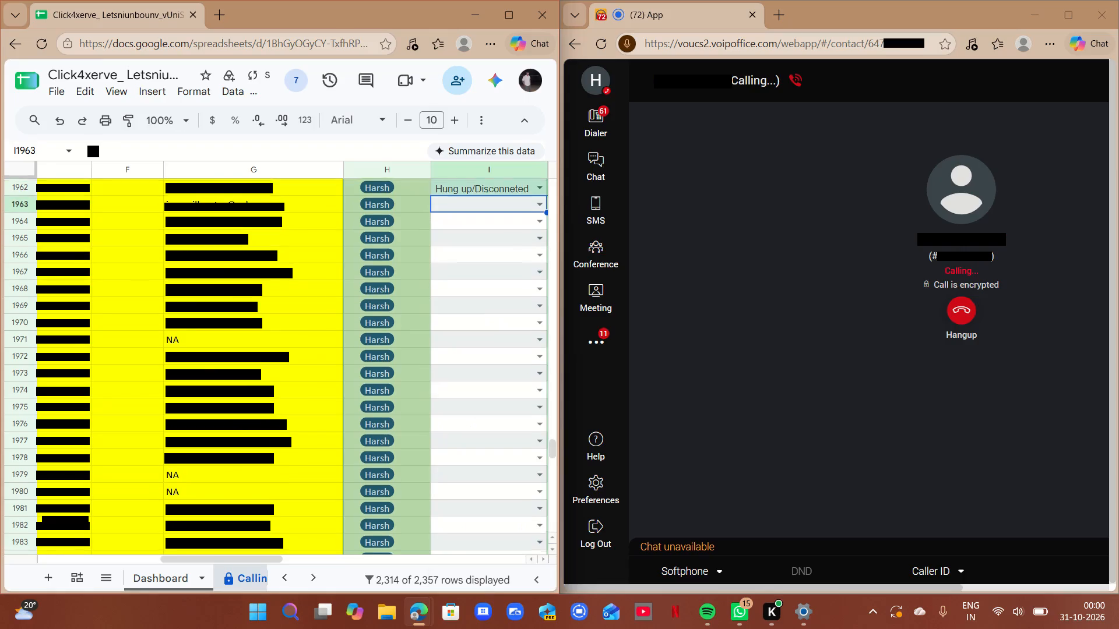
scroll(485, 198, down, 1)
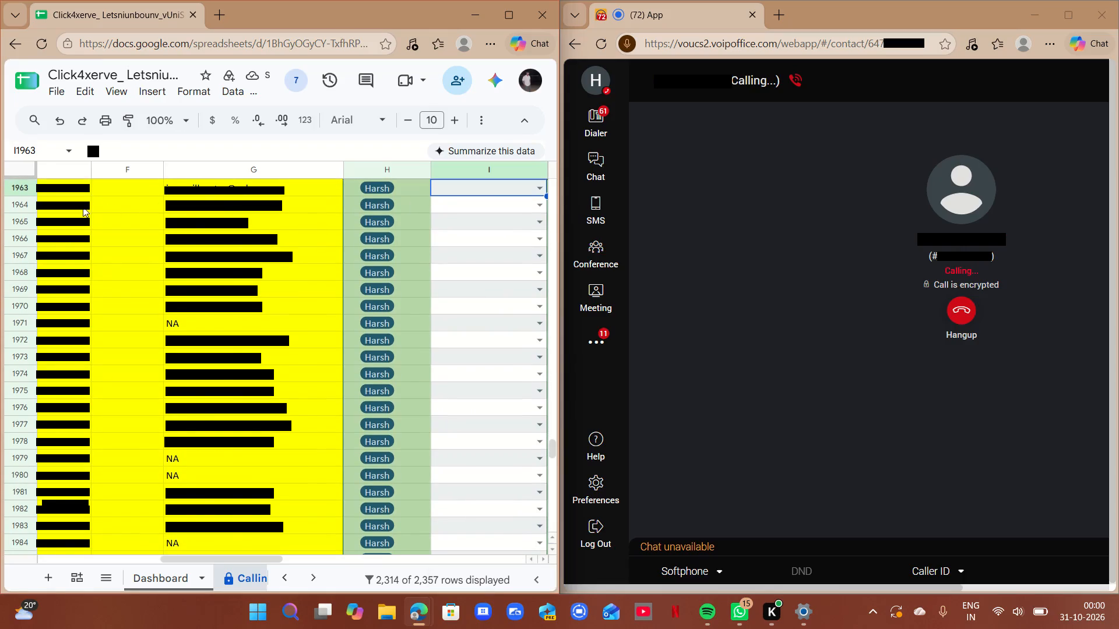
click(76, 206)
key(ctrl+c)
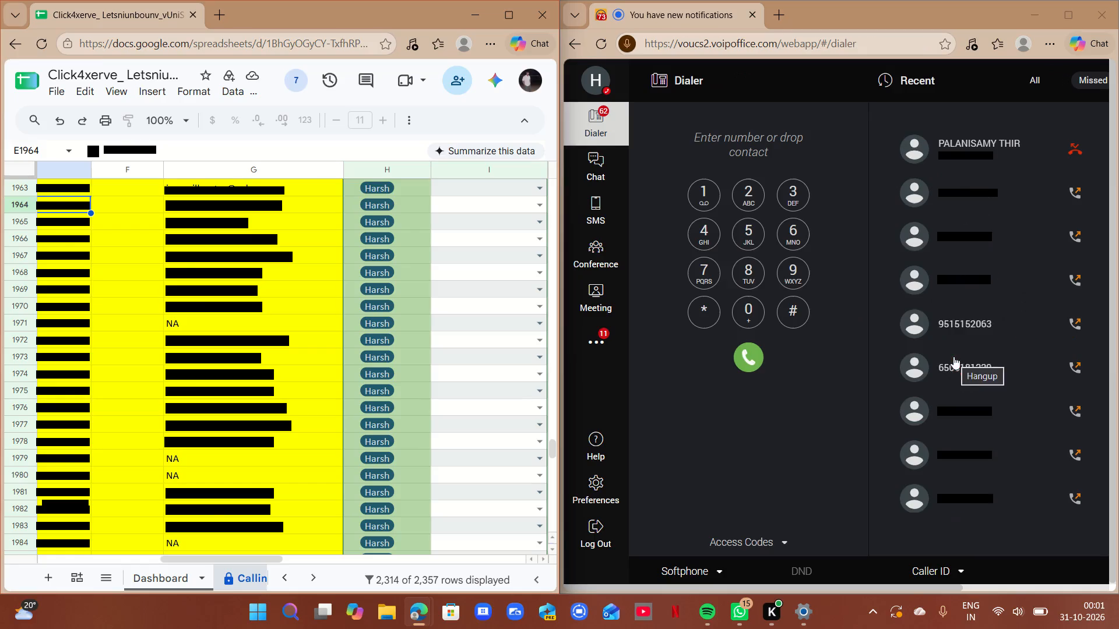
click(953, 356)
click(730, 132)
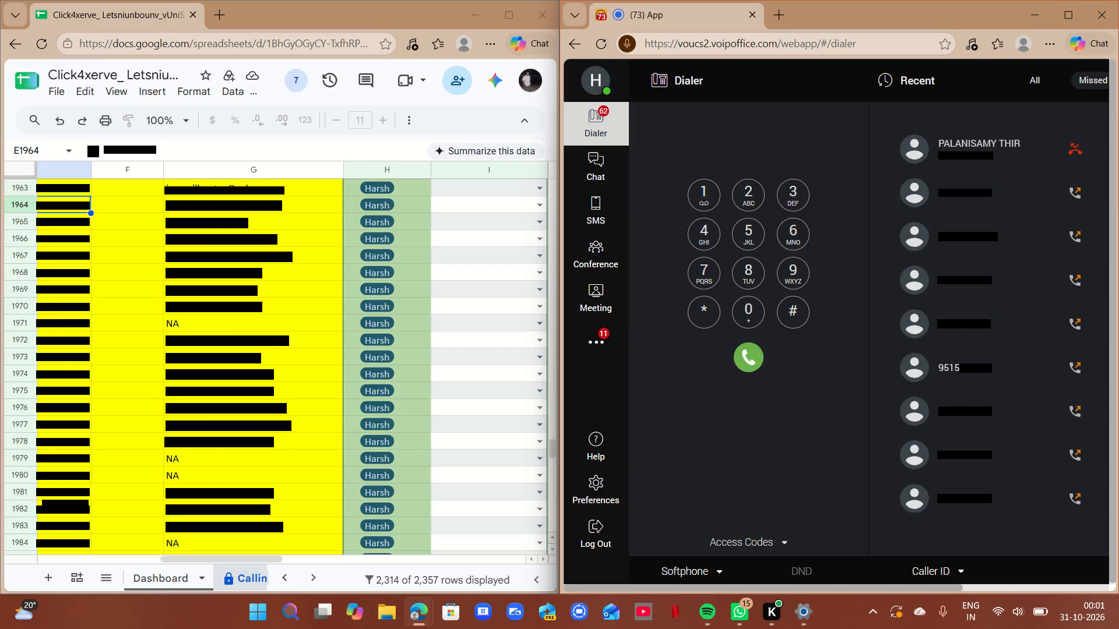
key(ctrl+v)
key(Return)
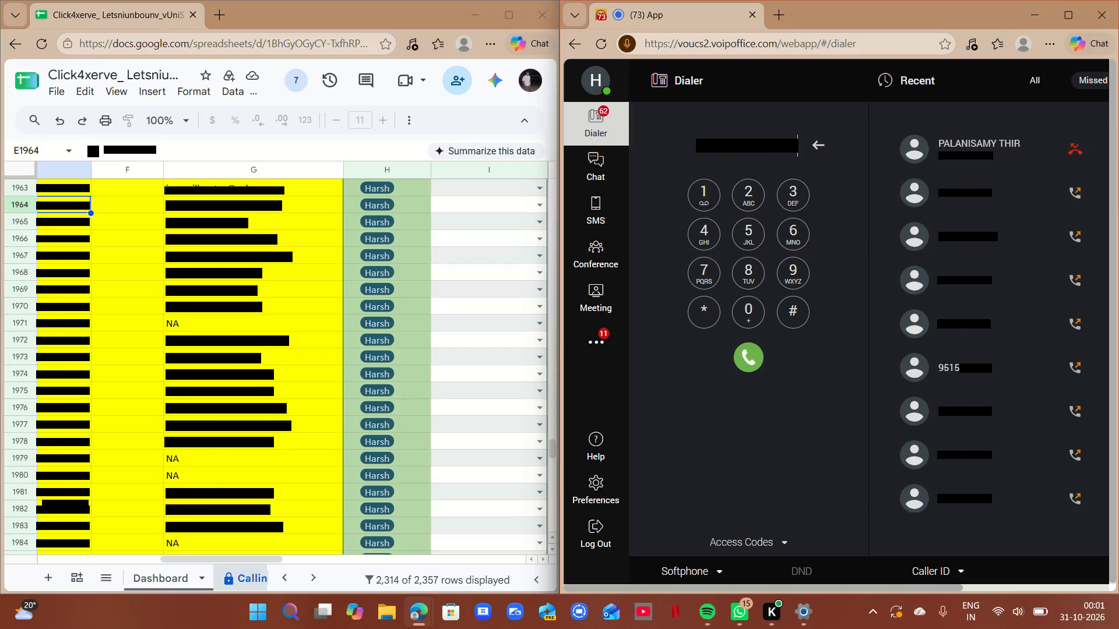
Set the call outcome in column I of row 1963 to Follow Up.
click(444, 187)
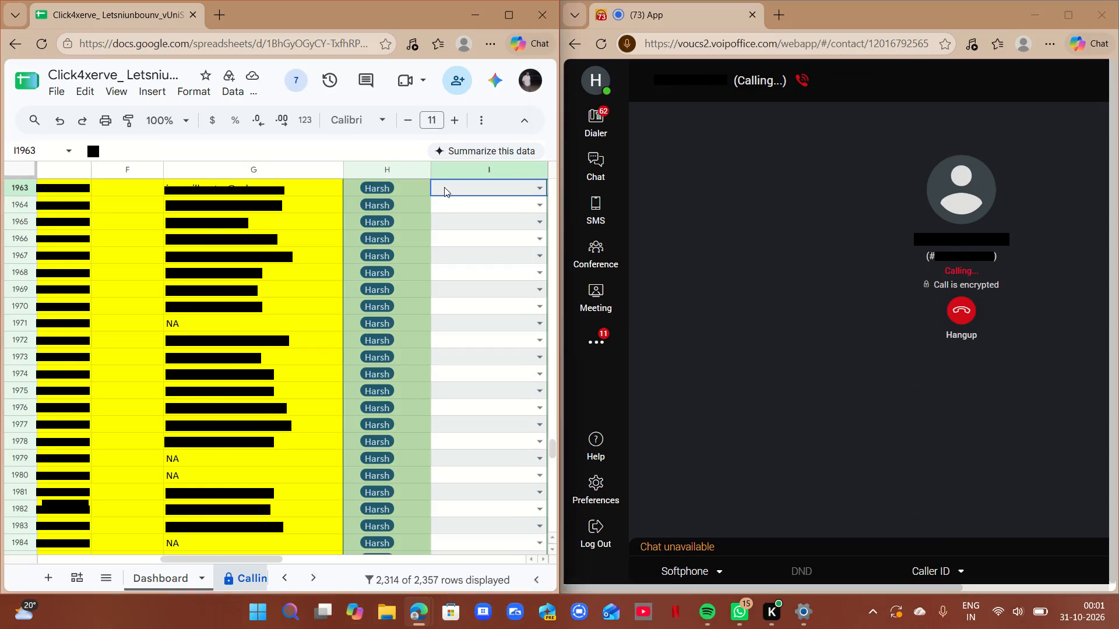
text(fol)
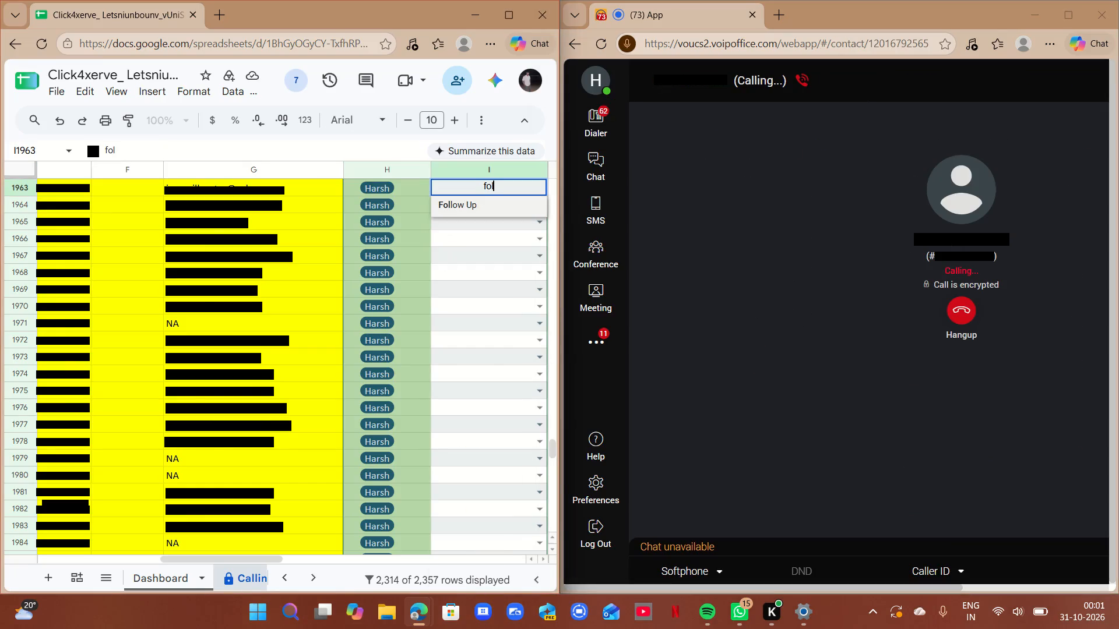
key(Return)
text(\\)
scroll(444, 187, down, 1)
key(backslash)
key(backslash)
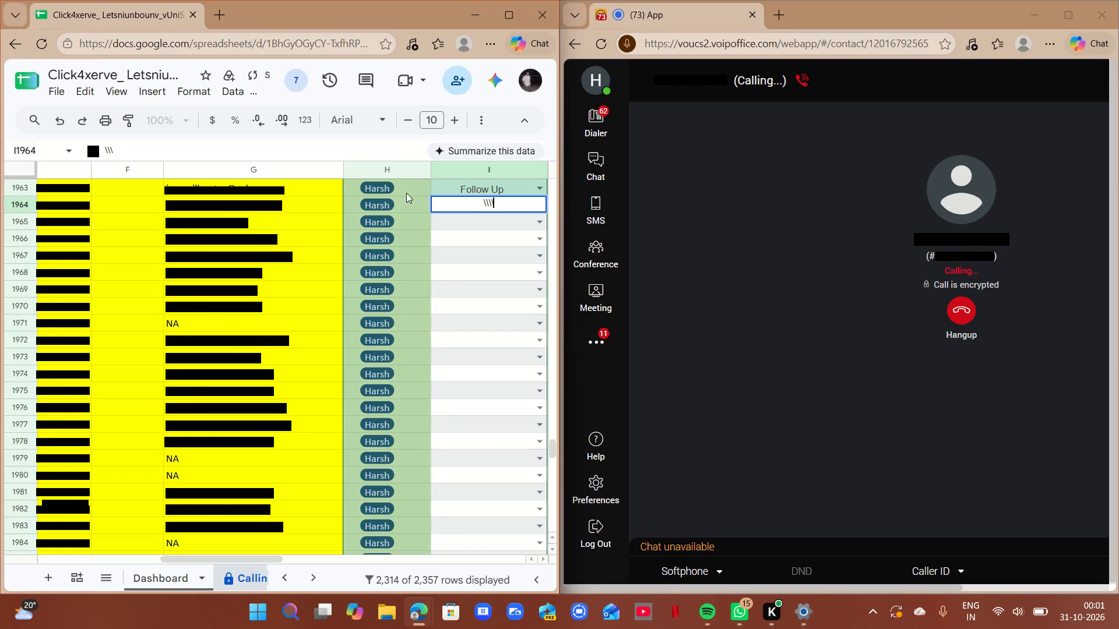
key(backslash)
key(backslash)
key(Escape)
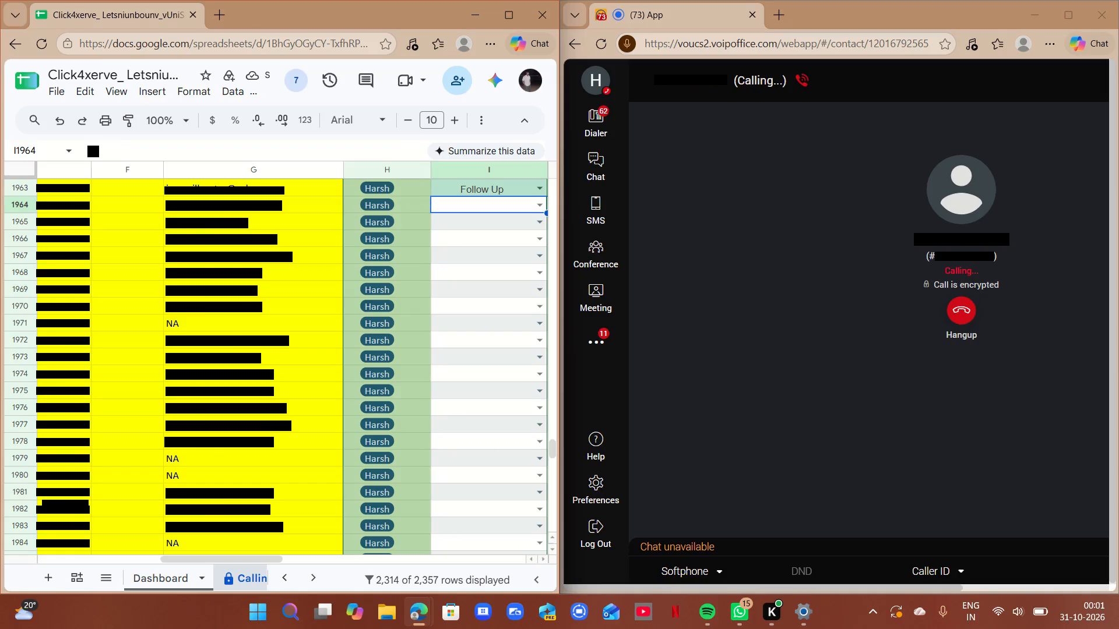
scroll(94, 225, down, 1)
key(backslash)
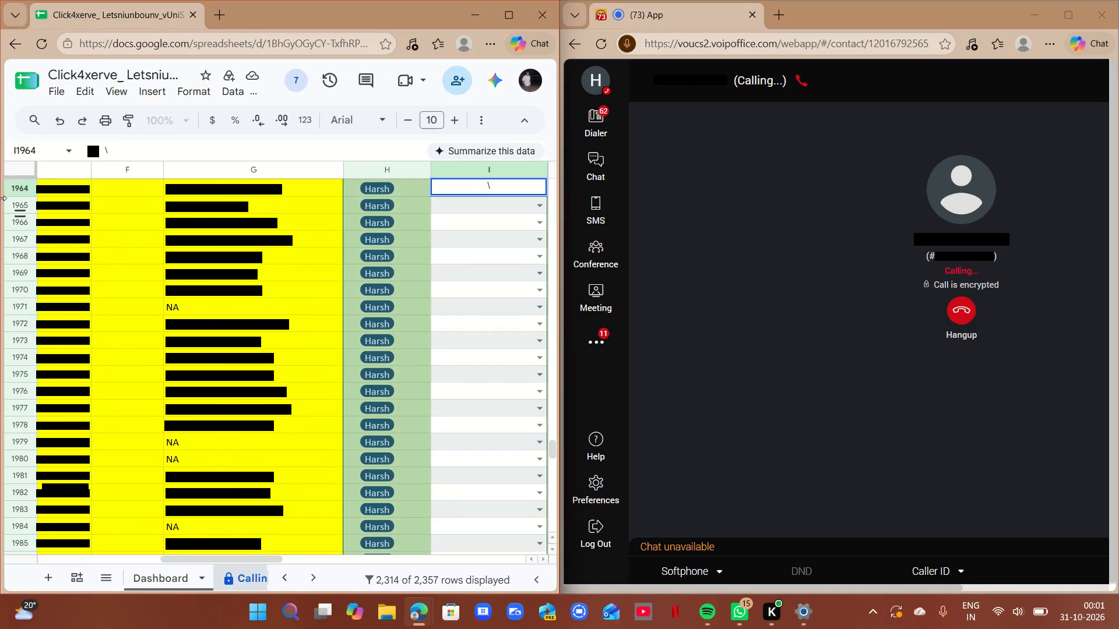
Copy the phone number in column E of row 1965 and dismiss the data validation message.
click(78, 202)
key(ctrl+c)
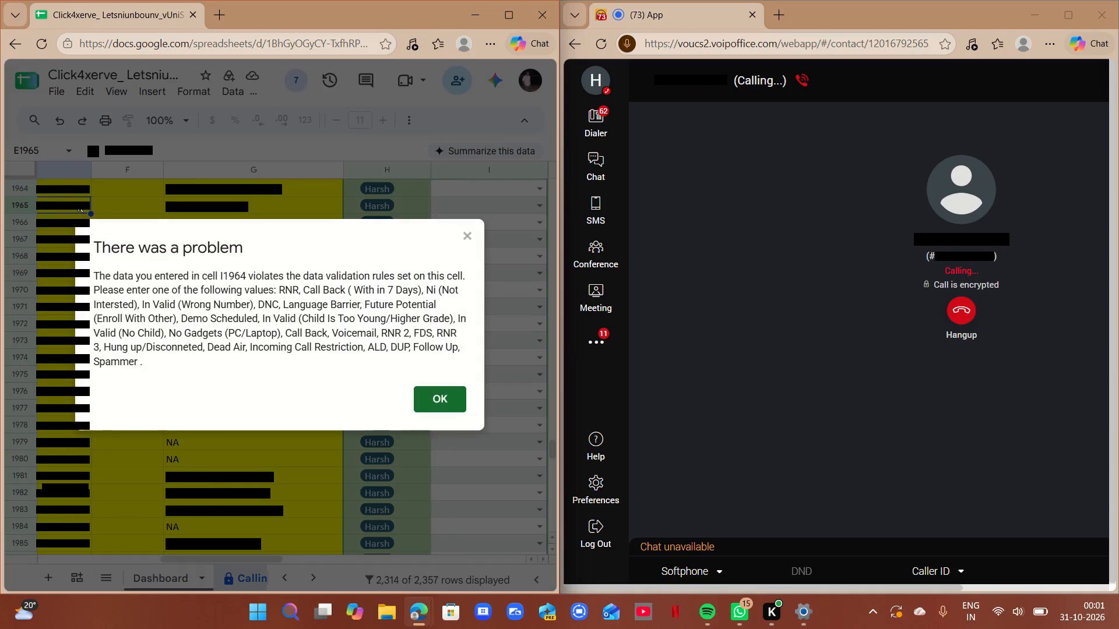
click(78, 202)
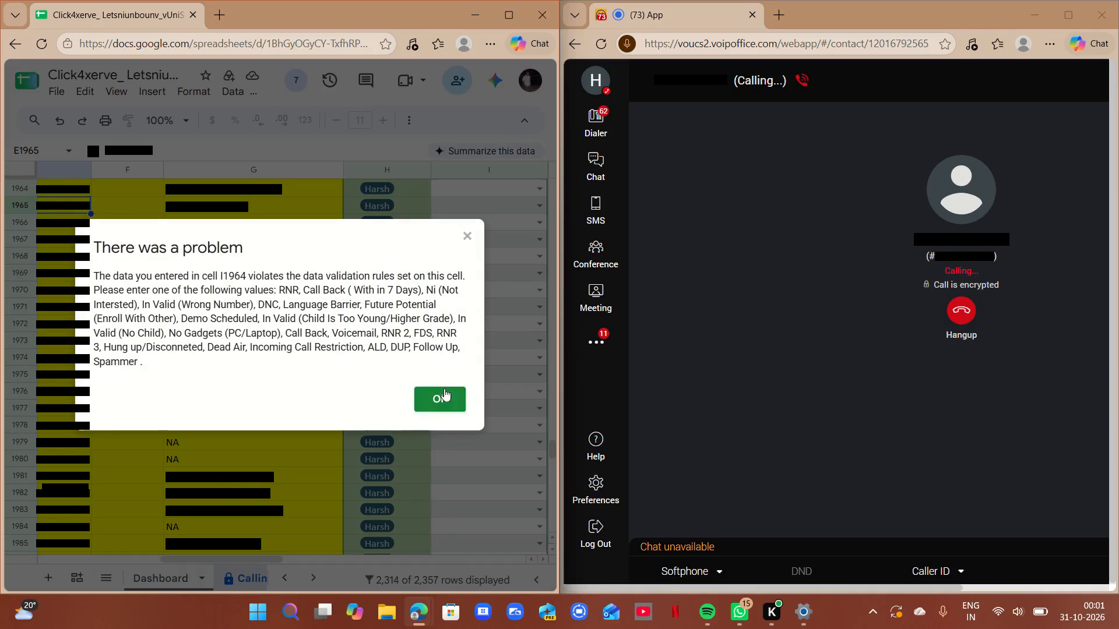
click(442, 390)
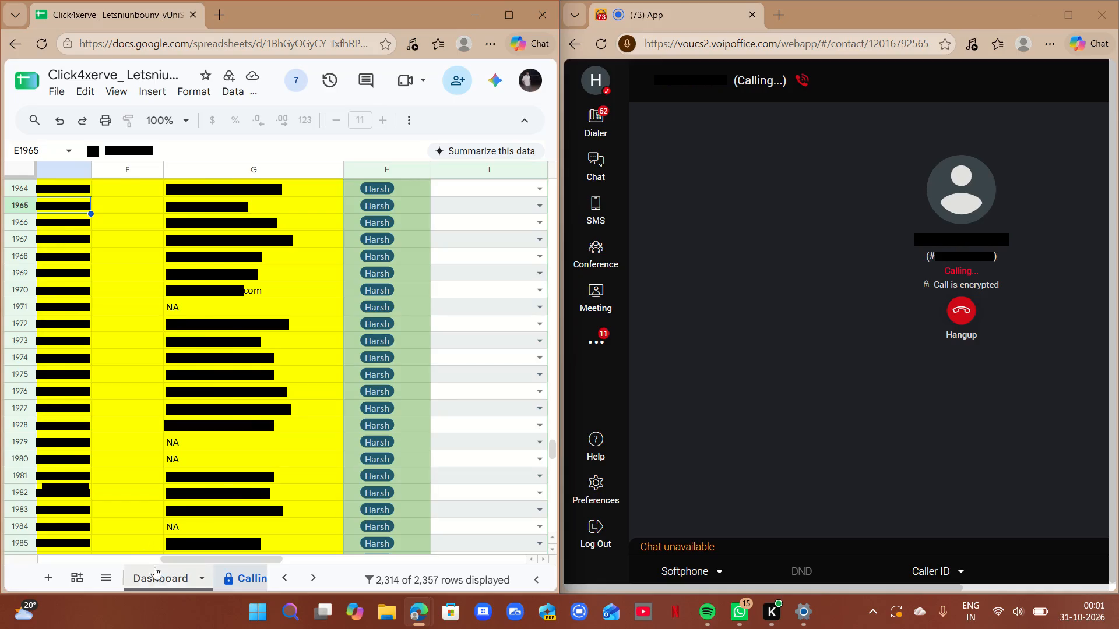
Open the Dashboard sheet to check the agents' dial-out and follow-up figures.
click(159, 575)
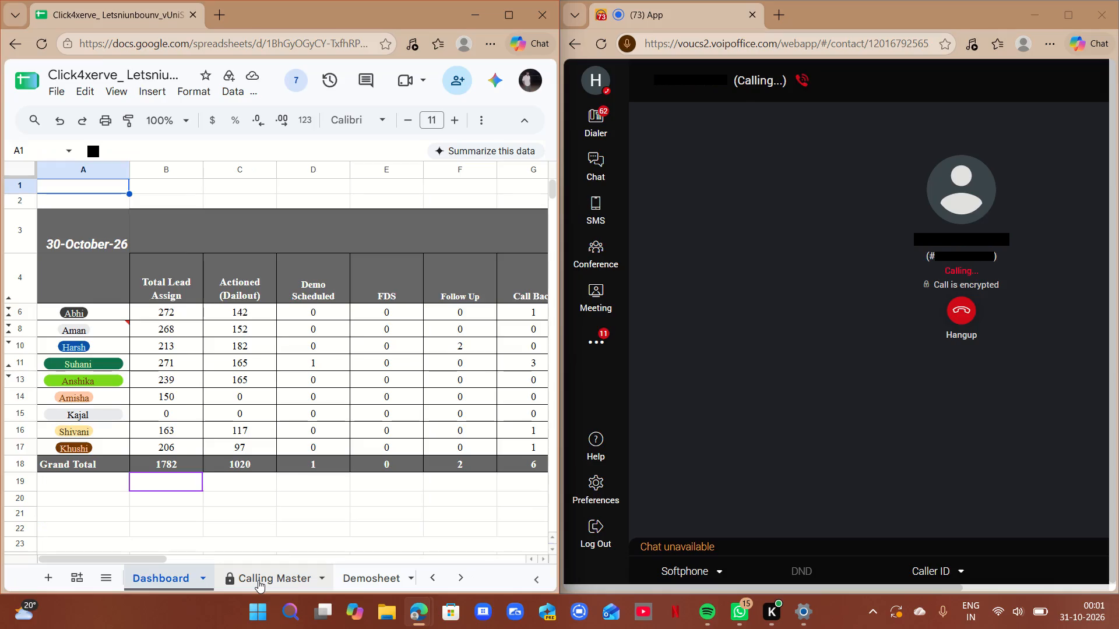
key(backslash)
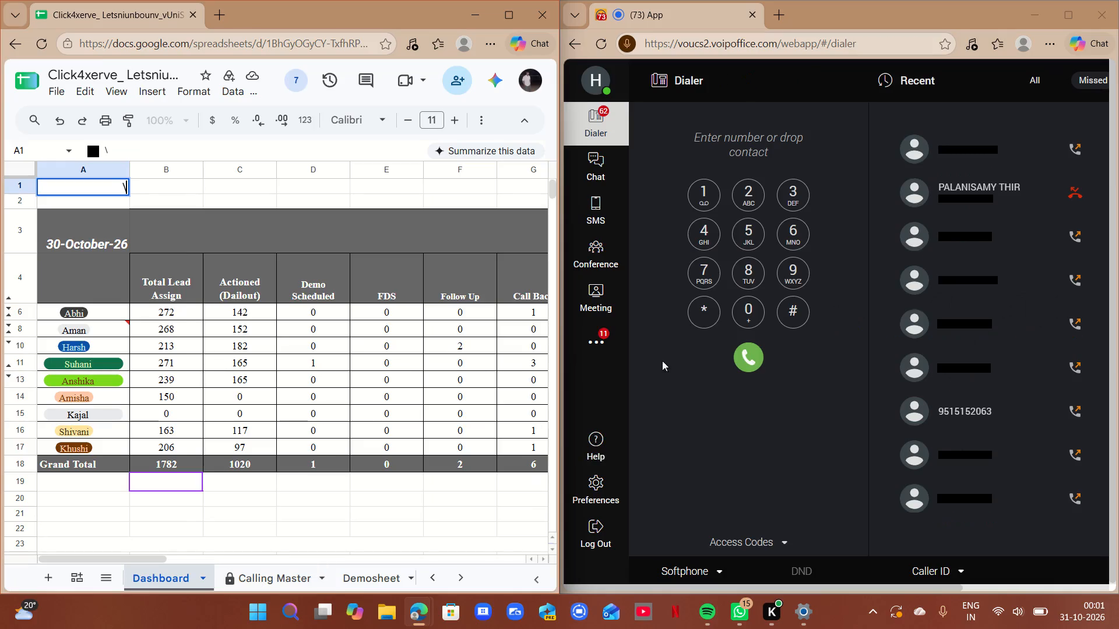
Call the lead in row 1965 from the web dialer, using the copied phone number.
click(752, 155)
key(backslash)
key(ctrl+v)
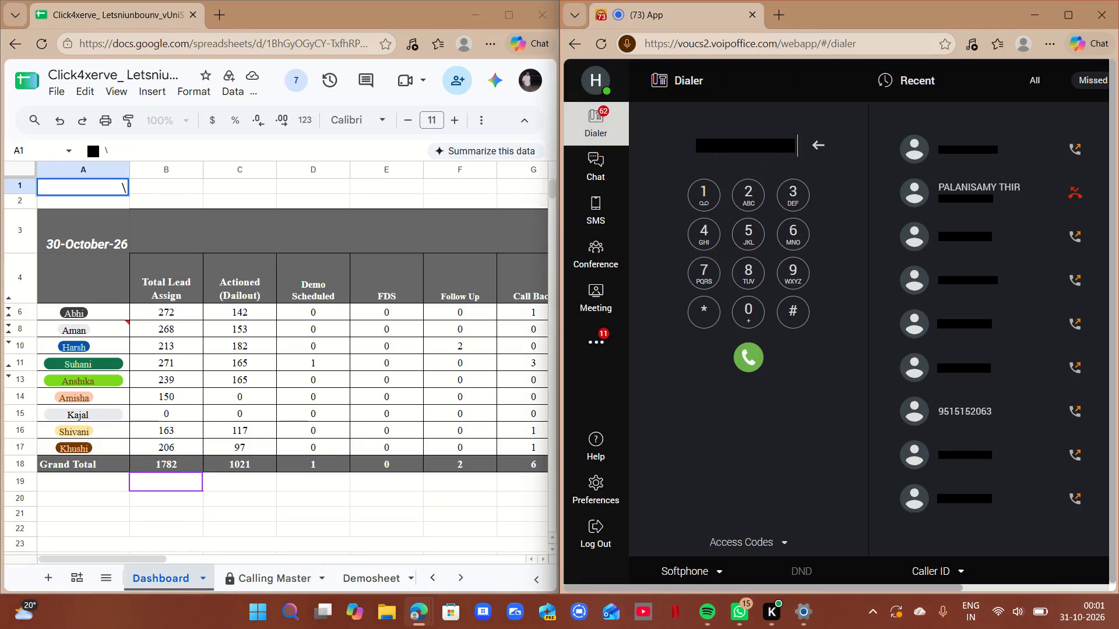
key(Return)
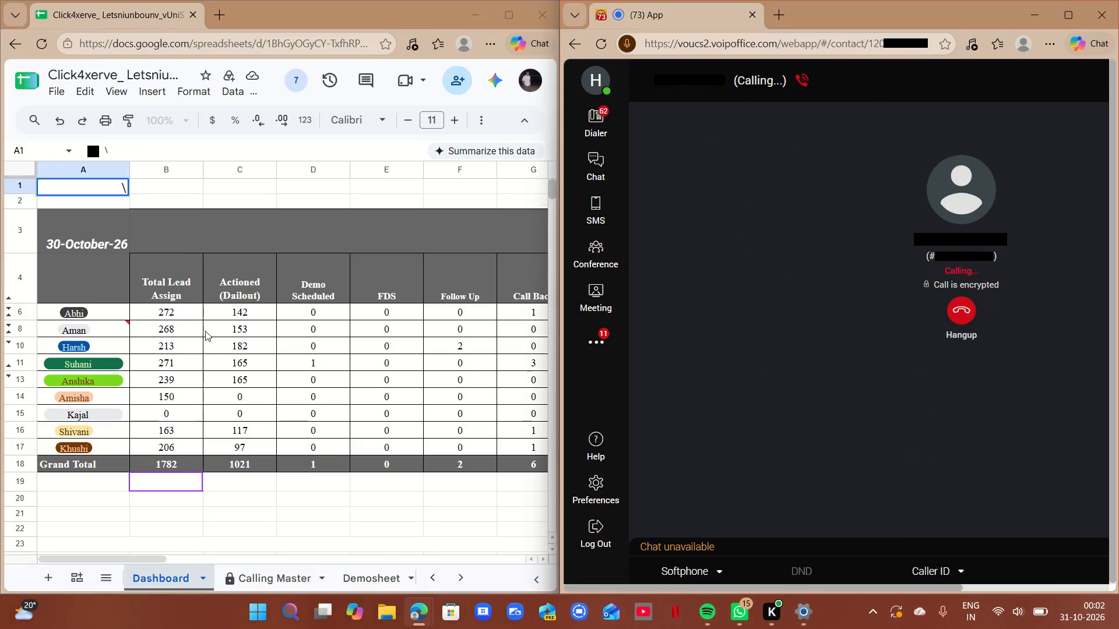
Copy the phone number in column E of row 1966 in the Calling Master sheet, then end the current call and dial that lead.
click(254, 581)
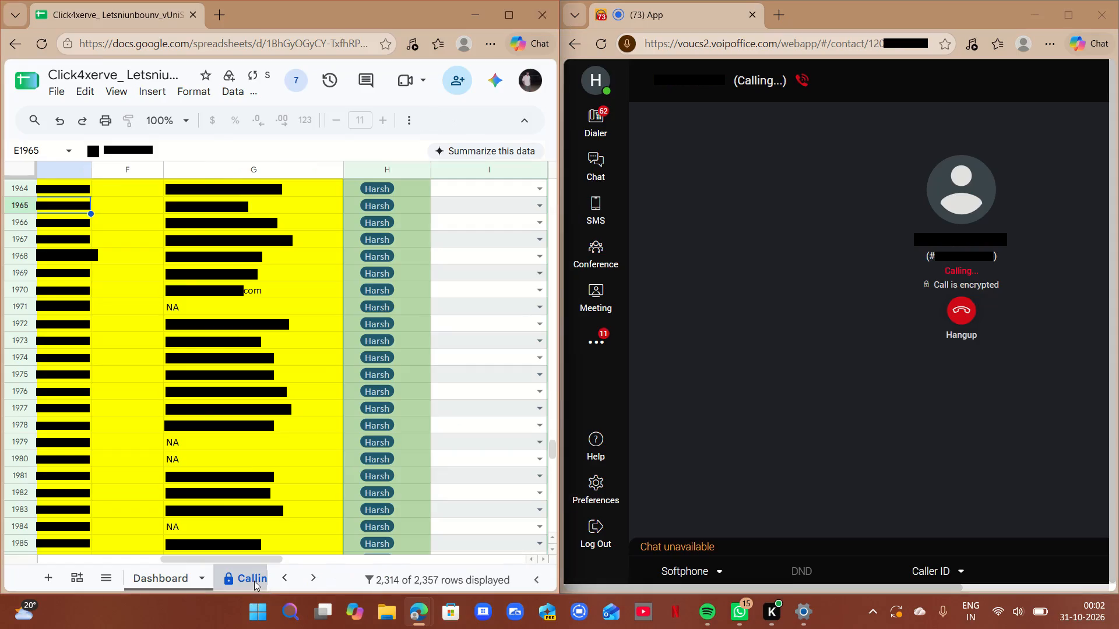
click(73, 227)
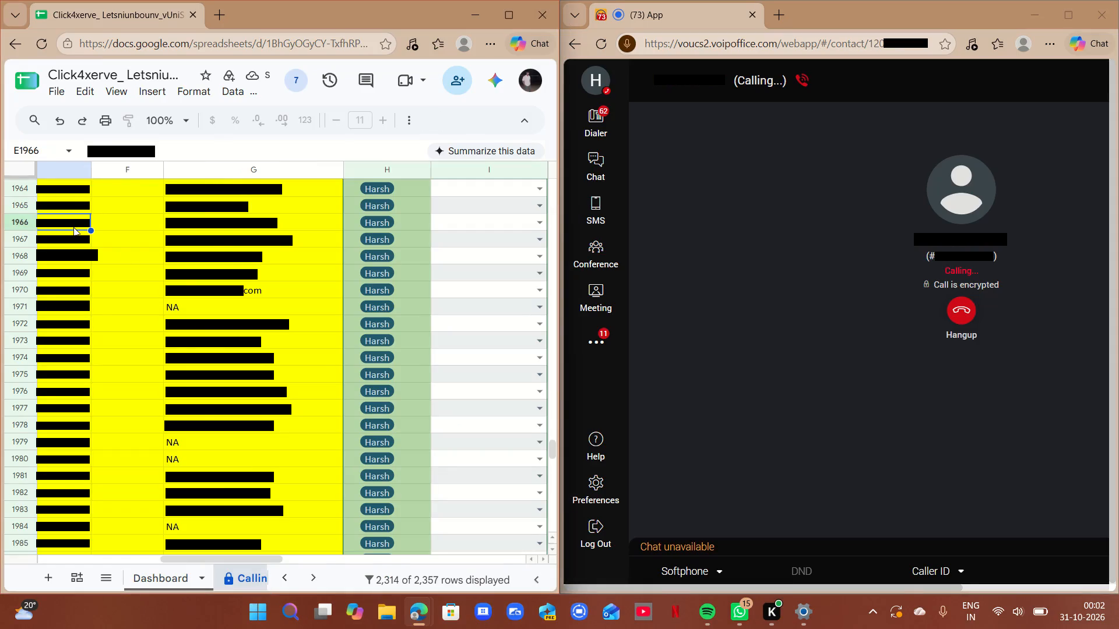
key(ctrl+c)
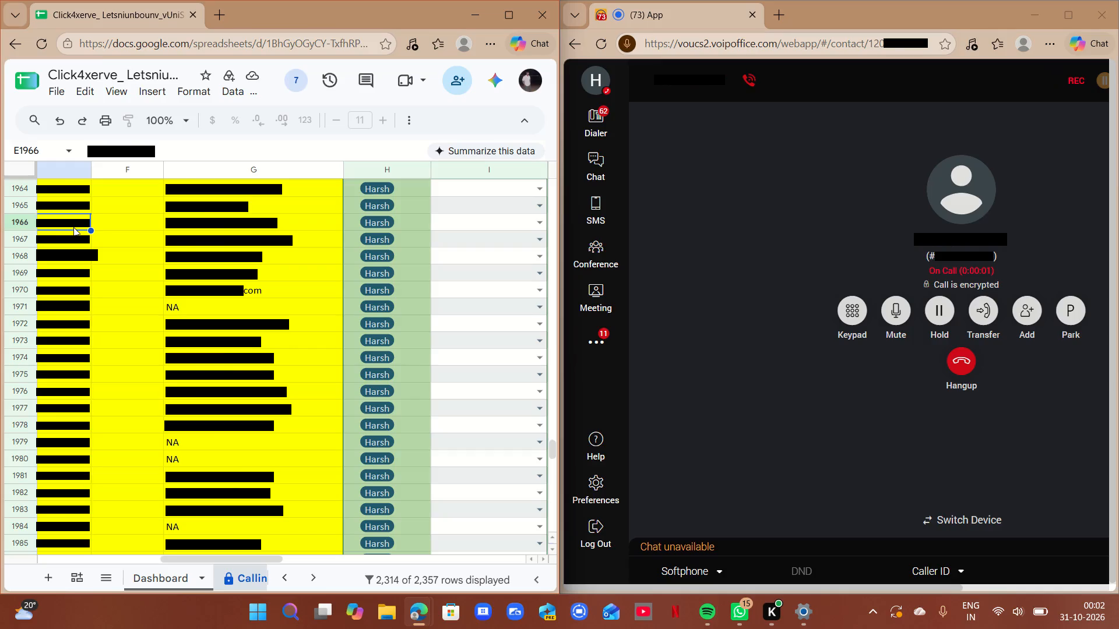
click(965, 365)
click(752, 146)
key(ctrl+v)
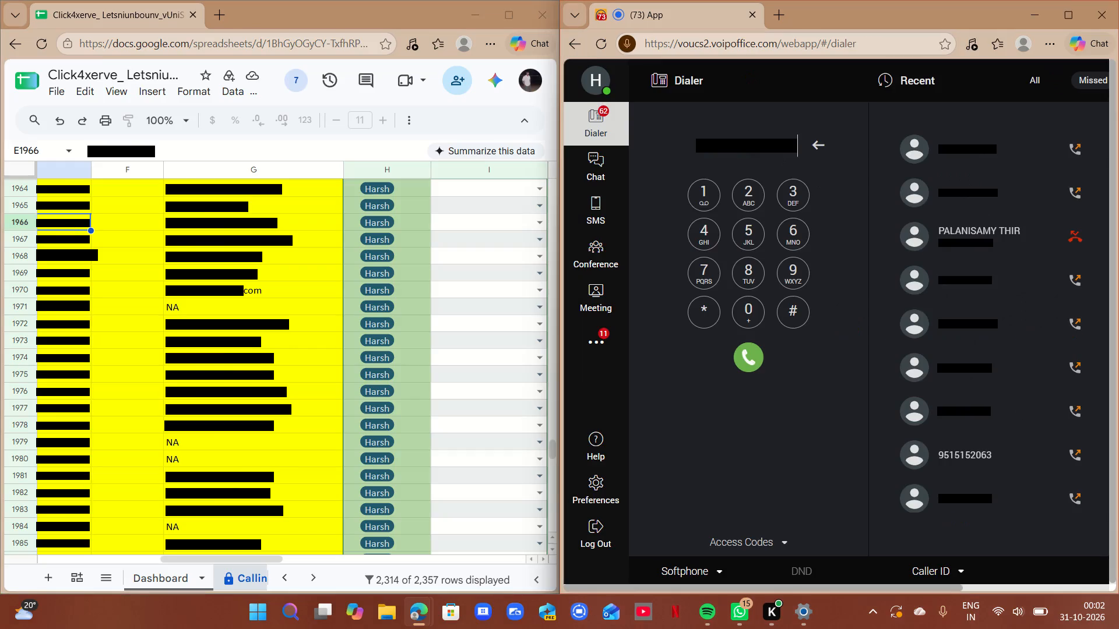
key(Return)
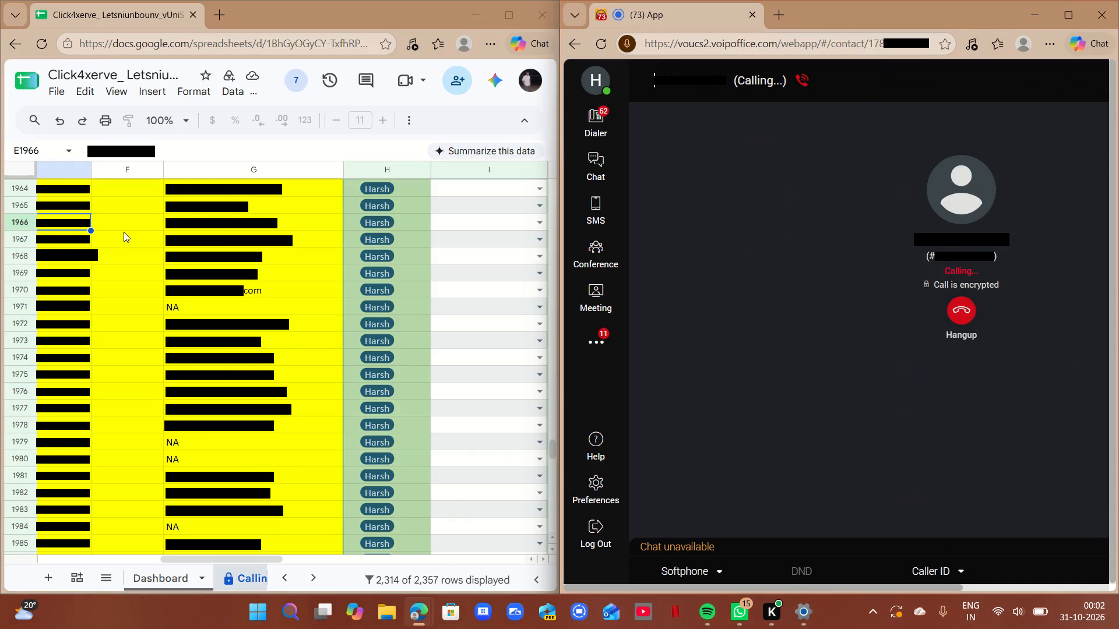
Copy the phone number in column E of row 1967.
click(82, 242)
key(ctrl+c)
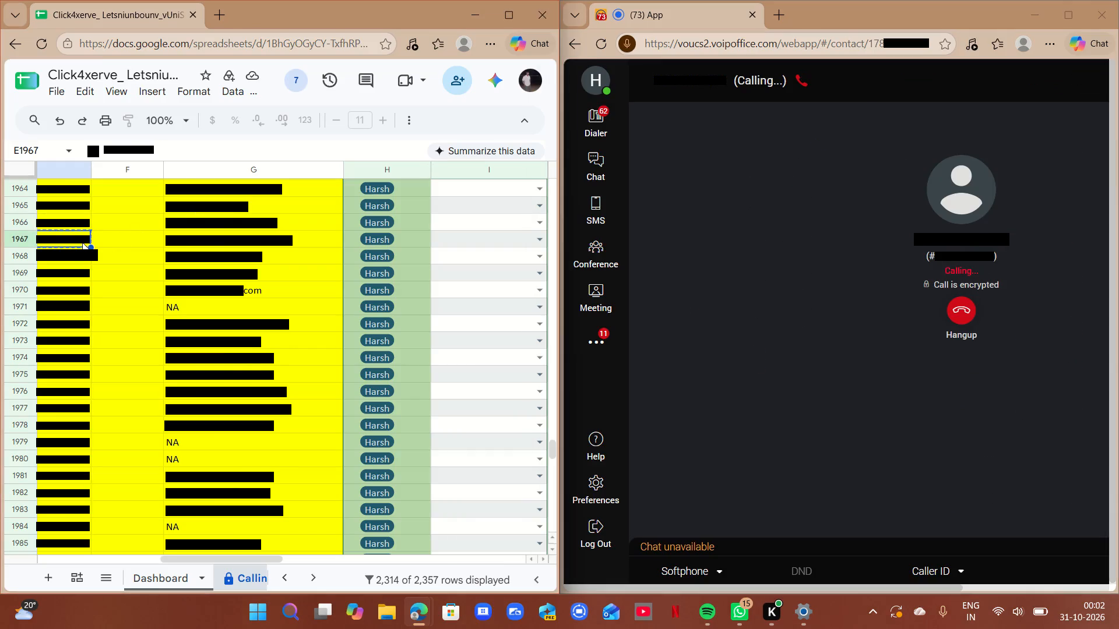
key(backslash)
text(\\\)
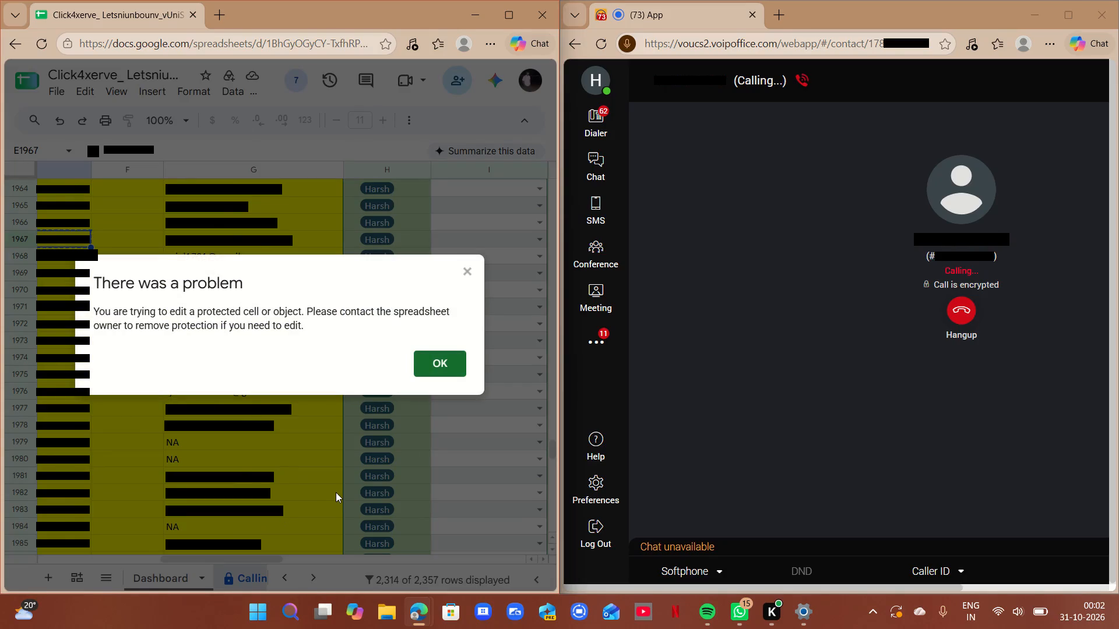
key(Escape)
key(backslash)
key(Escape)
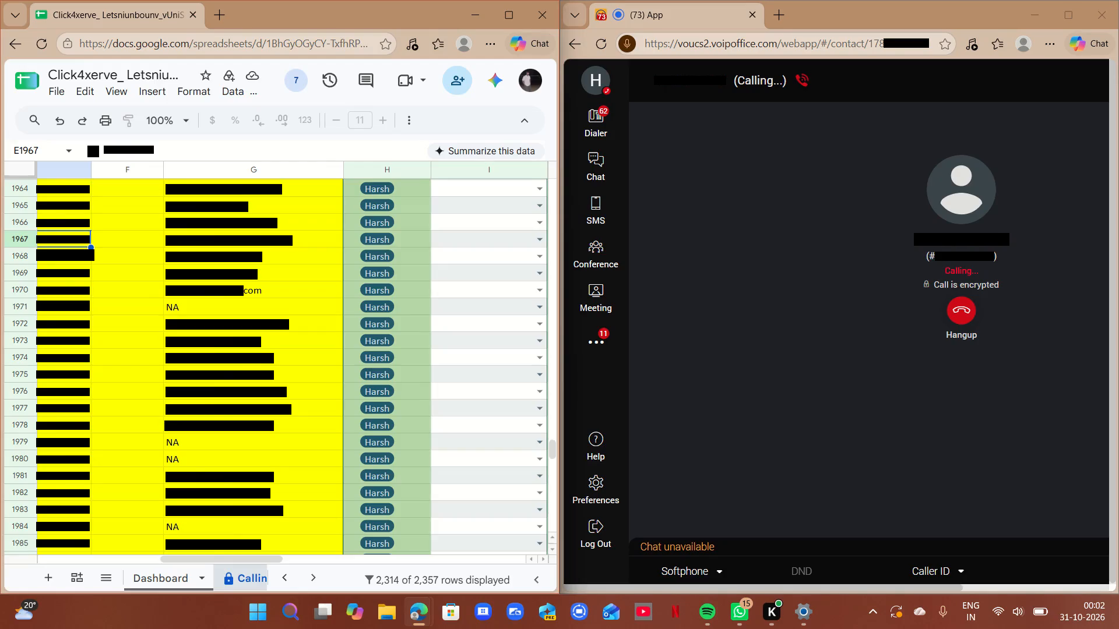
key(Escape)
Clear the stray backslash from cell A1 of the Dashboard sheet and return to the Calling Master sheet.
click(178, 578)
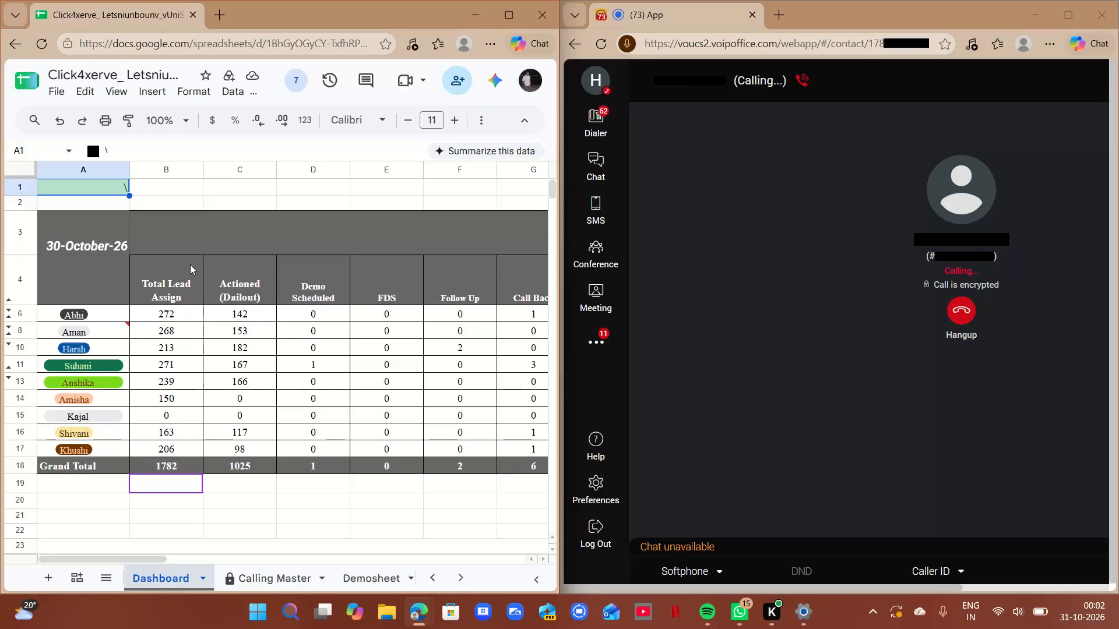
click(119, 192)
key(BackSpace)
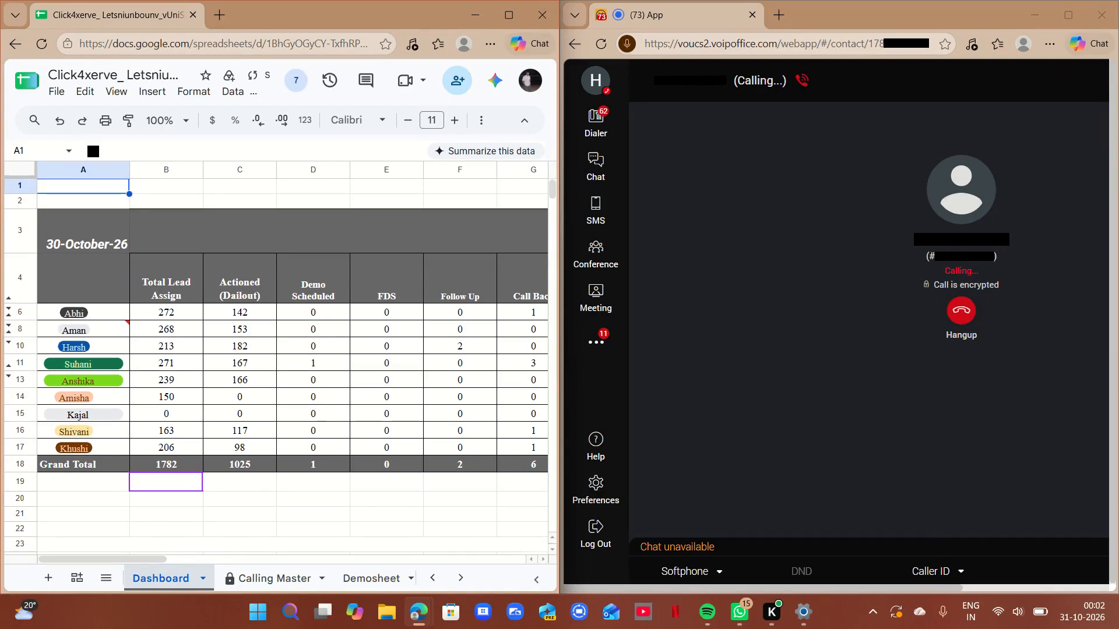
click(258, 582)
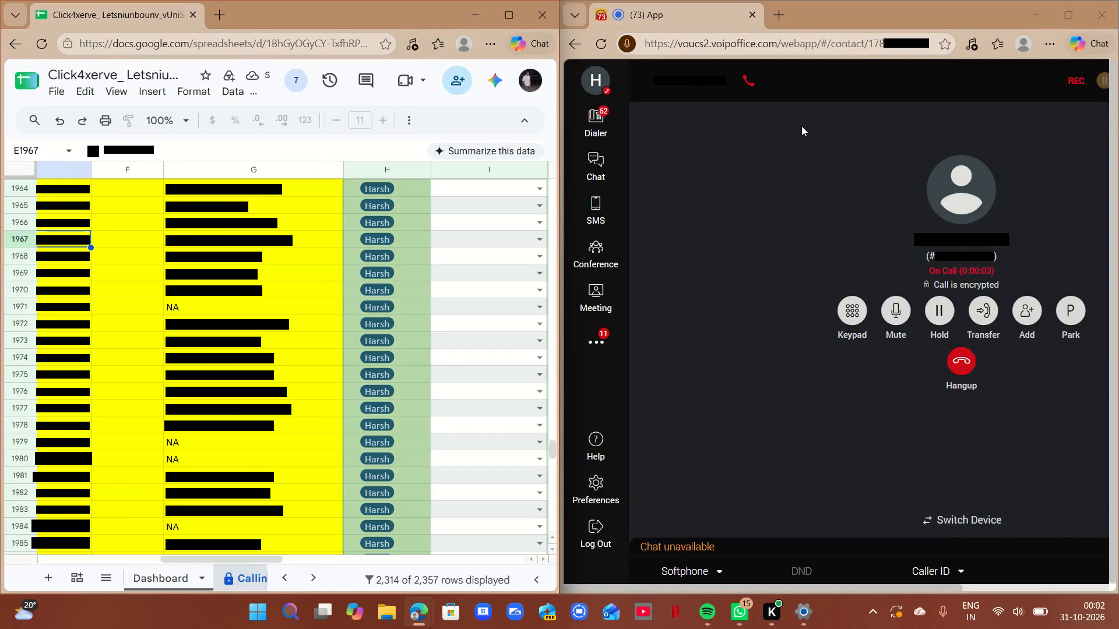
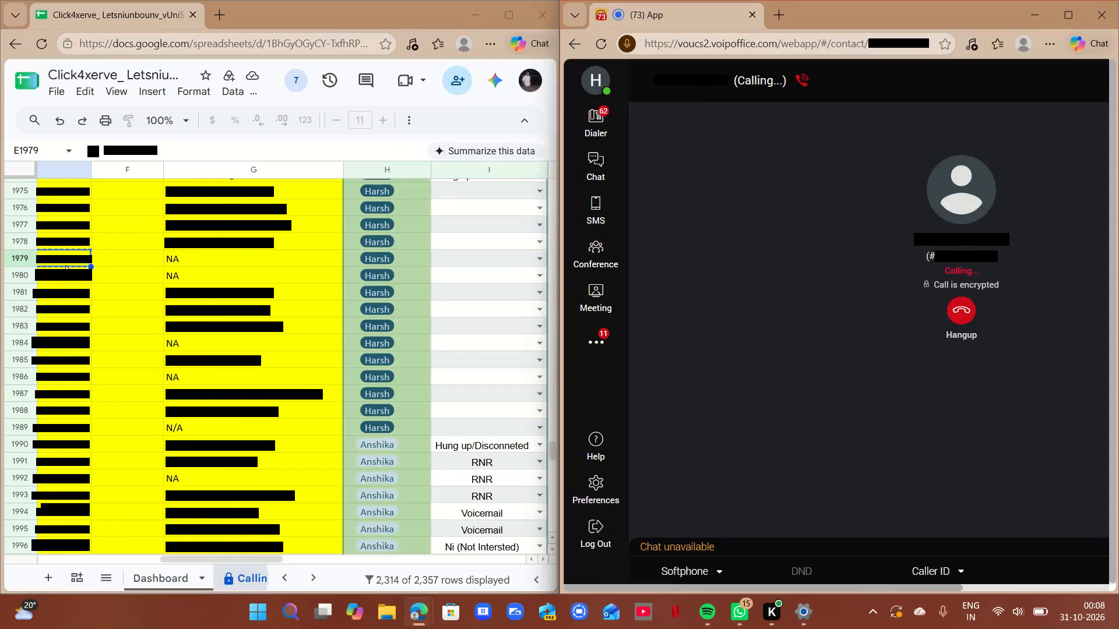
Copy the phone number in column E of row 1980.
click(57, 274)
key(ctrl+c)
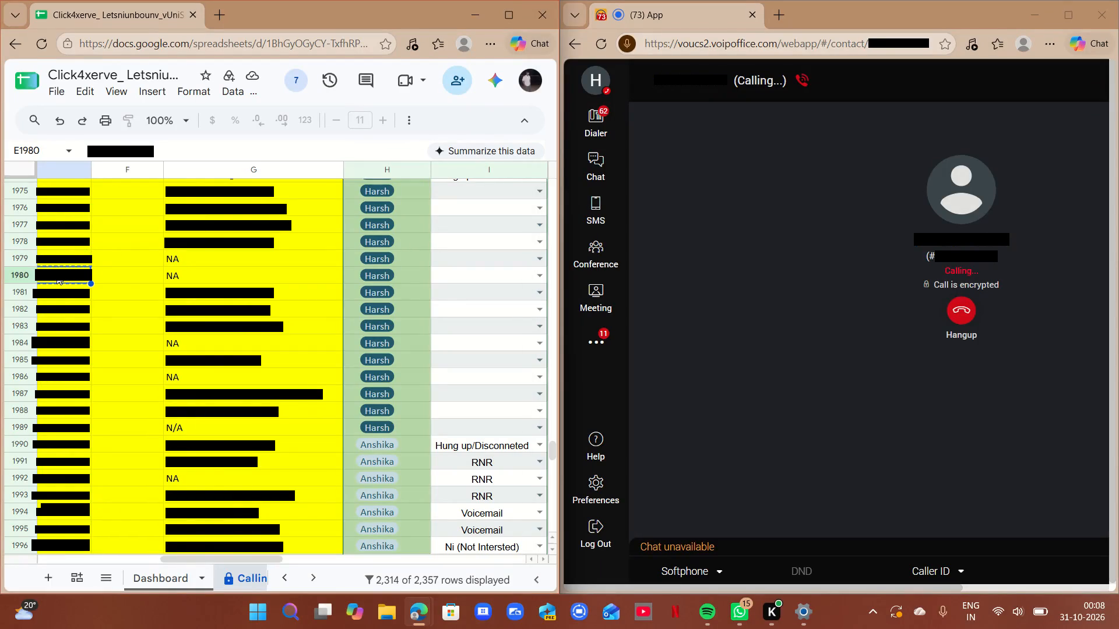
Record Voicemail as the call outcome in column I of row 1980.
click(25, 274)
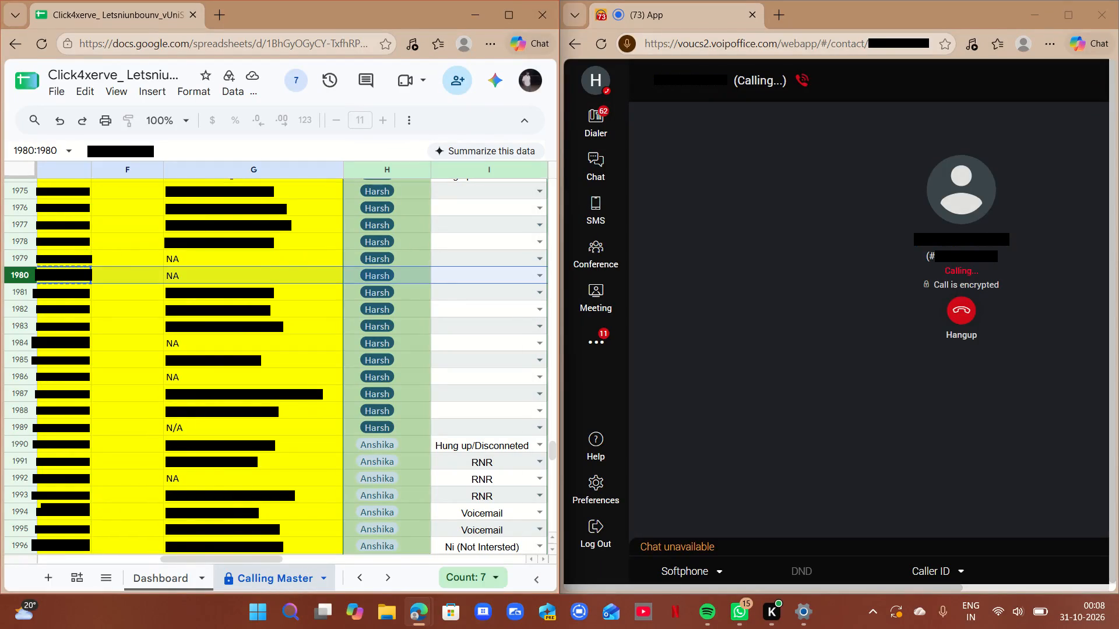
click(468, 278)
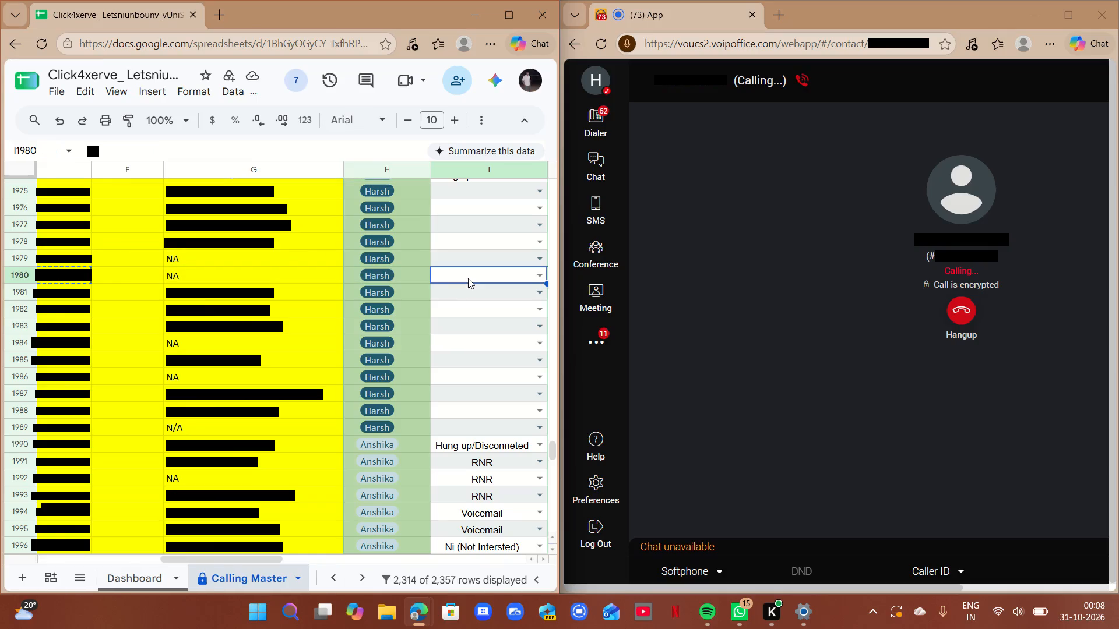
key(v)
key(Up)
key(Return)
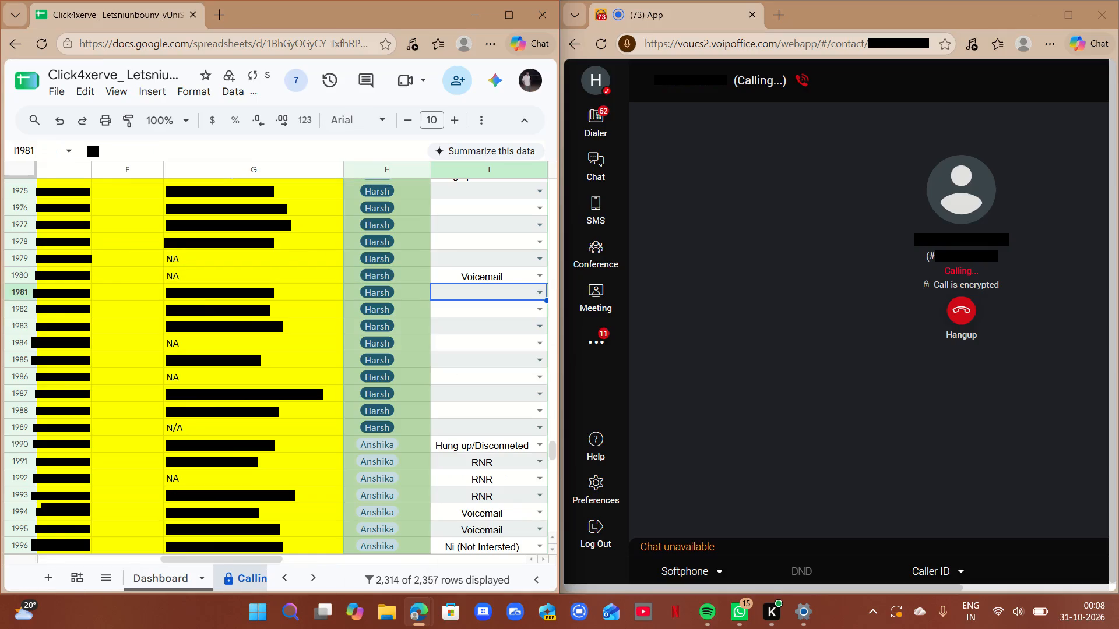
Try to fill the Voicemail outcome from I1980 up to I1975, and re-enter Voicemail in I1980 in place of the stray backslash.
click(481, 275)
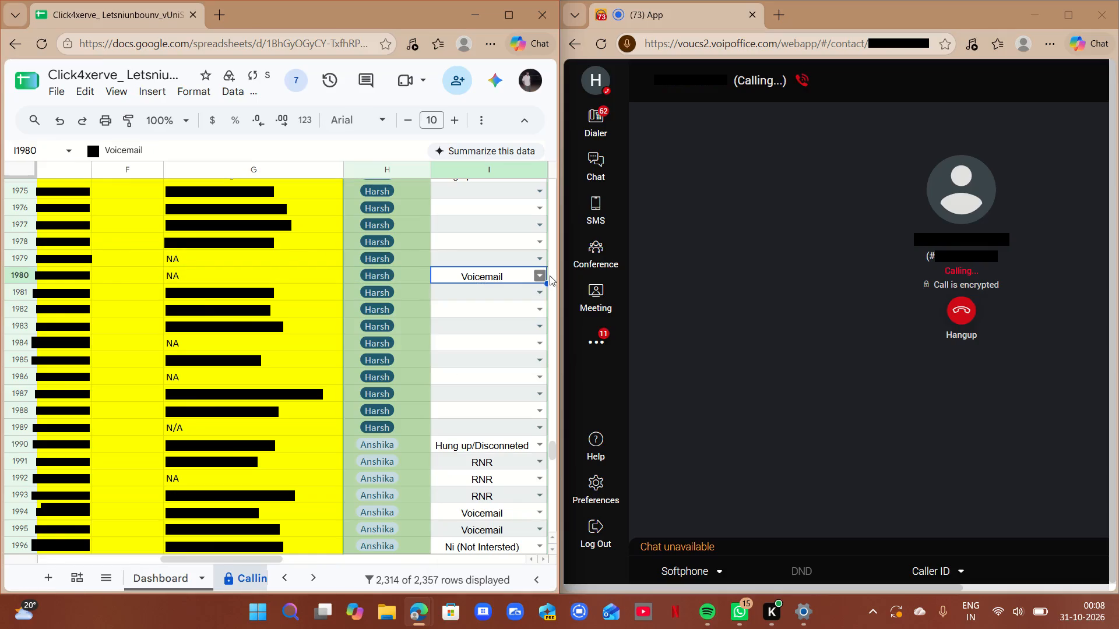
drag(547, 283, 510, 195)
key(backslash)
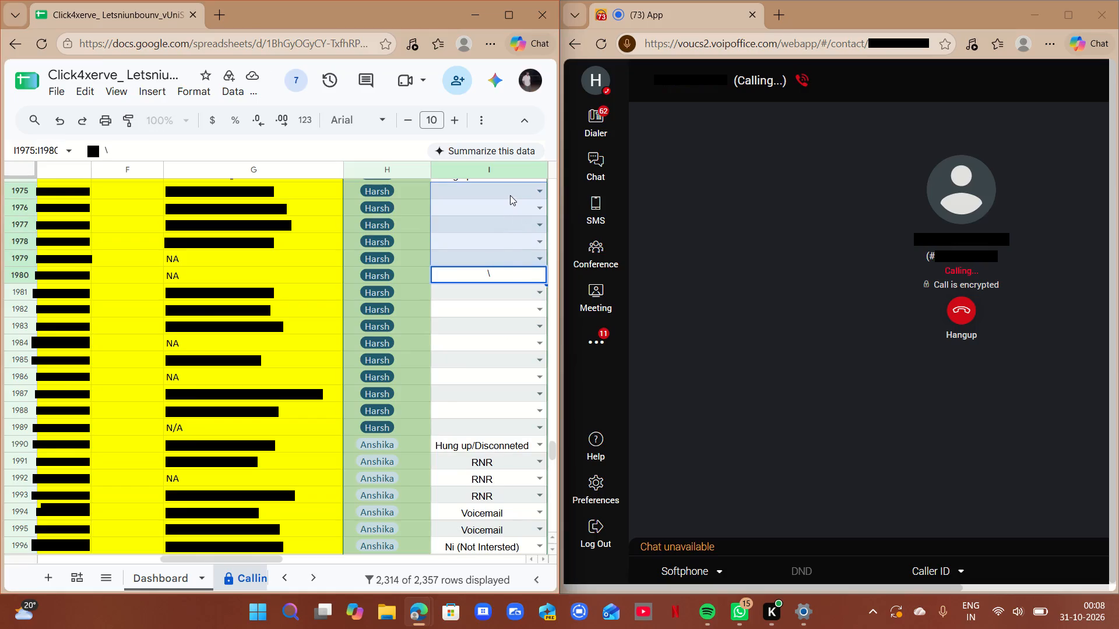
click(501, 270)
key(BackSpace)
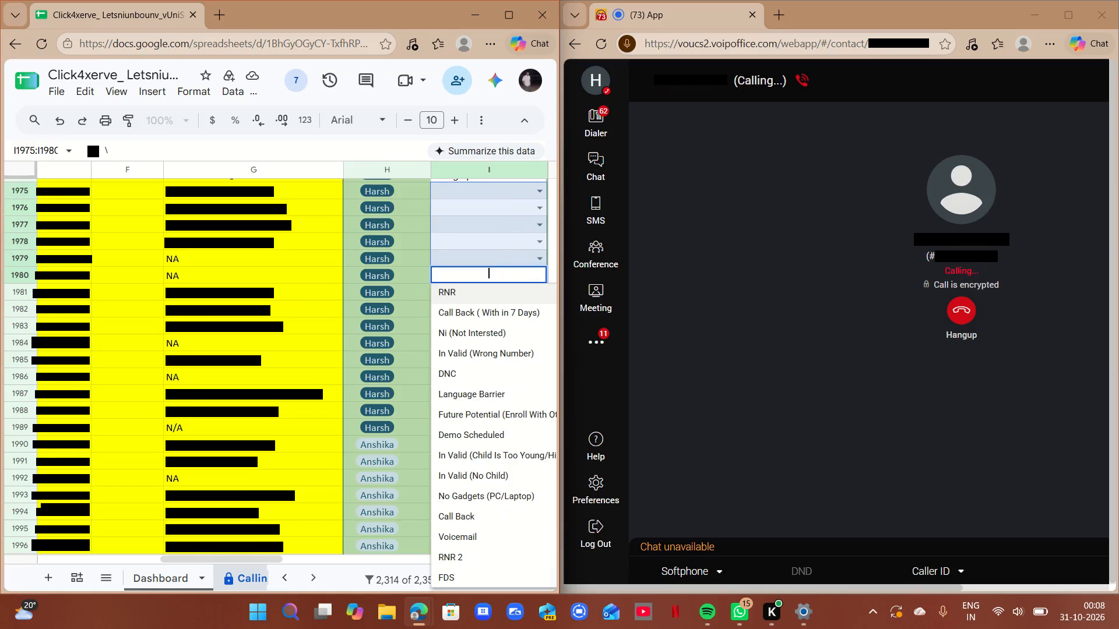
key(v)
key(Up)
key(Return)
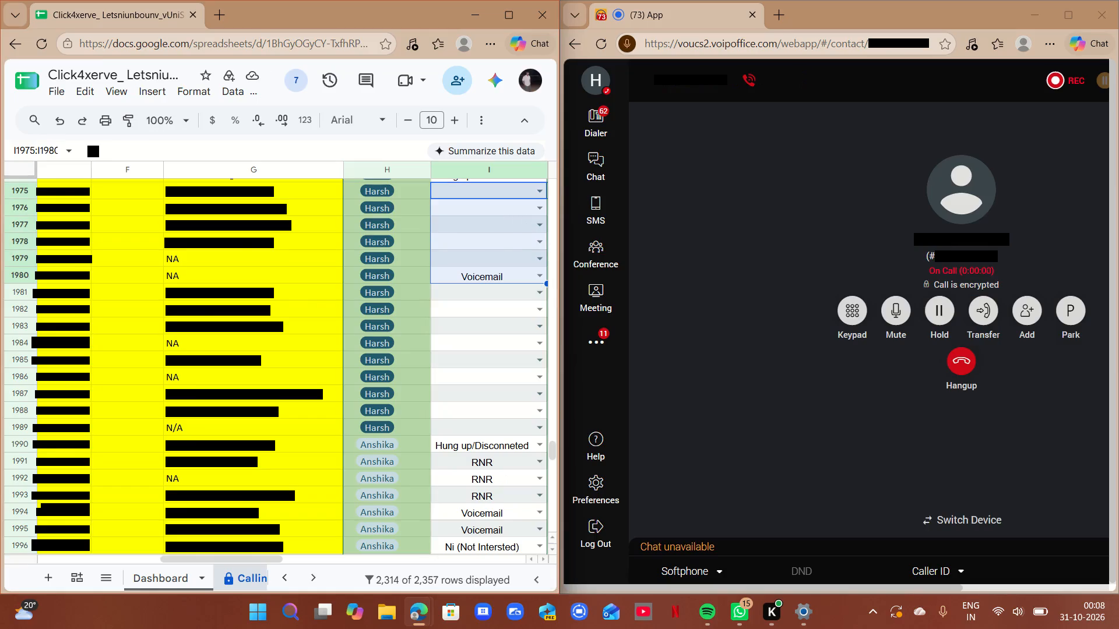
End the current call in the web dialer.
click(961, 363)
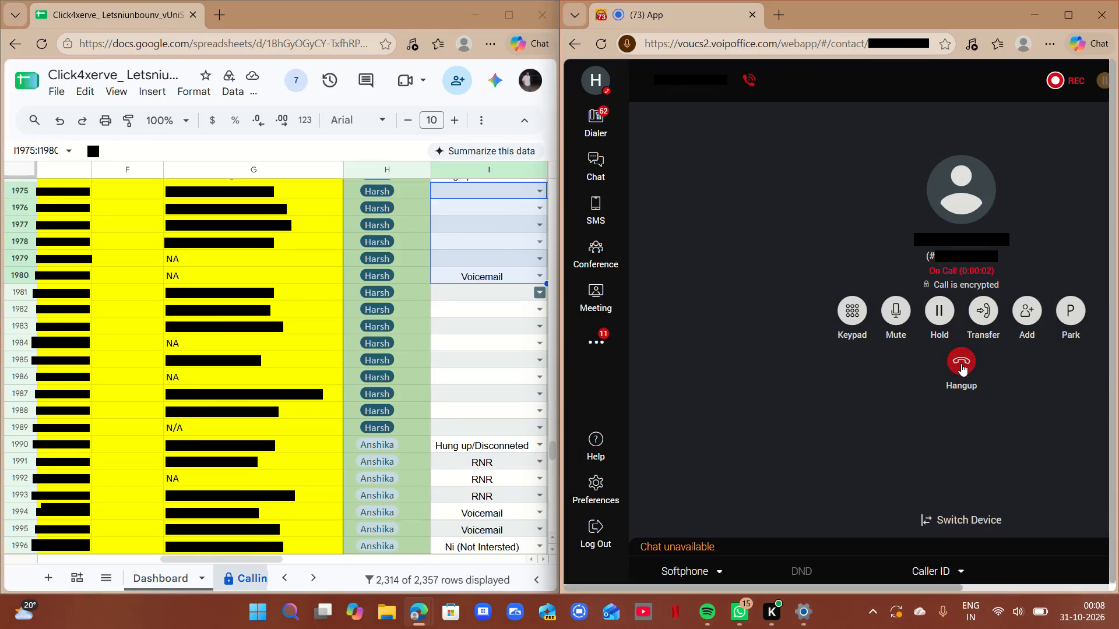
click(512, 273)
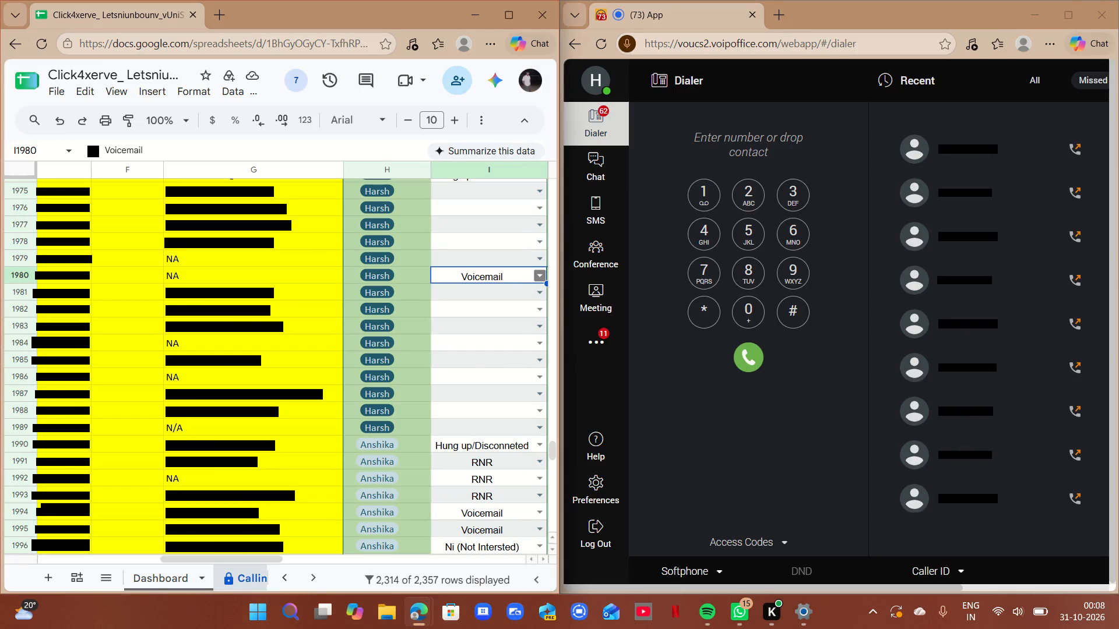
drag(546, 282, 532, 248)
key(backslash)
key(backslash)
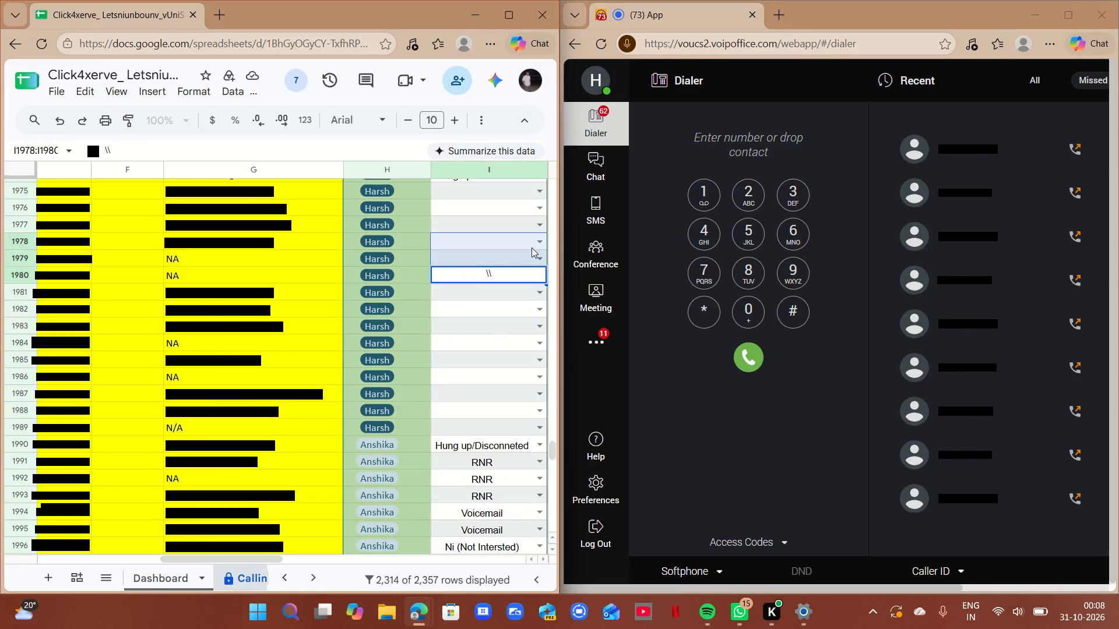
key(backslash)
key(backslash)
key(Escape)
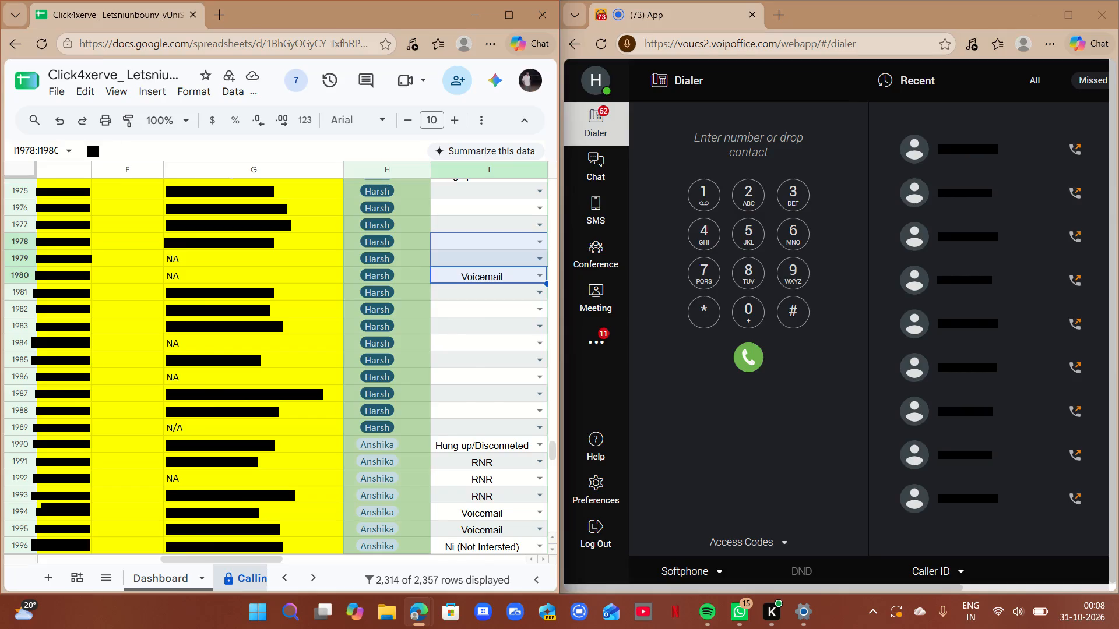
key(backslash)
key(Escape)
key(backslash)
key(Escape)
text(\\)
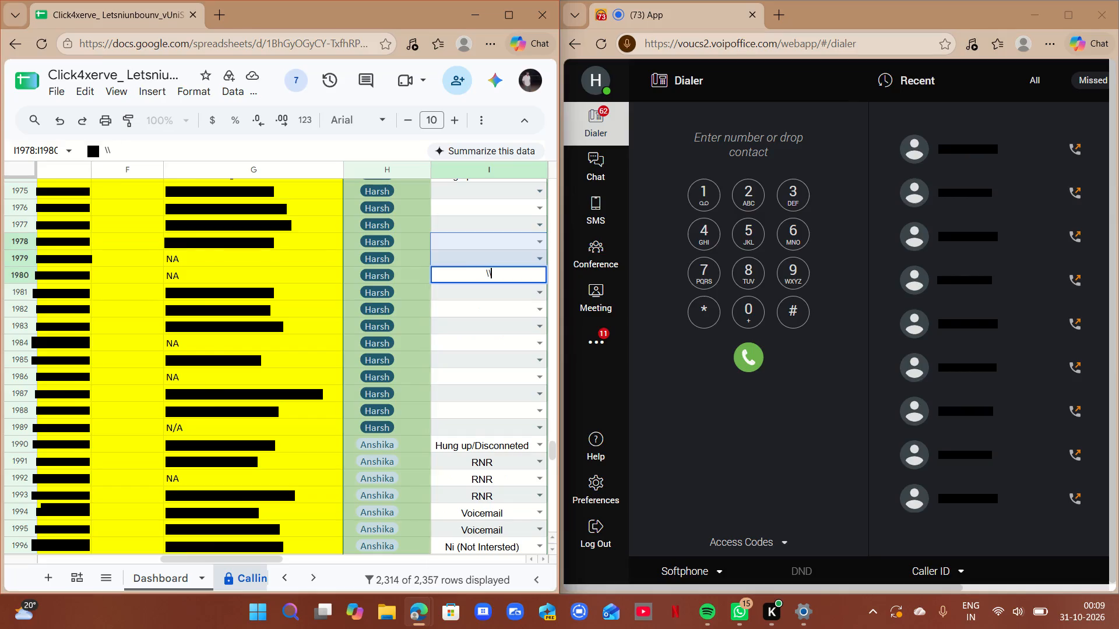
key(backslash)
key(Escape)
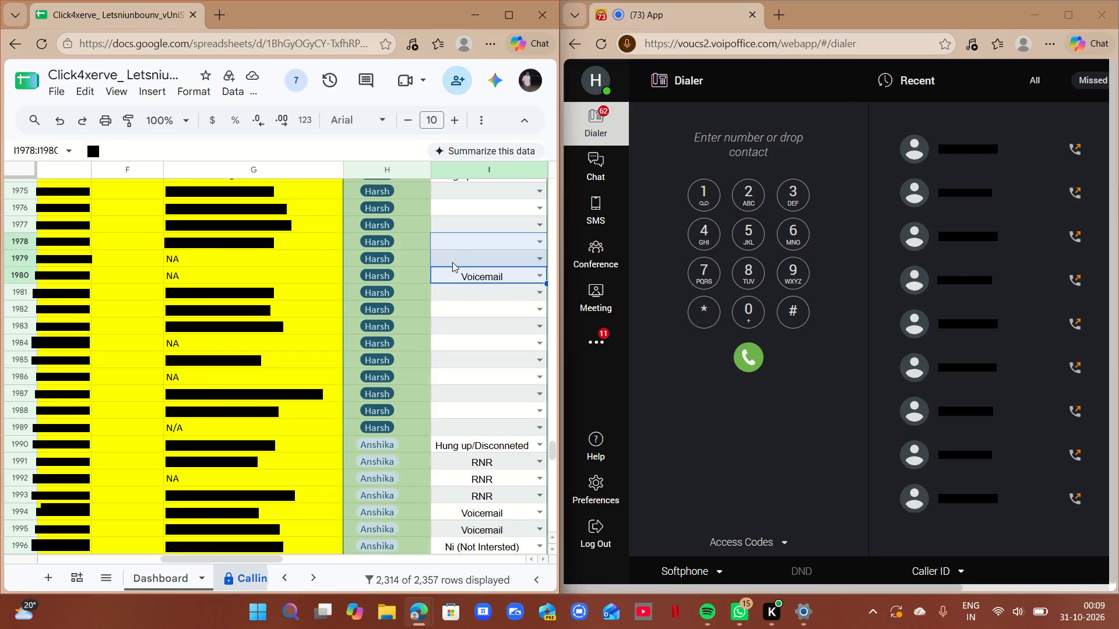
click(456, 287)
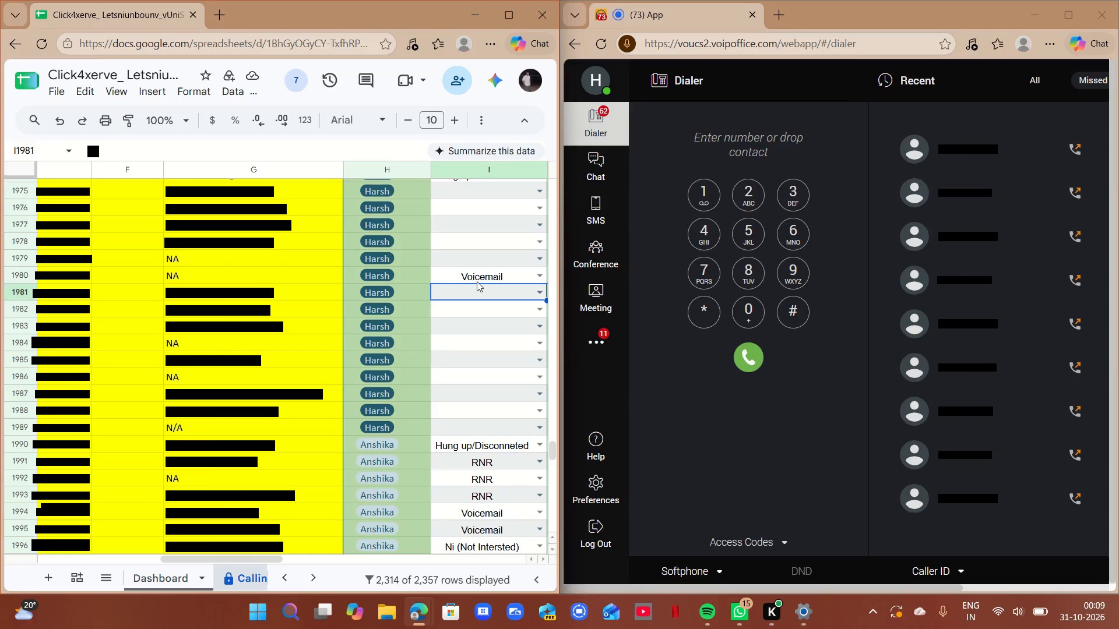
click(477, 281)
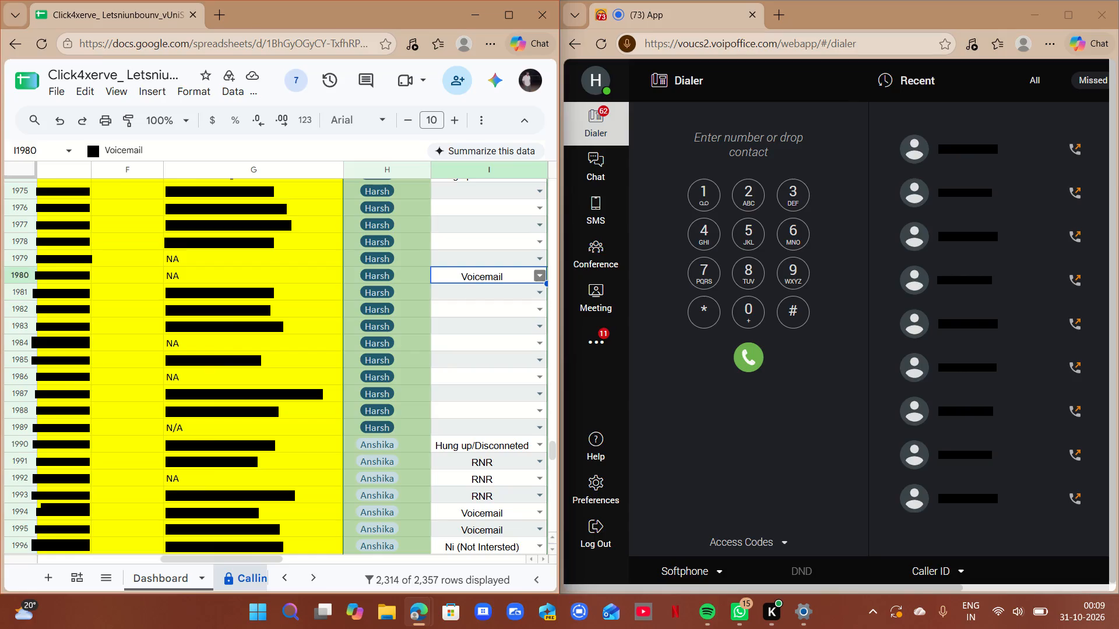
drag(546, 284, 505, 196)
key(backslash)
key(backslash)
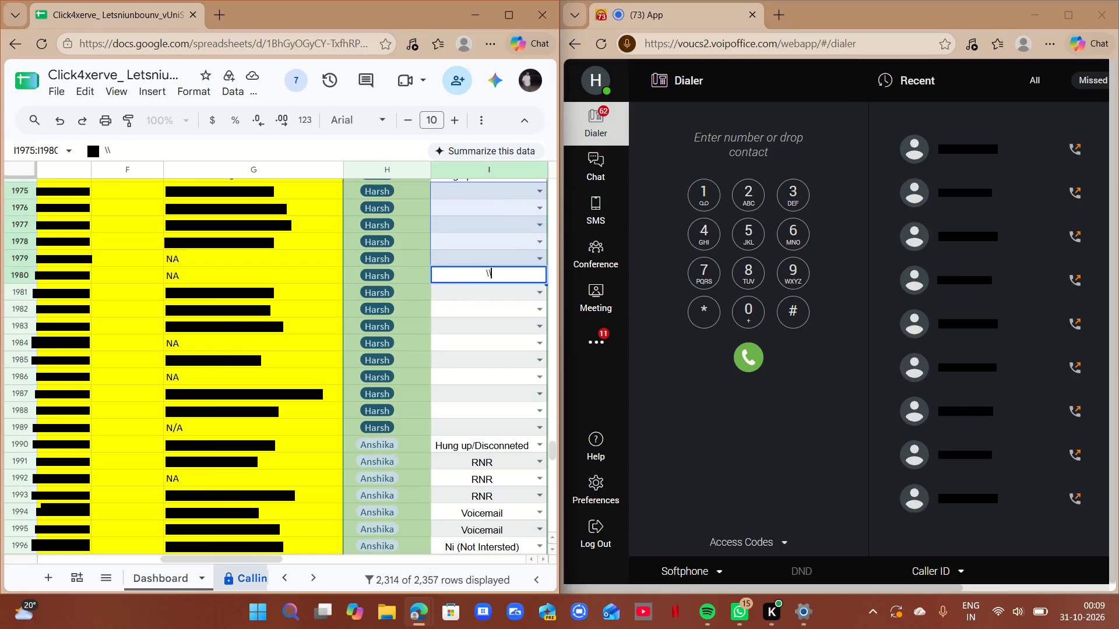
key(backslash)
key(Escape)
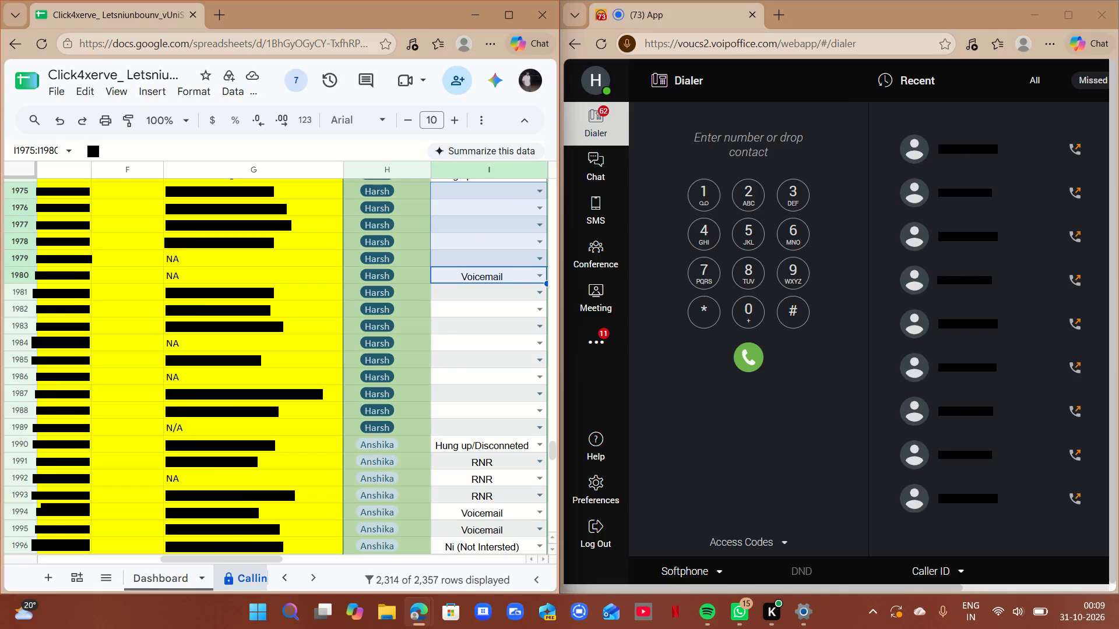
Fill the Voicemail outcome from I1980 upward through I1975.
click(475, 298)
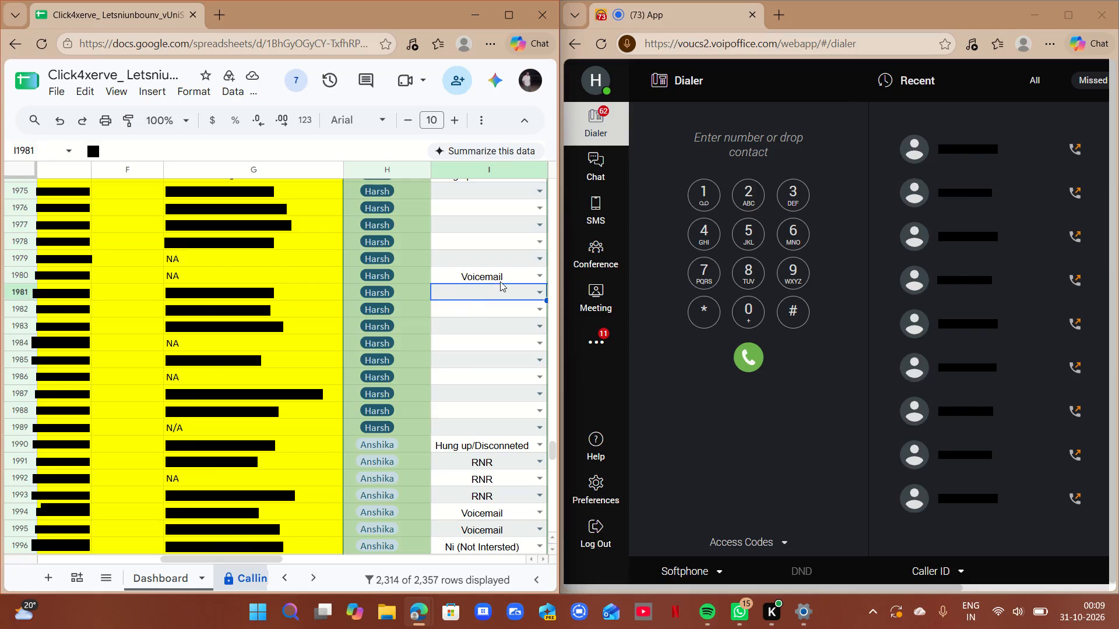
click(500, 280)
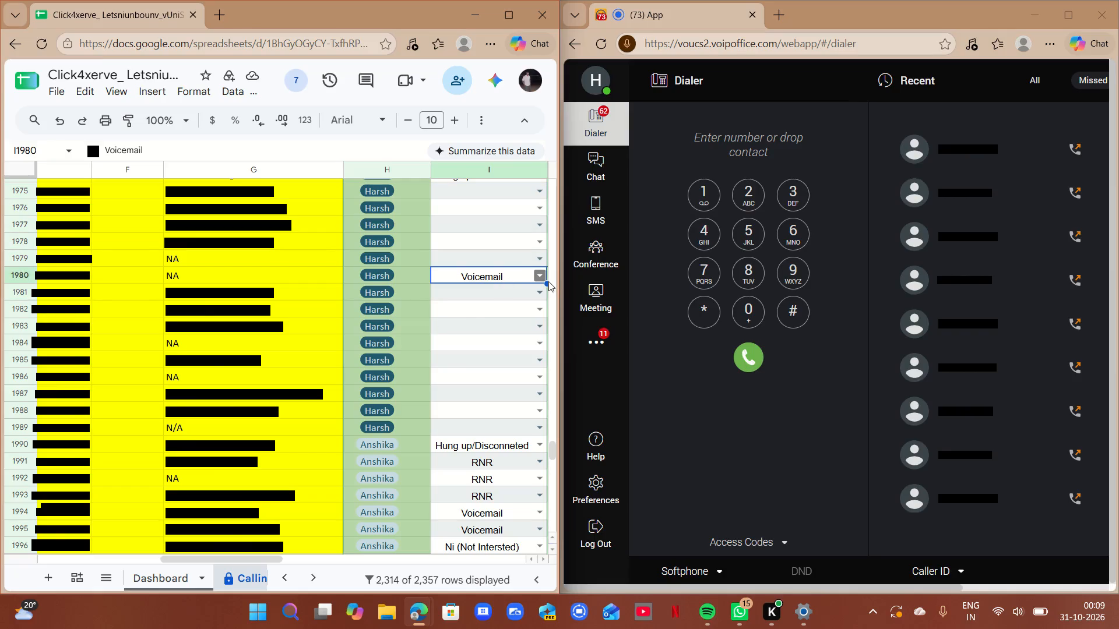
drag(546, 282, 506, 195)
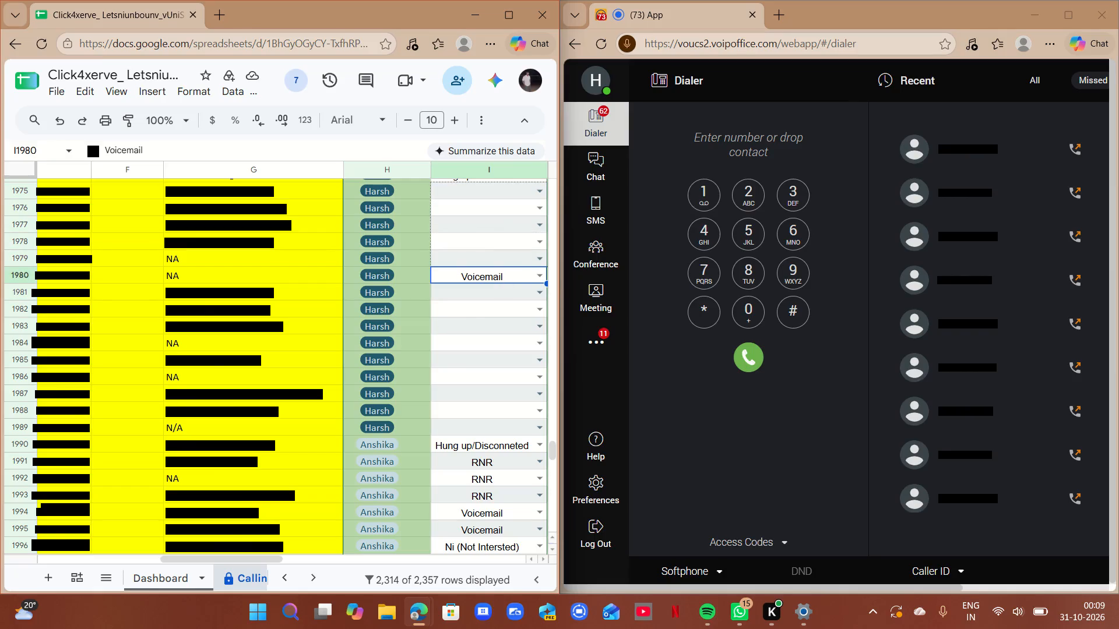
drag(506, 195, 506, 193)
Copy the phone number in column E of row 1980 and call that lead from the web dialer.
scroll(506, 193, down, 1)
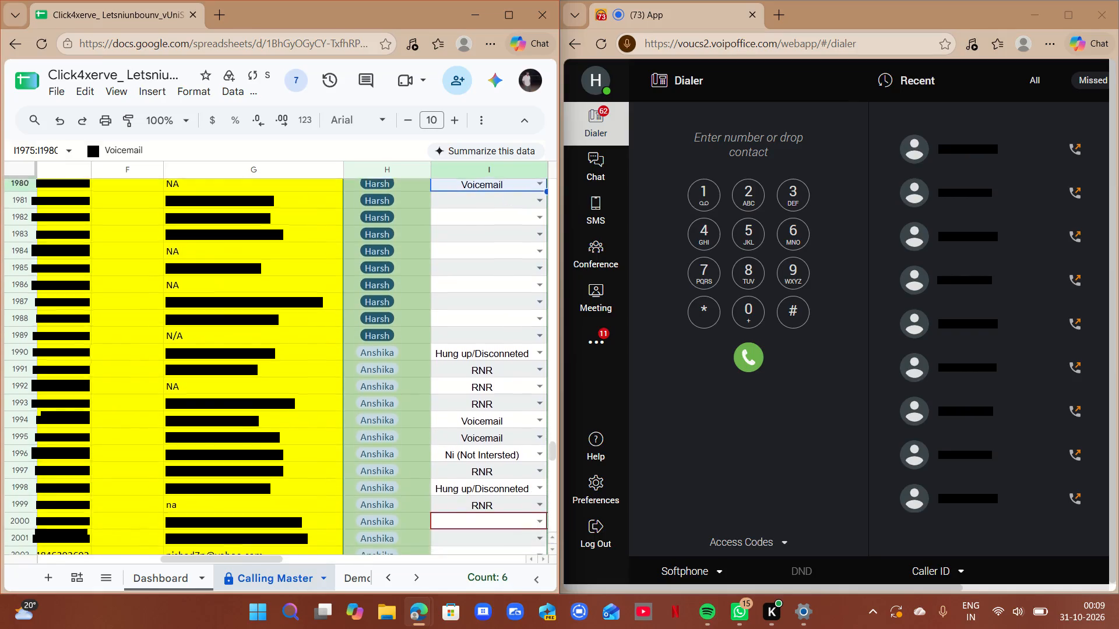
scroll(506, 193, down, 1)
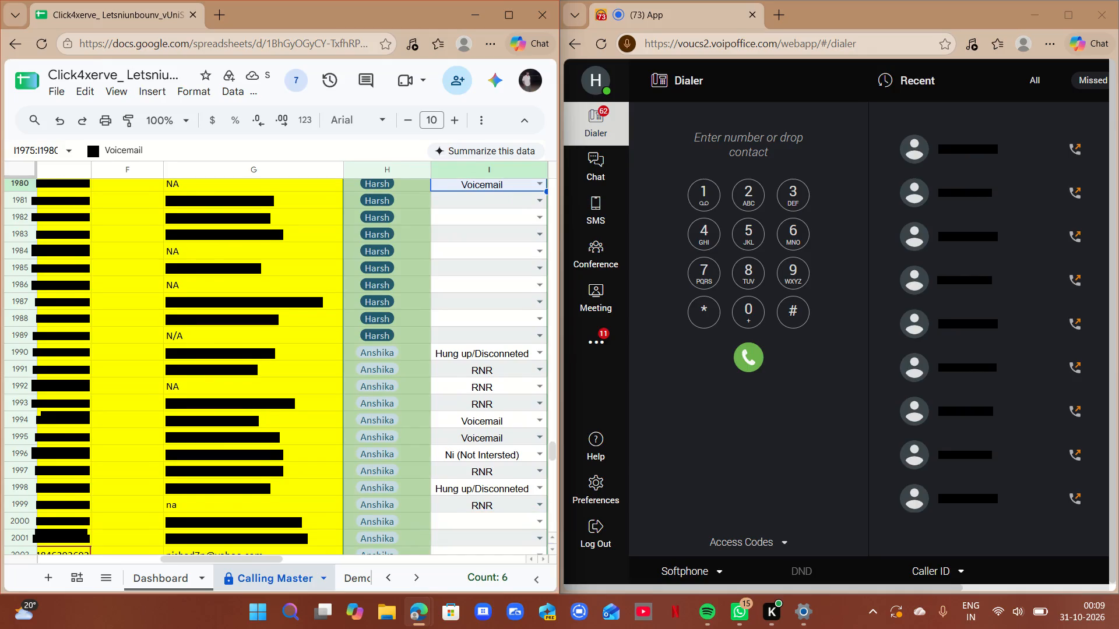
scroll(506, 193, up, 1)
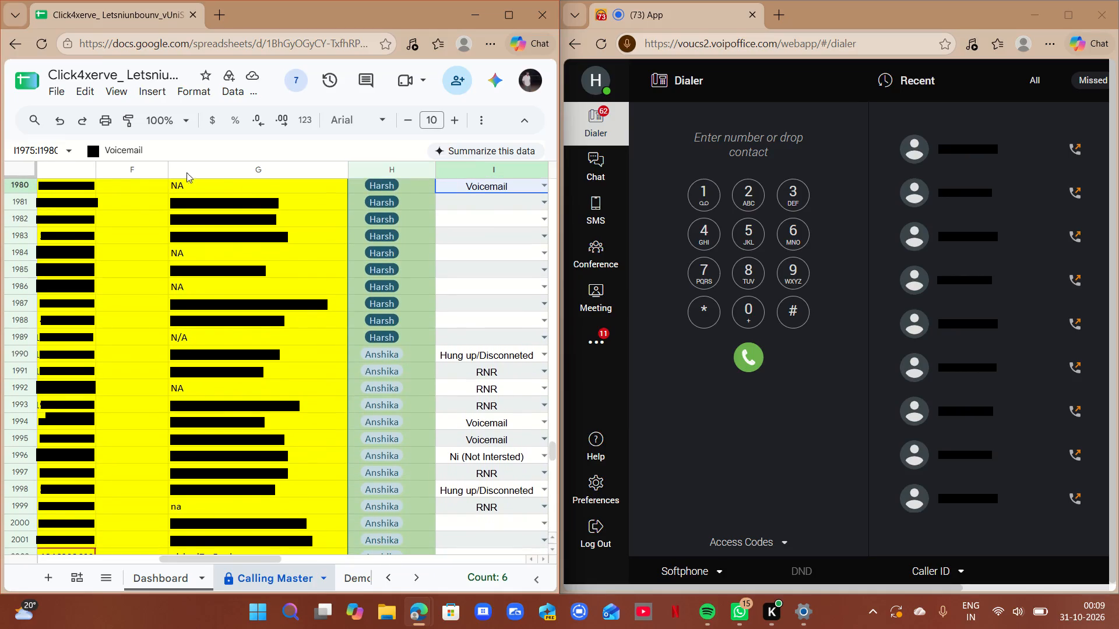
click(87, 186)
key(ctrl+c)
key(ctrl+backslash)
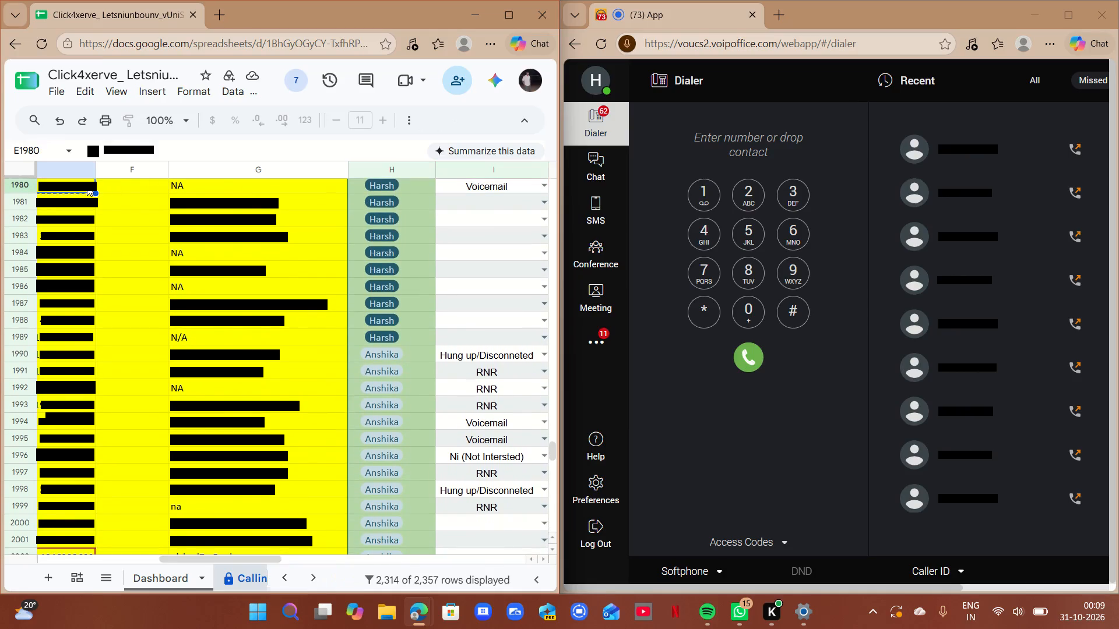
click(698, 153)
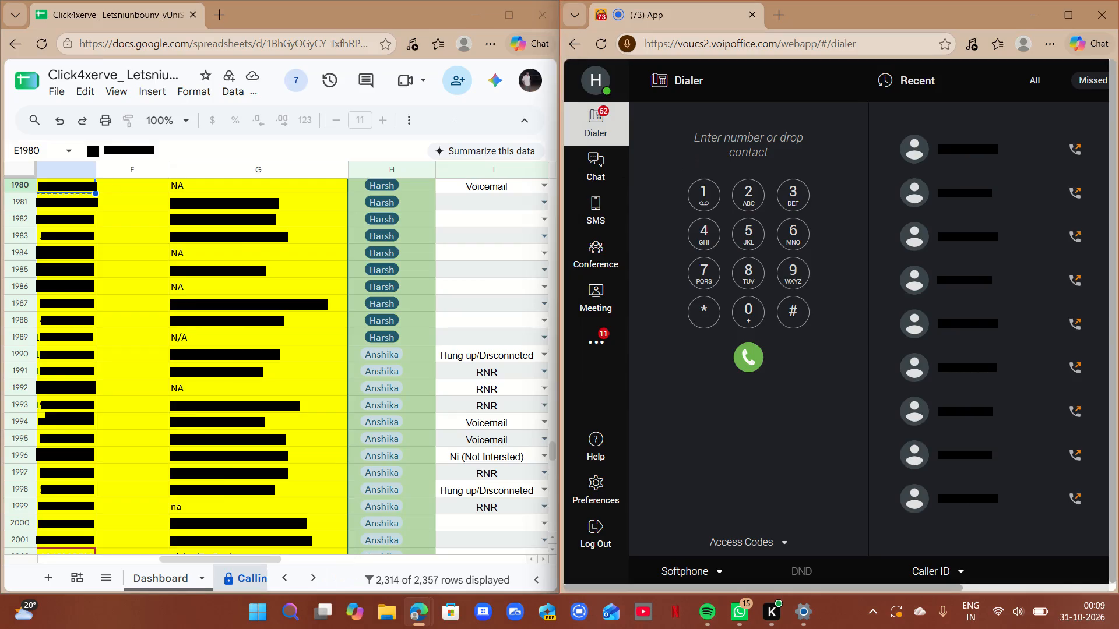
key(ctrl+v)
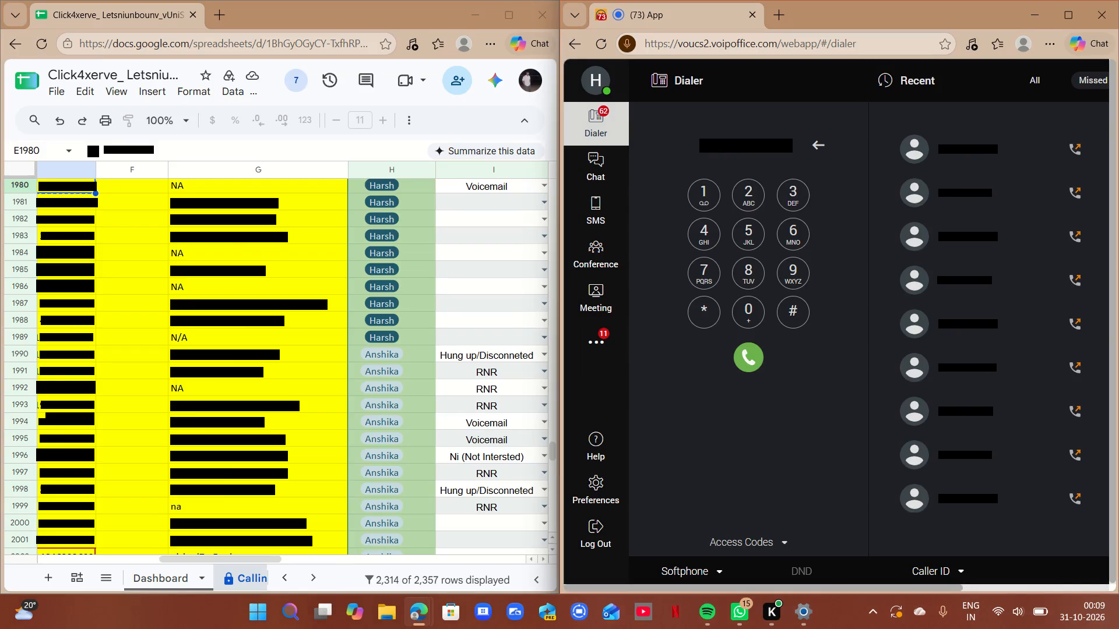
key(Return)
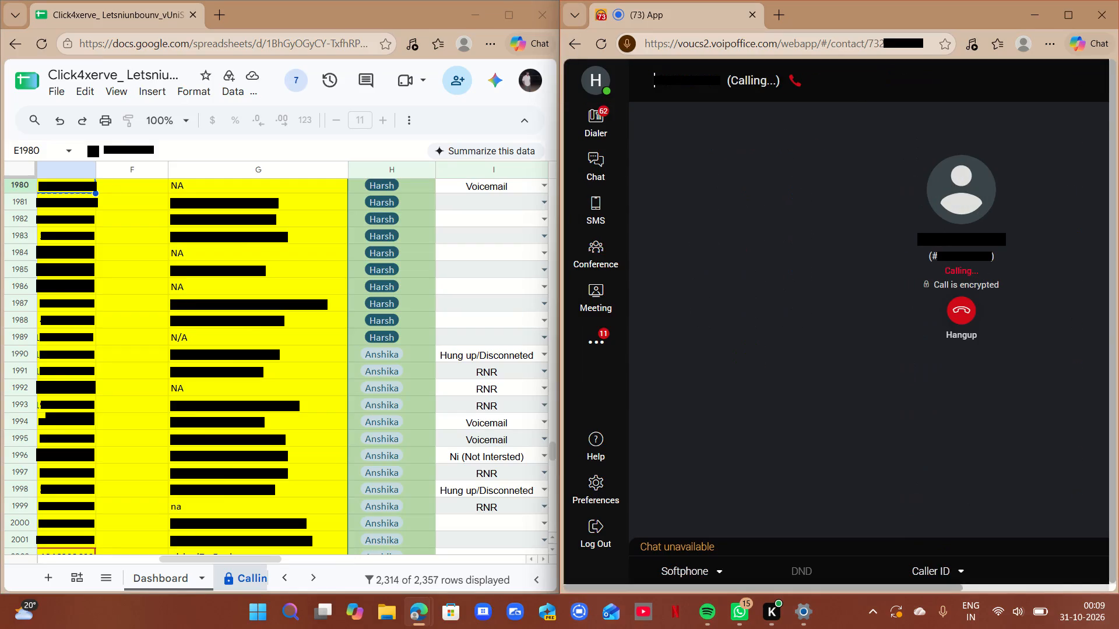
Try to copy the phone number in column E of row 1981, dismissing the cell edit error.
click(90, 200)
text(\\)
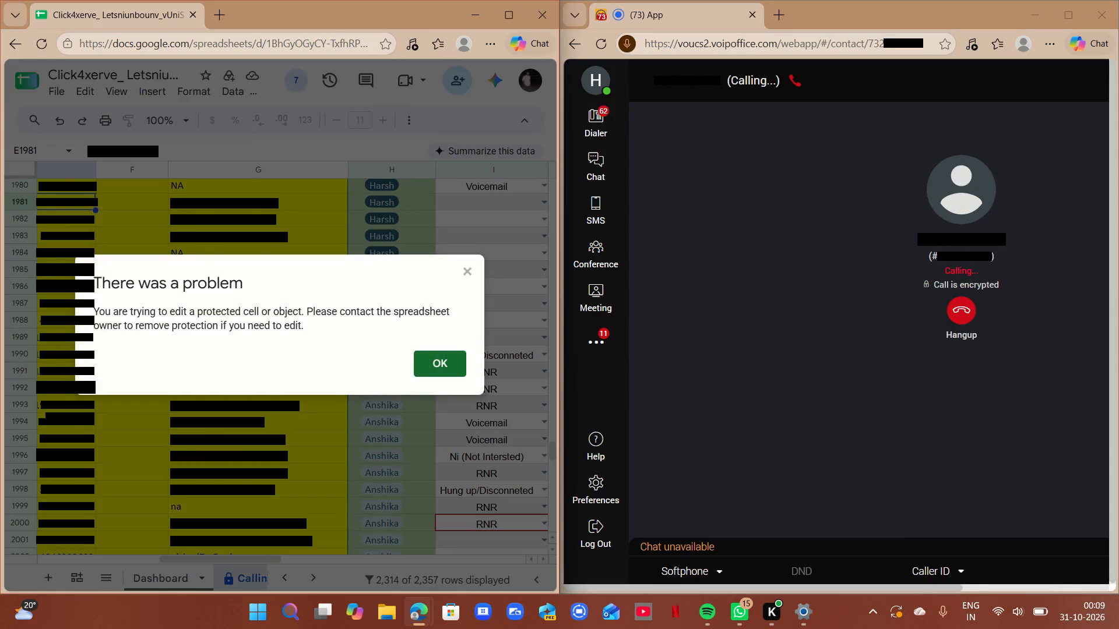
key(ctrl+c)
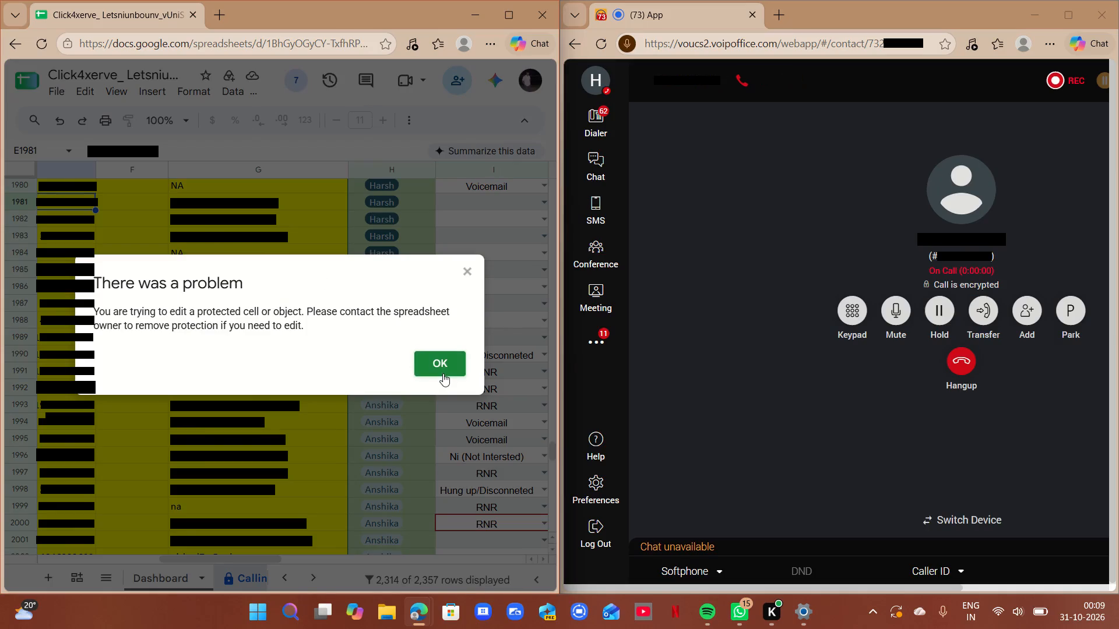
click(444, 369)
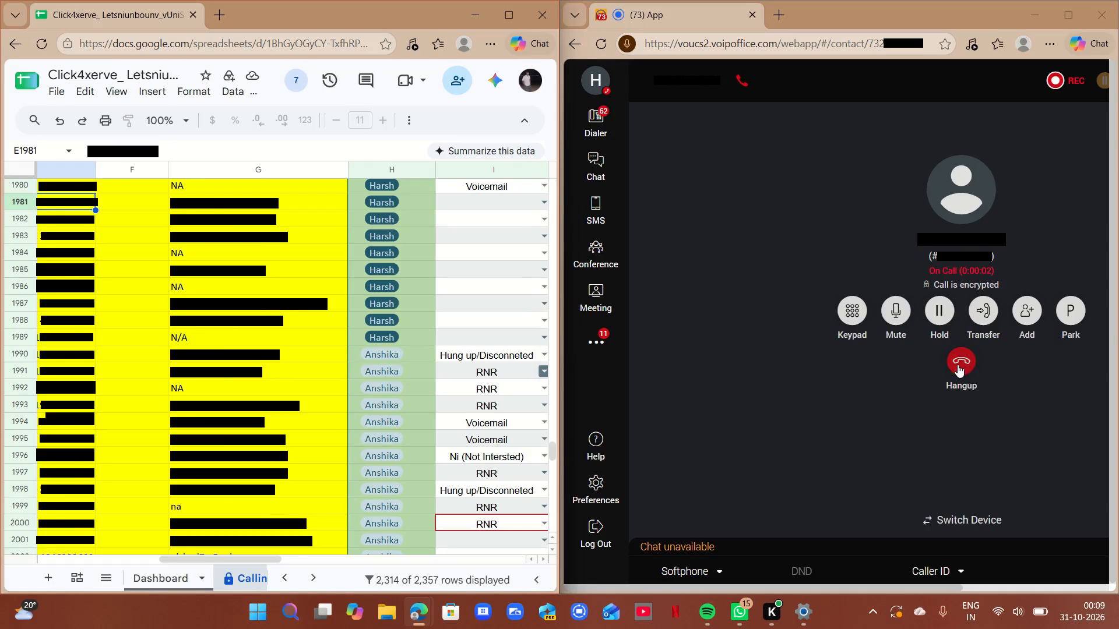
End the current call with the lead in row 1980.
click(958, 365)
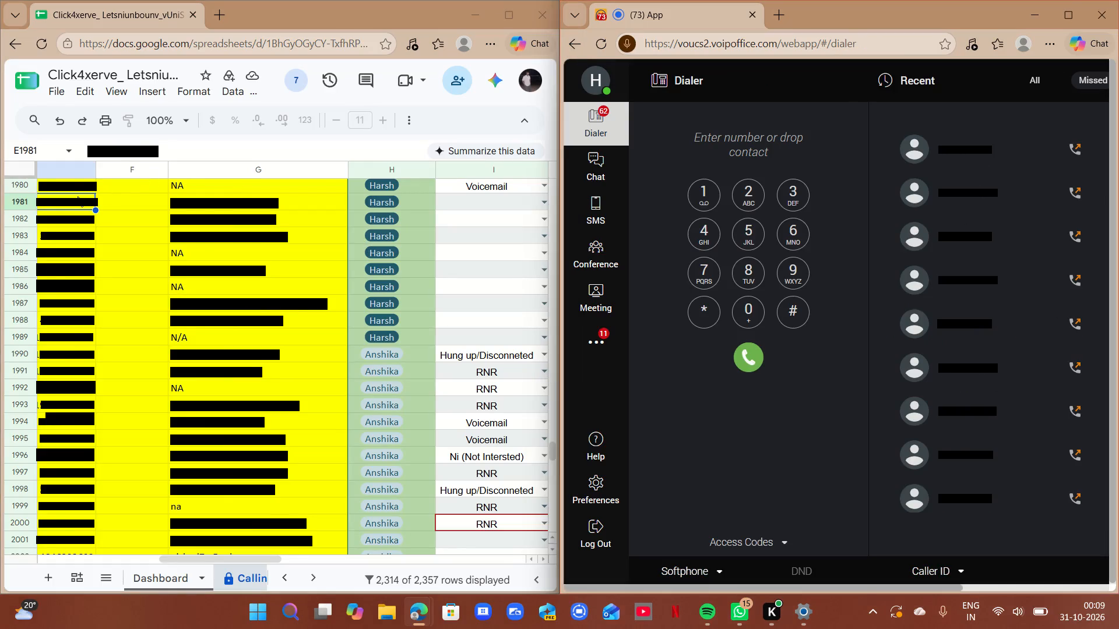
Copy the phone number in column E of row 1981 and call that lead from the web dialer.
click(78, 198)
key(ctrl+c)
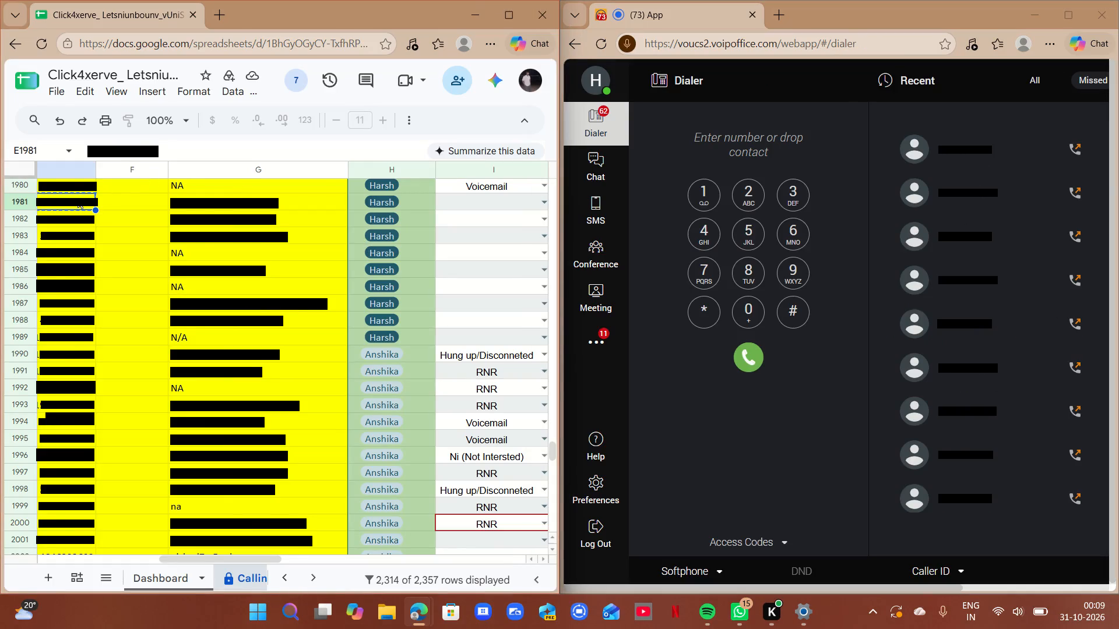
click(735, 157)
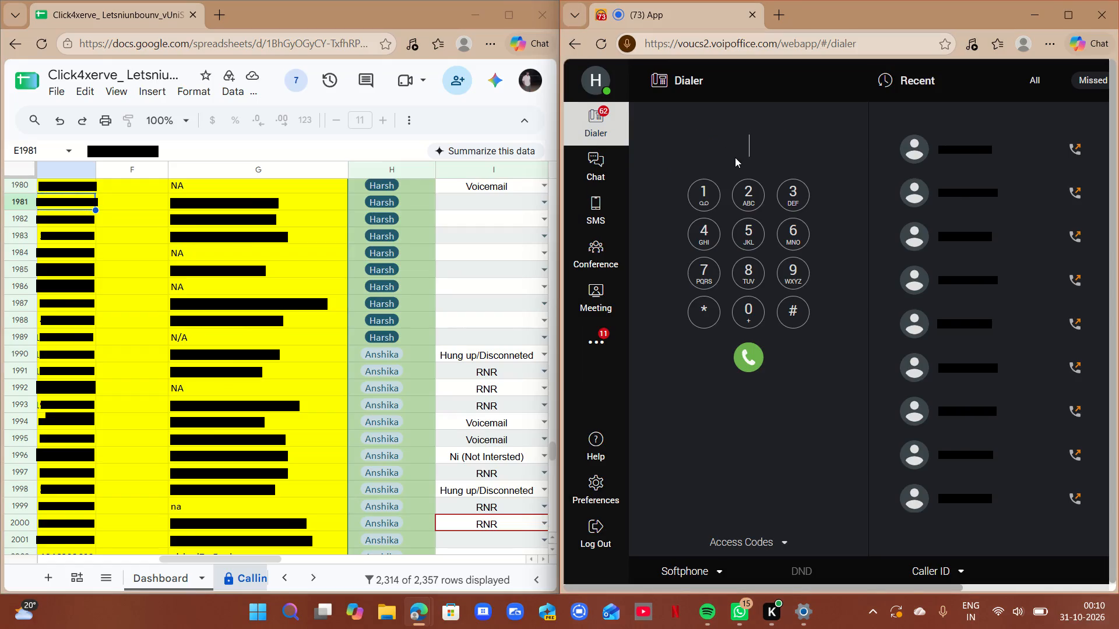
key(ctrl+c)
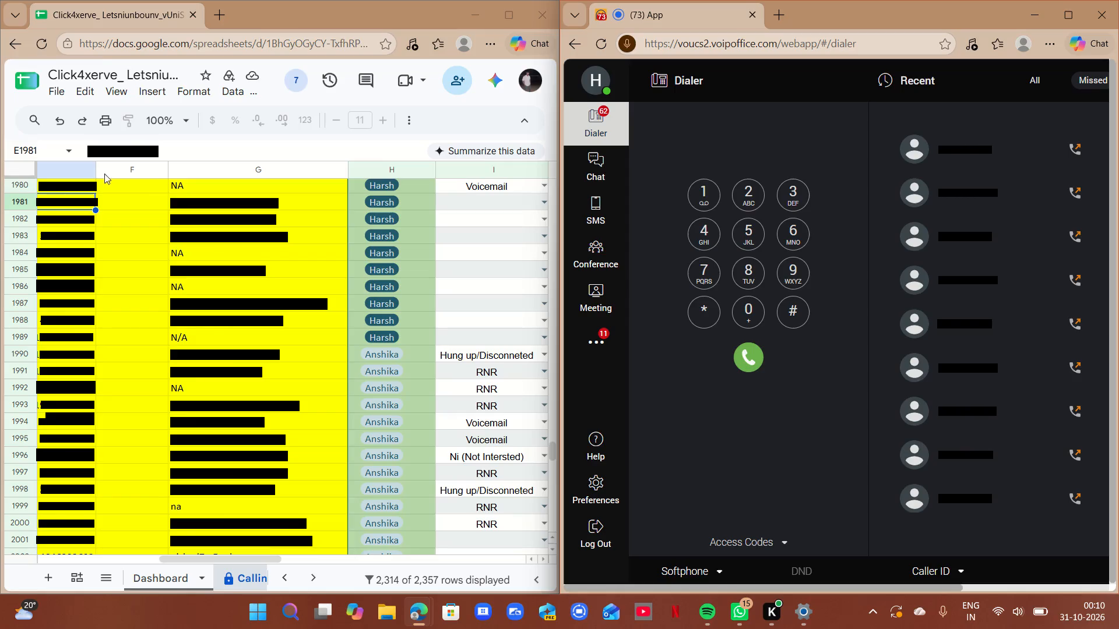
click(86, 203)
key(ctrl+c)
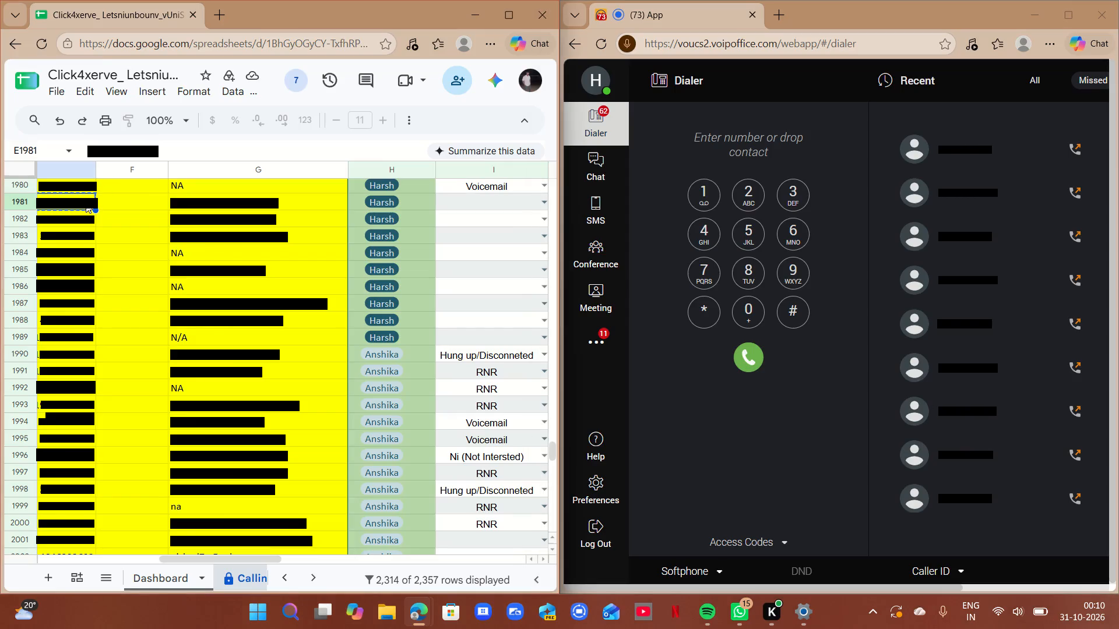
click(781, 128)
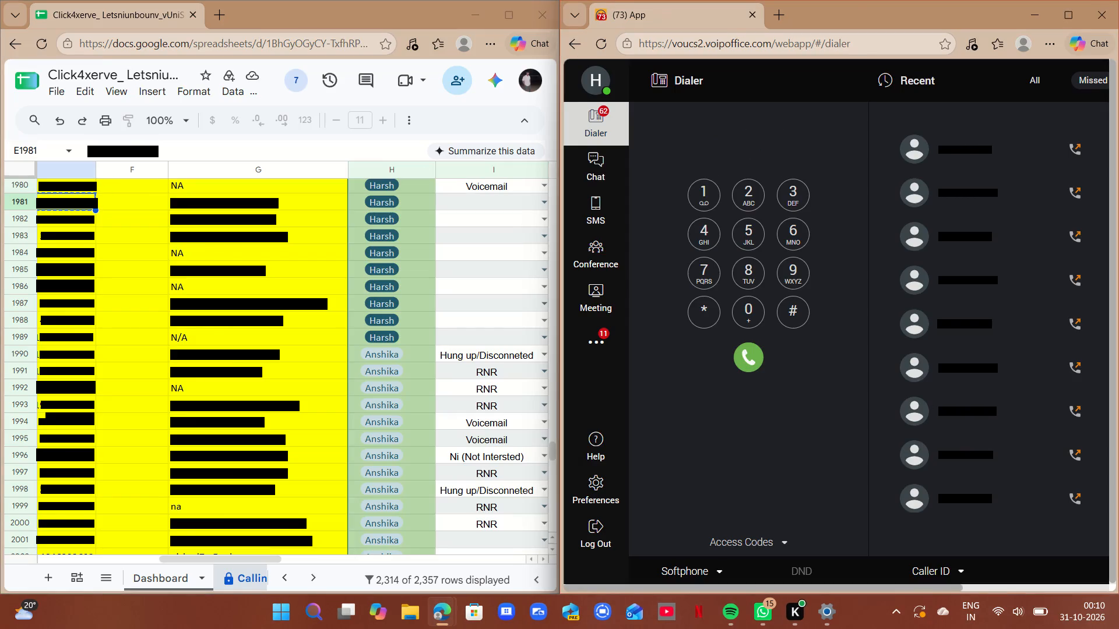
key(ctrl+v)
key(Return)
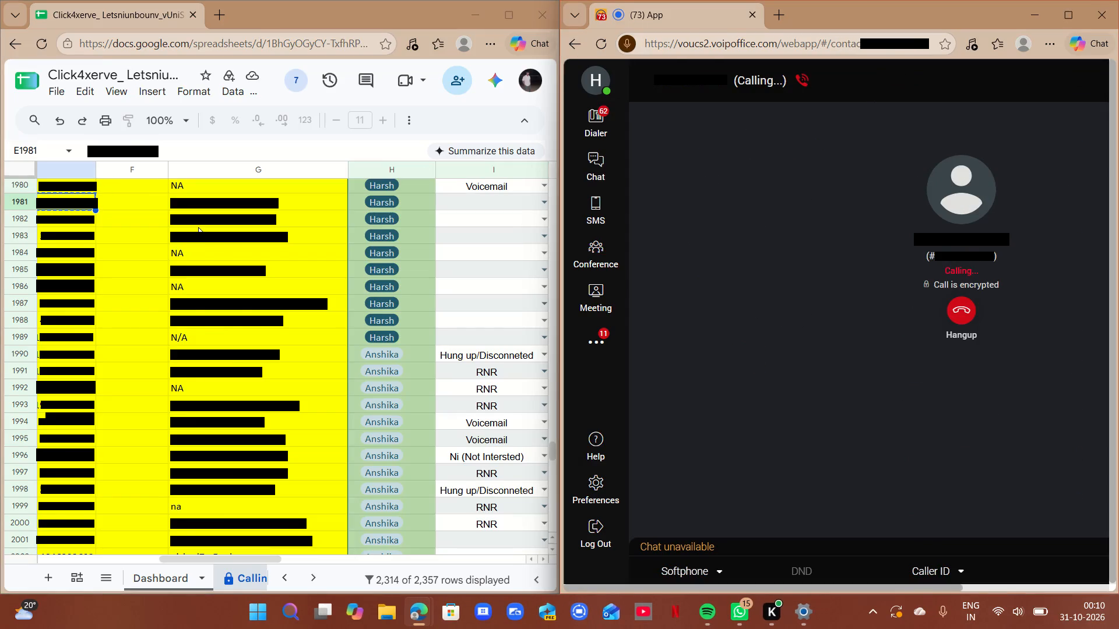
Copy the phone number in column E of row 1982 while the current call is ringing.
scroll(198, 227, down, 1)
click(80, 205)
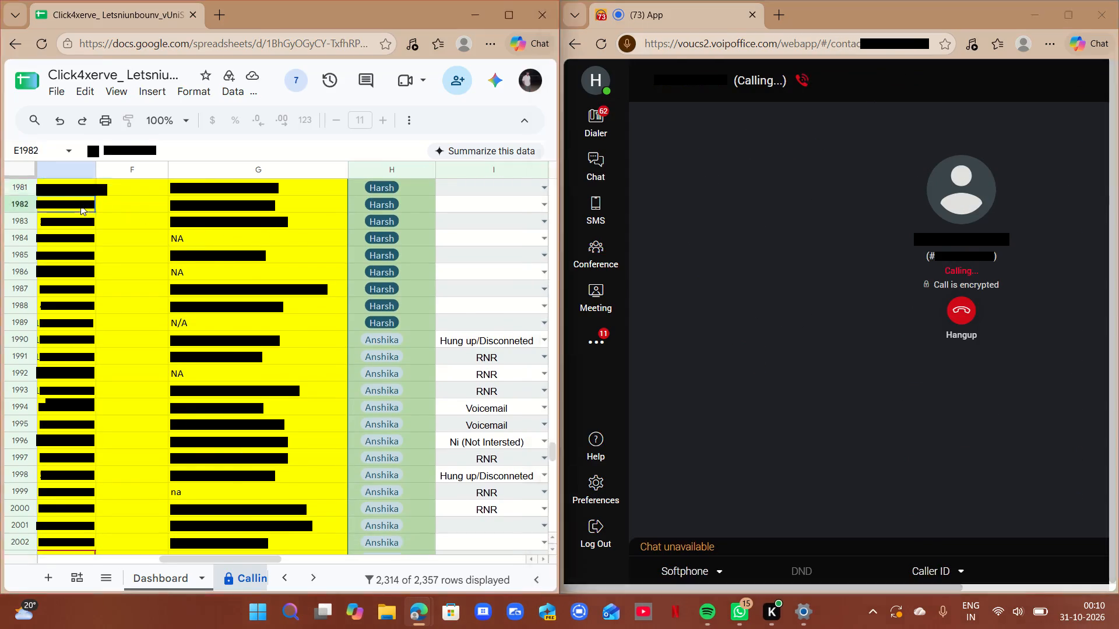
key(ctrl+c)
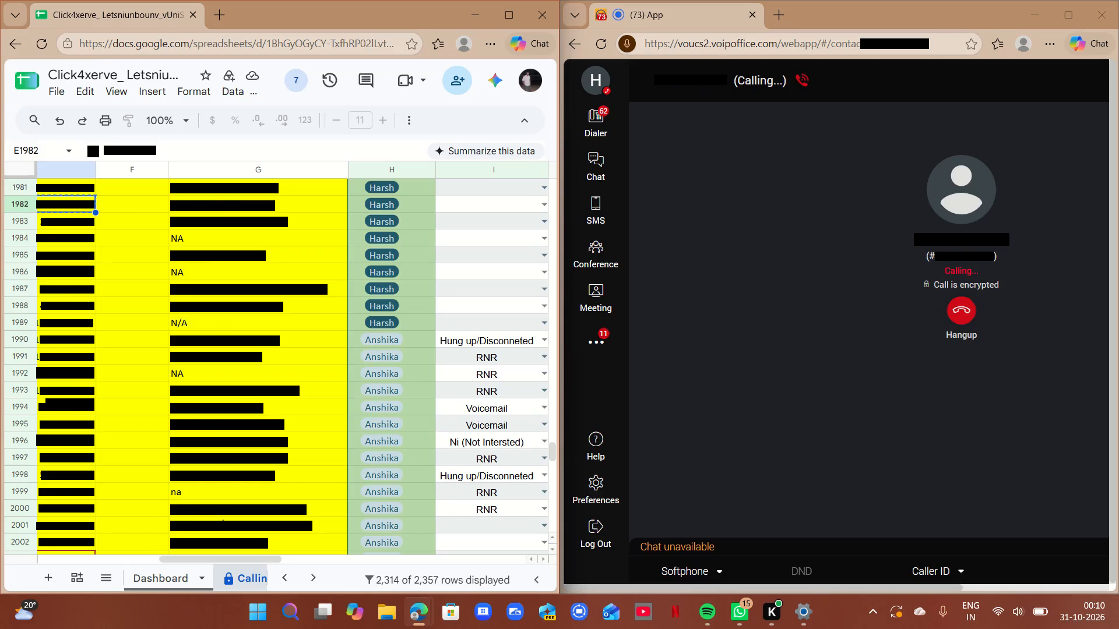
Check the calling progress on the Dashboard sheet and return to the Calling Master sheet.
click(174, 575)
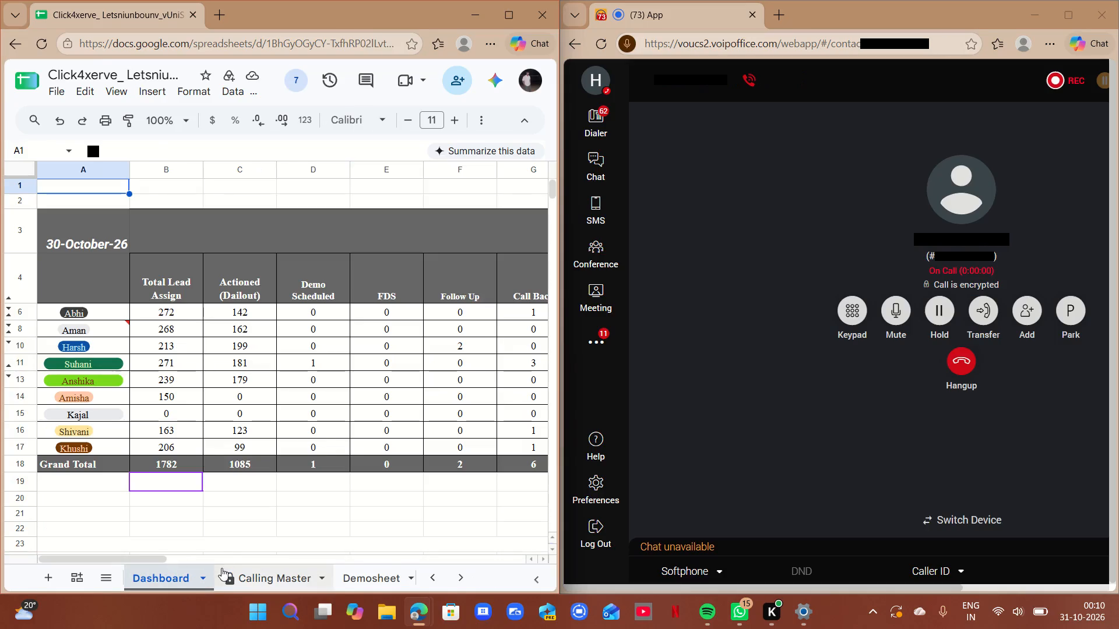
click(251, 576)
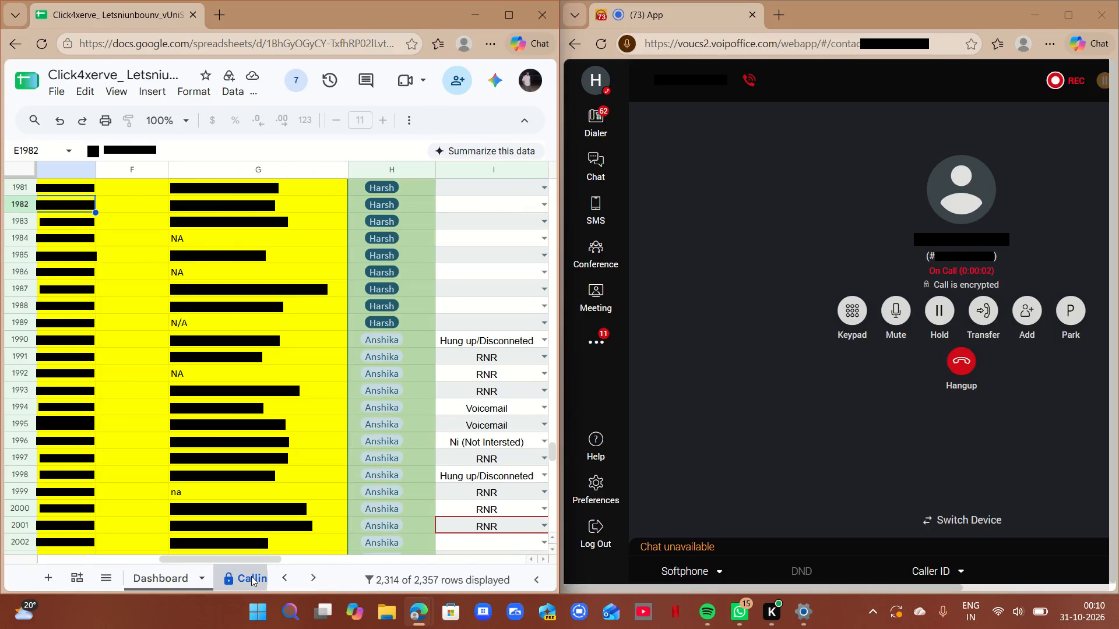
End the call with the lead in row 1981 and call the copied row 1982 number.
click(963, 359)
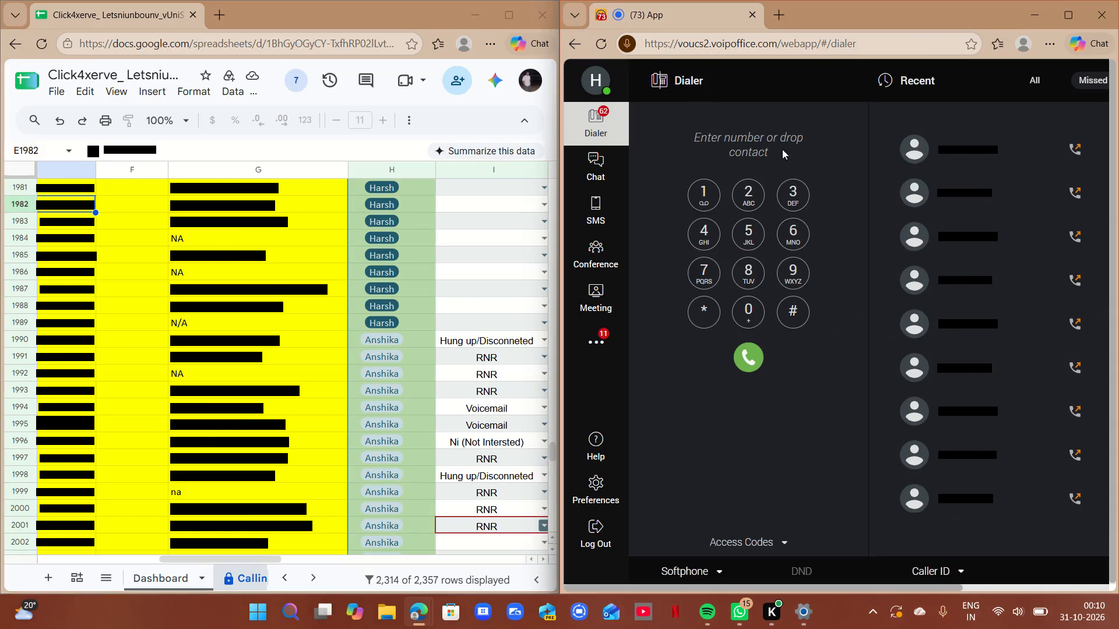
click(770, 149)
key(ctrl+v)
key(Return)
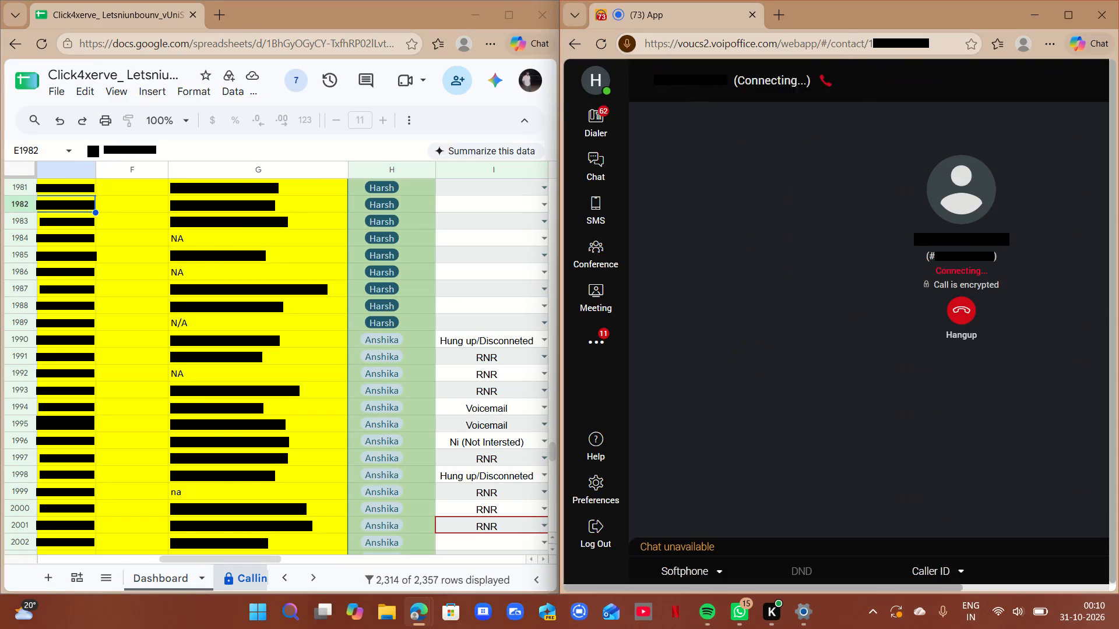
End the row 1982 call and call the lead in row 1983 using the phone number copied from column E.
click(77, 227)
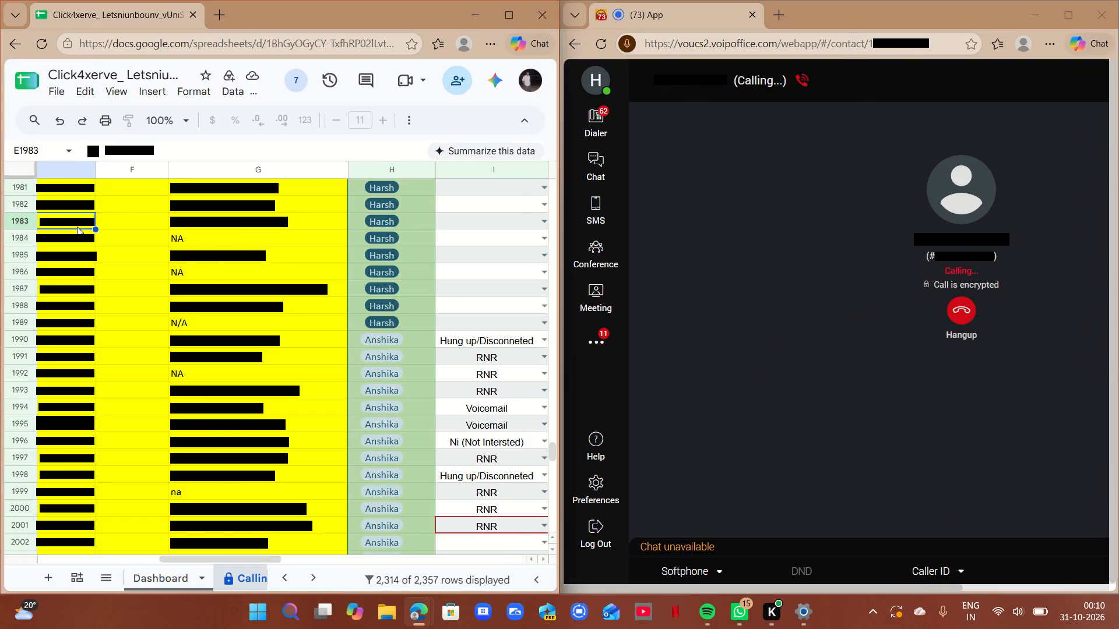
key(ctrl+c)
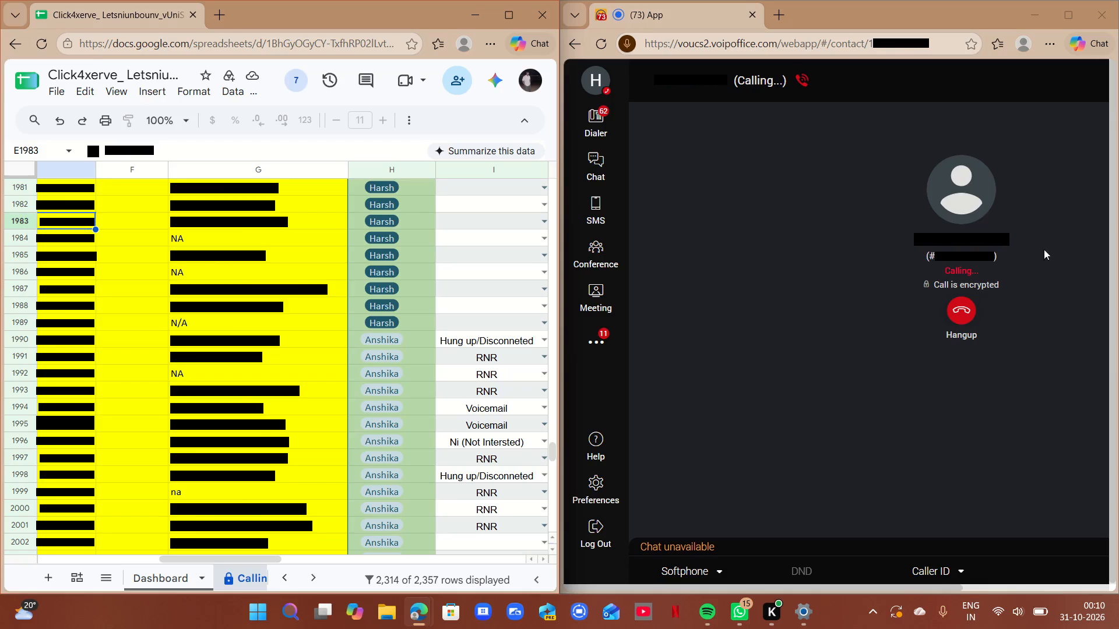
click(968, 309)
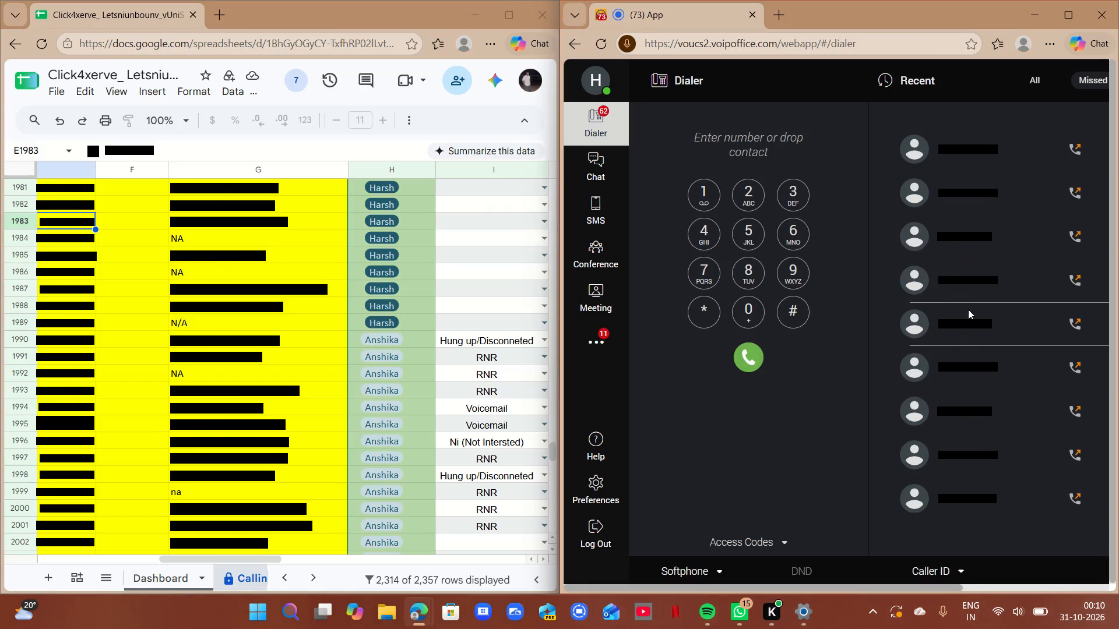
click(769, 163)
key(ctrl+v)
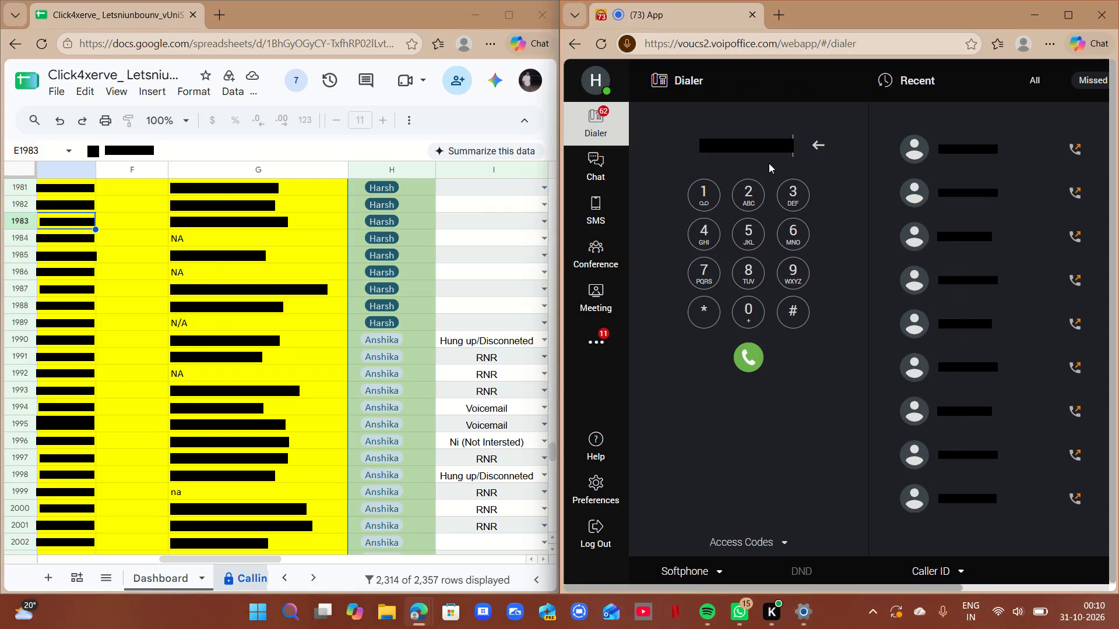
key(Return)
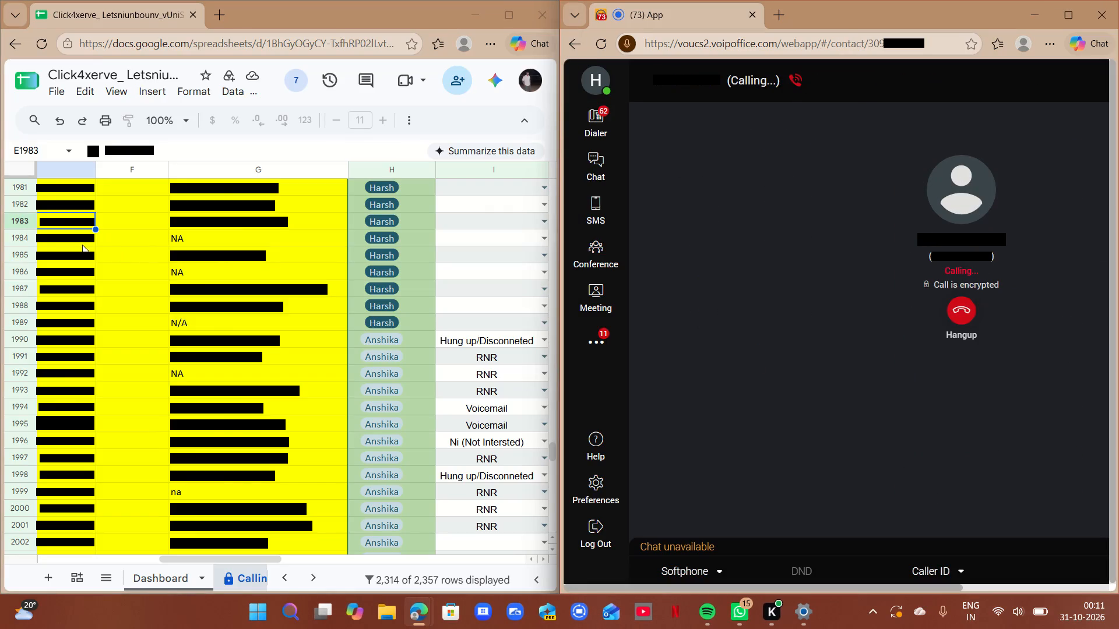
End the row 1983 call and call the lead in row 1984 using its column E number, dismissing the protected cell error.
click(80, 243)
key(ctrl+c)
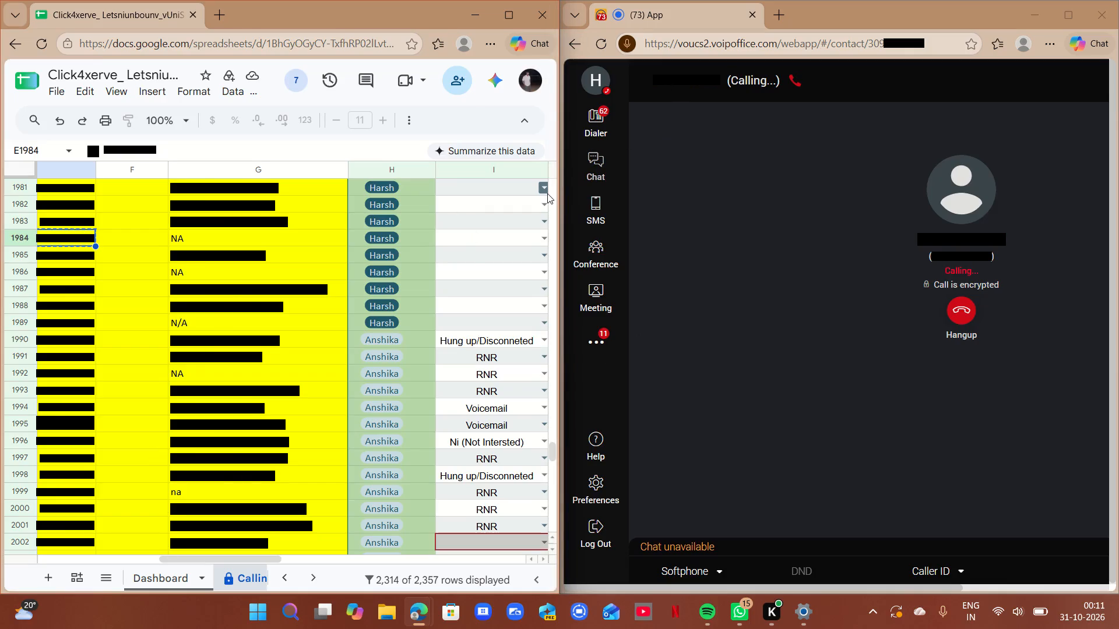
text(\\)
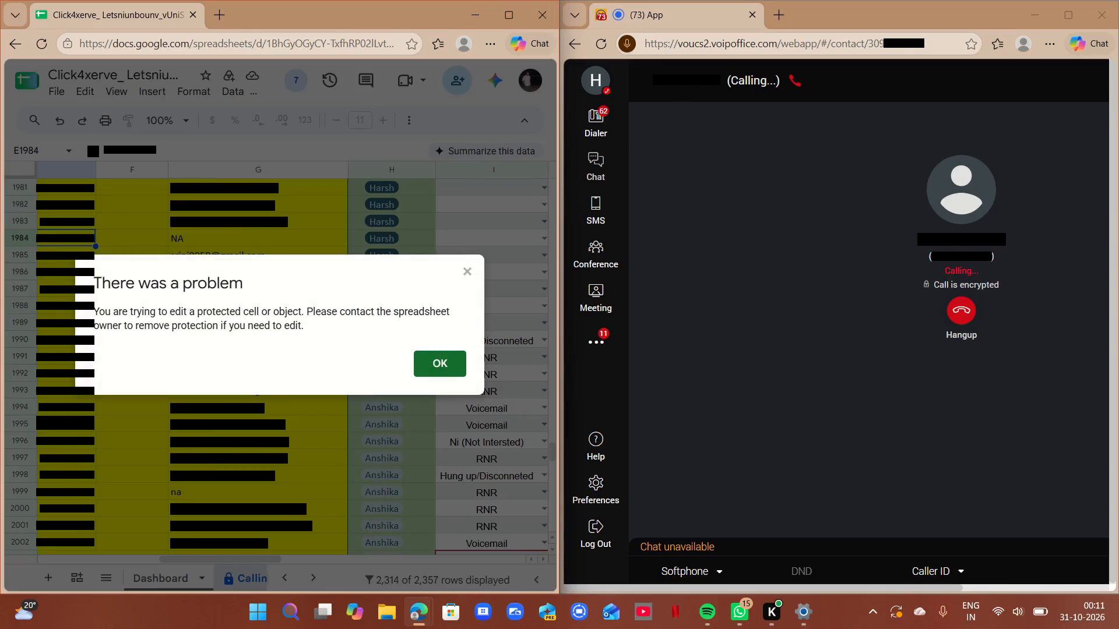
text(\\)
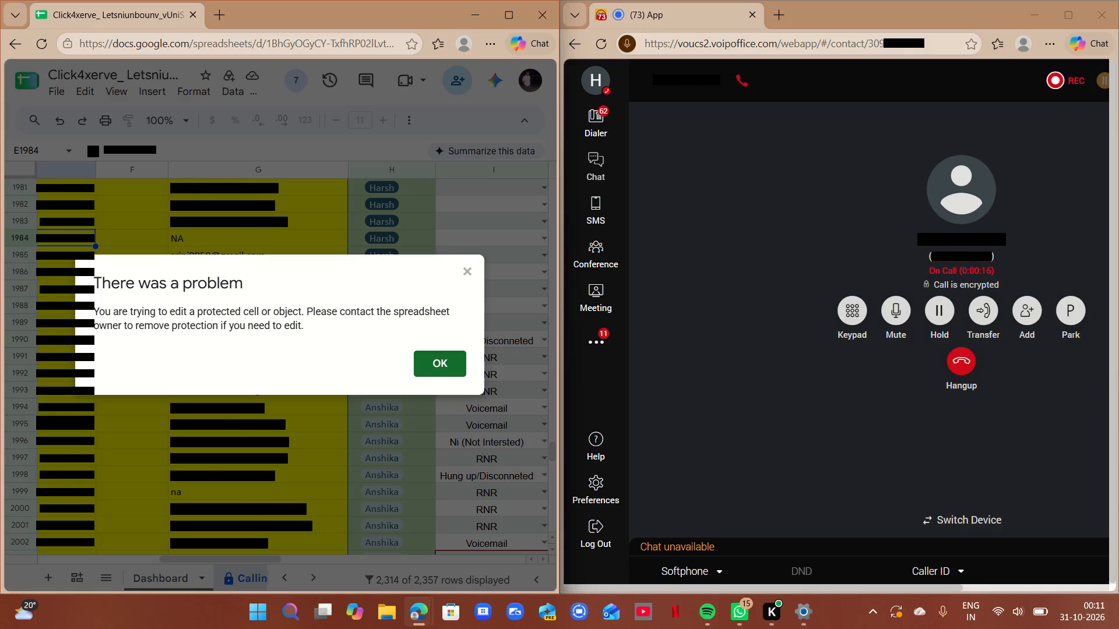
text(\\)
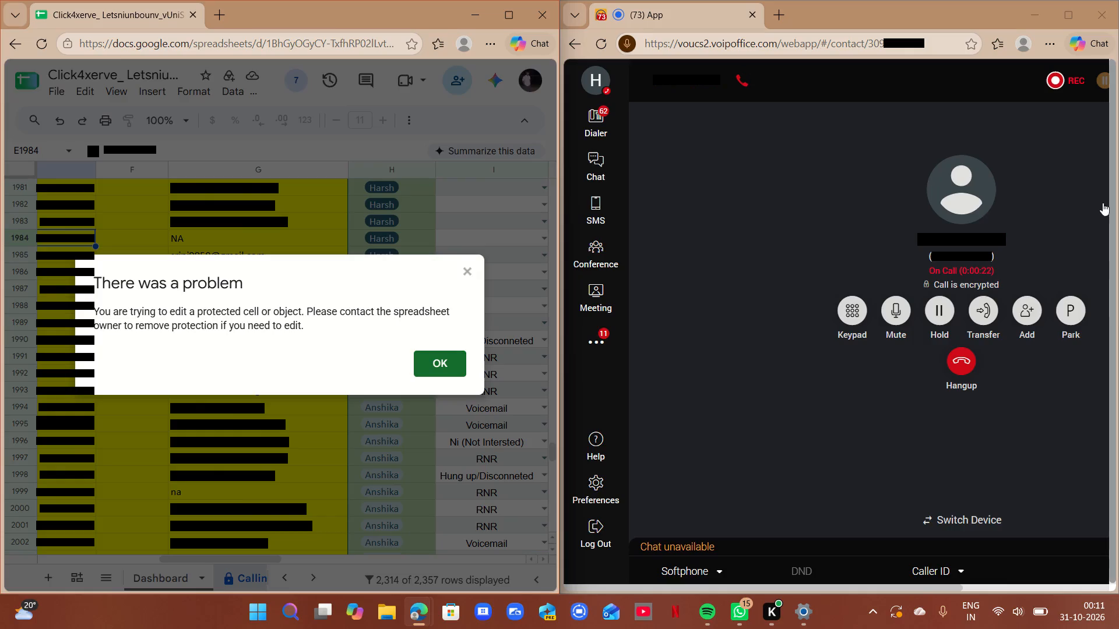
click(955, 359)
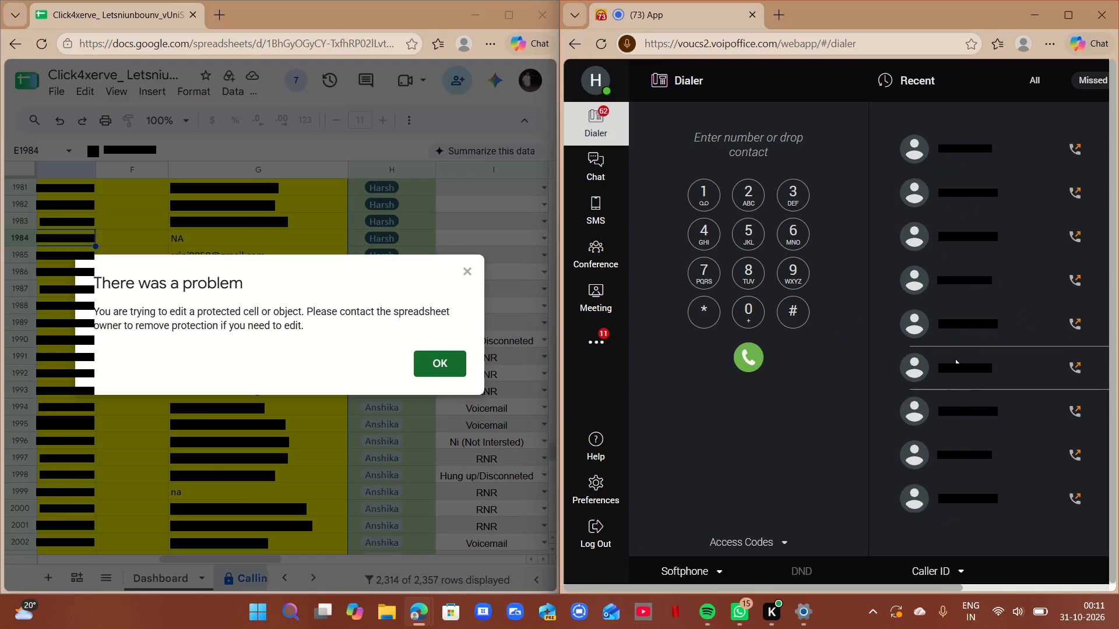
click(749, 160)
key(ctrl+v)
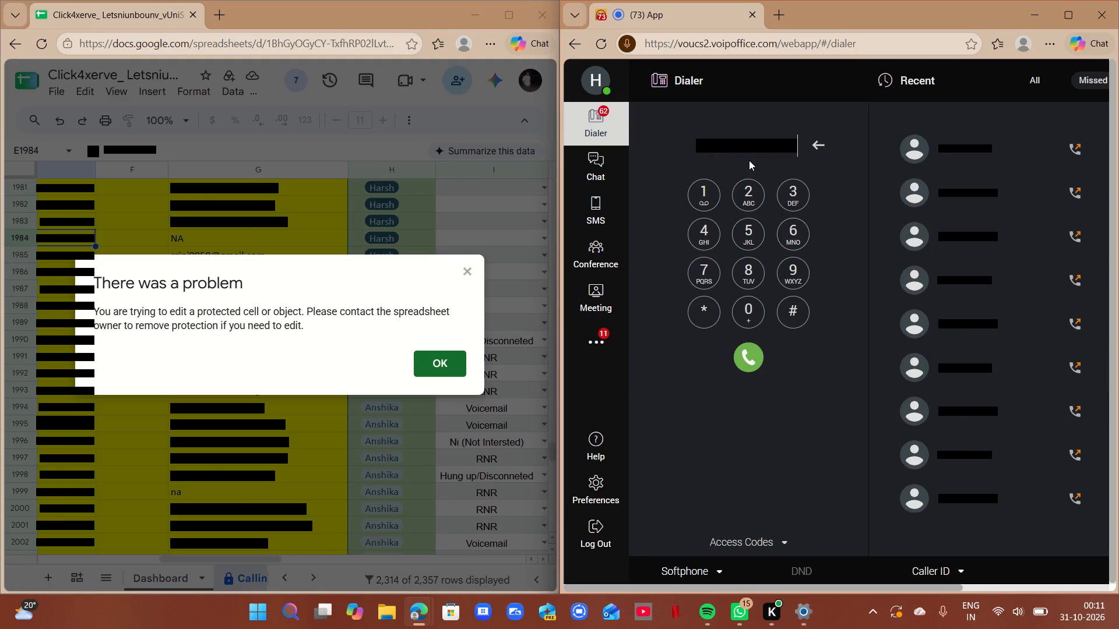
key(Return)
key(backslash)
key(backslash)
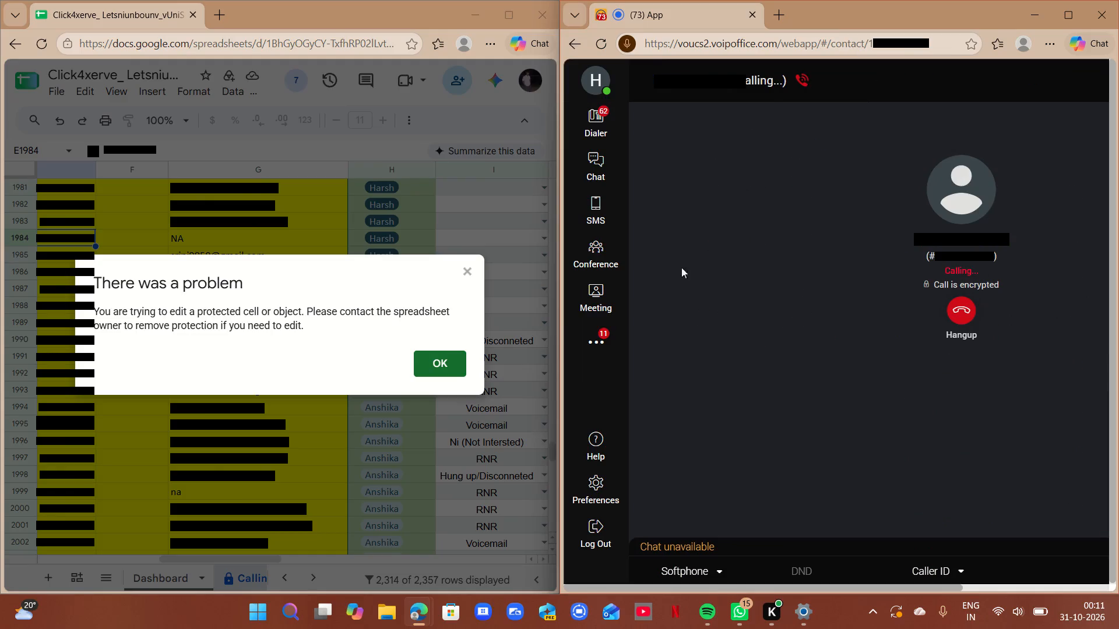
key(backslash)
click(435, 370)
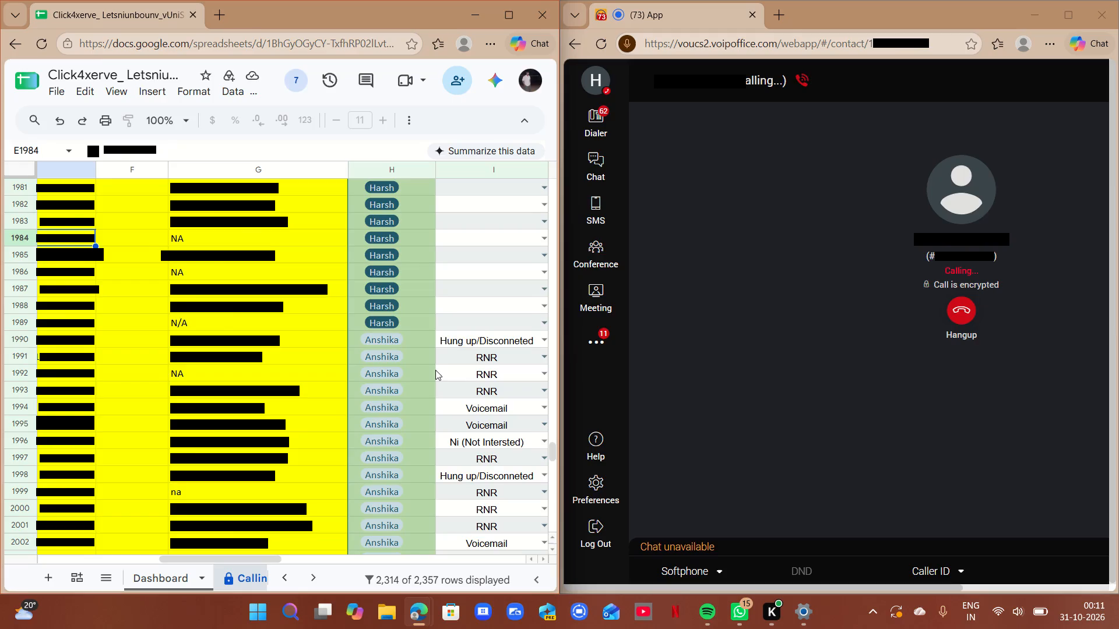
End the row 1984 call and call the lead in row 1985 using the phone number copied from column E.
click(77, 253)
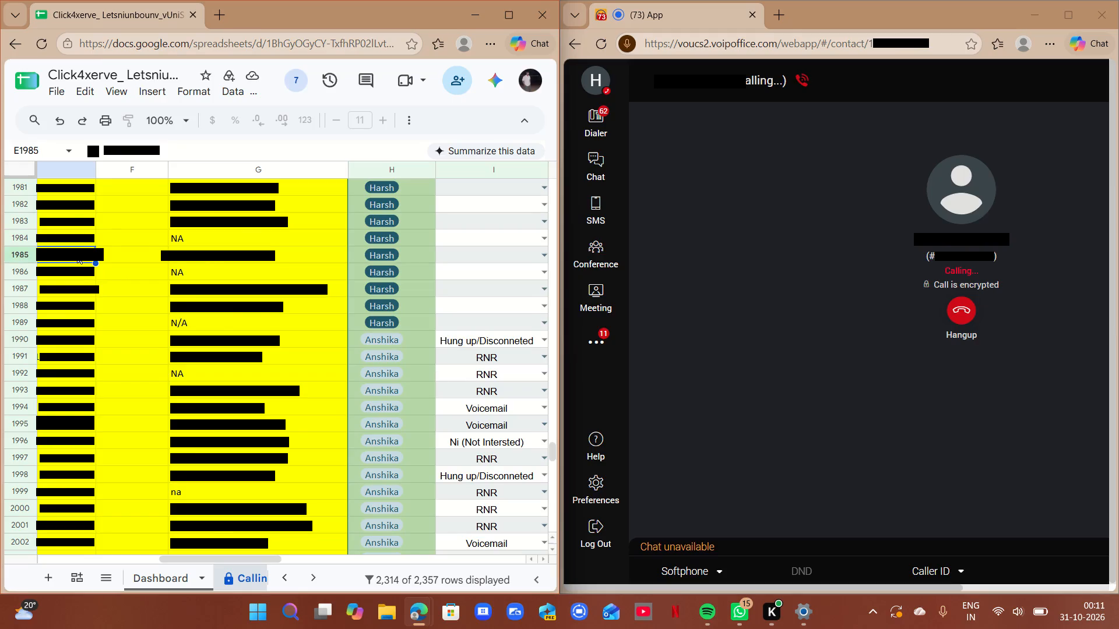
key(ctrl+c)
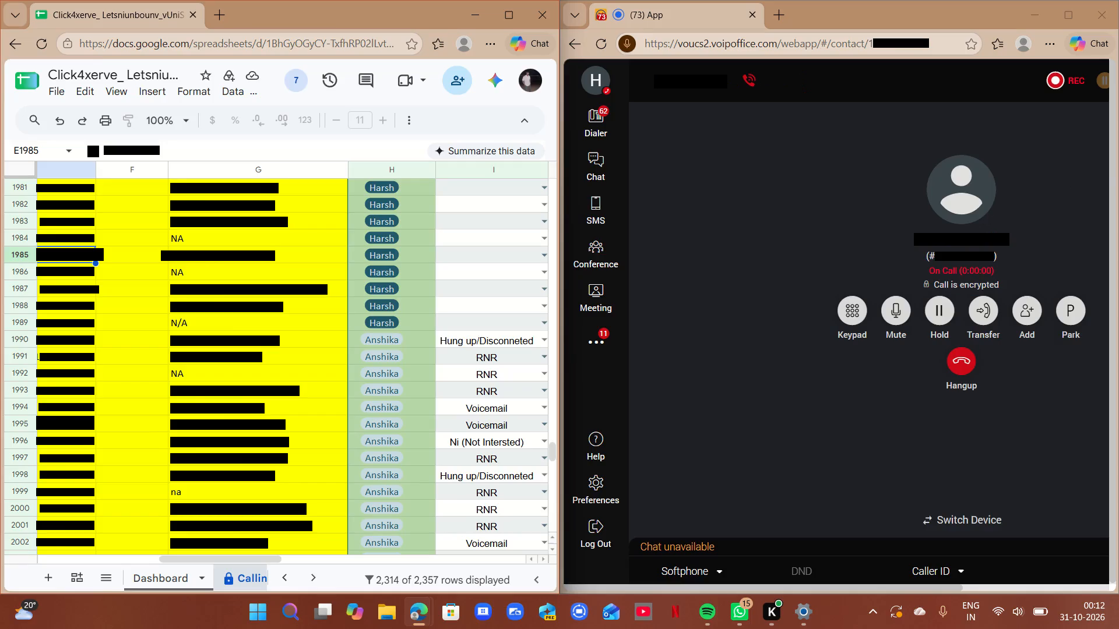
click(958, 362)
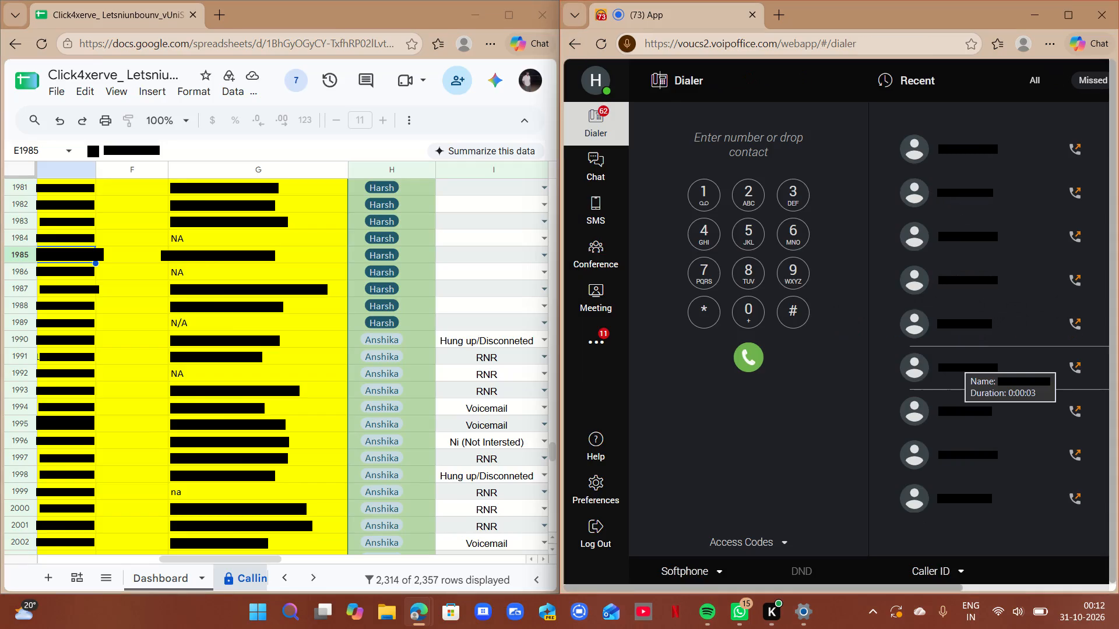
click(733, 144)
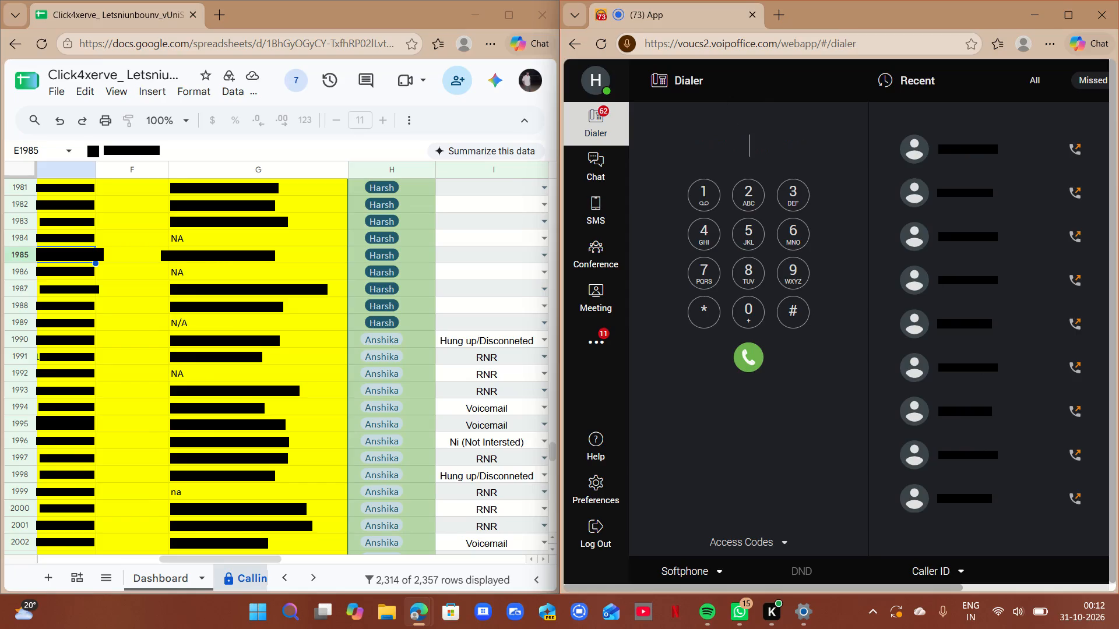
text(\\)
key(backslash)
key(backslash)
text(\\\)
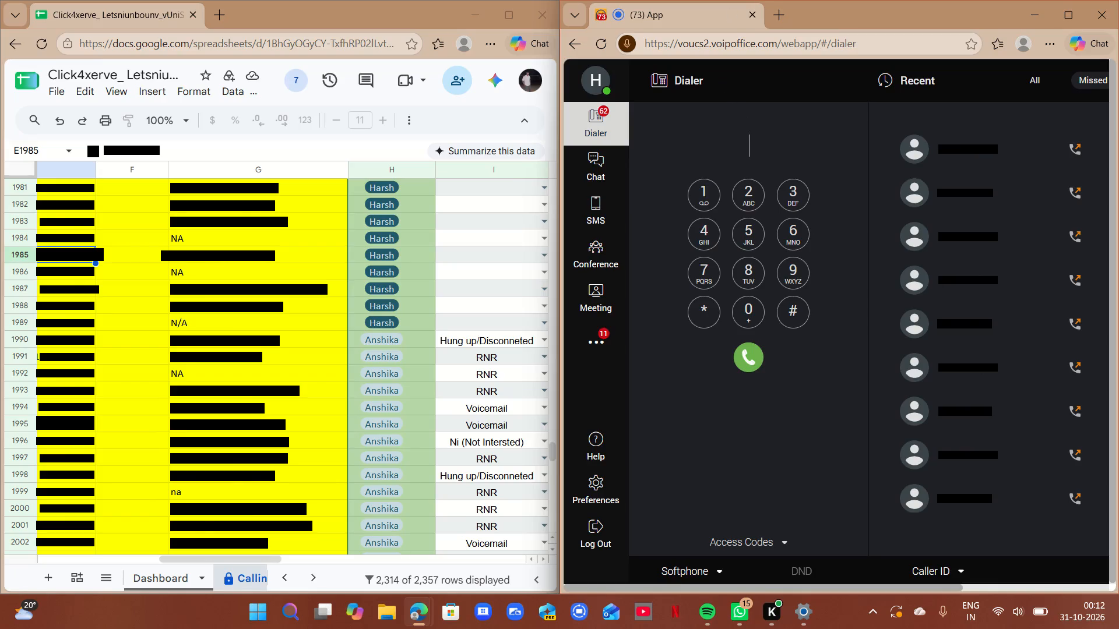
click(751, 133)
key(ctrl+v)
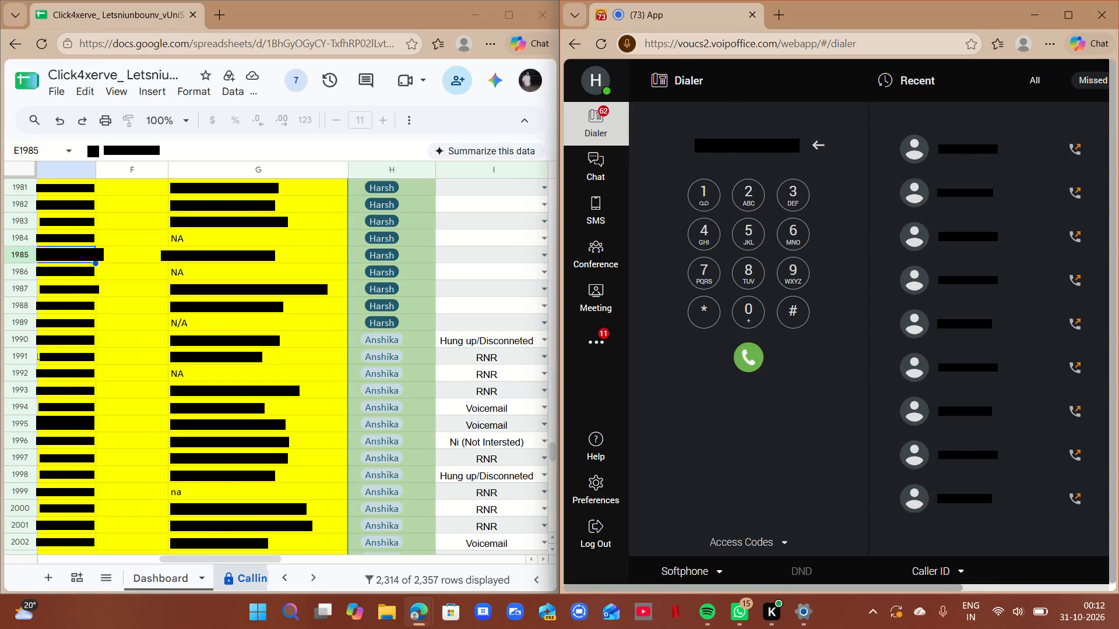
key(Return)
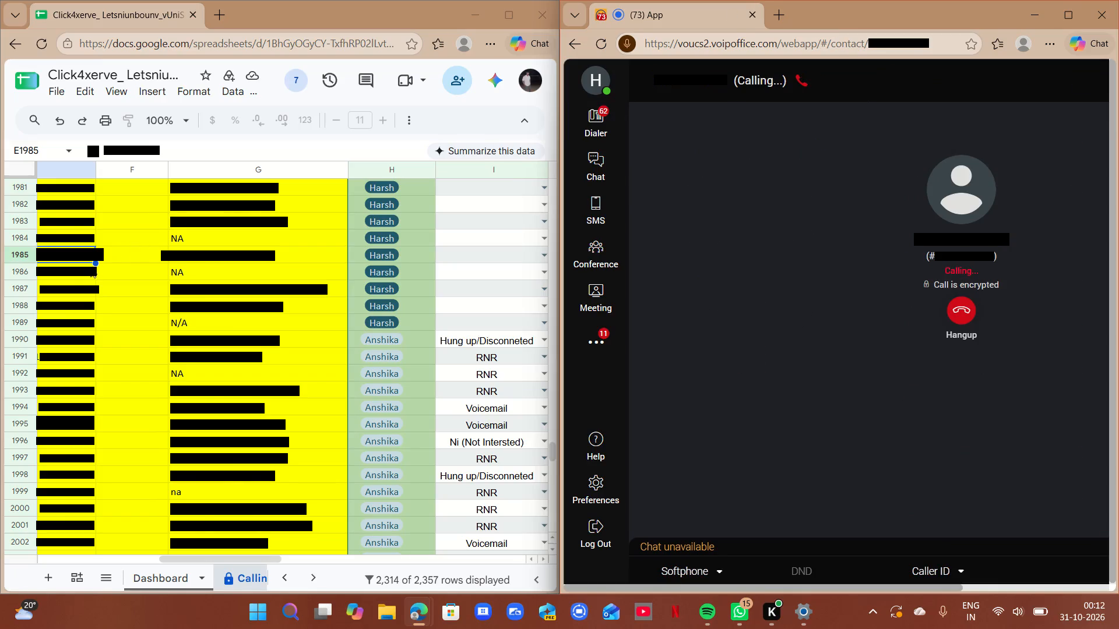
Copy the column E number of row 1986, mute and end the row 1985 call, and call the copied number.
click(89, 268)
key(ctrl+c)
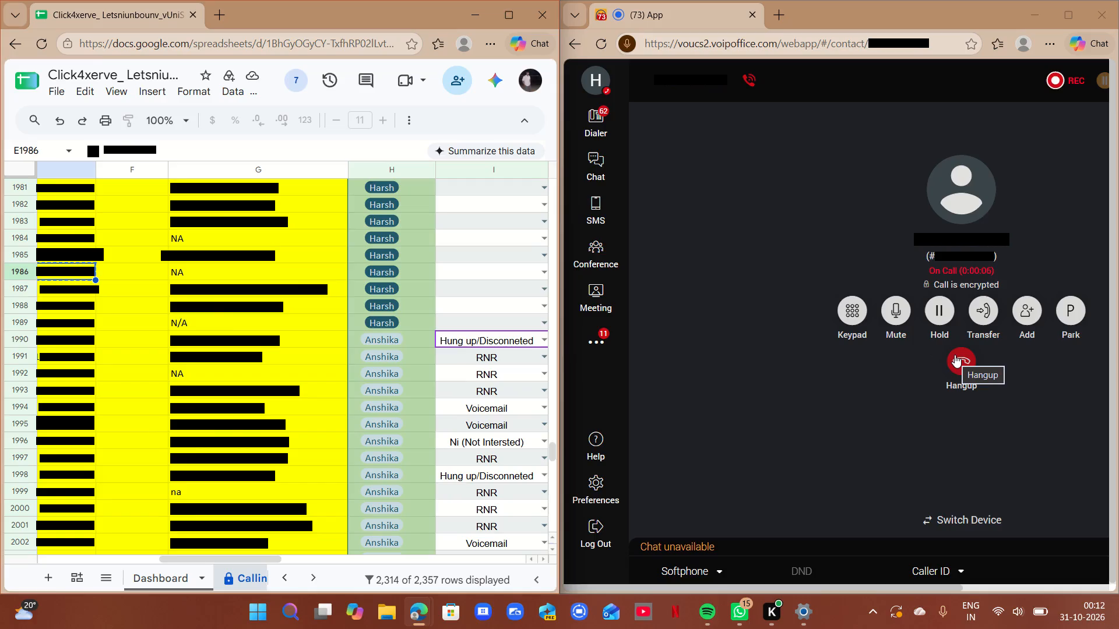
click(901, 318)
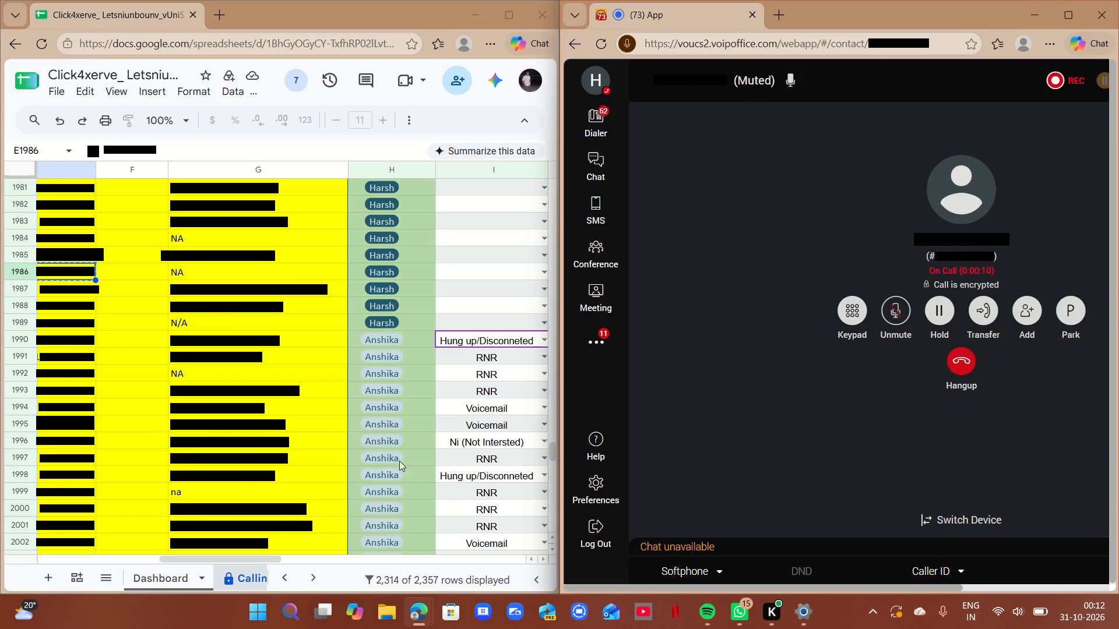
scroll(240, 591, left, 2)
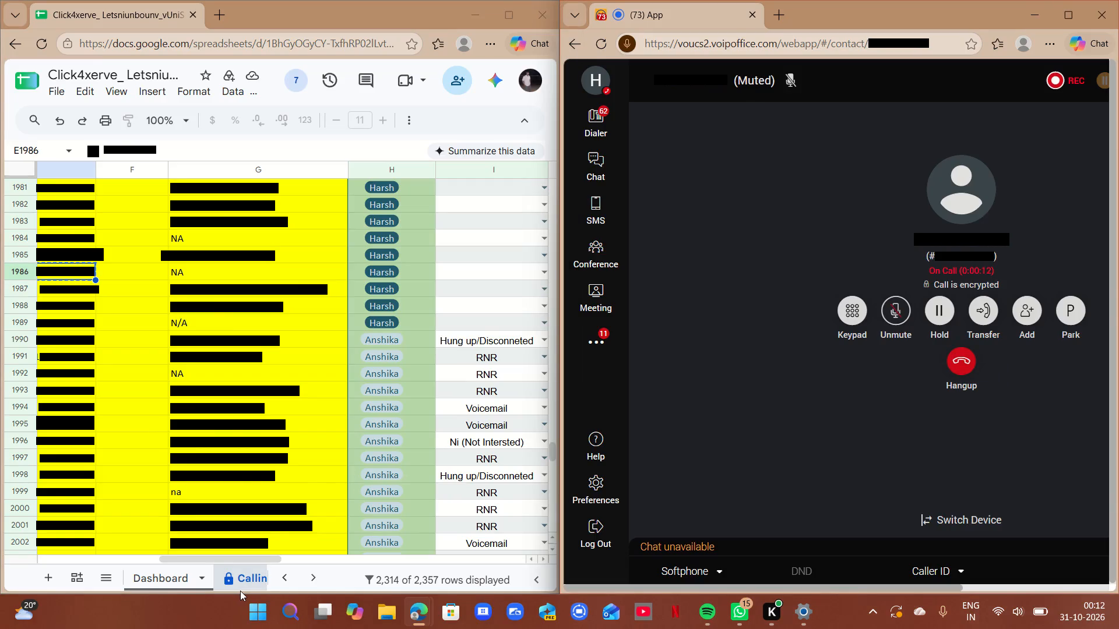
scroll(257, 572, left, 4)
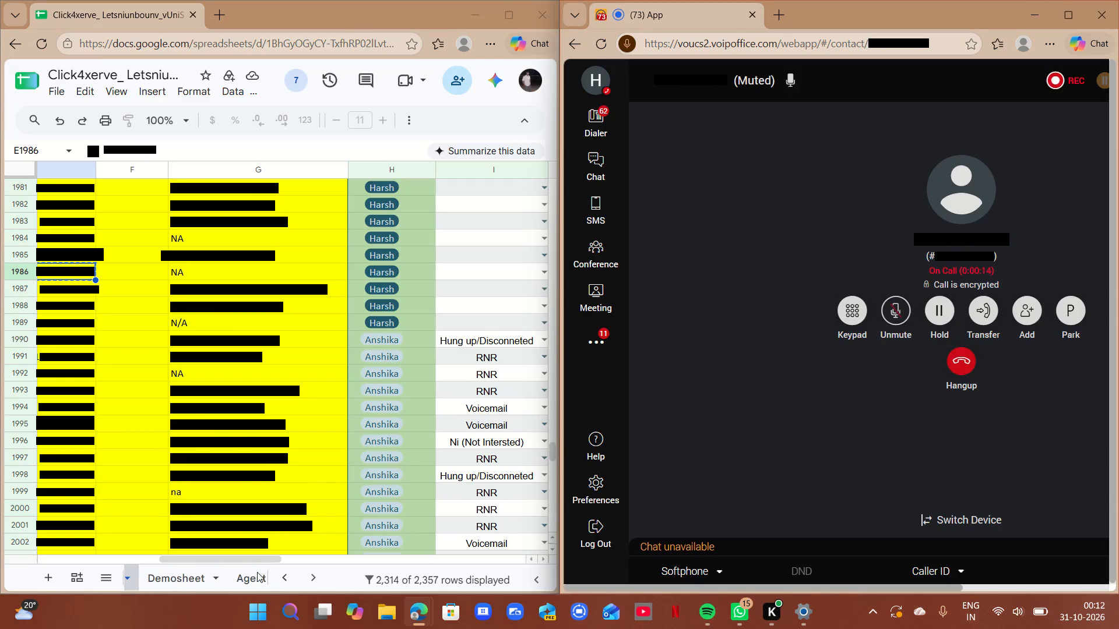
scroll(177, 582, right, 2)
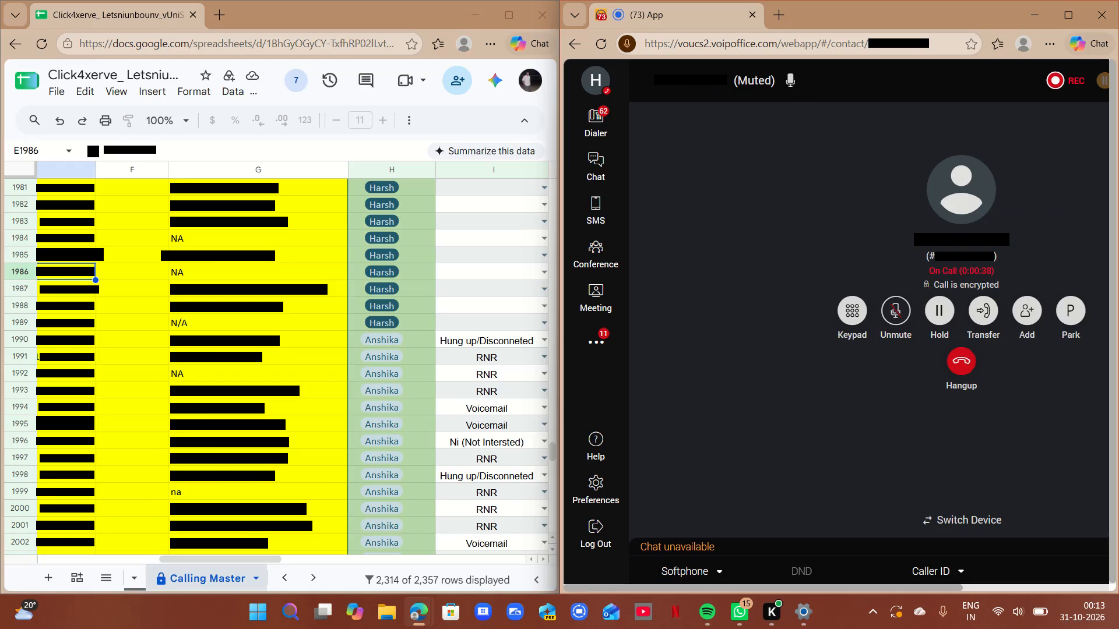
click(960, 356)
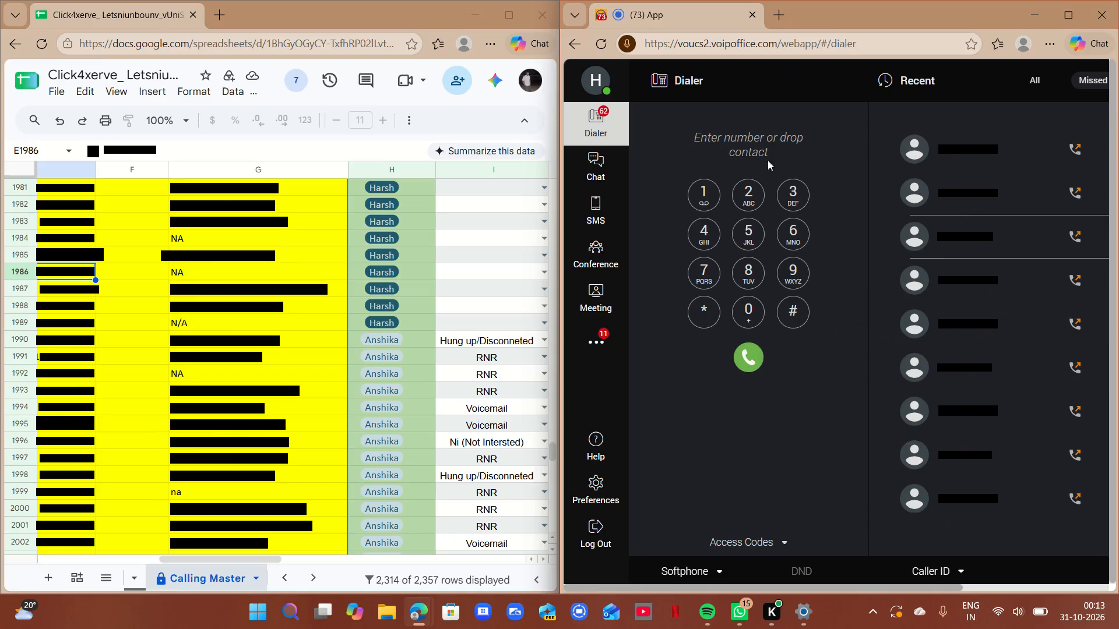
click(752, 150)
key(ctrl+v)
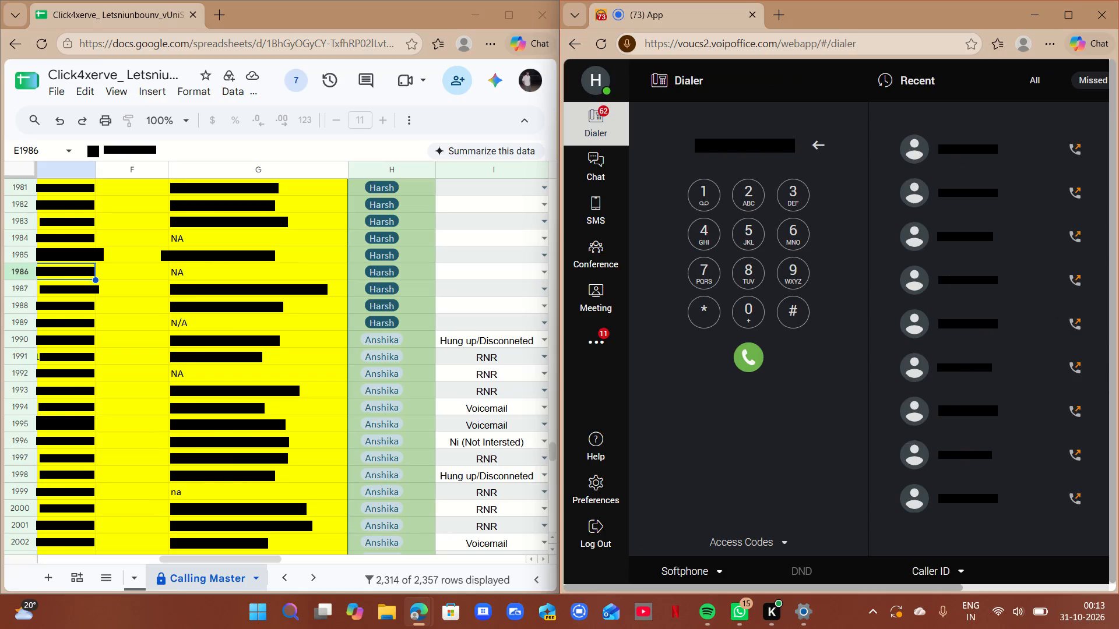
key(Return)
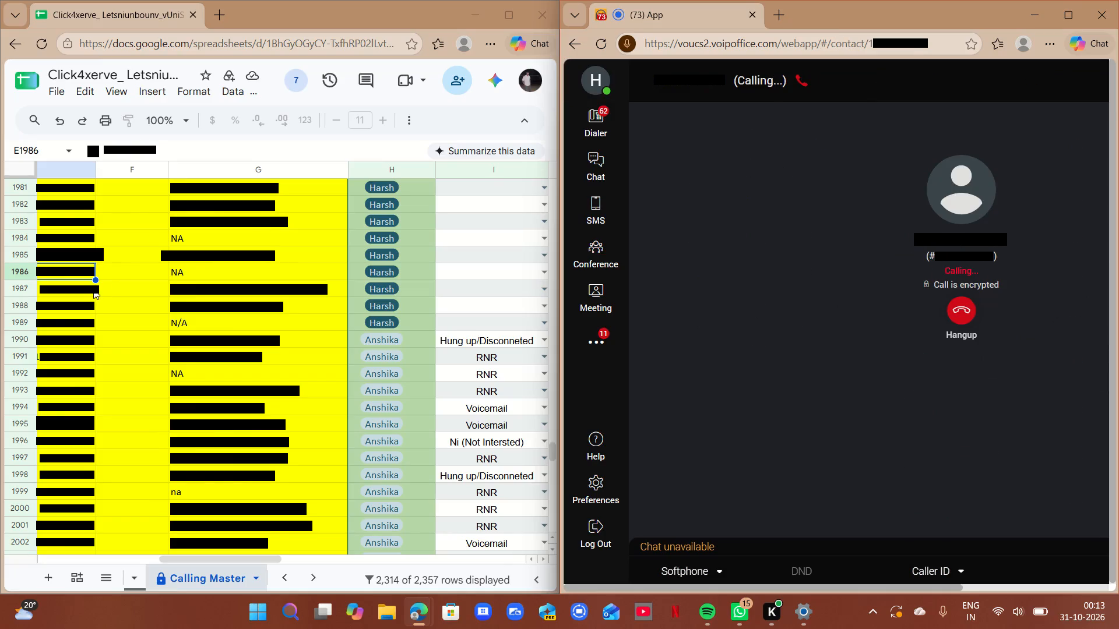
Copy the phone number of the lead in row 1987 from column E.
click(93, 289)
key(ctrl+c)
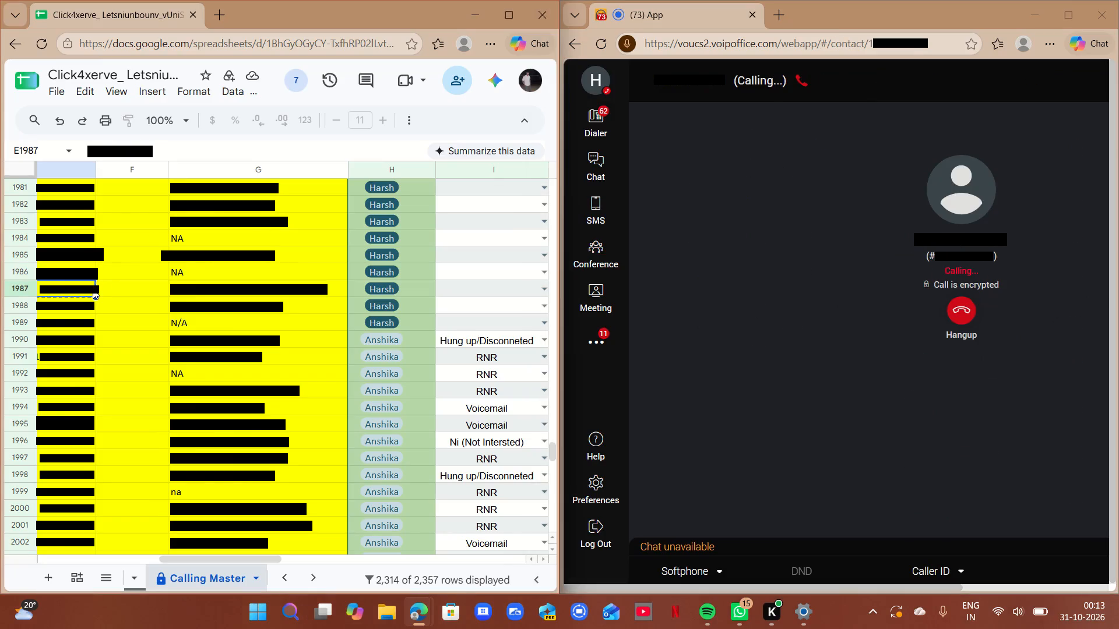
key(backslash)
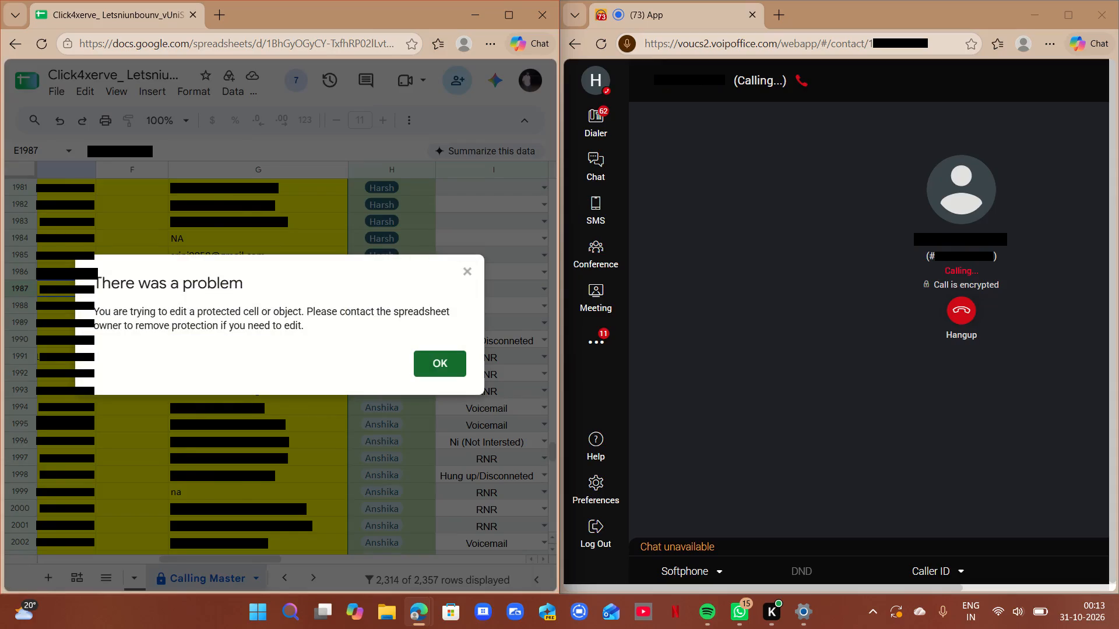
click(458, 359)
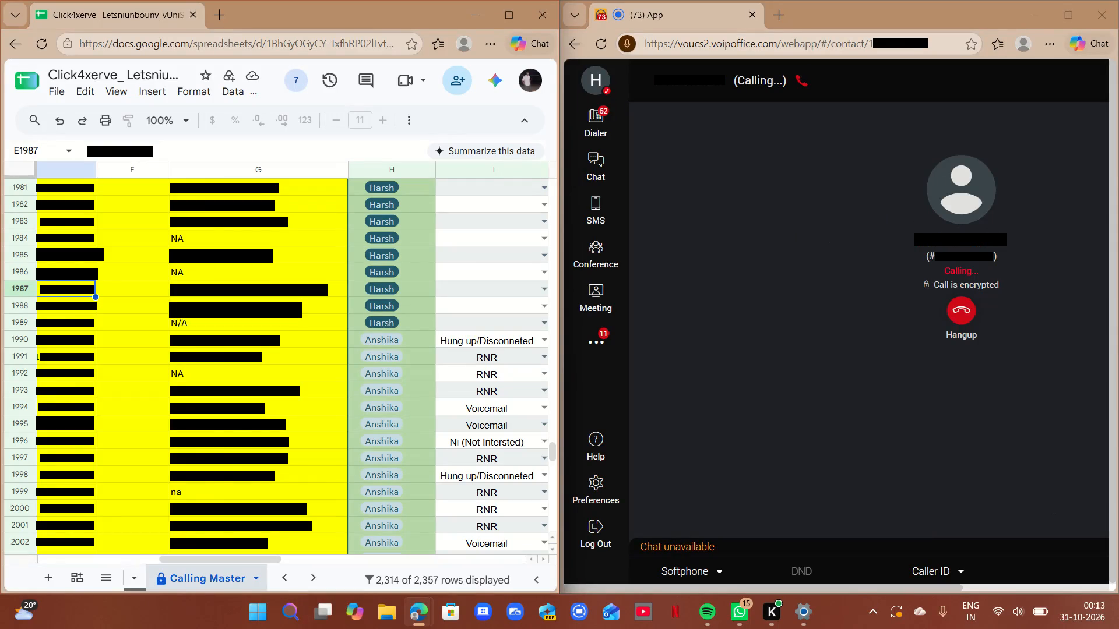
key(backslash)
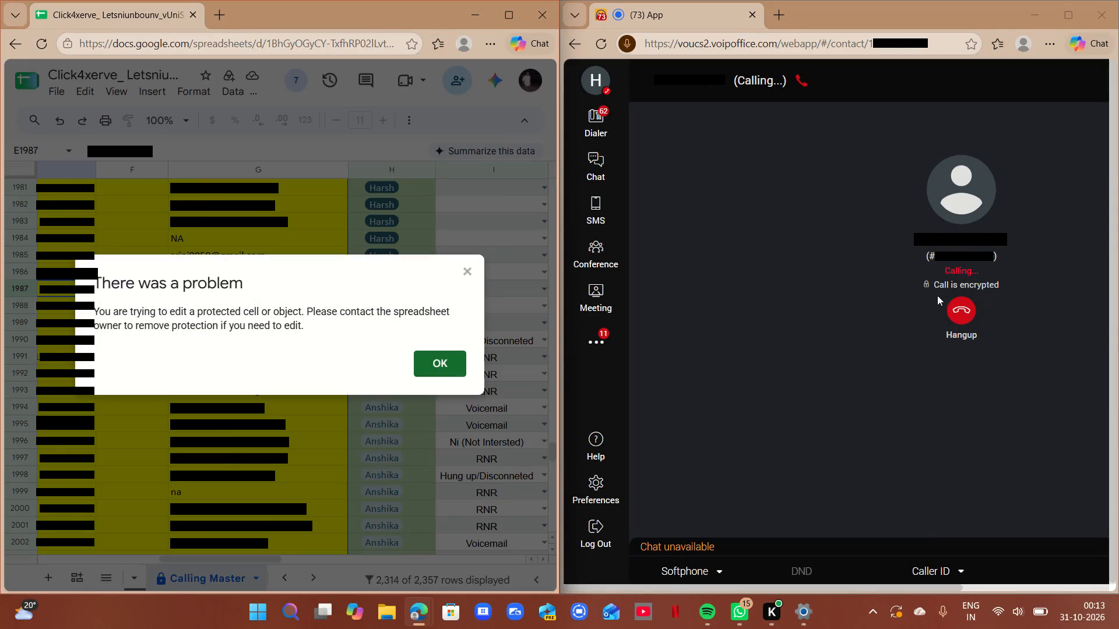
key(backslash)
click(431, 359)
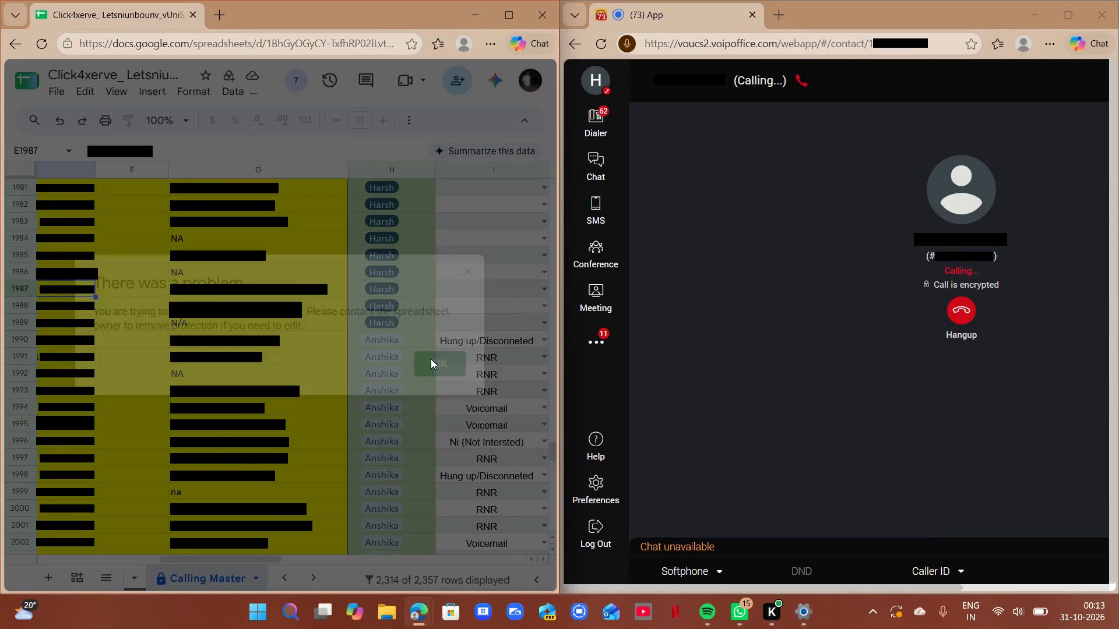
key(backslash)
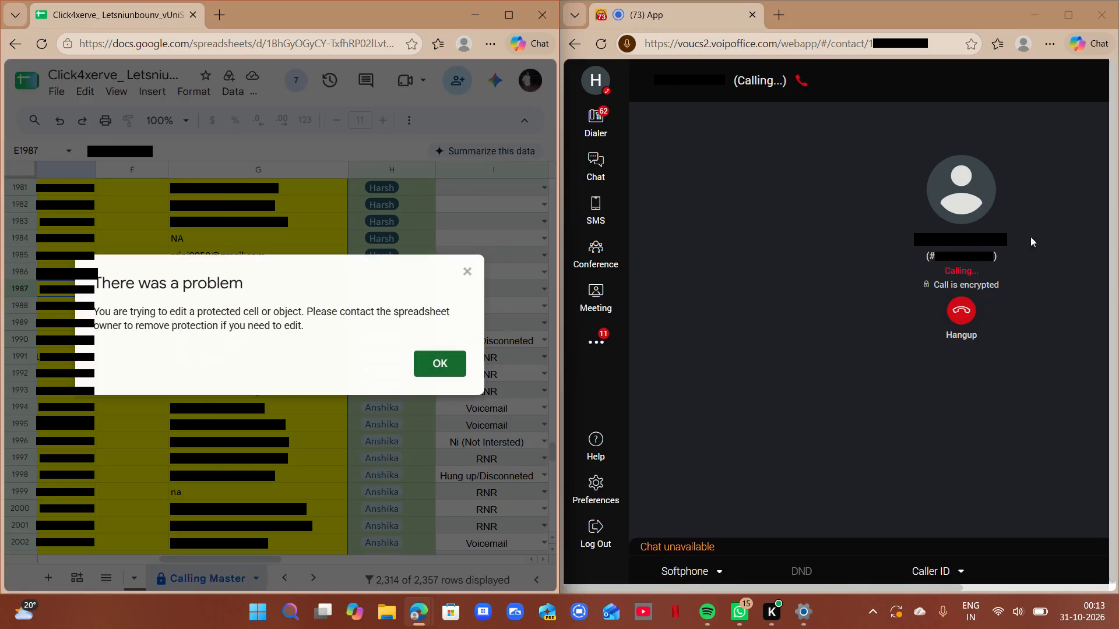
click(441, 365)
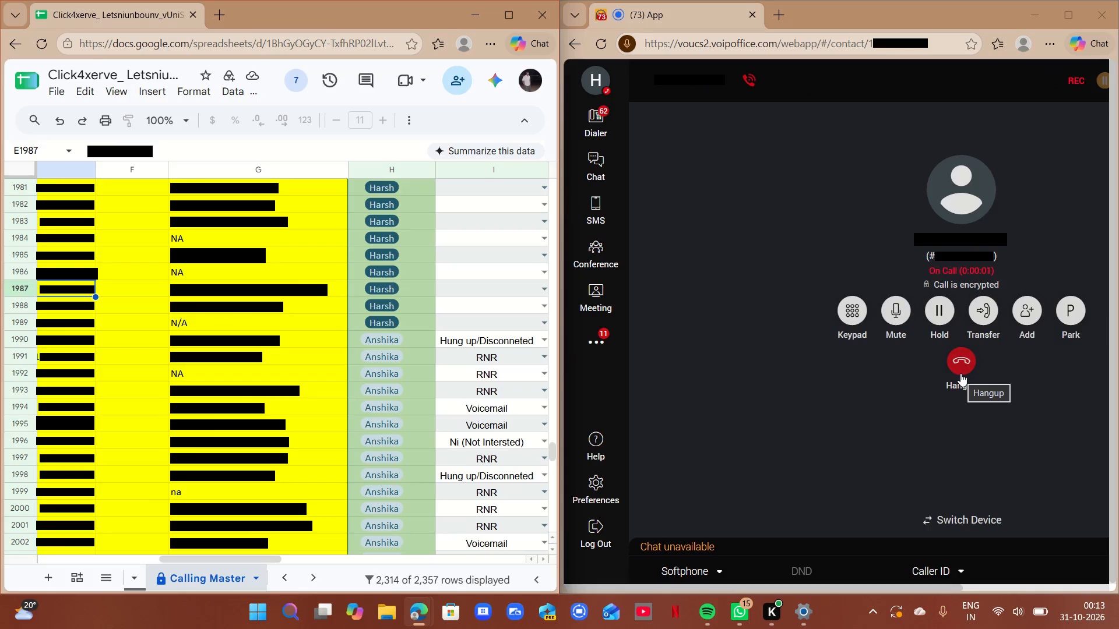
End the call with the lead in row 1986 and call the copied row 1987 number.
click(960, 373)
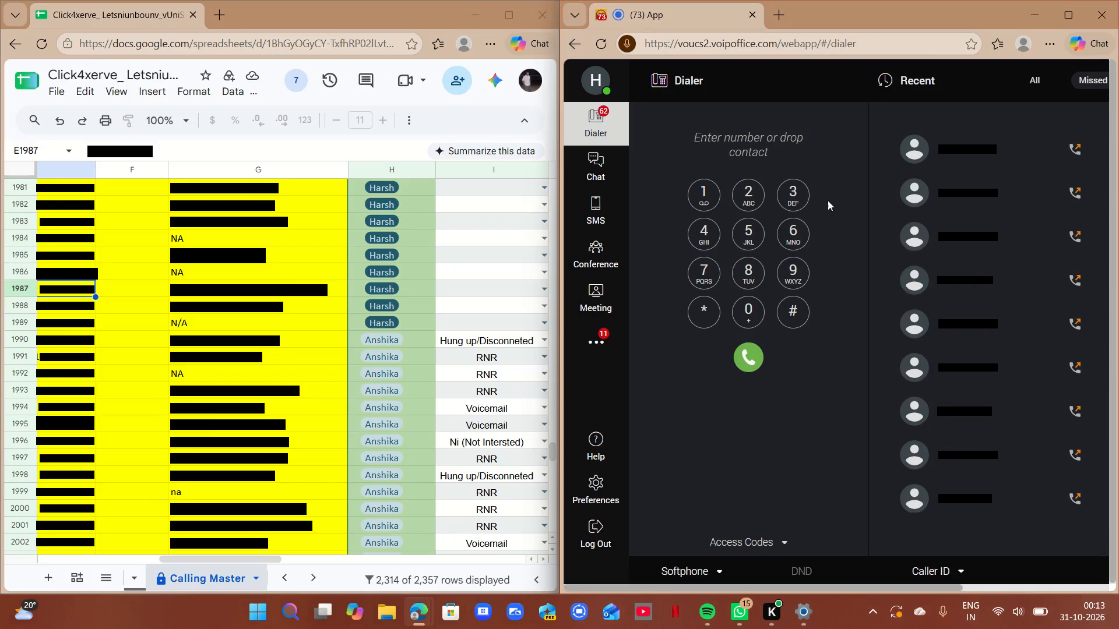
key(backslash)
key(ctrl+v)
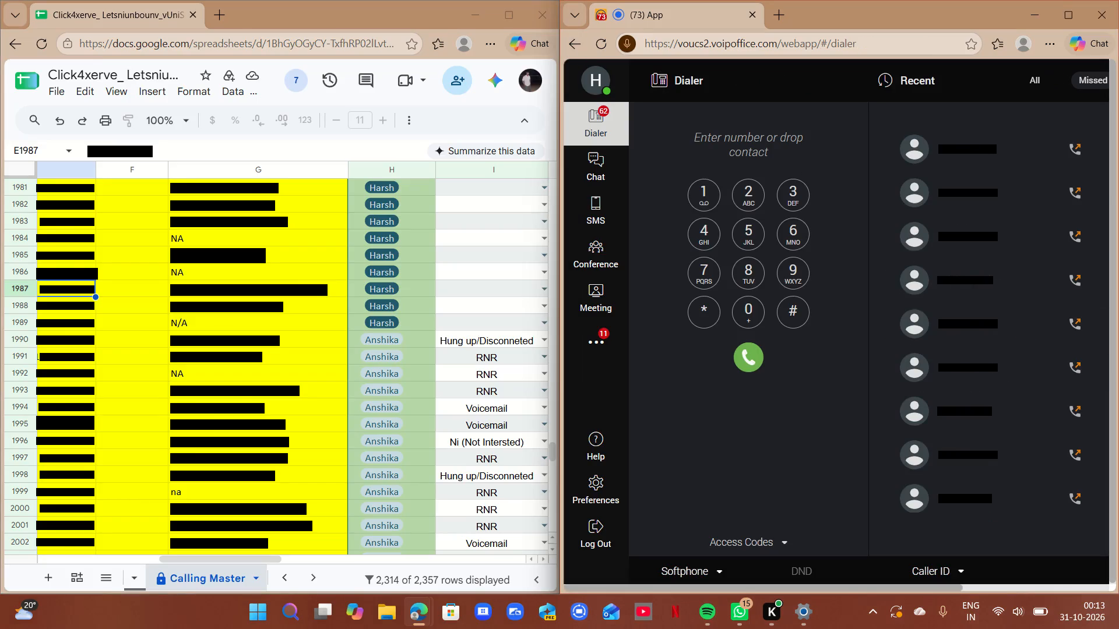
click(749, 144)
key(ctrl+v)
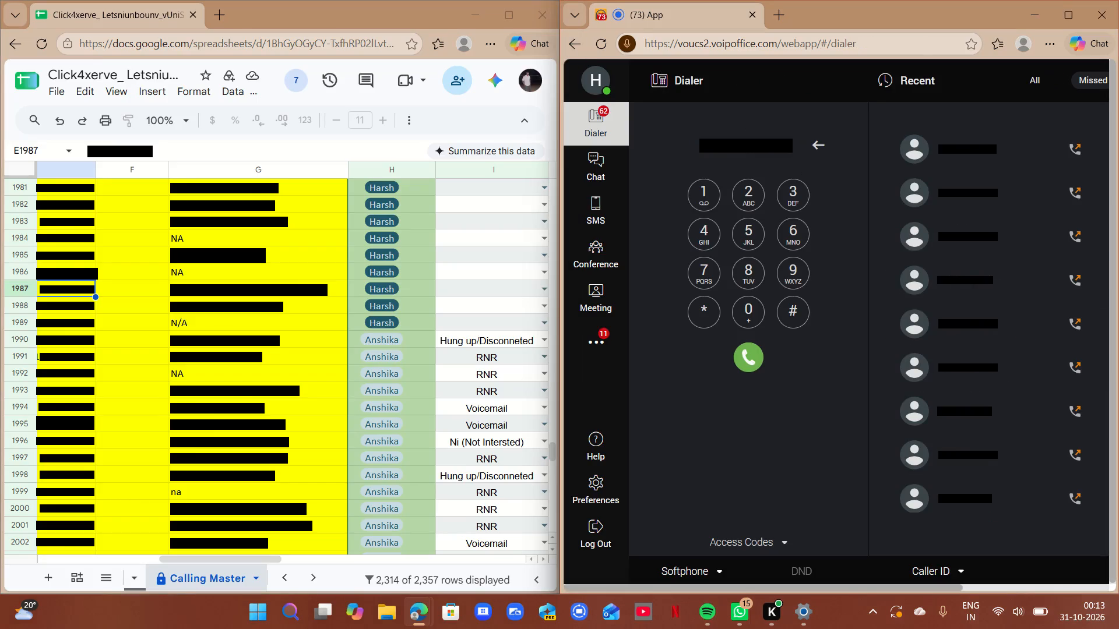
key(Return)
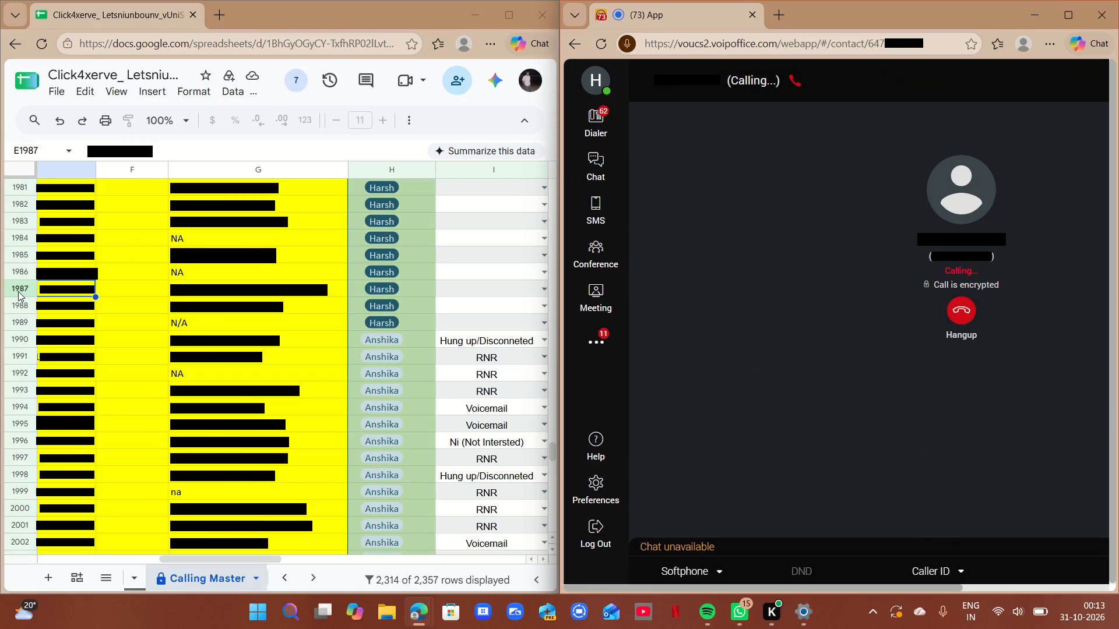
Copy the phone number of the lead in row 1988 from column E.
click(18, 291)
click(61, 307)
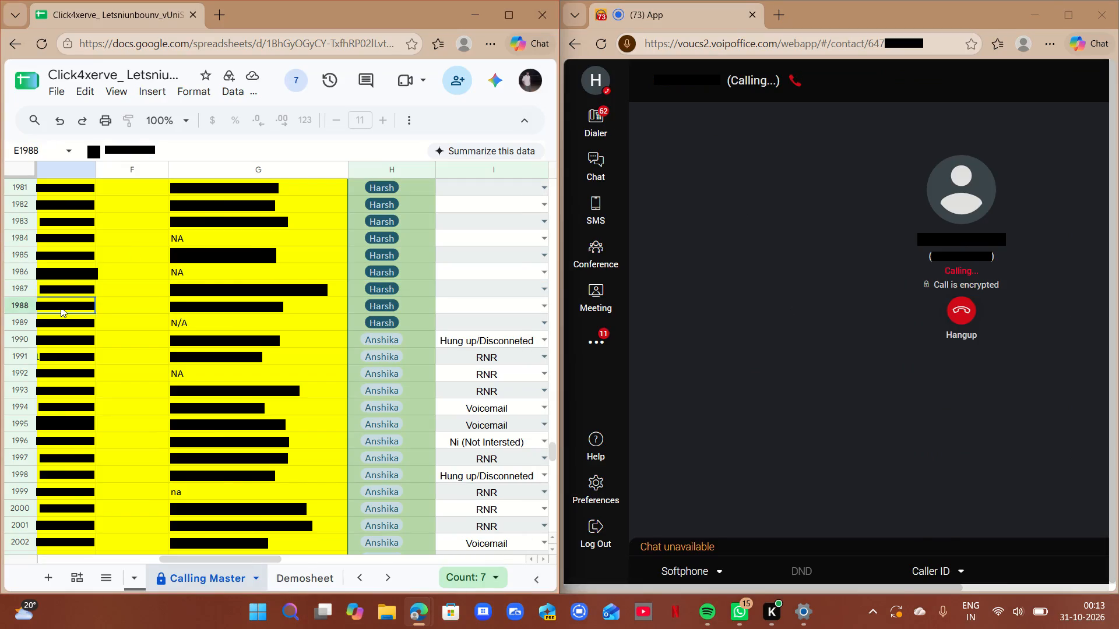
key(ctrl+c)
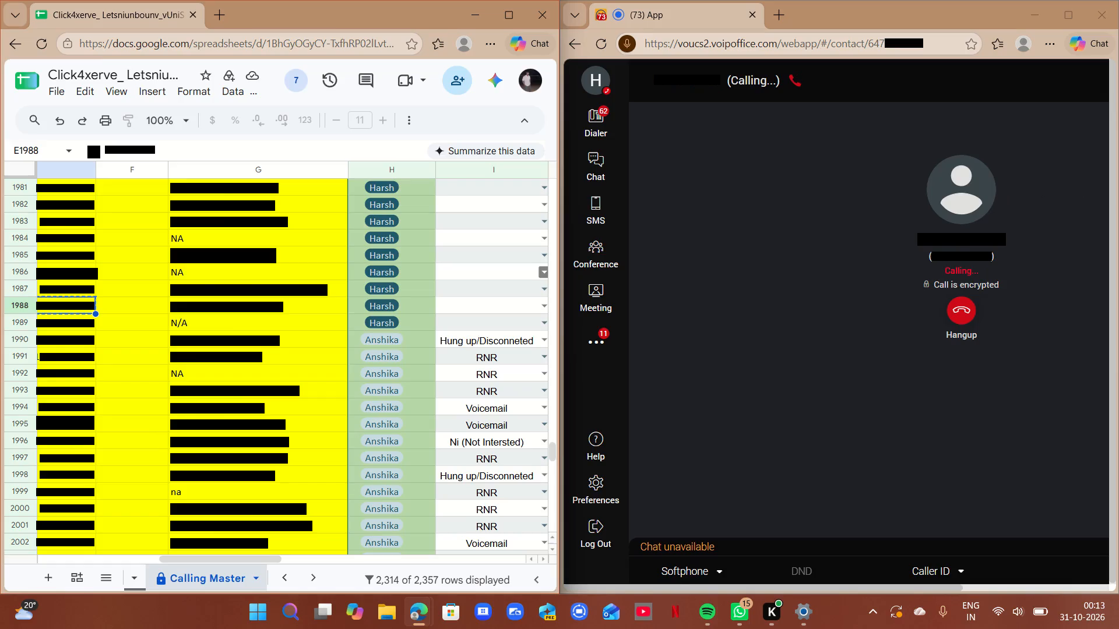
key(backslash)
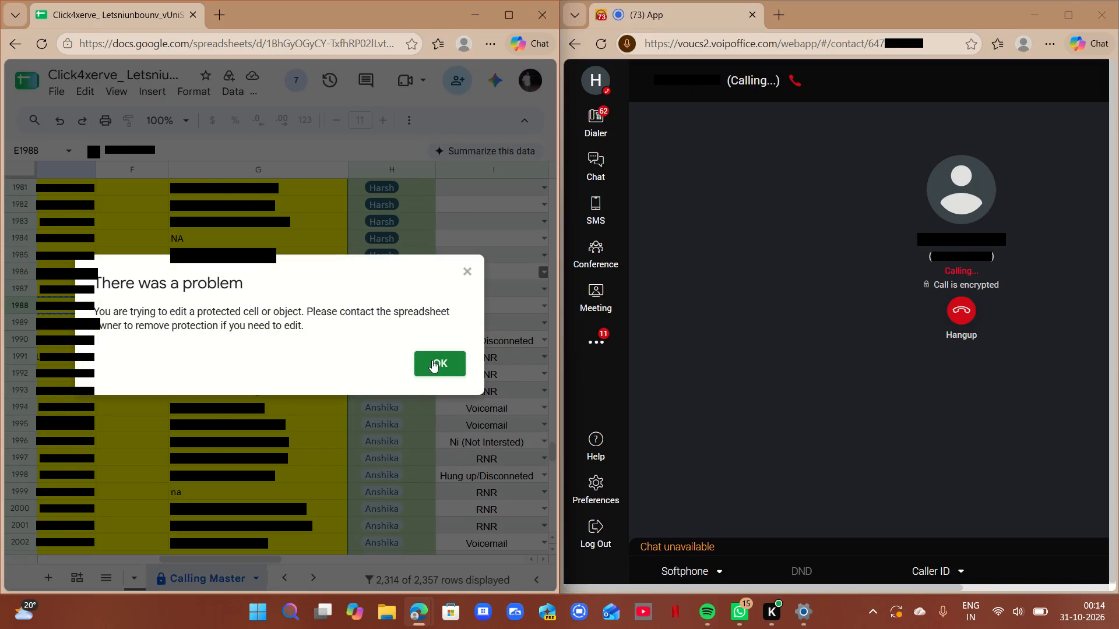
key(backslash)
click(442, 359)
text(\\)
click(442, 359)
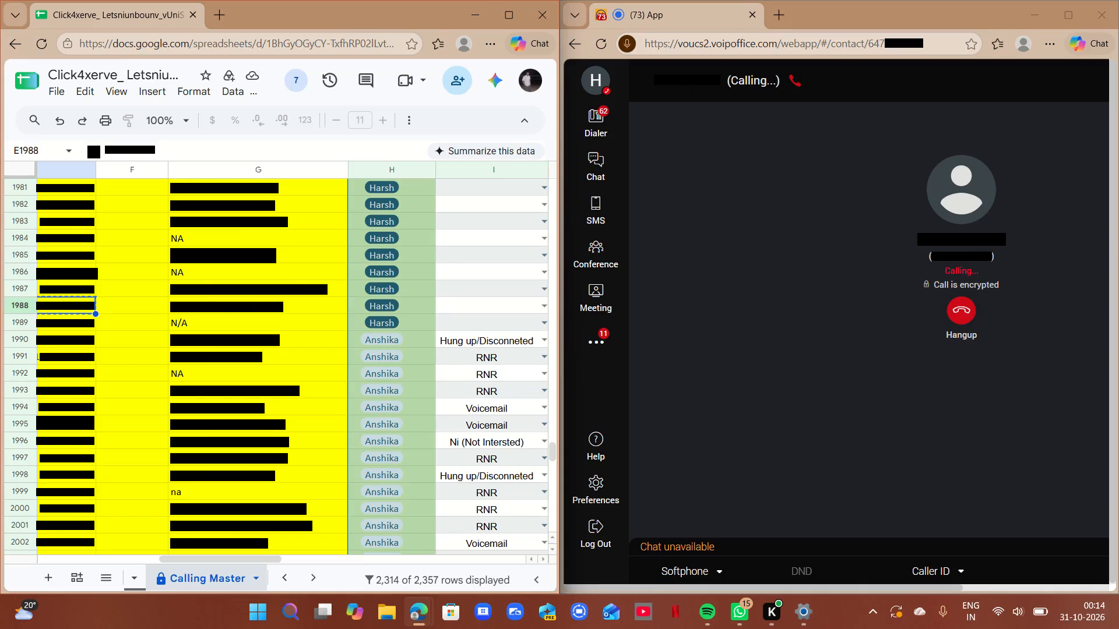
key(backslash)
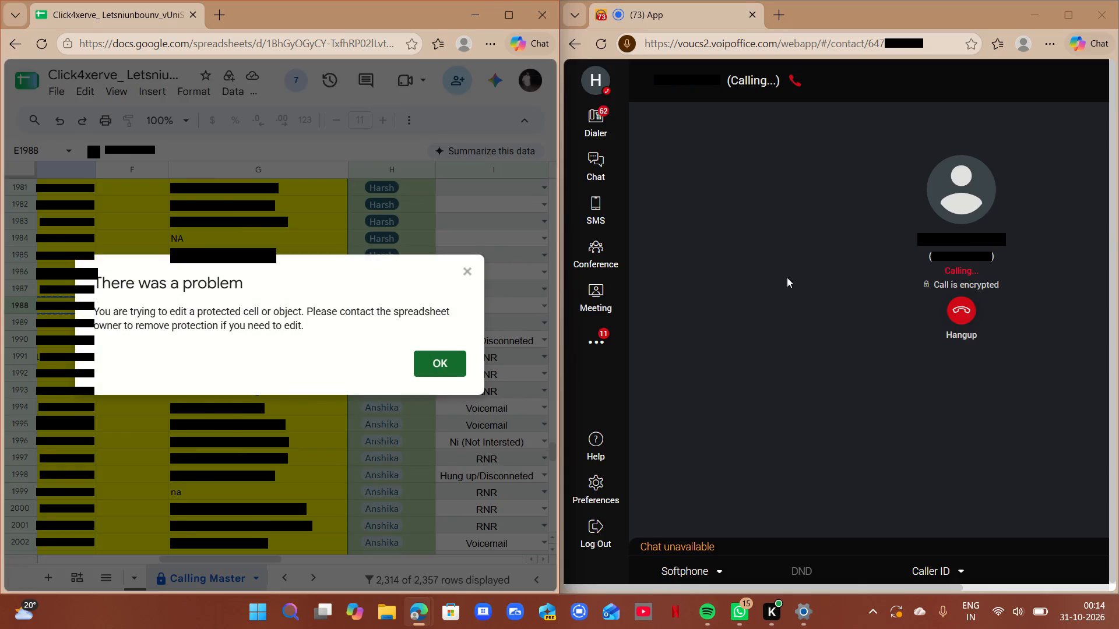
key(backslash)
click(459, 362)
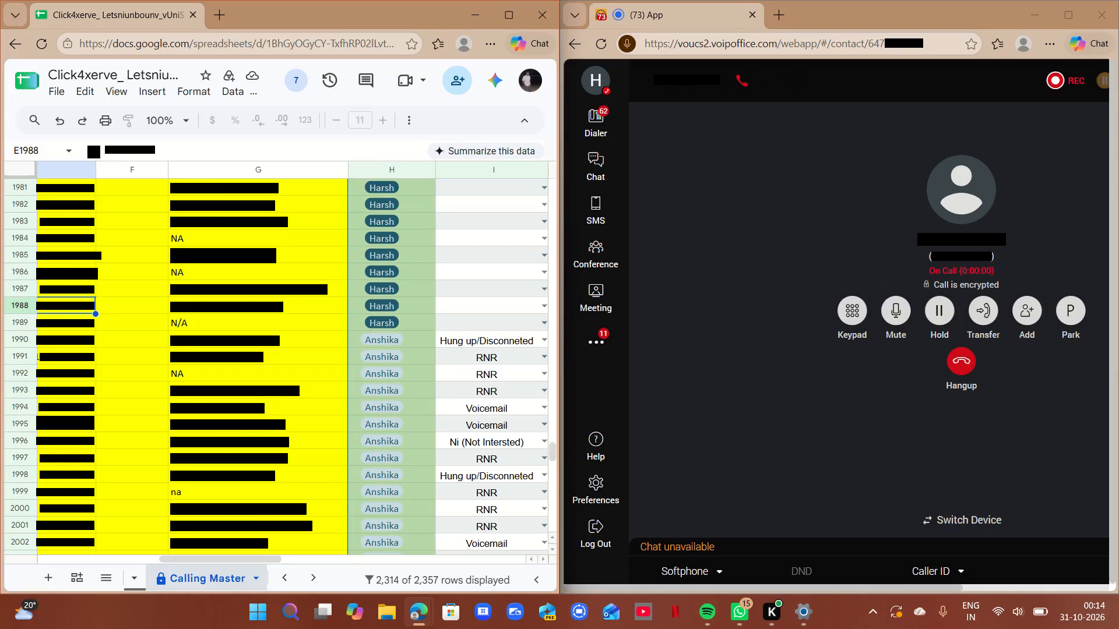
End the call with the lead in row 1987 and call the copied row 1988 number.
click(956, 356)
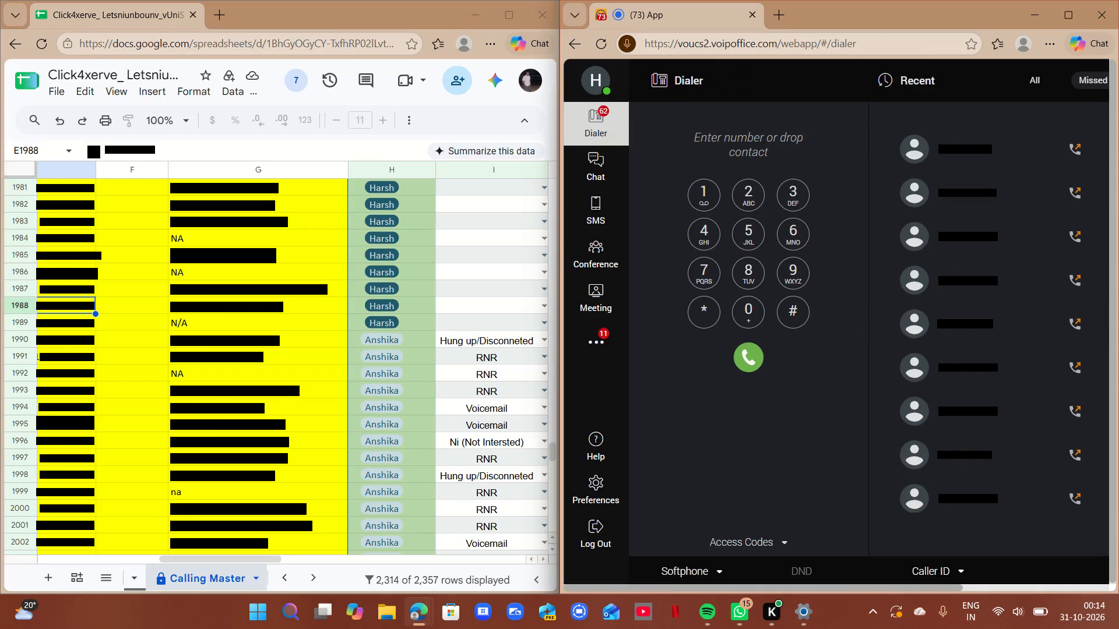
click(741, 140)
key(ctrl+v)
key(Return)
text(\\)
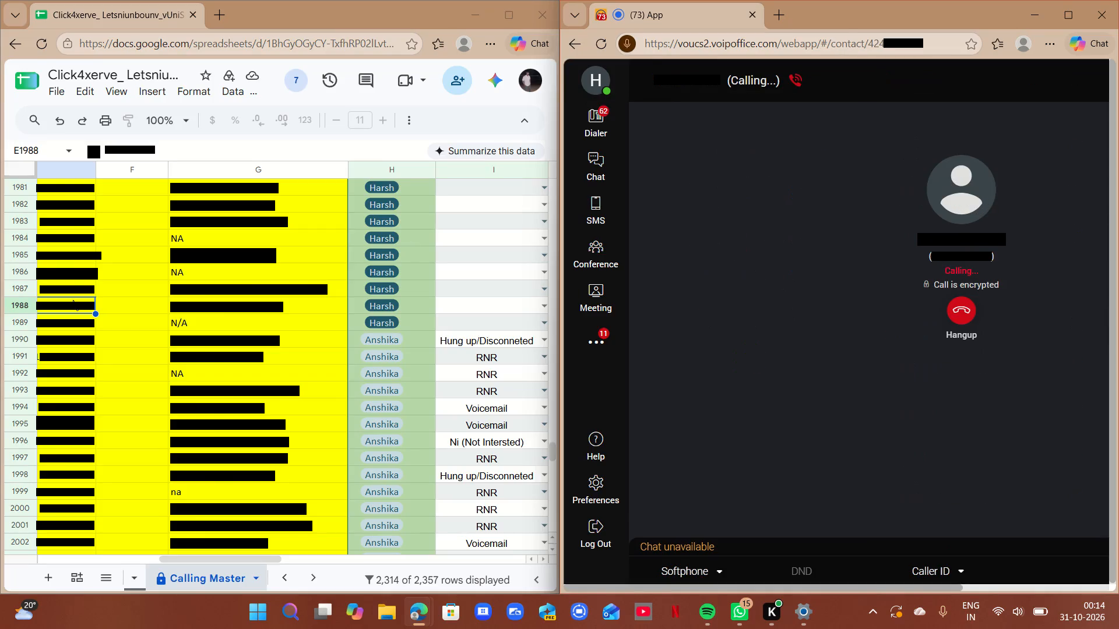
Copy the column E number of row 1989, mute and end the row 1988 call, and call the copied number.
click(26, 309)
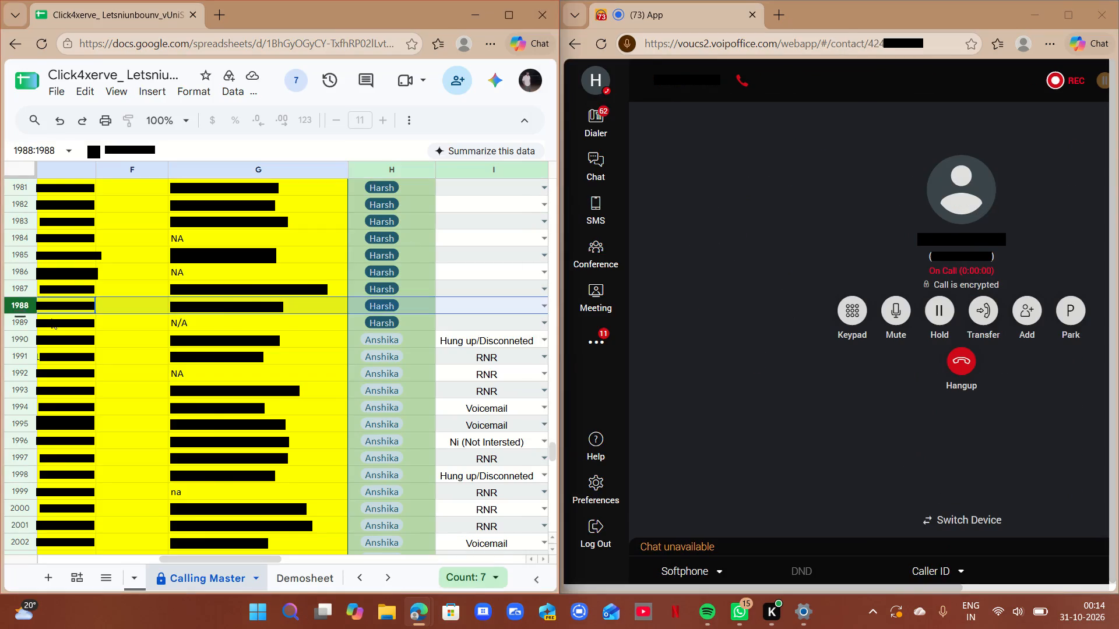
click(66, 323)
key(ctrl+c)
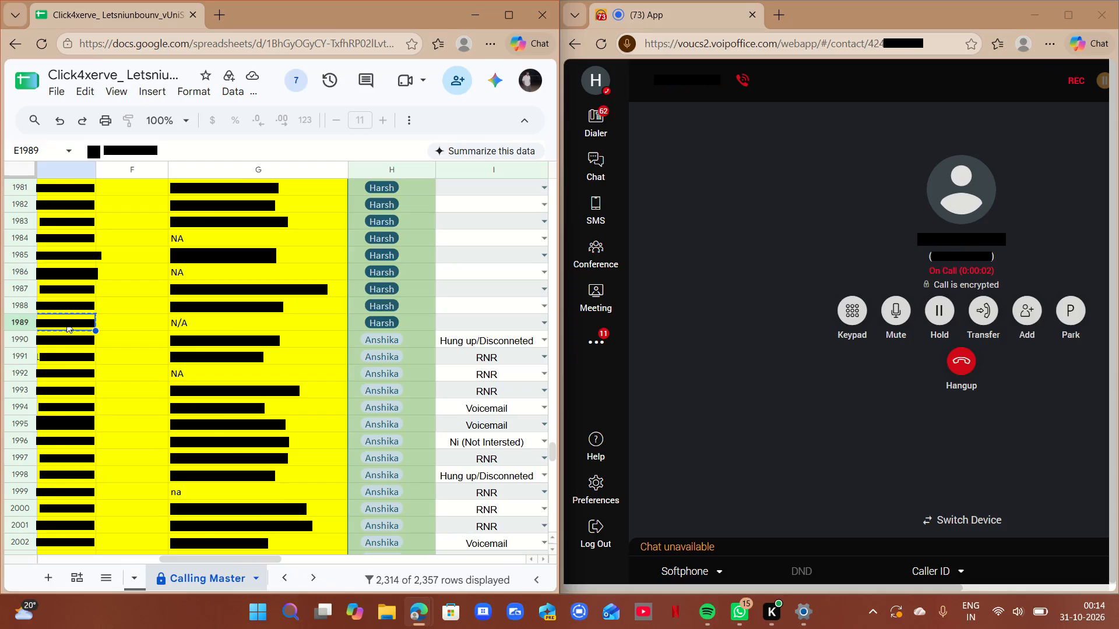
click(902, 312)
click(902, 312)
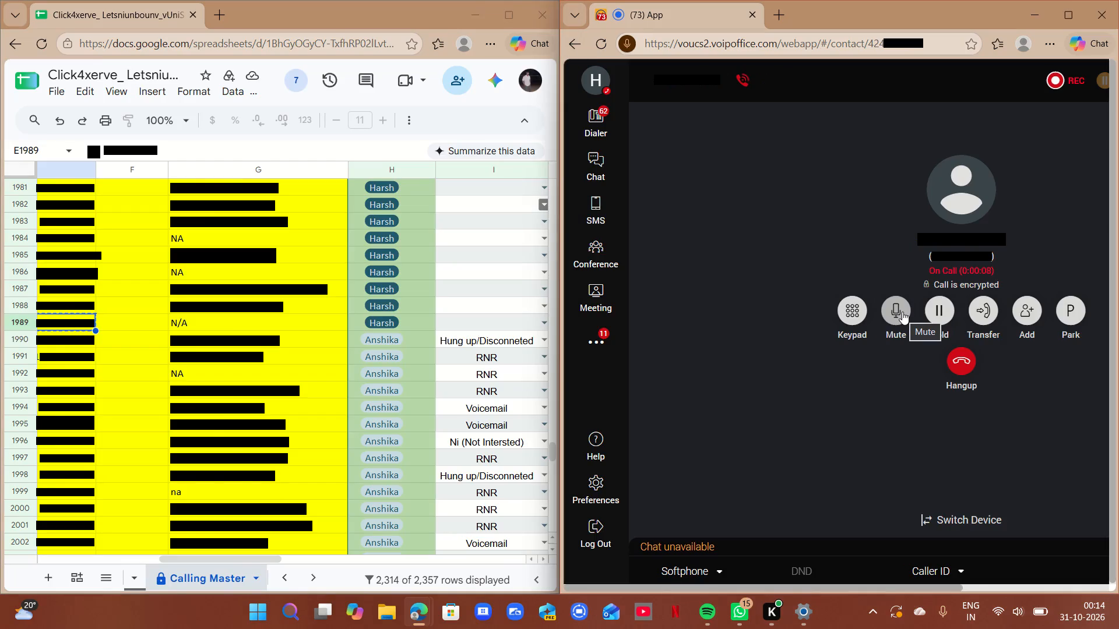
click(902, 312)
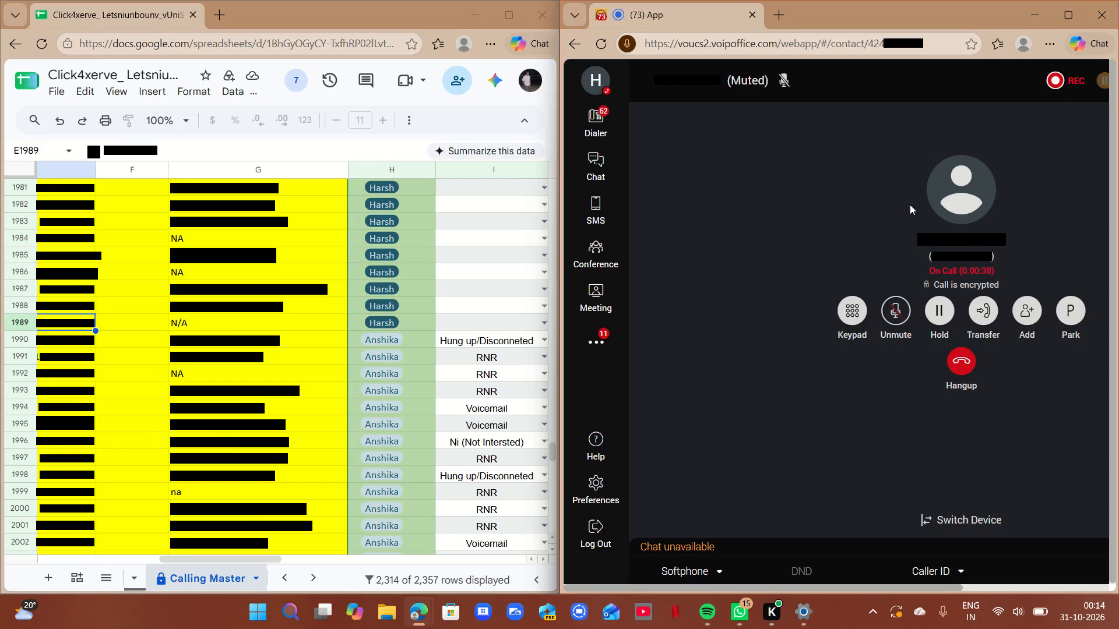
click(960, 365)
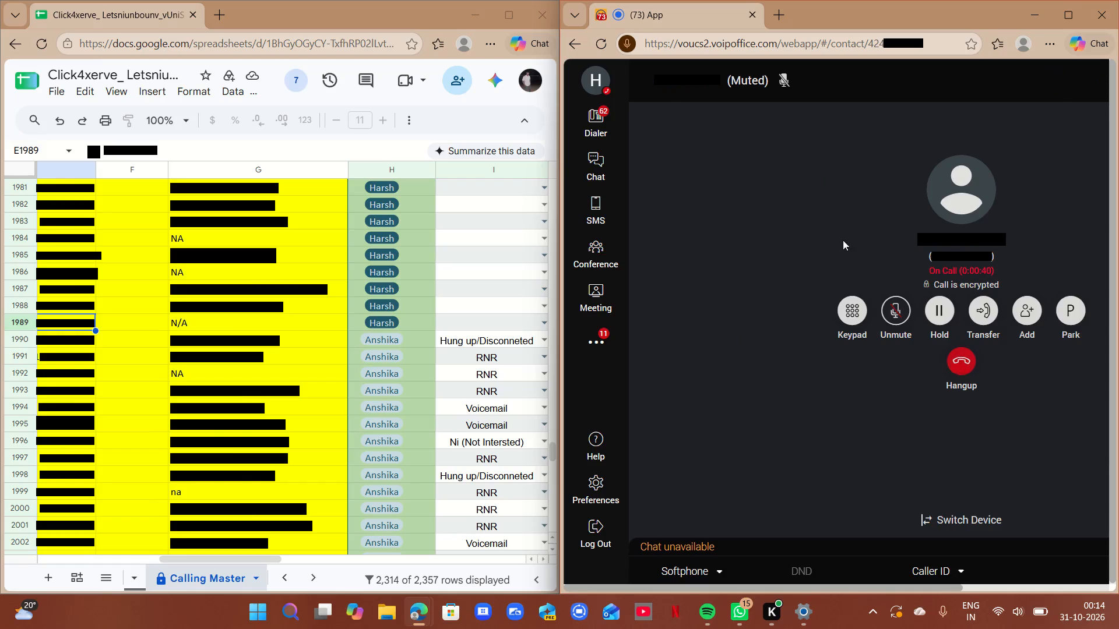
click(773, 163)
key(ctrl+v)
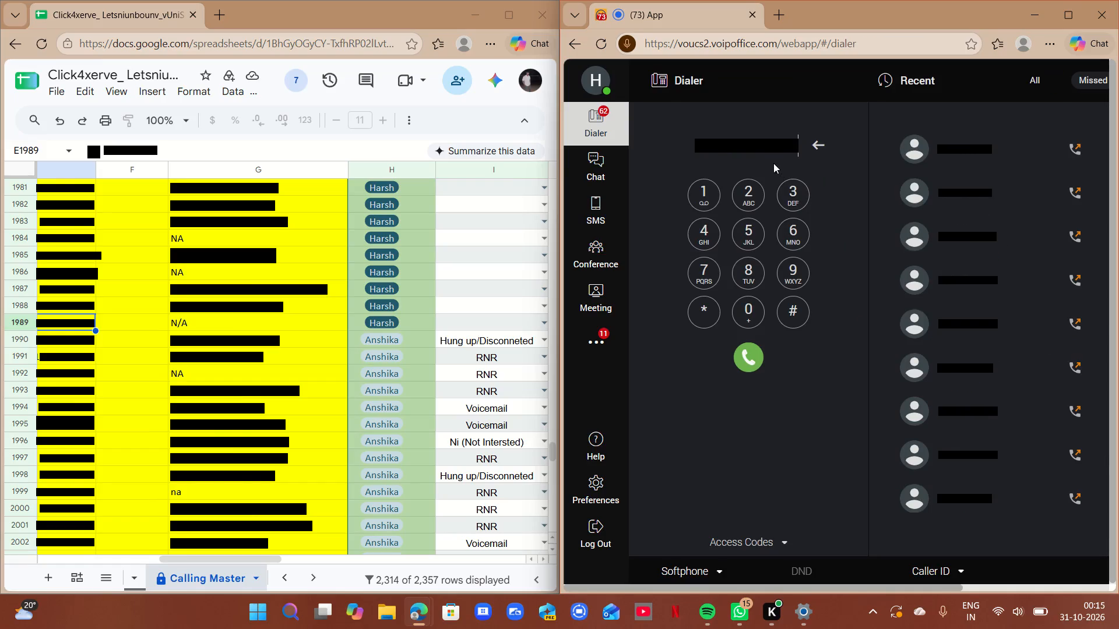
key(Return)
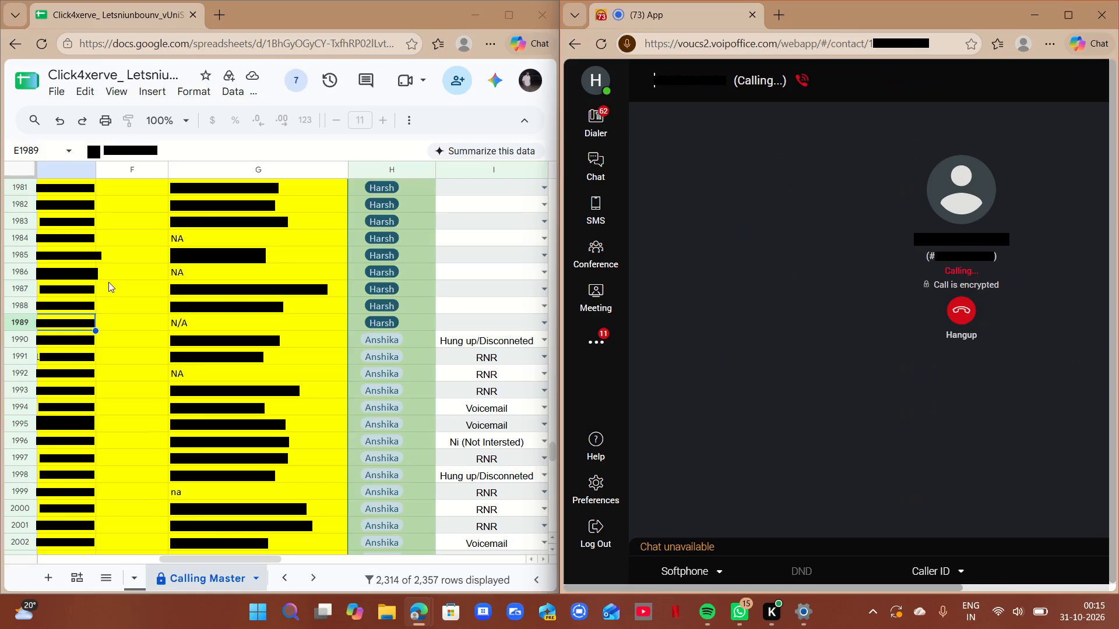
Record Voicemail as the column I outcome for row 1989 and fill it upward through row 1981.
click(3, 323)
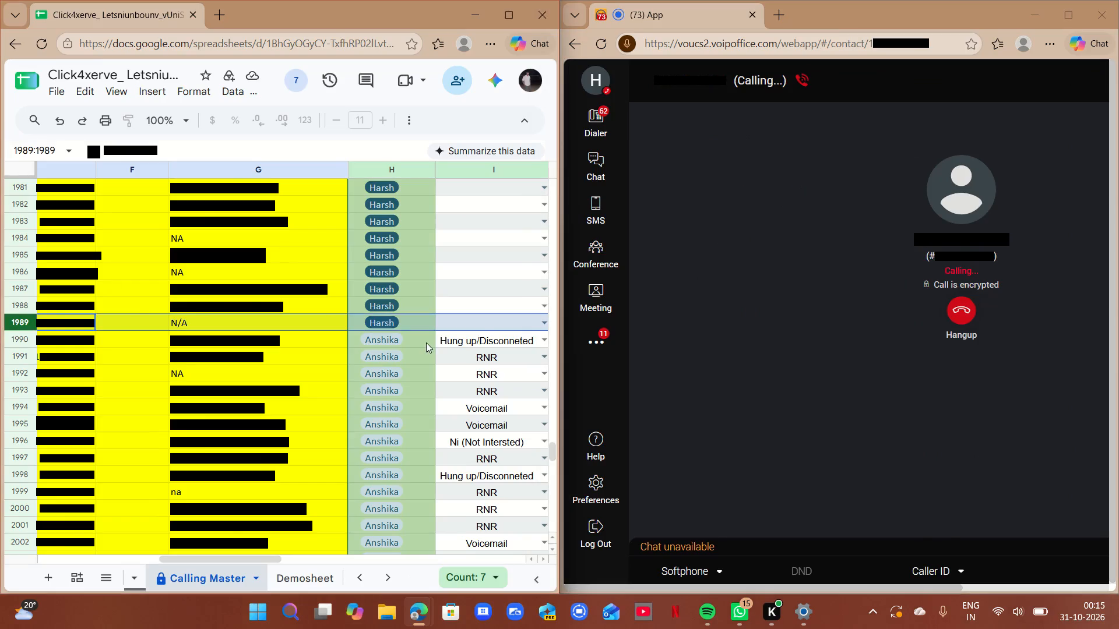
click(477, 325)
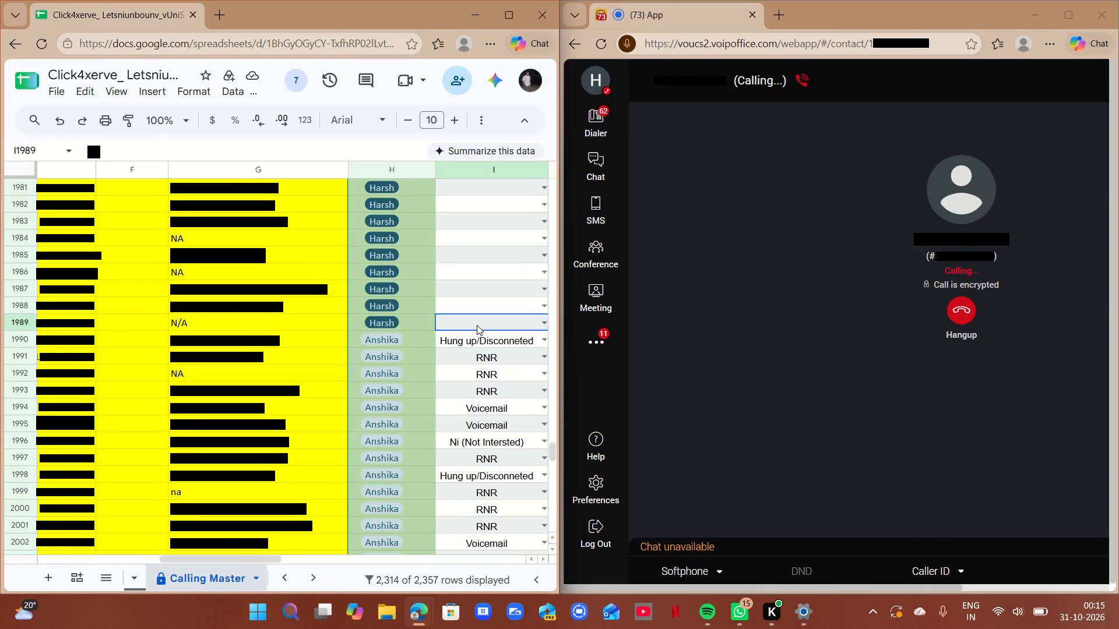
key(v)
key(Up)
key(Return)
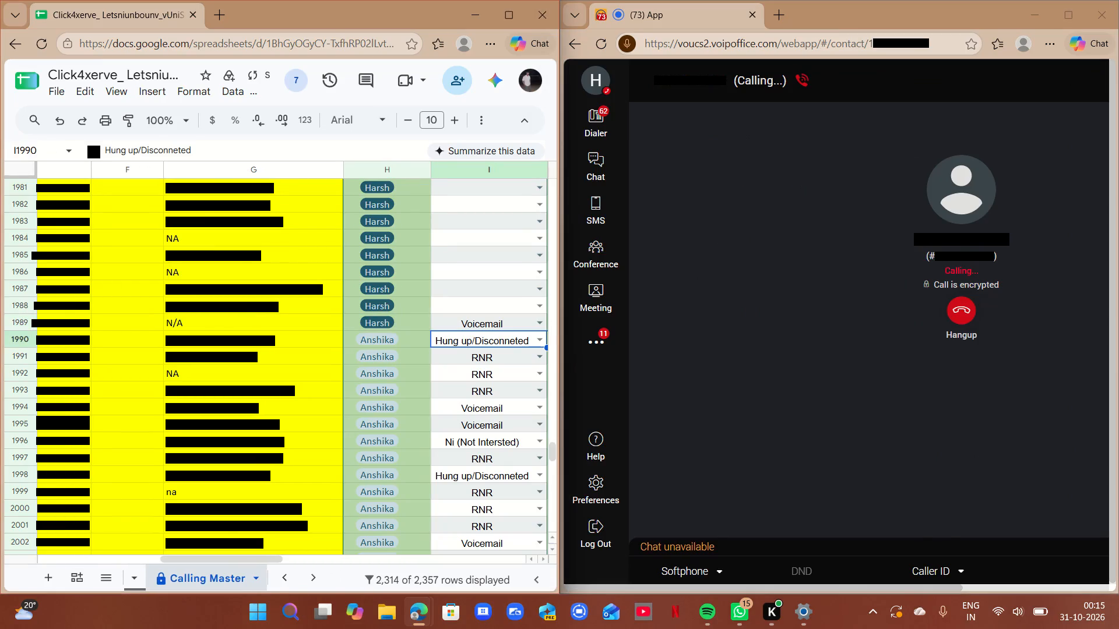
click(495, 325)
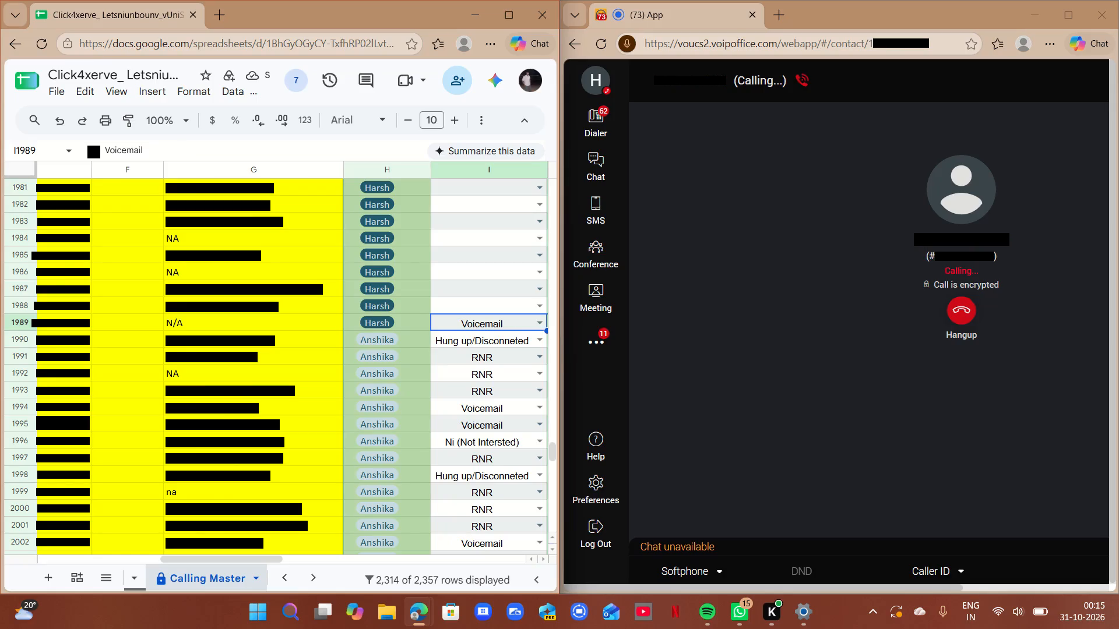
drag(546, 328, 498, 193)
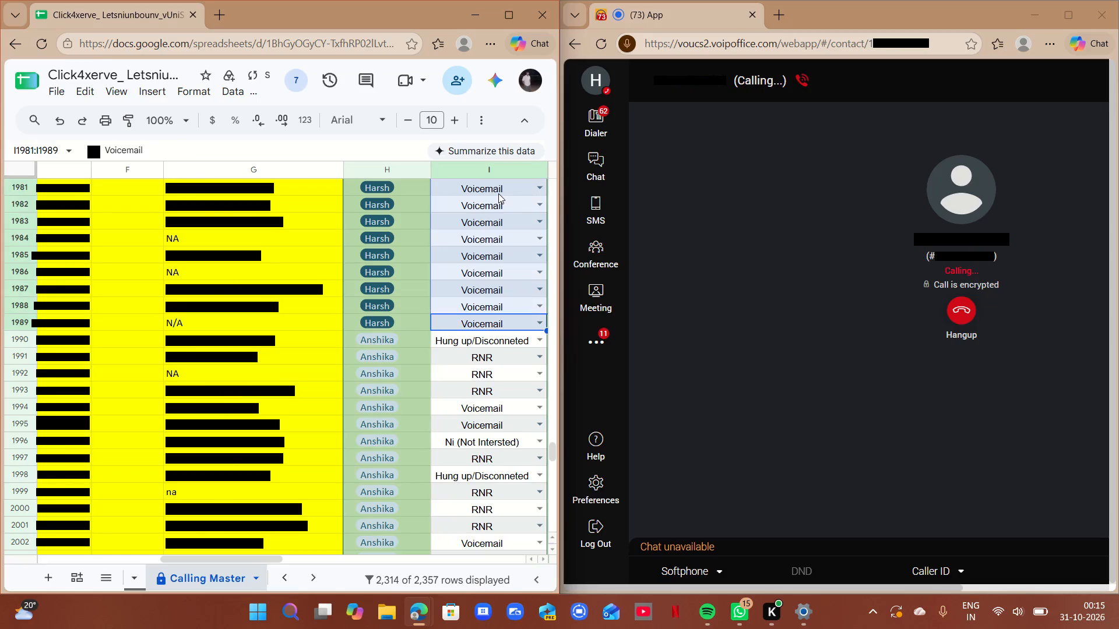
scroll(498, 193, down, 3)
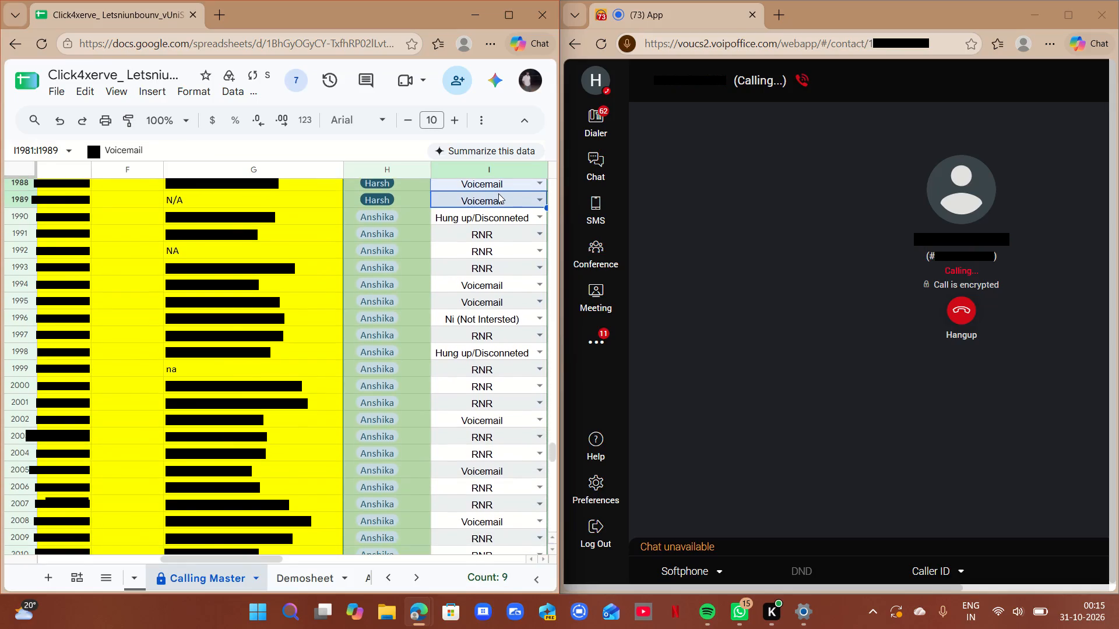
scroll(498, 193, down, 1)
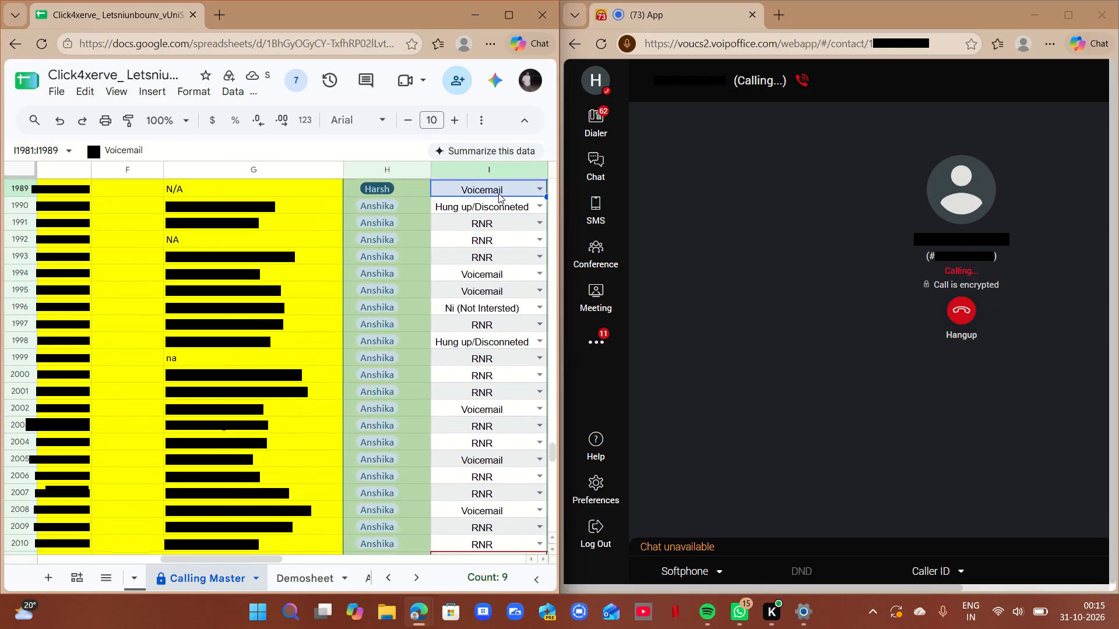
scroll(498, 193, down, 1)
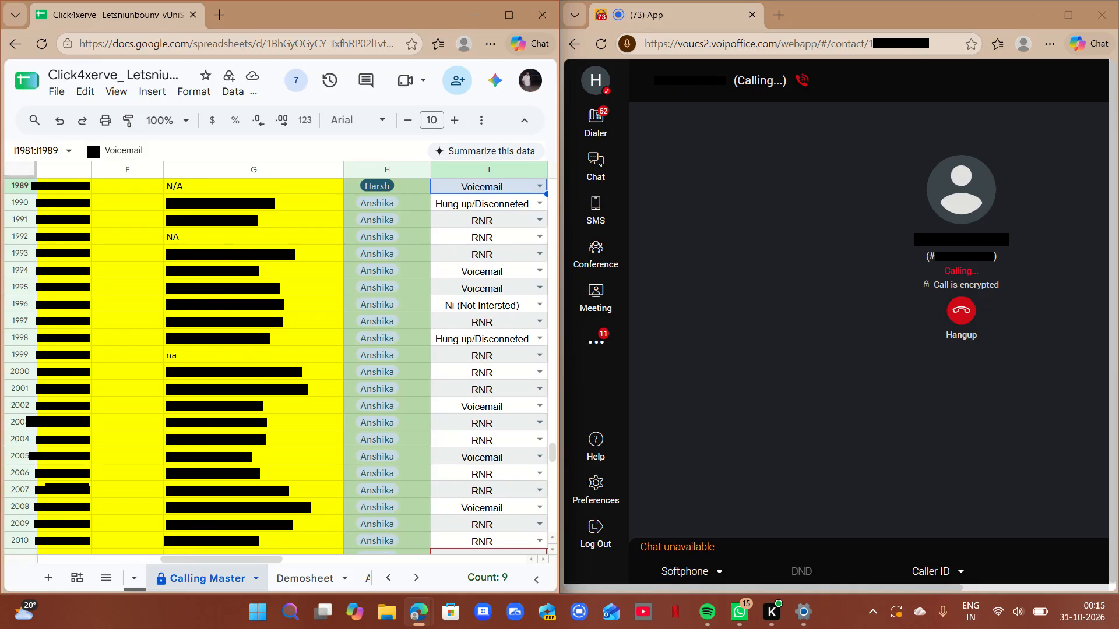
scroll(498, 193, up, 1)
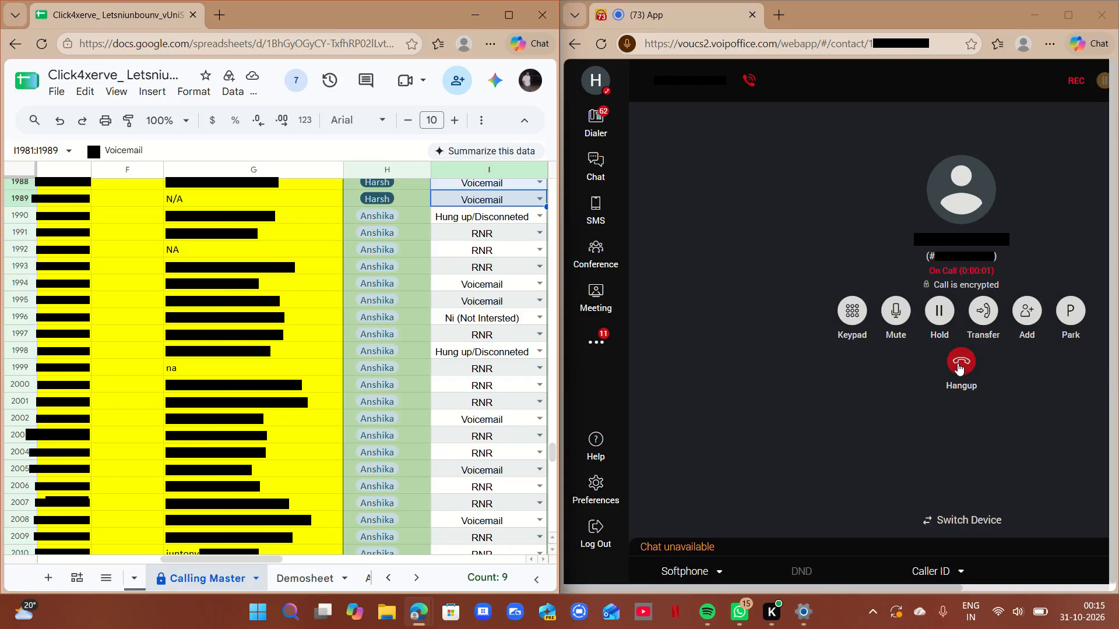
End the call with the lead in row 1989.
click(958, 363)
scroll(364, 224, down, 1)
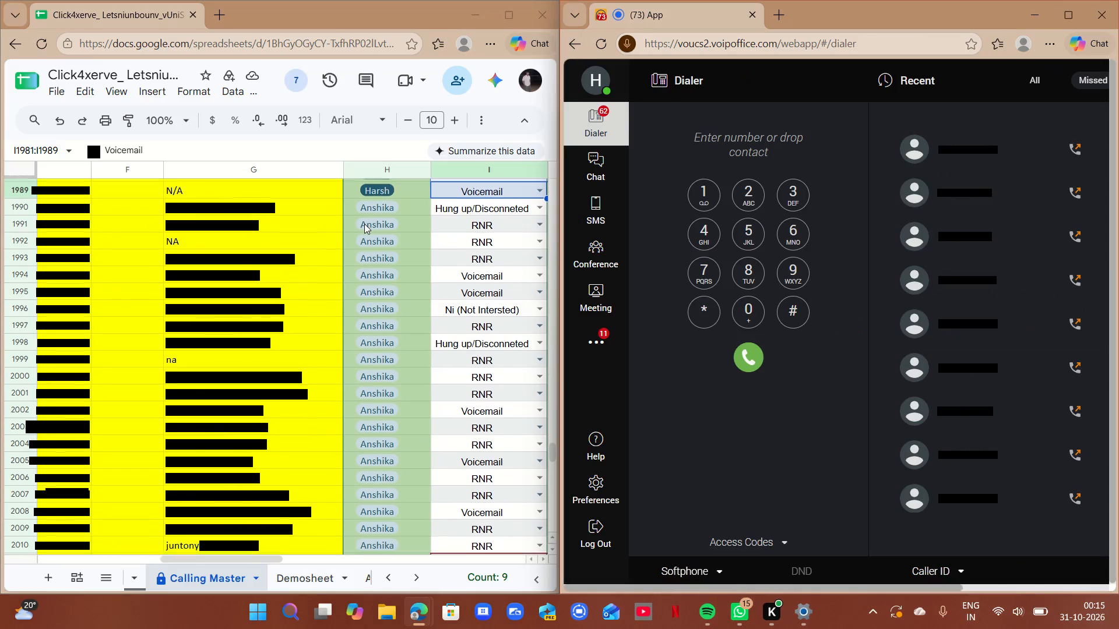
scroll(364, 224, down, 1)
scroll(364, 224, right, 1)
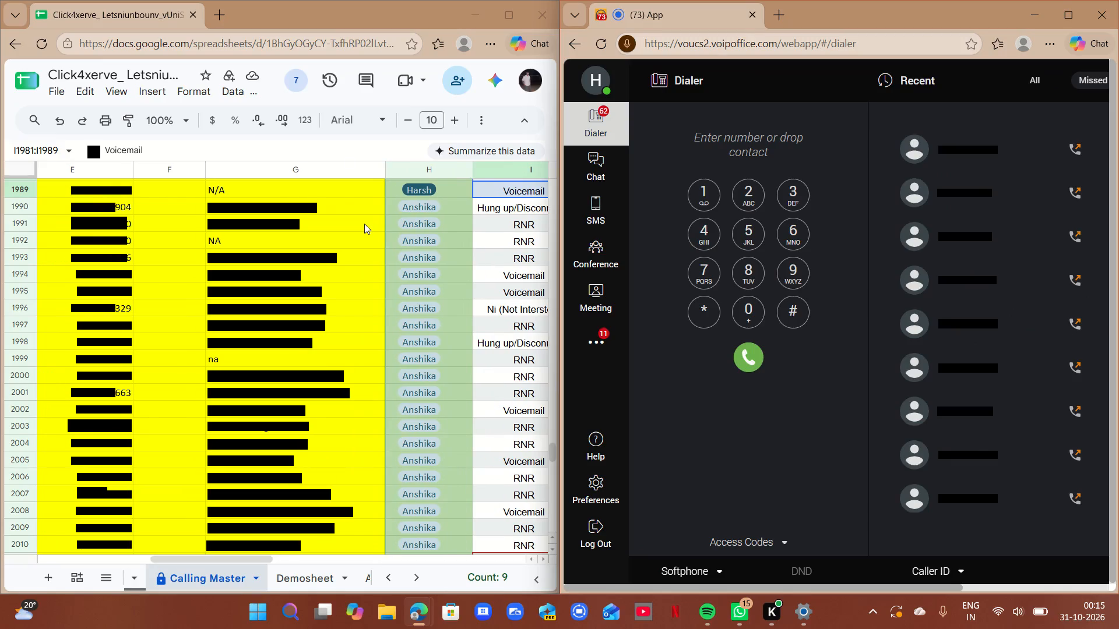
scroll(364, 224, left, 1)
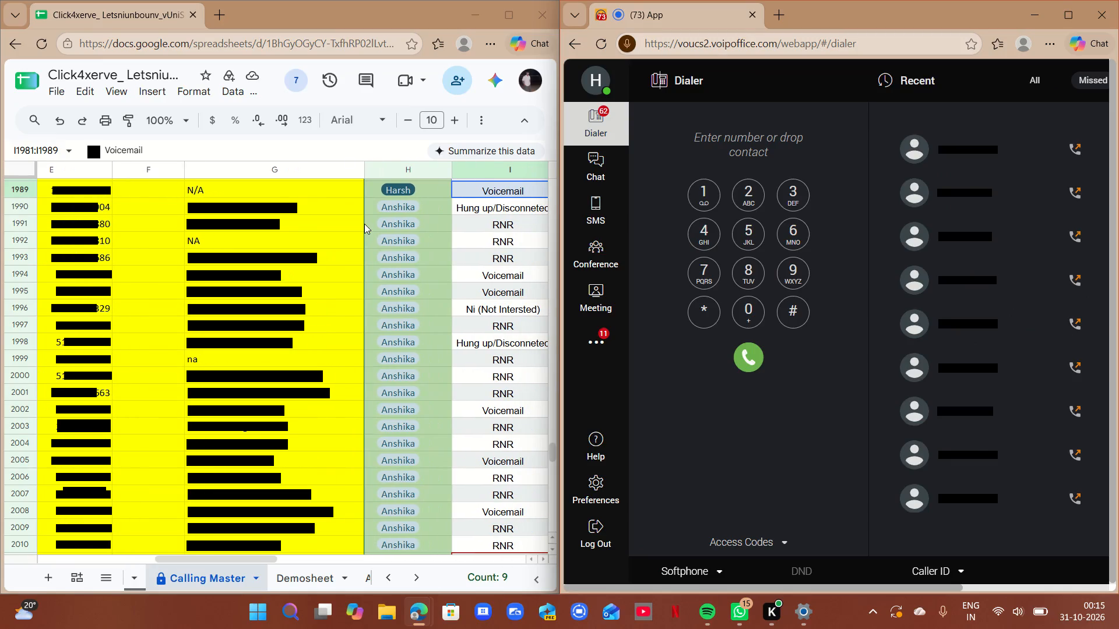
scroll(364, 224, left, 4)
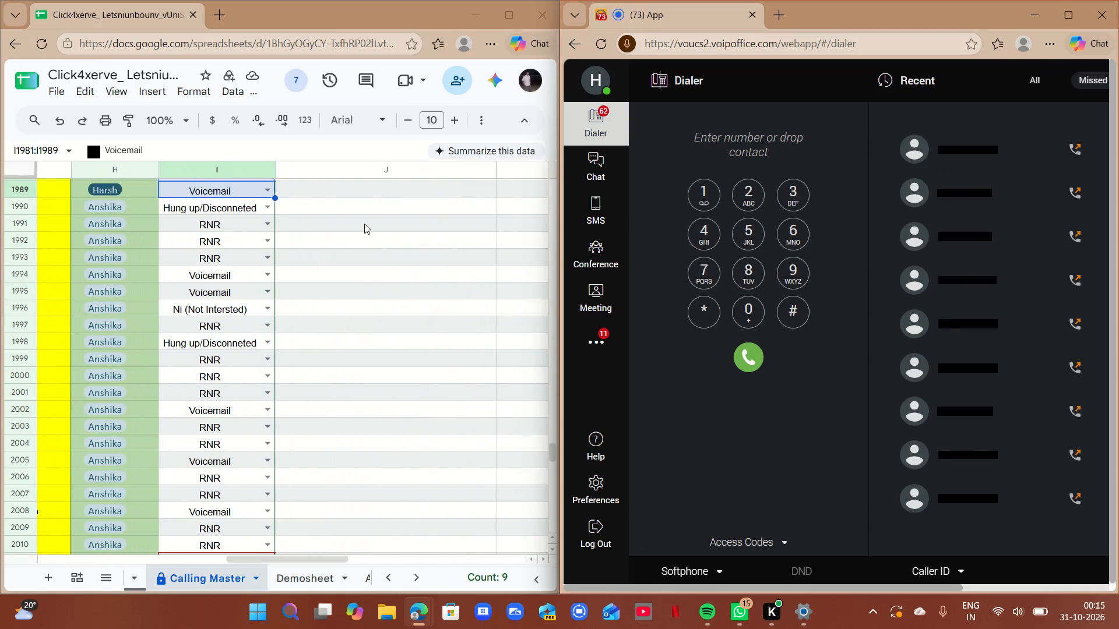
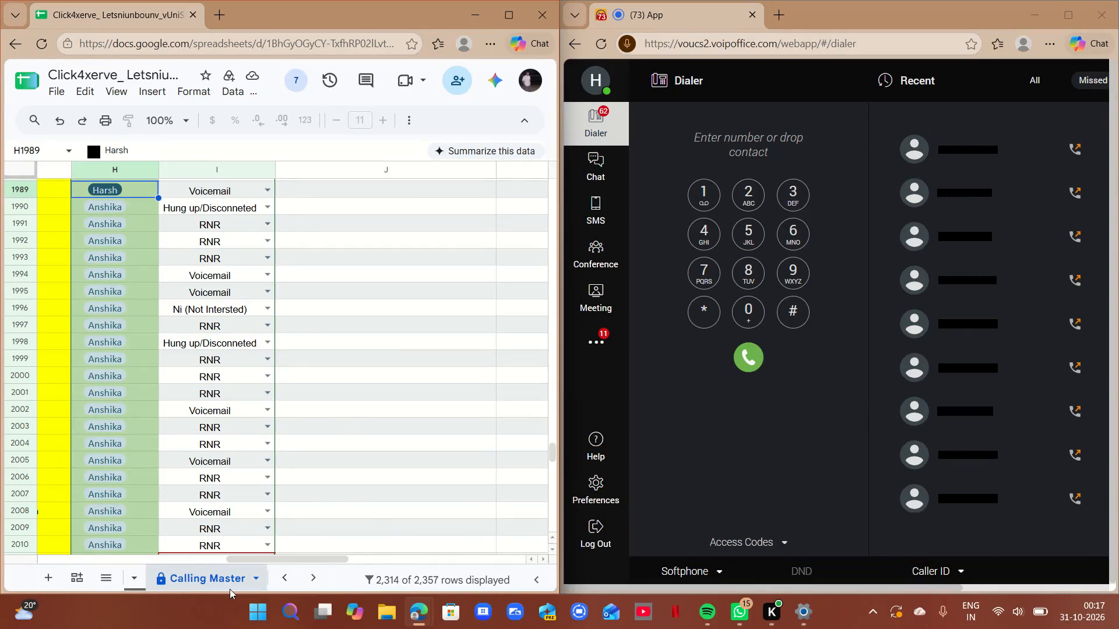
Open the Oct Missed leads sheet and review the demo statuses and remarks of its most recent entries.
scroll(233, 584, left, 2)
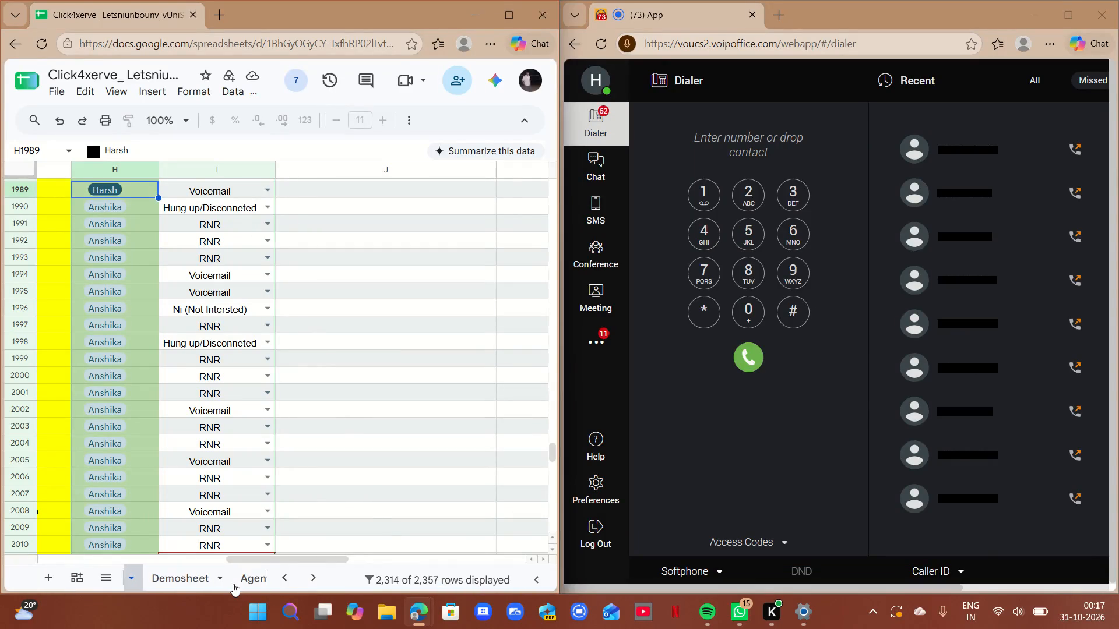
scroll(233, 584, left, 4)
click(233, 584)
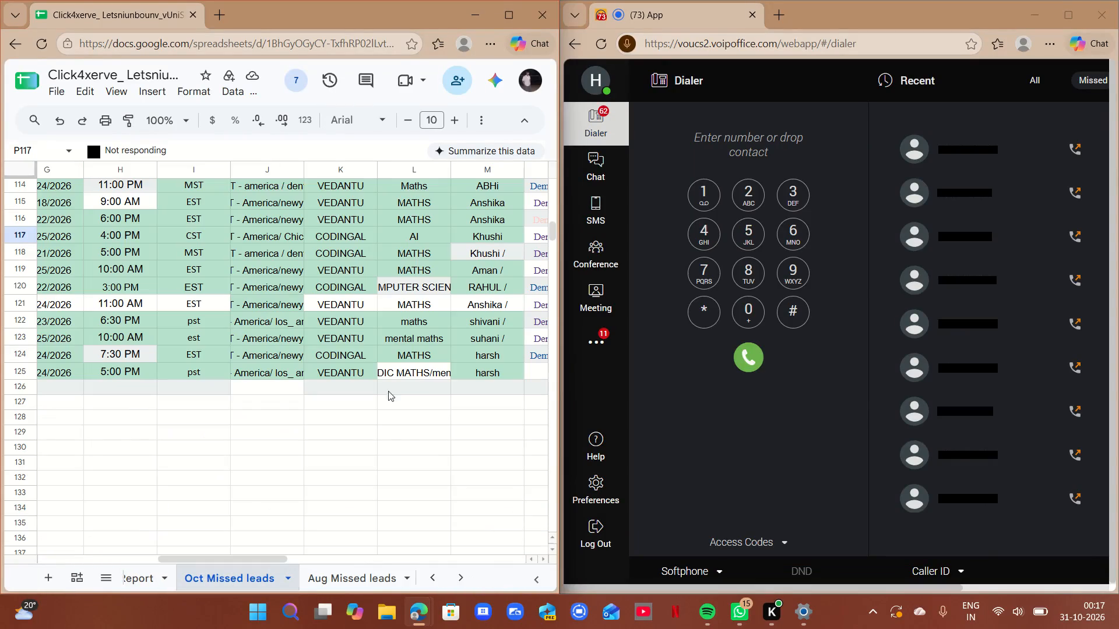
scroll(409, 374, left, 3)
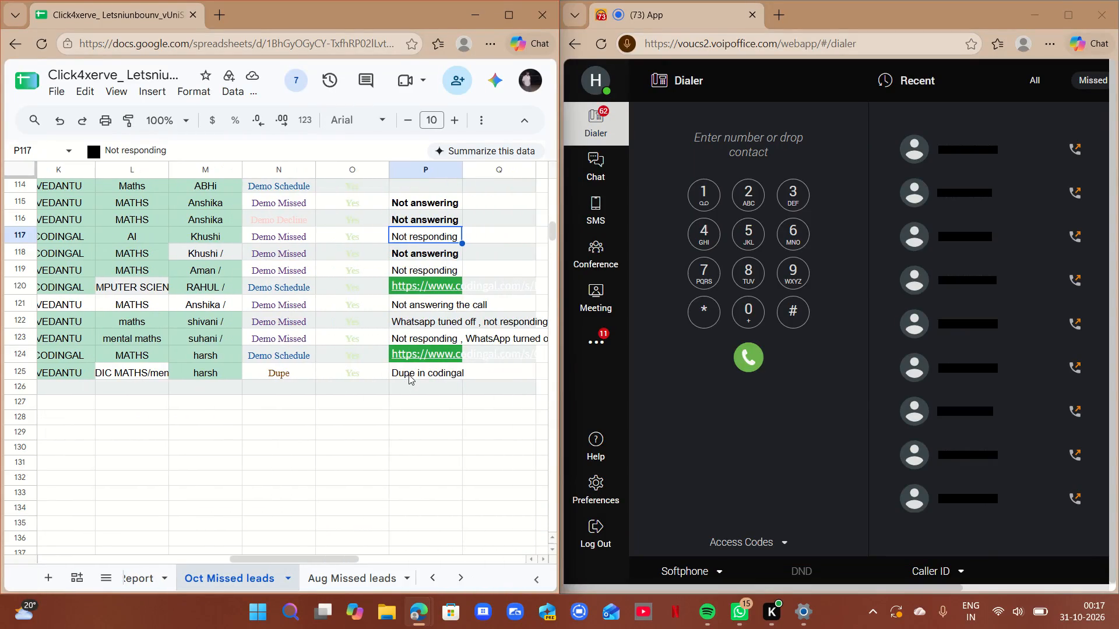
scroll(409, 374, left, 1)
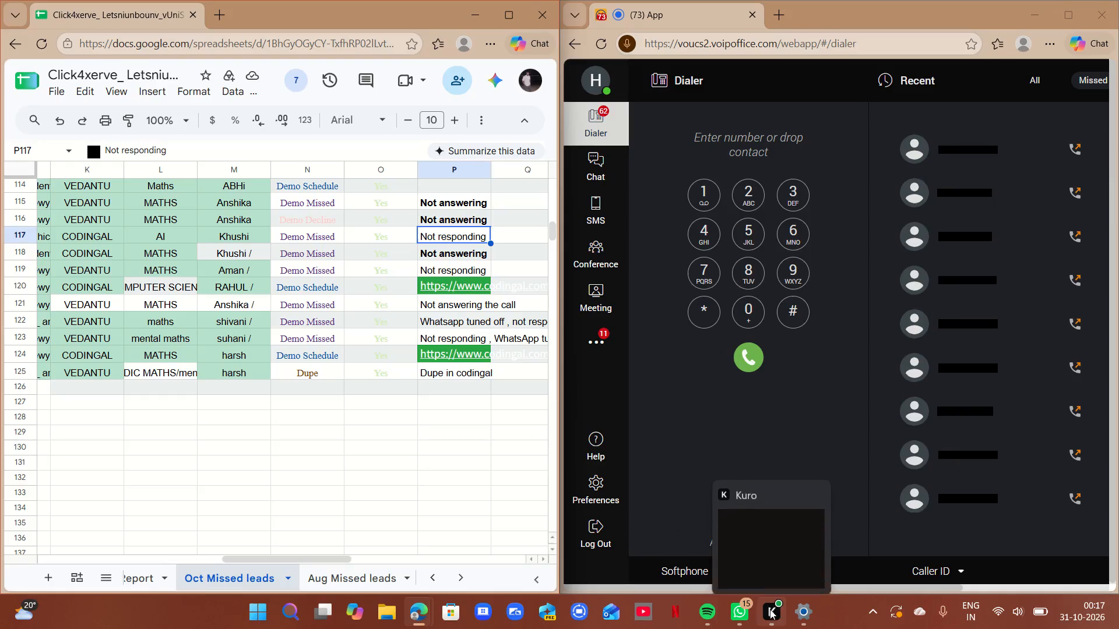
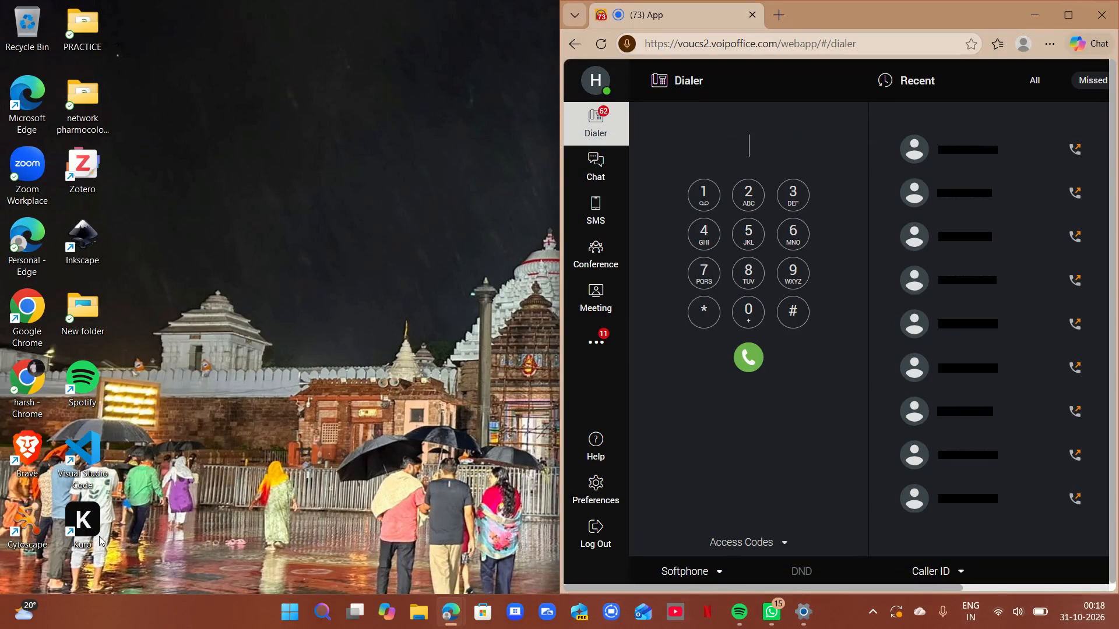
Launch the application with the black K logo from the desktop.
double_click(99, 536)
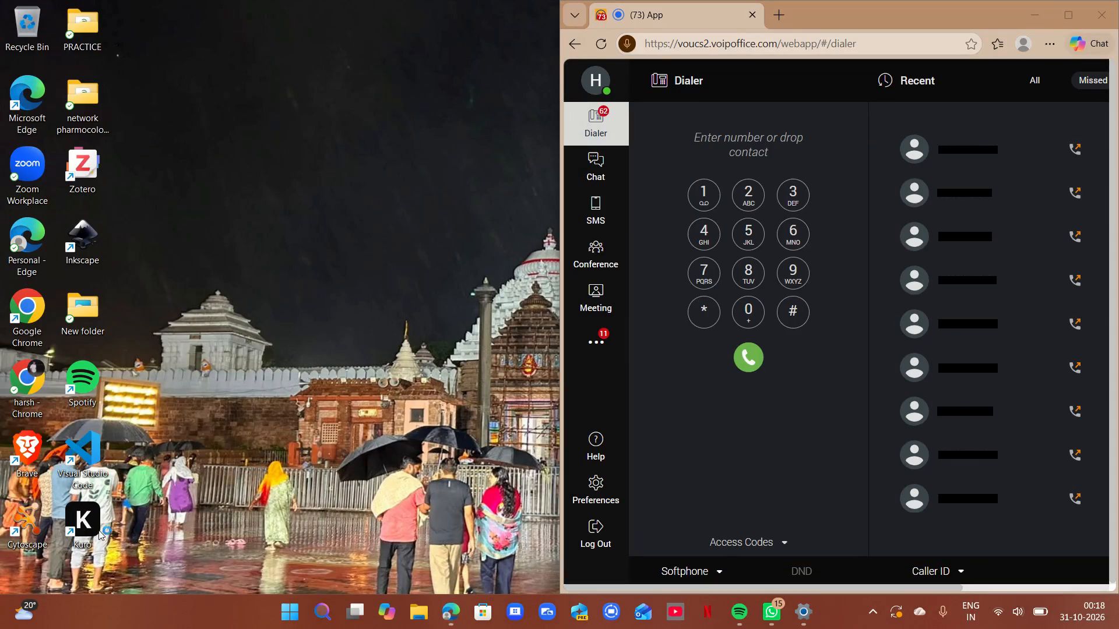
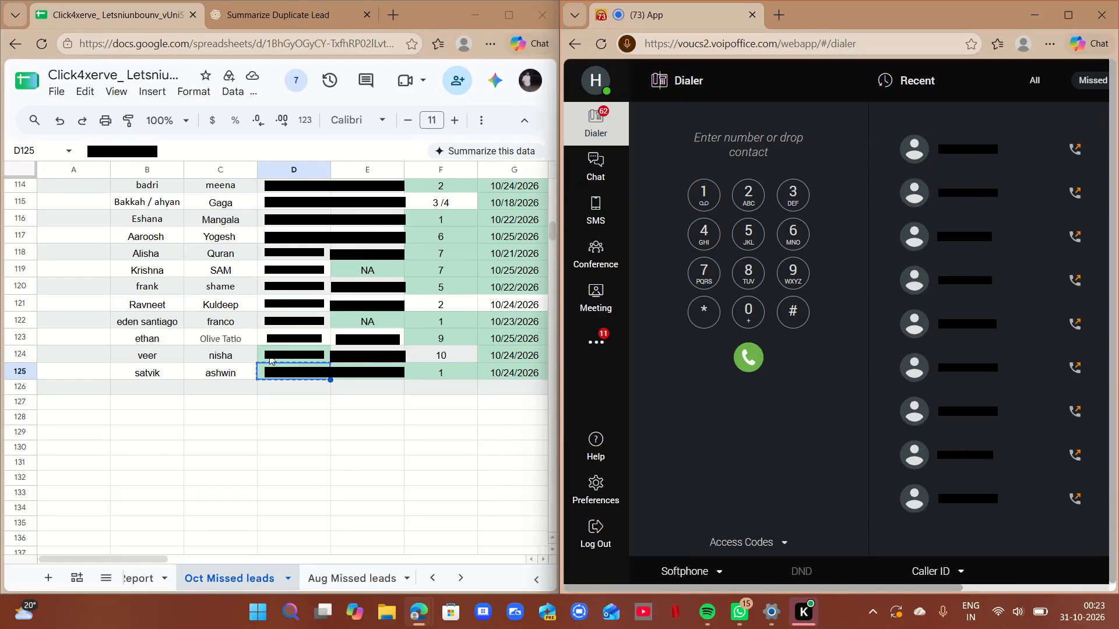
Call the row 124 lead's phone number from the Oct Missed leads sheet using the web dialer.
click(275, 353)
key(ctrl+c)
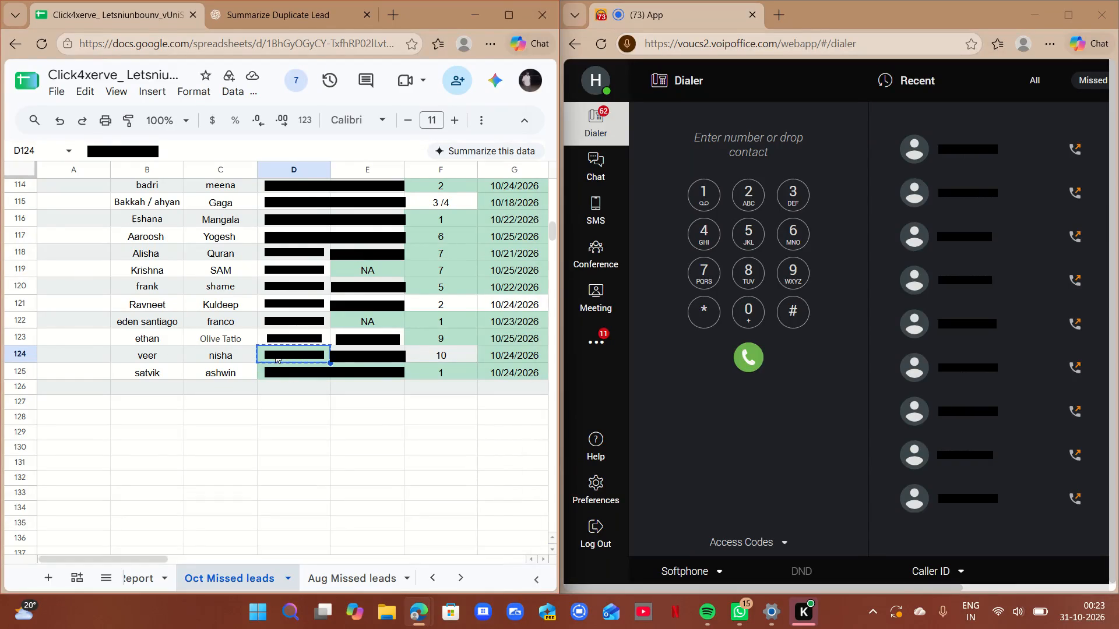
click(745, 141)
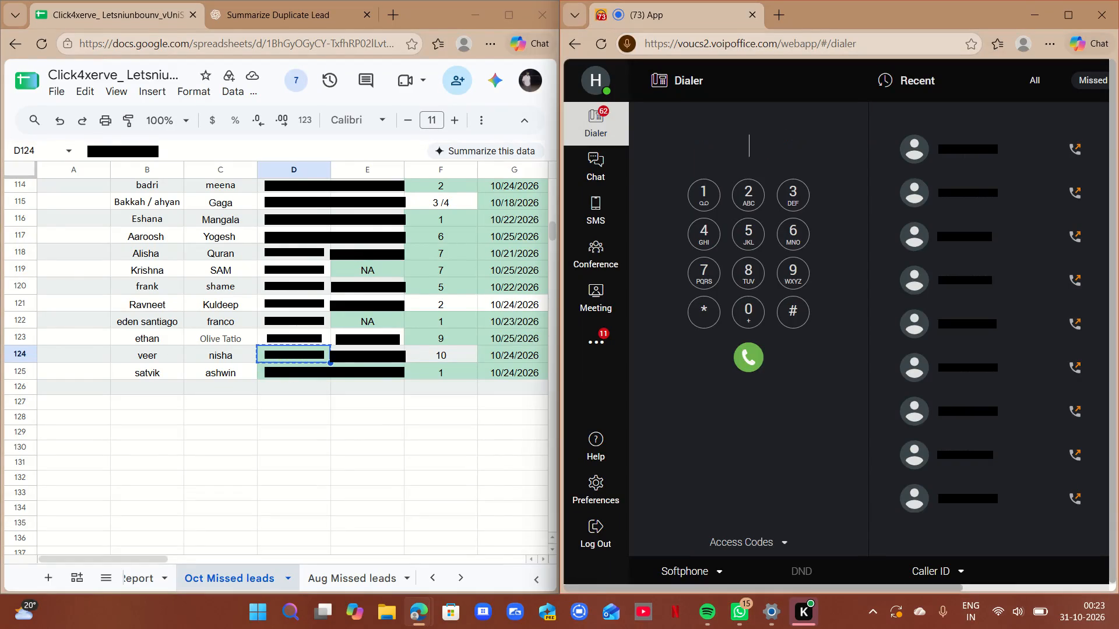
key(ctrl+v)
key(Return)
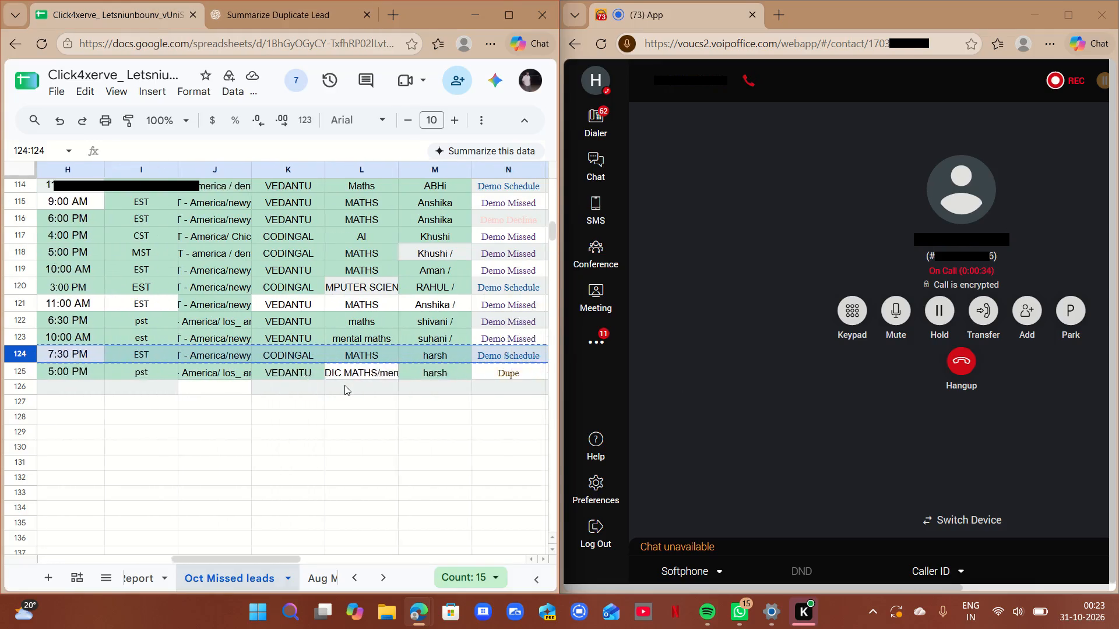
scroll(344, 385, left, 1)
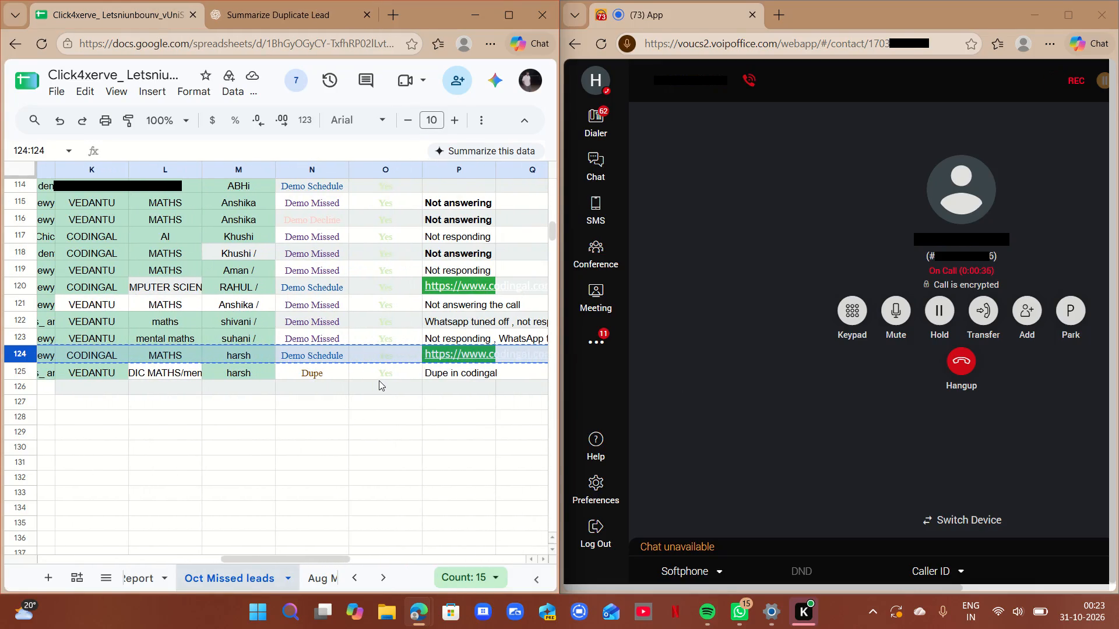
scroll(379, 380, left, 3)
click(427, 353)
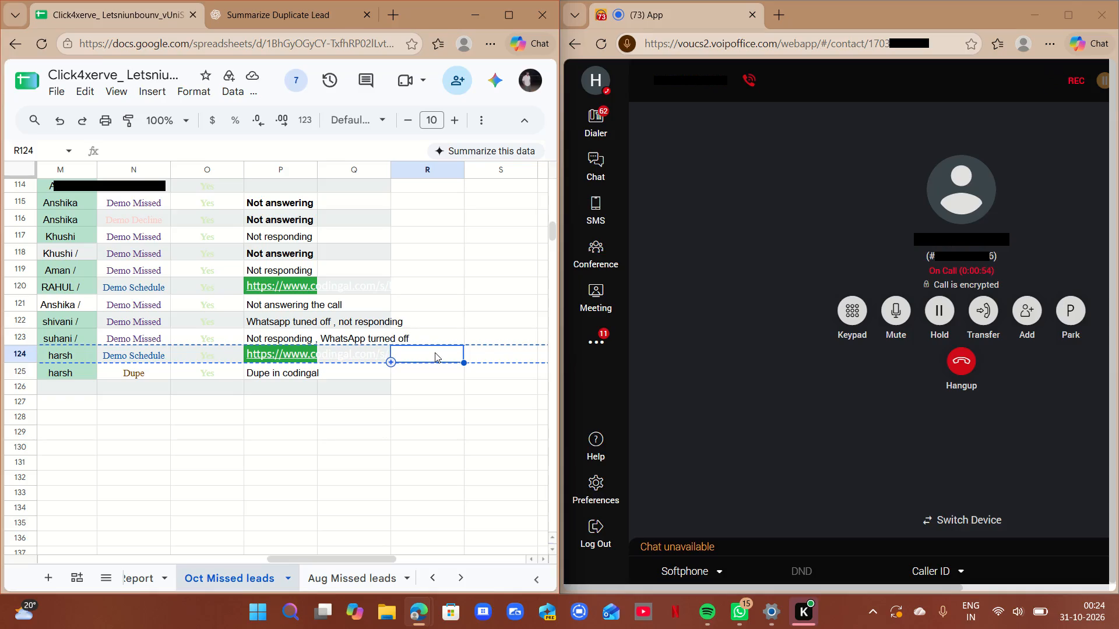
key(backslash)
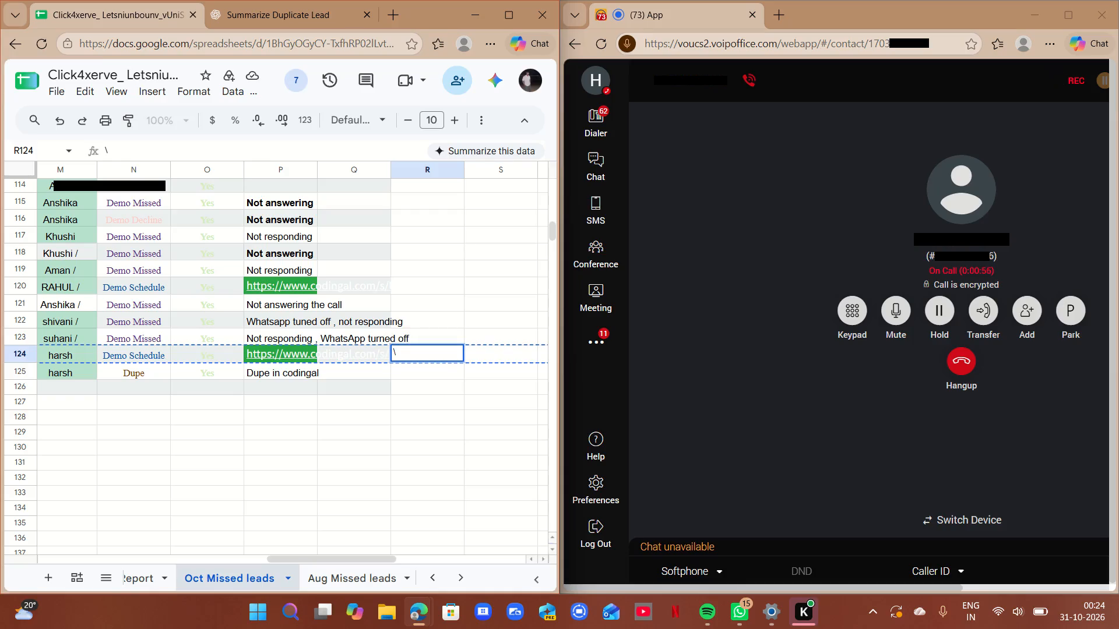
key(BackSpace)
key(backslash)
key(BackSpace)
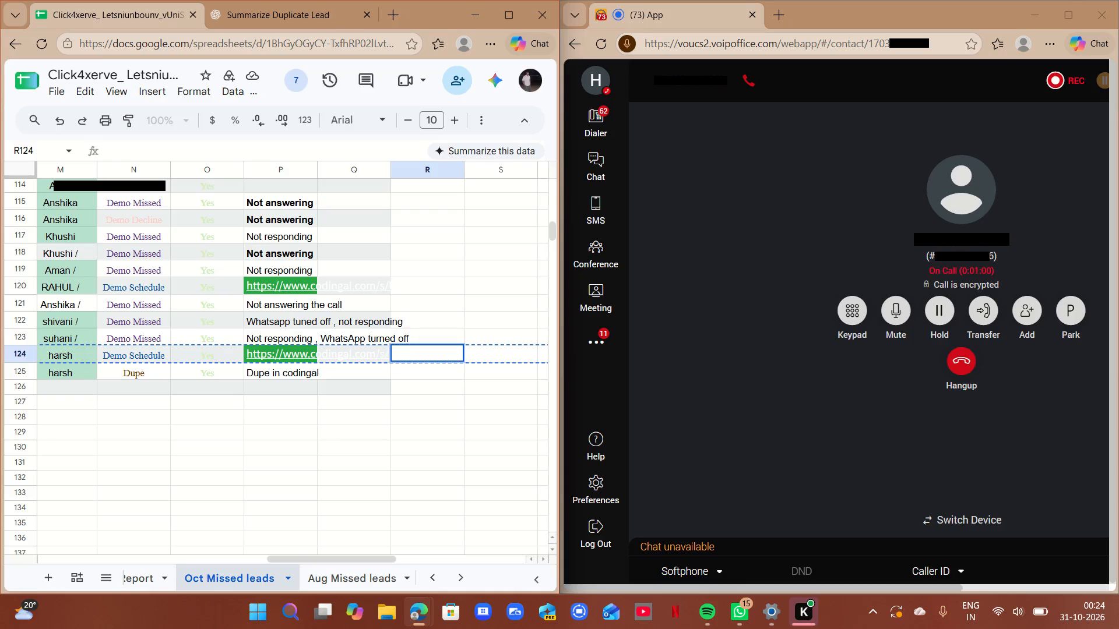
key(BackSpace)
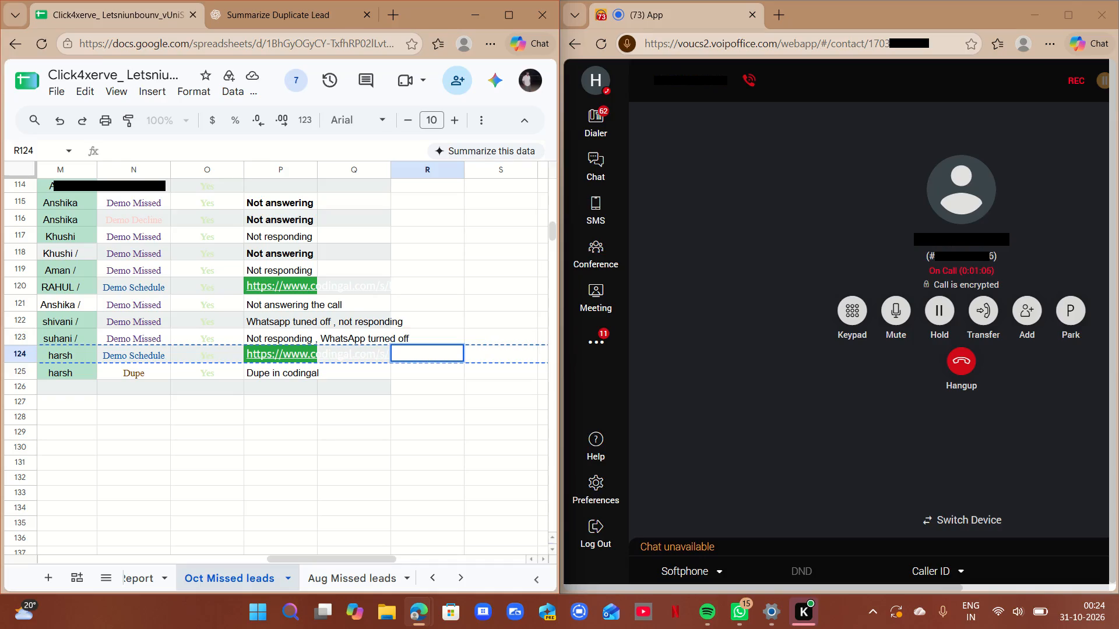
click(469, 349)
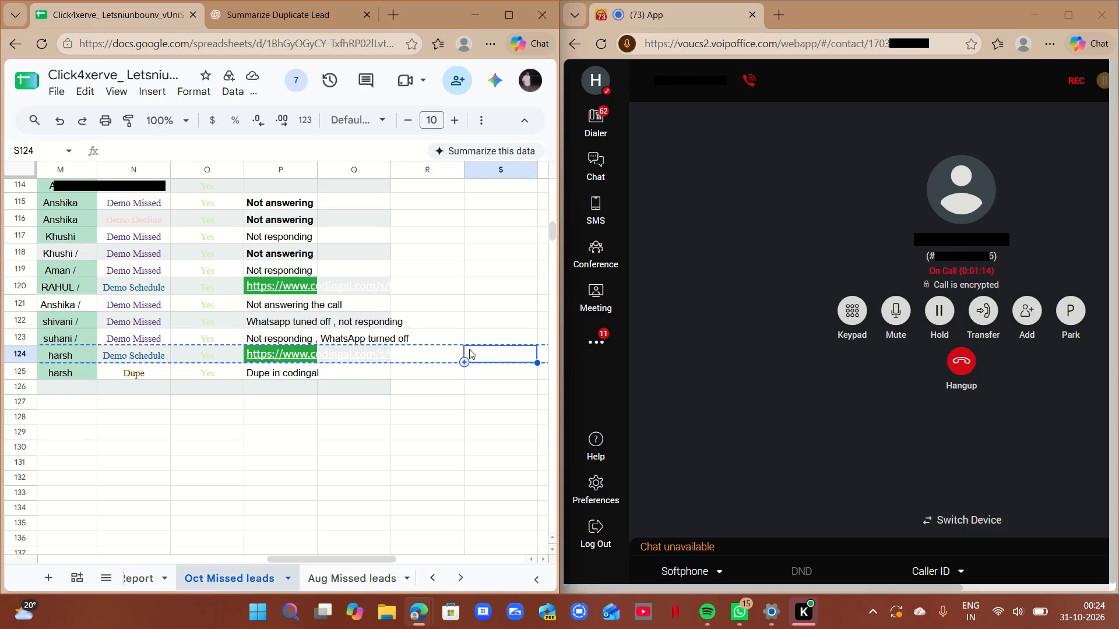
Hang up the ongoing call with the row 124 lead in the dialer.
scroll(469, 349, left, 1)
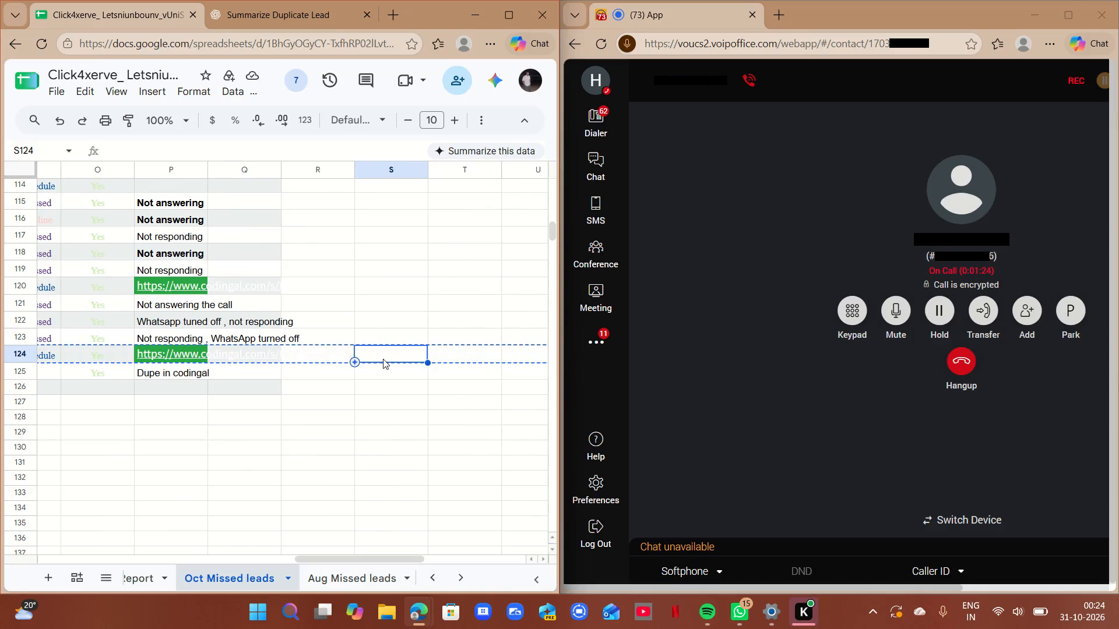
scroll(383, 359, right, 6)
scroll(383, 359, left, 2)
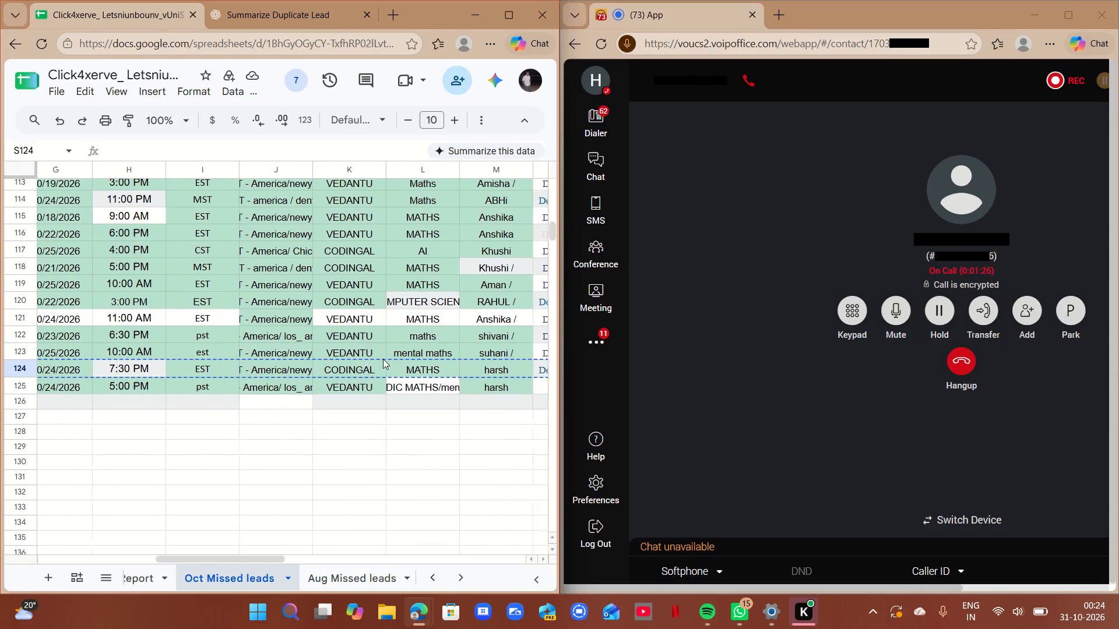
scroll(383, 359, left, 2)
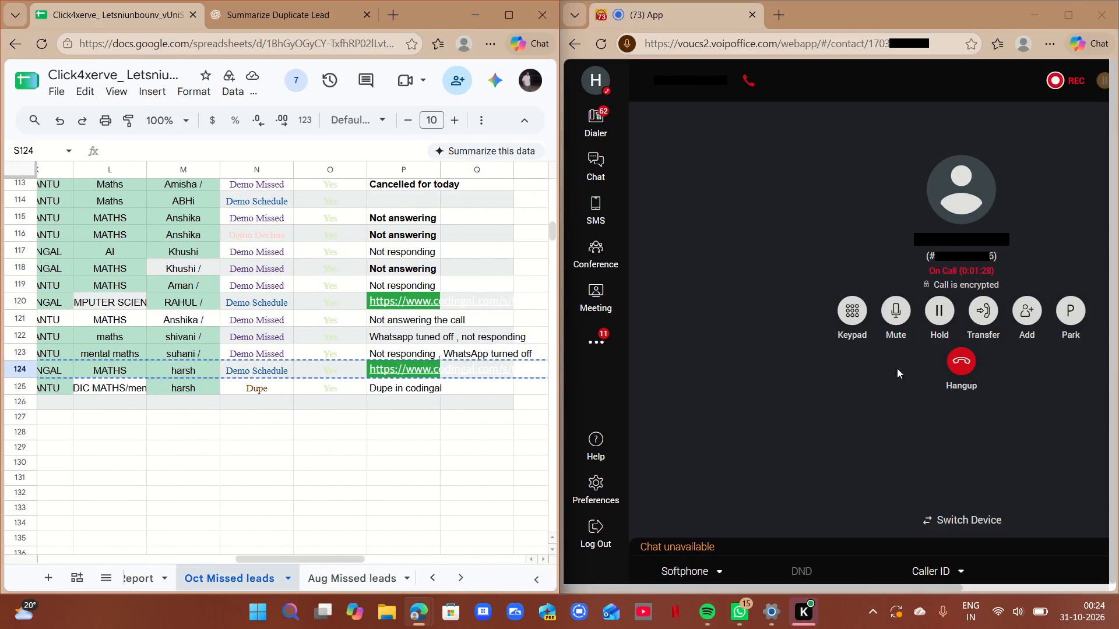
click(969, 352)
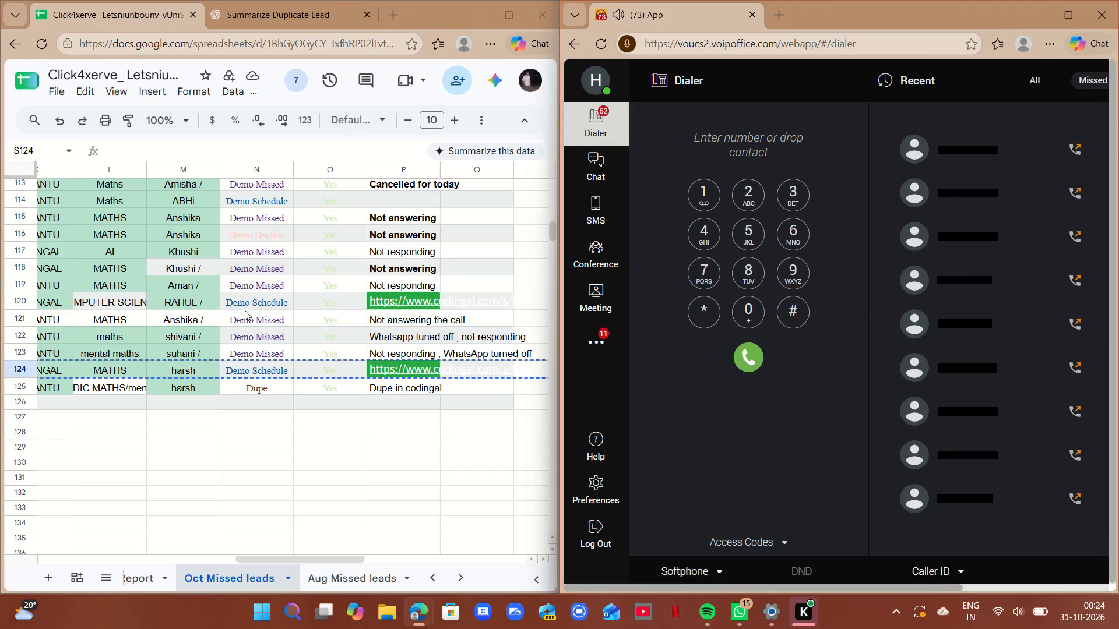
Examine the row 124 lead's details in the Oct Missed leads sheet, from contact columns through agent, status and remarks.
scroll(143, 338, right, 7)
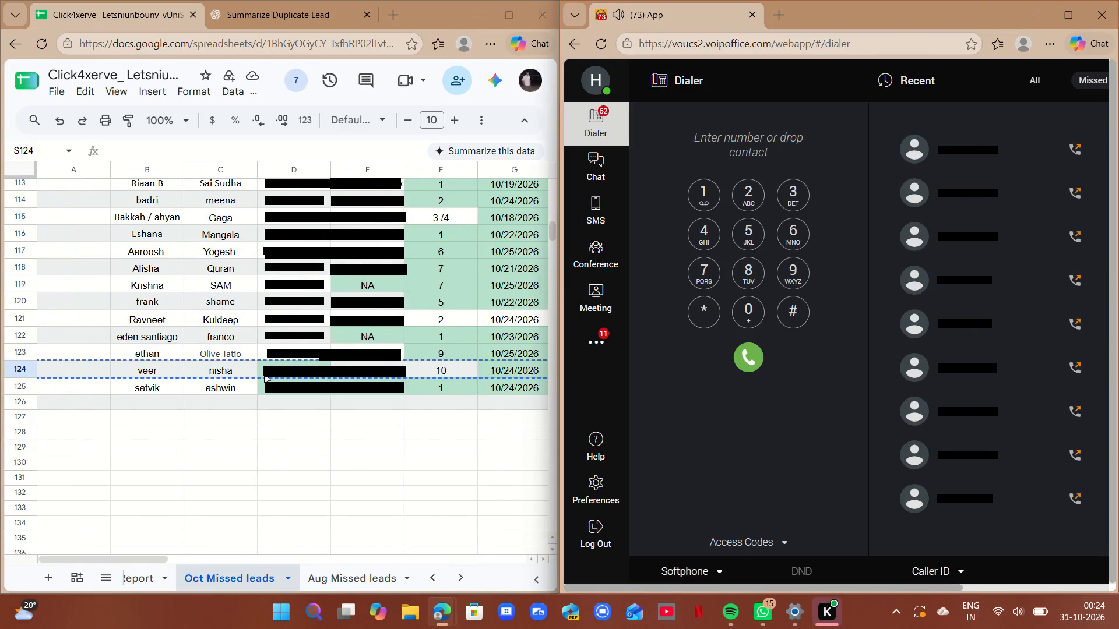
scroll(264, 373, left, 5)
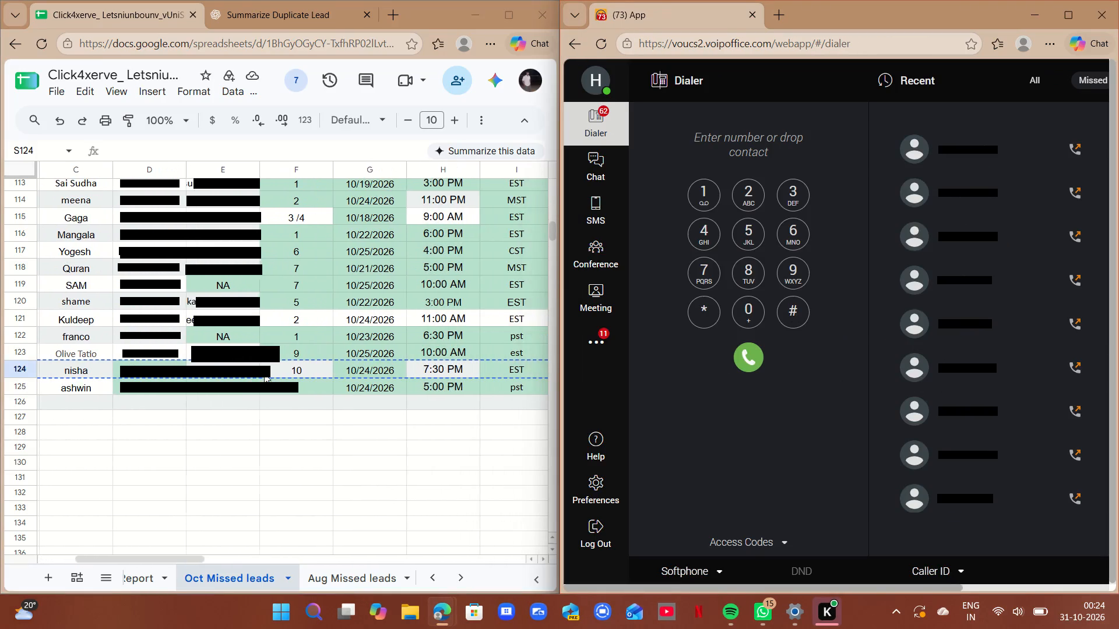
scroll(264, 373, left, 1)
scroll(264, 373, right, 1)
scroll(264, 373, left, 3)
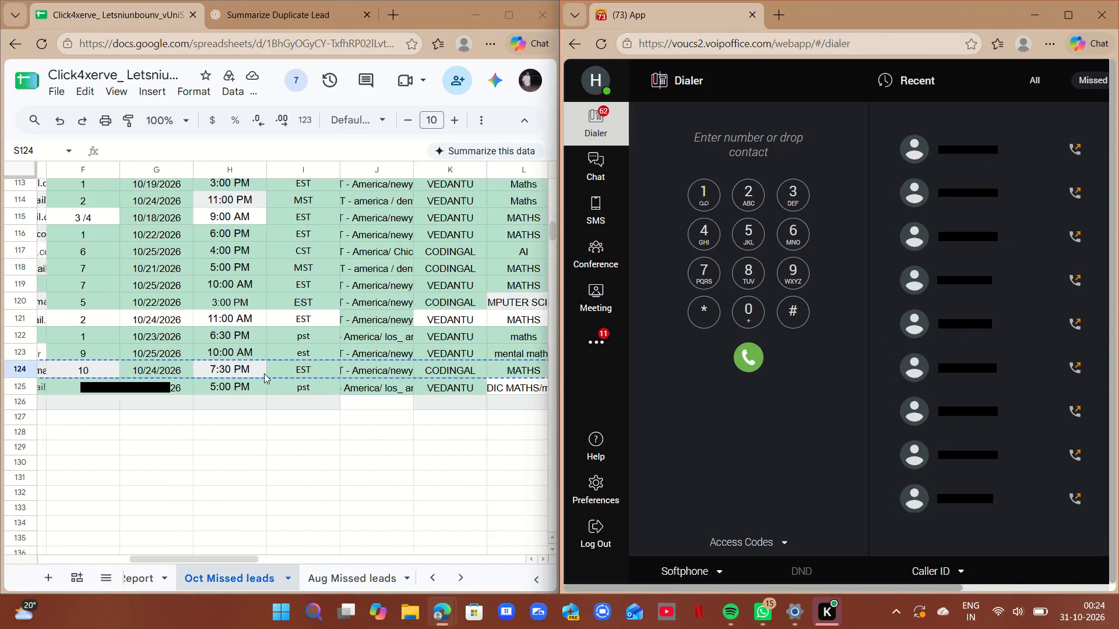
scroll(264, 373, left, 2)
scroll(264, 373, right, 1)
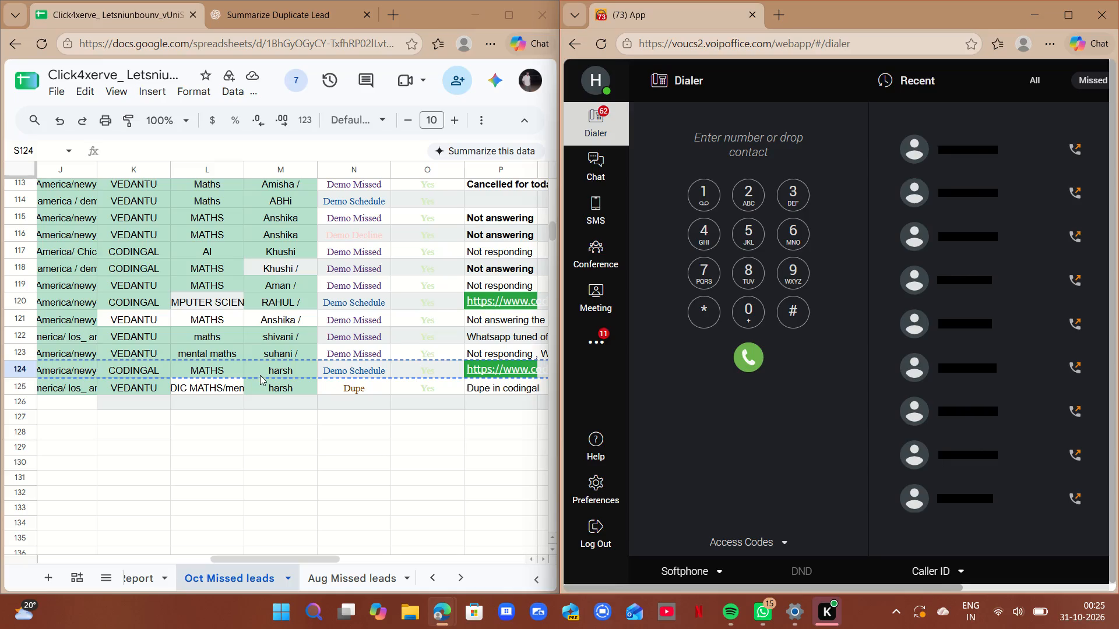
Examine the Oct Missed leads rows above row 124, checking assigned agent, demo status, remarks and lead details back to row 108.
scroll(293, 188, up, 1)
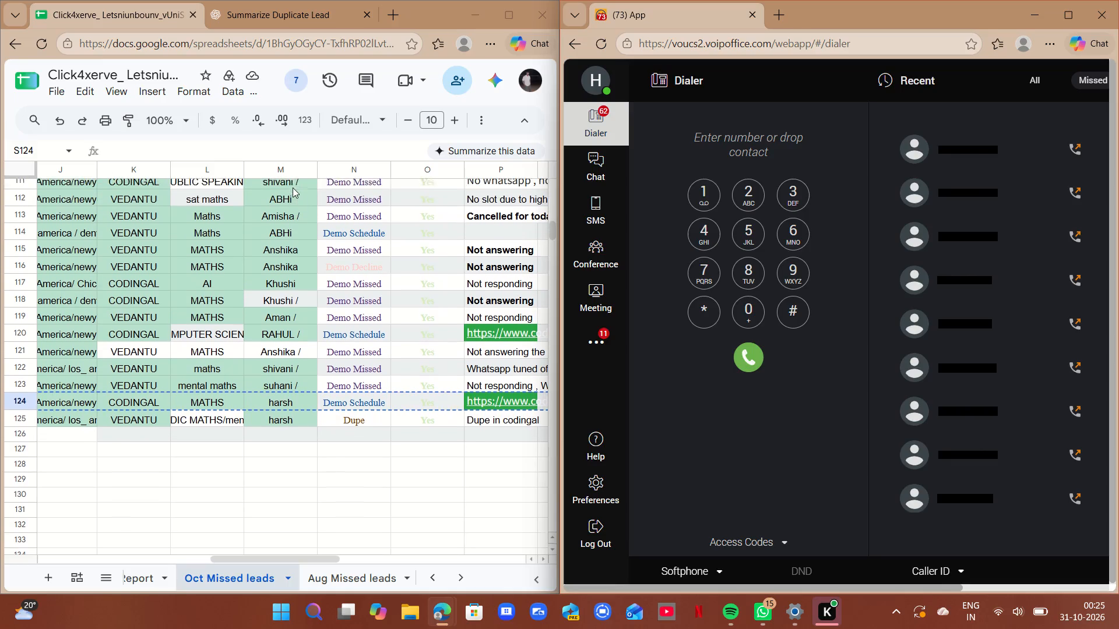
scroll(293, 188, up, 2)
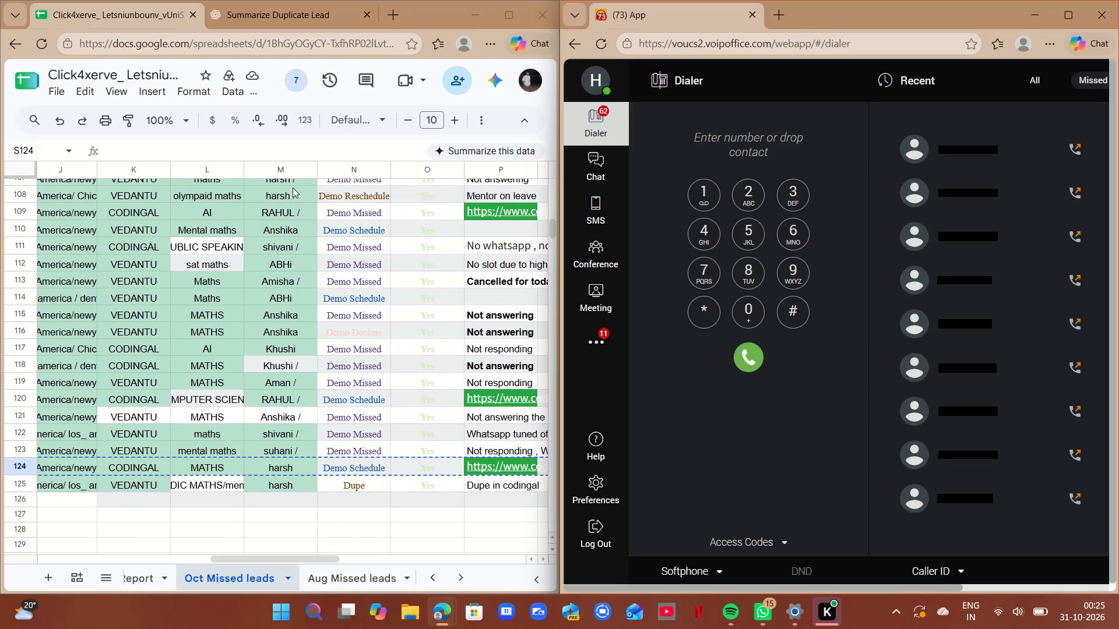
scroll(293, 188, down, 1)
scroll(293, 188, right, 1)
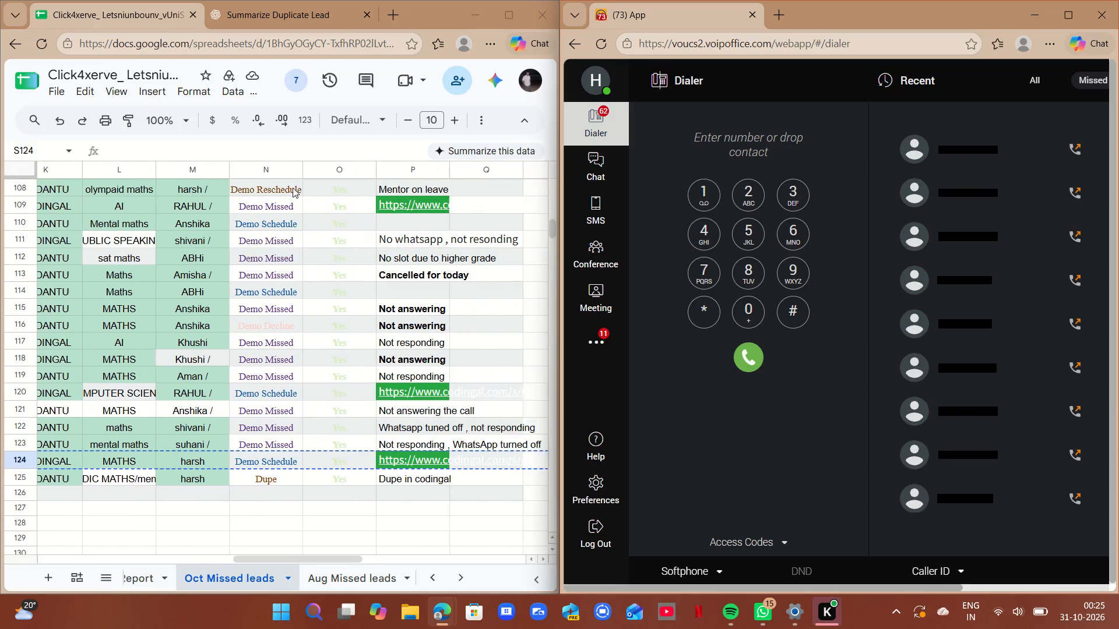
scroll(293, 188, right, 2)
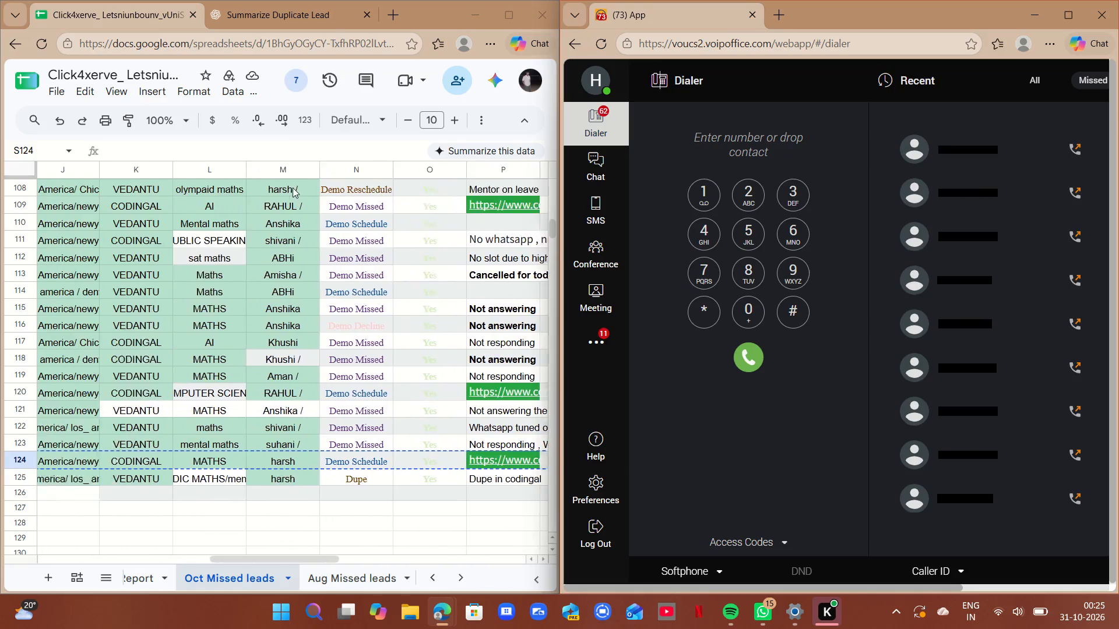
scroll(293, 188, right, 3)
scroll(293, 188, down, 1)
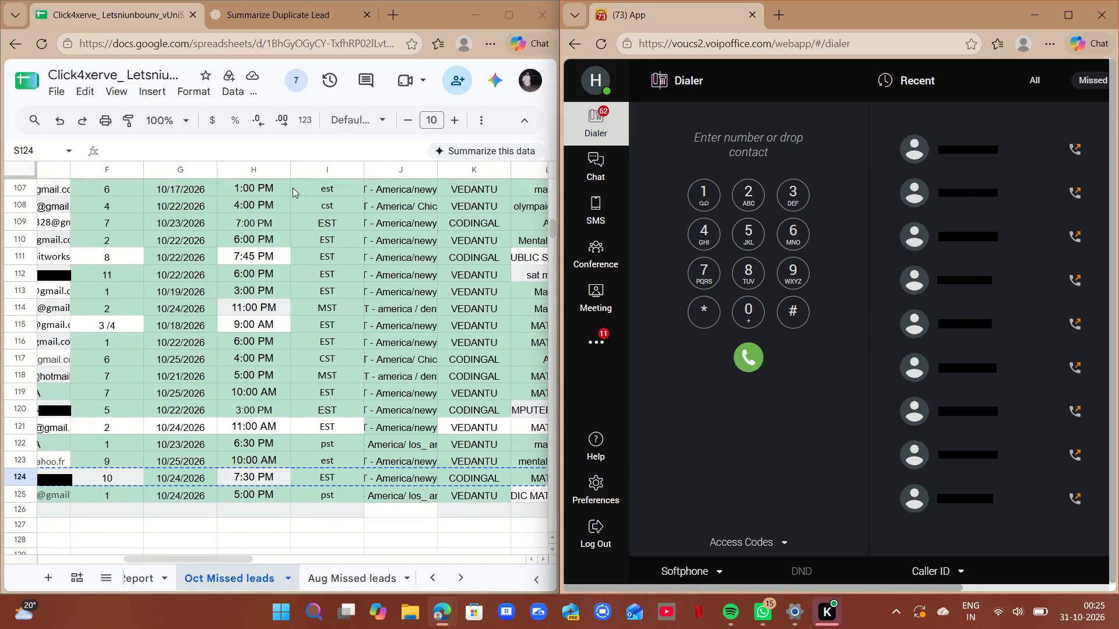
scroll(293, 188, down, 1)
scroll(293, 188, left, 4)
scroll(293, 188, down, 1)
scroll(293, 188, right, 5)
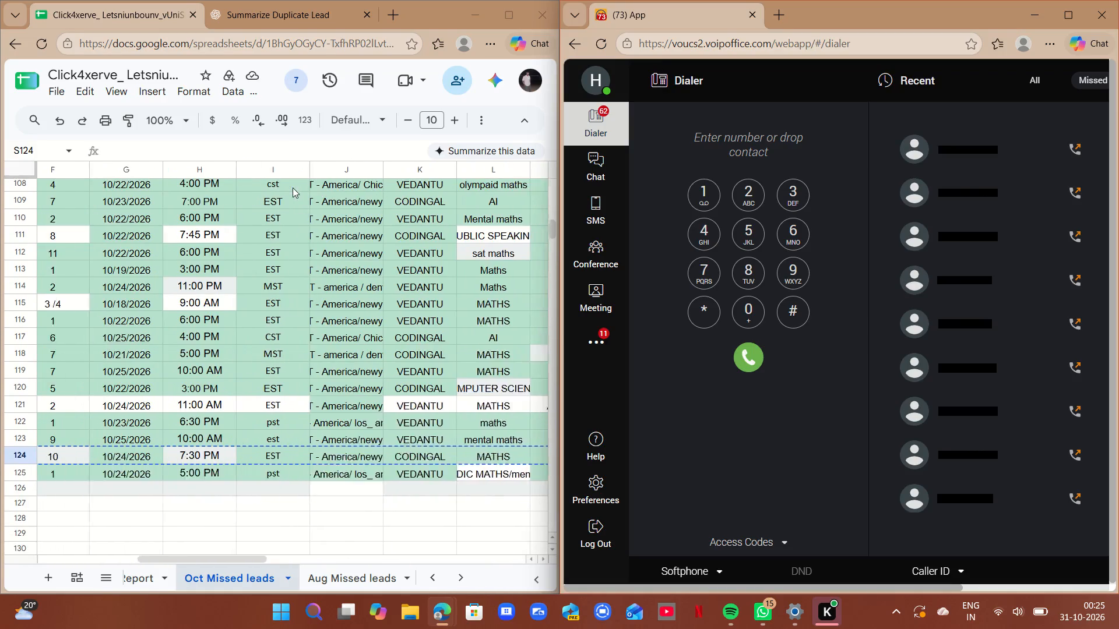
scroll(293, 188, right, 6)
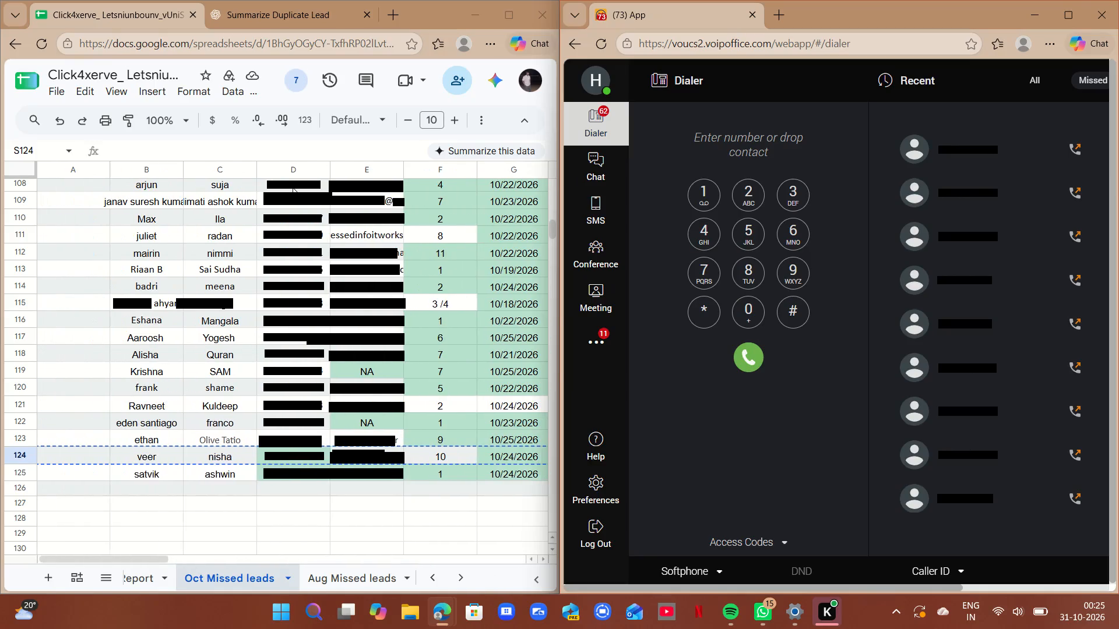
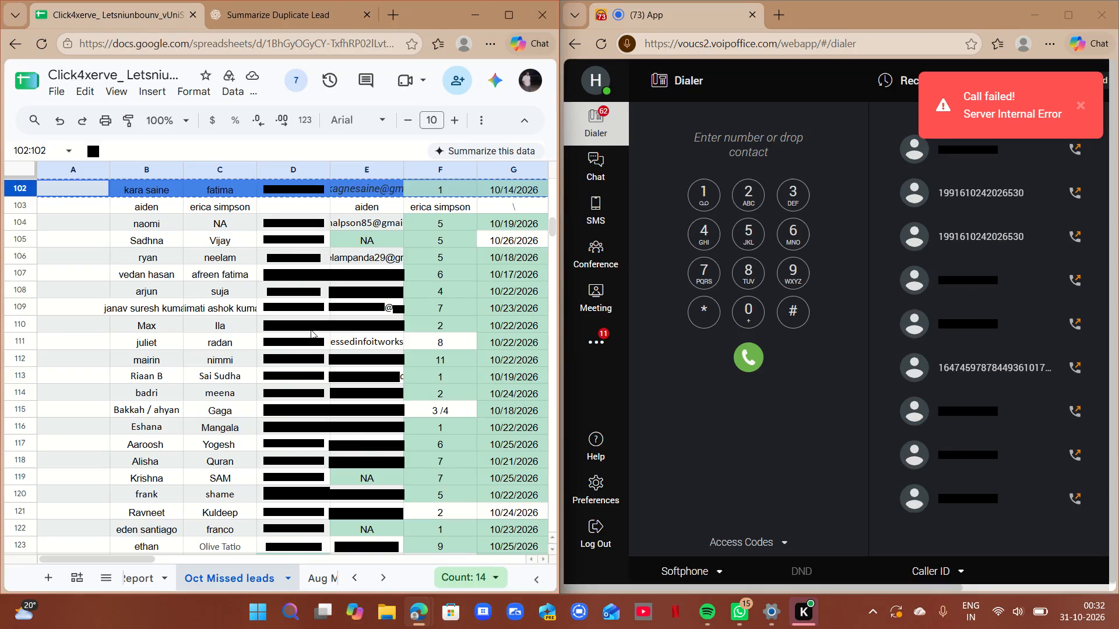
scroll(311, 330, down, 3)
scroll(311, 330, up, 2)
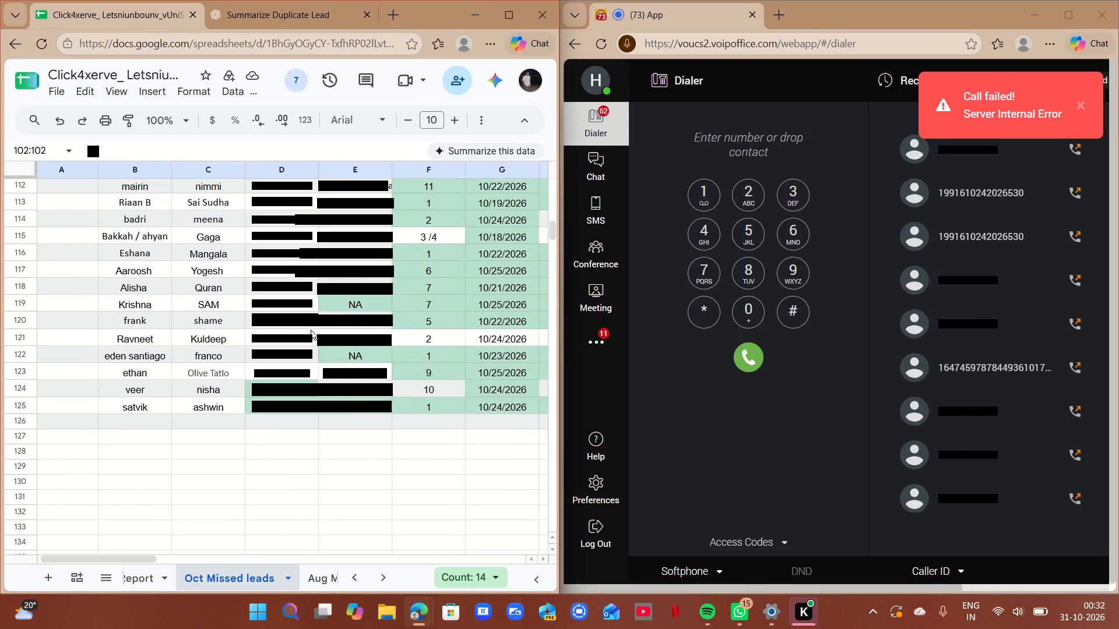
scroll(311, 330, left, 3)
scroll(311, 330, up, 5)
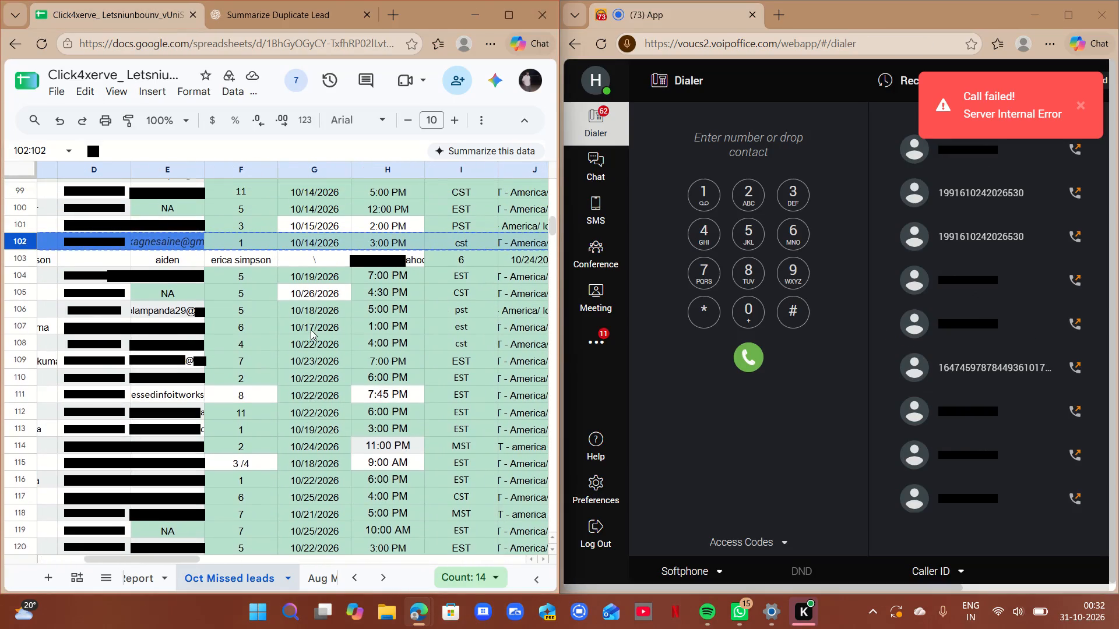
scroll(311, 330, up, 1)
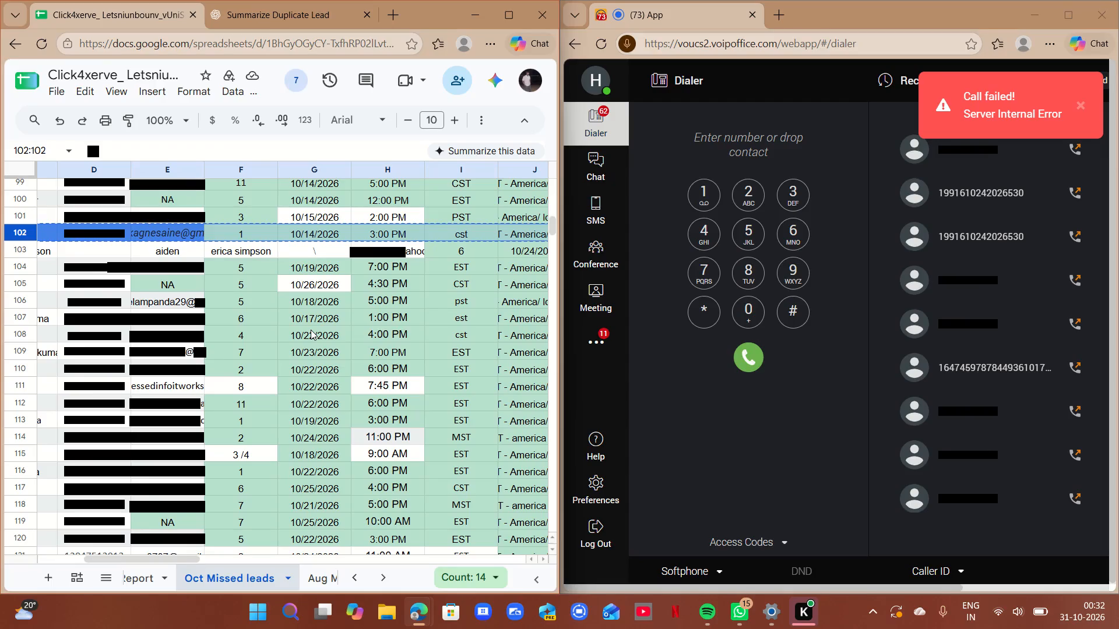
click(344, 197)
scroll(344, 197, left, 7)
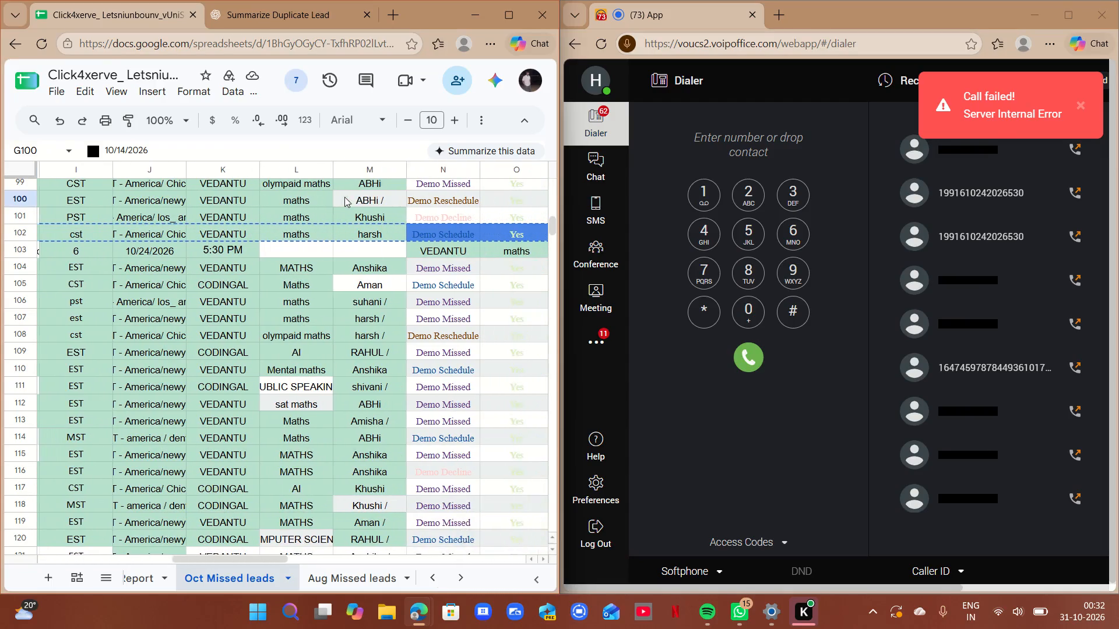
scroll(344, 197, left, 1)
scroll(344, 197, up, 2)
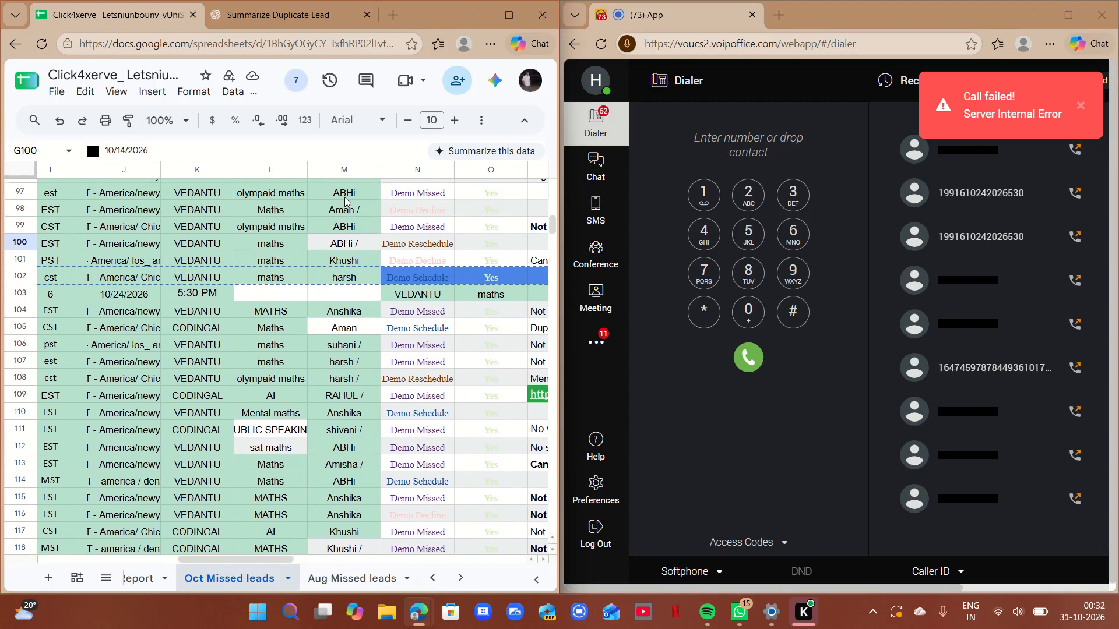
scroll(344, 197, up, 2)
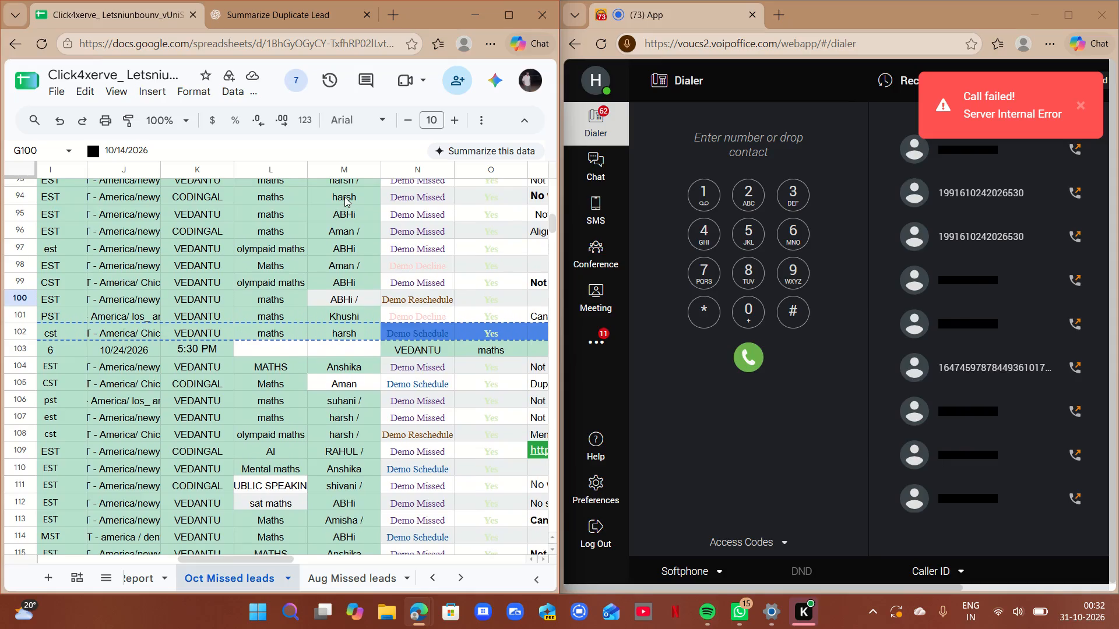
scroll(344, 197, up, 1)
scroll(344, 197, right, 1)
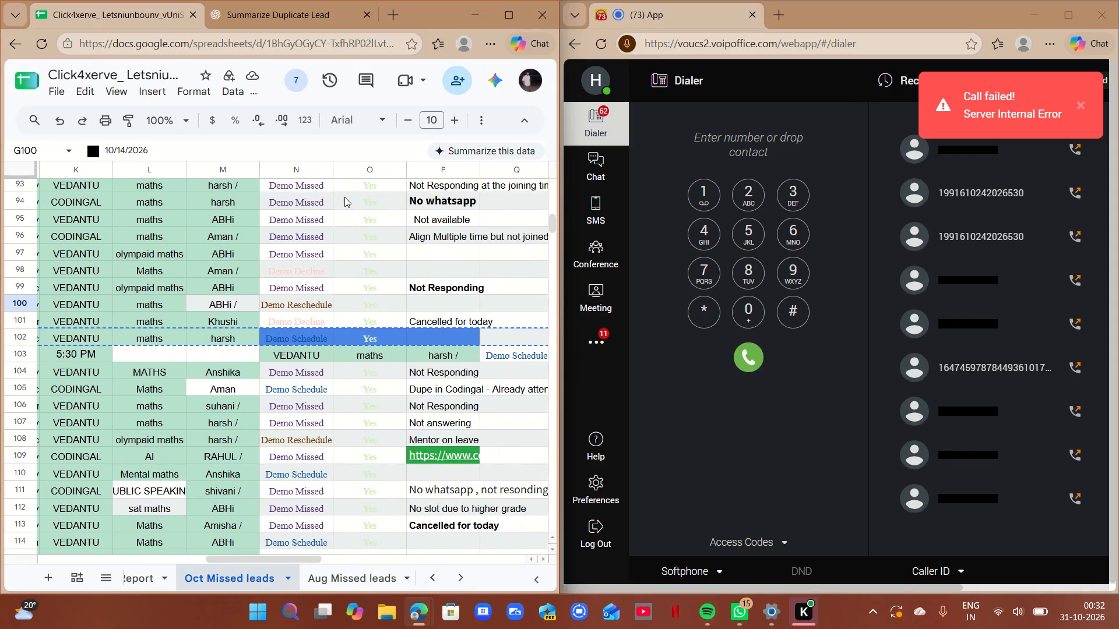
scroll(344, 197, right, 1)
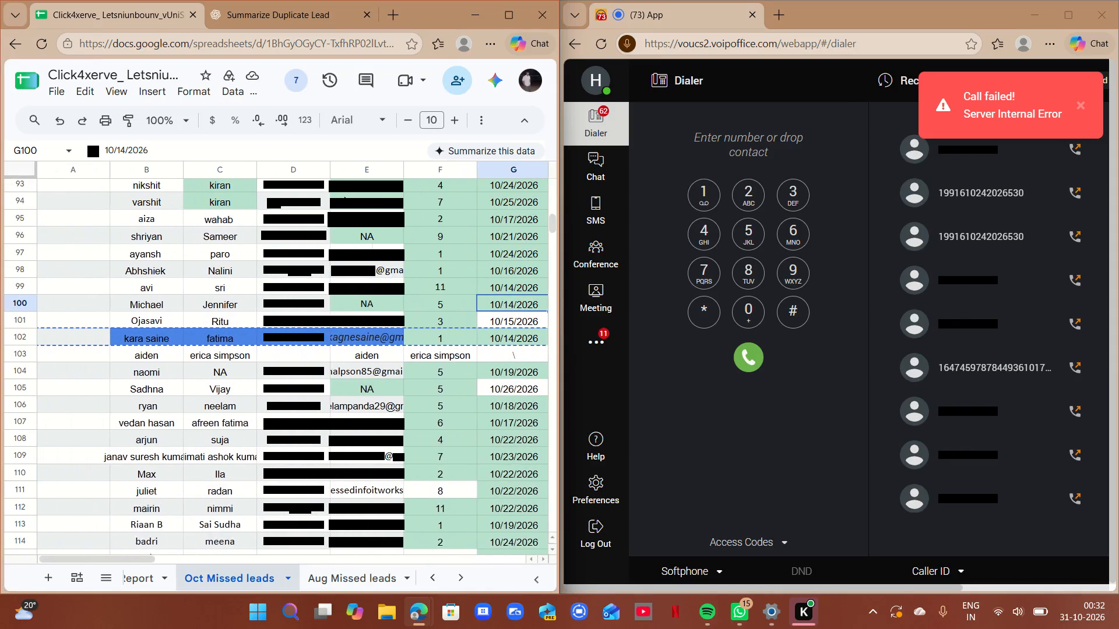
scroll(344, 197, left, 1)
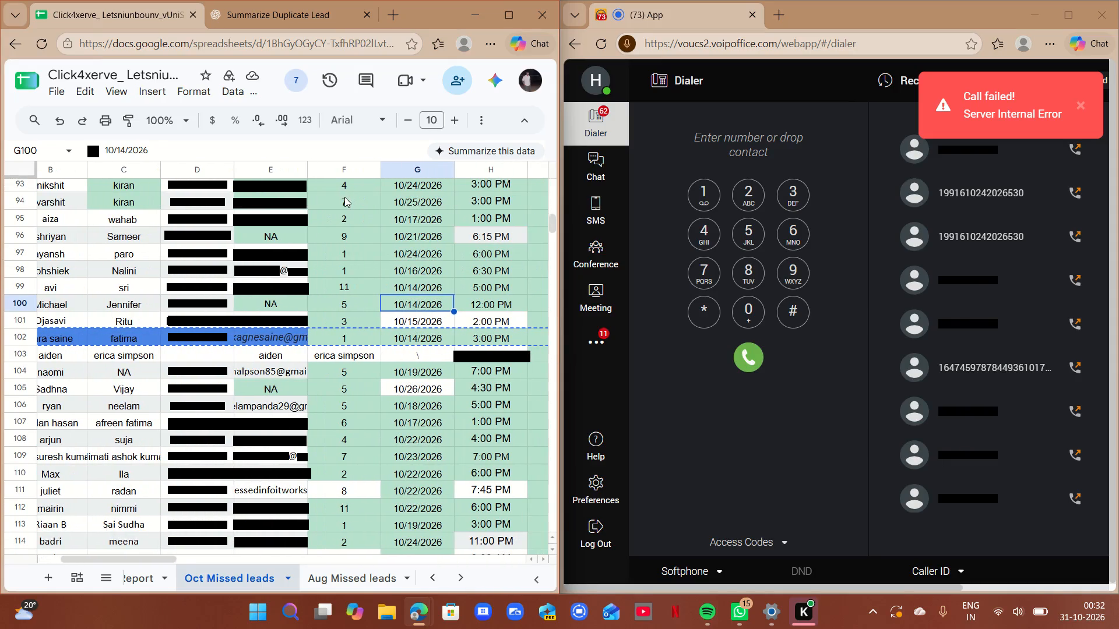
scroll(344, 197, up, 1)
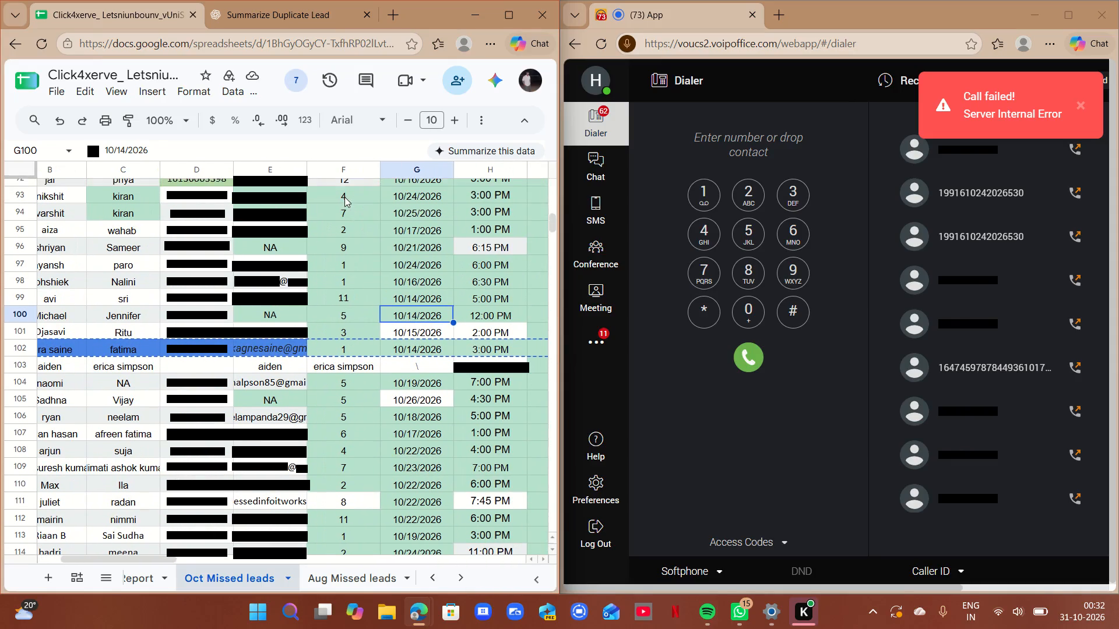
scroll(344, 197, up, 1)
key(backslash)
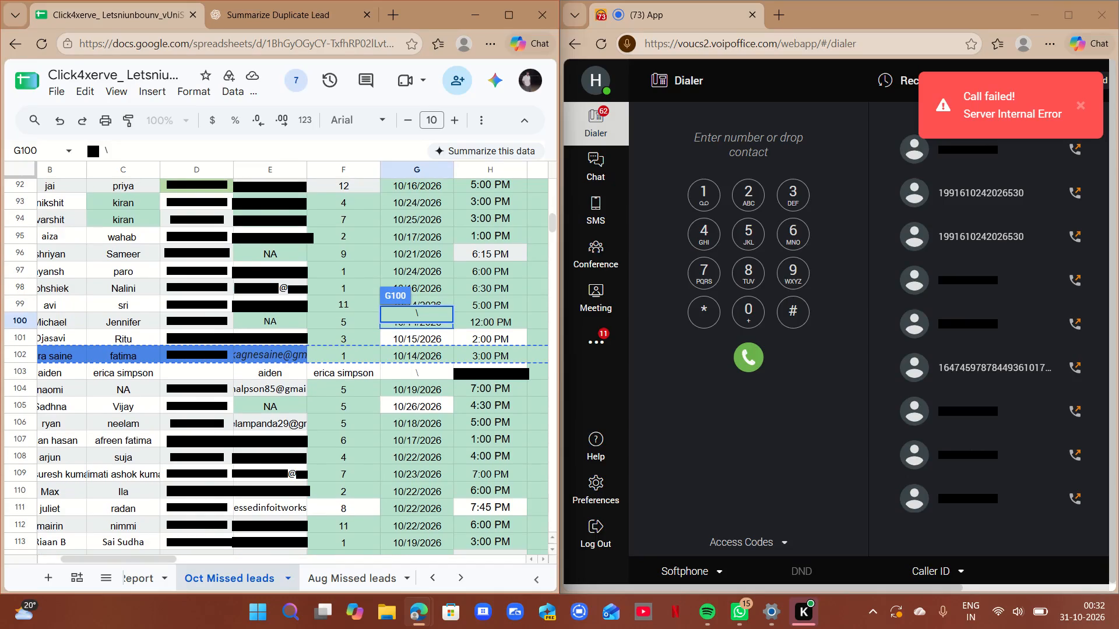
click(356, 237)
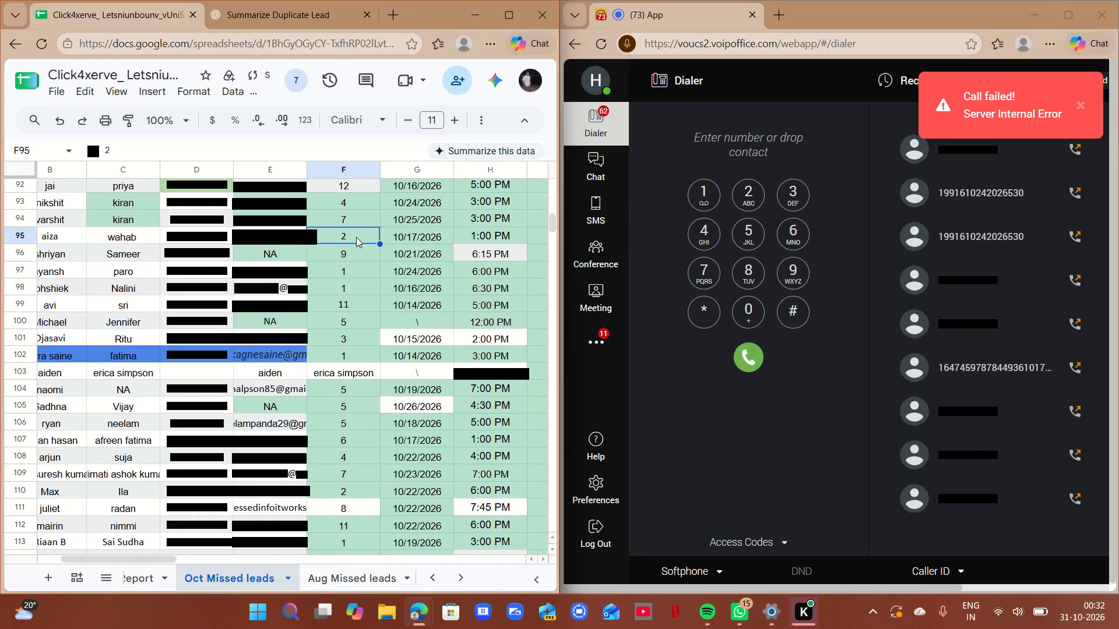
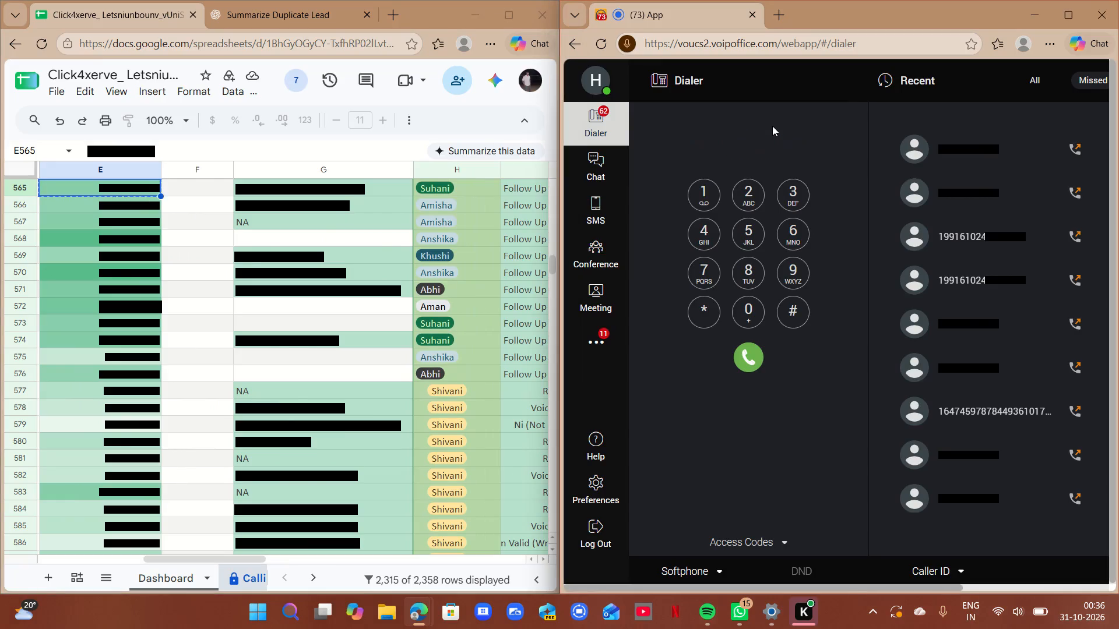
Call the copied phone number from row 565 of the calling sheet in the web dialer.
key(ctrl+v)
key(Return)
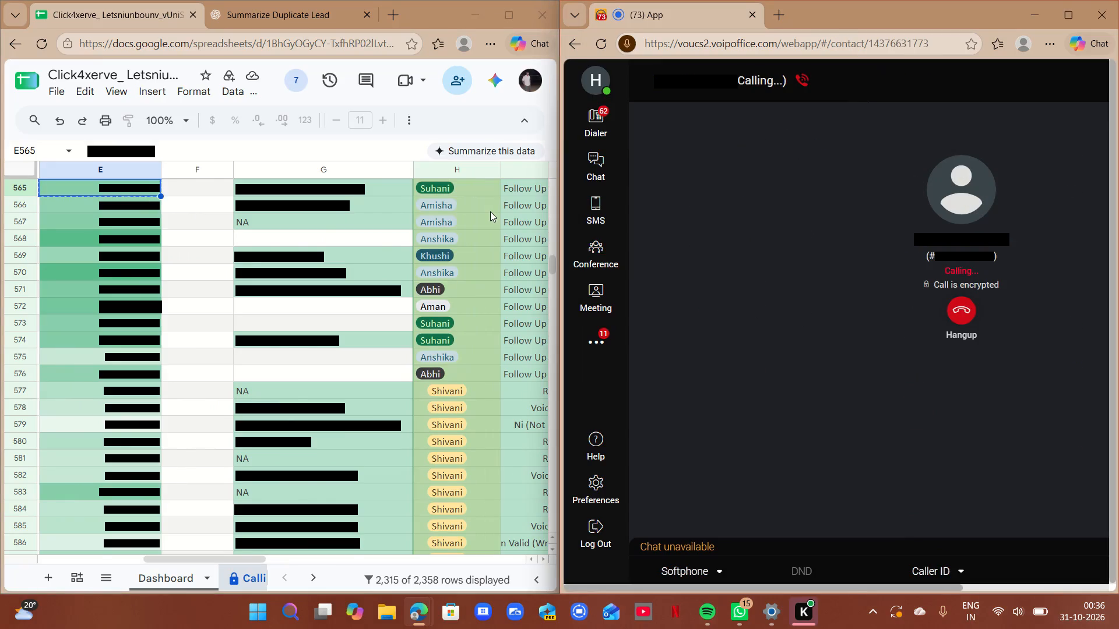
Copy the phone number of the follow-up lead in row 573 of the calling sheet.
scroll(490, 211, down, 2)
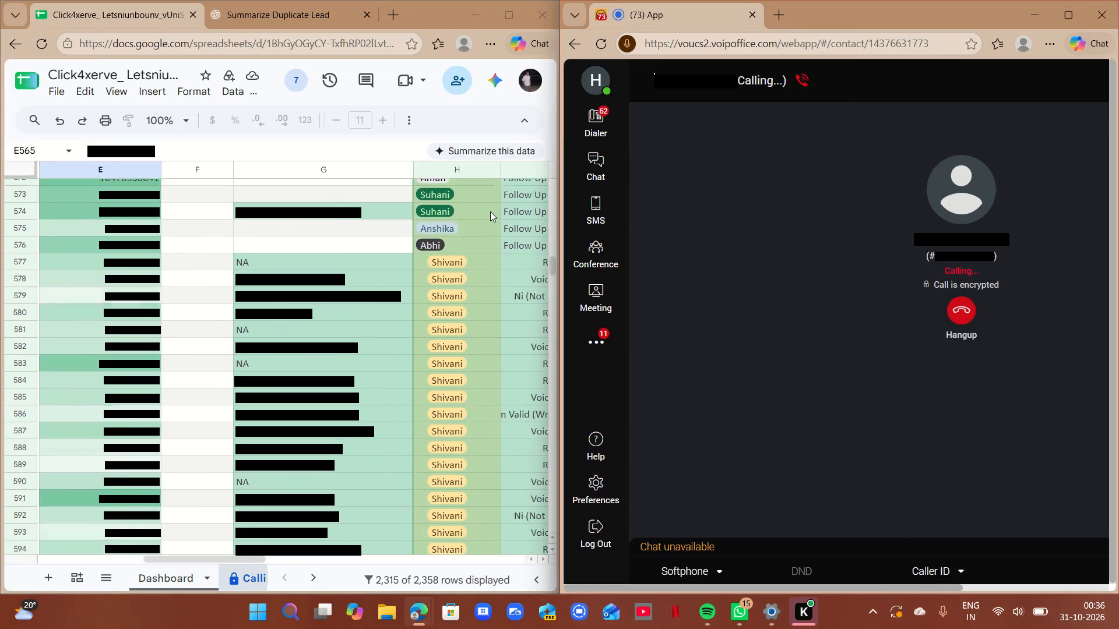
scroll(490, 211, down, 1)
scroll(490, 211, up, 2)
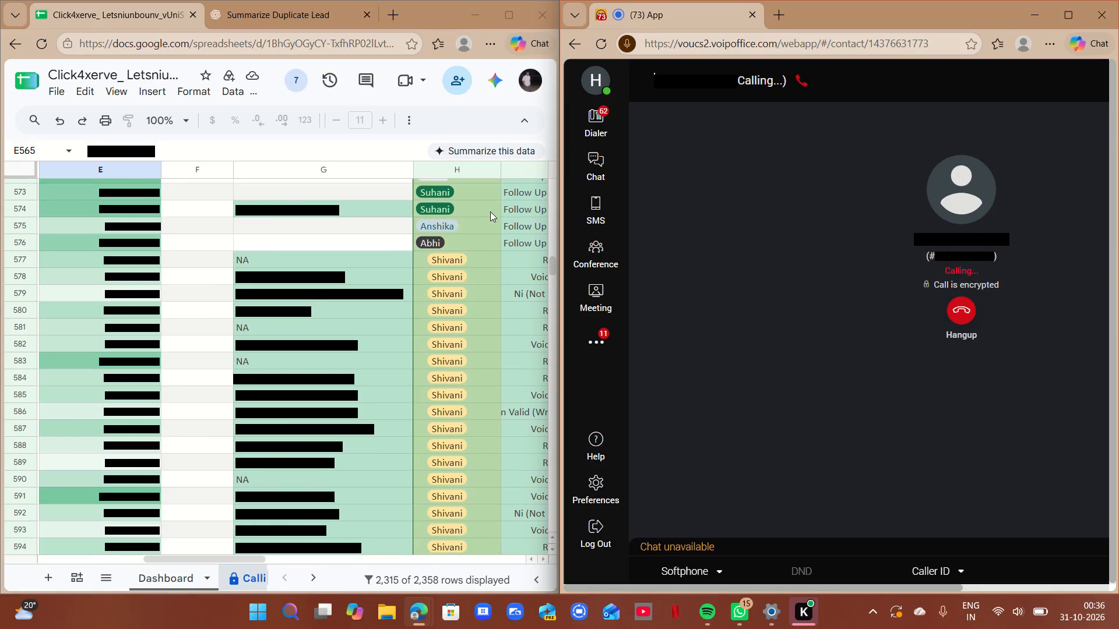
click(131, 192)
key(ctrl+c)
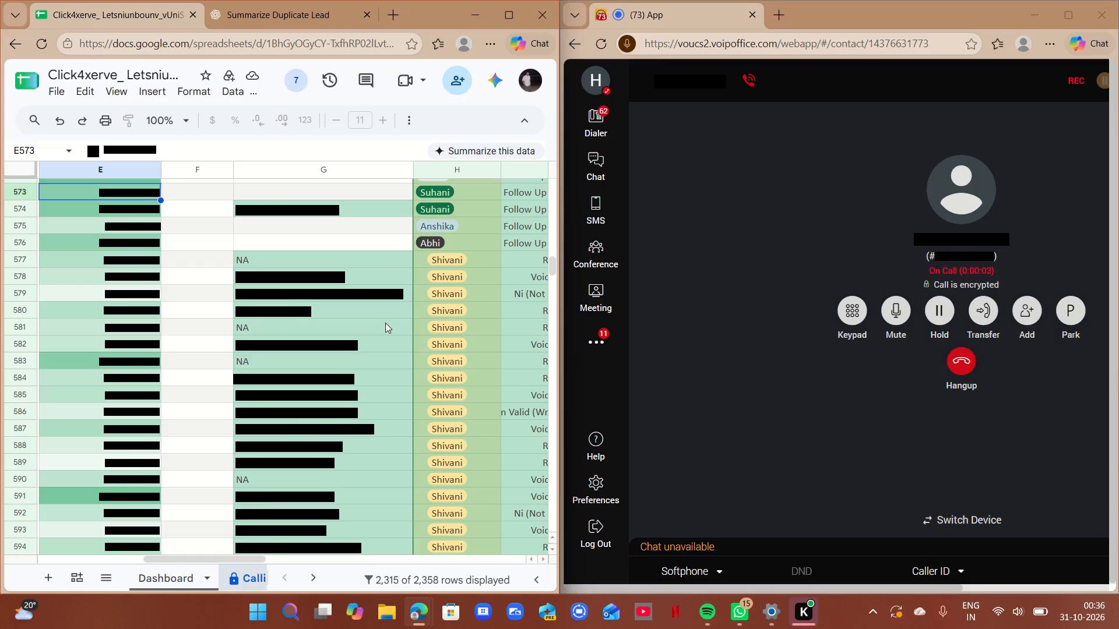
Hang up the row 565 call and call the copied row 573 number in the web dialer.
click(955, 357)
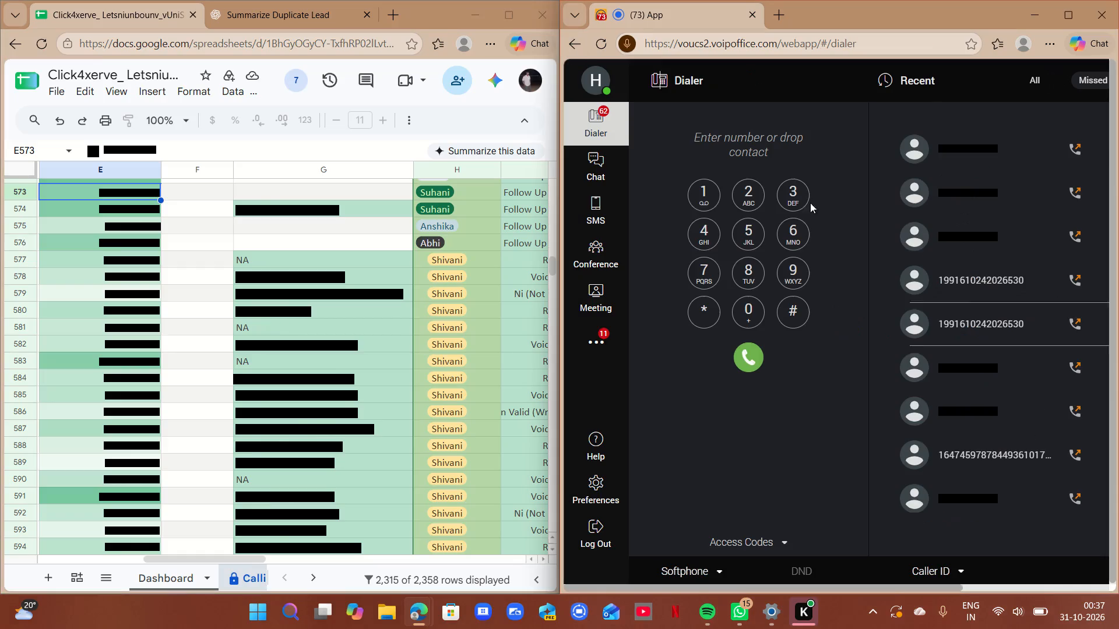
click(765, 172)
key(ctrl+v)
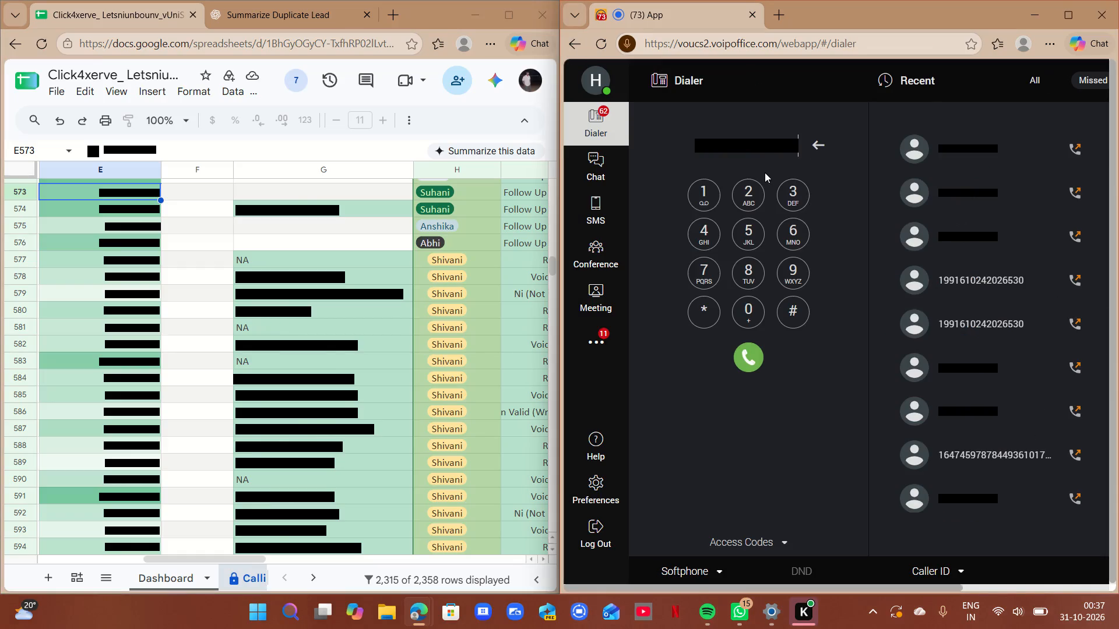
key(Return)
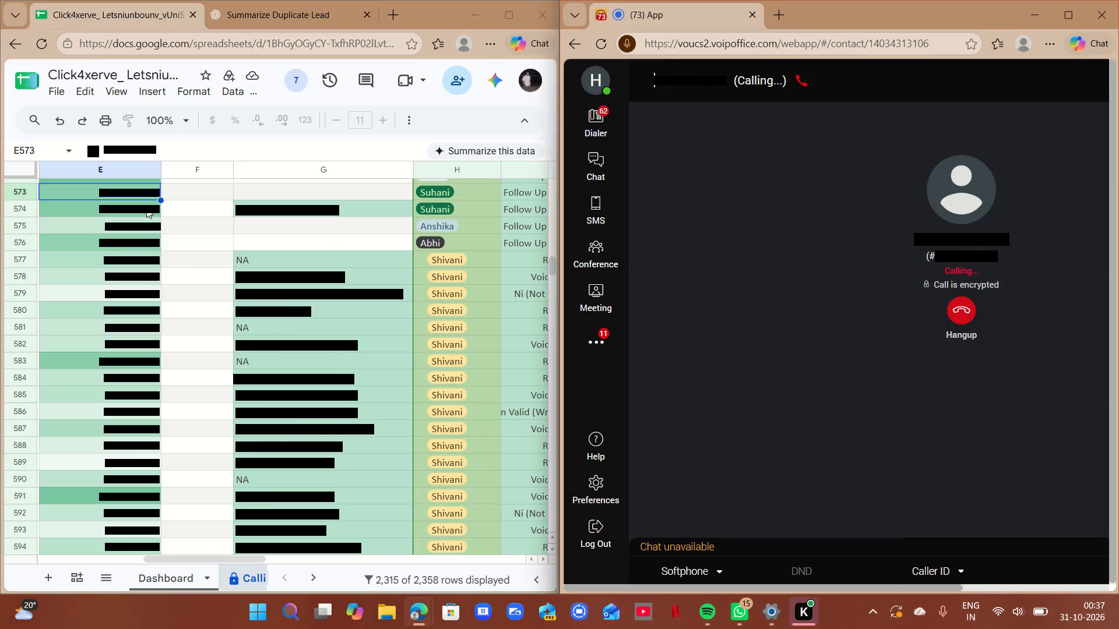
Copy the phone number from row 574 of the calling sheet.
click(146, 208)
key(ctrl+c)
Copy the phone number from row 559, Harsh's follow-up with the remark 1 hr, and call it in the web dialer.
scroll(146, 208, left, 3)
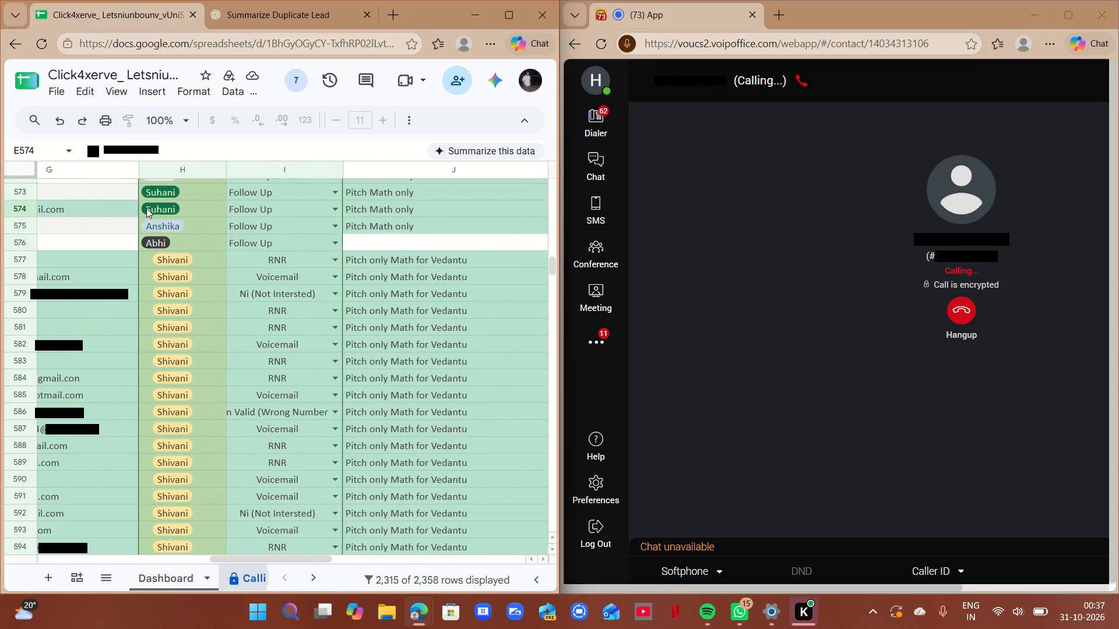
scroll(146, 208, up, 3)
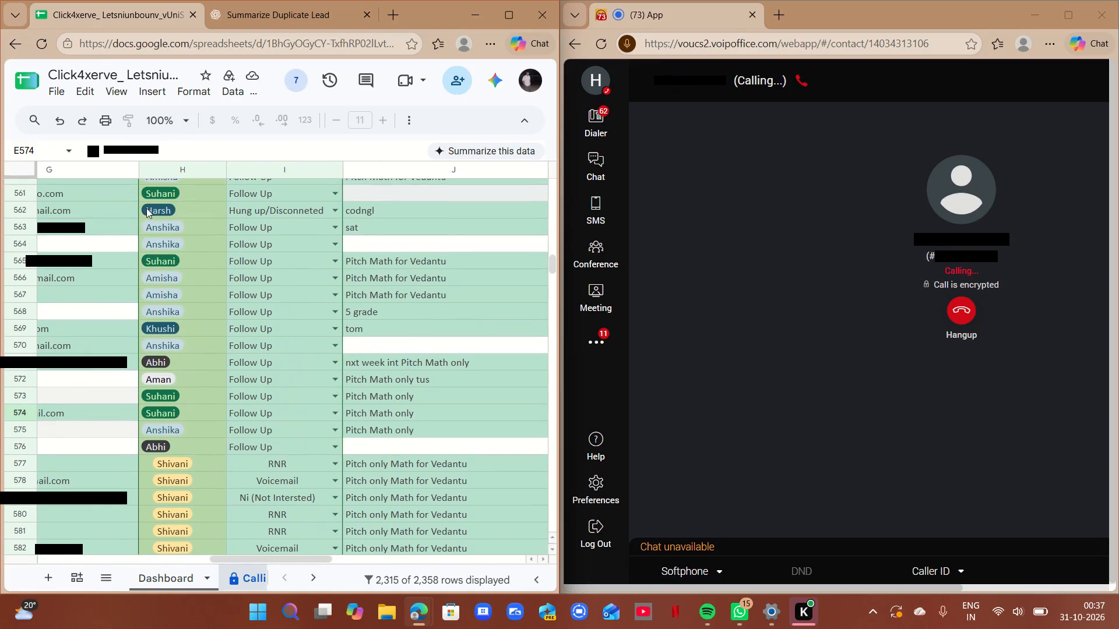
scroll(146, 208, up, 1)
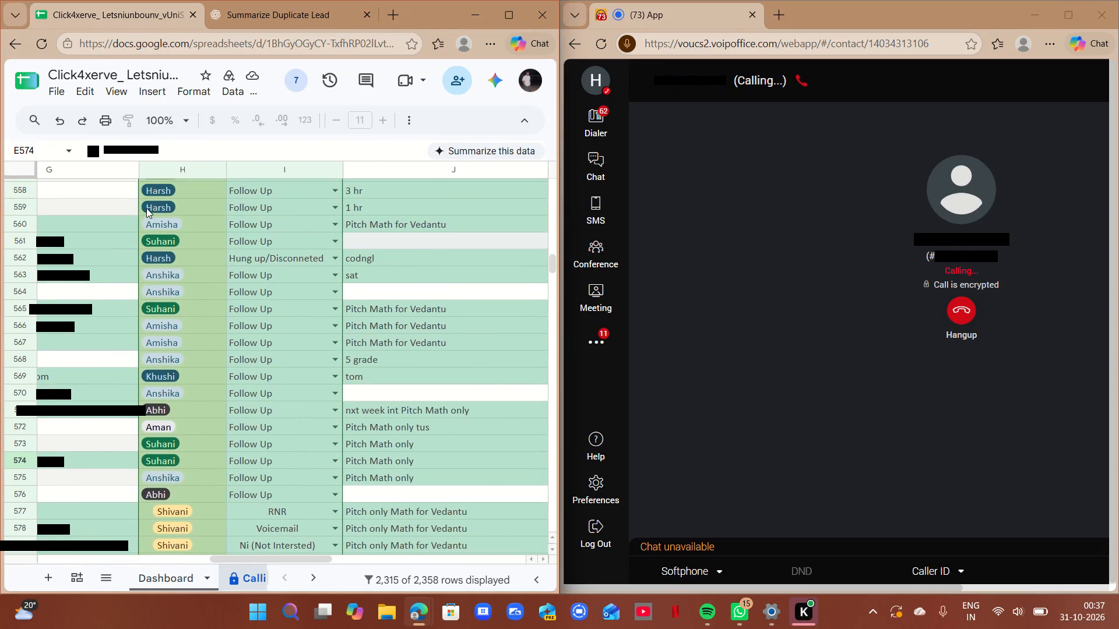
scroll(146, 208, right, 3)
click(52, 206)
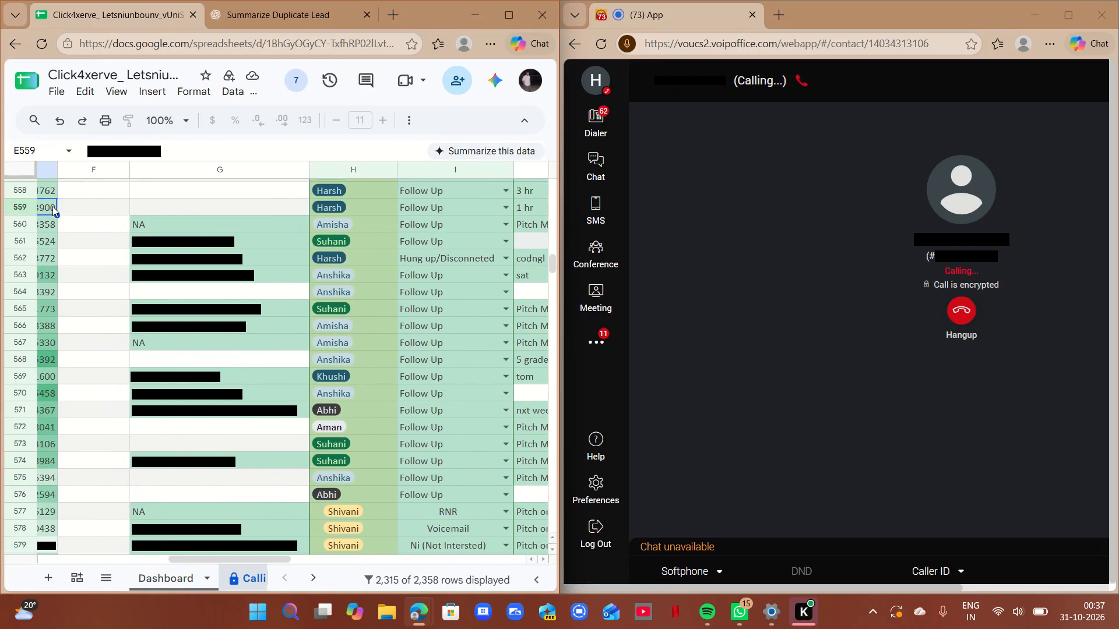
key(ctrl+c)
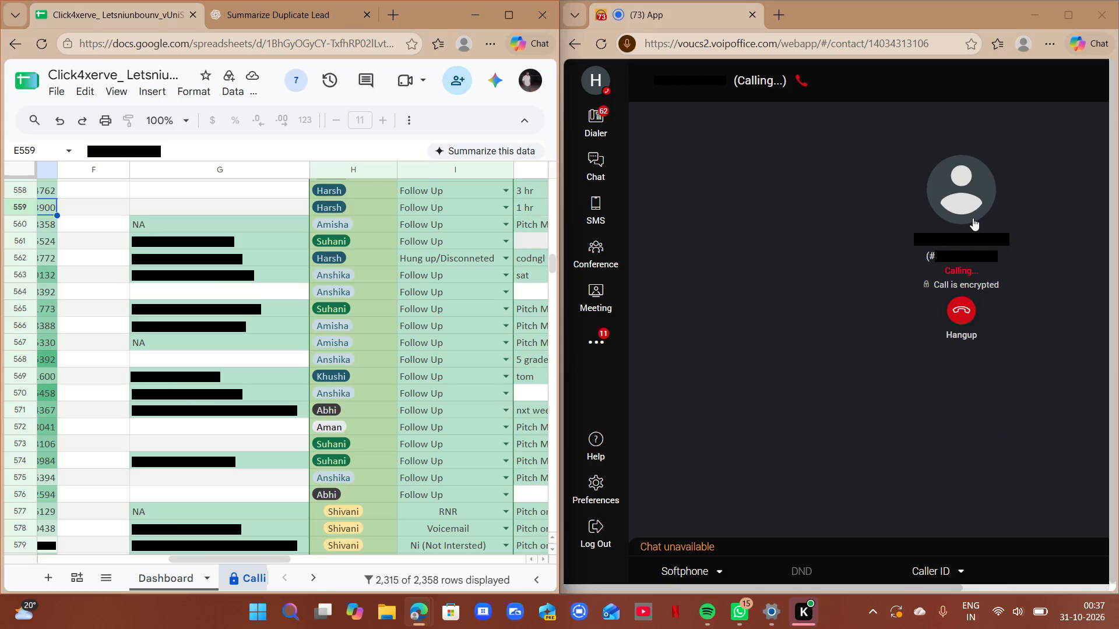
scroll(393, 275, right, 1)
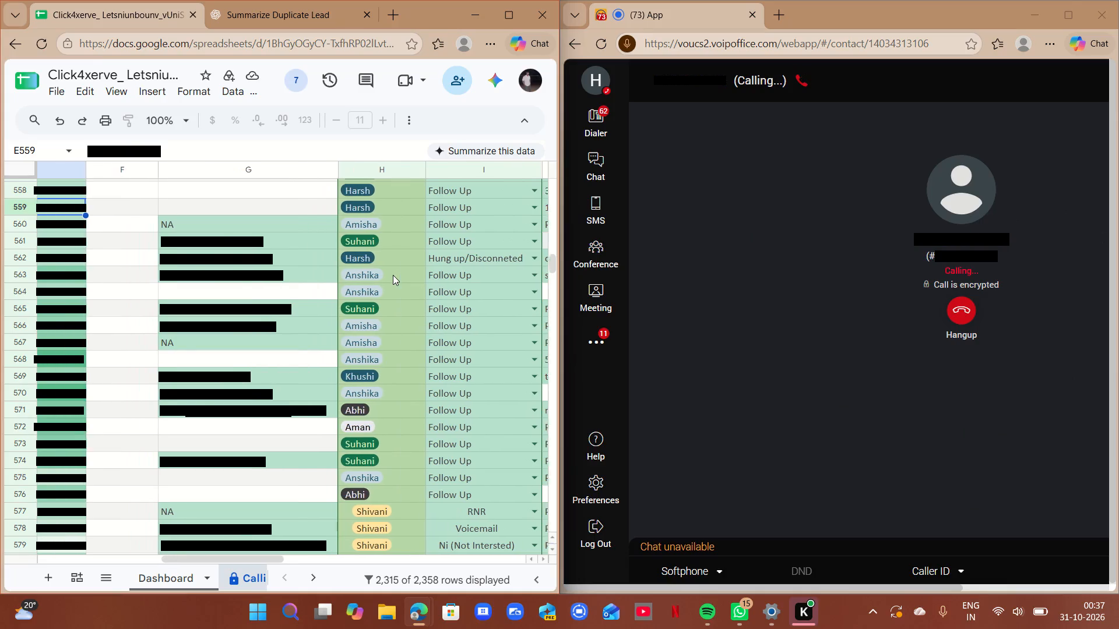
scroll(393, 275, right, 1)
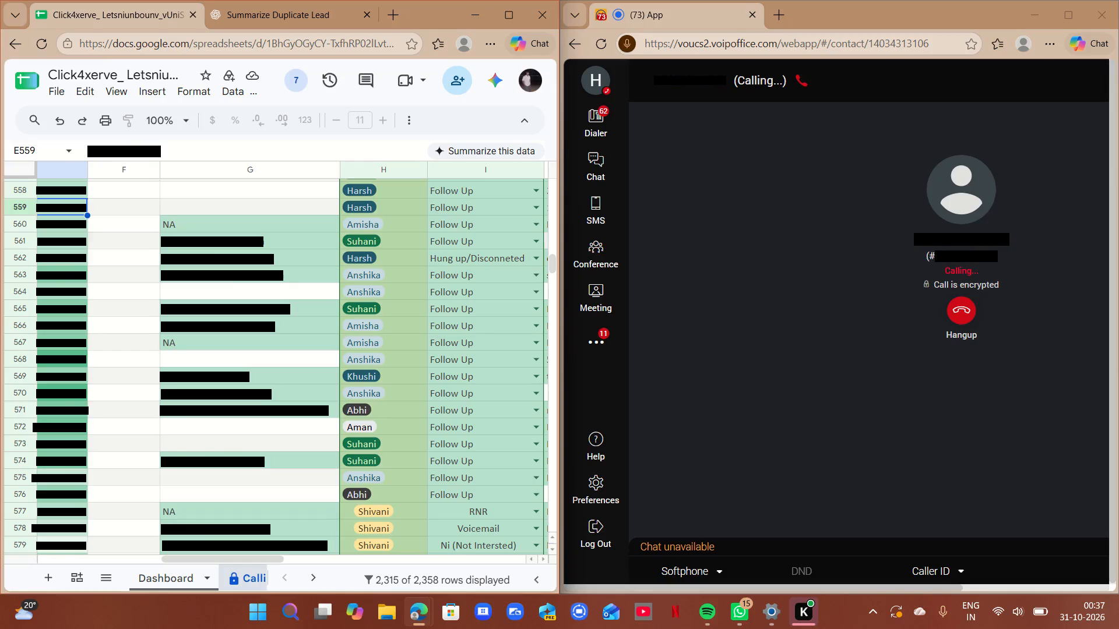
click(740, 150)
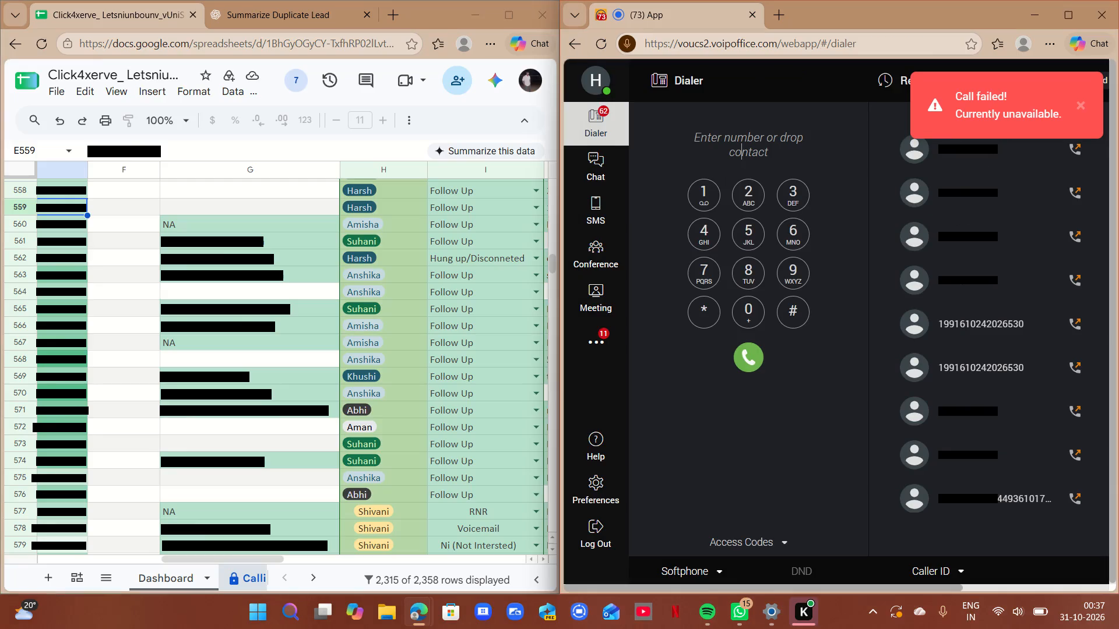
key(ctrl+v)
key(Return)
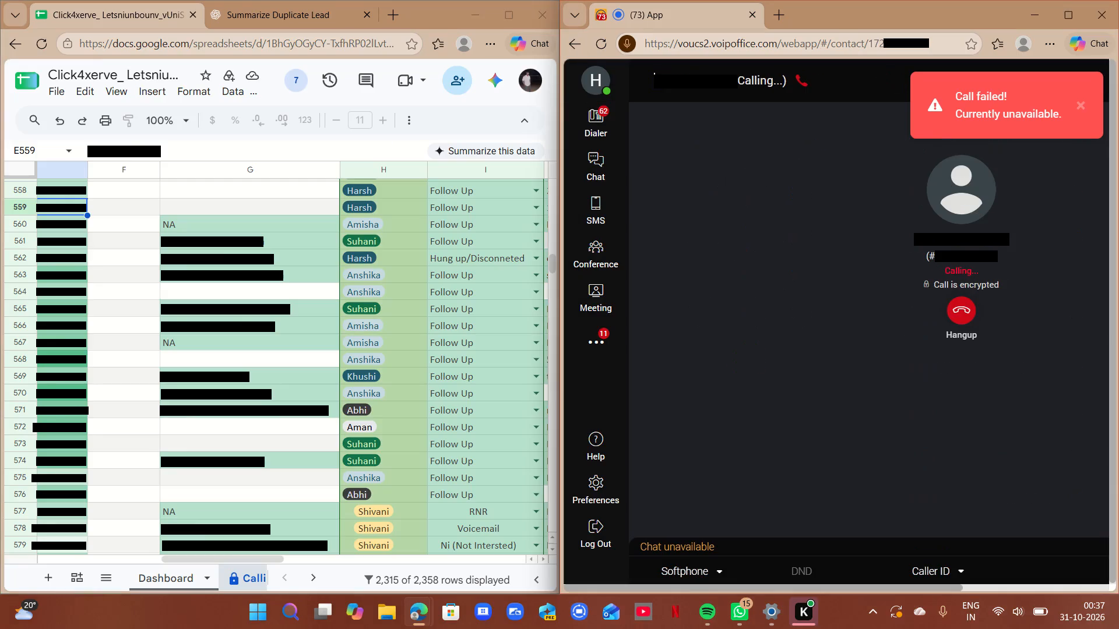
Copy the phone number of Harsh's follow-up lead in row 558 and dismiss the dialer's notification.
click(69, 193)
key(ctrl+c)
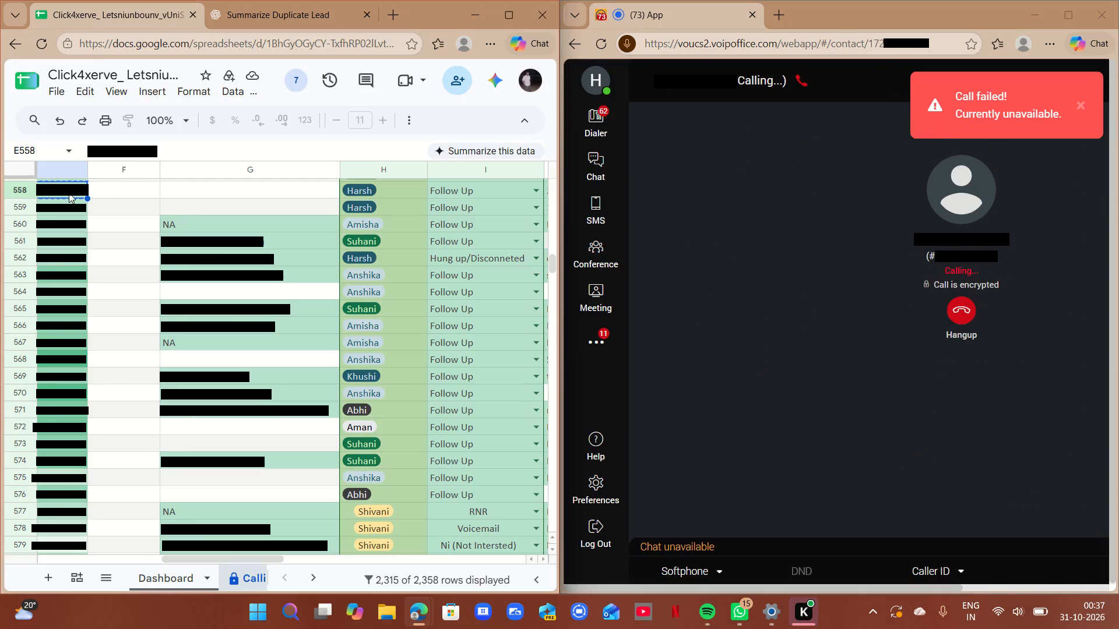
scroll(69, 193, left, 2)
scroll(69, 193, right, 2)
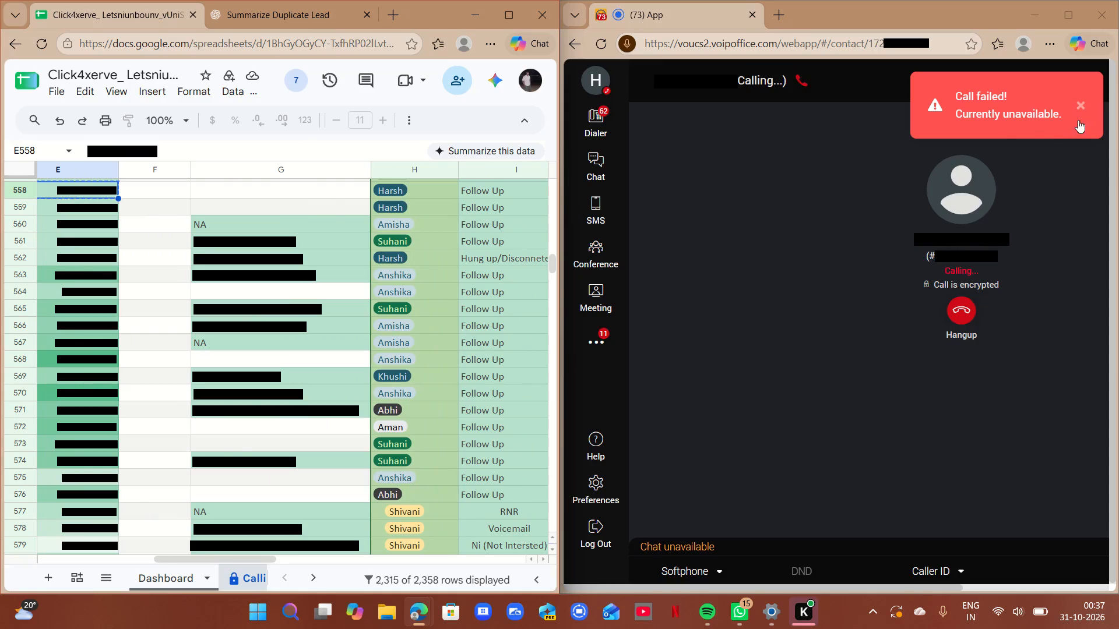
click(1081, 104)
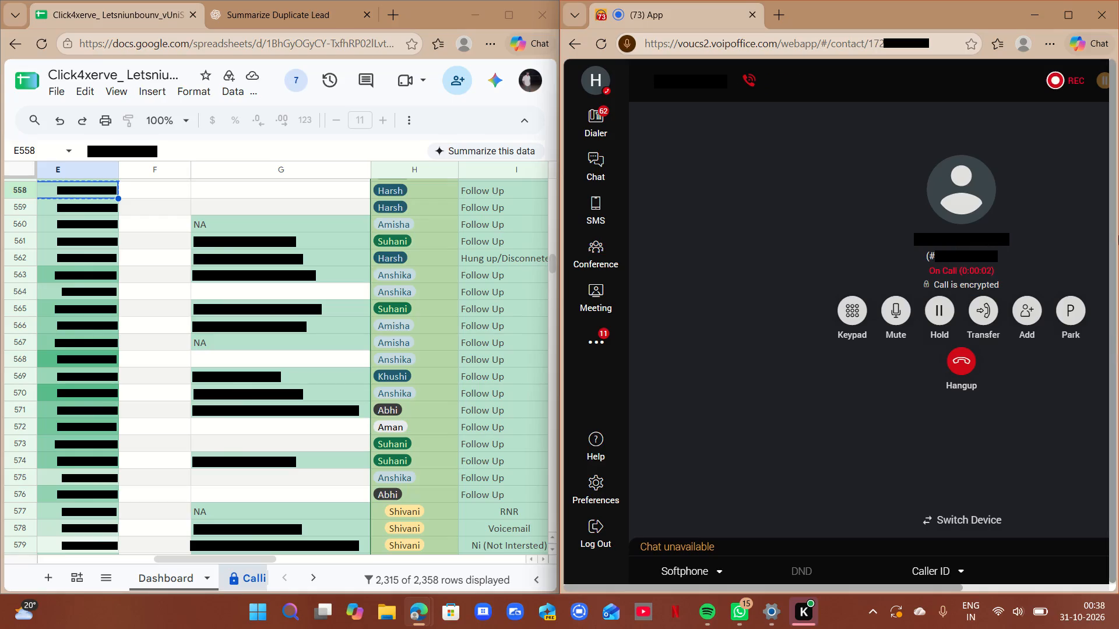
Hang up the row 559 call and call the copied row 558 number in the web dialer.
click(966, 362)
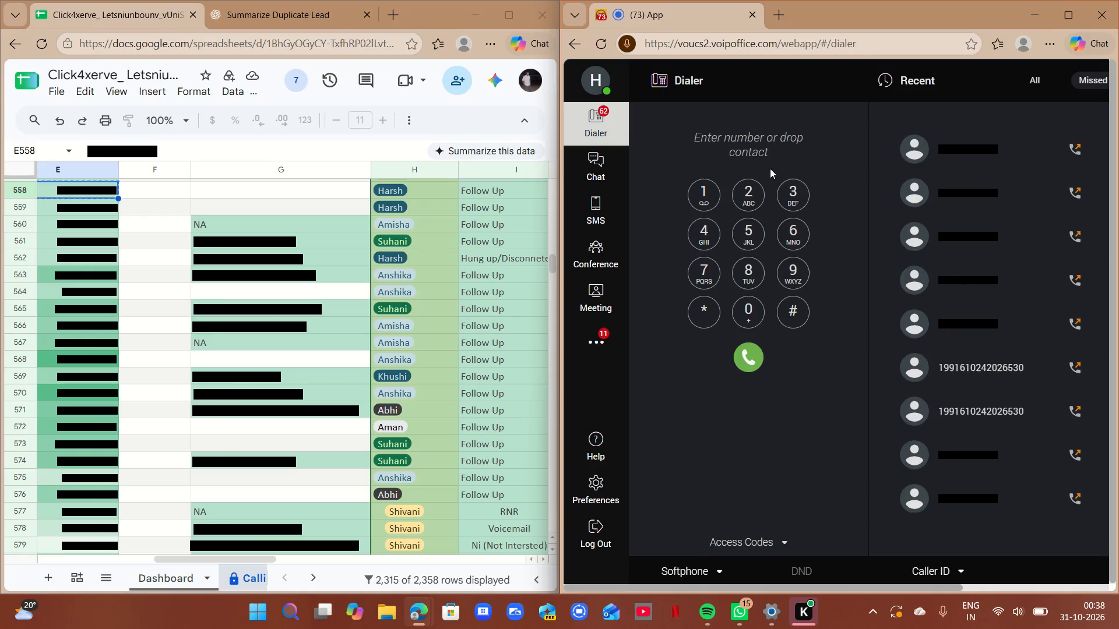
click(748, 162)
key(ctrl+v)
key(Return)
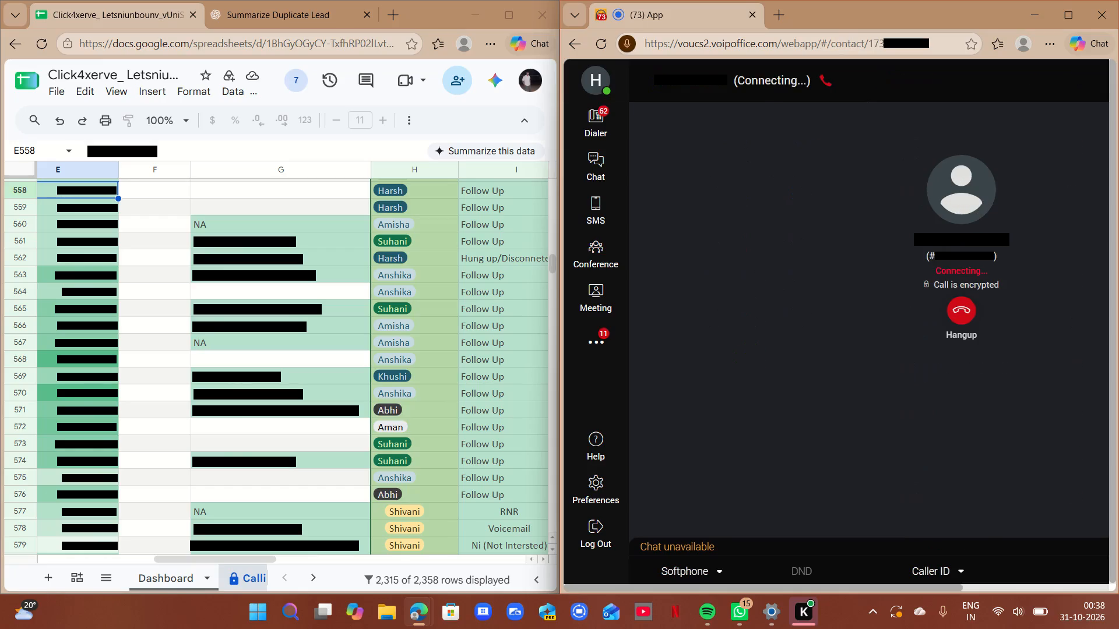
Copy the phone number from row 552, Harsh's follow-up with the remark 1 hr cod, in the calling sheet.
text(\\)
scroll(444, 238, up, 1)
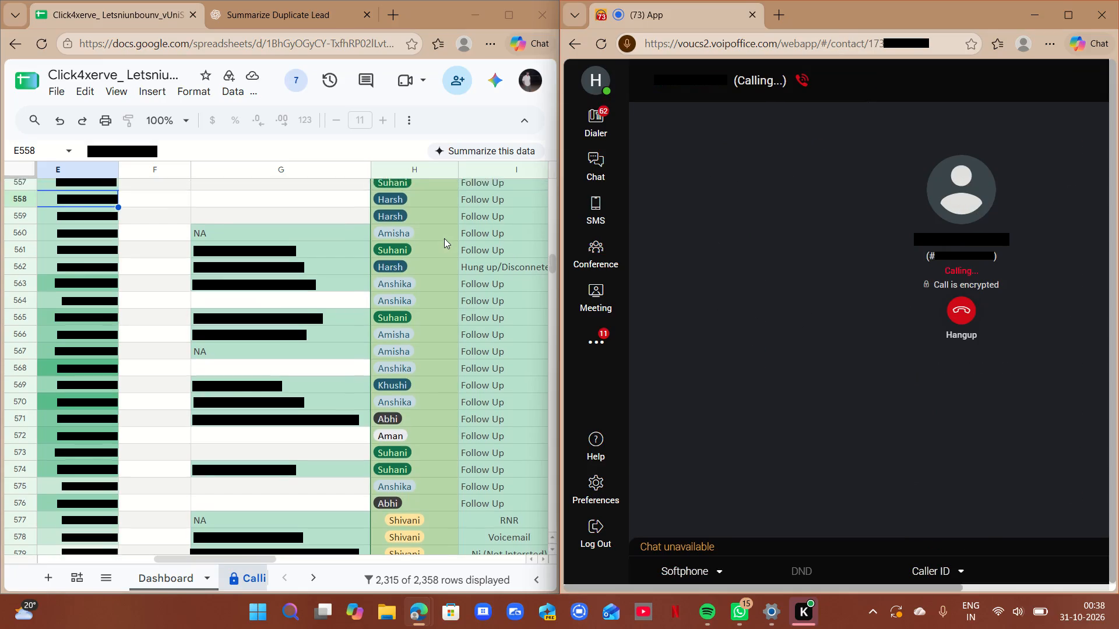
scroll(444, 238, up, 3)
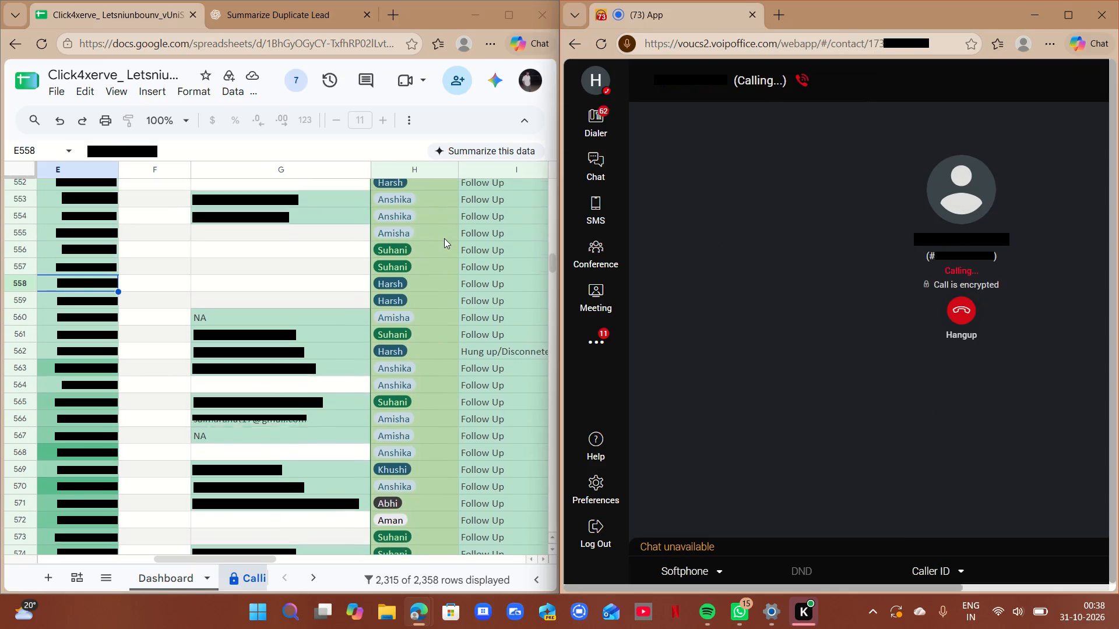
scroll(444, 238, up, 1)
scroll(444, 238, right, 1)
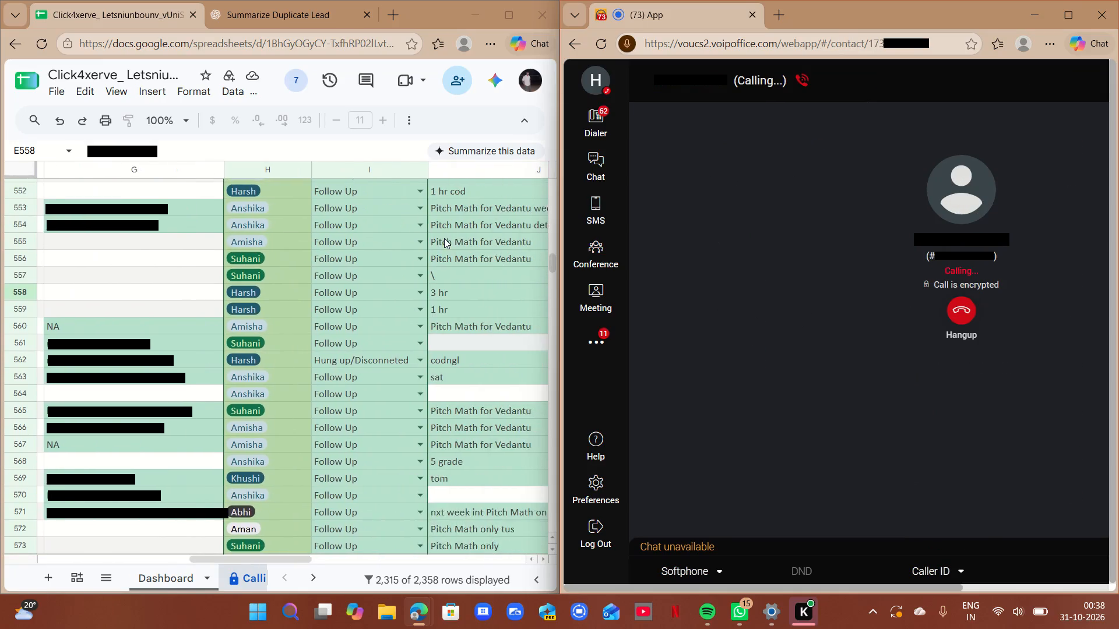
scroll(444, 238, right, 1)
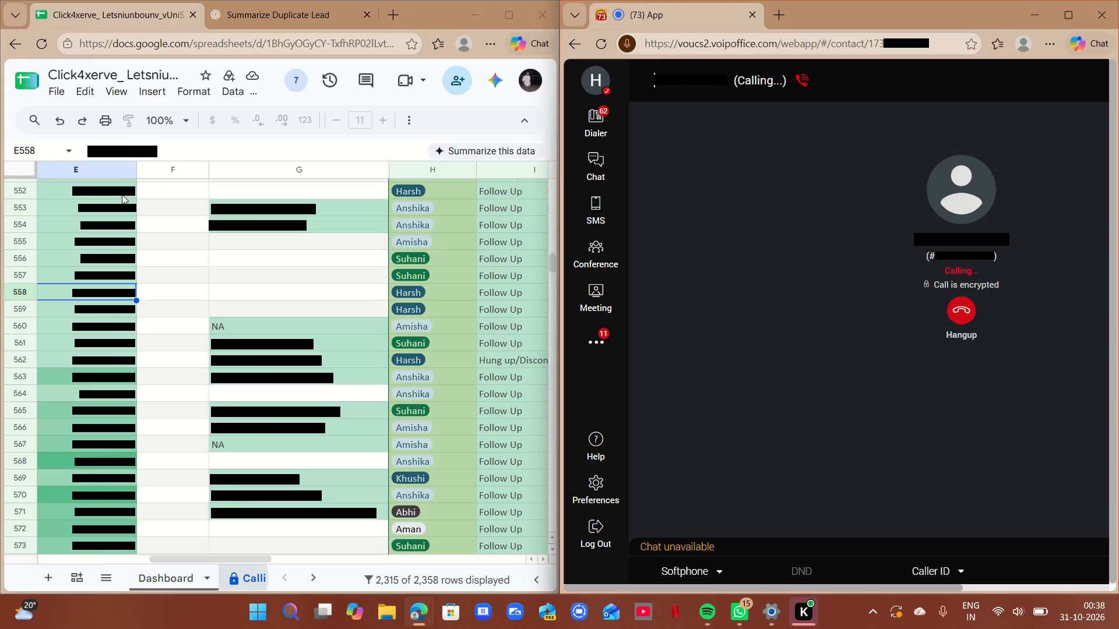
click(121, 199)
key(ctrl+c)
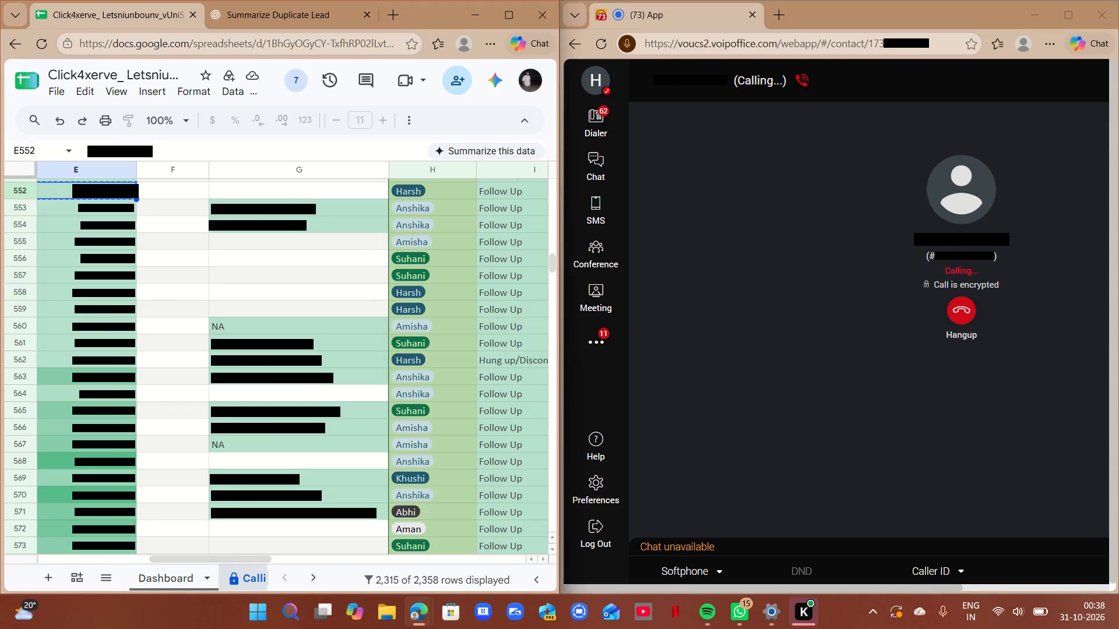
scroll(464, 263, left, 3)
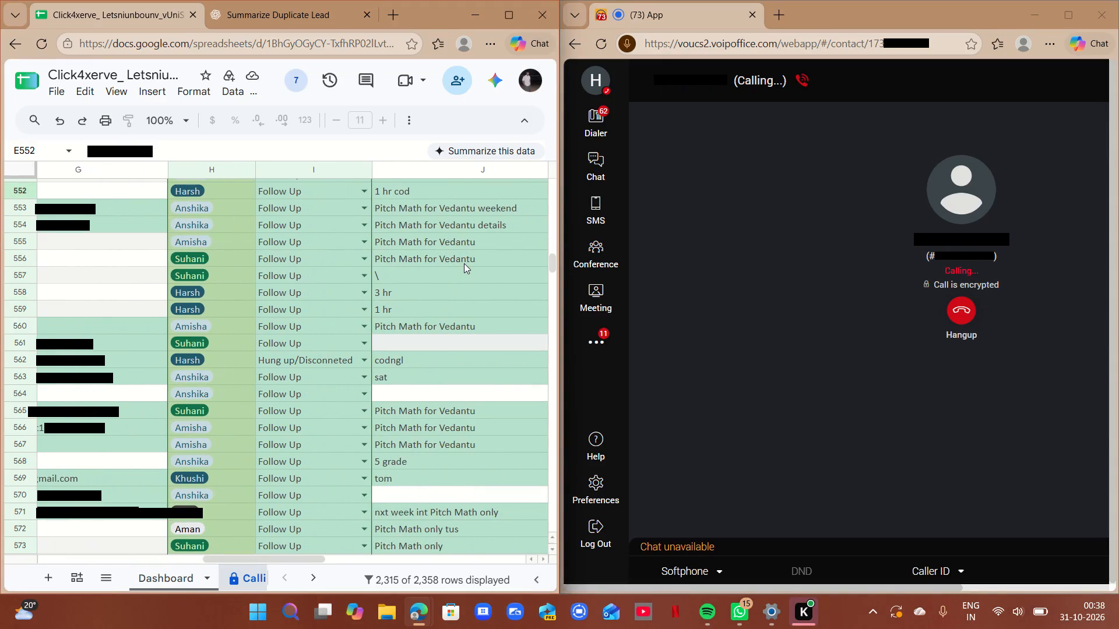
scroll(464, 263, right, 3)
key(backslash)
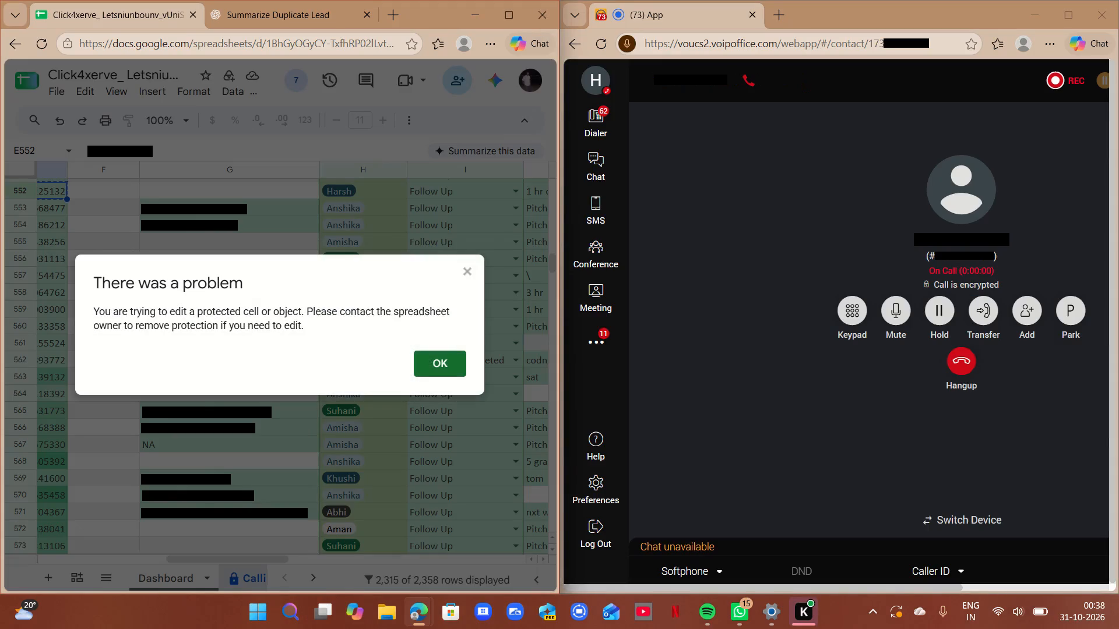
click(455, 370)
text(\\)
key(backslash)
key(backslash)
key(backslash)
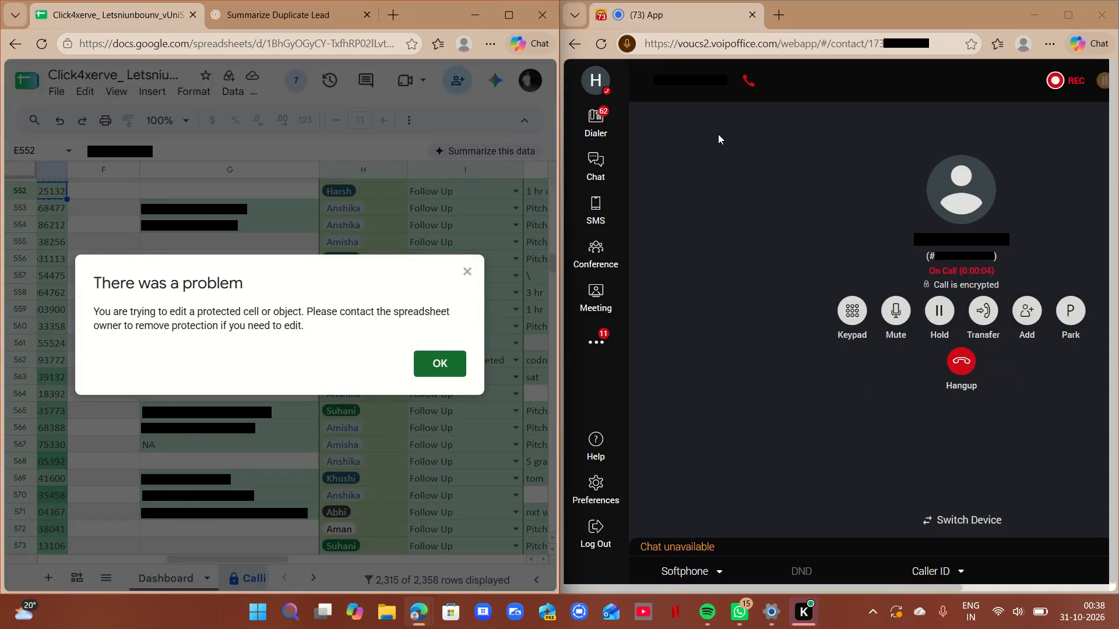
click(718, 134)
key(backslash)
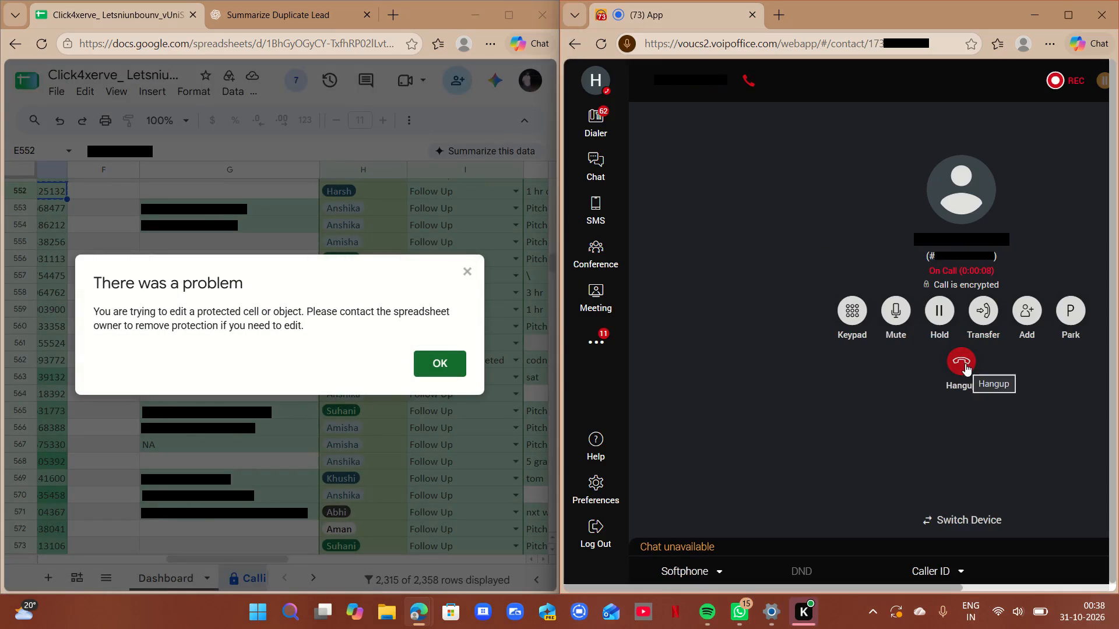
Hang up the row 558 call and call the copied row 552 number in the web dialer.
click(965, 363)
click(735, 151)
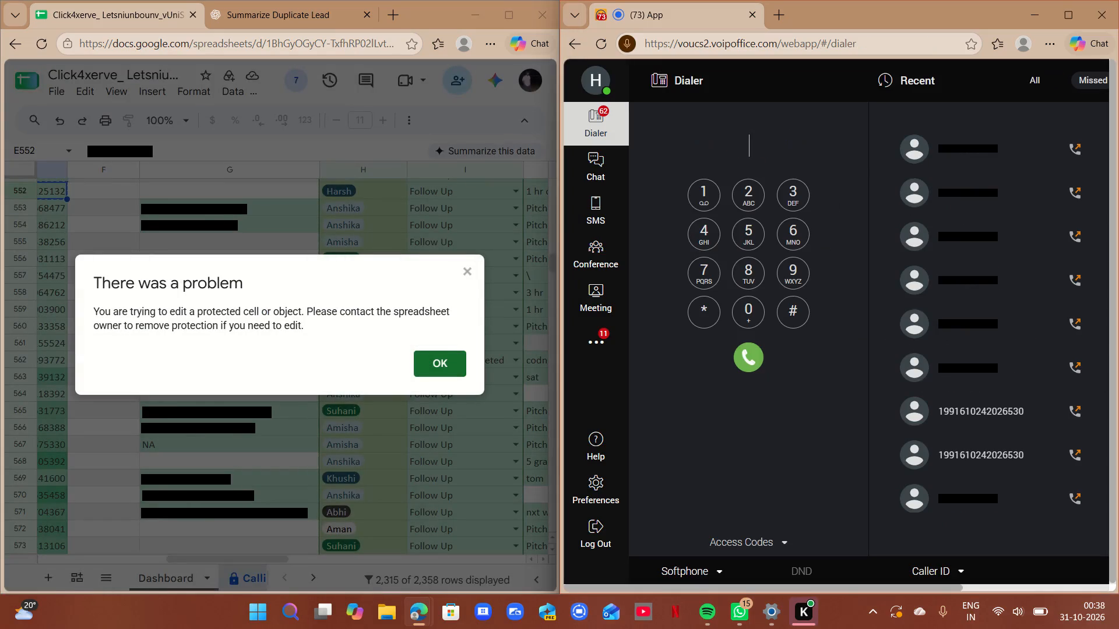
key(ctrl+v)
key(Return)
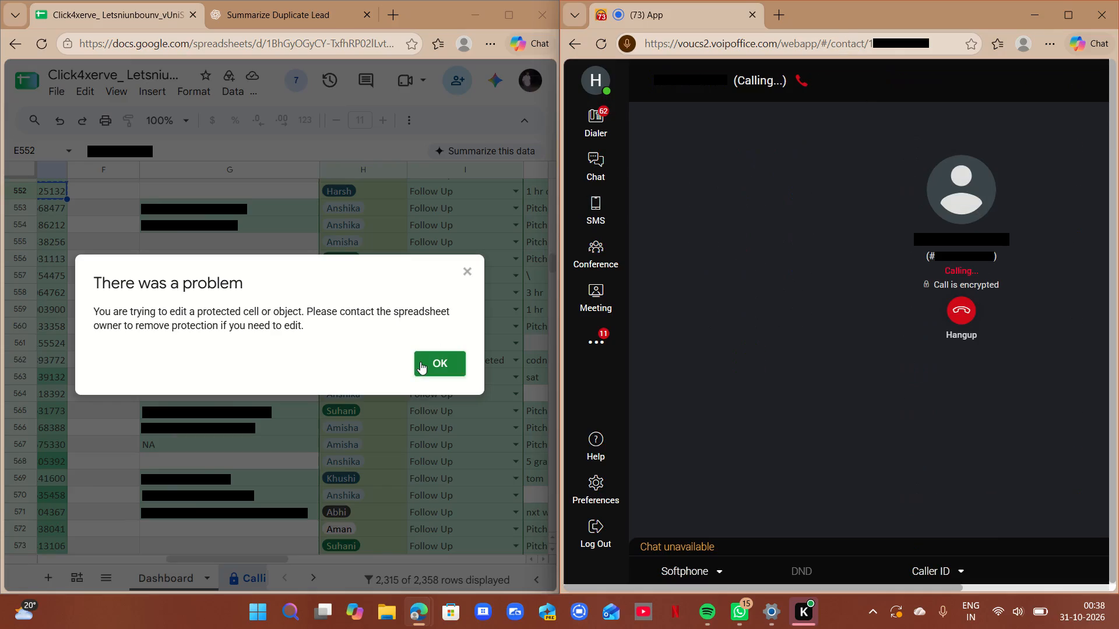
Dismiss the protected-cell alerts and copy the phone number of Harsh's follow-up lead in row 537 of the calling sheet.
click(449, 359)
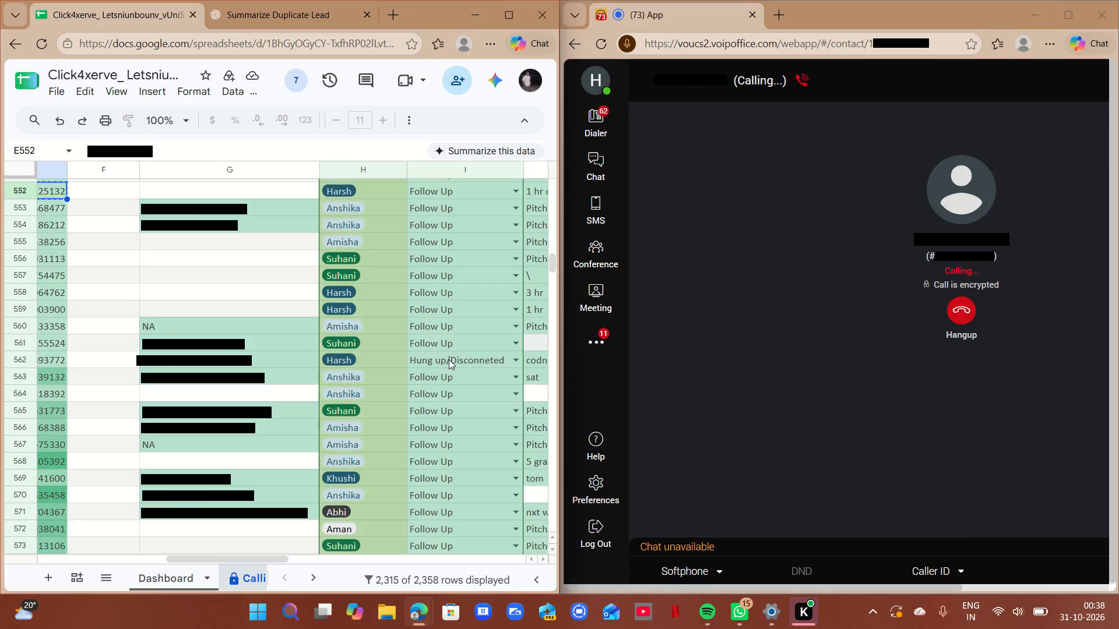
scroll(449, 359, up, 3)
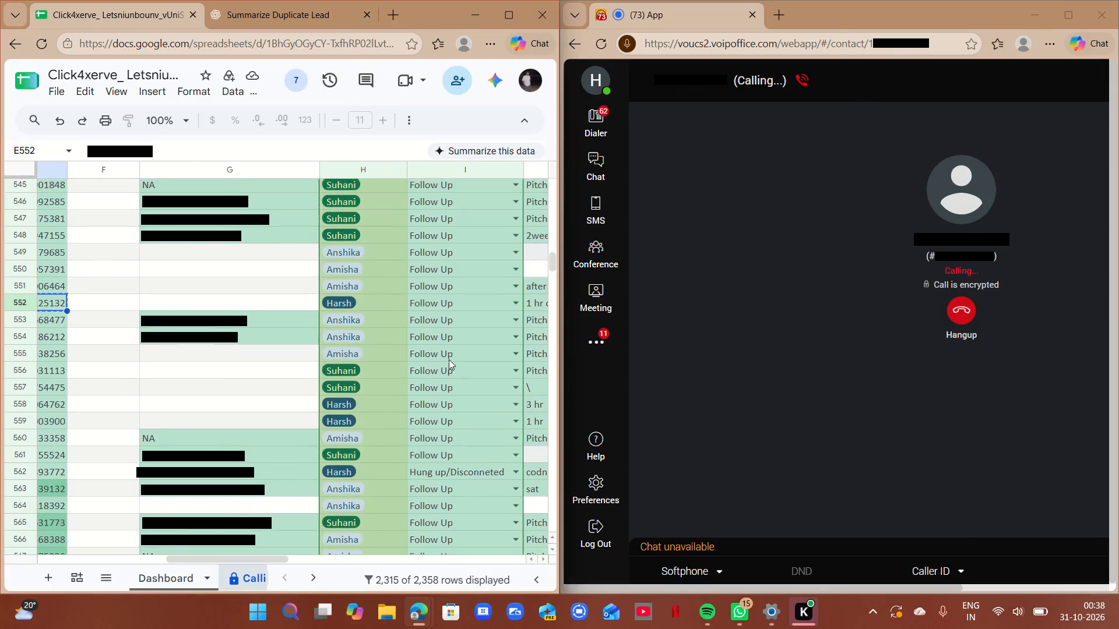
scroll(449, 359, up, 1)
key(backslash)
click(449, 361)
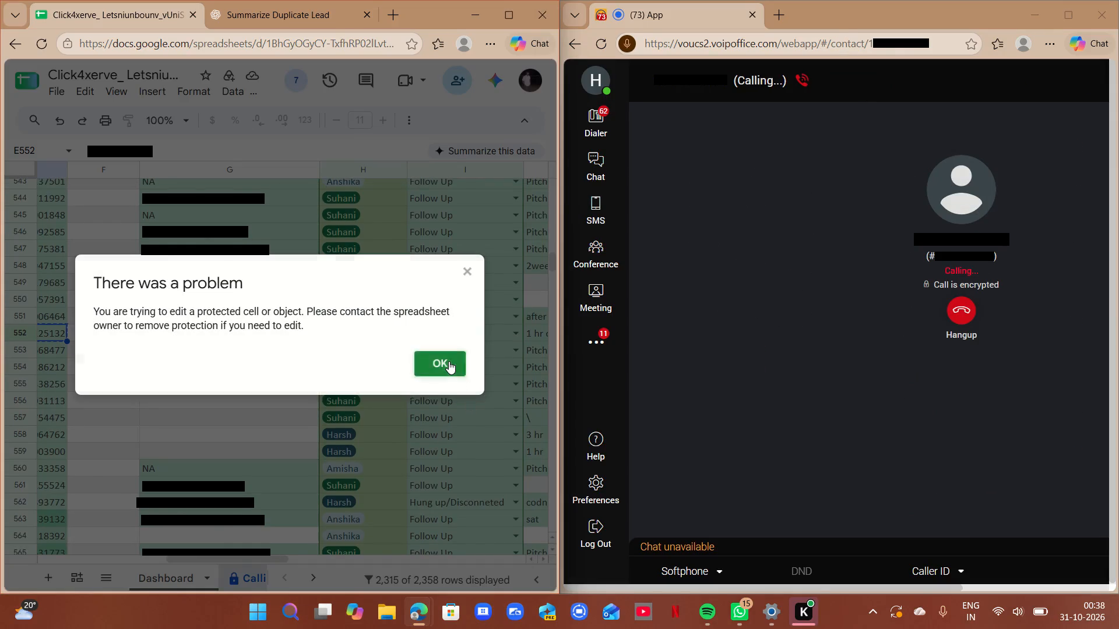
scroll(449, 361, up, 2)
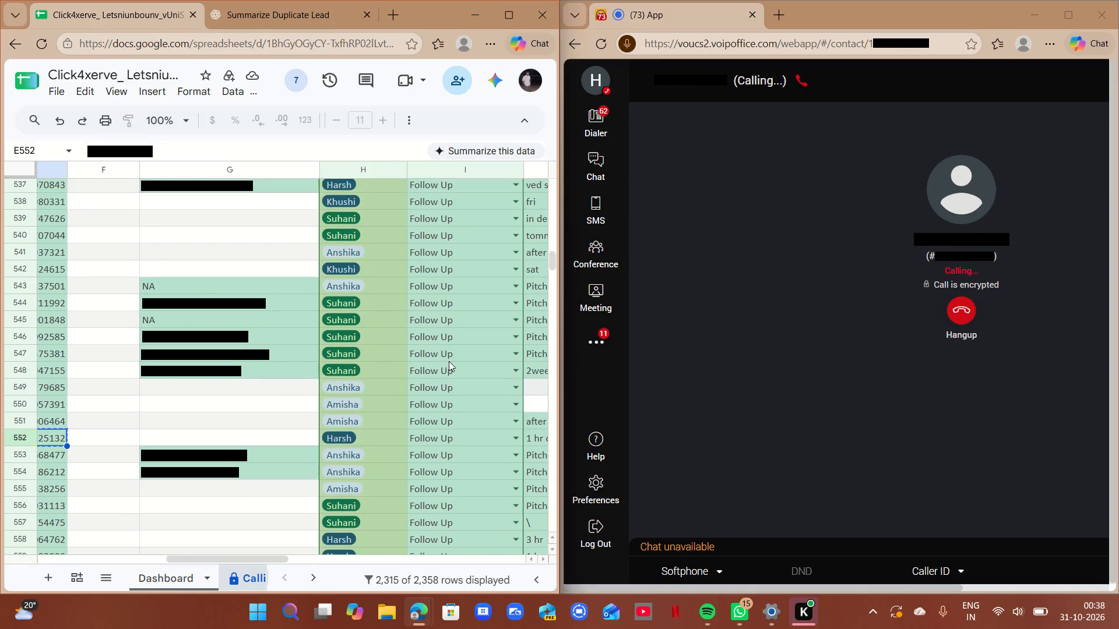
scroll(449, 361, up, 1)
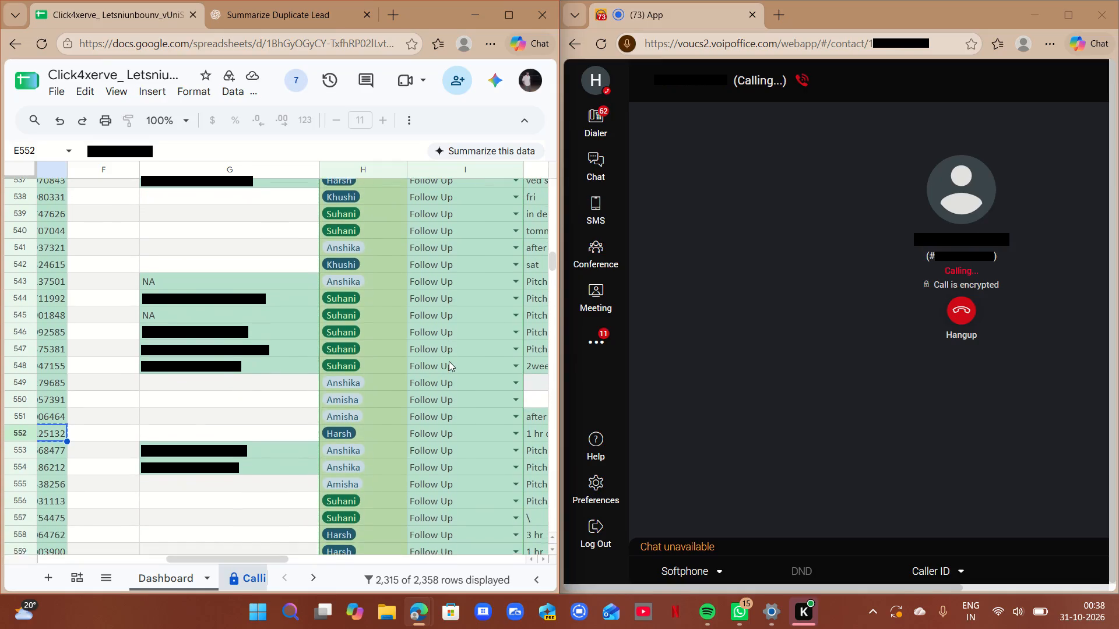
scroll(449, 361, right, 1)
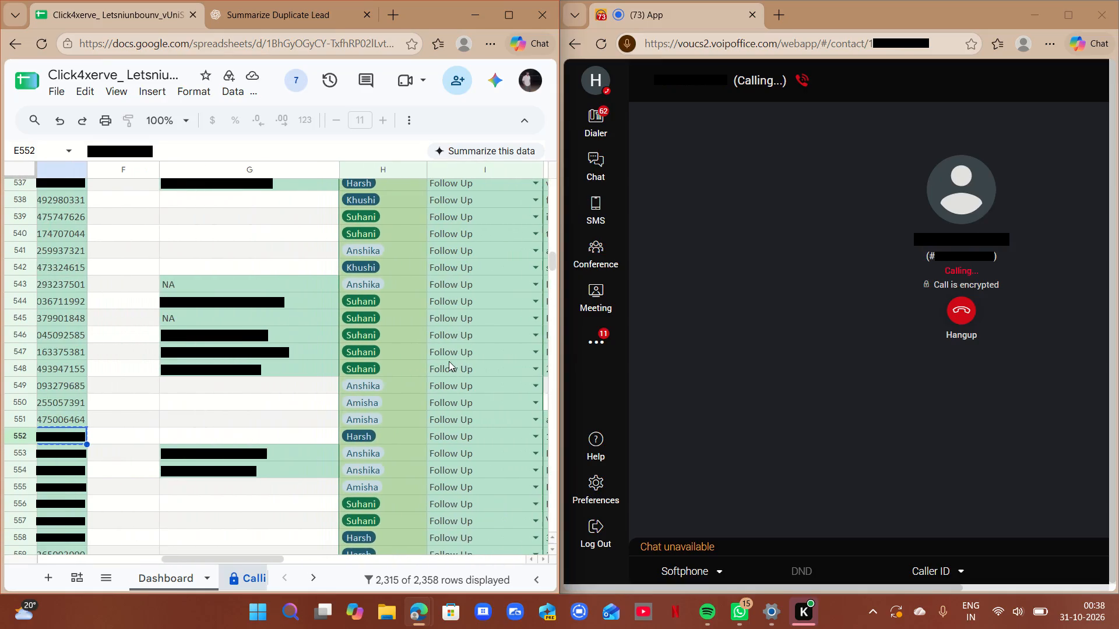
click(72, 182)
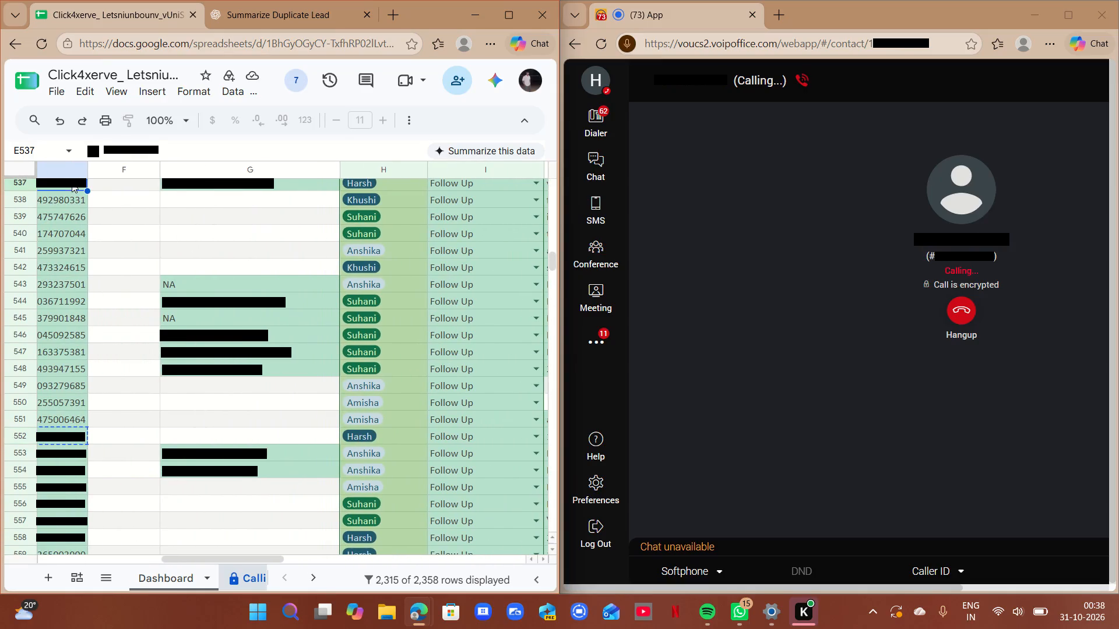
key(ctrl+c)
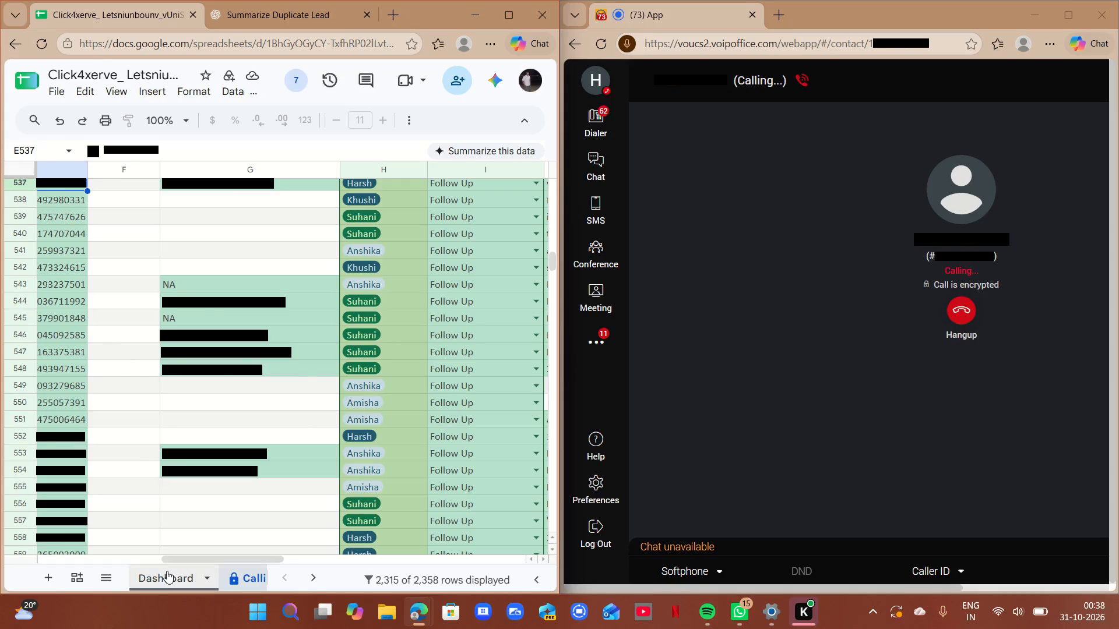
Review the agents' lead and call figures on the Dashboard sheet.
click(167, 571)
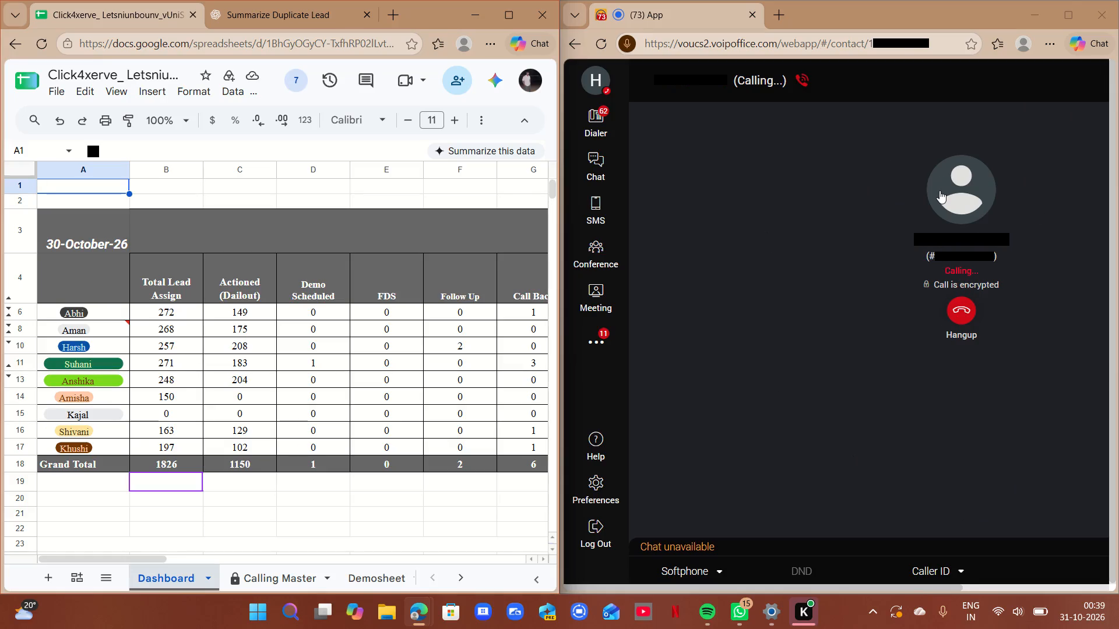
Hang up the row 552 call and call the copied row 537 number in the web dialer.
click(959, 314)
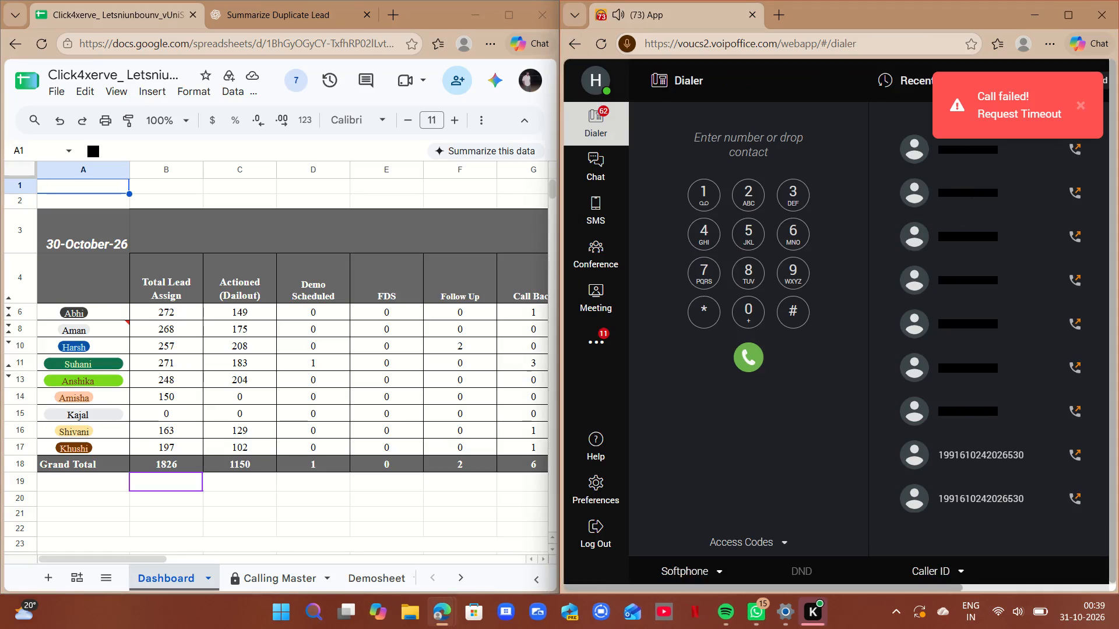
click(759, 130)
key(ctrl+v)
key(Return)
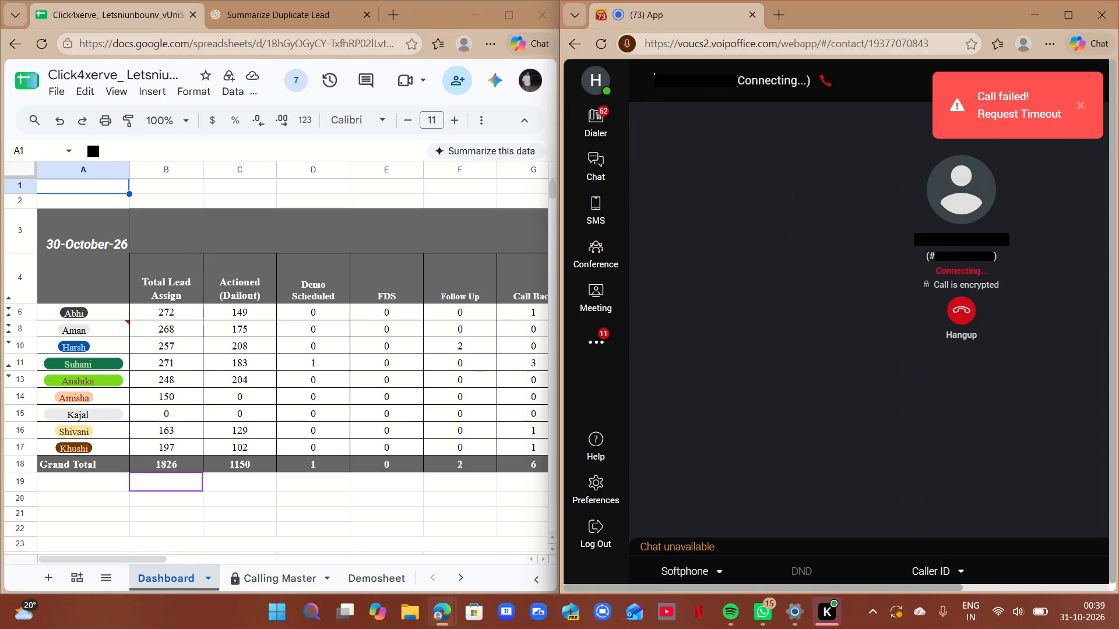
Check the row 537 remark in the Calling Master sheet and the agents' lead entries in the Demosheet.
click(284, 575)
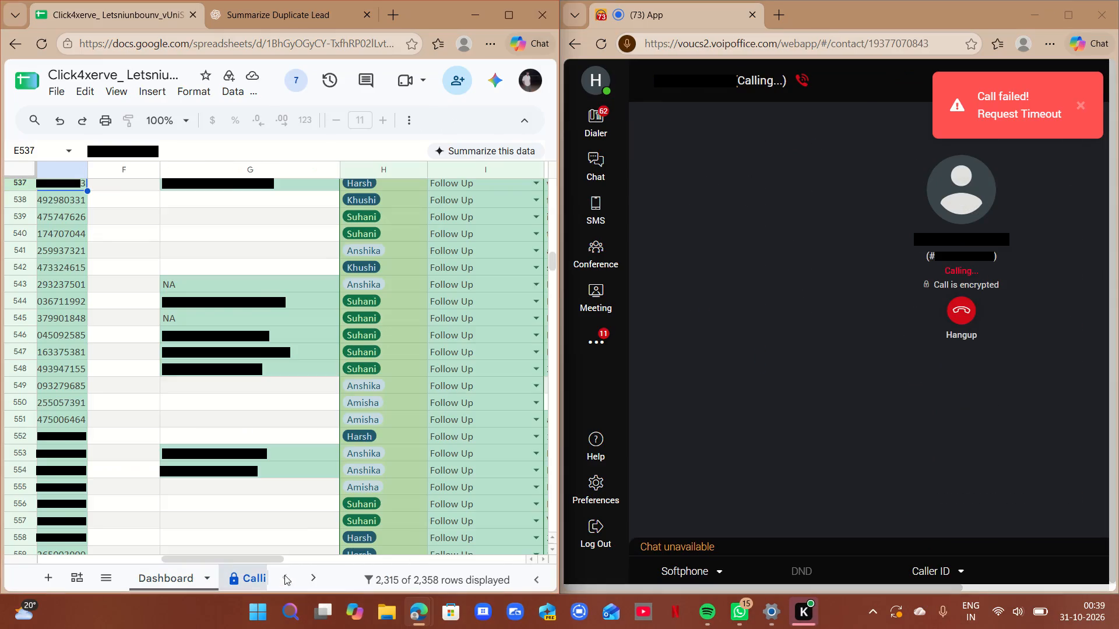
scroll(442, 254, left, 2)
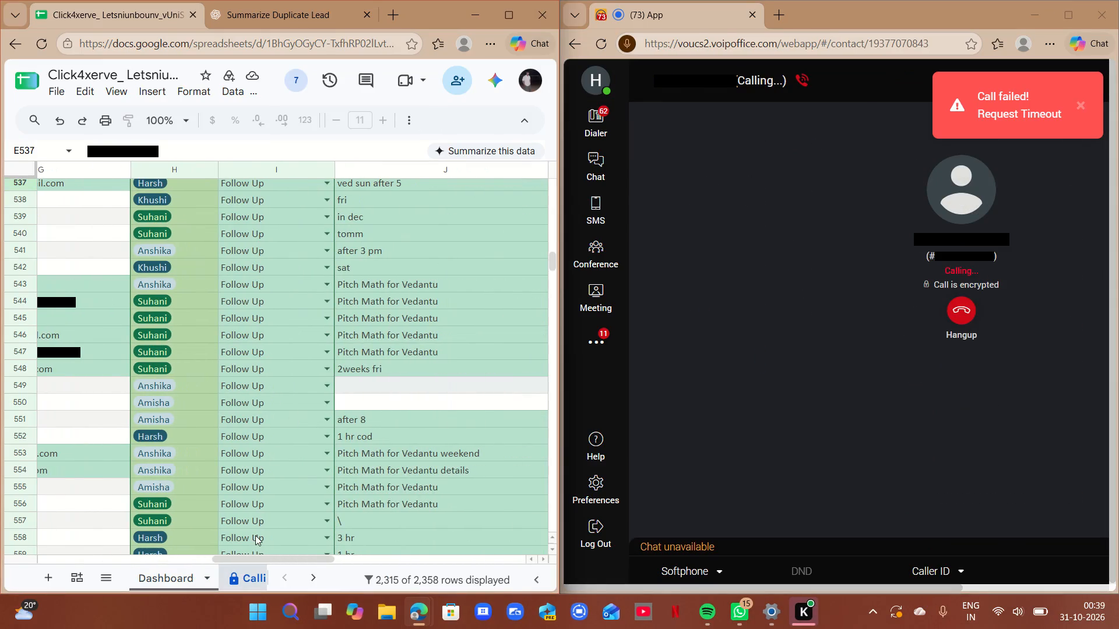
scroll(237, 573, left, 2)
click(237, 573)
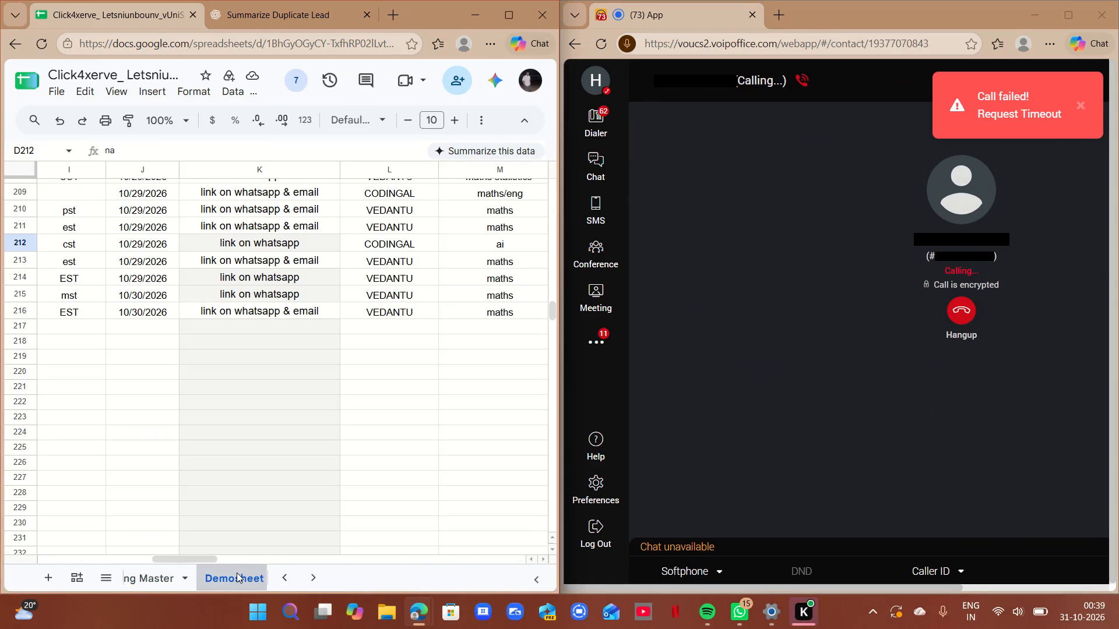
scroll(378, 331, right, 7)
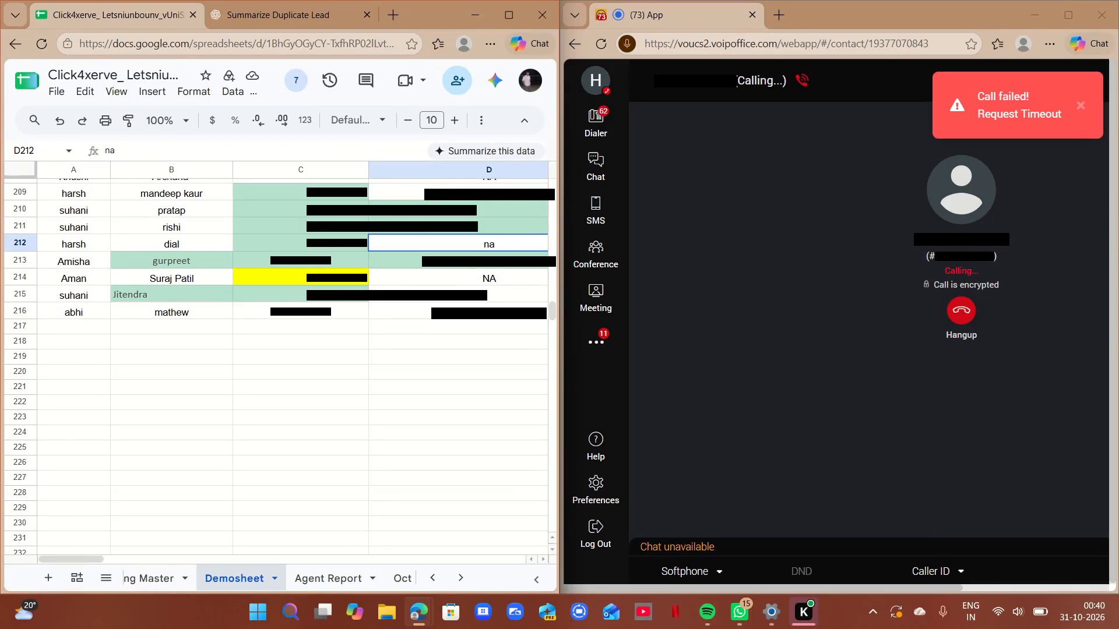
Dismiss the dialer's notification and hang up the row 537 call.
click(1079, 108)
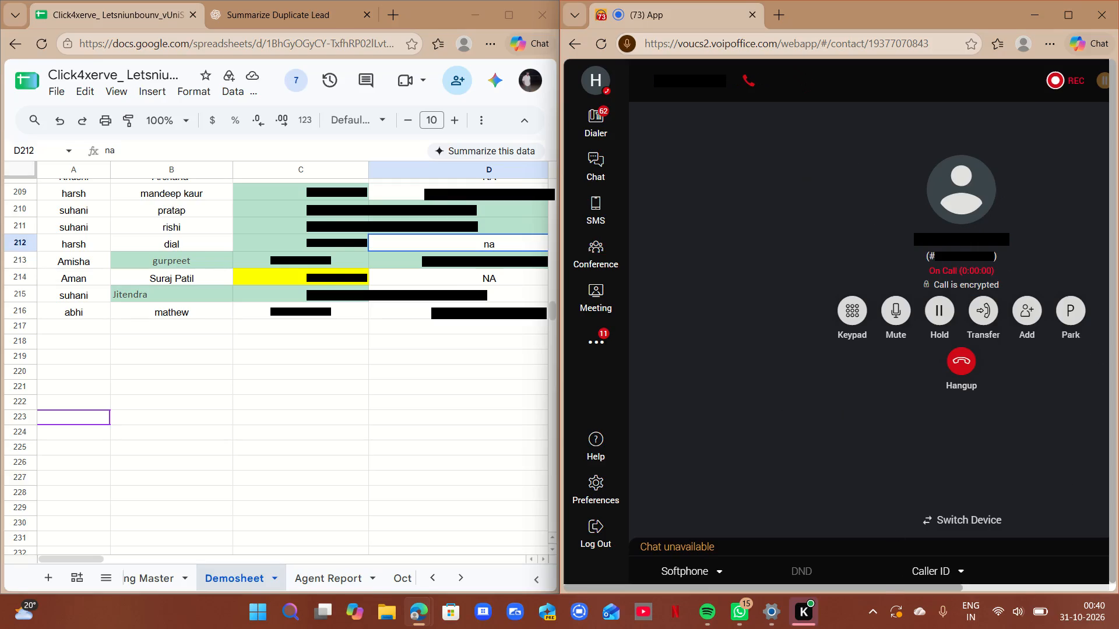
click(960, 351)
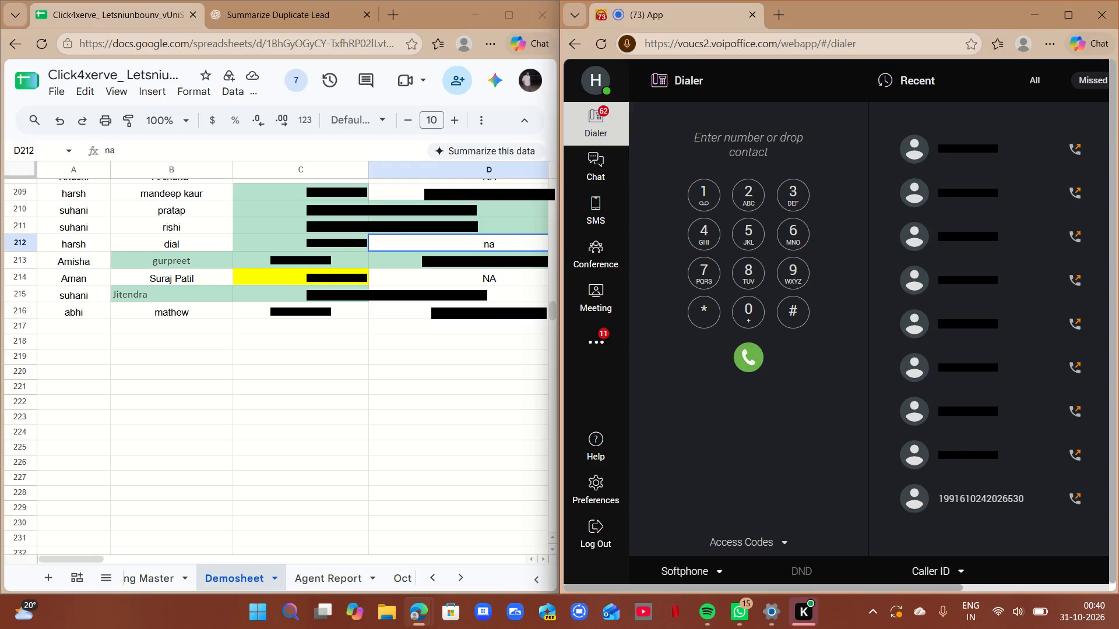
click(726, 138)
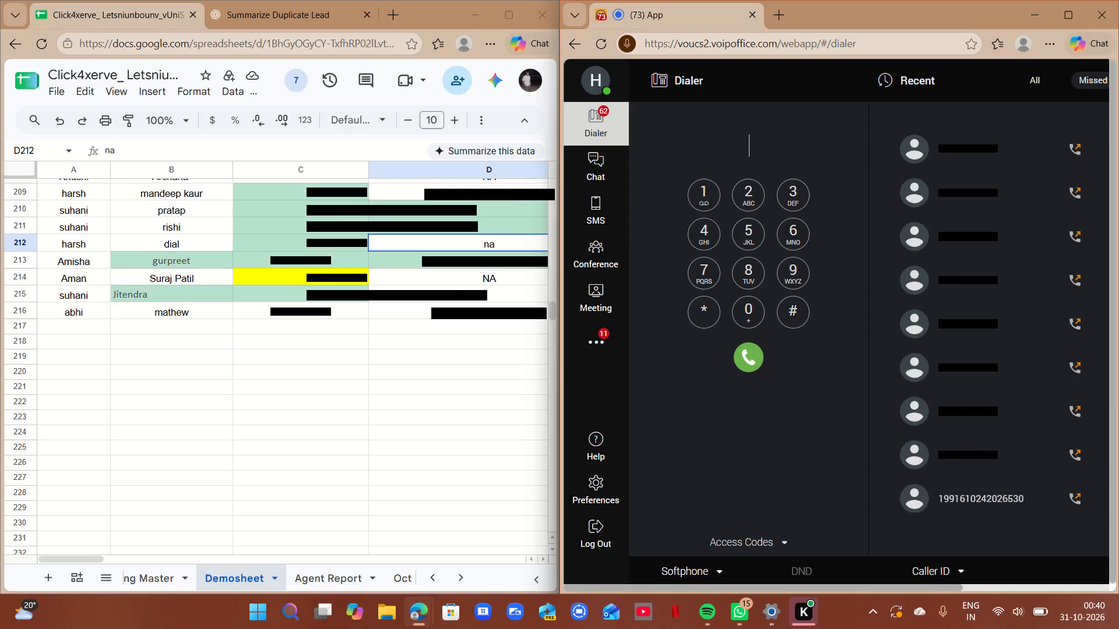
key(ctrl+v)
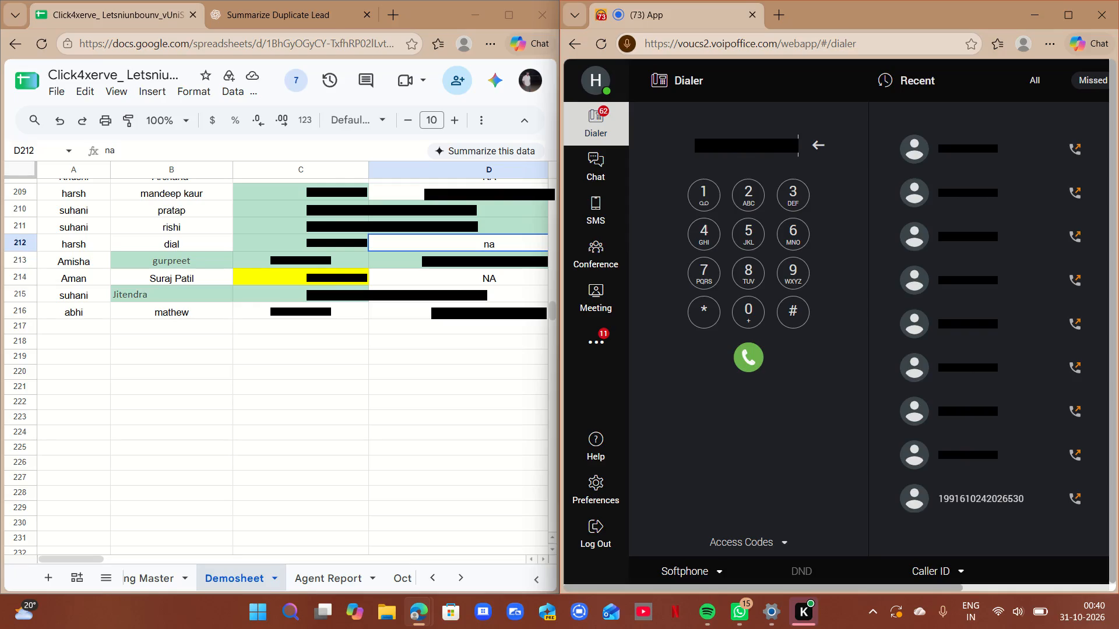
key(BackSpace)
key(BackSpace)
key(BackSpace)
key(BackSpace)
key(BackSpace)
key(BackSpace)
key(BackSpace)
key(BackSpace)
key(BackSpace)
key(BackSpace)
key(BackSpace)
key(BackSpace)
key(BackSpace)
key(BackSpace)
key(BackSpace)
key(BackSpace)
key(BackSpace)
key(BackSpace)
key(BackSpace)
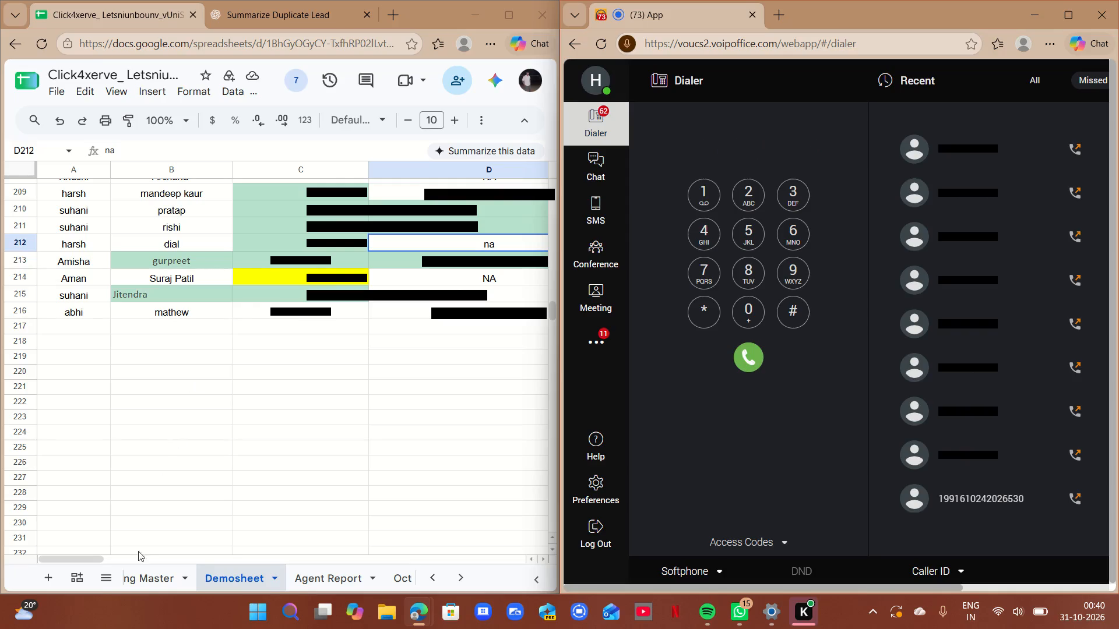
Look through the assigned agents, call statuses and remarks in the Calling Master rows below row 537.
click(152, 568)
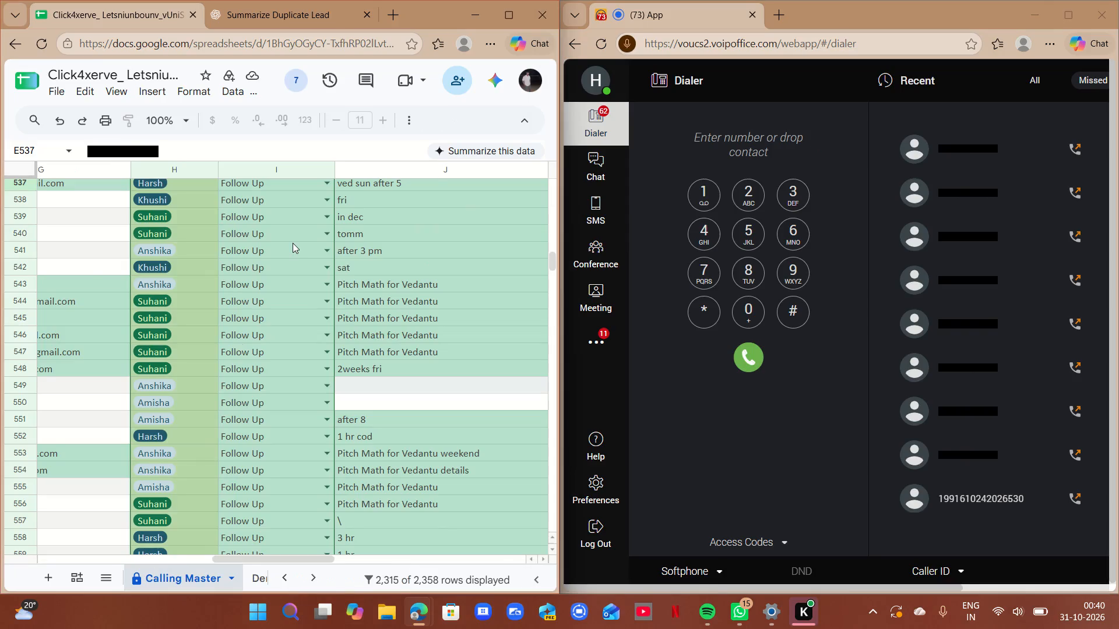
scroll(293, 243, up, 4)
scroll(293, 243, down, 18)
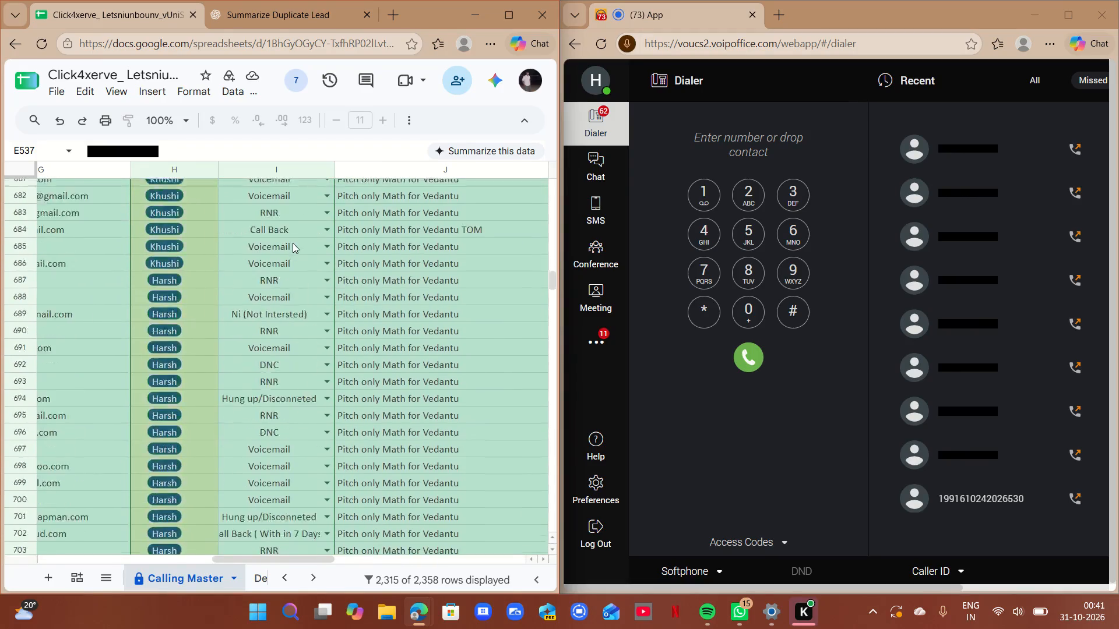
scroll(293, 243, down, 20)
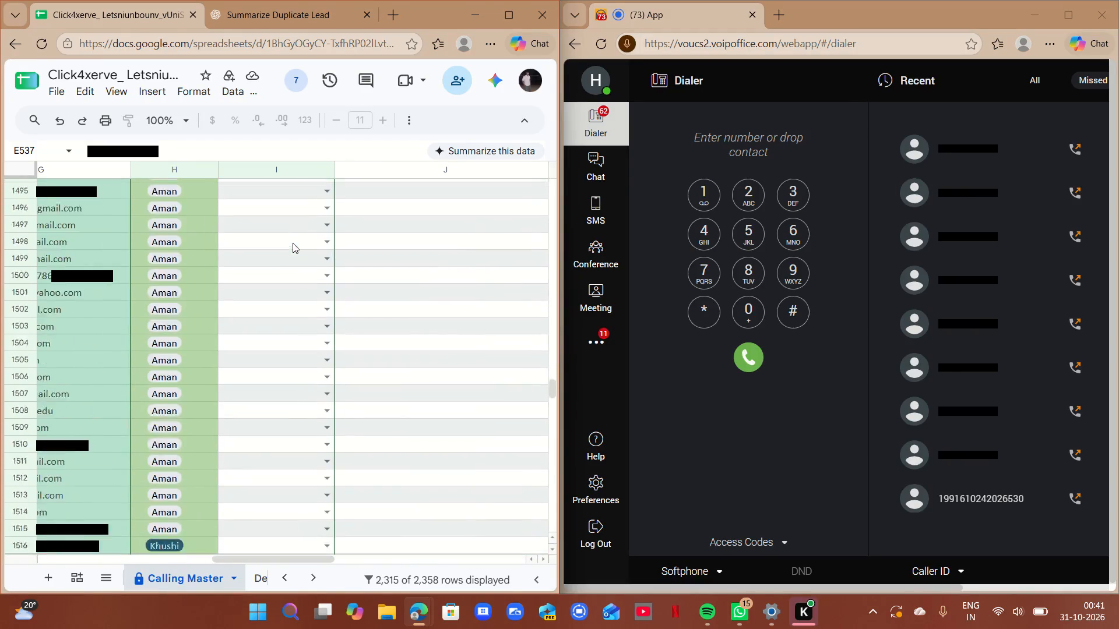
scroll(293, 243, down, 9)
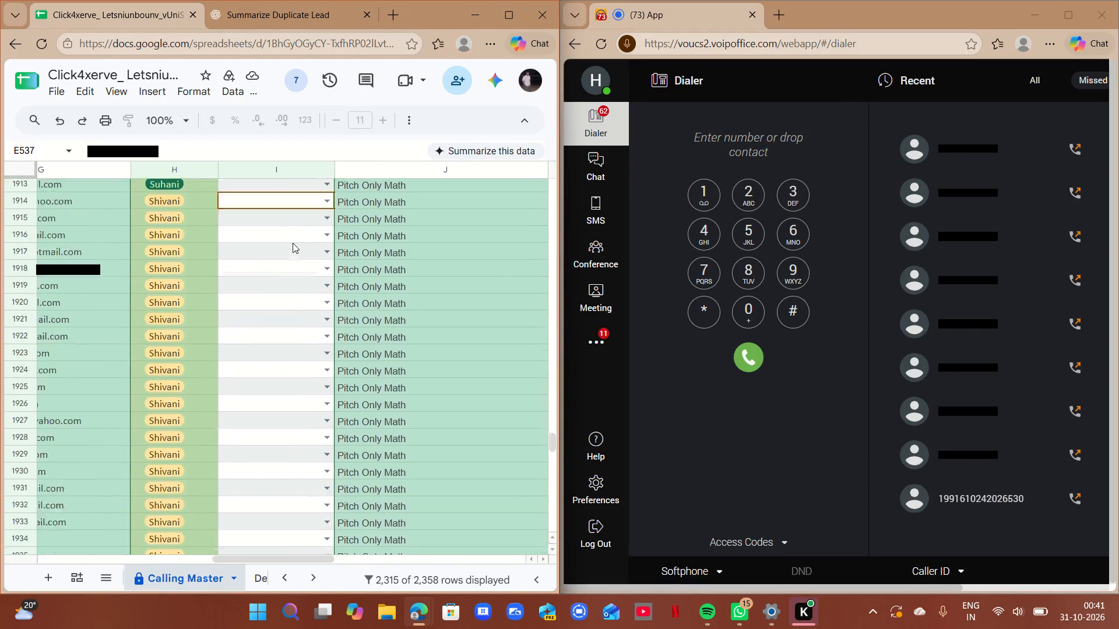
scroll(293, 243, down, 5)
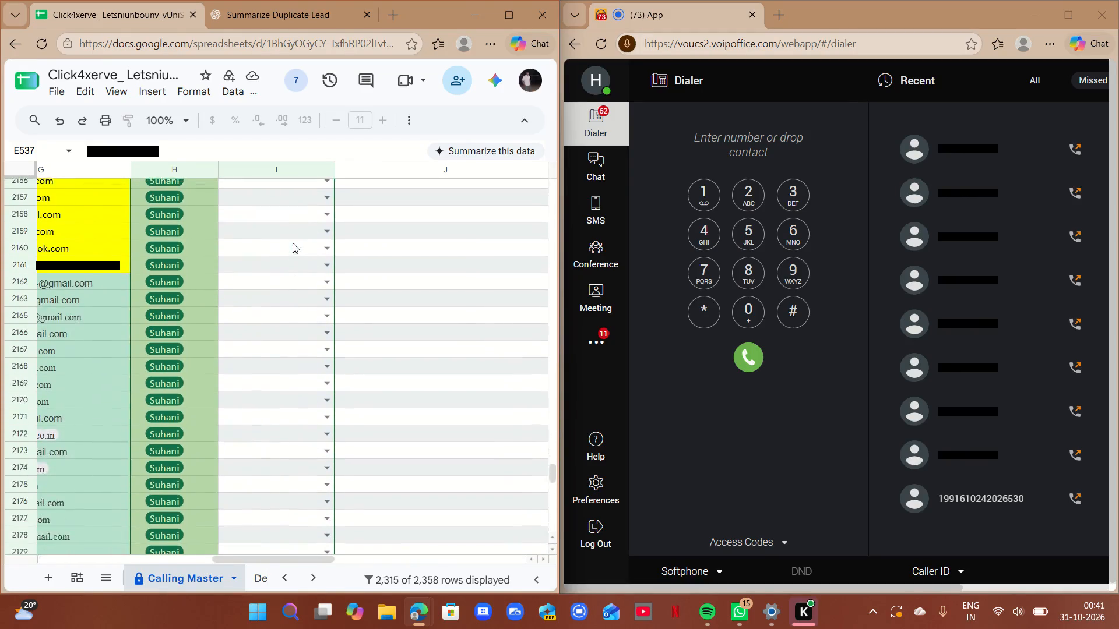
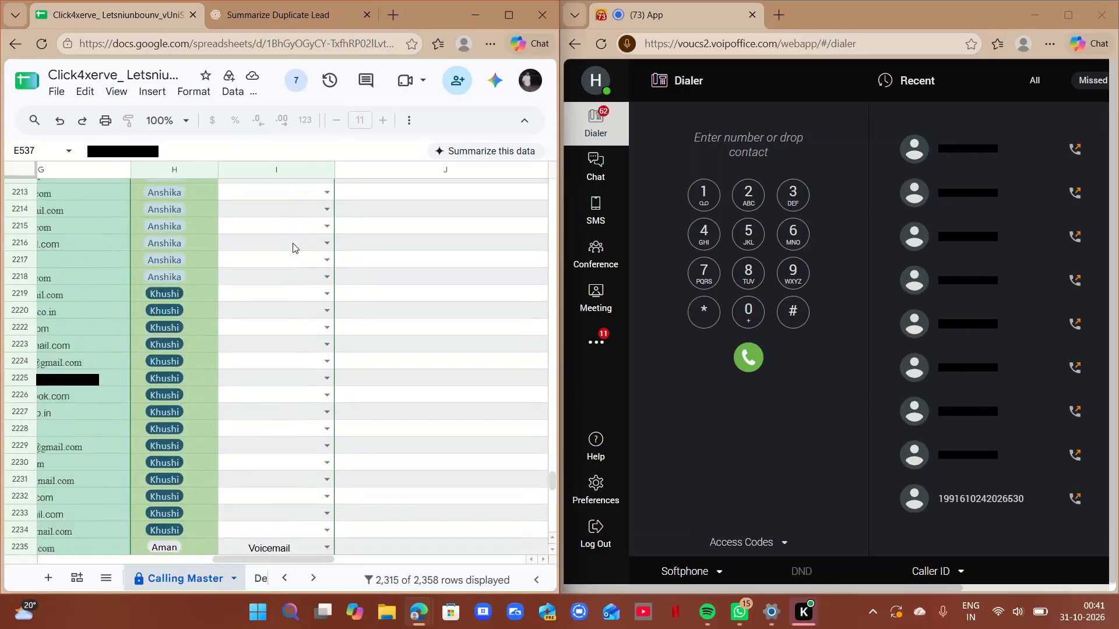
Examine the assigned agents and call statuses in the Calling Master sheet between about rows 1977 and 2402.
scroll(293, 243, down, 2)
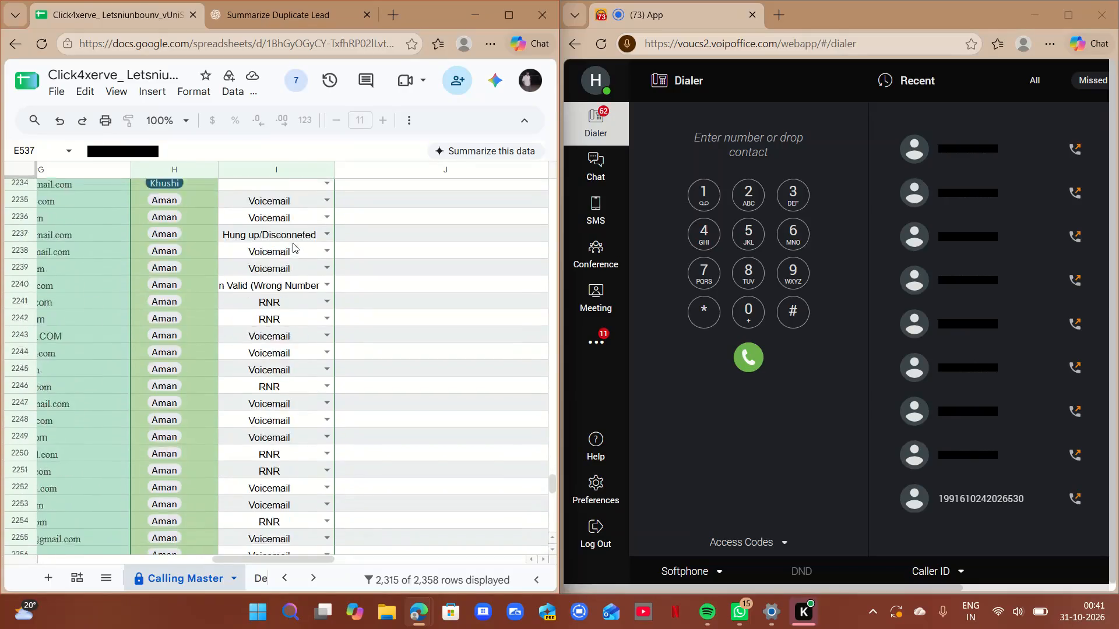
scroll(293, 243, down, 2)
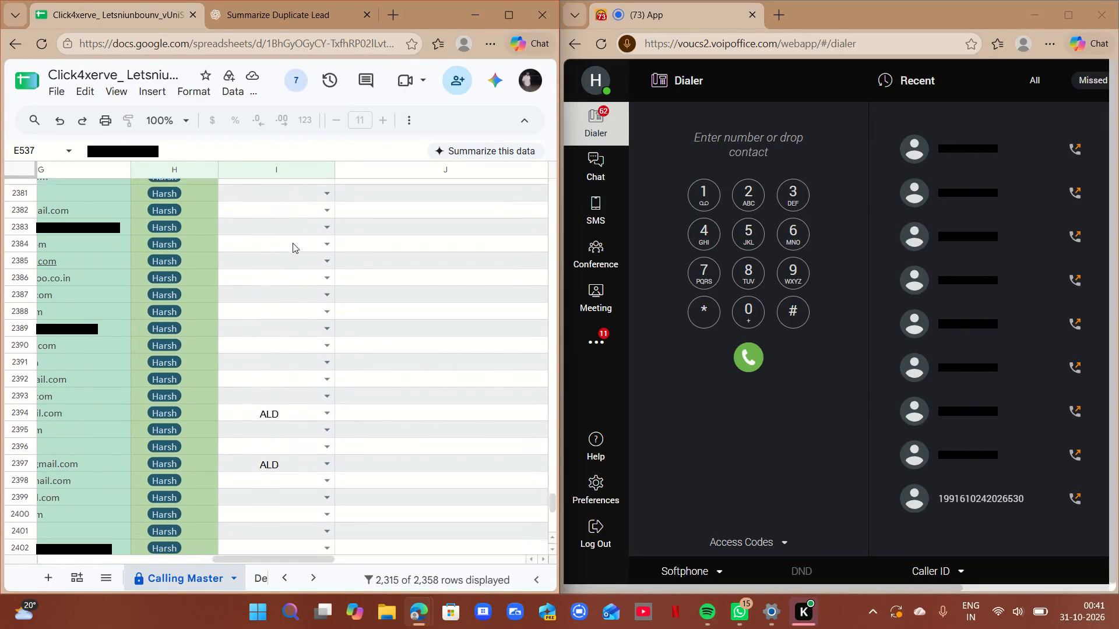
scroll(293, 243, up, 6)
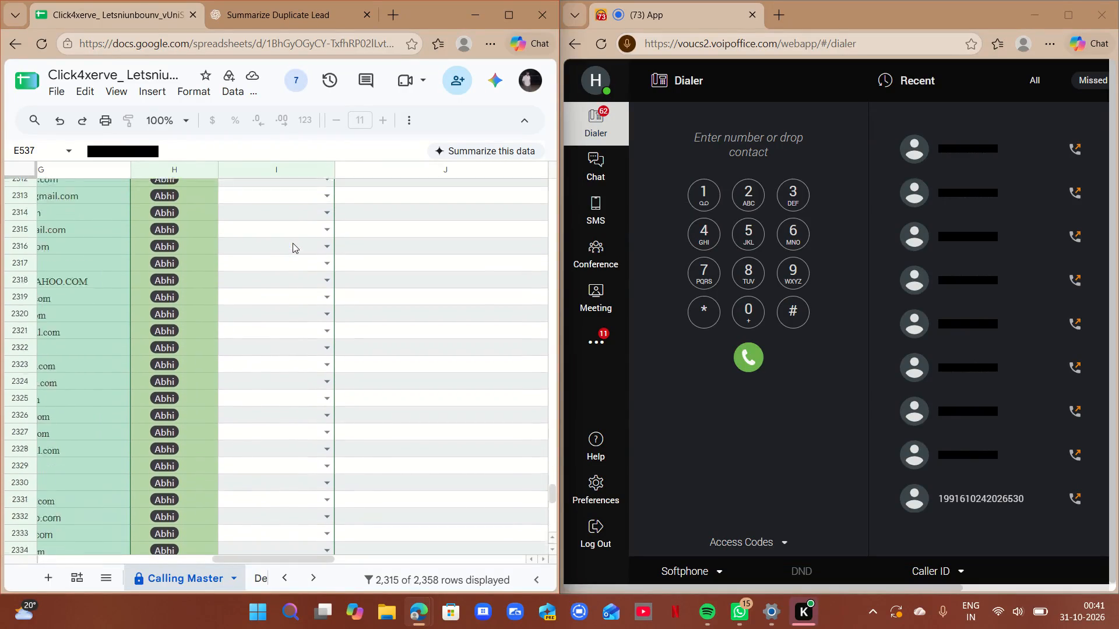
scroll(293, 243, up, 6)
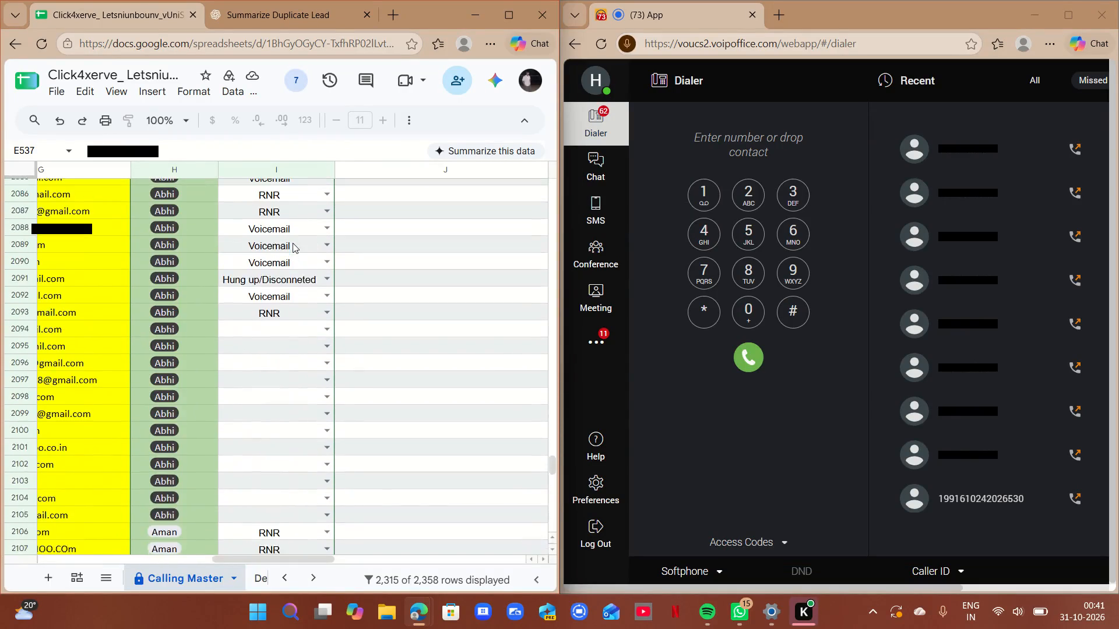
scroll(293, 243, up, 4)
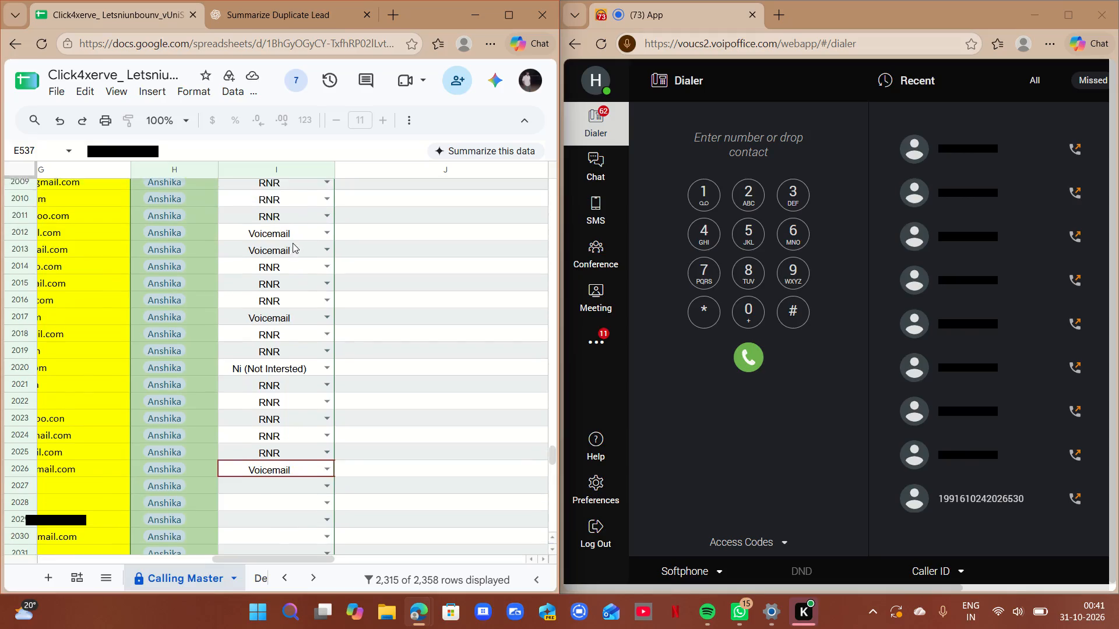
scroll(293, 243, up, 1)
click(400, 305)
scroll(400, 305, up, 1)
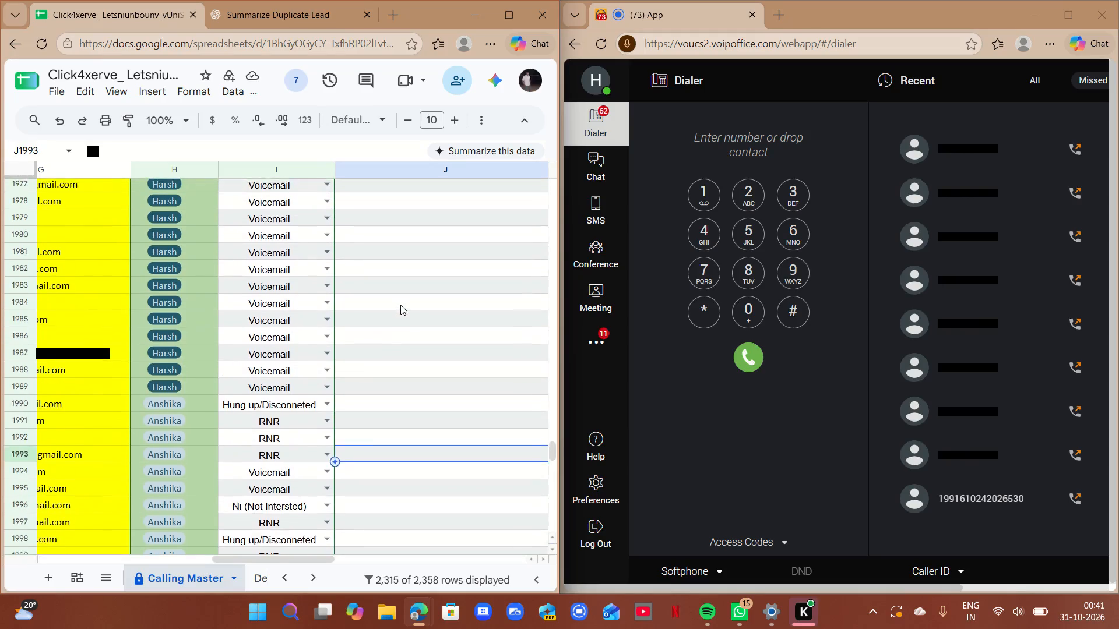
scroll(400, 305, up, 1)
scroll(400, 305, down, 11)
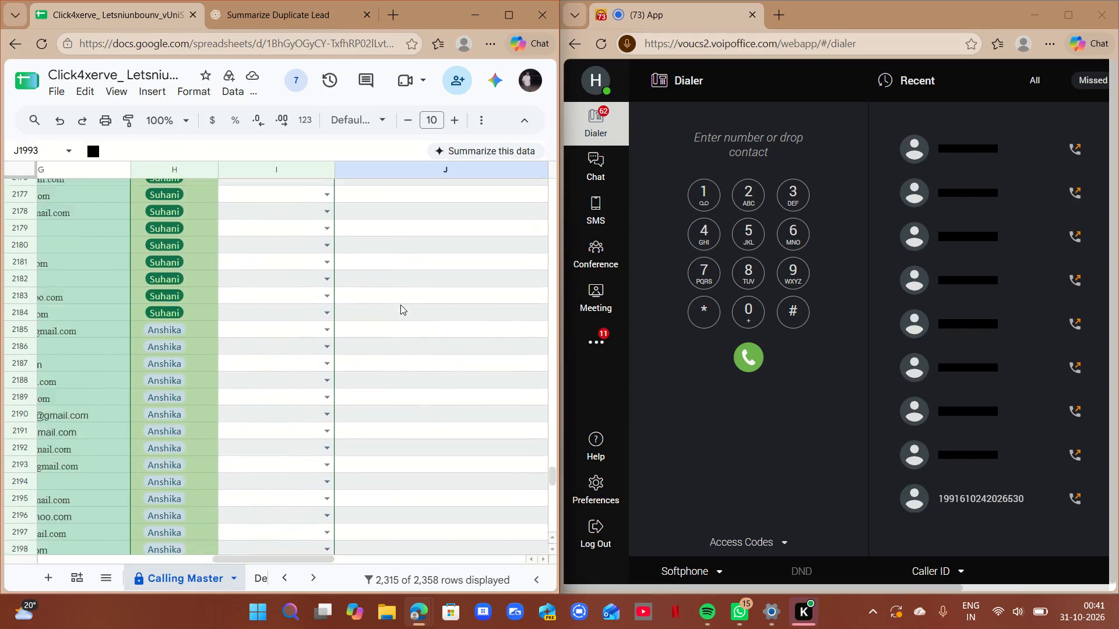
scroll(400, 305, down, 2)
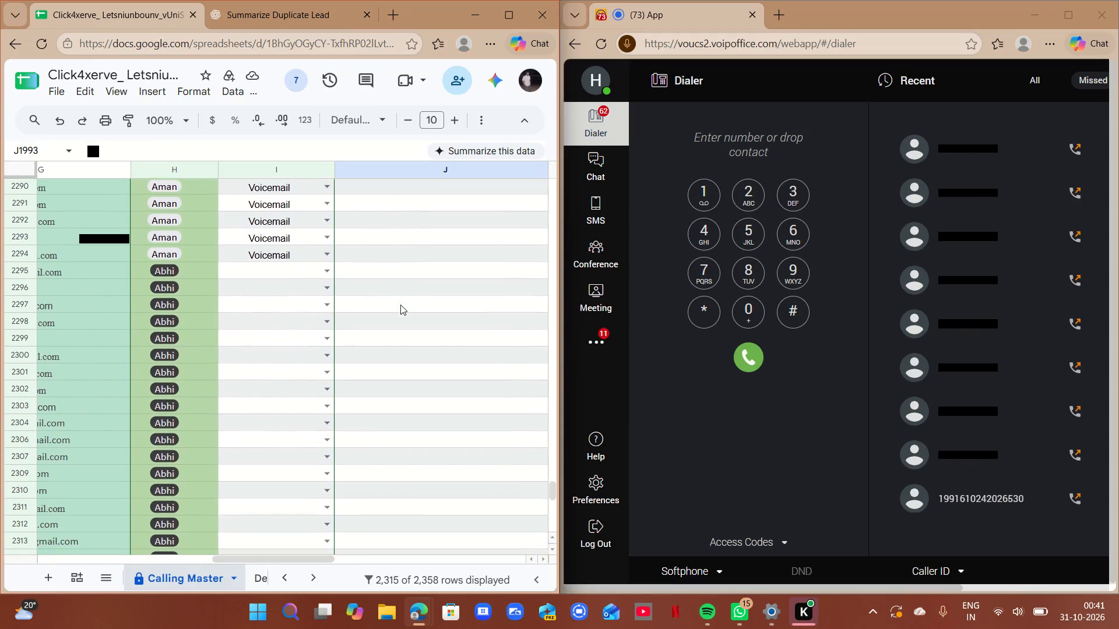
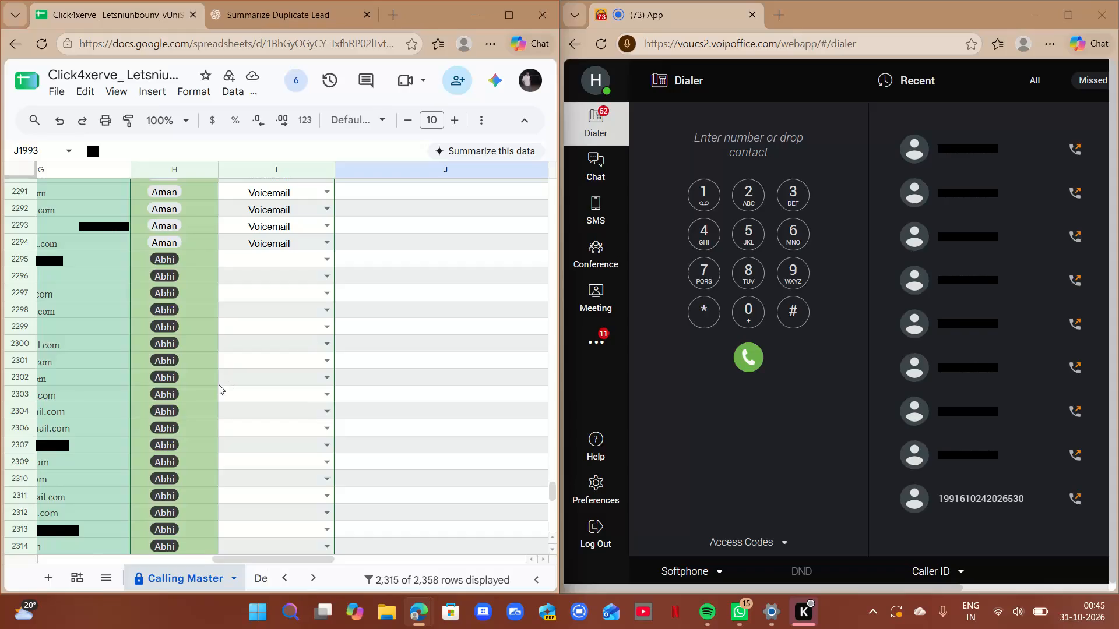
Examine the agent assignments and call statuses around rows 2291 to 2396 of Calling Master to locate the start of Harsh's uncalled leads.
click(219, 384)
scroll(219, 384, right, 5)
scroll(219, 384, left, 4)
scroll(219, 384, down, 7)
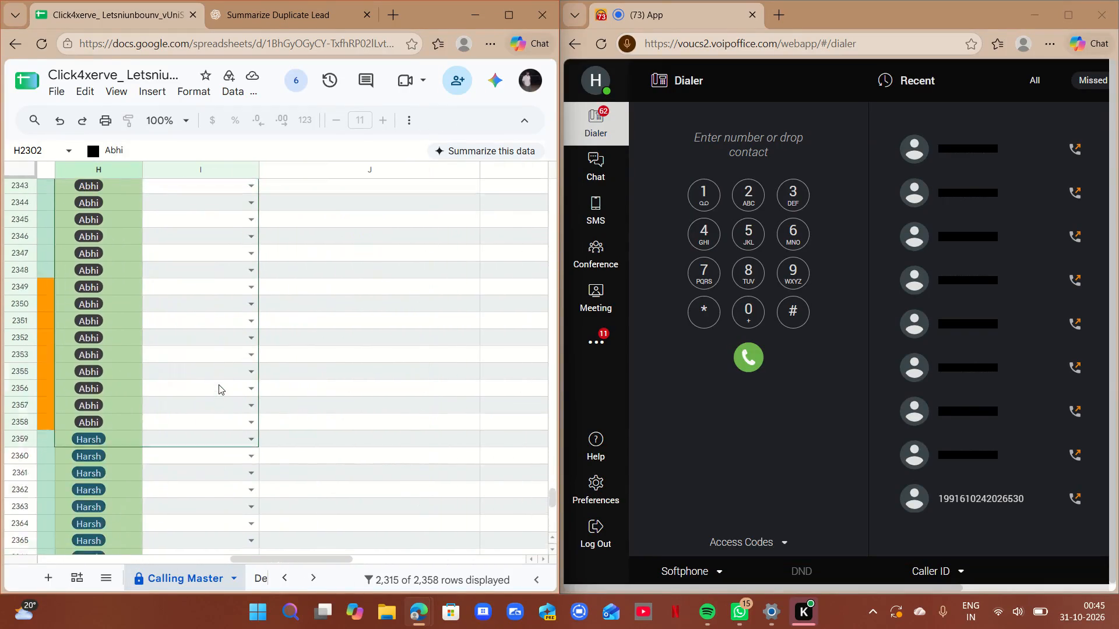
scroll(219, 384, down, 3)
scroll(219, 384, up, 5)
scroll(219, 384, right, 4)
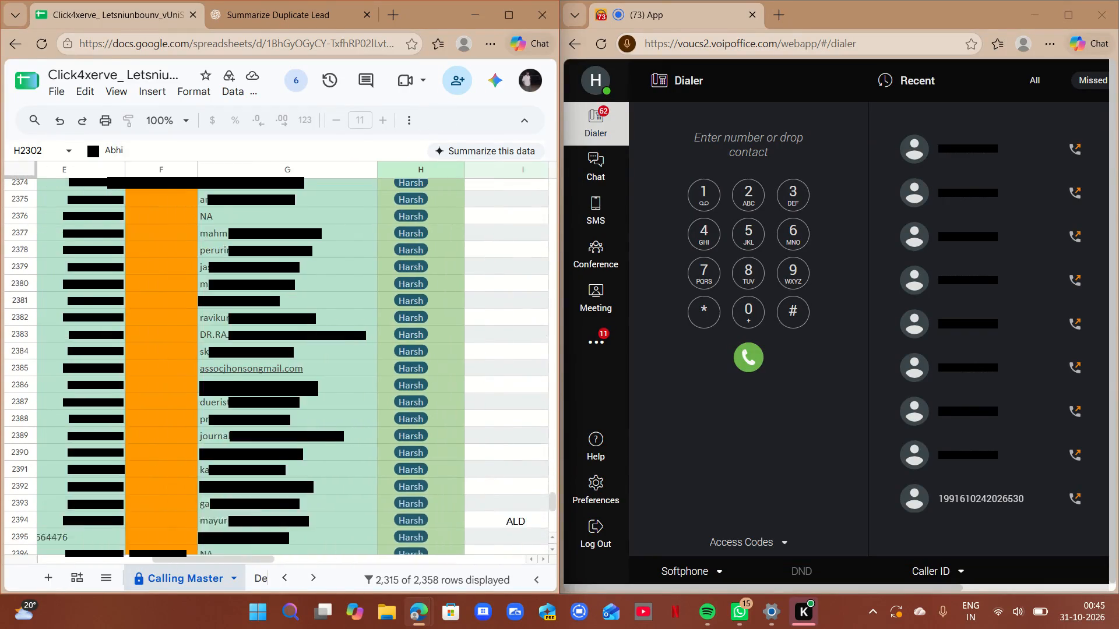
scroll(219, 384, left, 1)
scroll(219, 384, up, 1)
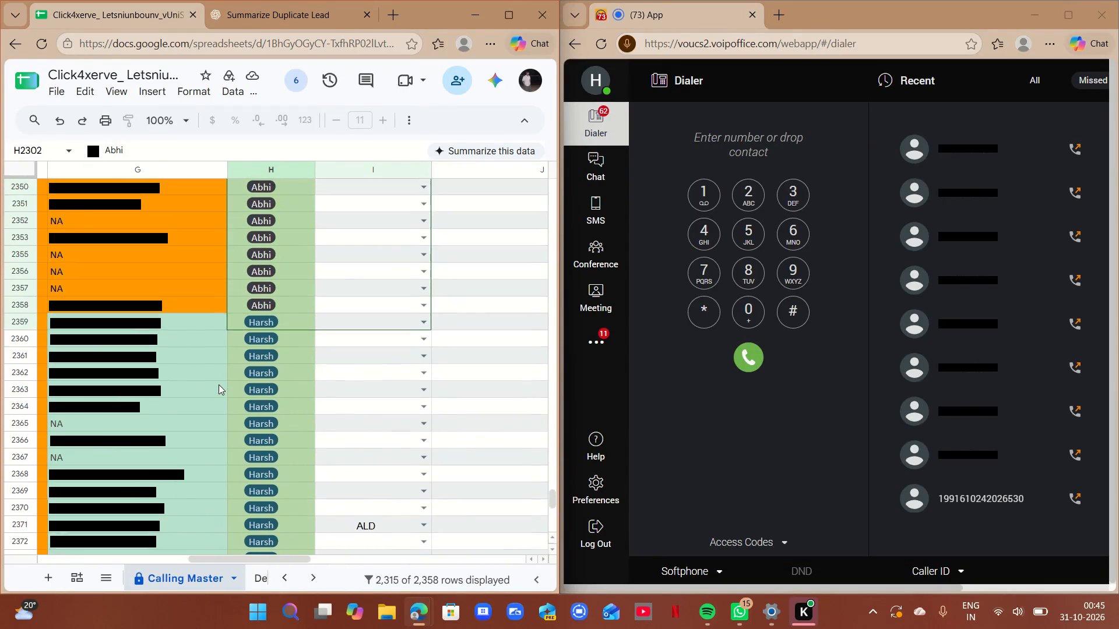
scroll(219, 384, up, 1)
scroll(219, 384, down, 2)
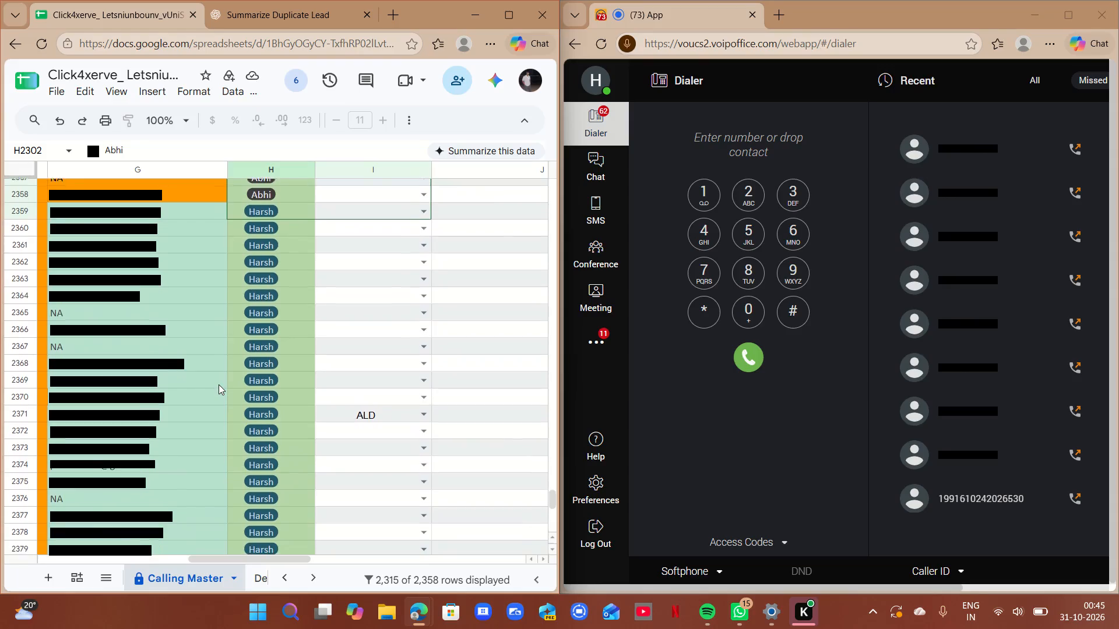
scroll(219, 384, down, 2)
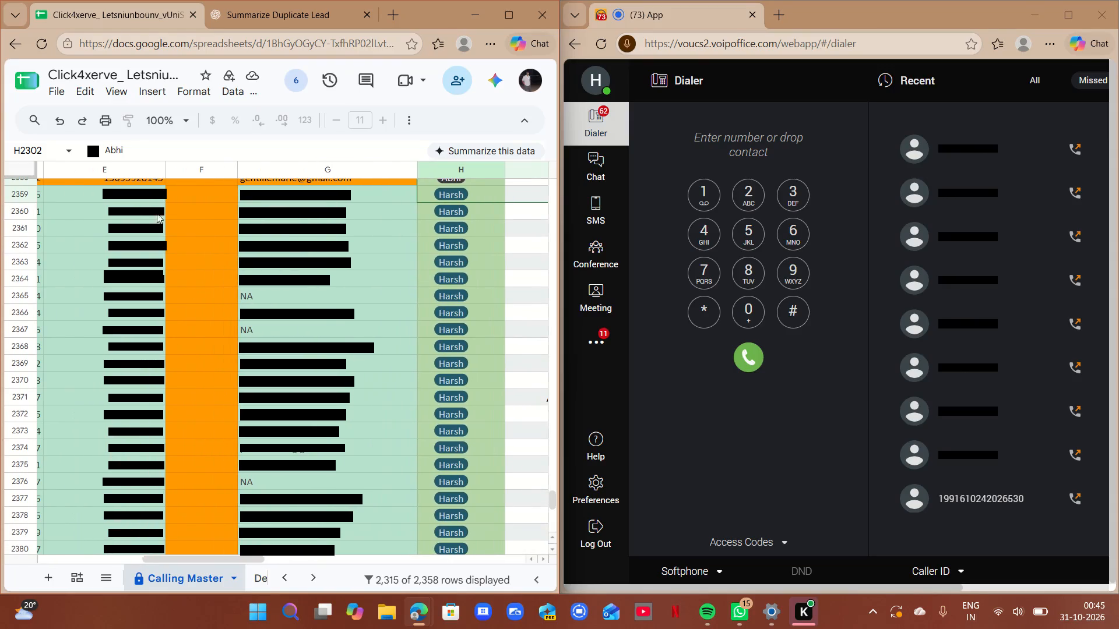
Copy the phone number from row 2359 of Calling Master and call it in the web dialer.
click(145, 192)
key(ctrl+c)
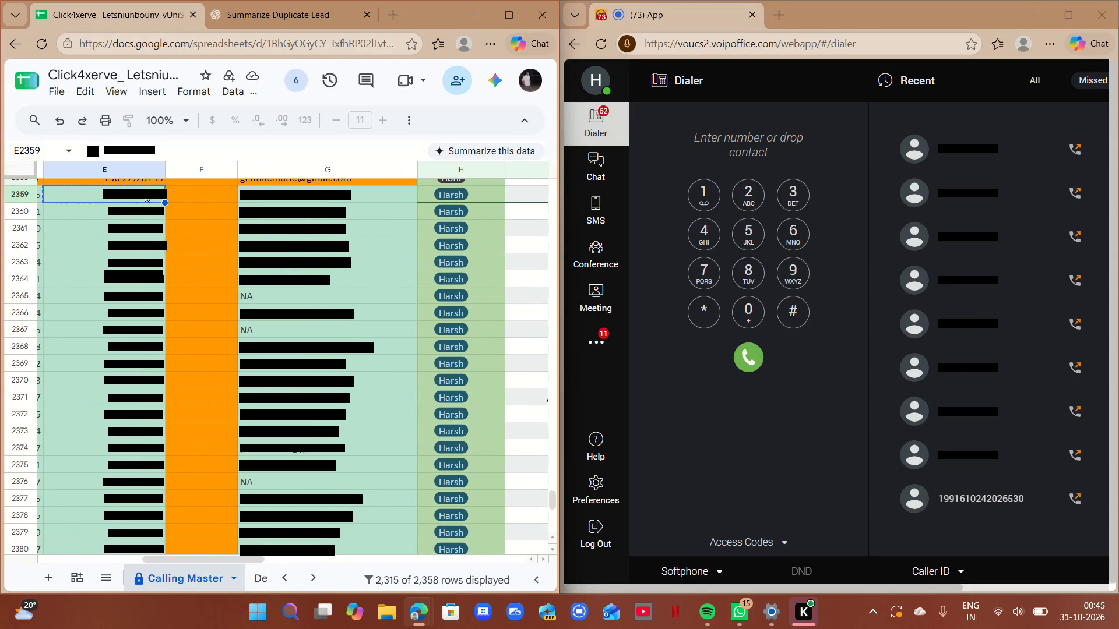
click(789, 149)
key(ctrl+v)
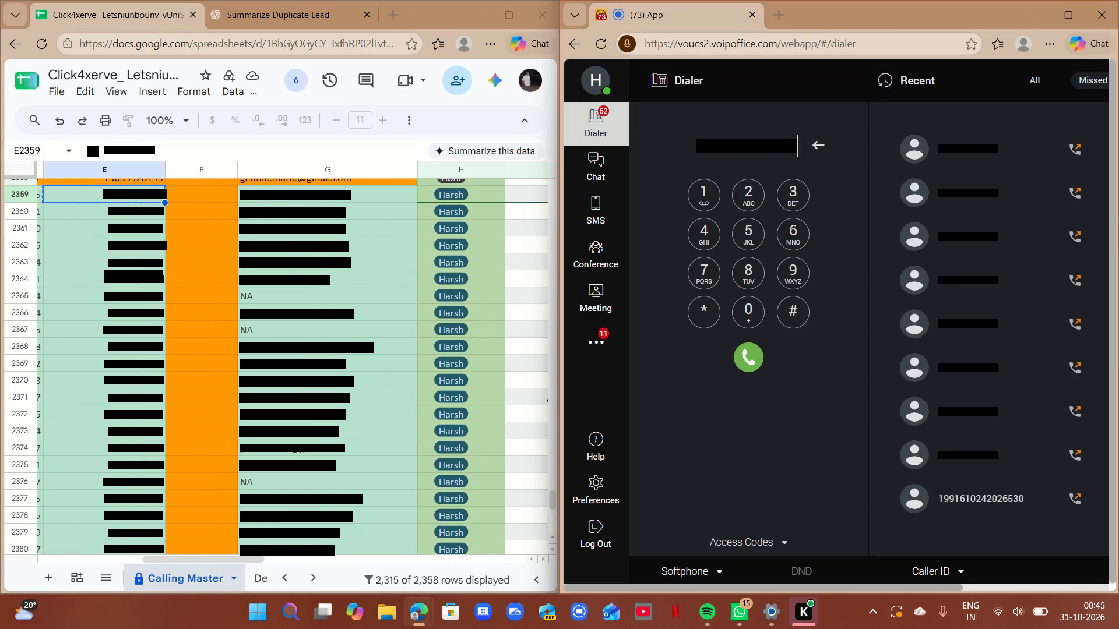
key(Return)
Copy the phone number from row 2360, end the ongoing call, and call the copied number in the web dialer.
click(140, 215)
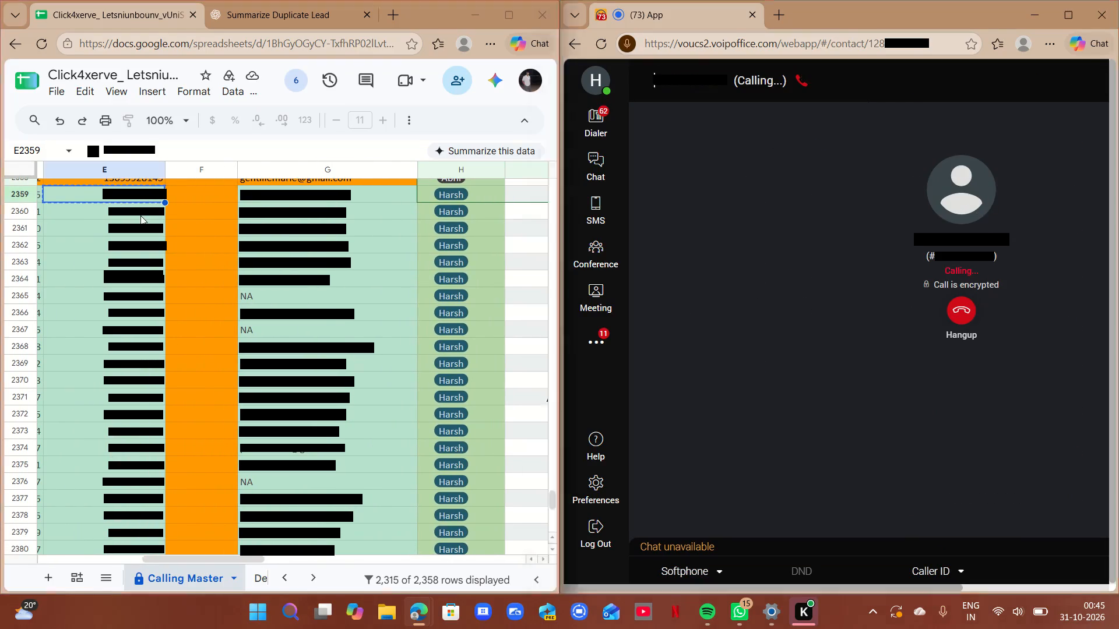
key(ctrl+c)
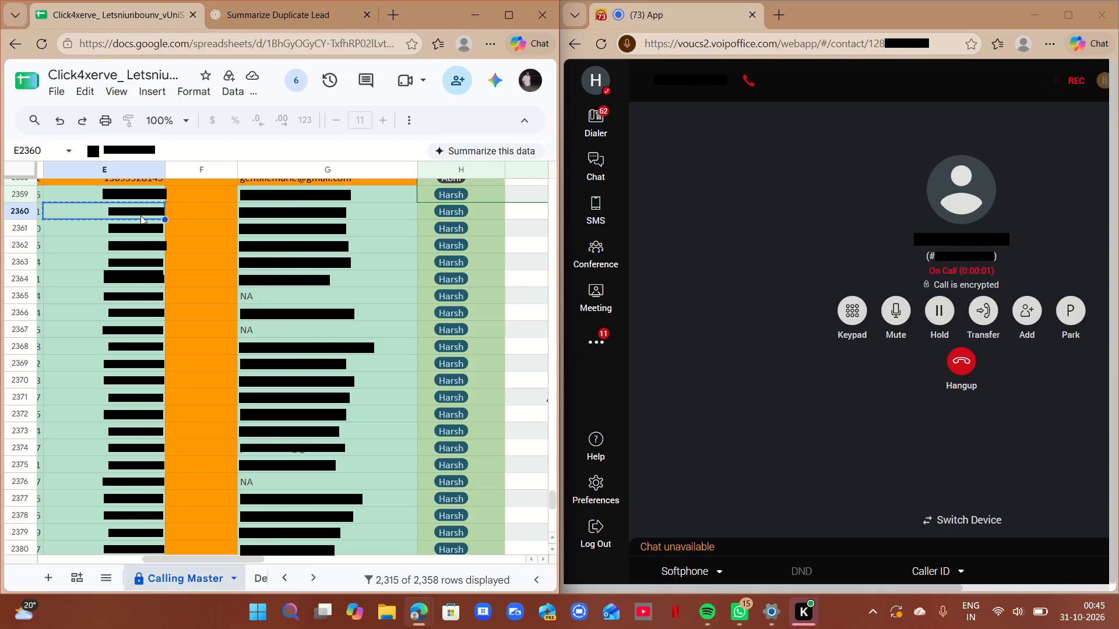
click(962, 370)
click(775, 121)
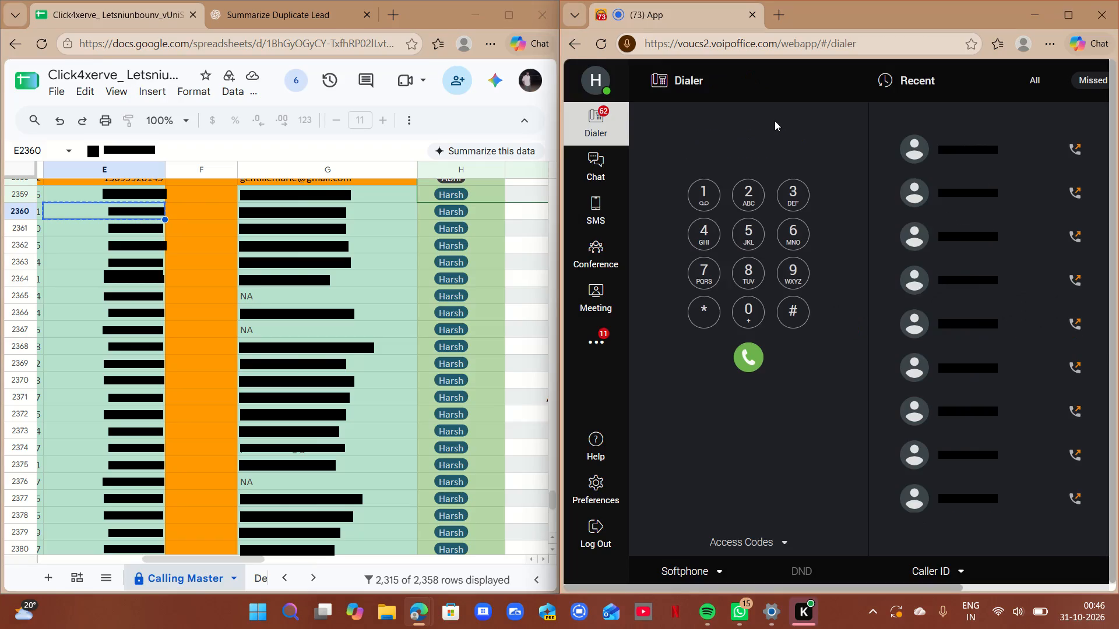
key(ctrl+v)
key(Return)
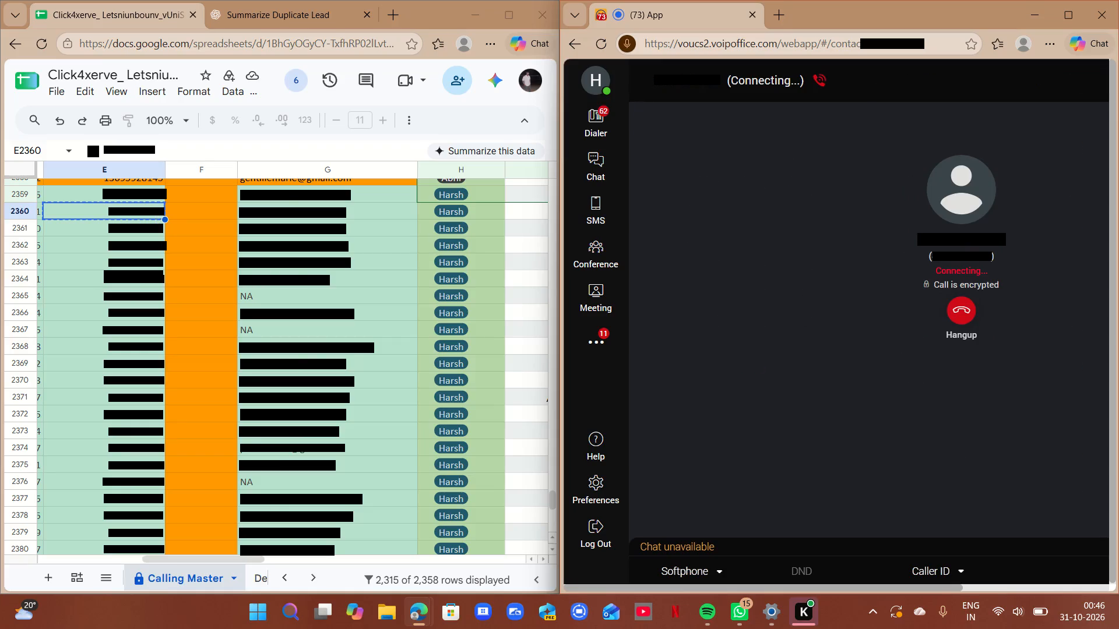
Copy the phone number from row 2361, end the ongoing call, and call the copied number in the web dialer.
click(140, 223)
key(ctrl+c)
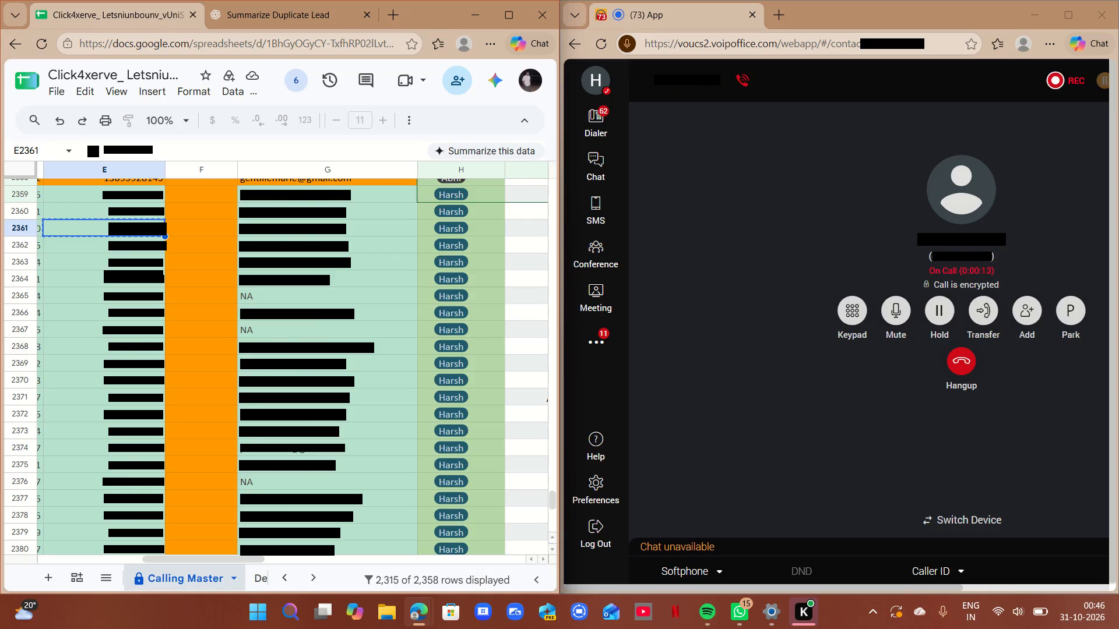
click(968, 361)
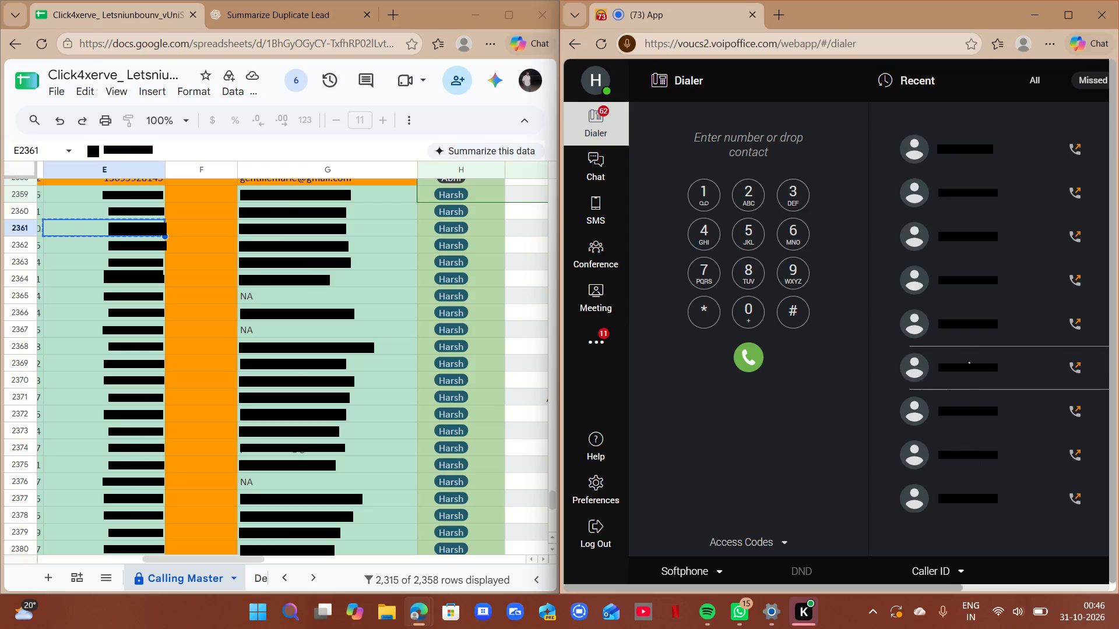
click(800, 176)
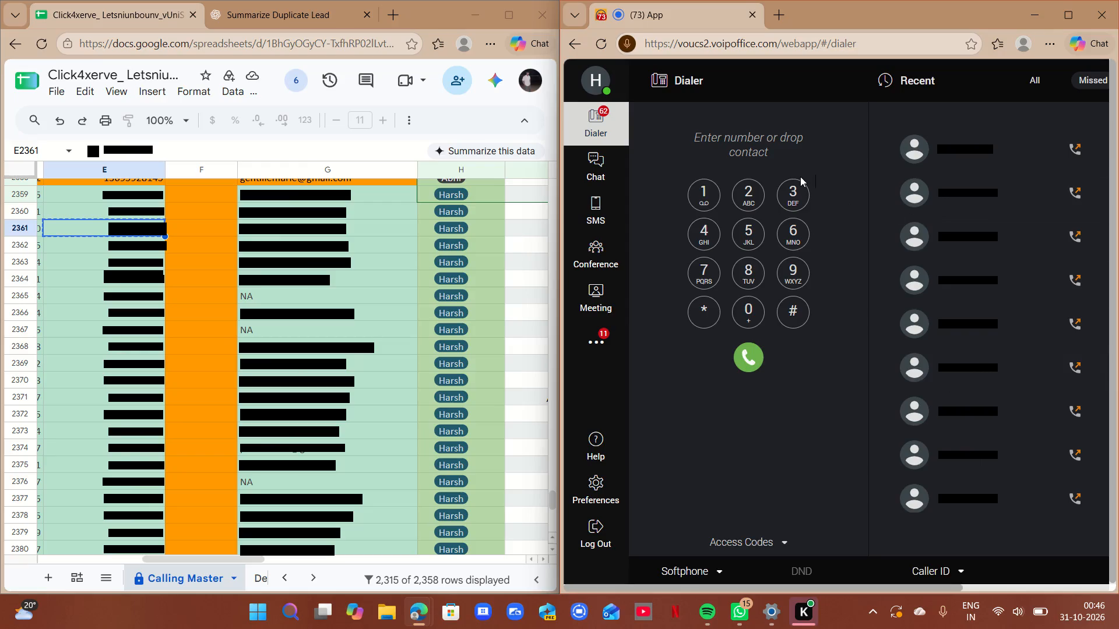
key(ctrl+v)
key(Return)
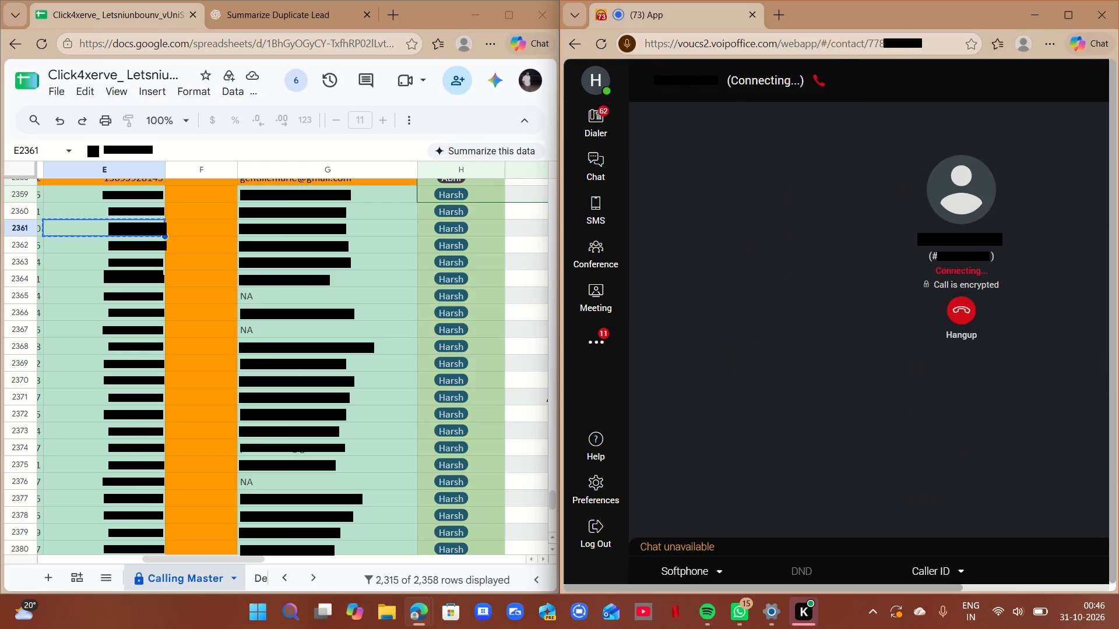
Copy the phone number from row 2362, end the ongoing call, and call the copied number in the web dialer.
click(135, 247)
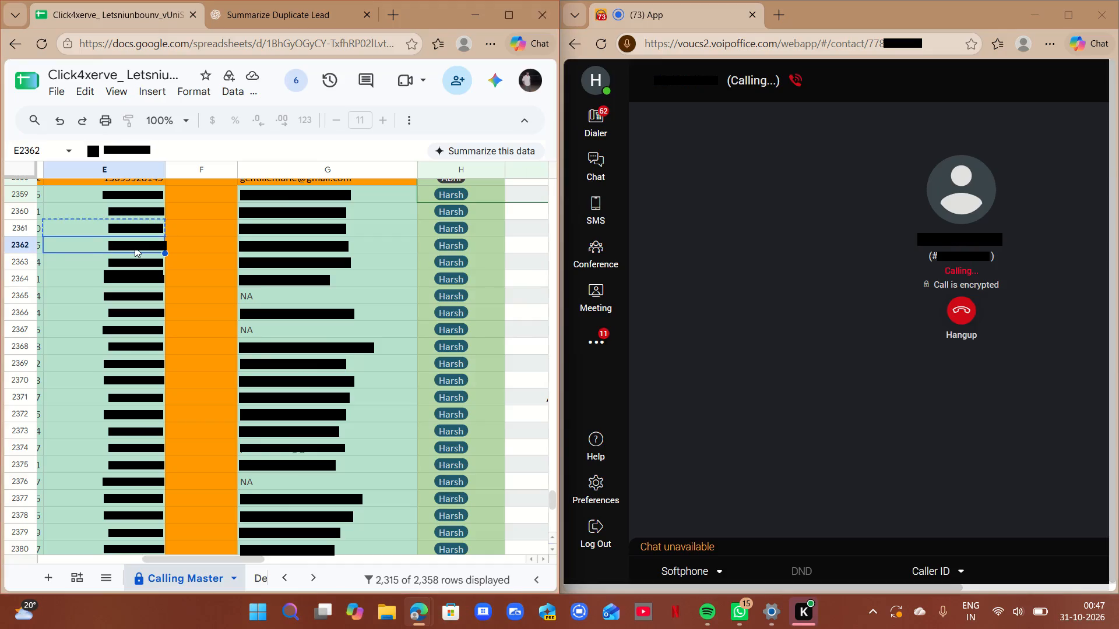
key(ctrl+c)
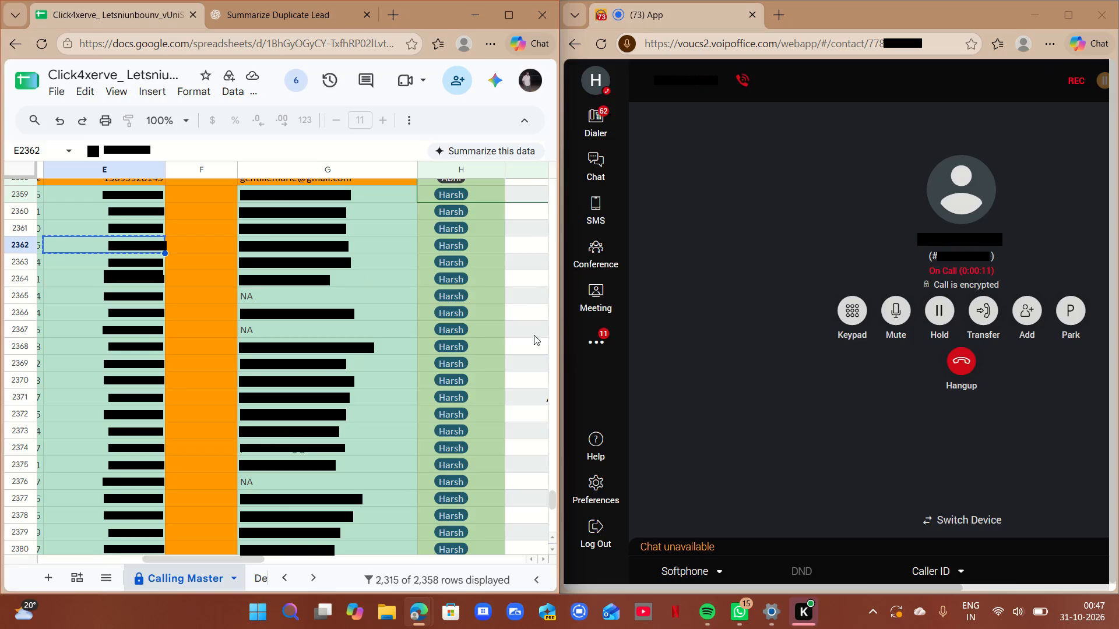
click(972, 361)
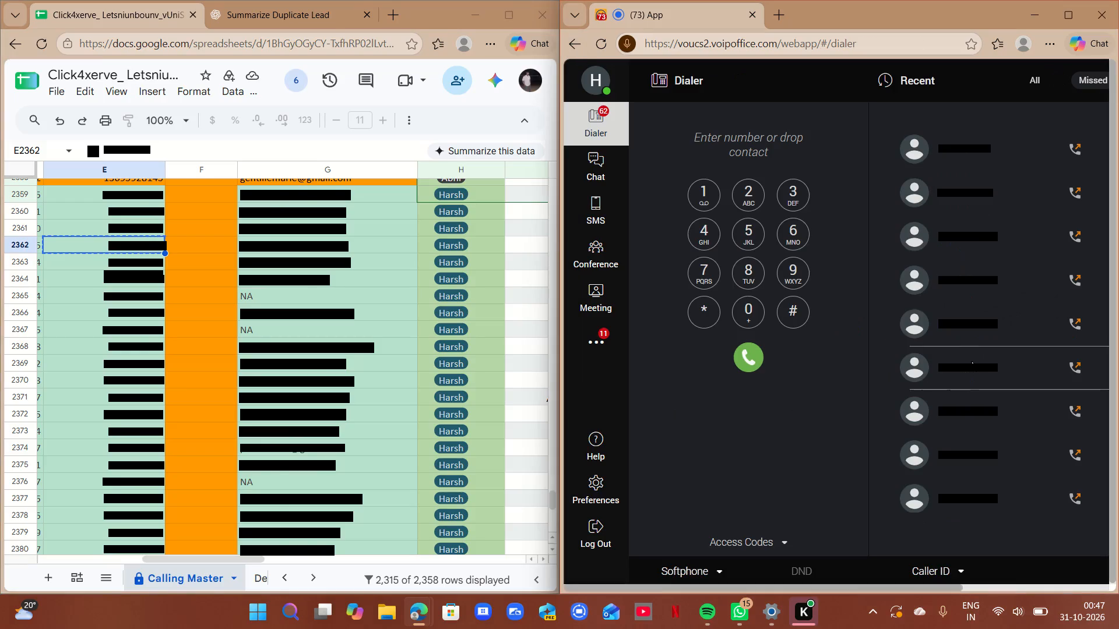
click(721, 142)
key(ctrl+v)
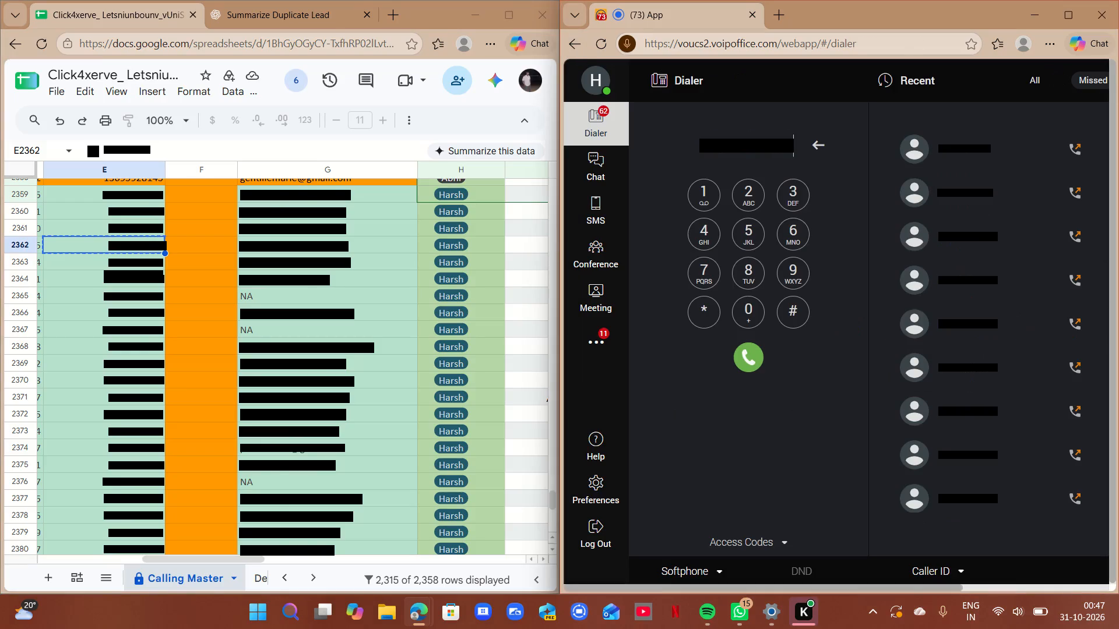
key(Return)
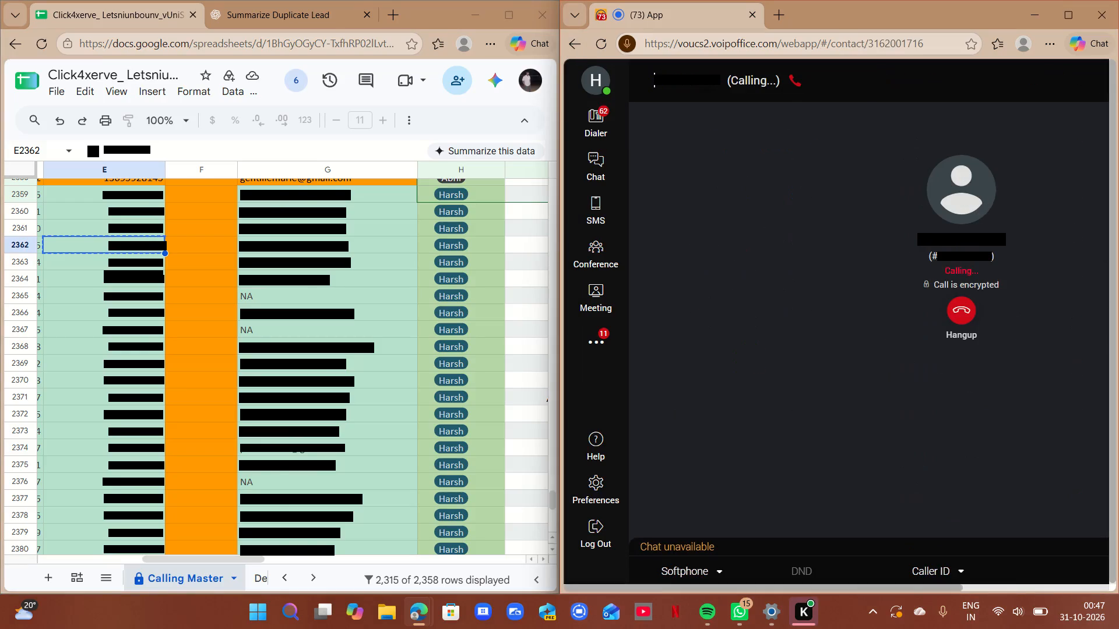
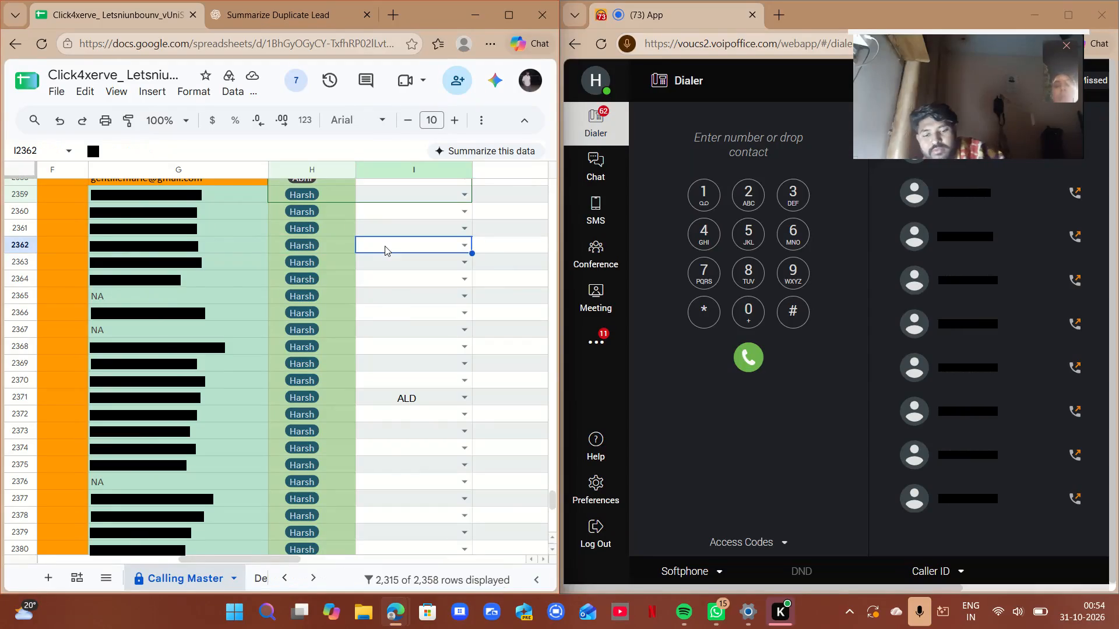
Set the call status of Harsh's leads in rows 2359 to 2362 of Calling Master to Voicemail.
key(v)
key(Up)
key(Return)
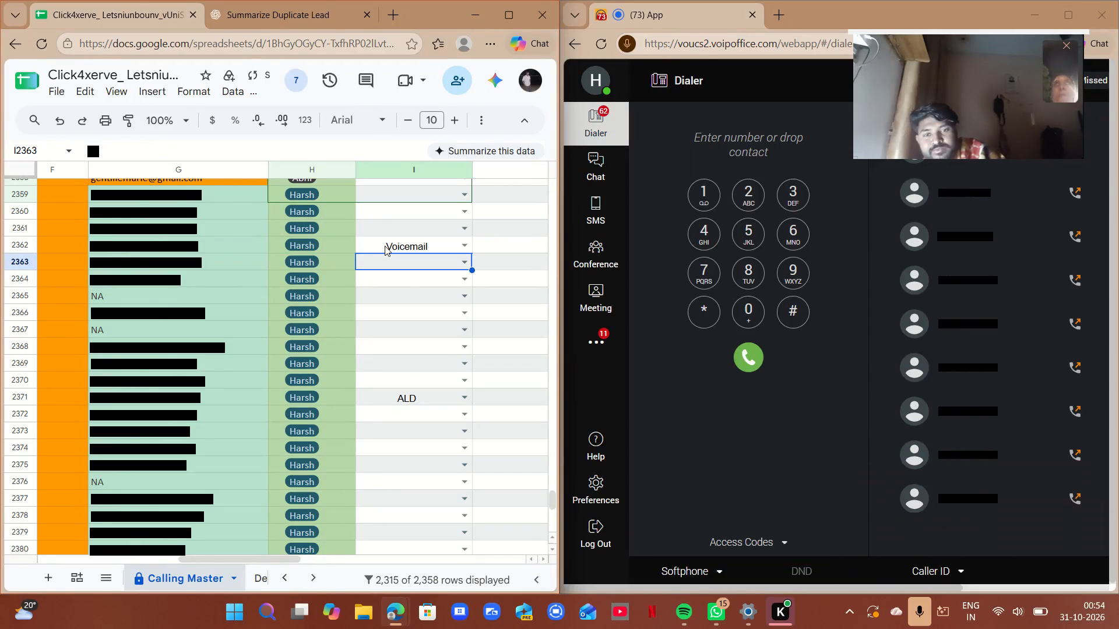
click(385, 246)
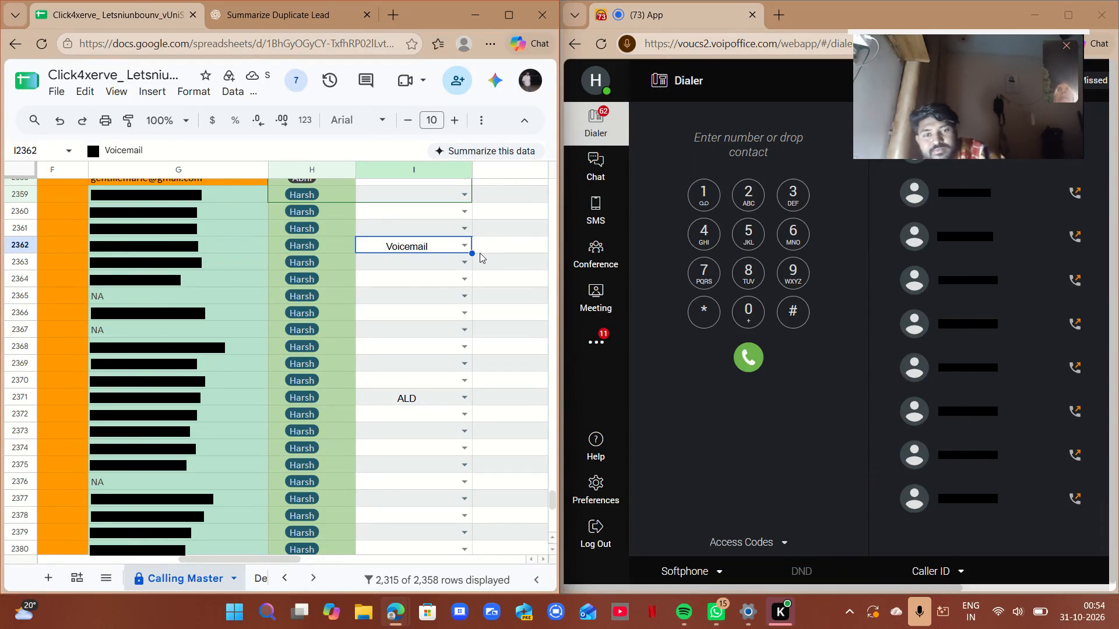
drag(472, 254, 432, 195)
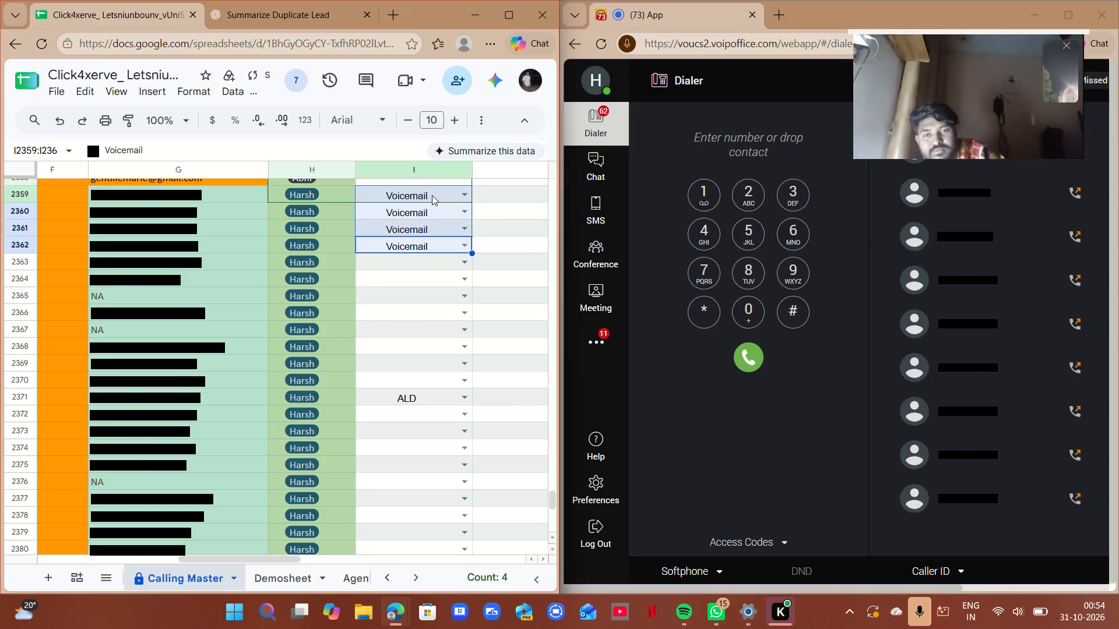
Check the agents' call progress on the Dashboard sheet and examine the latest entries around row 212 of the Demosheet.
scroll(432, 195, down, 2)
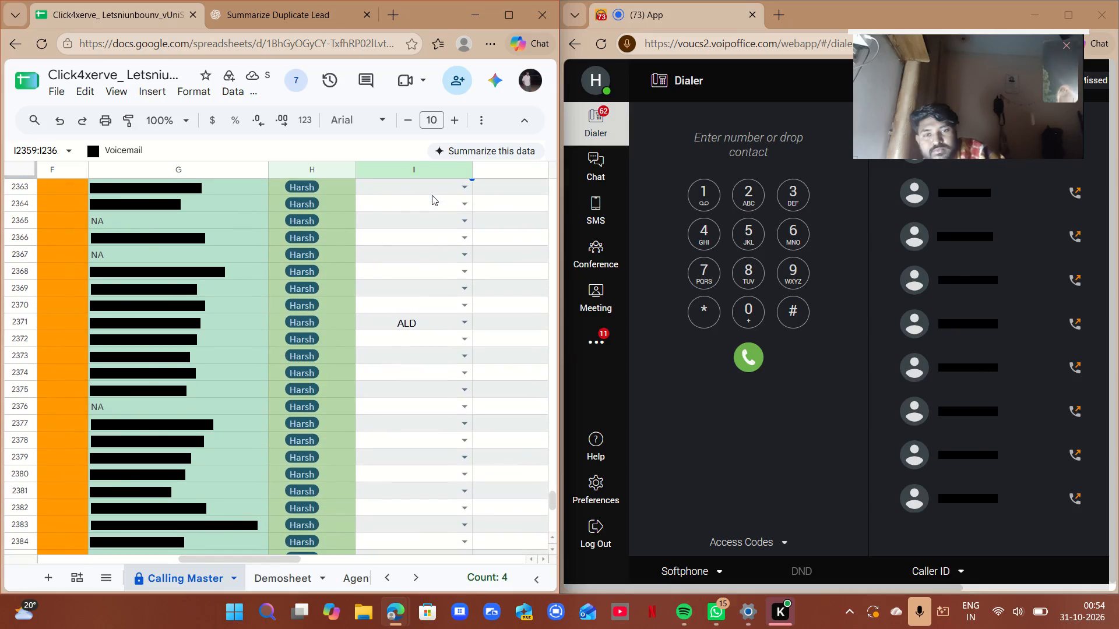
scroll(150, 573, right, 1)
click(150, 573)
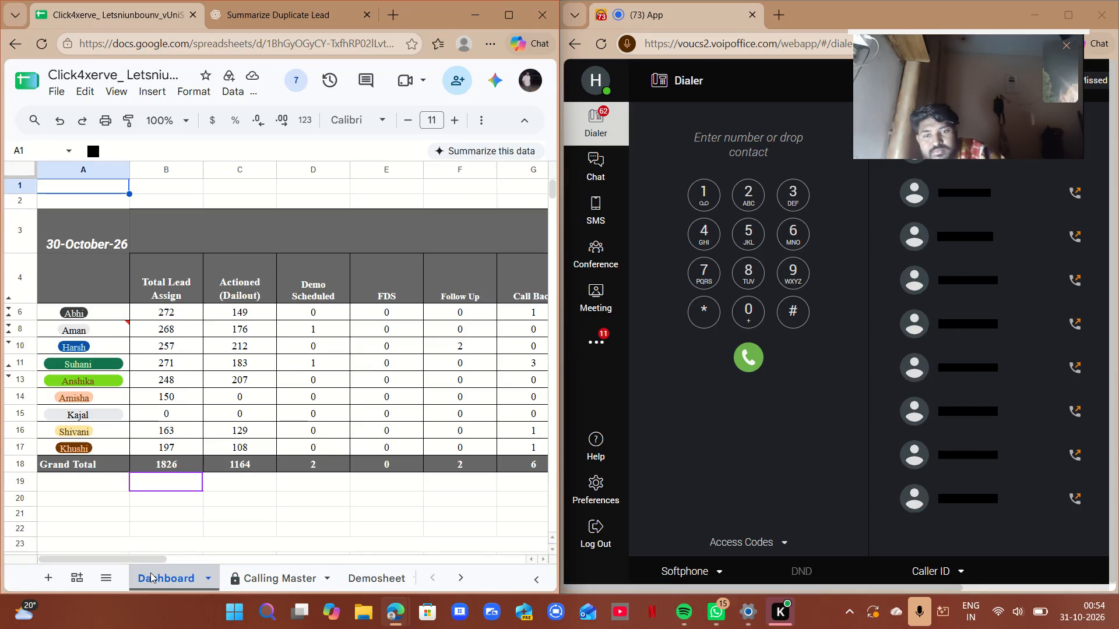
click(360, 577)
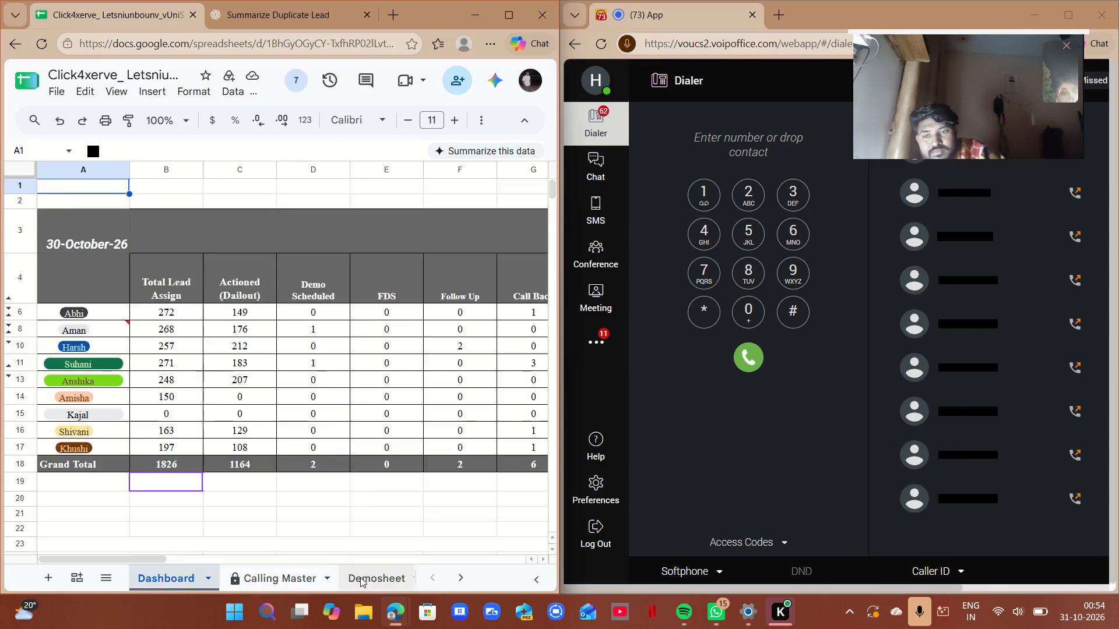
scroll(246, 401, right, 7)
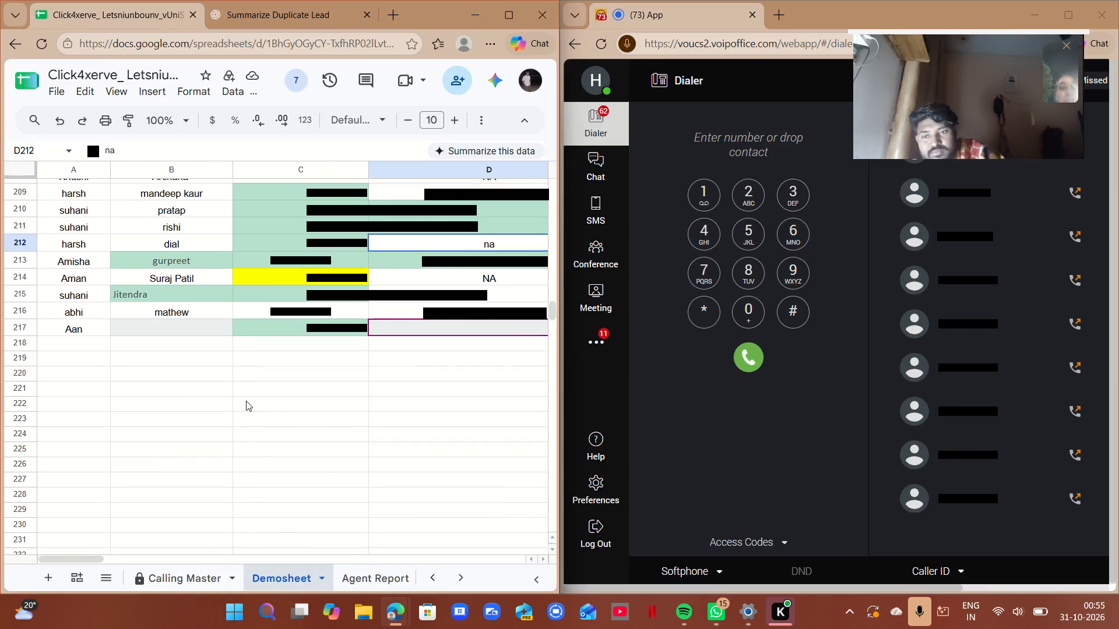
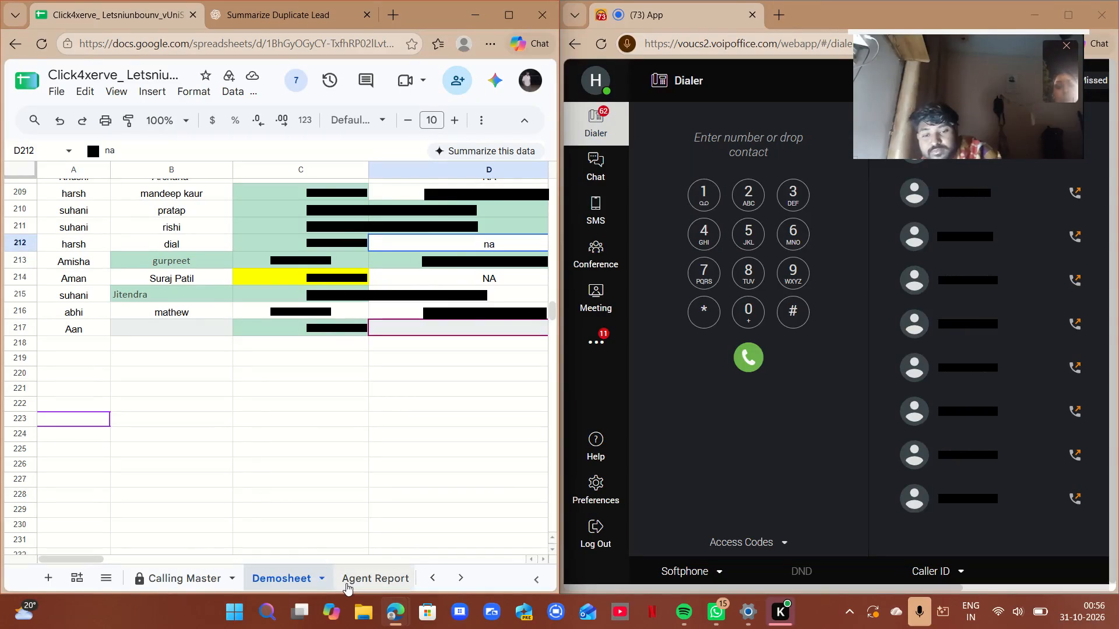
Switch to the Oct Missed leads sheet and search it for "harsh".
scroll(346, 583, left, 3)
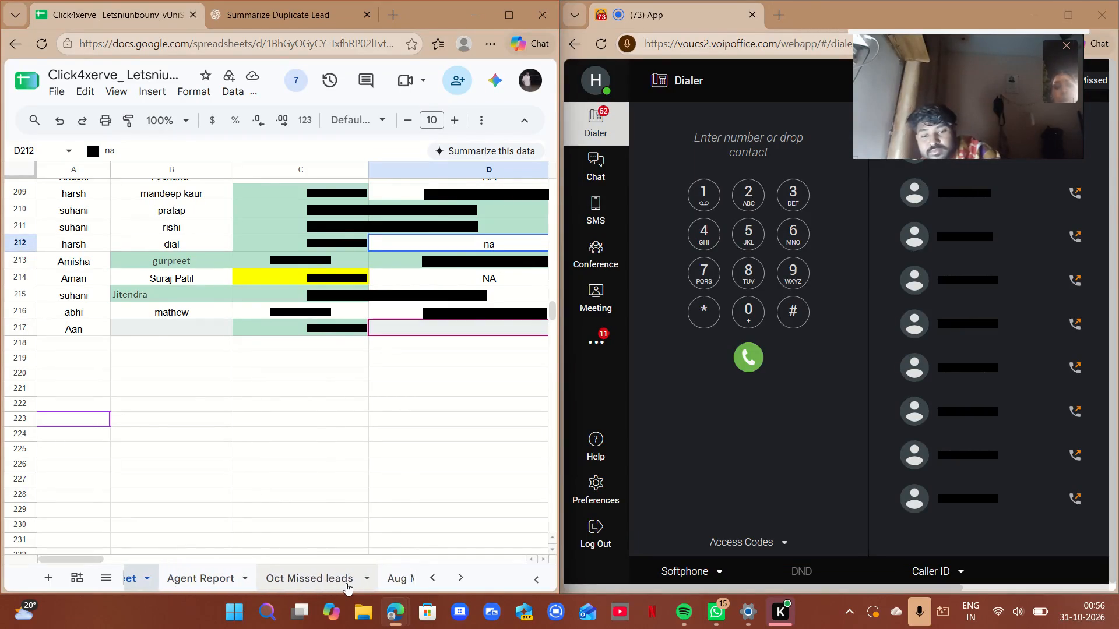
scroll(346, 583, left, 1)
click(290, 575)
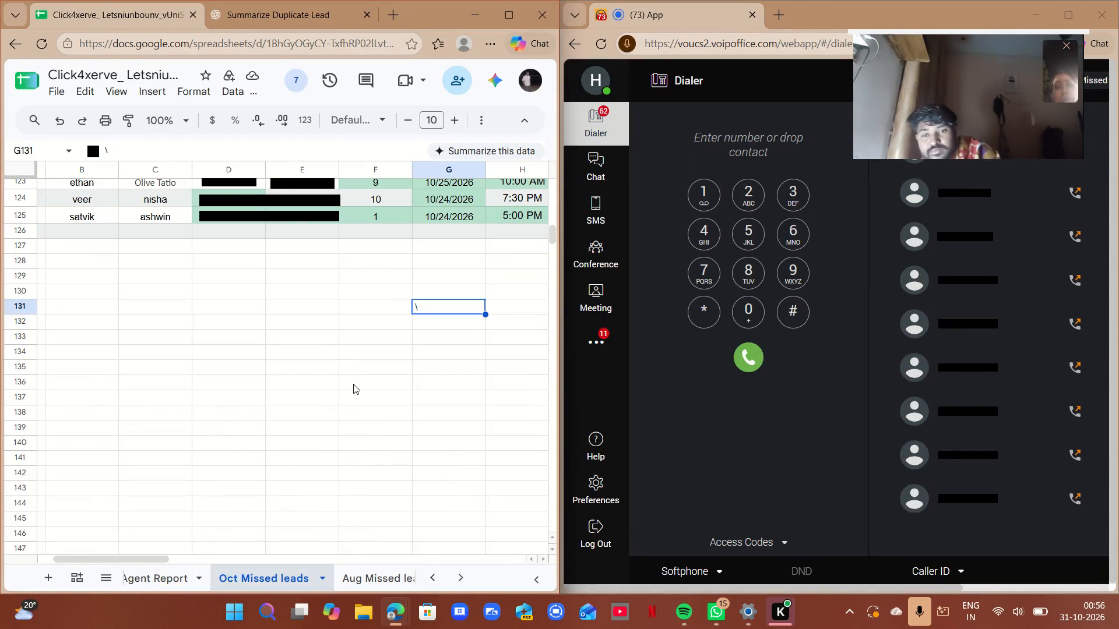
scroll(353, 384, up, 2)
scroll(353, 384, left, 3)
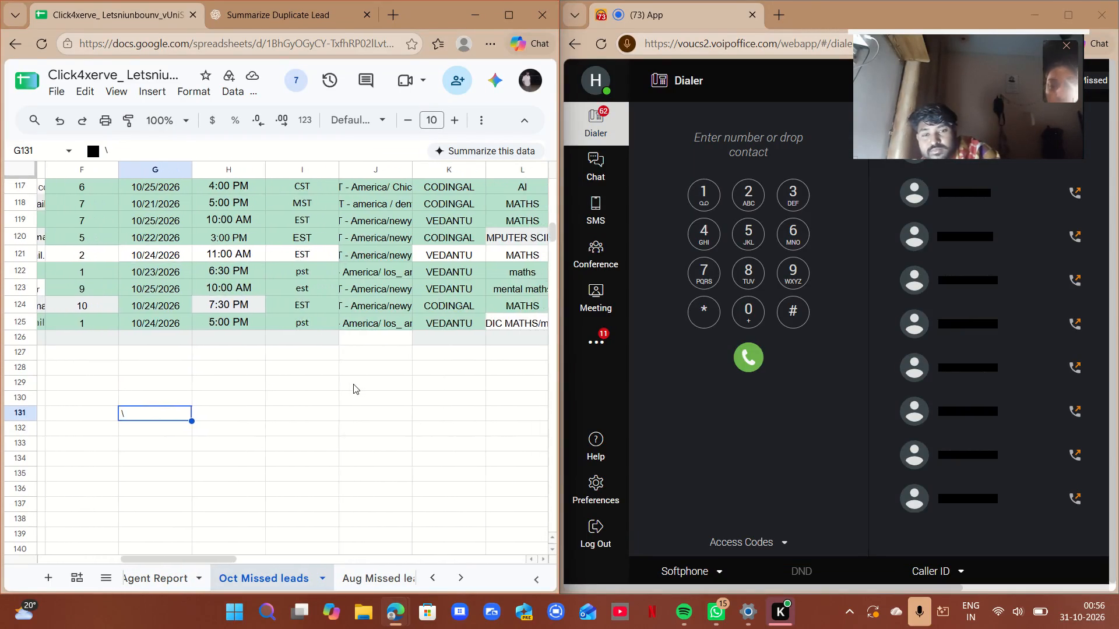
scroll(353, 384, left, 2)
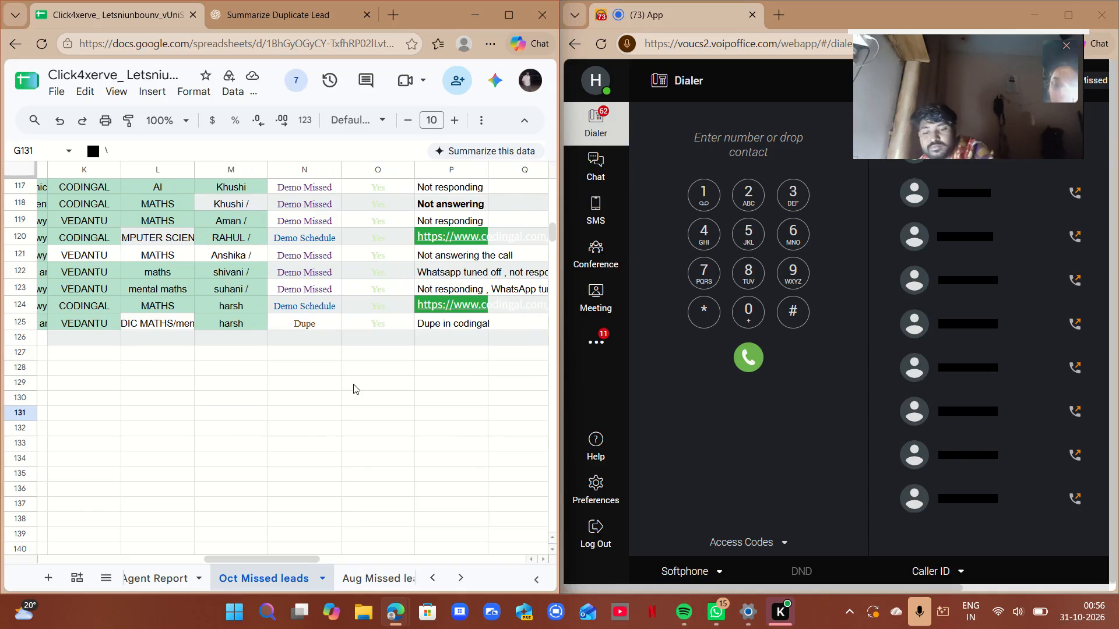
key(ctrl+f)
text(harsh)
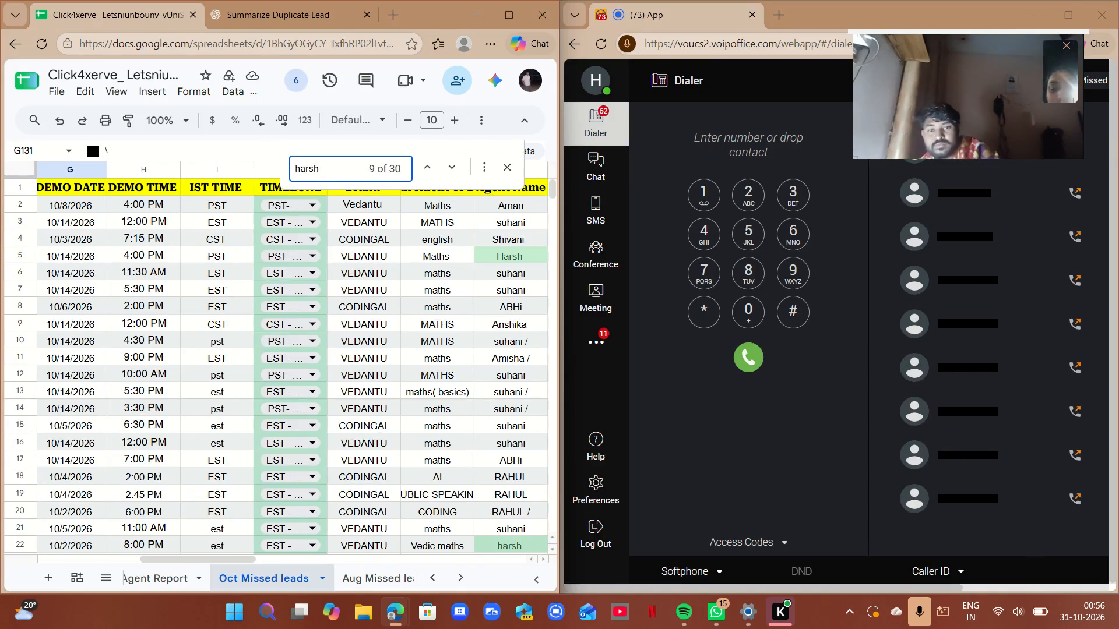
Examine the demo statuses and remarks of Harsh's highlighted leads in Oct Missed leads, from row 125 back up to the first rows.
scroll(372, 323, down, 7)
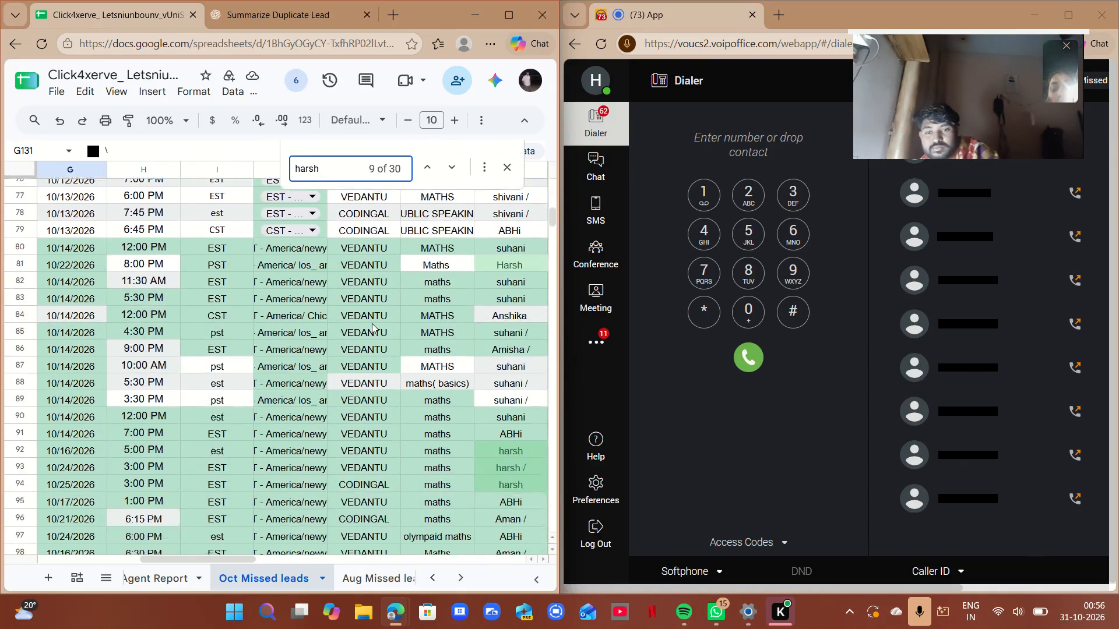
scroll(372, 323, down, 2)
scroll(372, 323, up, 4)
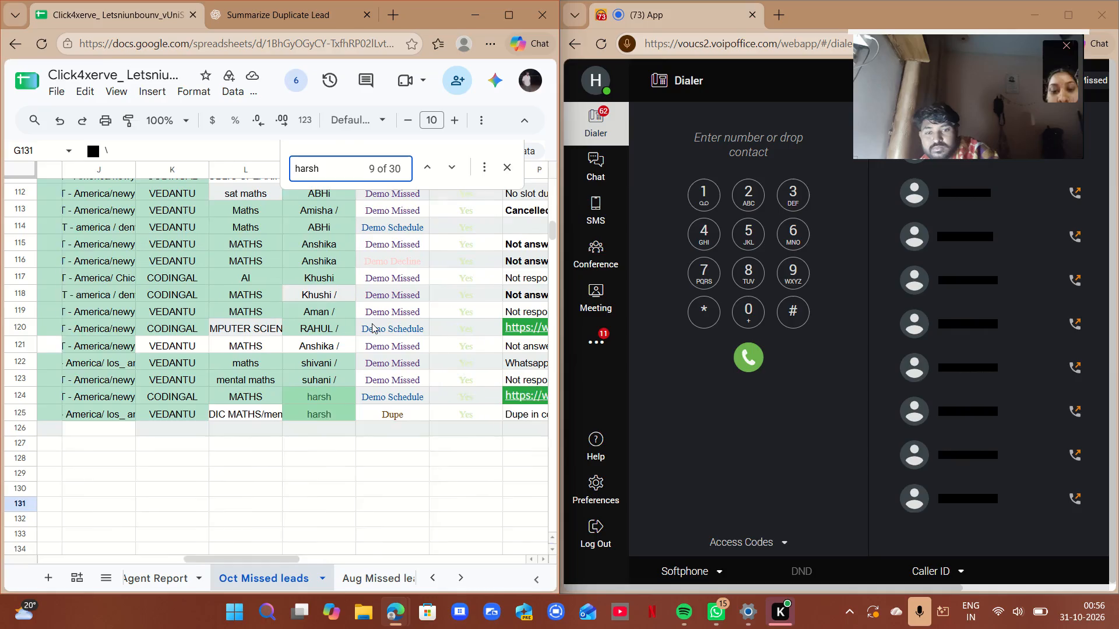
scroll(372, 323, left, 1)
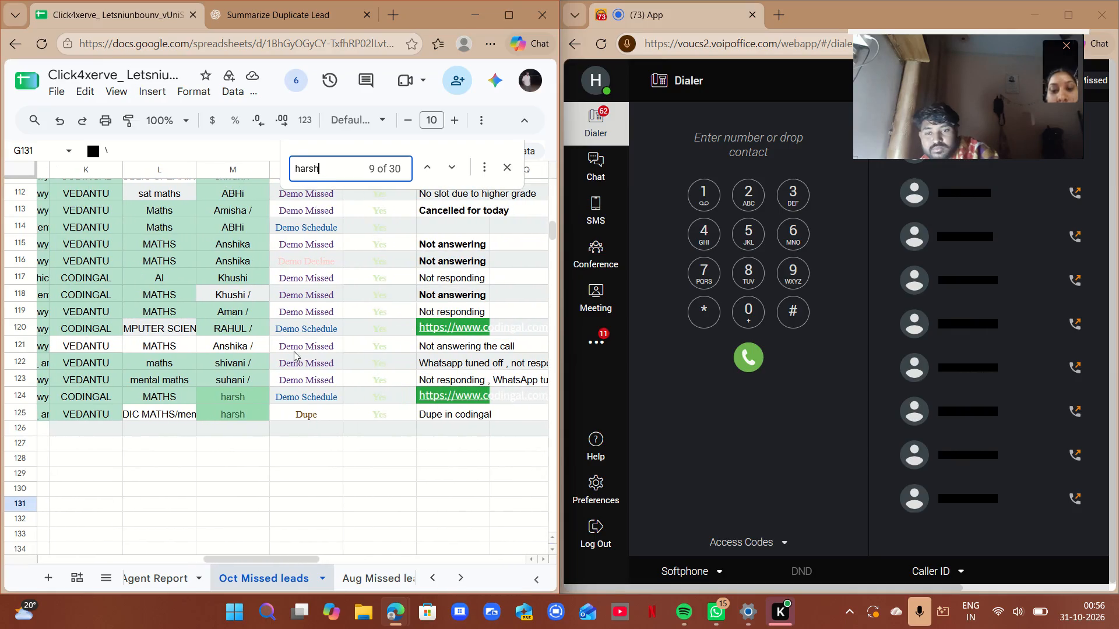
scroll(294, 351, up, 2)
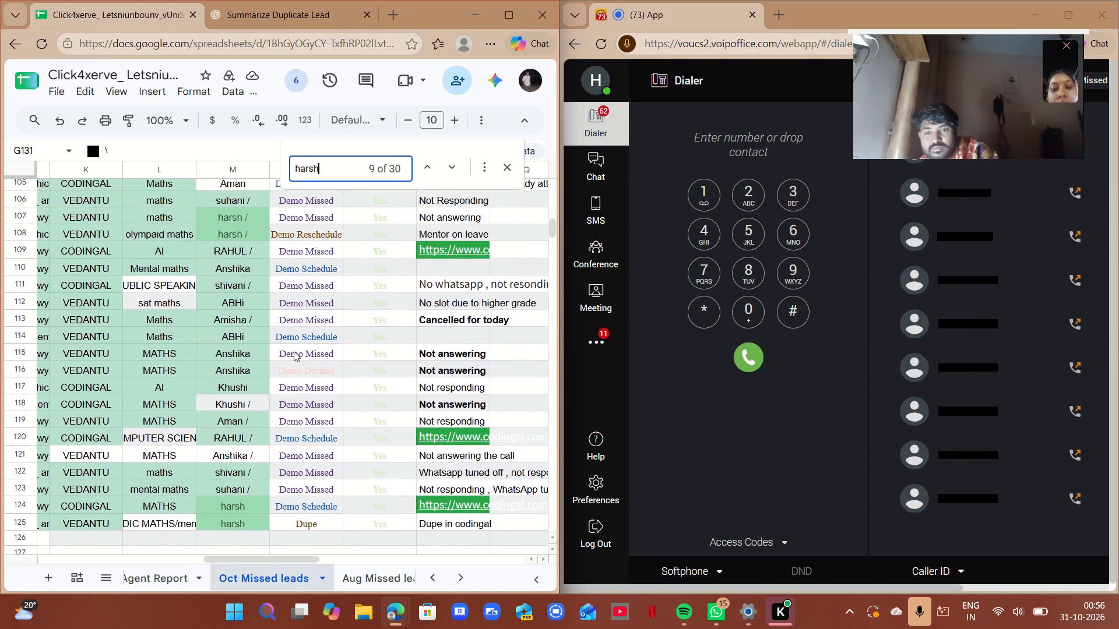
scroll(294, 351, up, 2)
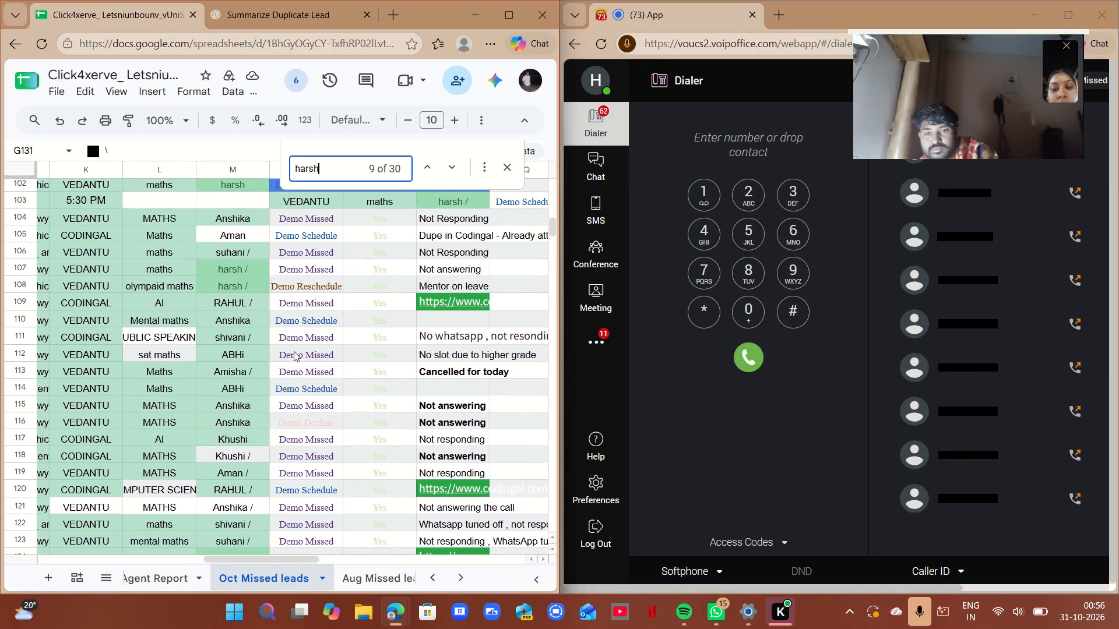
scroll(294, 351, up, 4)
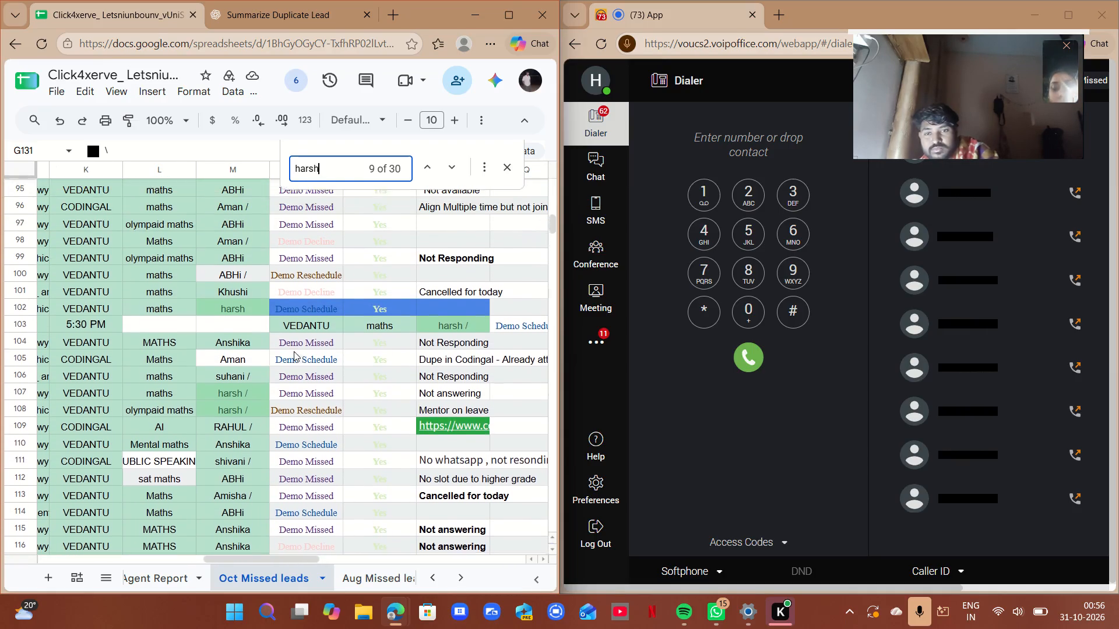
scroll(294, 351, up, 3)
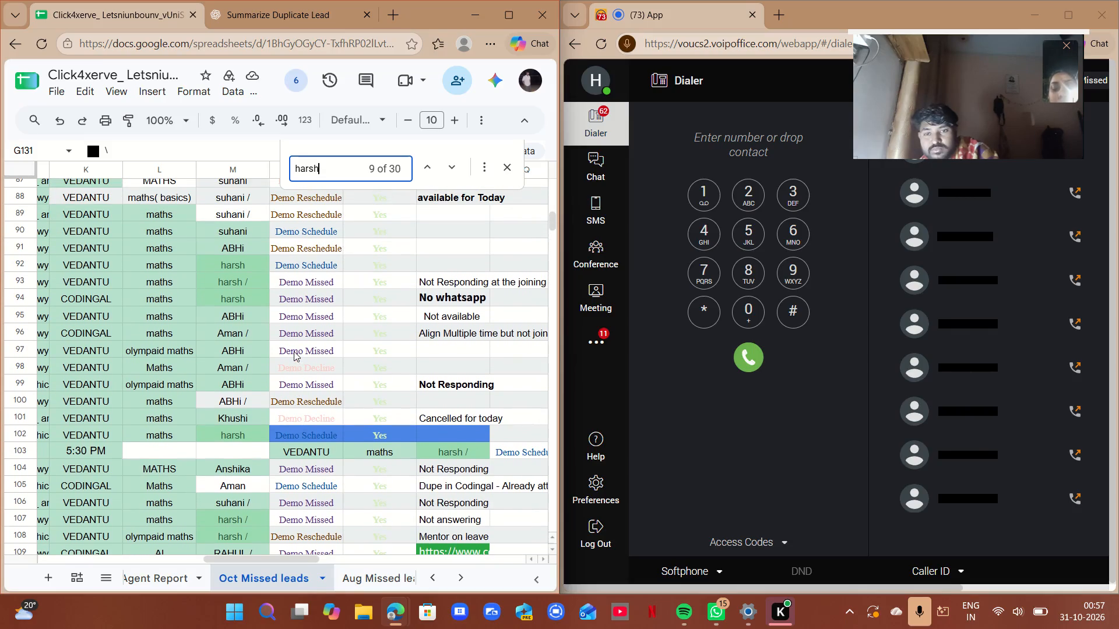
scroll(294, 351, up, 3)
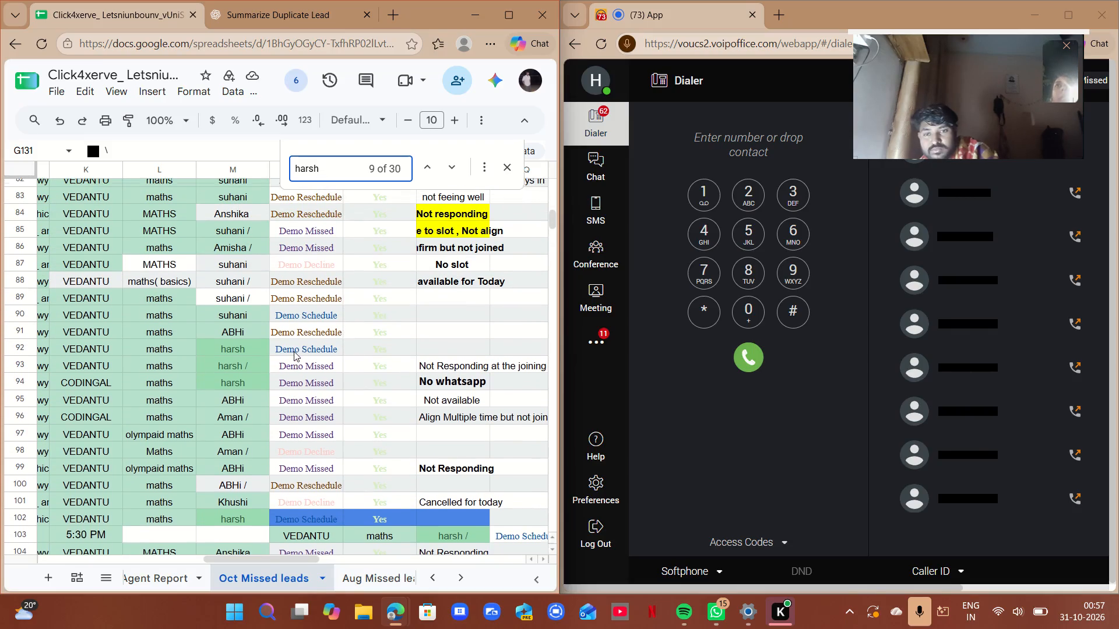
scroll(294, 351, up, 1)
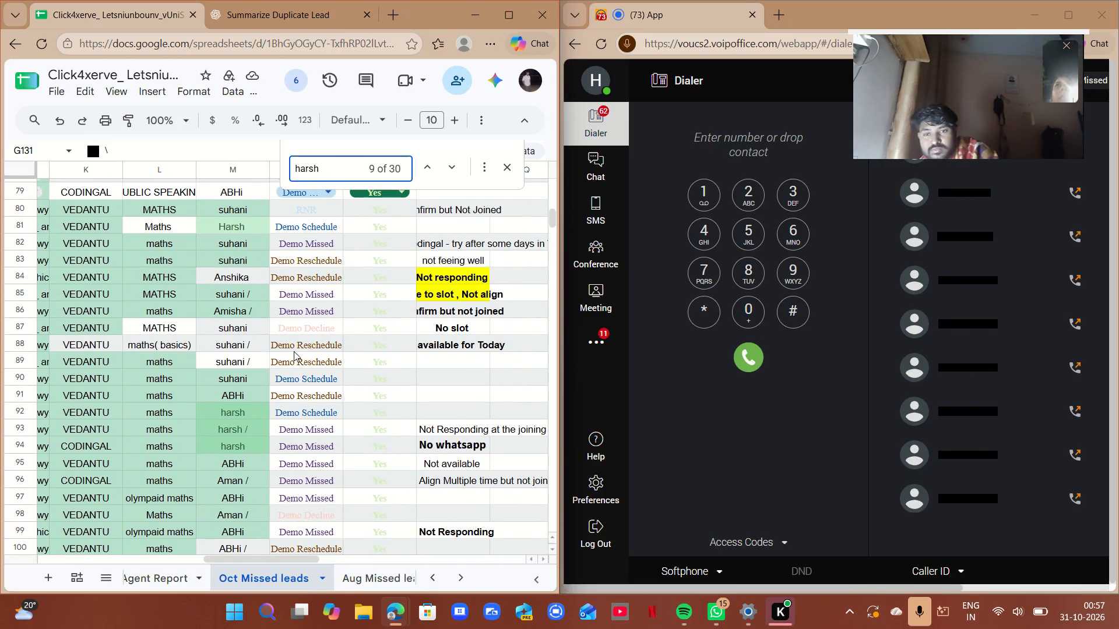
scroll(294, 351, up, 4)
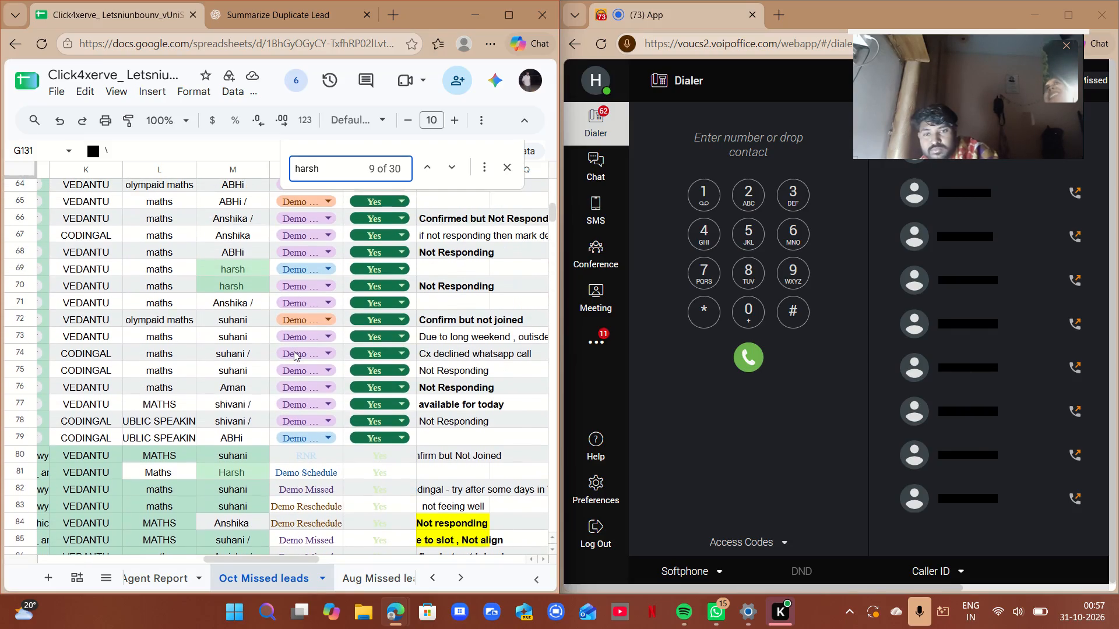
scroll(294, 351, up, 3)
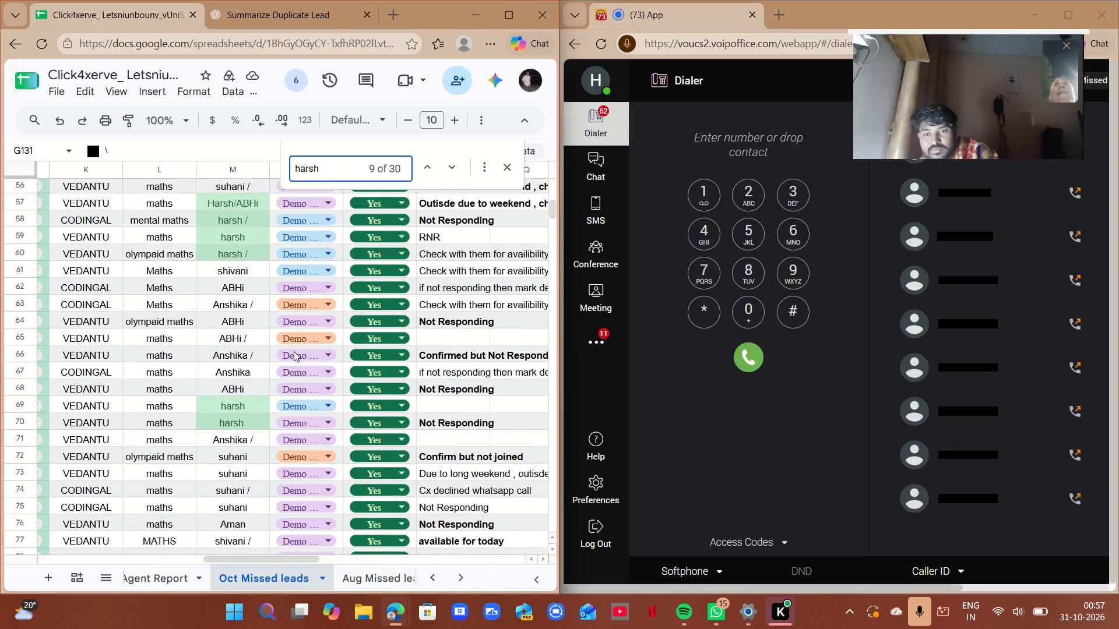
scroll(294, 351, up, 3)
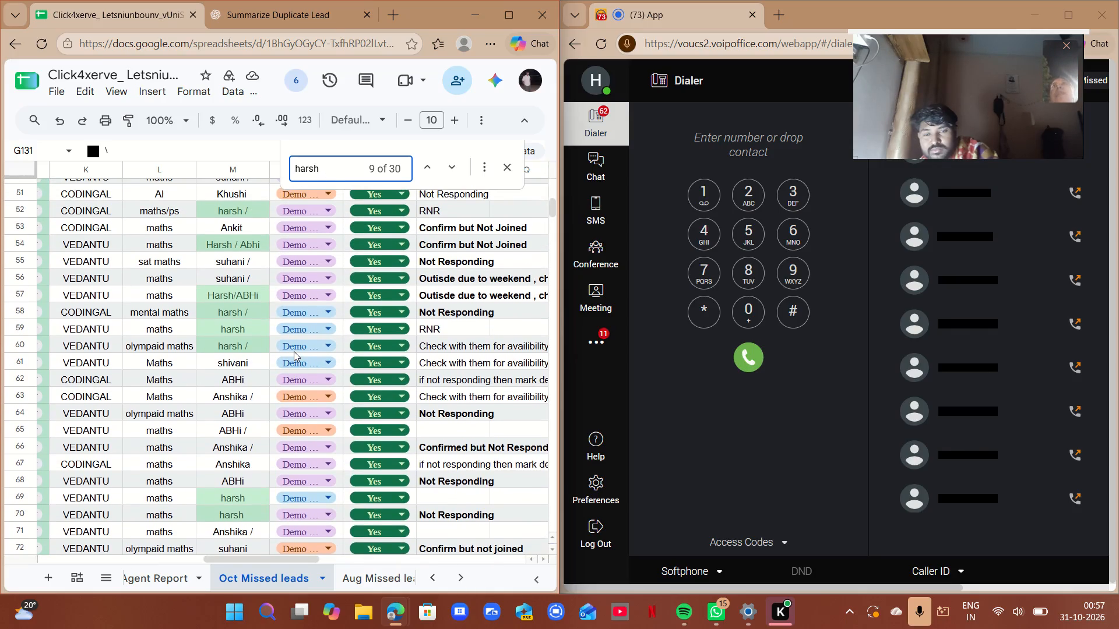
scroll(294, 351, up, 4)
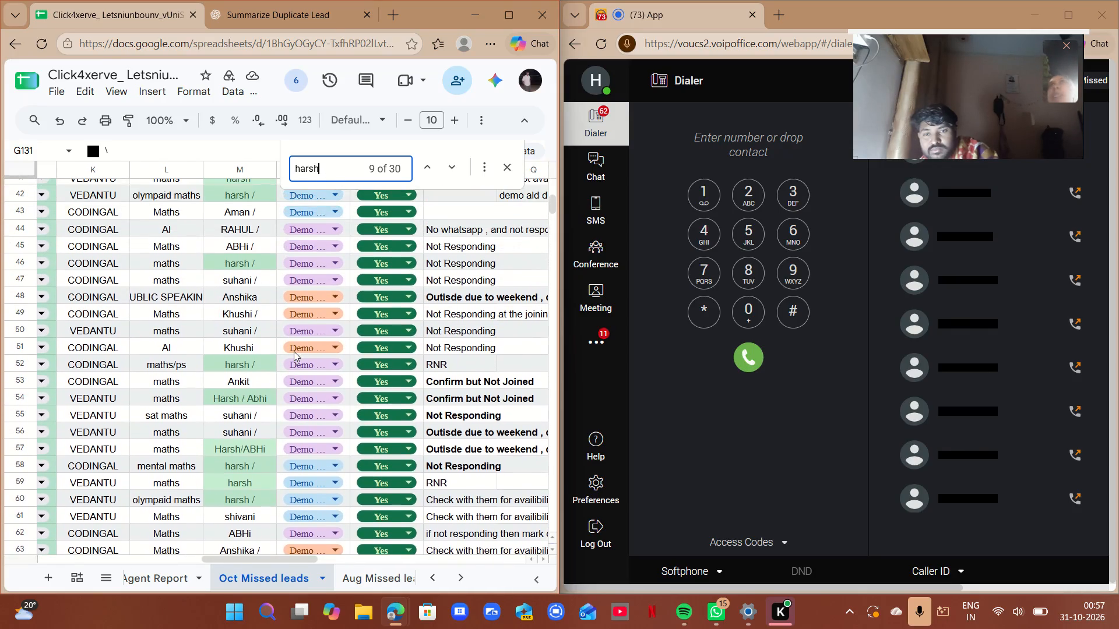
scroll(294, 351, up, 2)
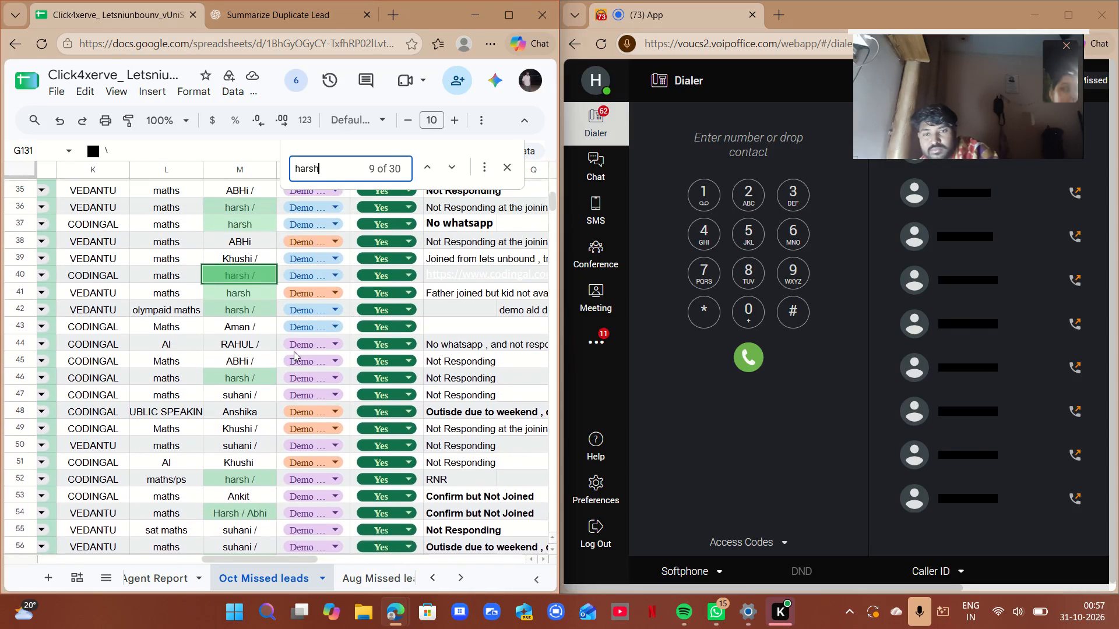
scroll(294, 351, up, 4)
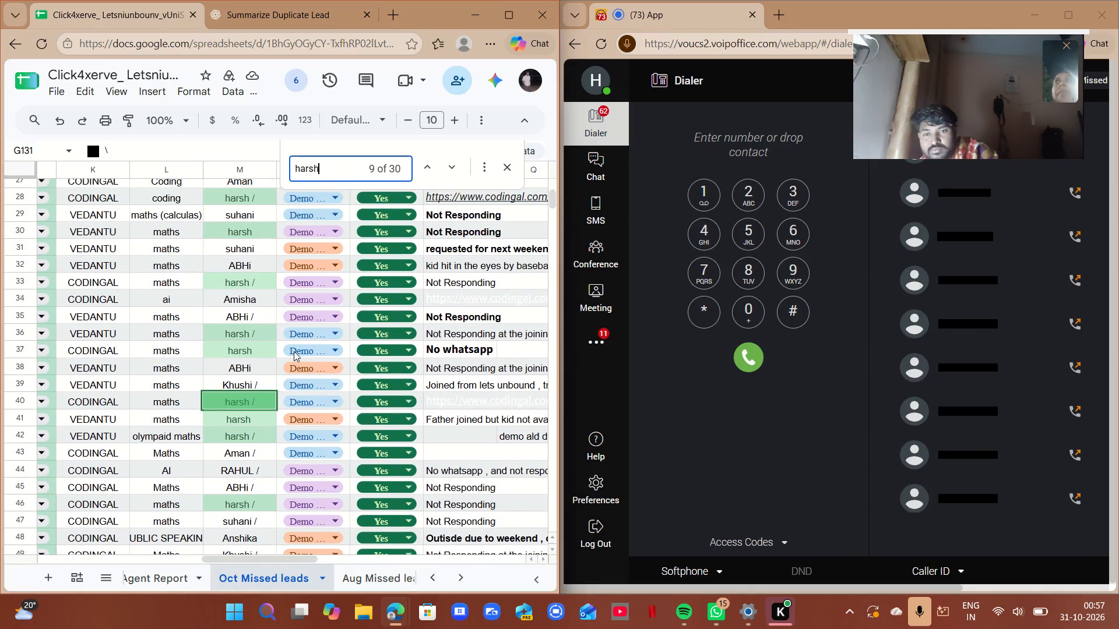
scroll(294, 351, up, 4)
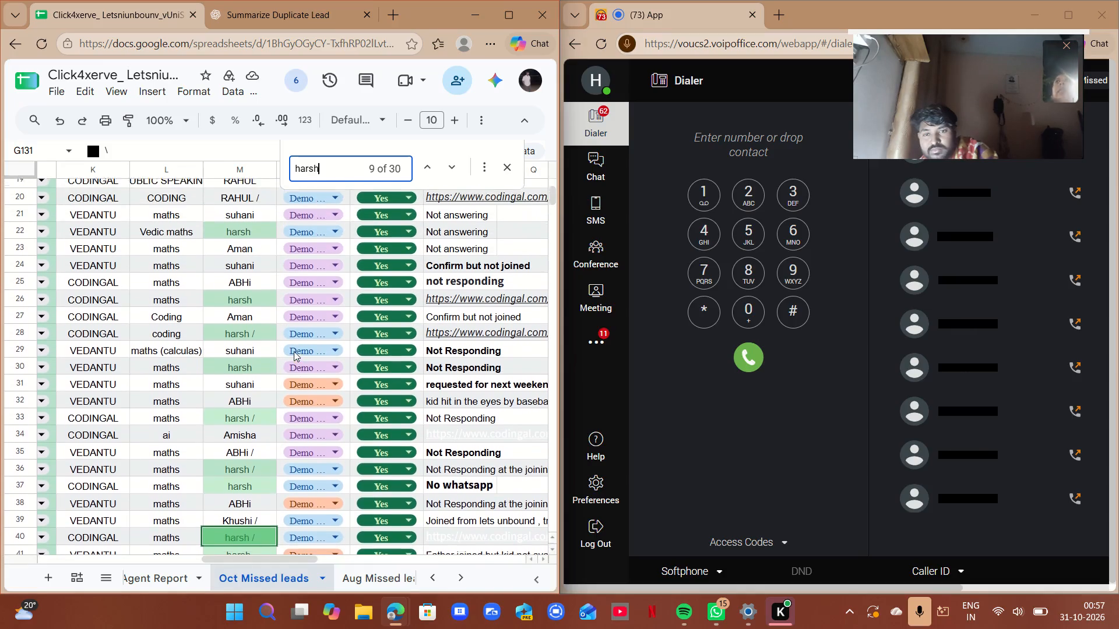
scroll(294, 351, up, 4)
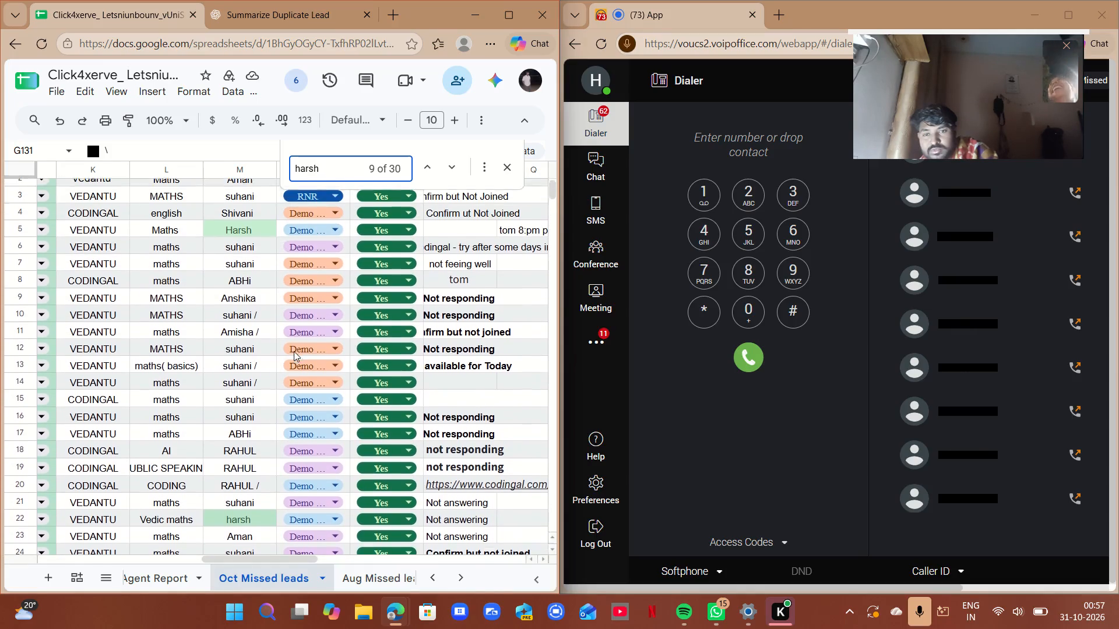
Check the first rows of Oct Missed leads for Harsh's leads and close the "harsh" search.
scroll(294, 351, up, 2)
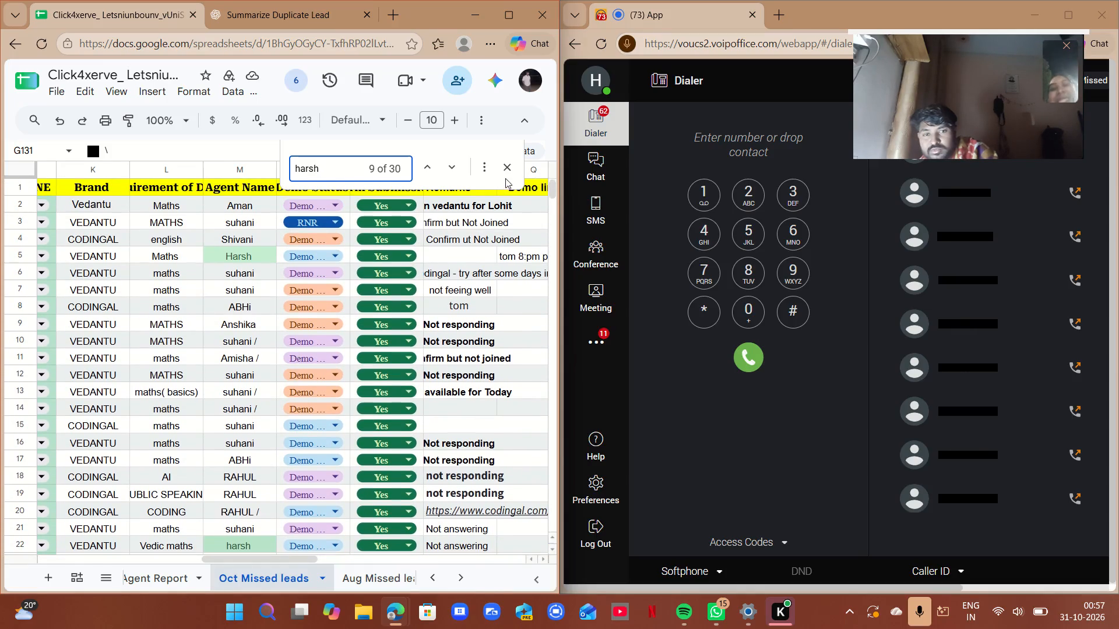
click(506, 175)
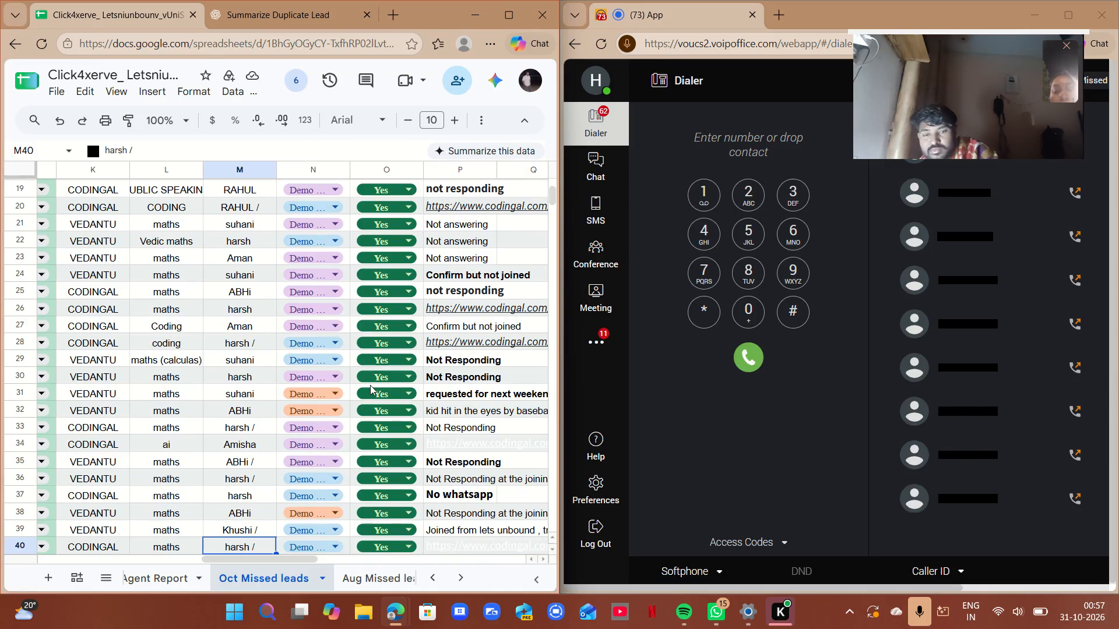
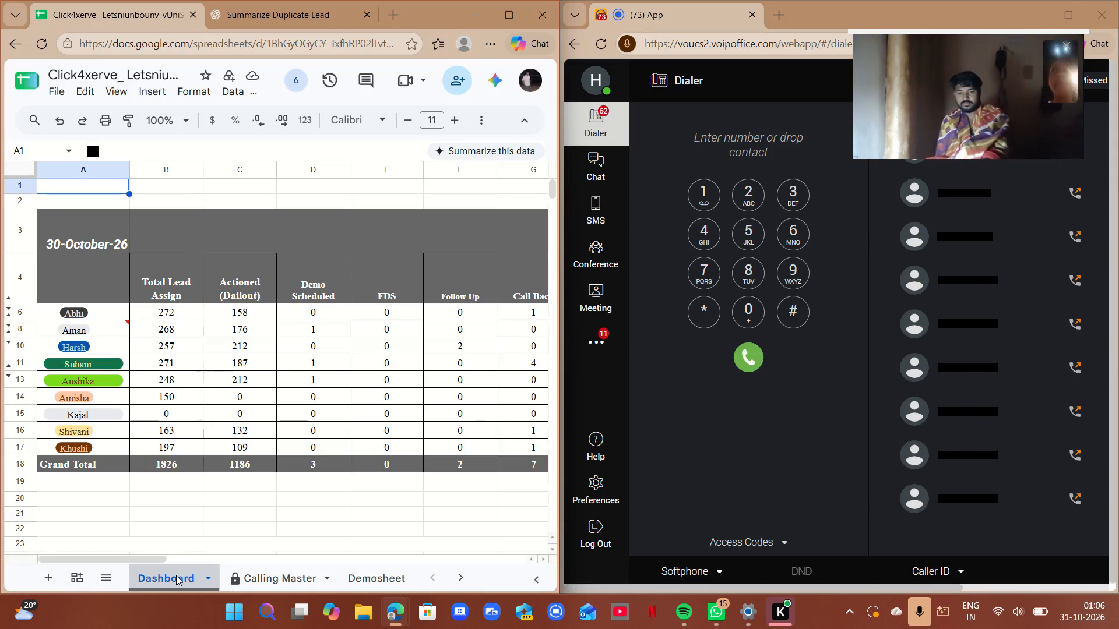
Show the list of people currently viewing the spreadsheet.
click(302, 76)
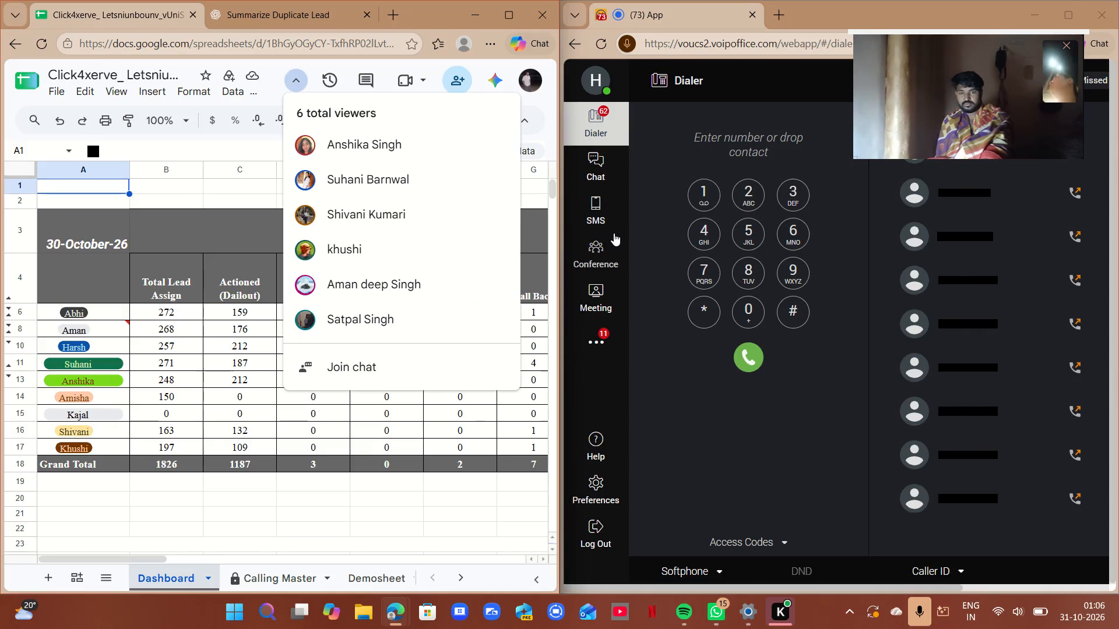
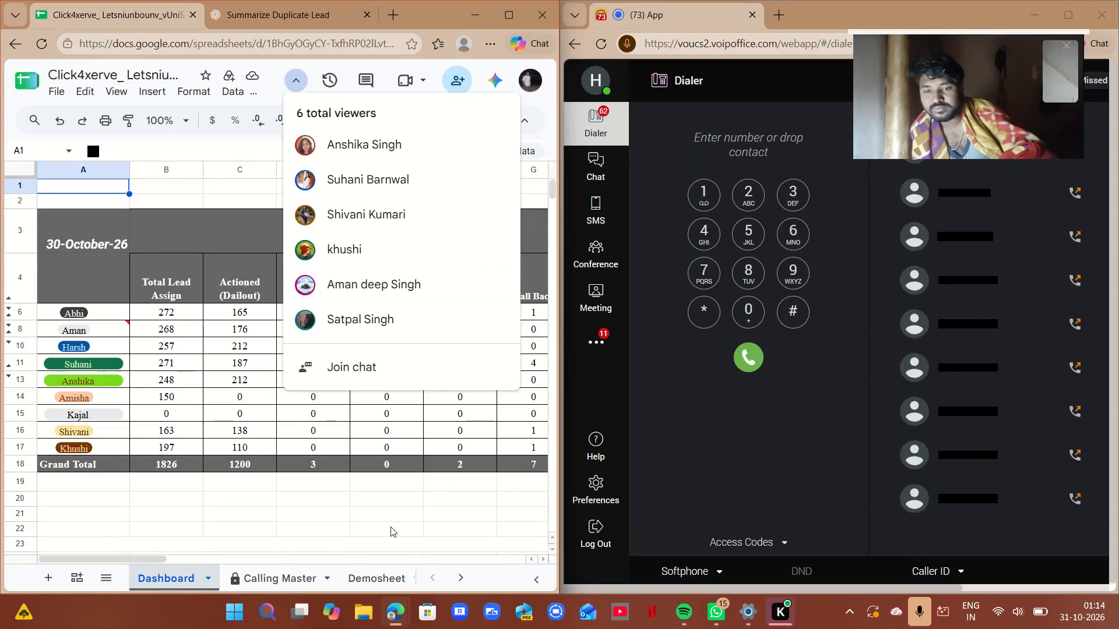
In the Calling Master sheet, extend the Voicemail status in column I from row 2362 down through row 2370.
click(268, 579)
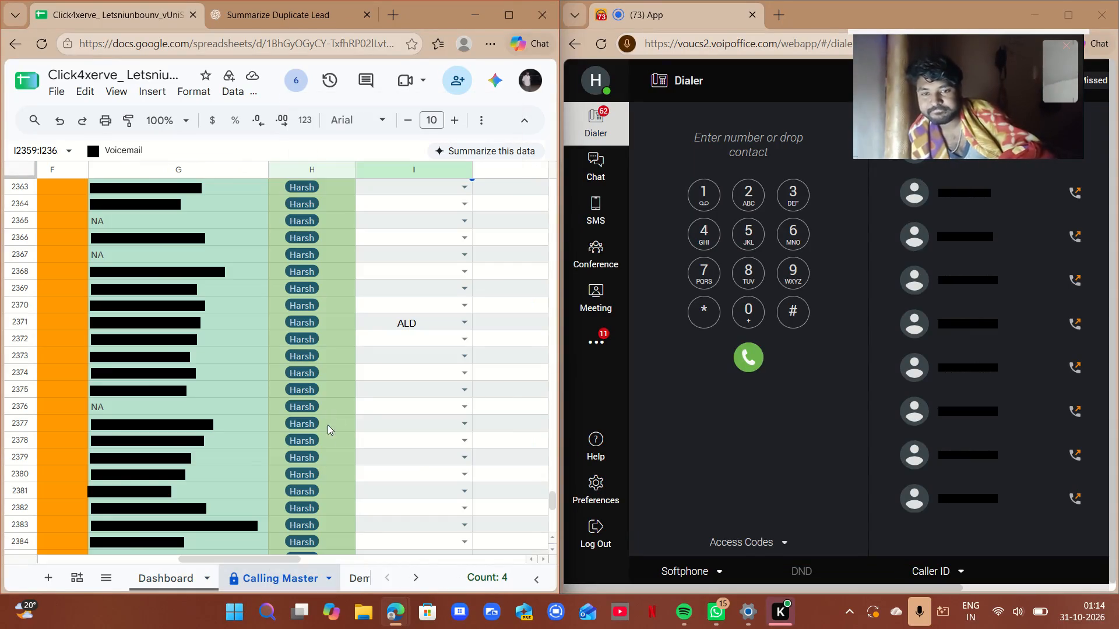
scroll(391, 264, up, 1)
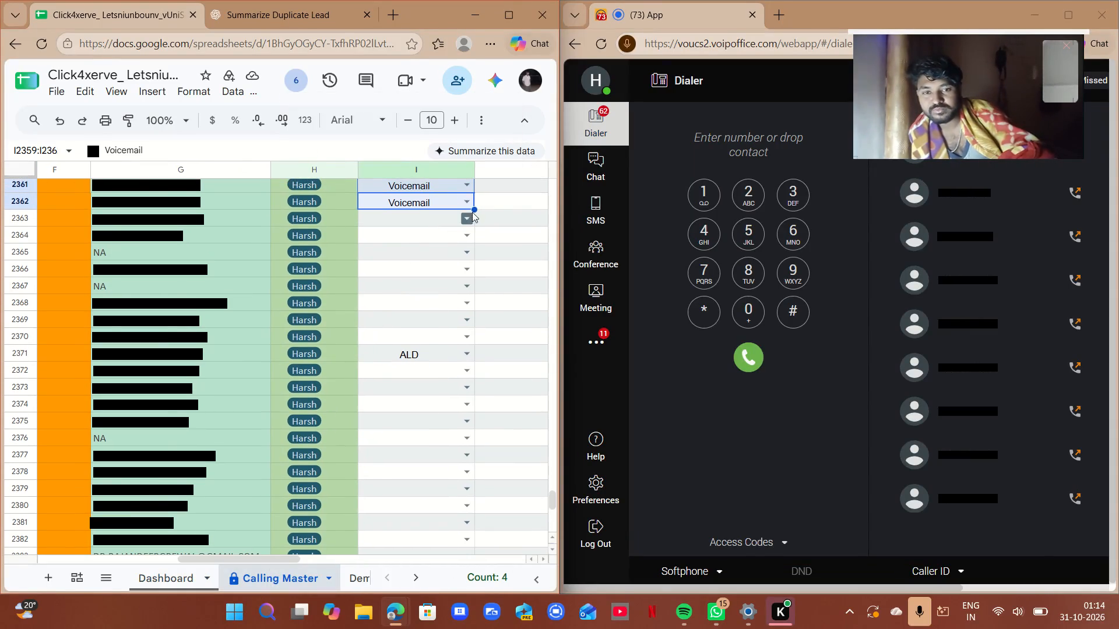
drag(475, 209, 424, 312)
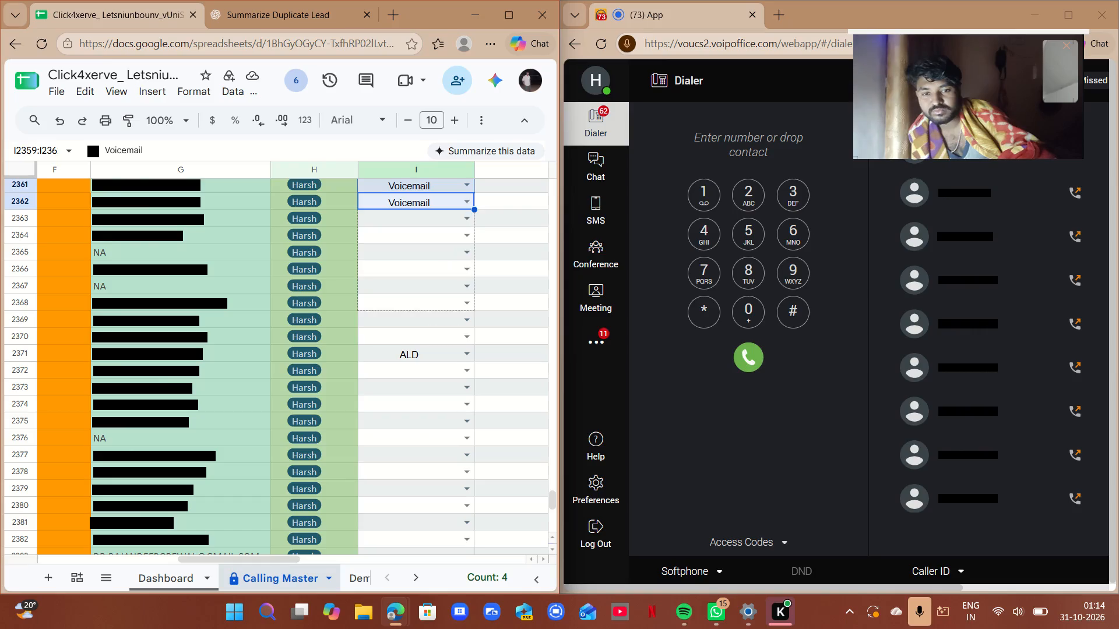